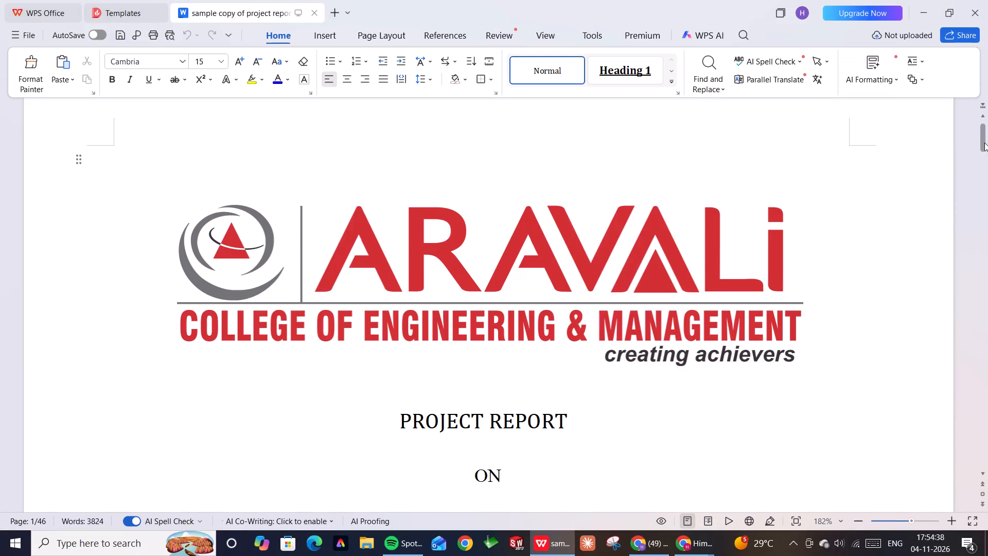
Go through the project report from the cover page to the end of its last page.
left_click_drag(982, 139, 987, 525)
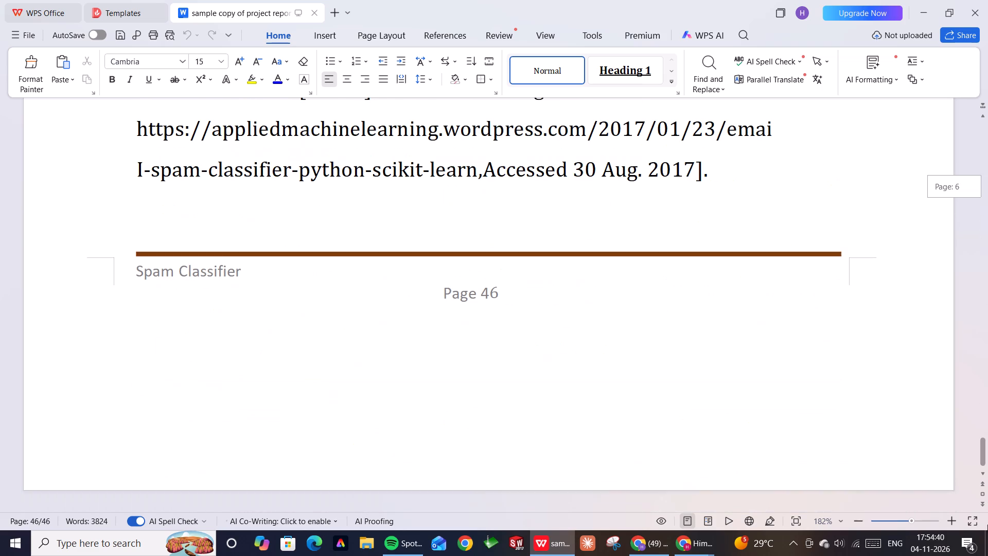
left_click_drag(987, 525, 980, 456)
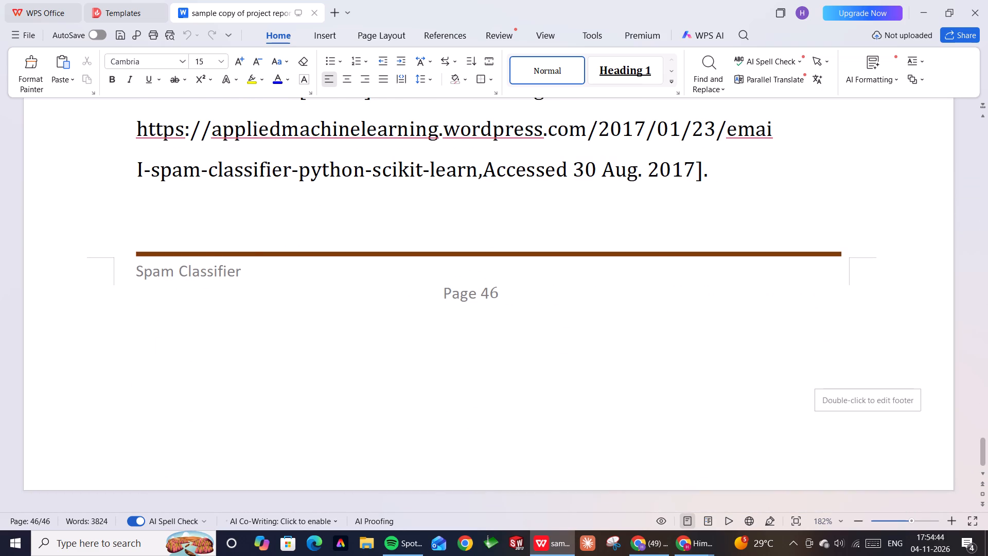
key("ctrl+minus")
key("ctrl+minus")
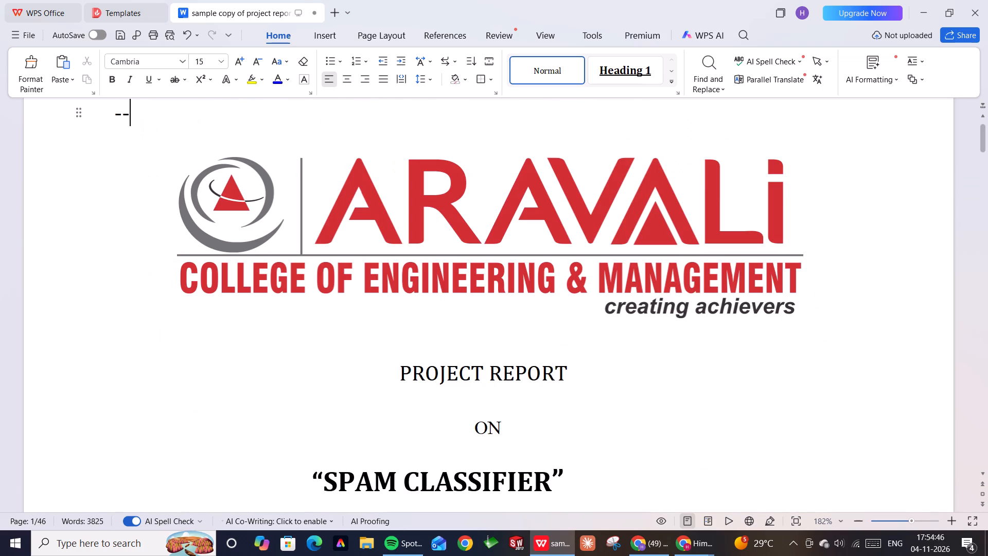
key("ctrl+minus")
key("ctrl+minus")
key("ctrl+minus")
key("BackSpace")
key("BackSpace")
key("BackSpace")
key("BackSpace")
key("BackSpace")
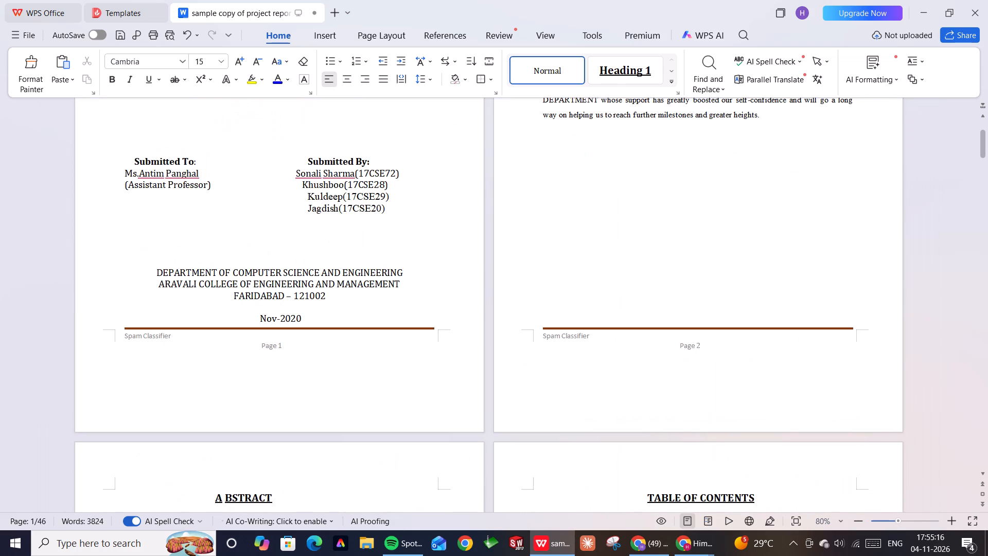
Examine the opening pages of the Spam Classifier project report, including the cover and acknowledgement text.
scroll(577, 393, "up", 3)
scroll(577, 393, "down", 1)
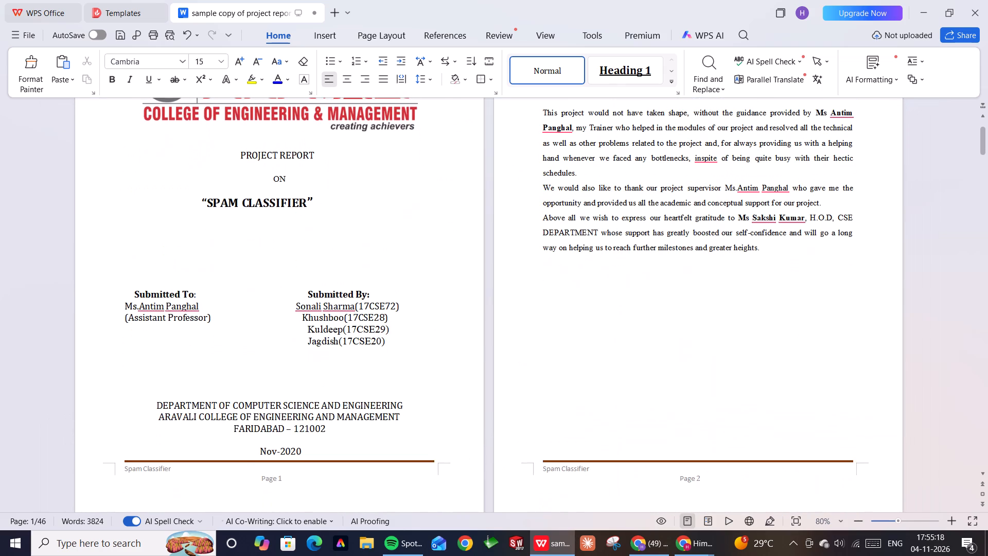
scroll(577, 393, "down", 2)
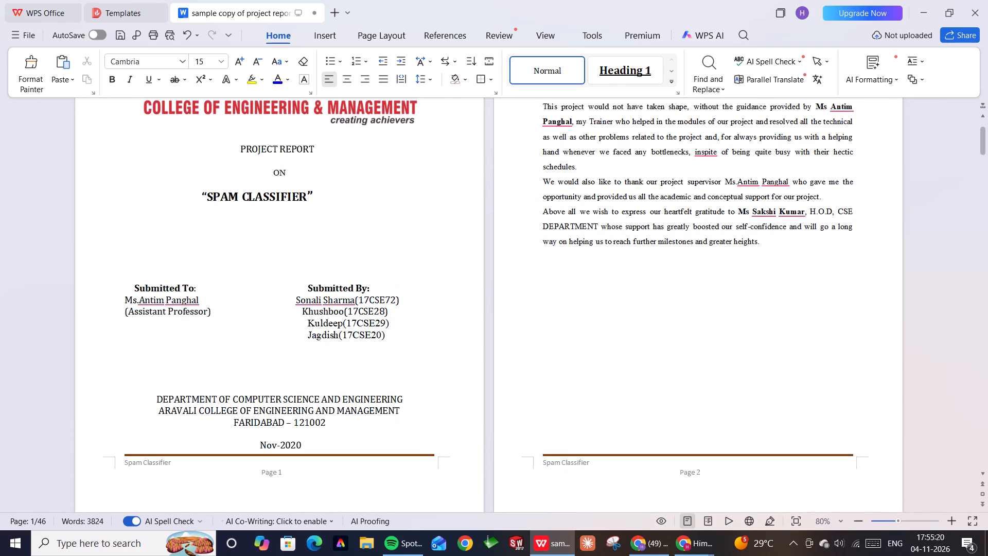
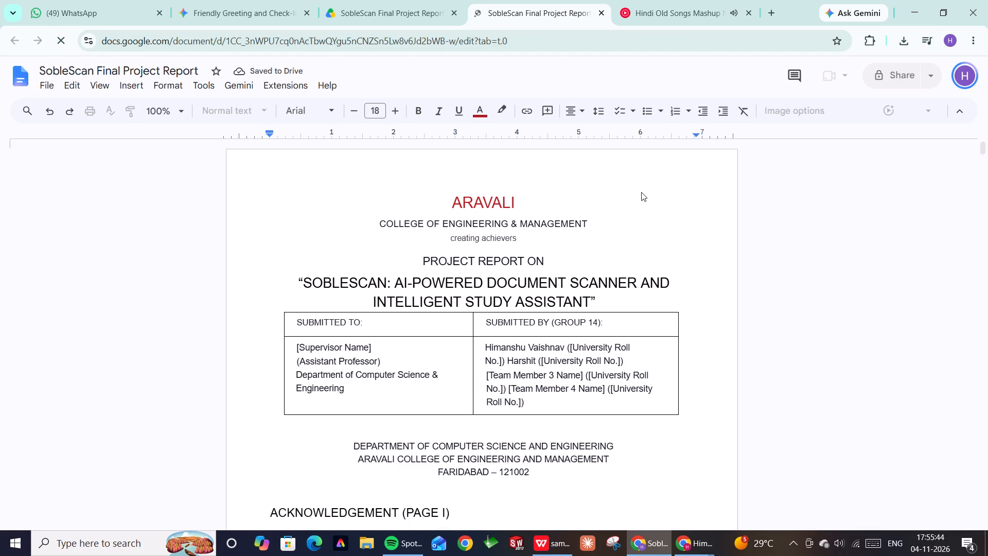
Dismiss the tip about organizing with document tabs in the SobleScan Final Project Report.
scroll(641, 192, "down", 3)
scroll(641, 192, "up", 4)
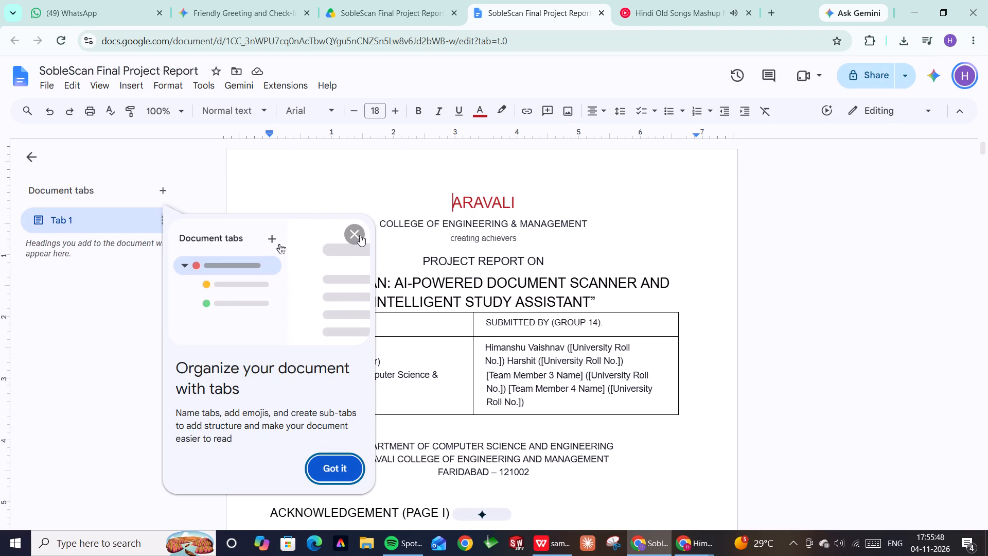
left_click(360, 235)
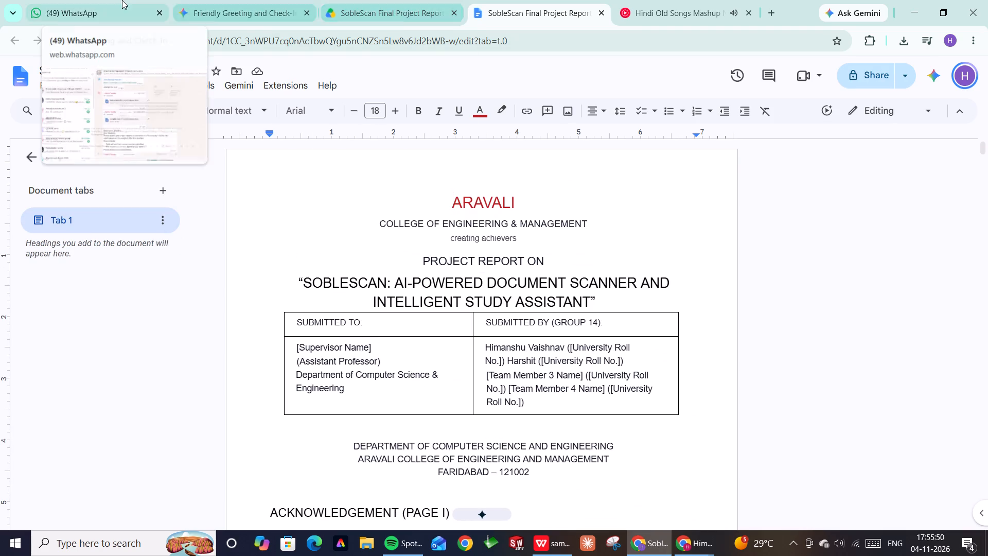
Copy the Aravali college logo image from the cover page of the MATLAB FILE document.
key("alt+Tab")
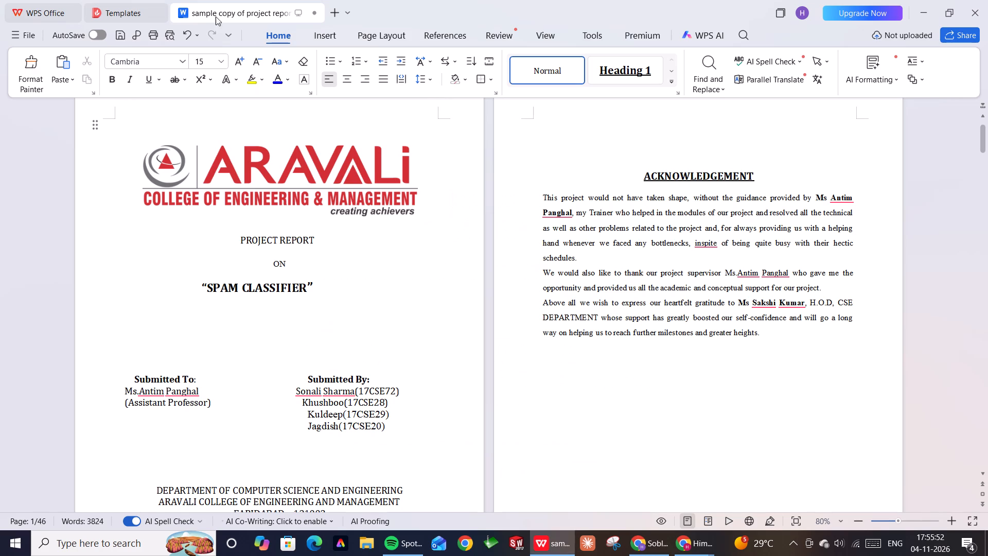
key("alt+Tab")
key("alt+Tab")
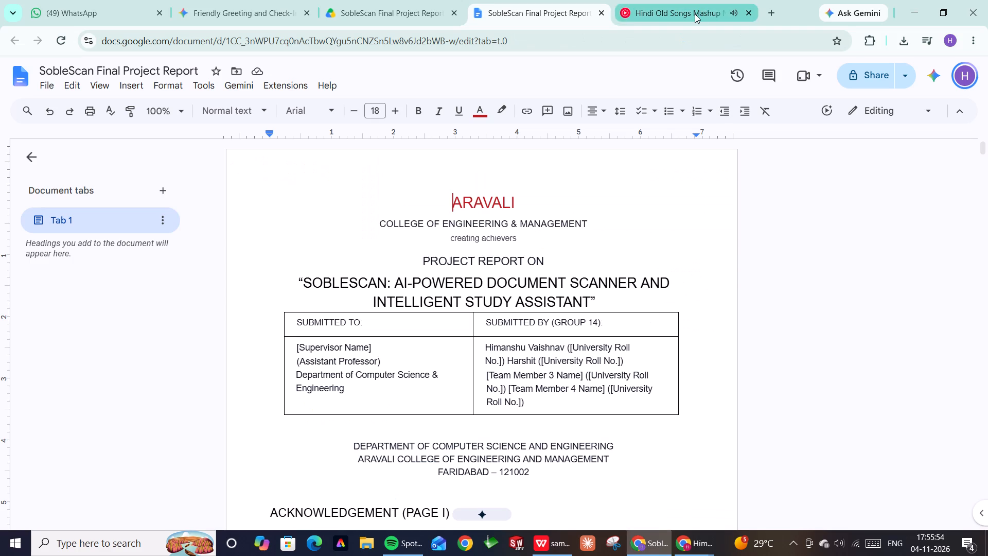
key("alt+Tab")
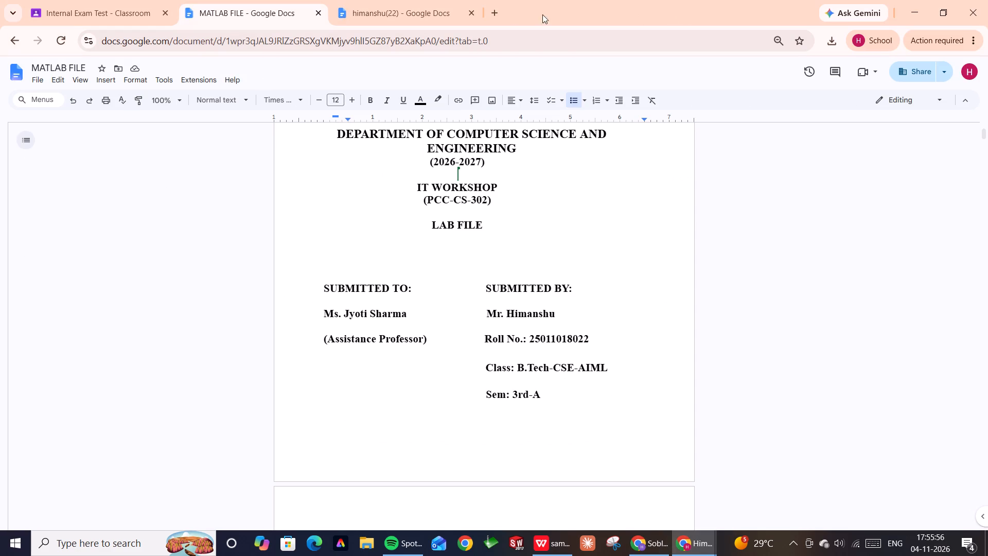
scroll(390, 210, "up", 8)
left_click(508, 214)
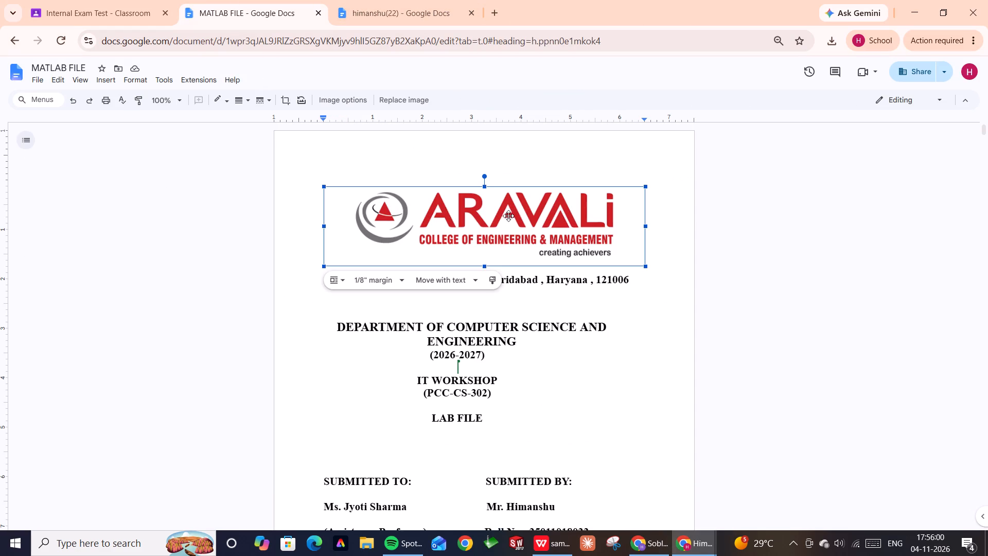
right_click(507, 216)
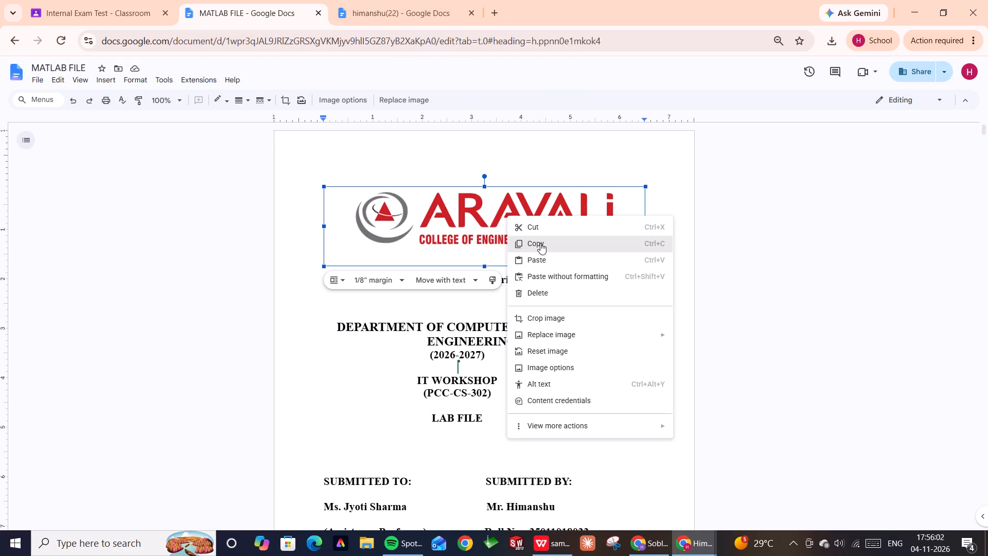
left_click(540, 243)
Replace the three-line typed college heading, ARAVALI through "creating achievers", on the SobleScan report cover with the copied logo.
key("alt+Tab")
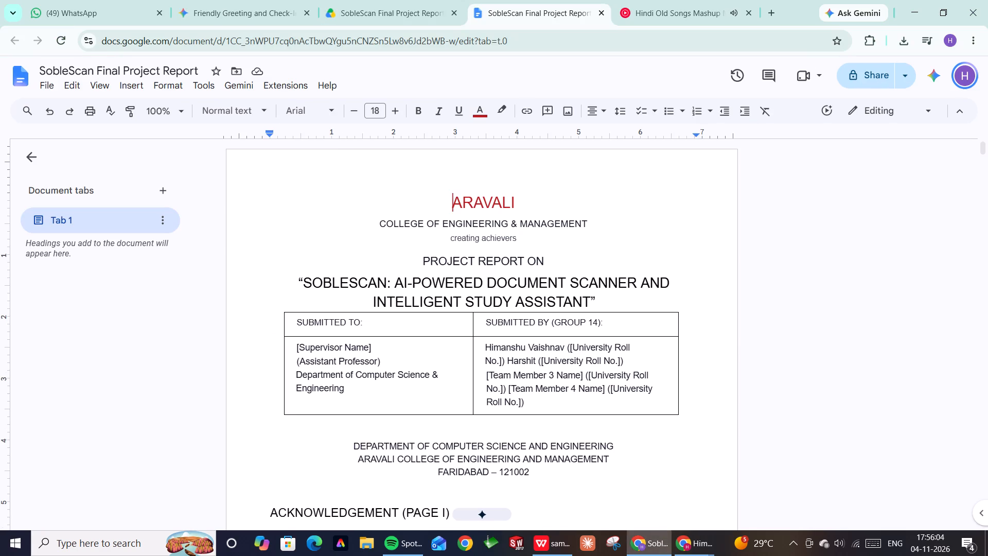
key("alt+Tab")
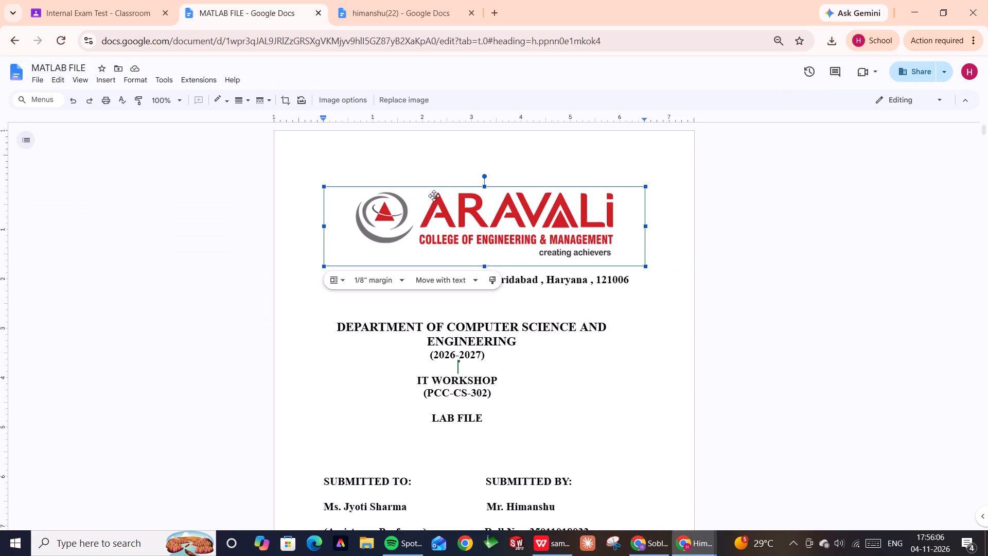
key("alt+Tab")
left_click_drag(433, 198, 520, 239)
key("ctrl+v")
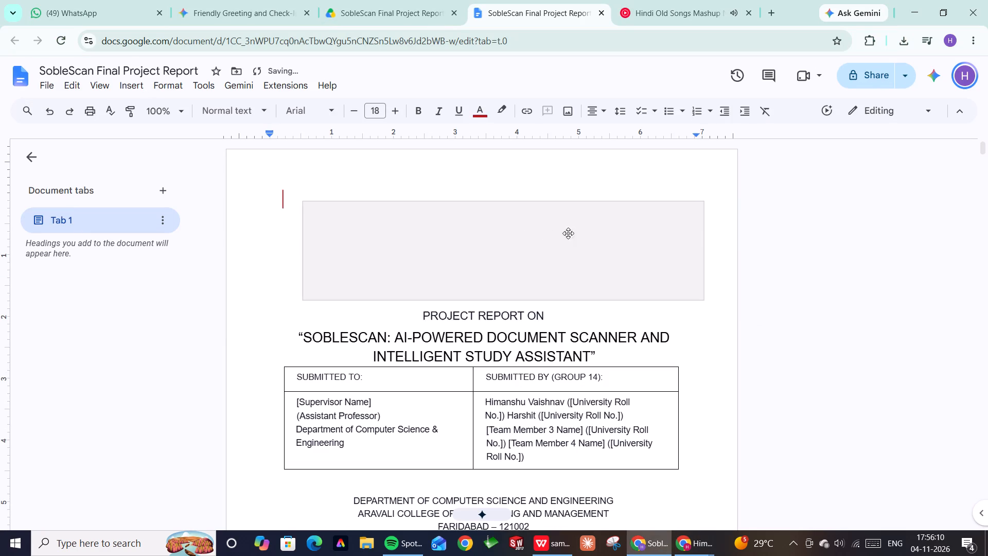
Cut the broken logo image from the cover page of the SobleScan report.
left_click(509, 256)
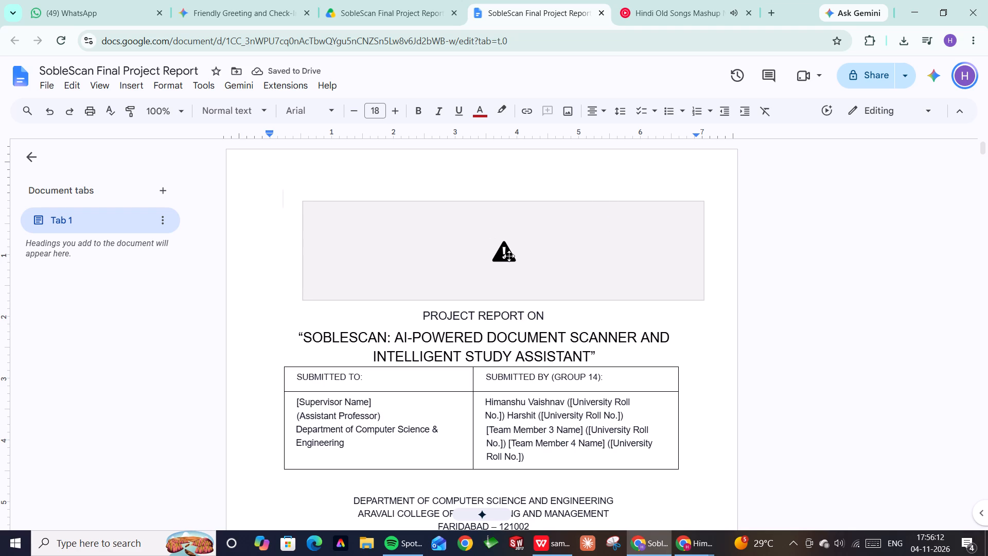
right_click(505, 245)
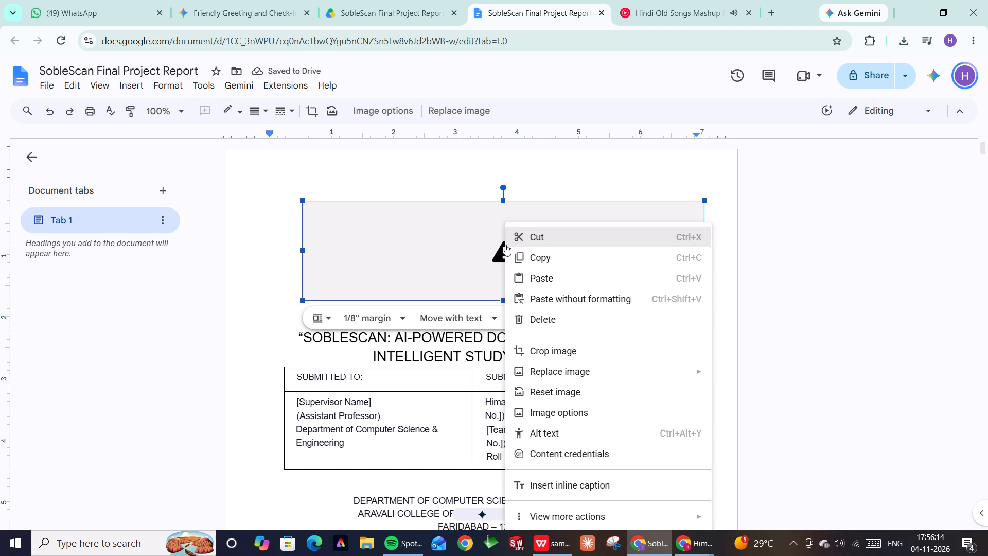
left_click(554, 241)
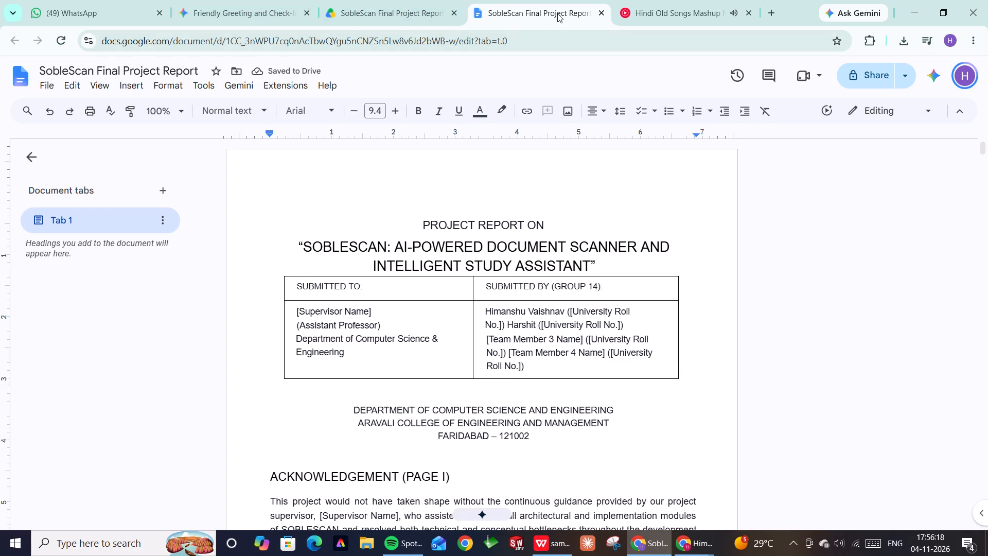
Search Google in a new tab for "aravali college logo" and copy the Aravali College of Engineering & Management image from the Facebook result.
key("alt+Tab")
left_click(492, 11)
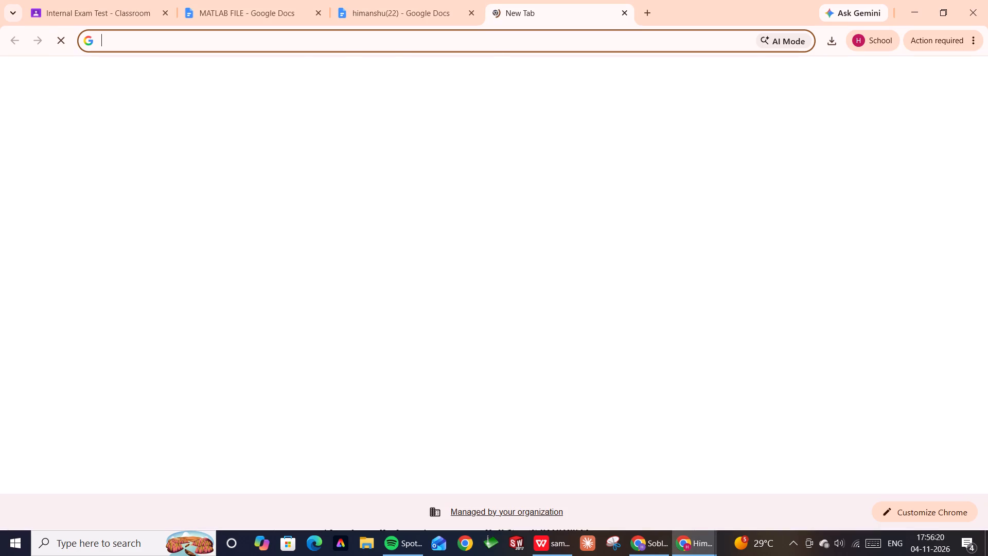
left_click(345, 229)
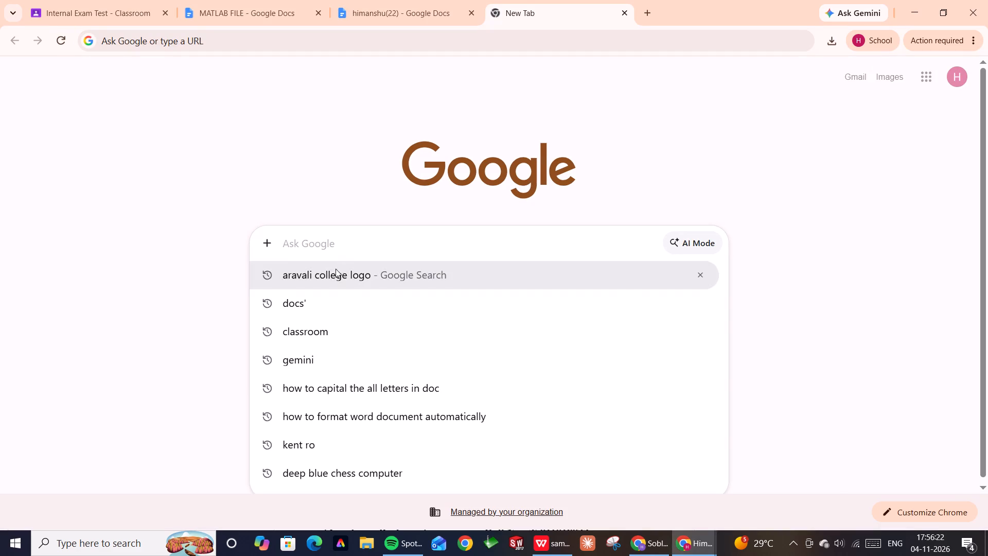
left_click(336, 272)
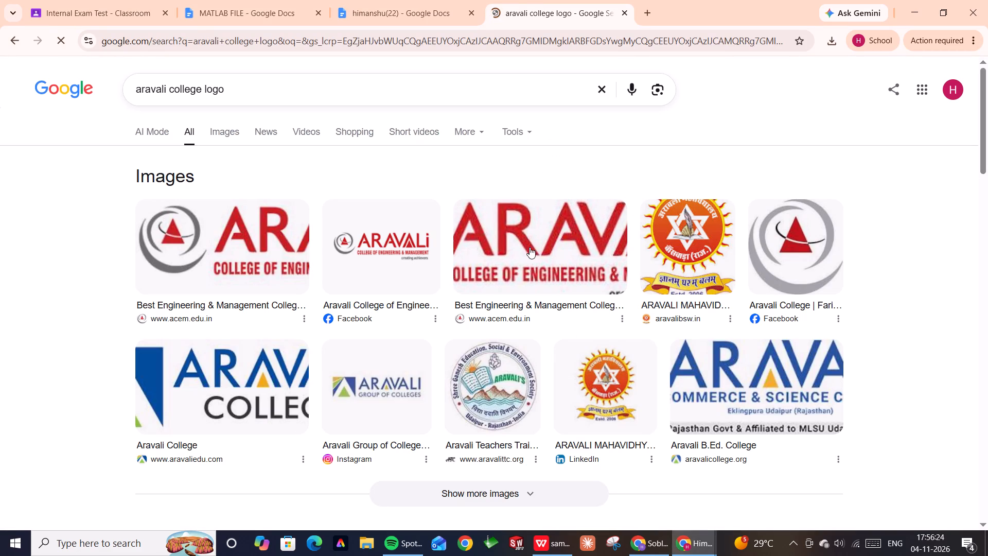
left_click(380, 247)
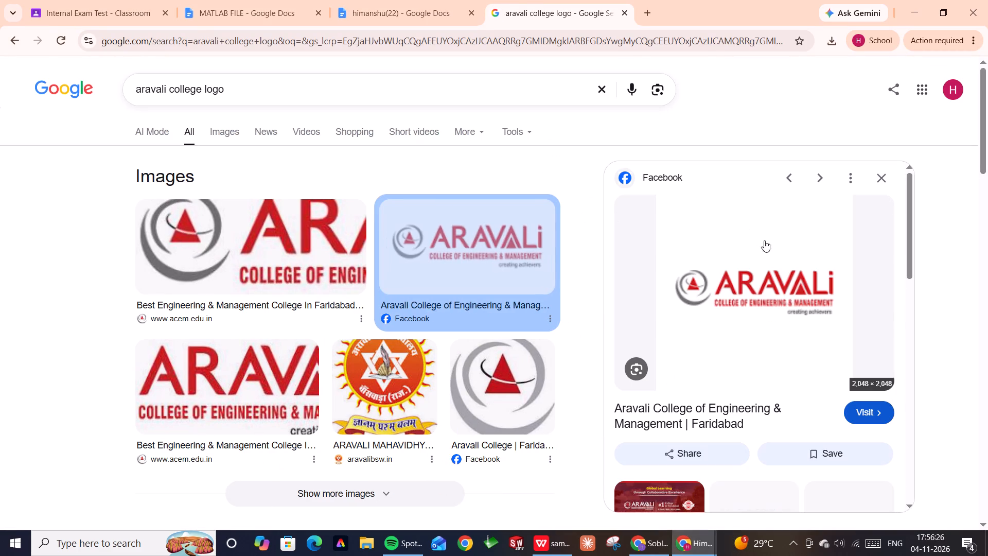
right_click(754, 274)
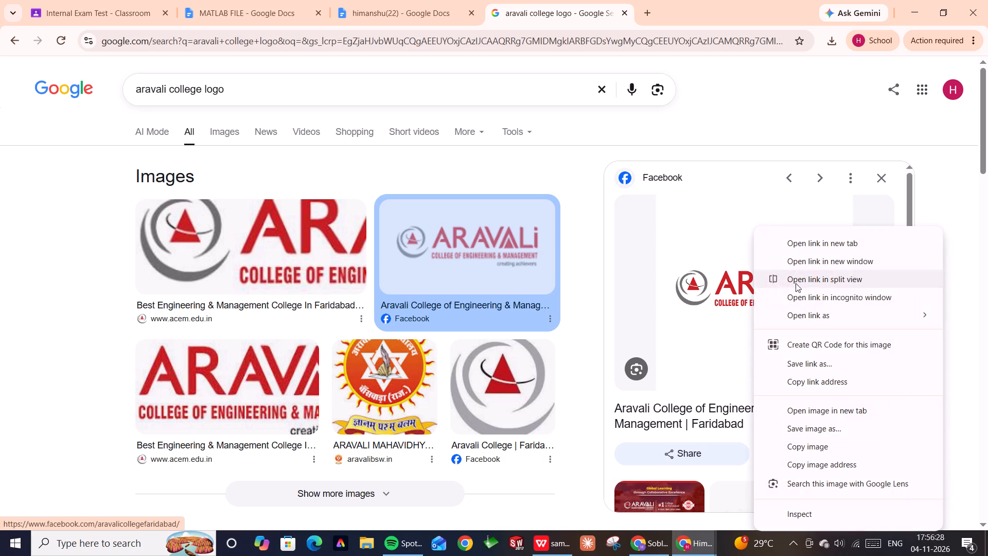
left_click(826, 445)
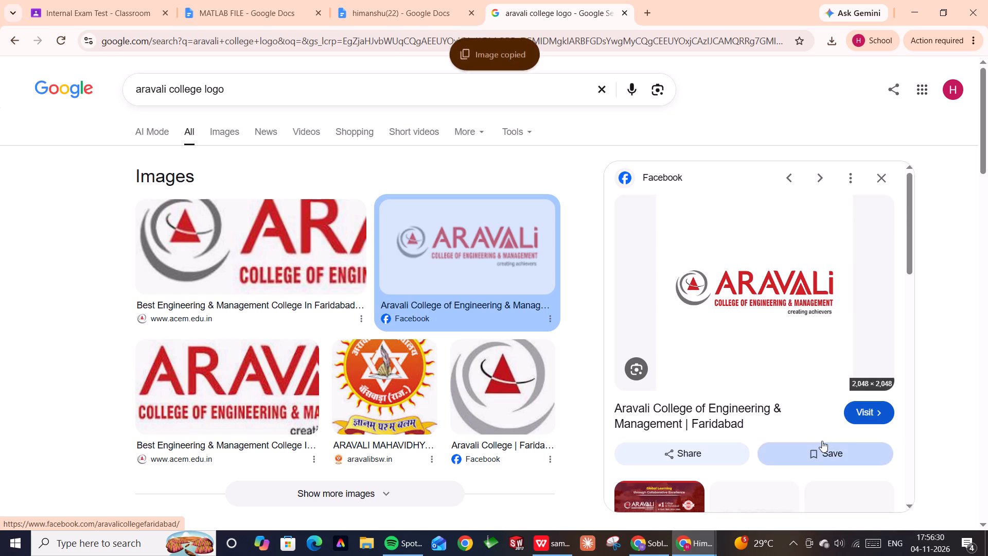
Paste the copied college logo on the SobleScan report cover, on the empty line above "PROJECT REPORT ON".
key("alt+Tab")
left_click(457, 187)
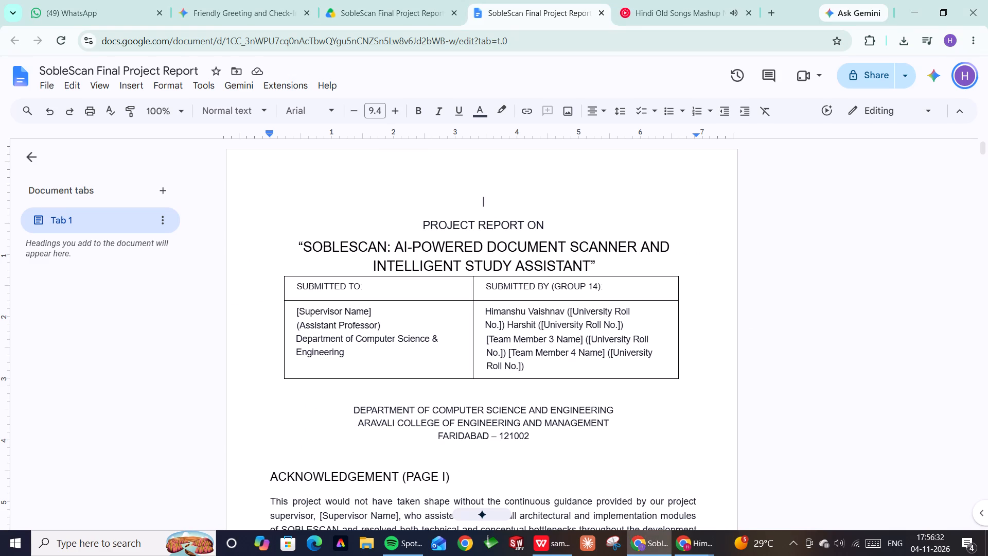
key("ctrl+v")
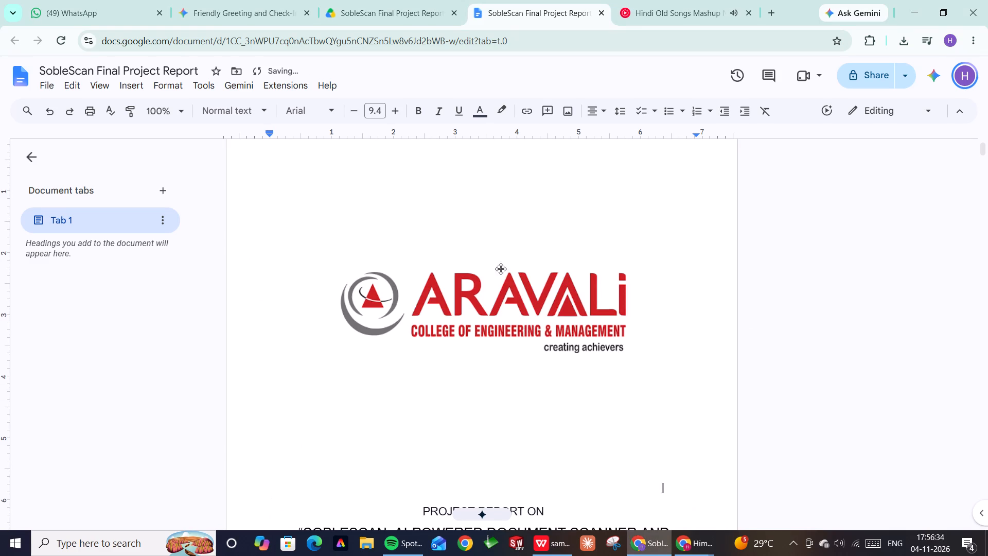
Crop the blank space above and below the Aravali logo on the cover page.
left_click(532, 315)
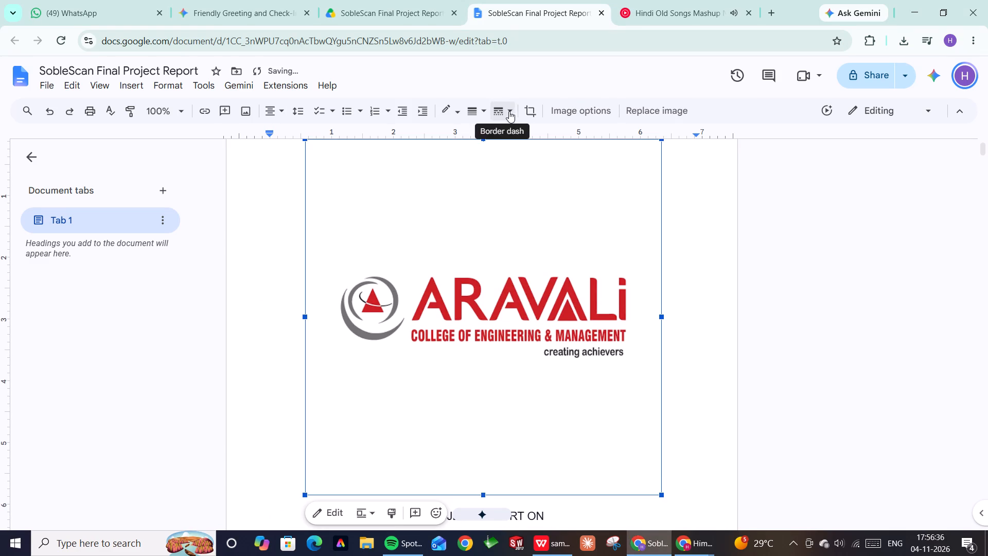
left_click(522, 108)
left_click_drag(488, 493, 519, 366)
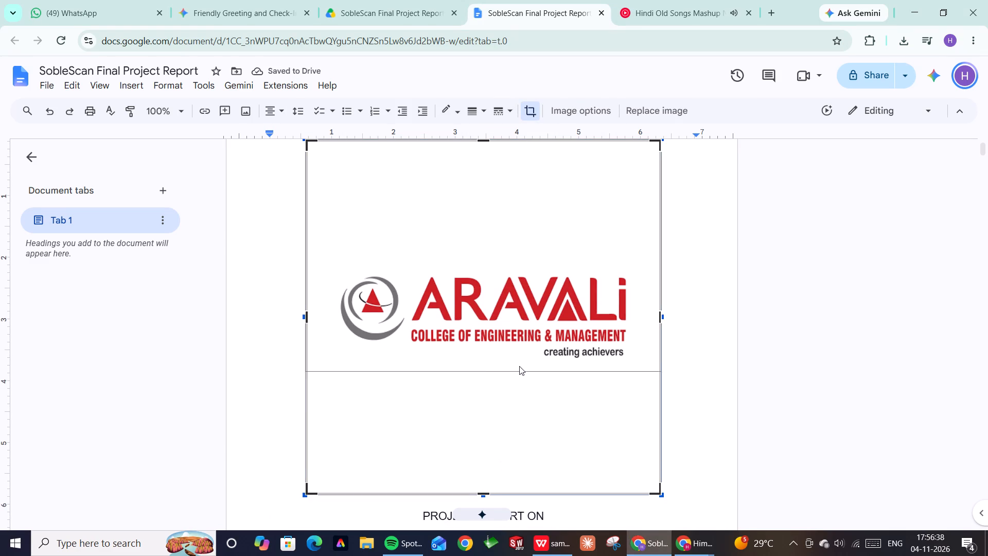
left_click_drag(519, 366, 520, 358)
left_click_drag(487, 139, 478, 282)
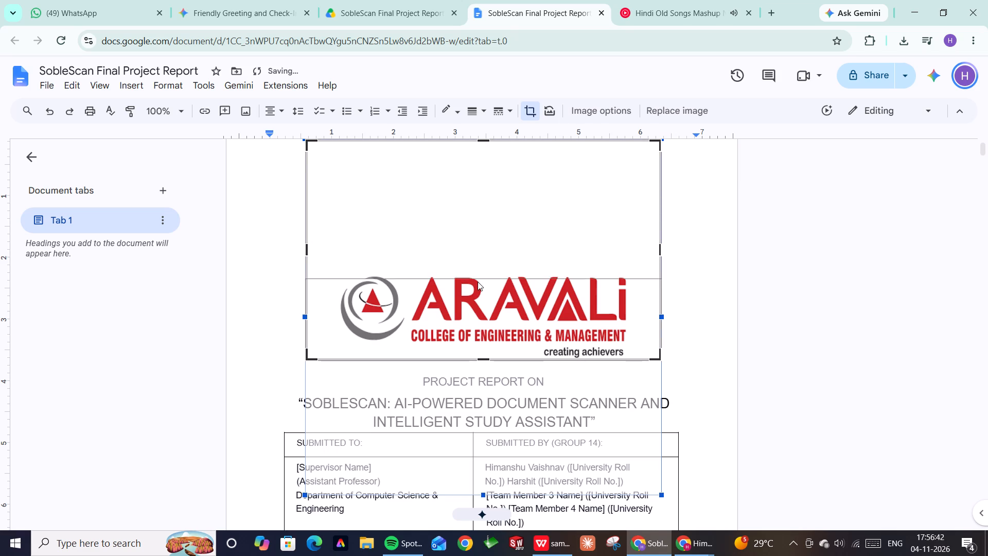
left_click_drag(478, 282, 478, 271)
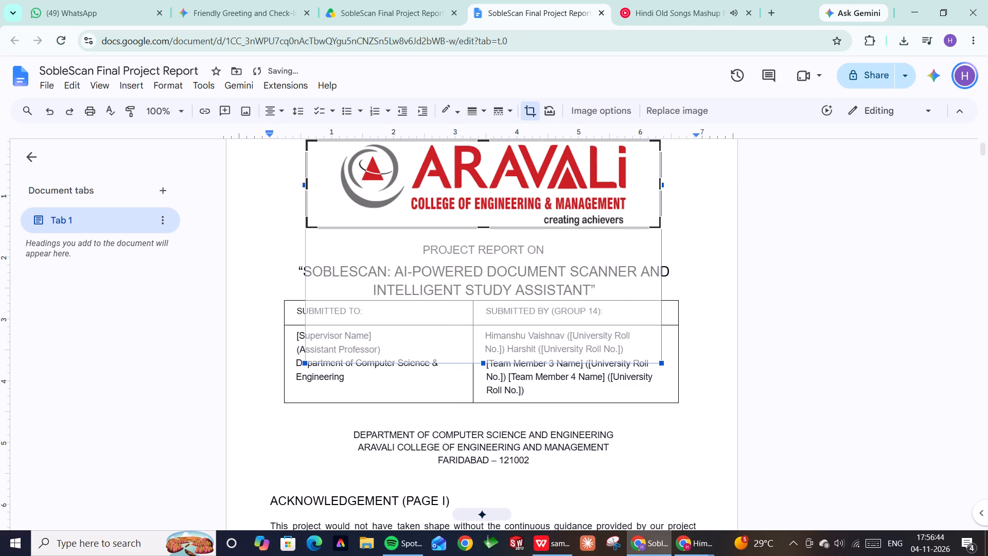
left_click(704, 219)
Crop the blank margins on the left and right sides of the Aravali logo so it sits centred above the title.
scroll(691, 282, "up", 2)
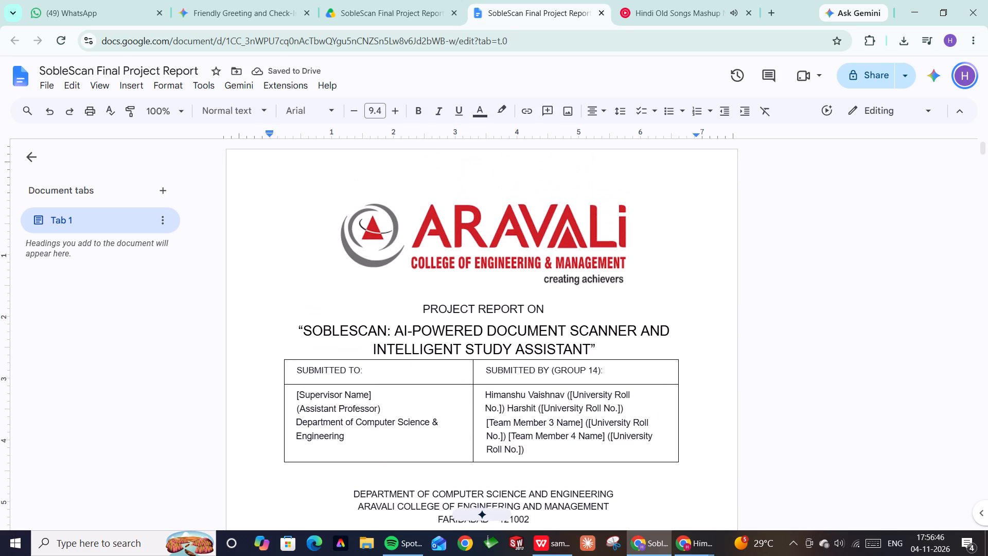
left_click(439, 236)
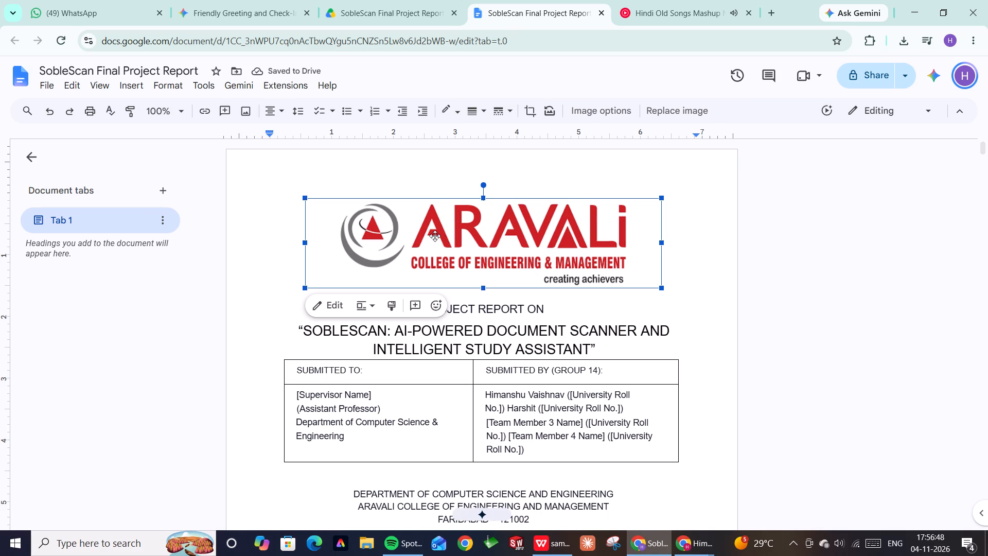
left_click(697, 256)
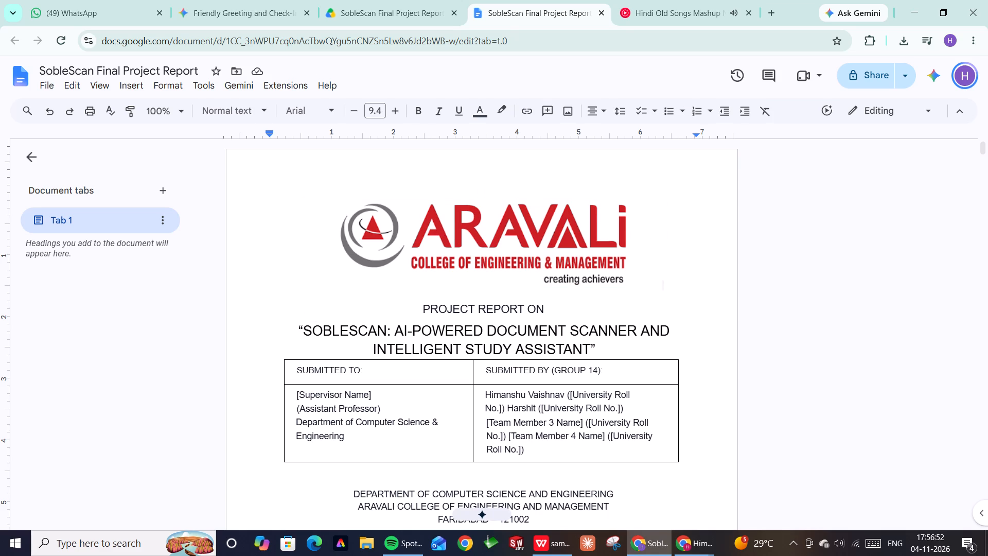
left_click(483, 230)
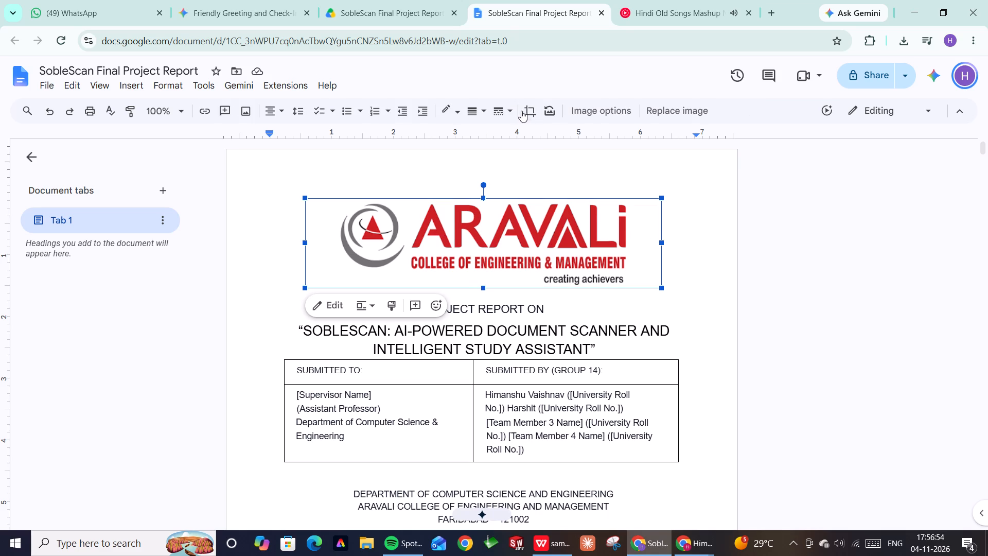
left_click(525, 112)
left_click_drag(659, 241, 648, 241)
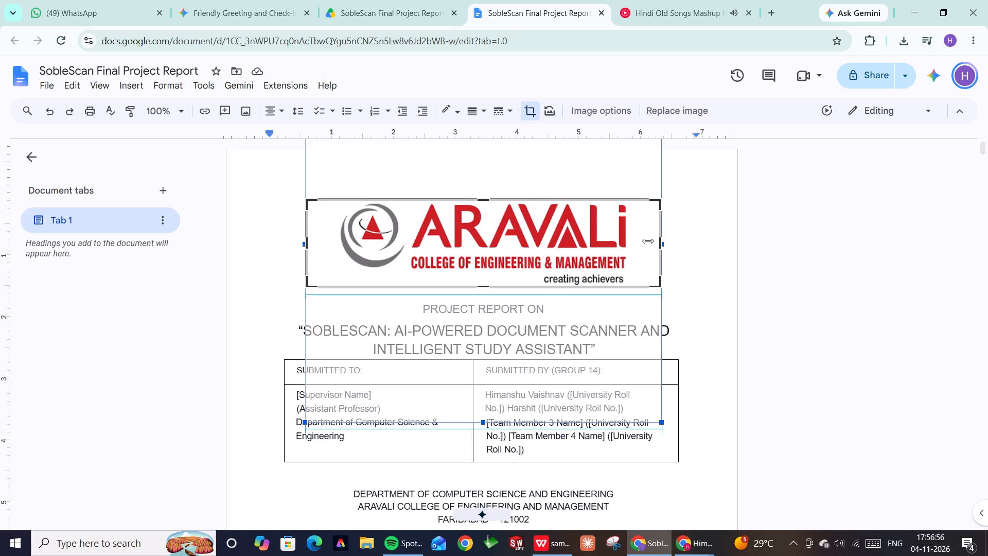
left_click_drag(648, 241, 632, 240)
left_click_drag(317, 242, 345, 247)
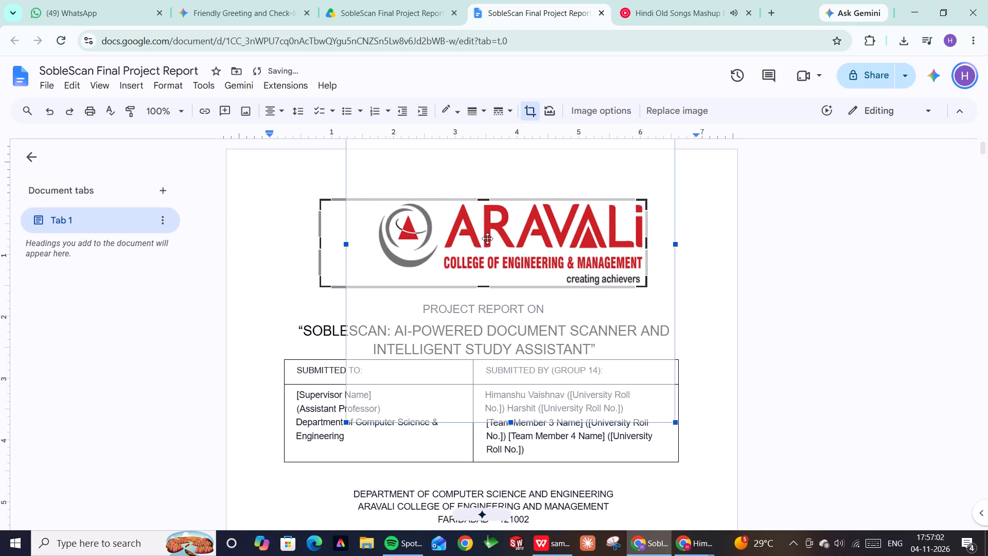
left_click_drag(645, 244, 655, 244)
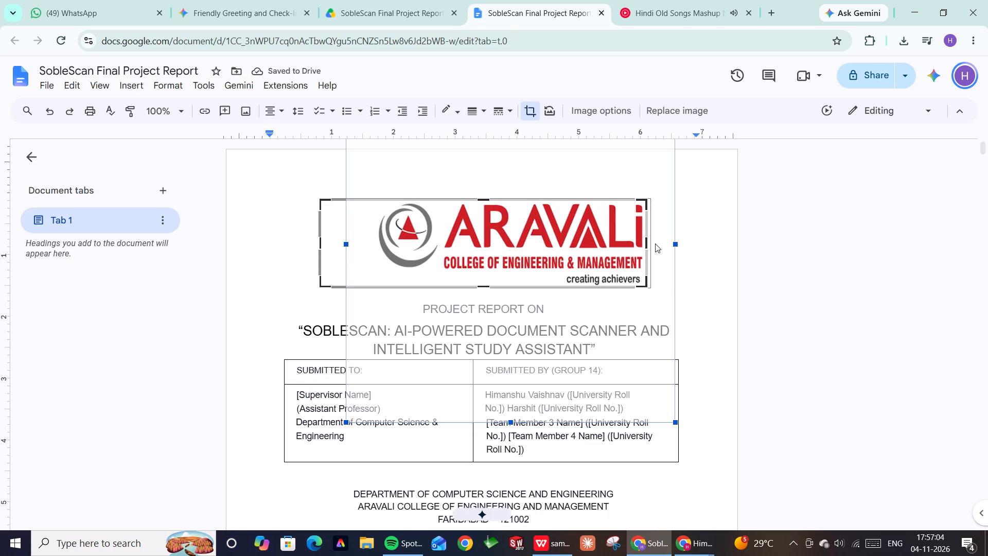
left_click_drag(655, 244, 673, 243)
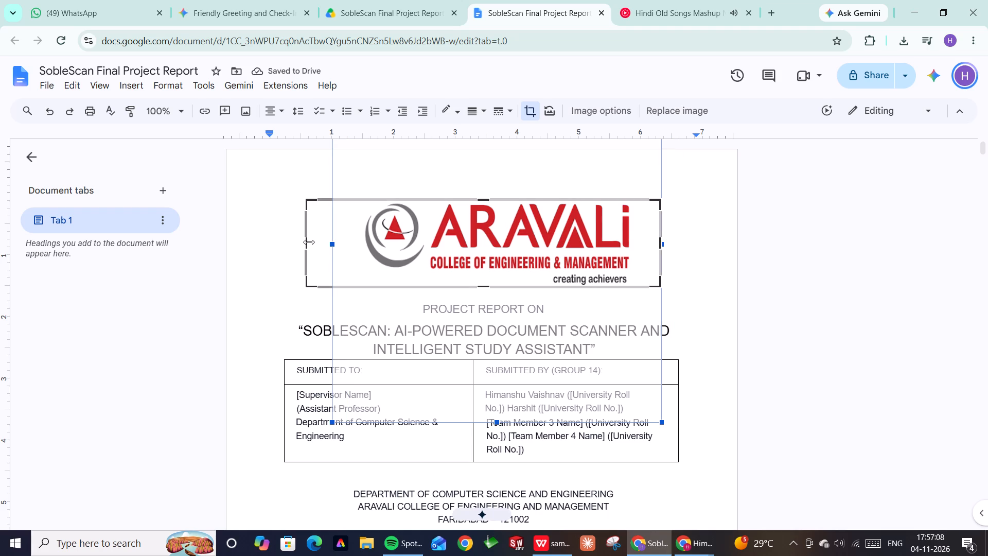
left_click_drag(307, 241, 338, 240)
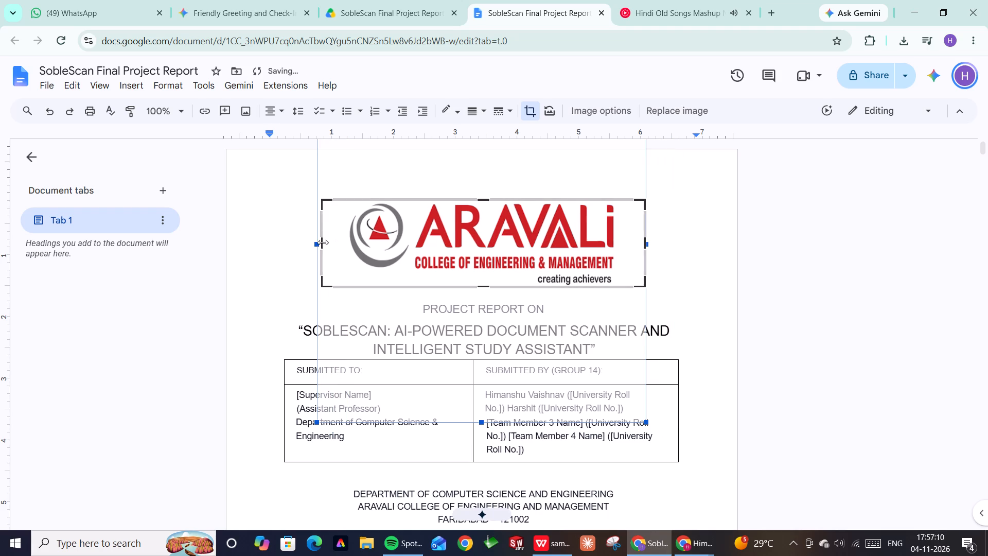
left_click(664, 243)
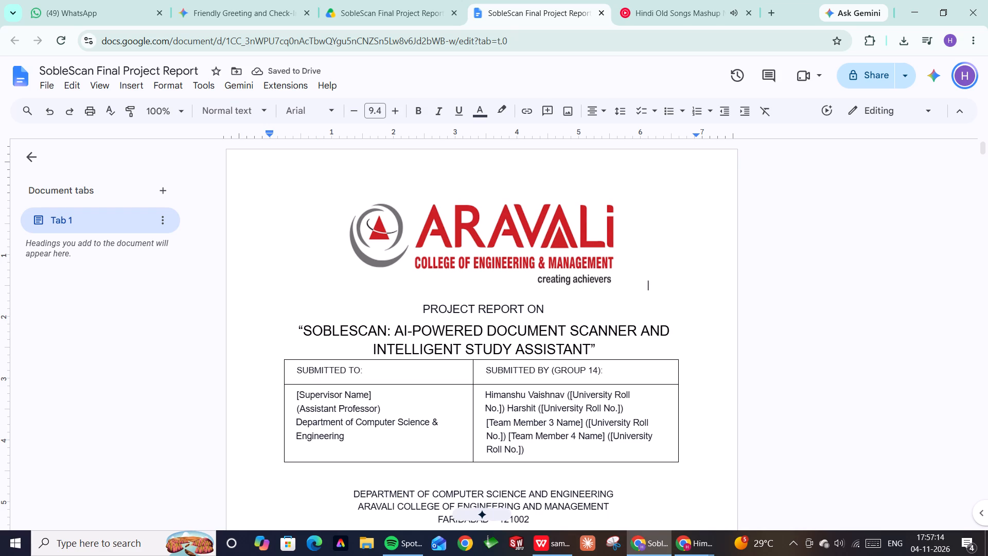
Close the "aravali college logo" search tab in the other browser window.
scroll(619, 280, "down", 1)
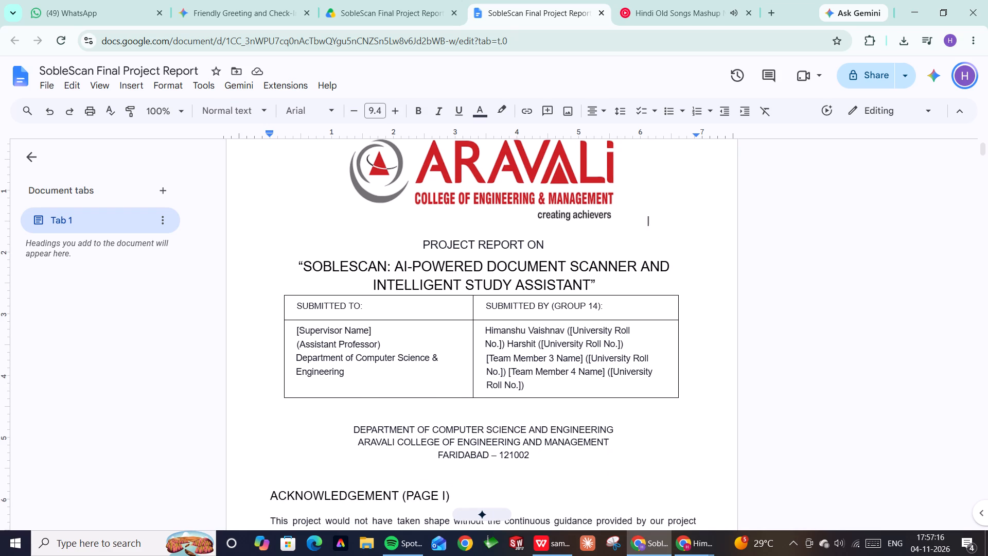
scroll(346, 237, "down", 1)
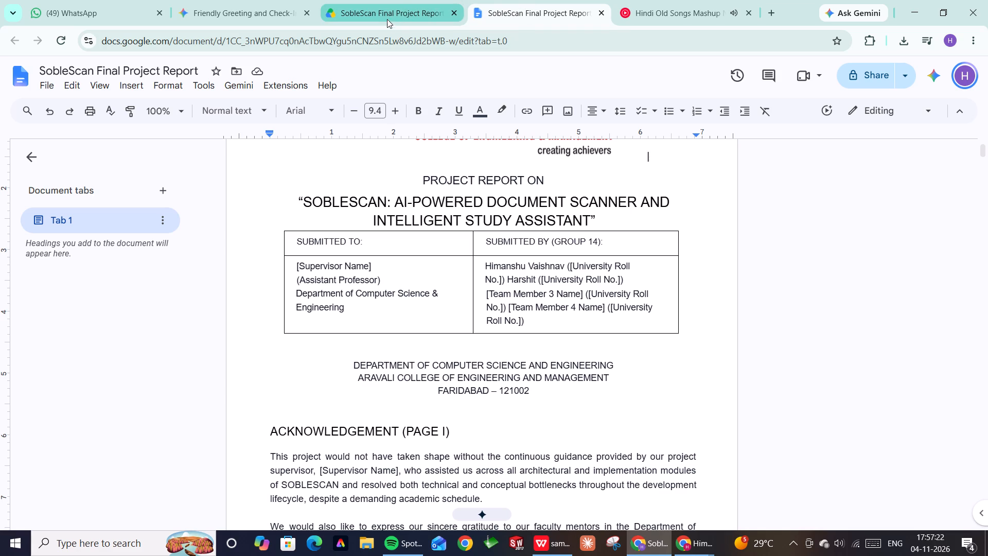
key("alt+Tab")
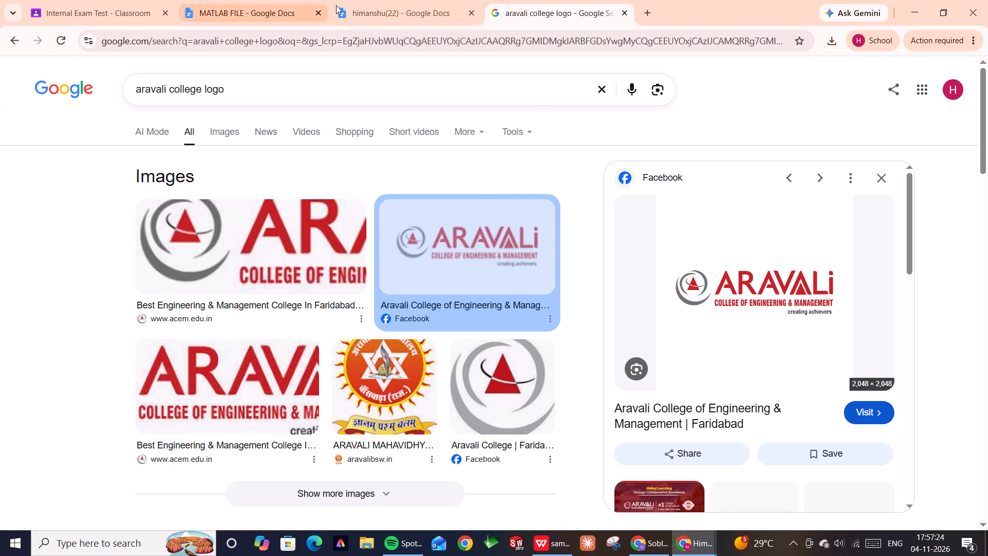
left_click(626, 13)
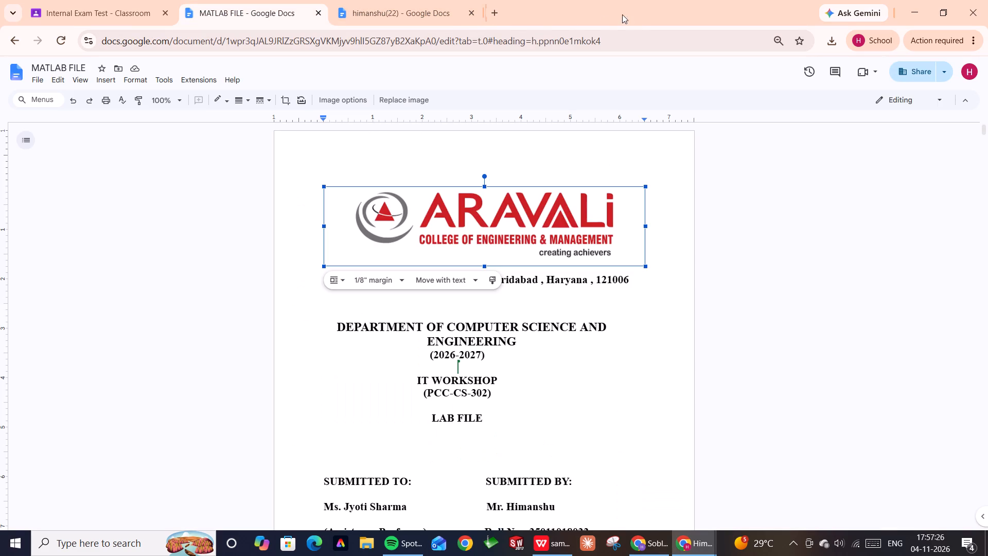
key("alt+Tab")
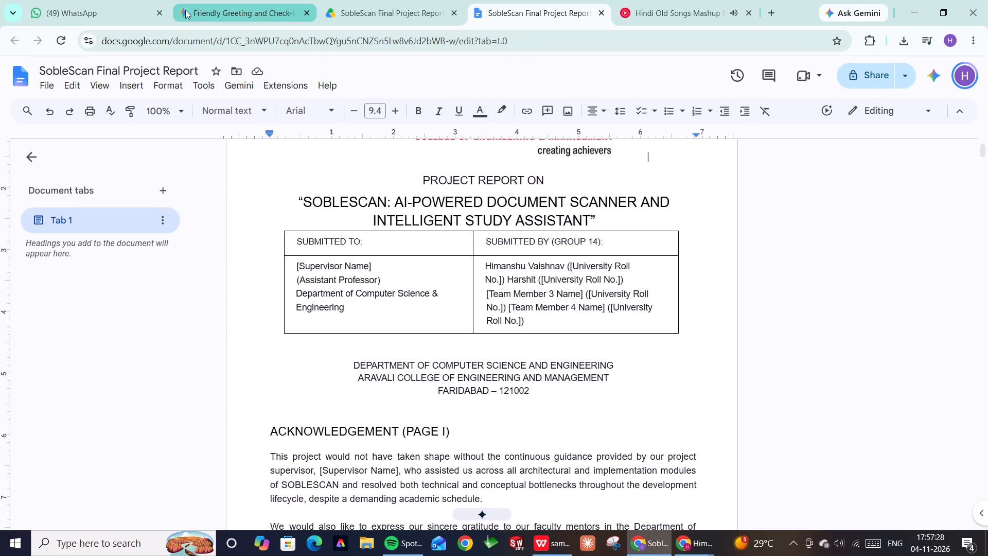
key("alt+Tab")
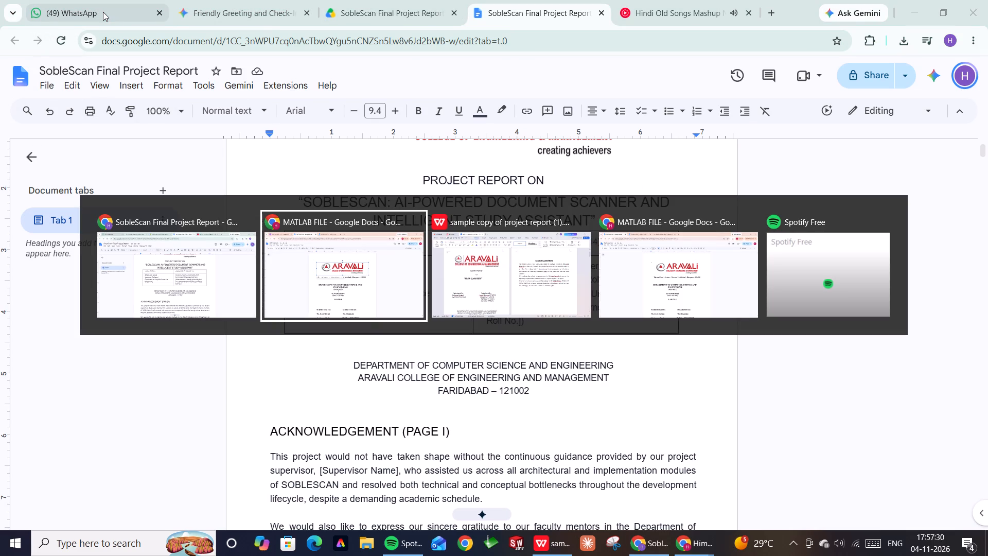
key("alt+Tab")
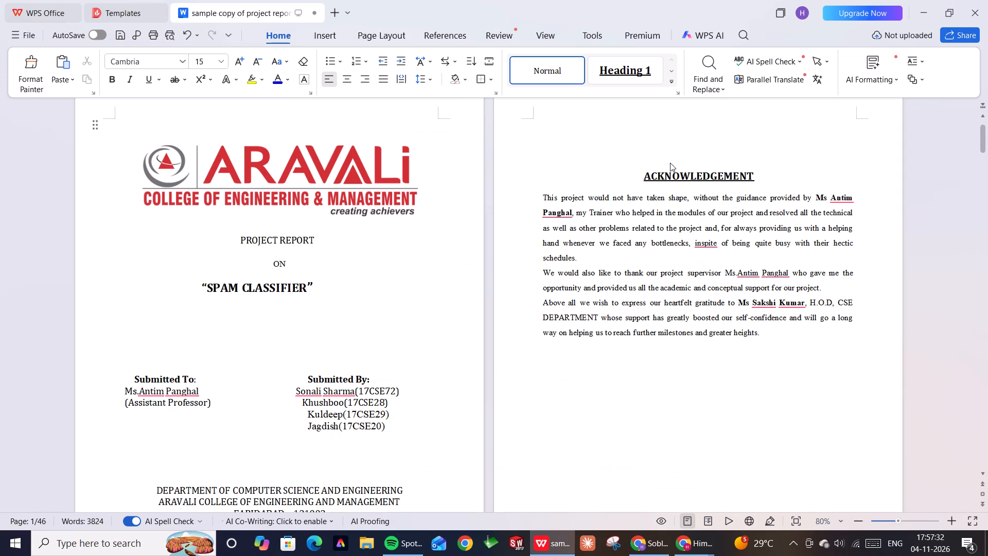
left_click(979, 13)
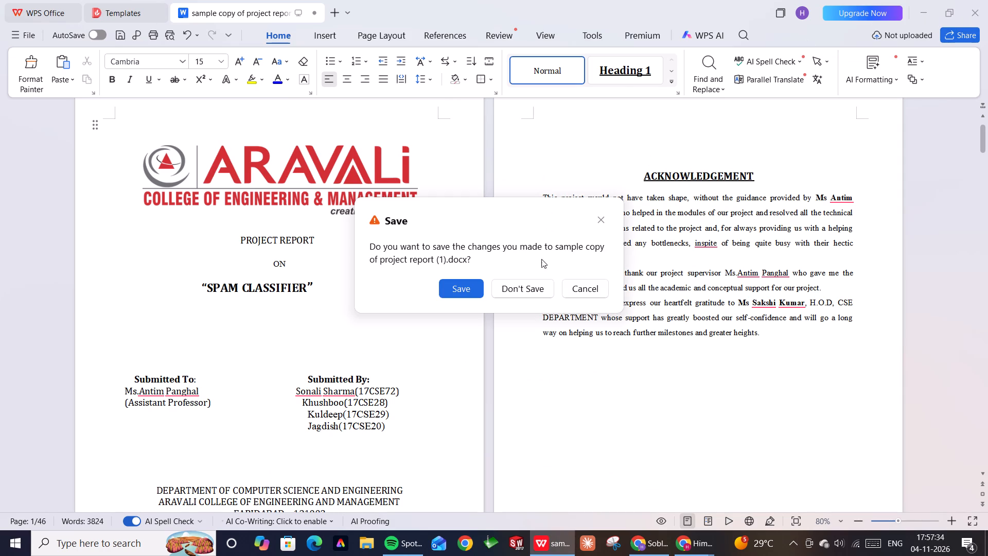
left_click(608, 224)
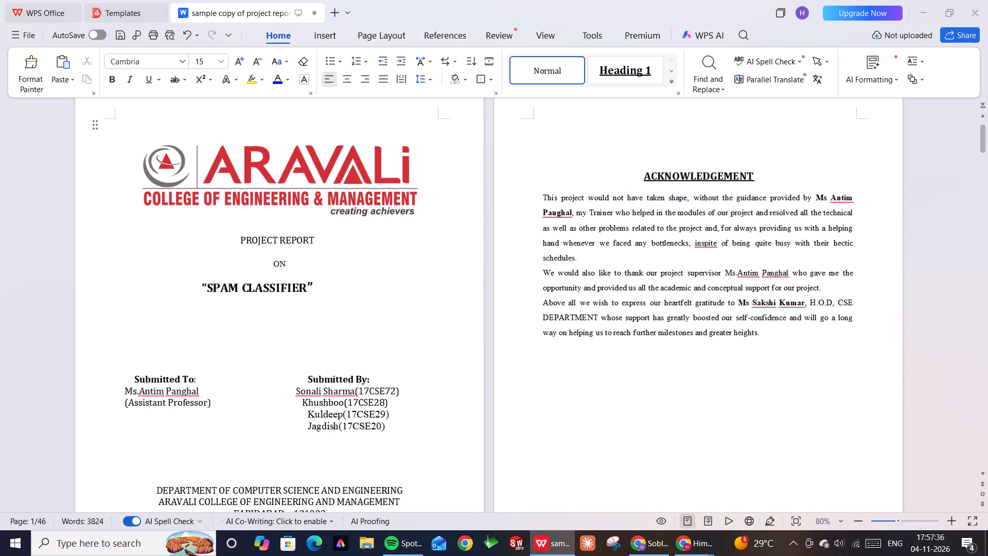
Close the second browser window holding the duplicate MATLAB FILE document and another "aravali college logo" search.
key("alt+Tab")
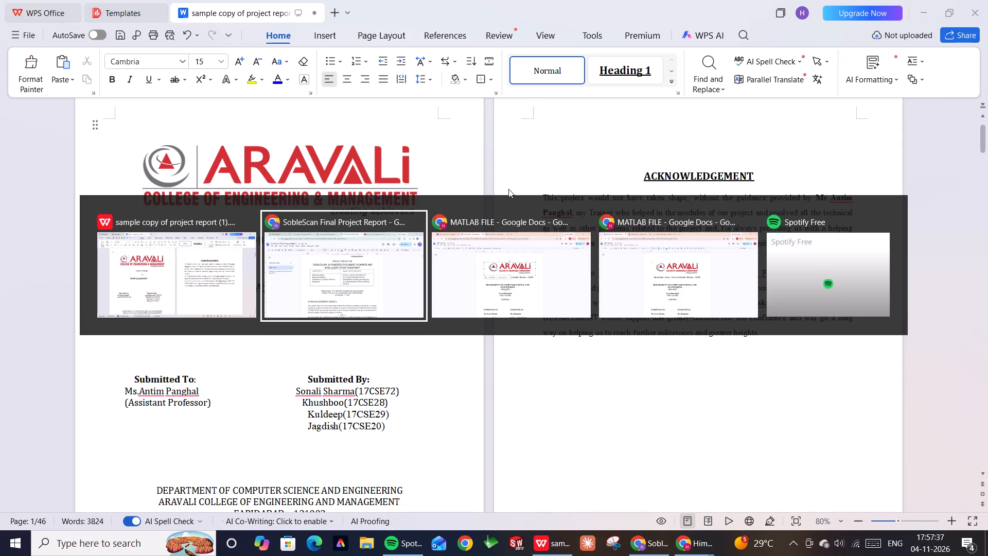
key("alt+Tab")
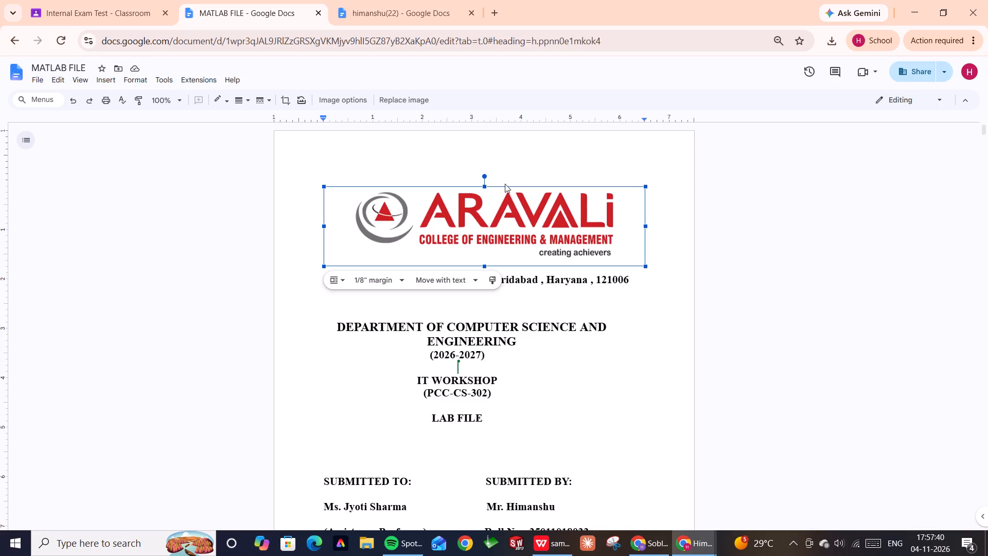
key("alt+Tab")
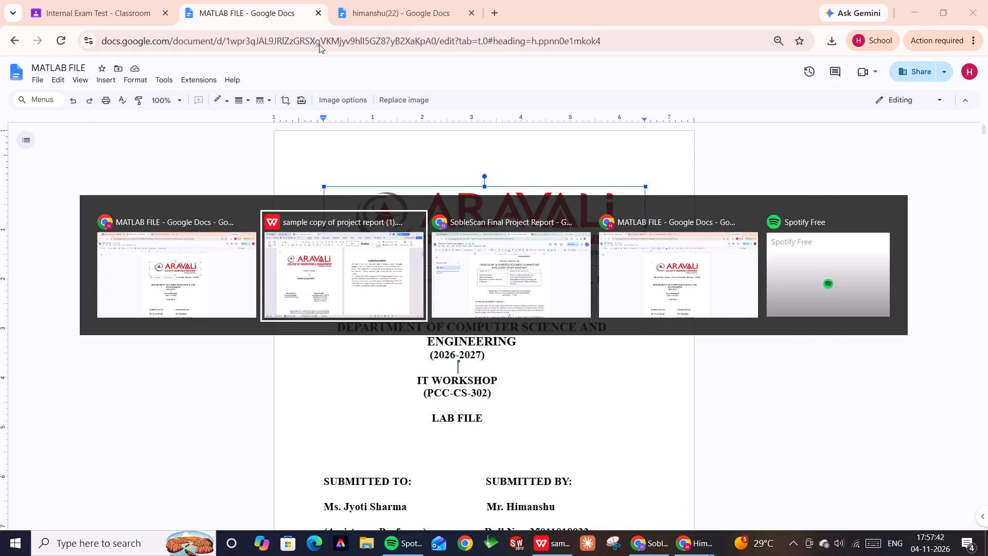
key("alt+Tab")
key("alt+Tab")
key("alt+Tab")
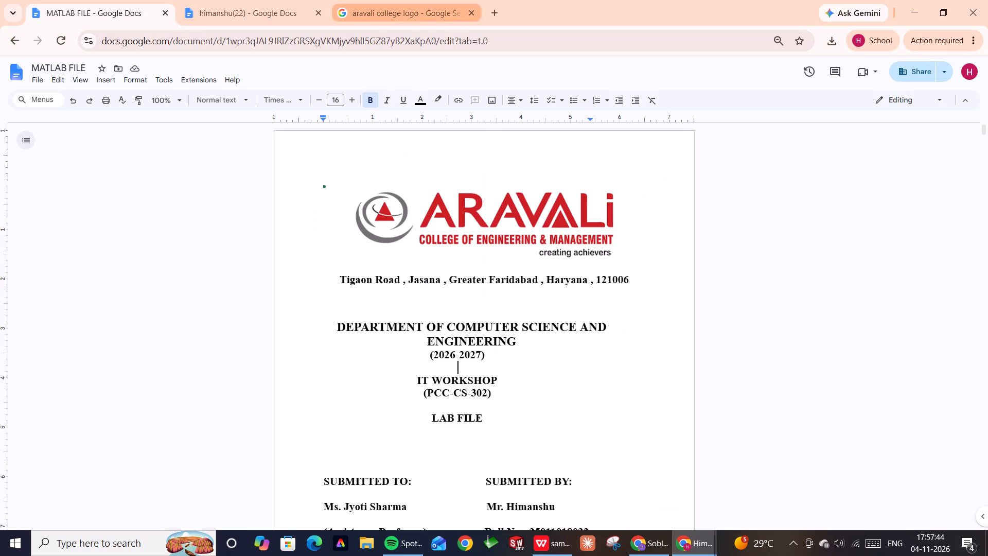
scroll(741, 212, "down", 6)
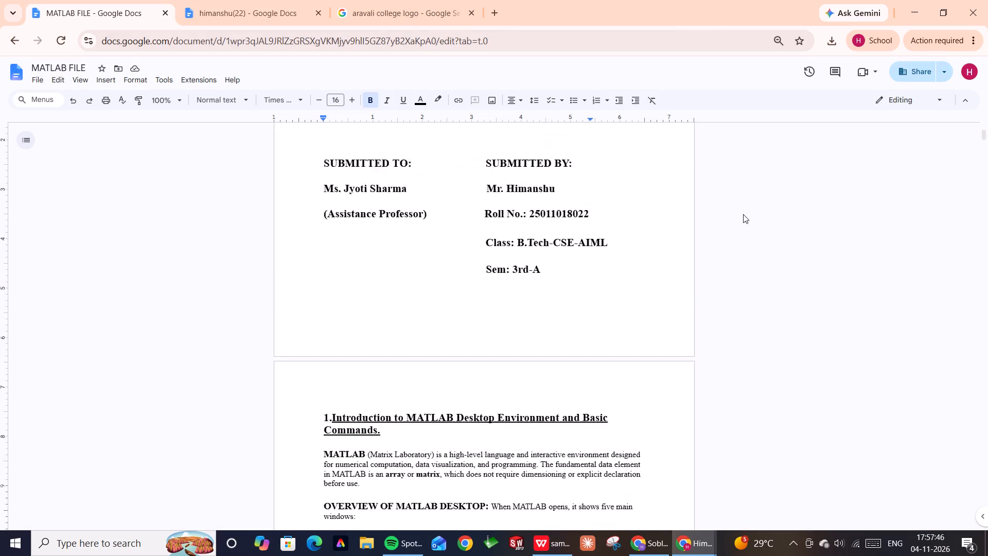
scroll(746, 217, "down", 6)
left_click(419, 11)
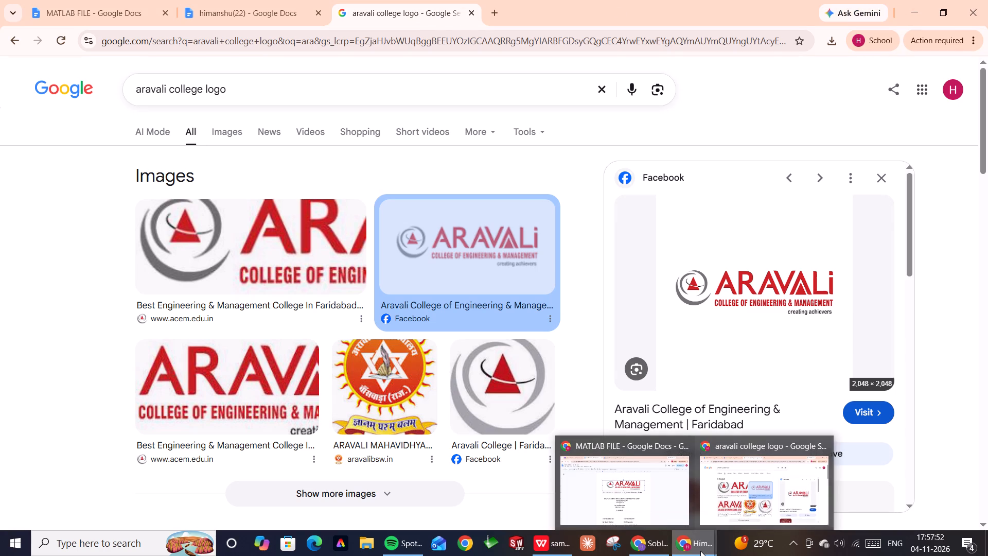
left_click(987, 0)
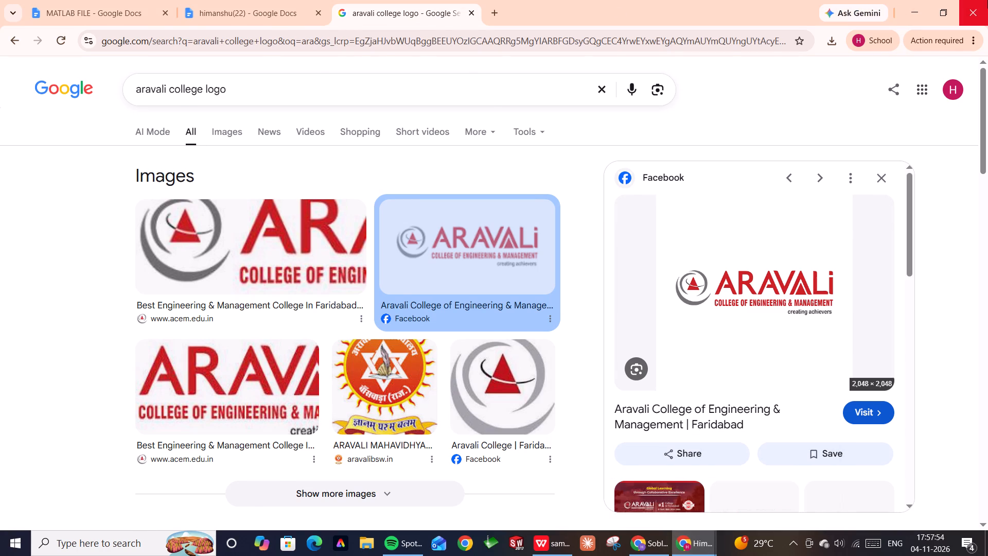
Switch to Spotify and close it.
key("alt+Tab")
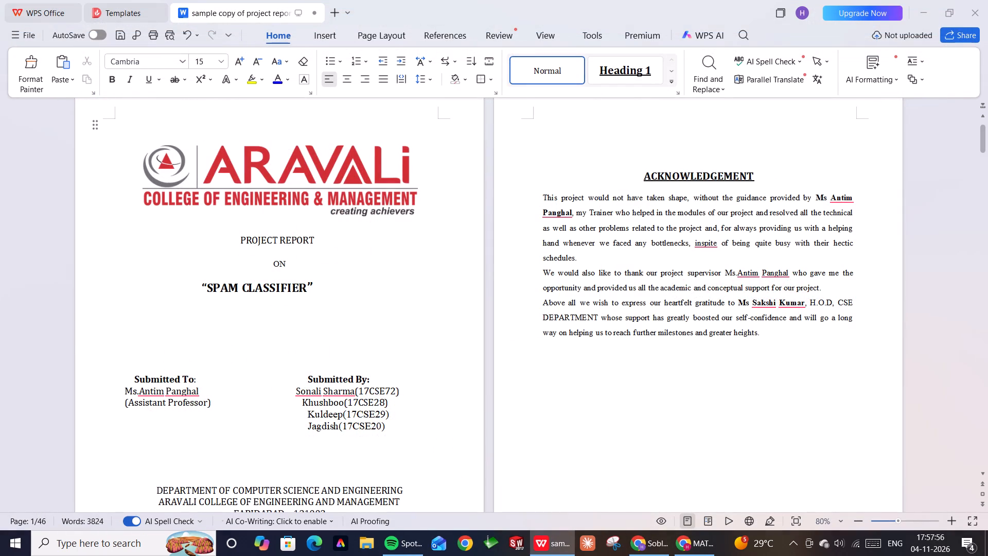
key("alt+Tab")
key("alt+Tab")
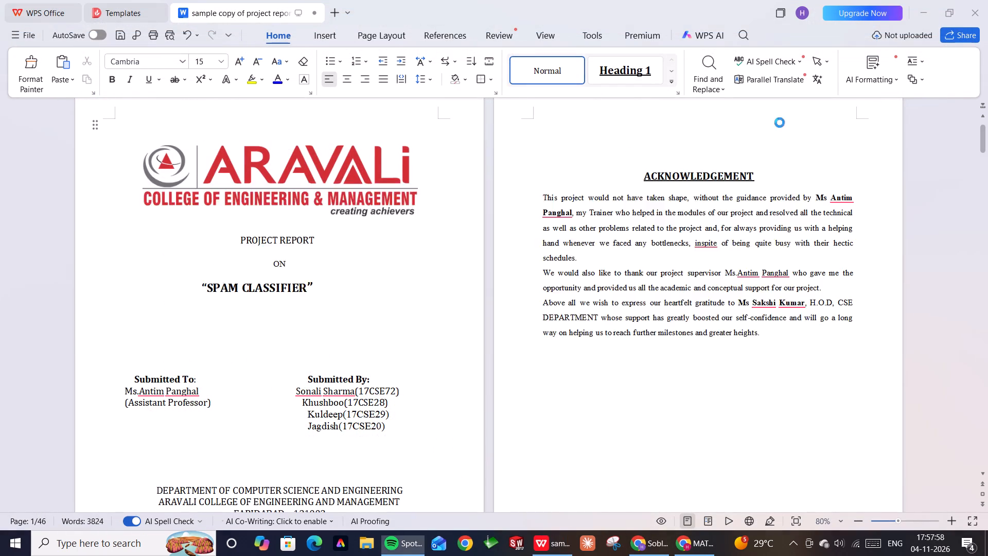
left_click(790, 141)
Switch to the remaining MATLAB FILE browser window and close its two lab-file documents and the Internal Exam Test Classroom page.
key("alt+Tab")
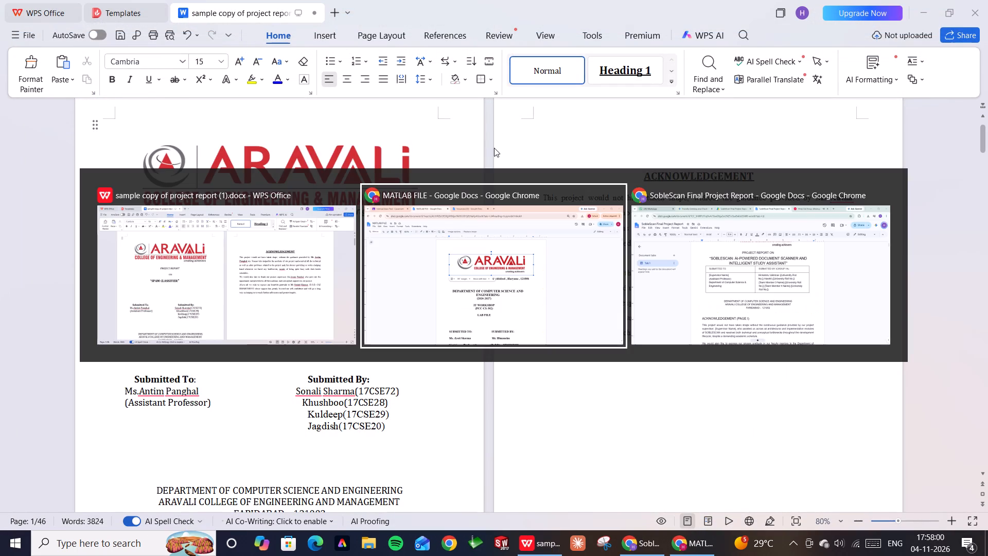
left_click(573, 161)
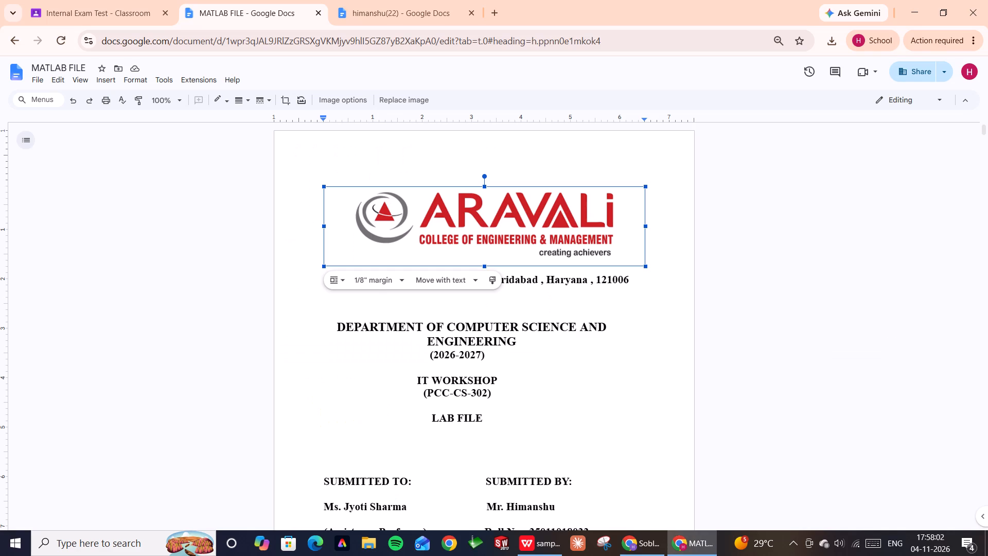
scroll(604, 322, "down", 4)
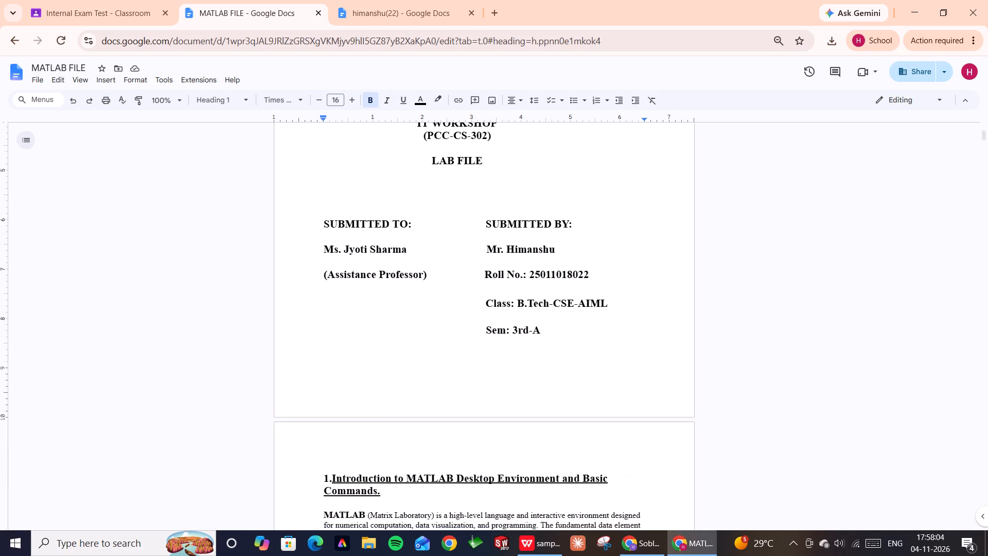
left_click(322, 10)
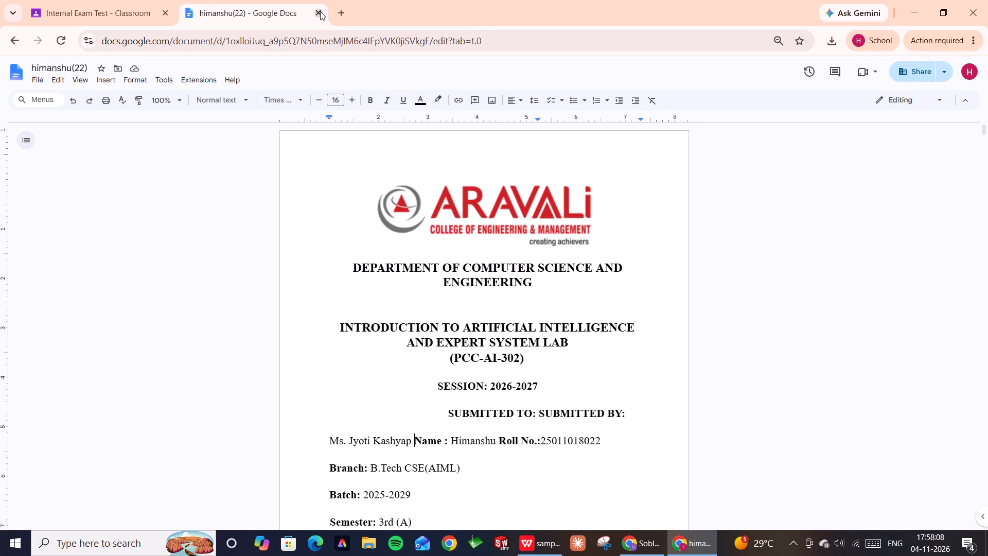
left_click(320, 11)
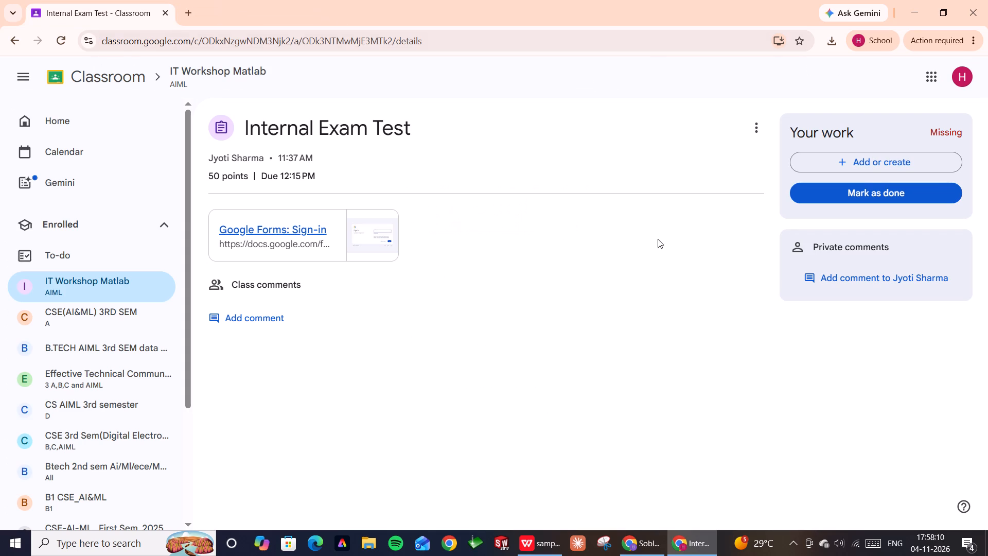
left_click(656, 256)
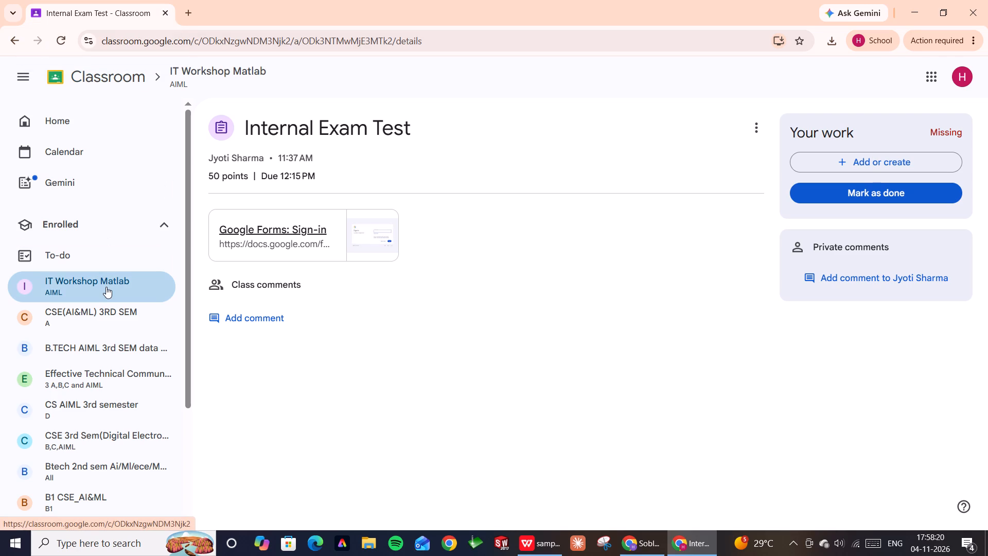
left_click(164, 11)
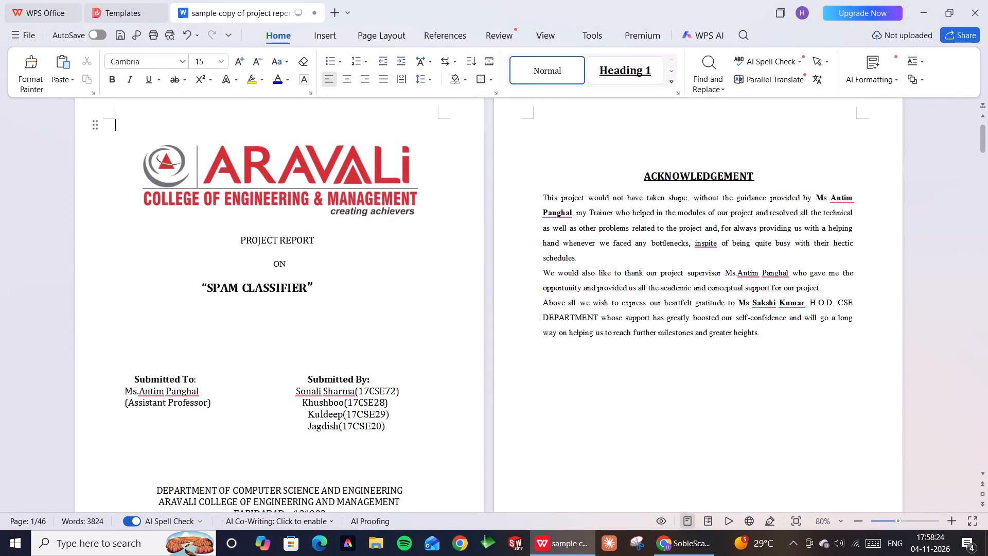
Open the "Instructions for project report" document from the recent files in File Explorer.
key("alt+Tab")
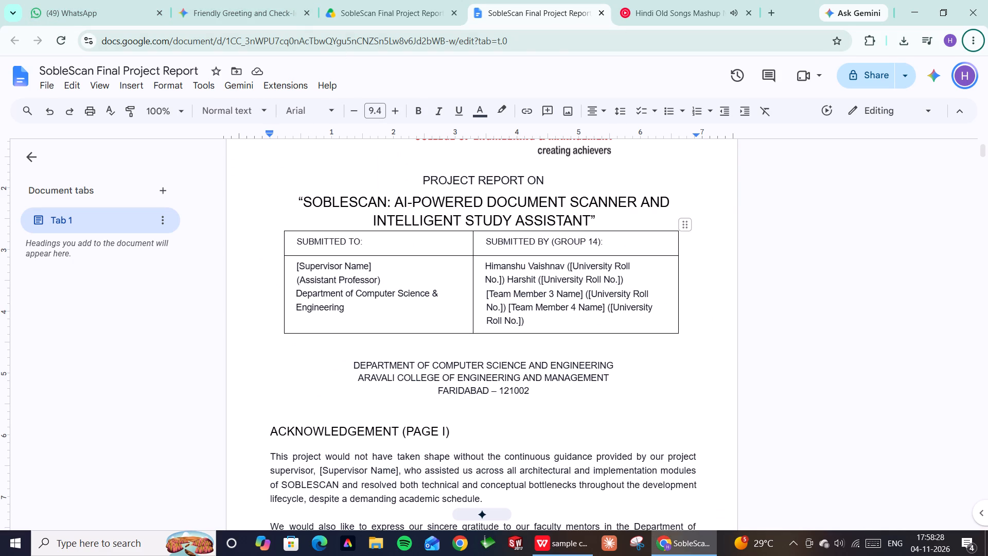
left_click(385, 547)
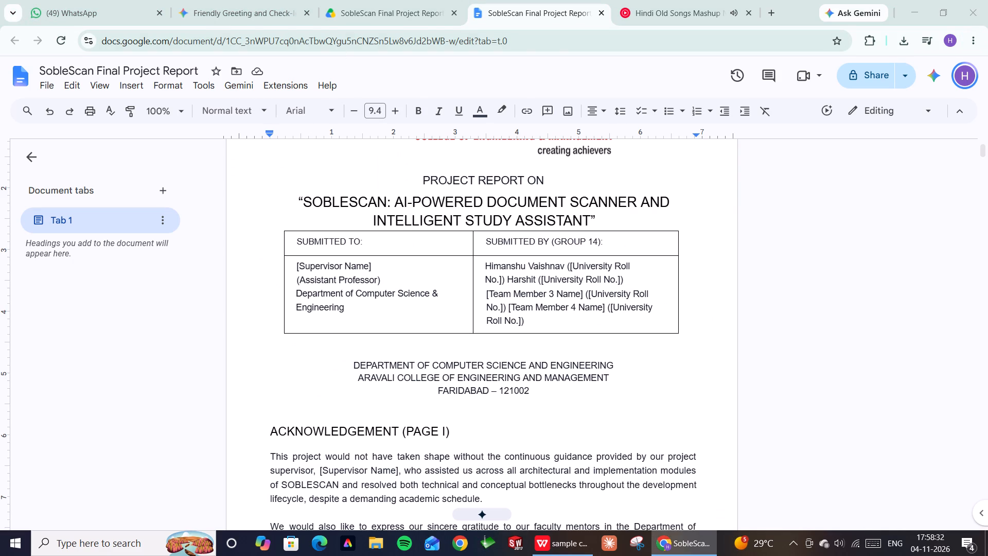
scroll(509, 500, "down", 3)
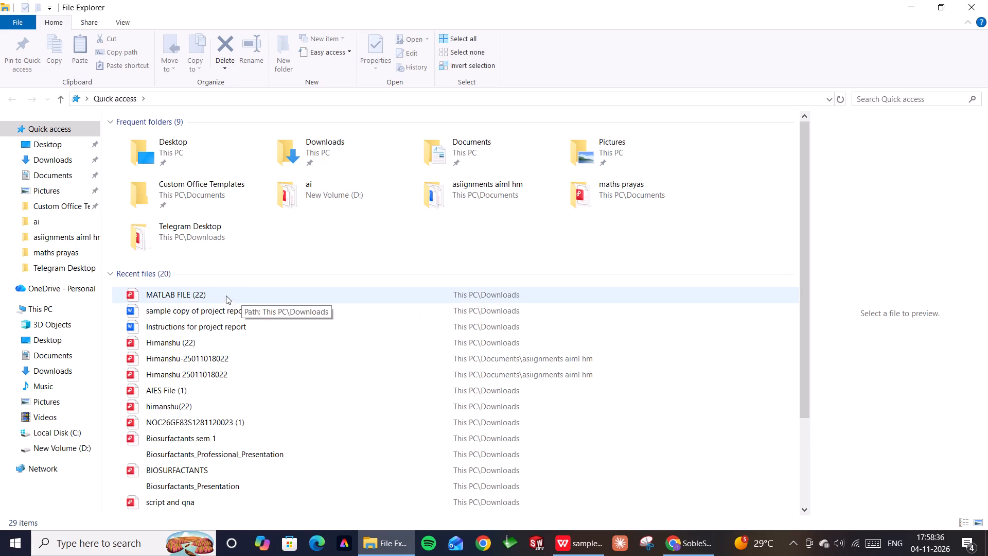
left_click(190, 330)
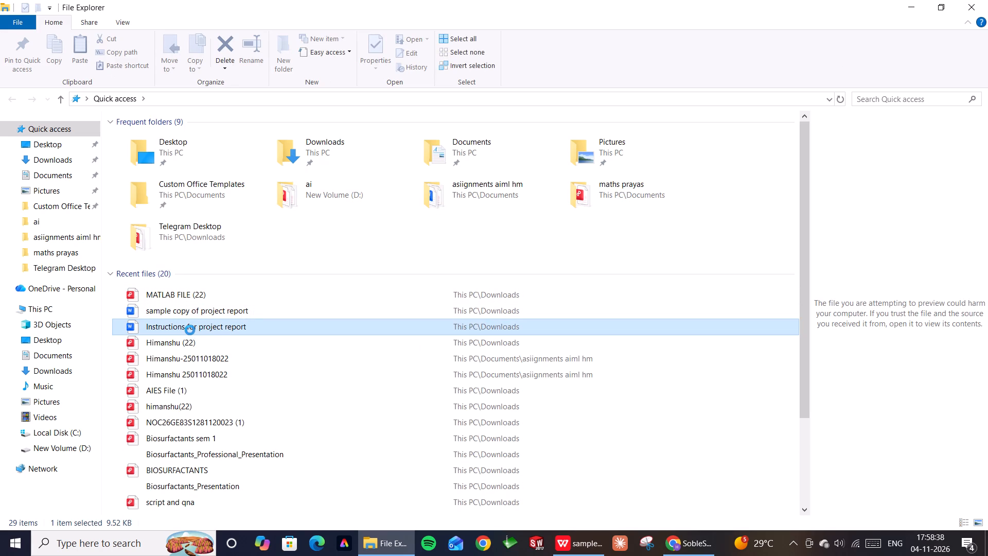
double_click(190, 330)
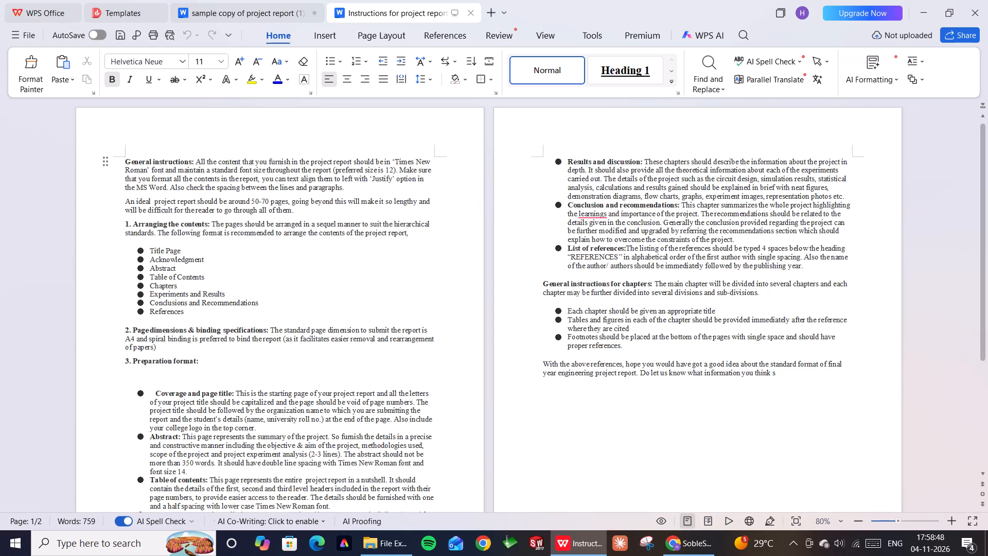
Read the project report instructions on font, content order, page dimensions, title page and chapter formatting.
key("alt+Tab")
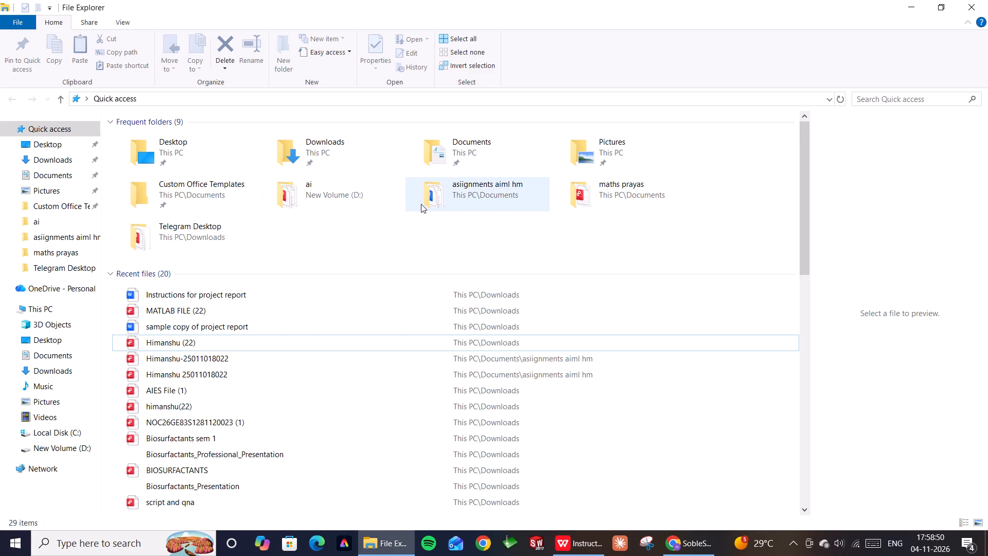
key("alt+Tab")
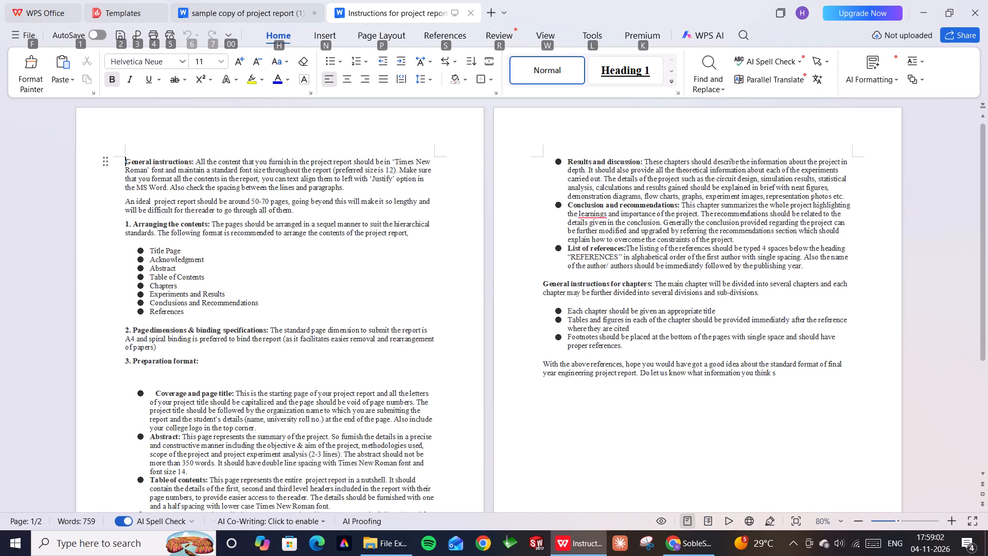
scroll(253, 265, "down", 2)
scroll(181, 286, "down", 4)
scroll(335, 438, "down", 5)
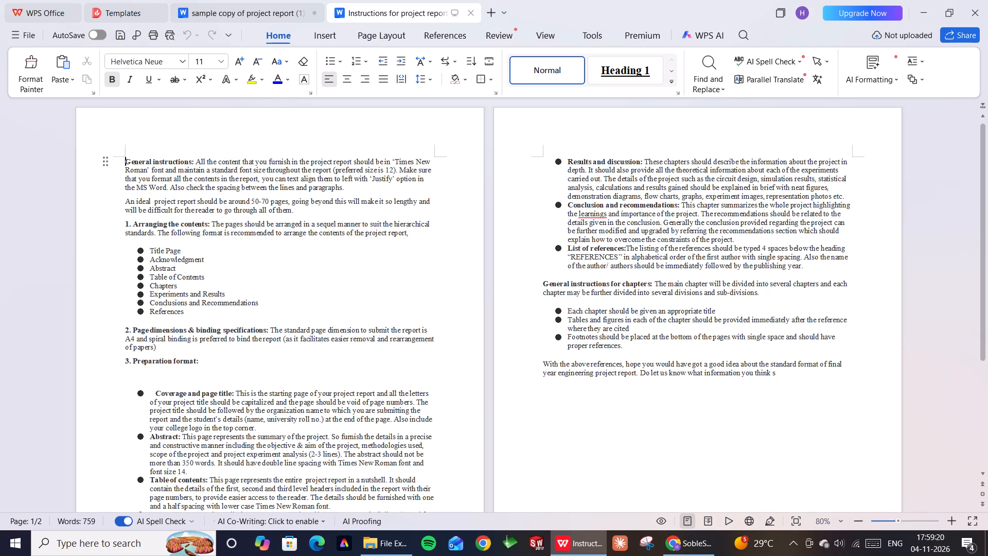
Switch to the SobleScan Final Project Report in Chrome and examine its last pages, from Chapter 7 to the references.
key("alt+Tab")
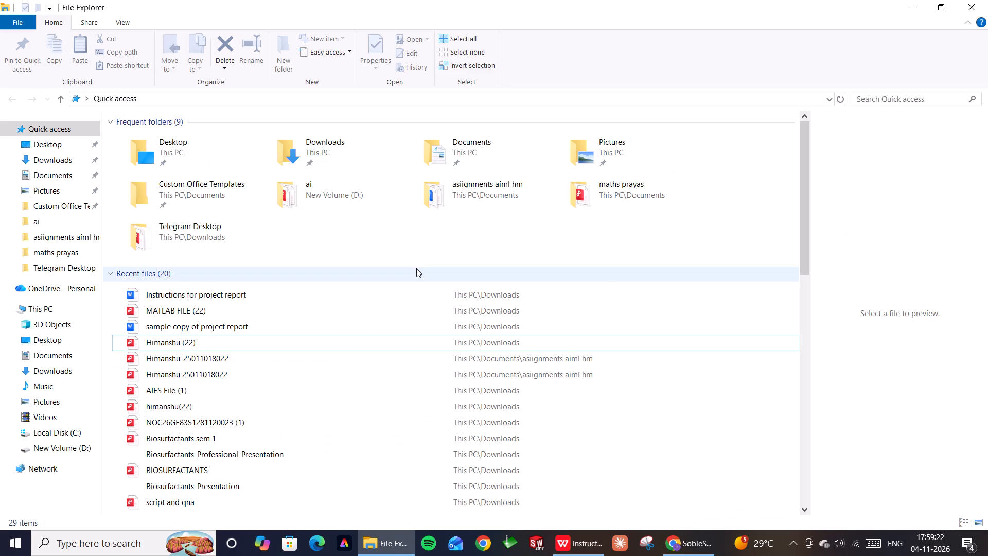
key("alt+Tab")
key("alt+Tab")
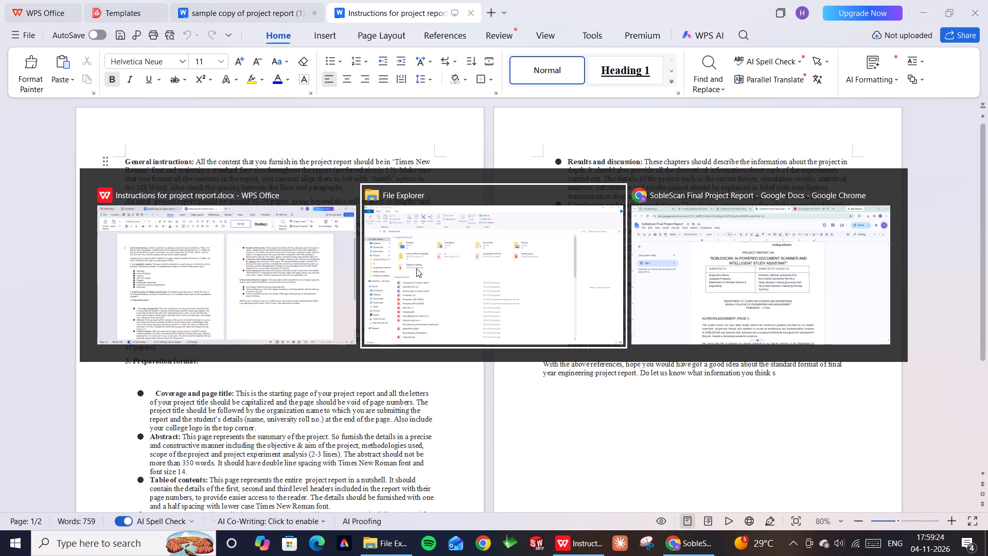
key("alt+Tab")
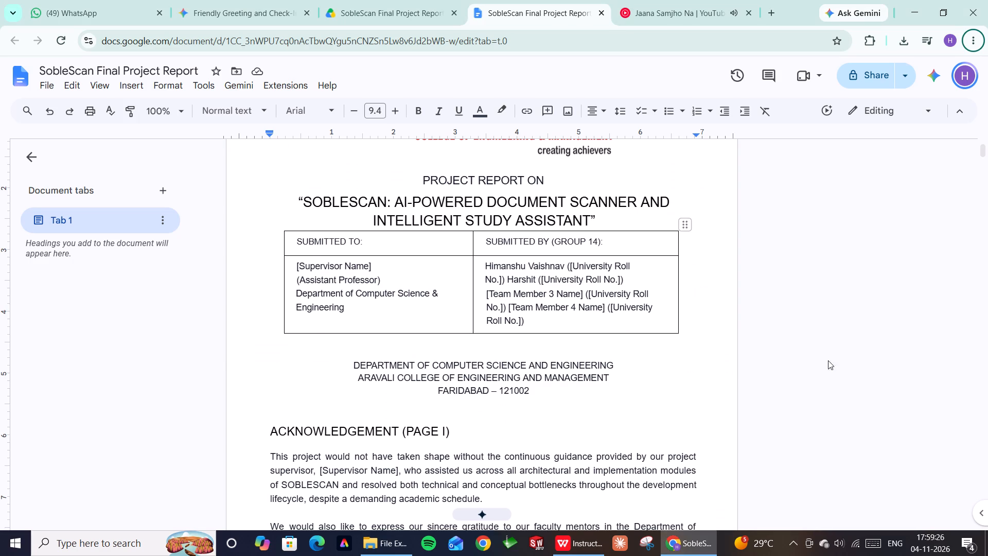
scroll(852, 364, "down", 6)
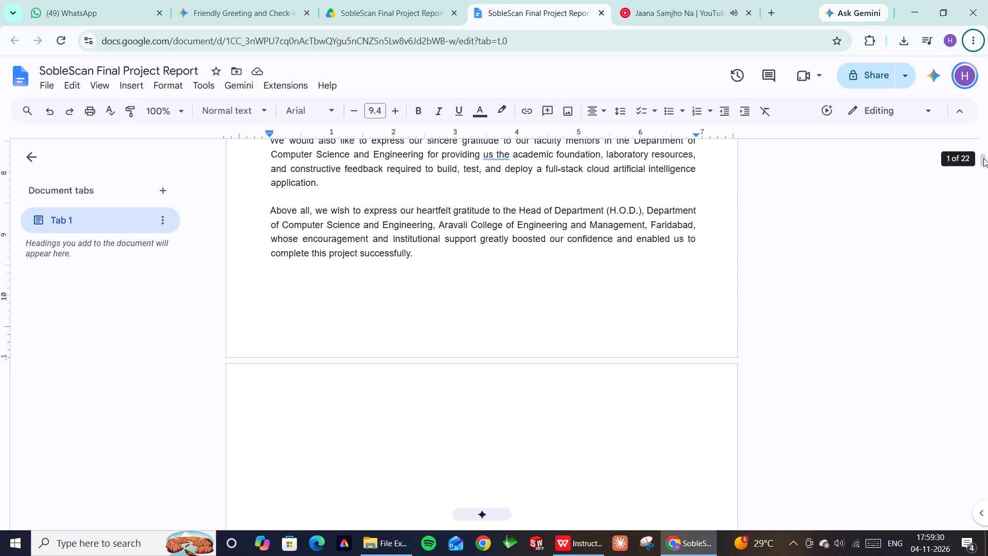
left_click_drag(983, 158, 984, 500)
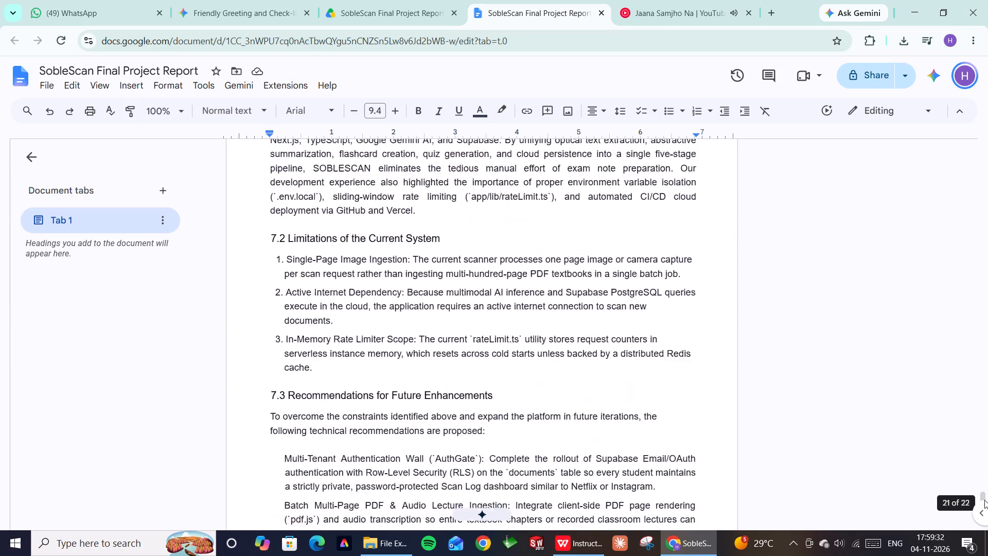
left_click_drag(984, 500, 982, 540)
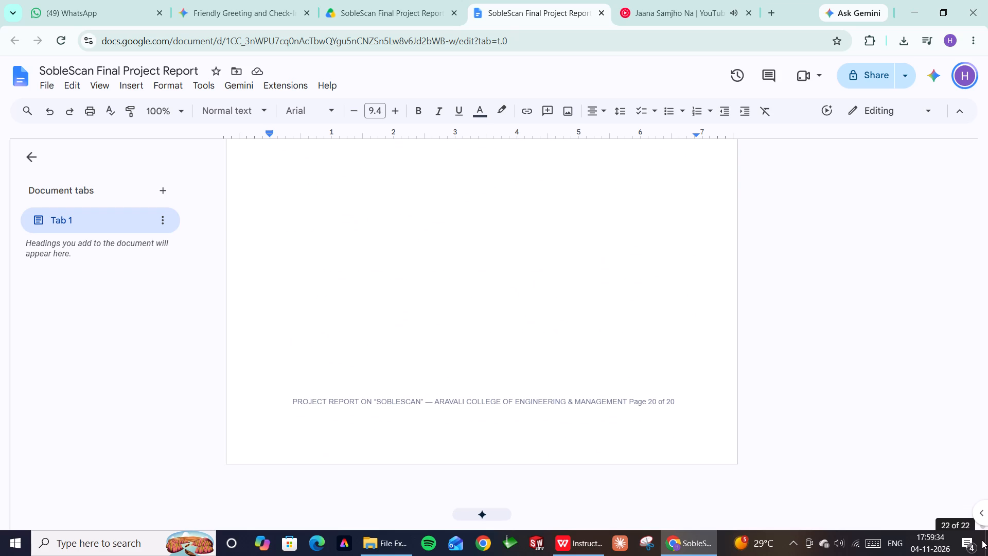
left_click_drag(982, 540, 982, 537)
left_click(670, 404)
left_click(683, 402)
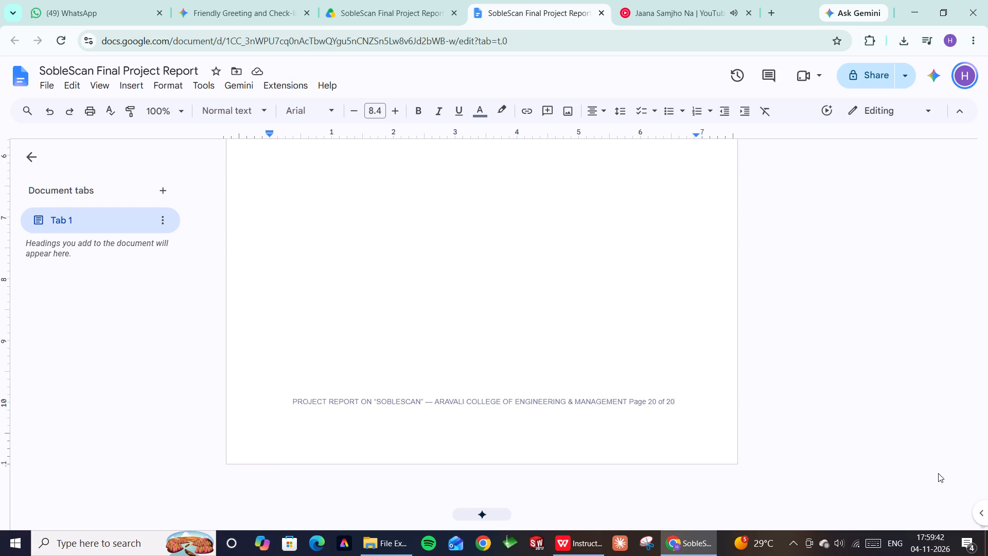
scroll(903, 411, "up", 7)
scroll(860, 410, "up", 4)
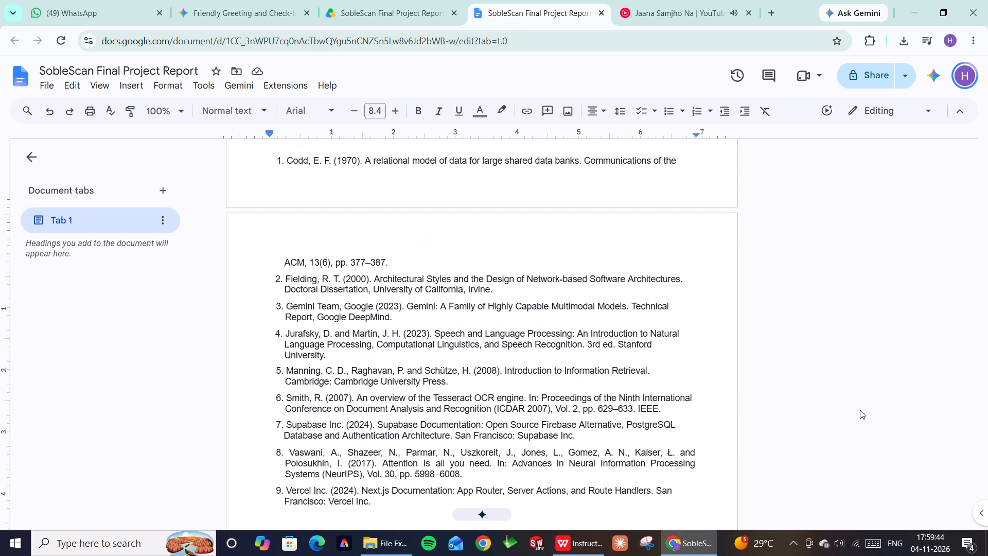
scroll(860, 410, "up", 2)
scroll(845, 410, "down", 2)
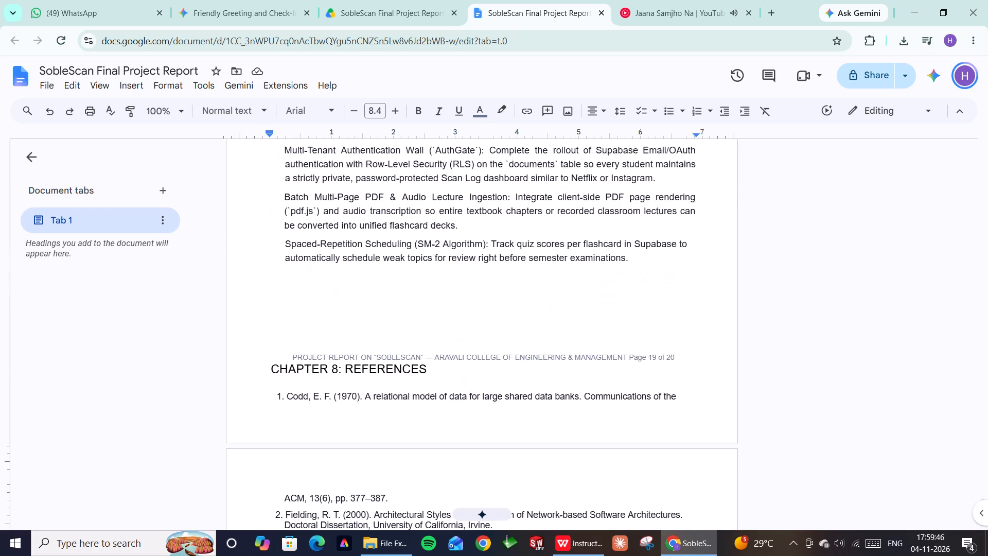
Insert three blank lines before the "CHAPTER 8: REFERENCES" heading to push it onto a new page.
left_click(257, 373)
key("Return")
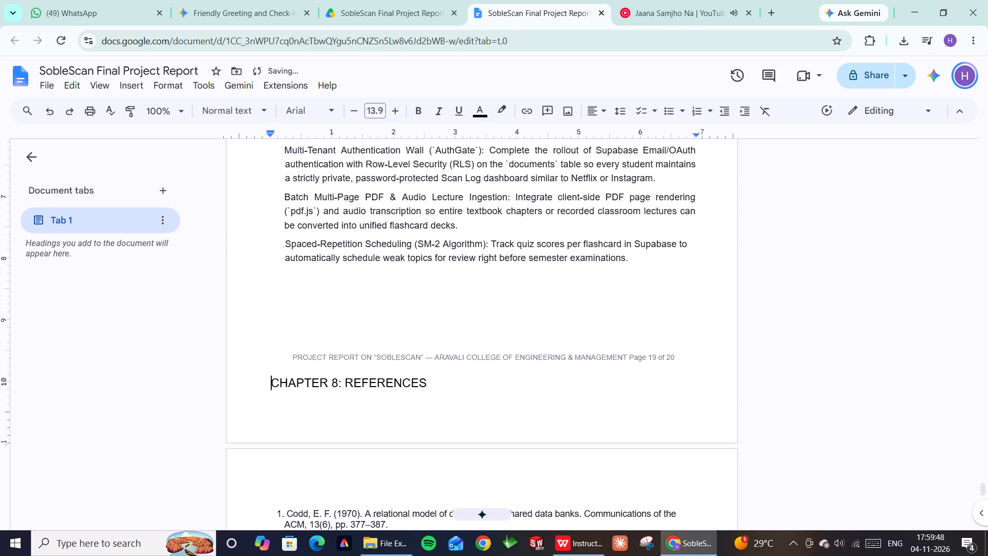
key("Return")
key("Return")
scroll(343, 335, "down", 2)
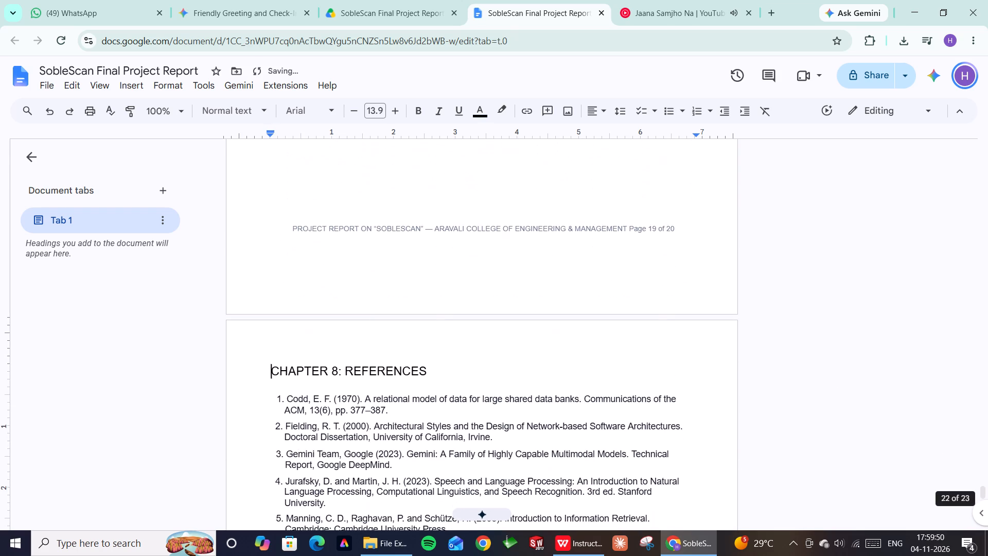
Remove the indent of the "Page 19 of 20" footer line so it starts at the left margin.
left_click(279, 223)
key("Return")
key("BackSpace")
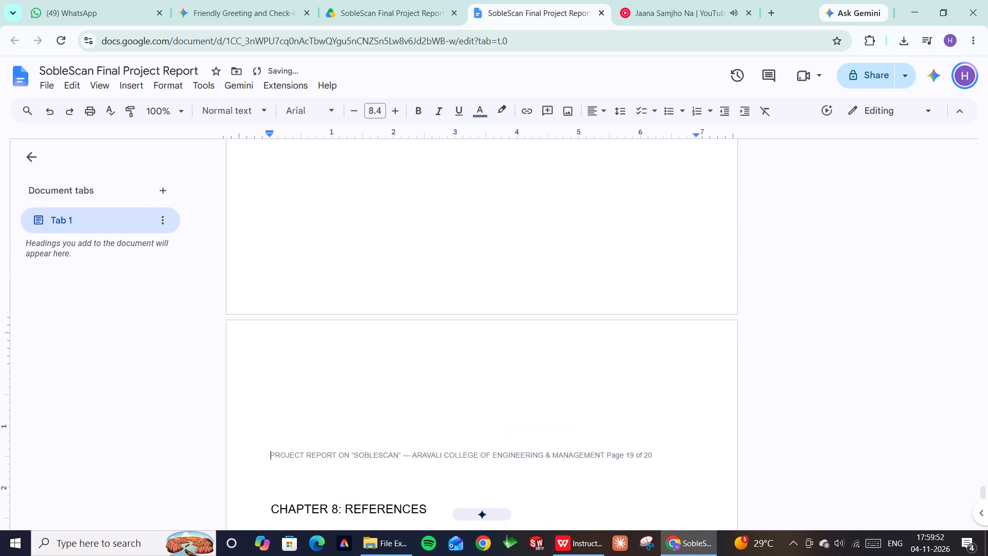
key("BackSpace")
left_click(315, 301)
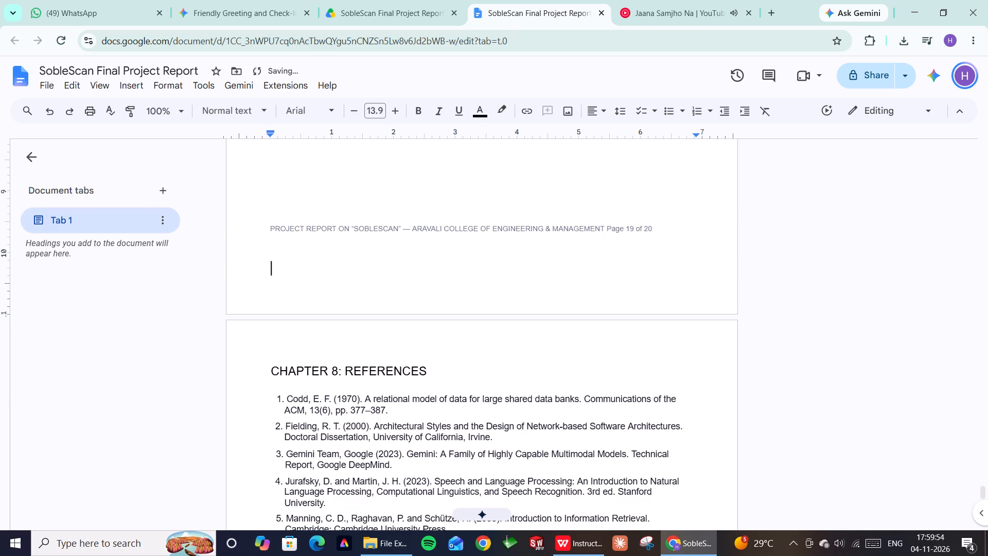
left_click(312, 300)
left_click(290, 255)
left_click(293, 280)
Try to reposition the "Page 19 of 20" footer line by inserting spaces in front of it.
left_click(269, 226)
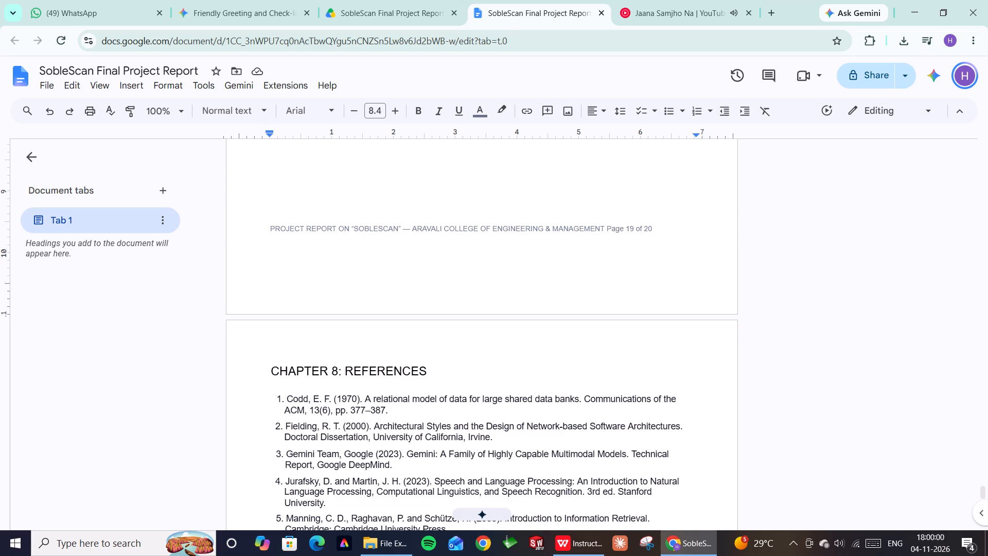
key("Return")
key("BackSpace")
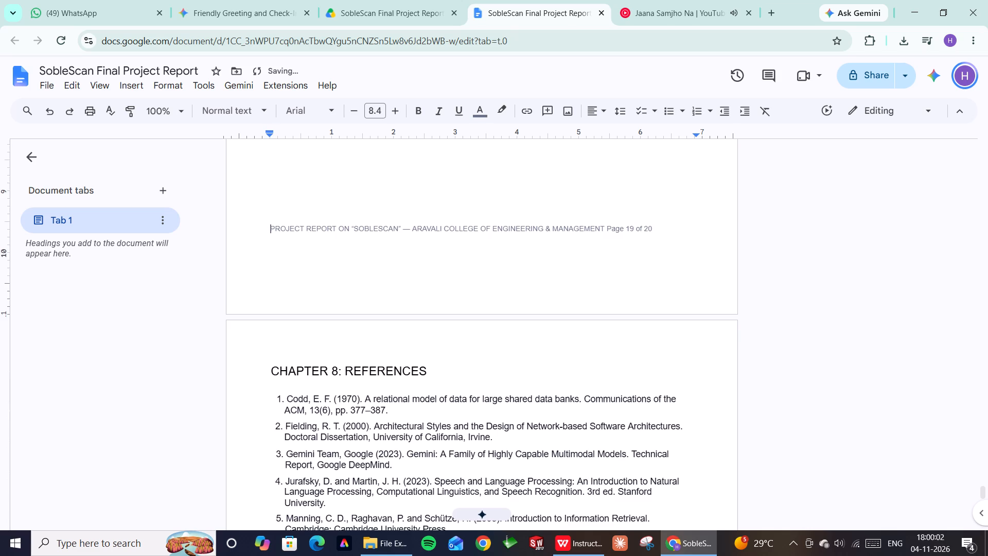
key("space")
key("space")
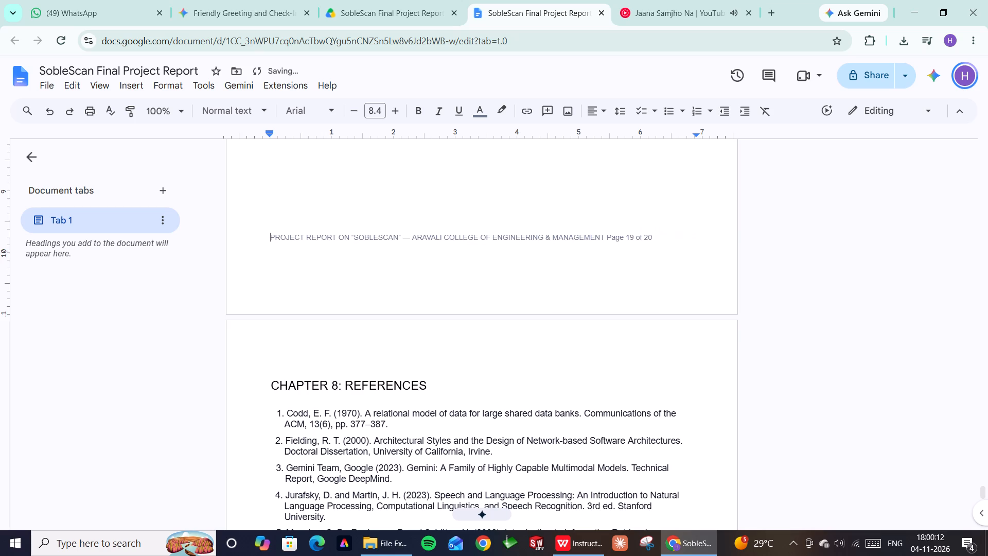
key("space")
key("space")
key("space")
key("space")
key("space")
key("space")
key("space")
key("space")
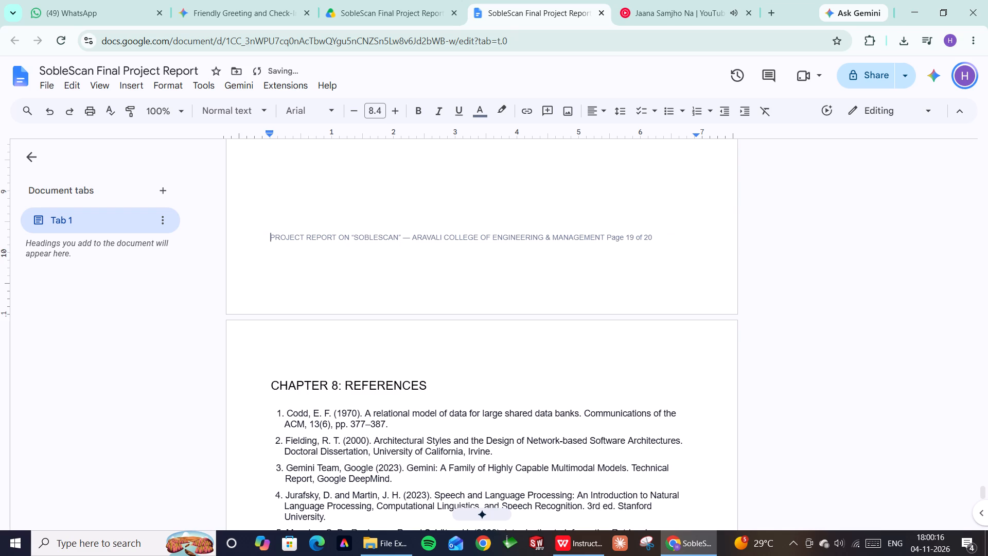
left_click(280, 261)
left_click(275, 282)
Cut the "Page 19 of 20" footer line and paste it on a blank line above the Chapter 8 heading.
left_click_drag(270, 237, 537, 231)
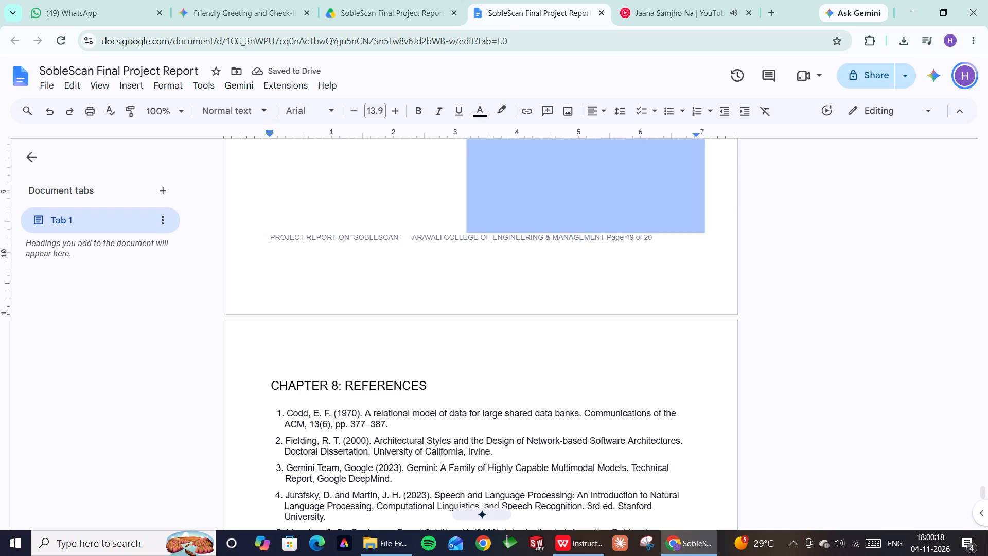
left_click_drag(537, 231, 481, 241)
left_click(257, 243)
left_click_drag(264, 237, 324, 237)
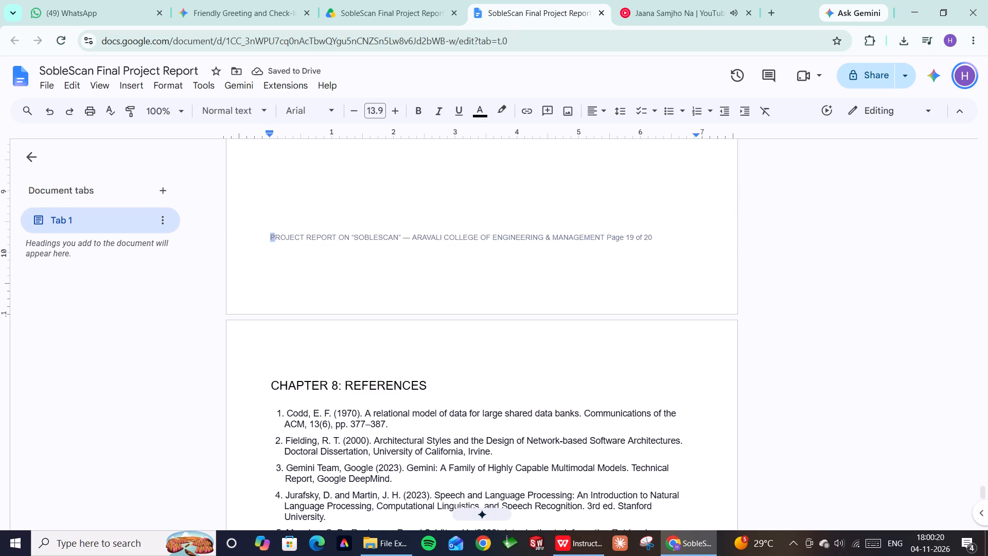
left_click_drag(324, 237, 680, 237)
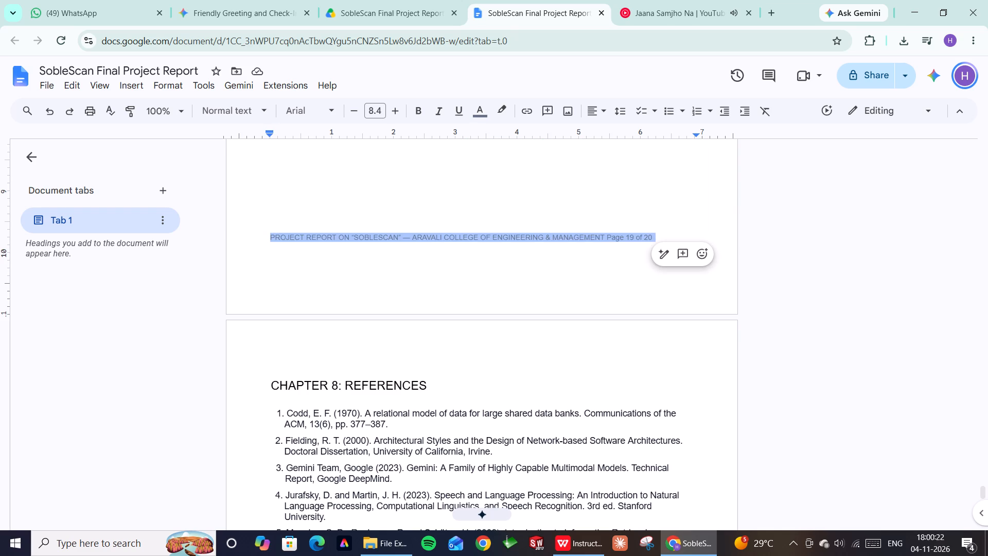
key("ctrl+x")
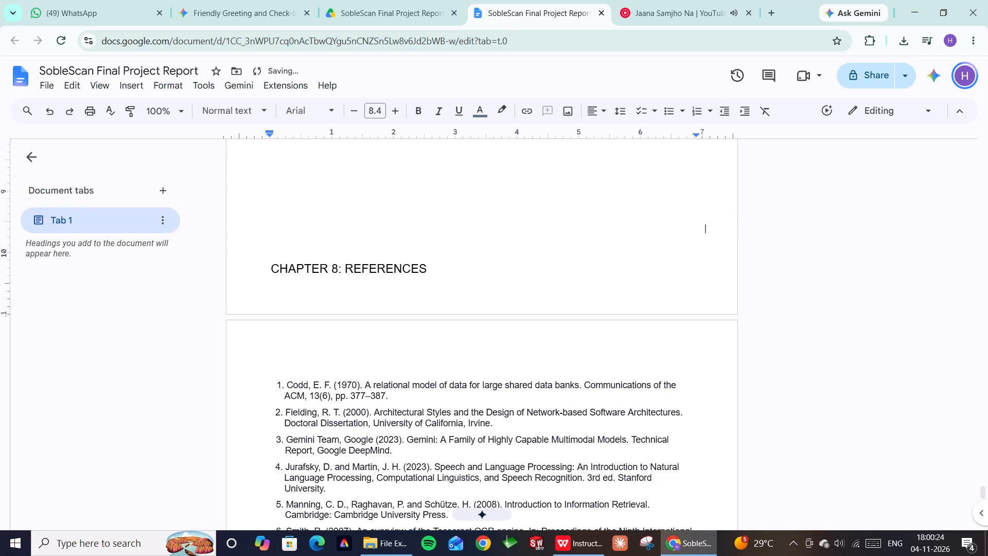
left_click(267, 263)
key("Return")
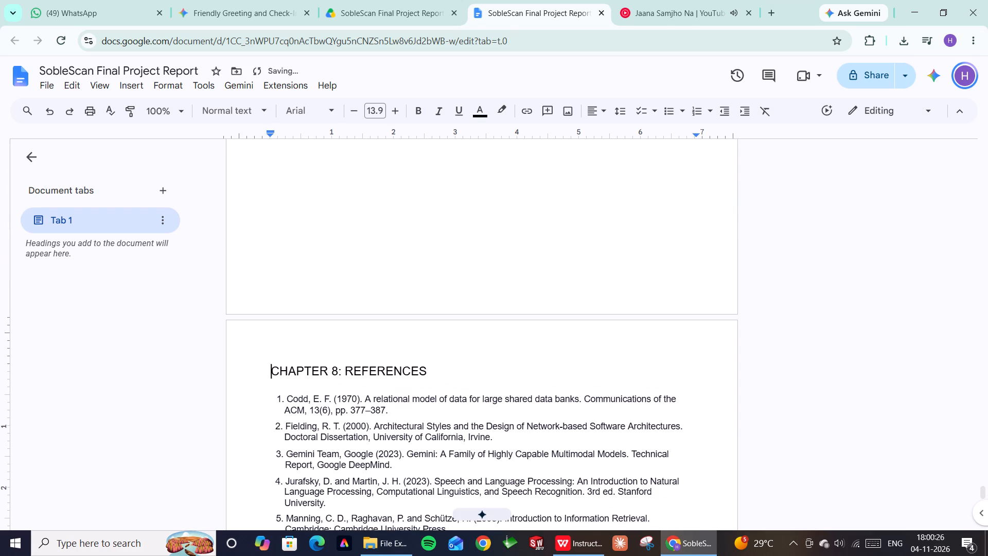
left_click(278, 257)
left_click(270, 271)
left_click(271, 278)
left_click(271, 282)
left_click(273, 287)
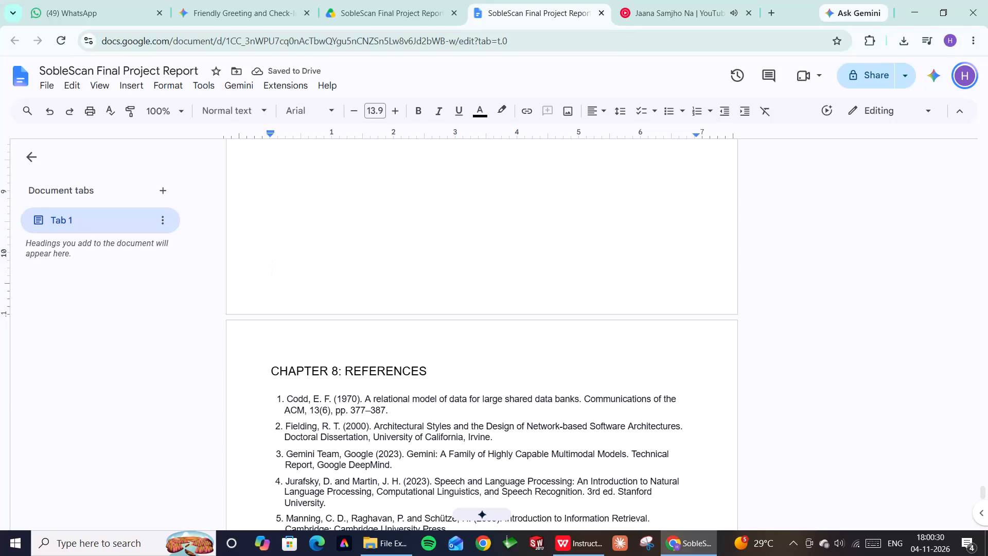
key("ctrl+v")
Delete the blank space between the section 7.3 recommendations and the footer line, bringing the footer back onto the Chapter 7 page.
left_click(264, 412)
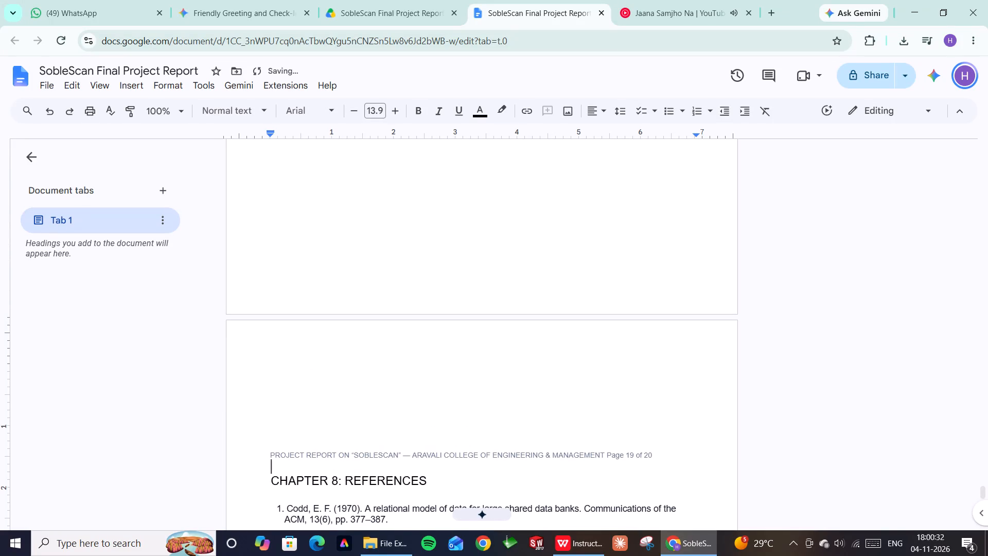
left_click(271, 270)
left_click(269, 303)
left_click(272, 276)
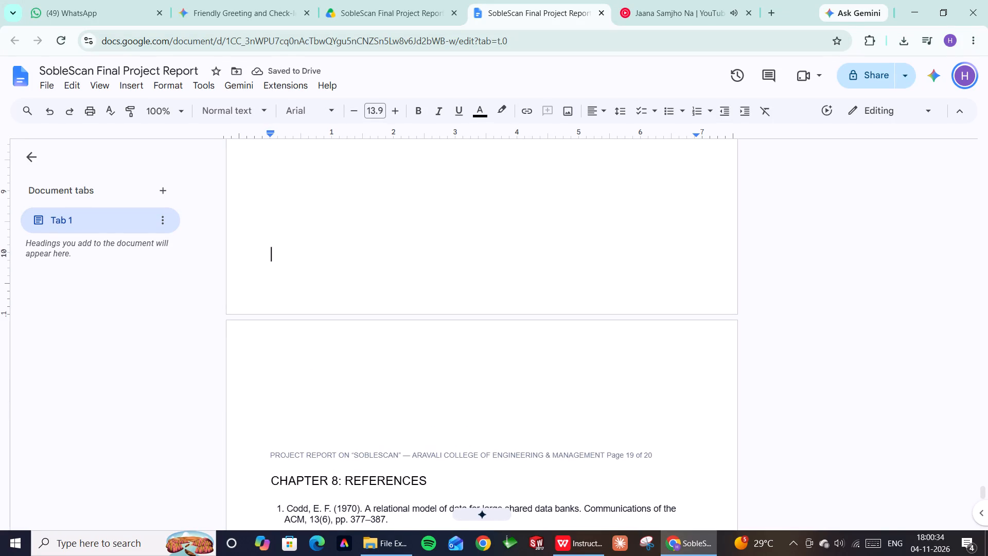
key("BackSpace")
key("BackSpace")
key("BackSpace")
key("BackSpace")
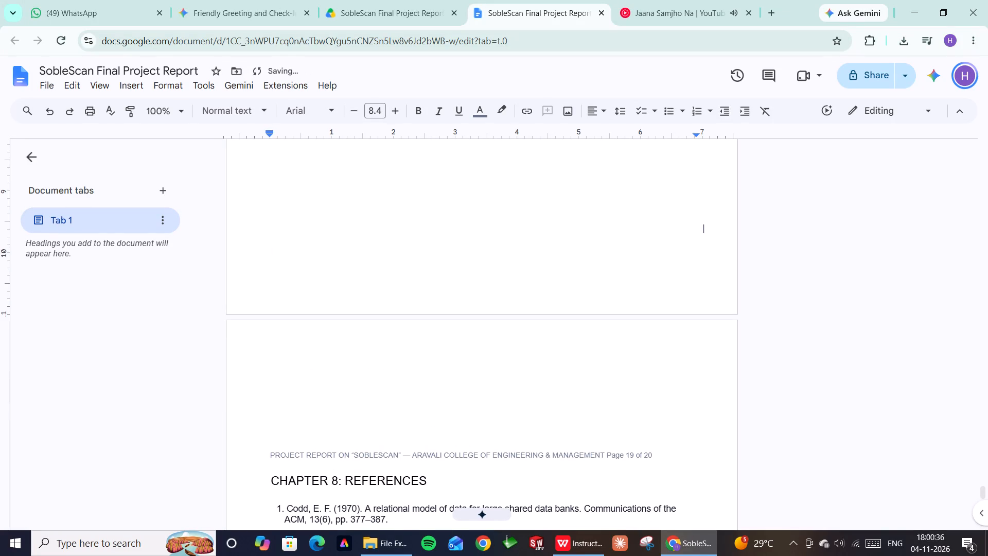
key("BackSpace")
scroll(346, 251, "up", 5)
scroll(490, 351, "down", 3)
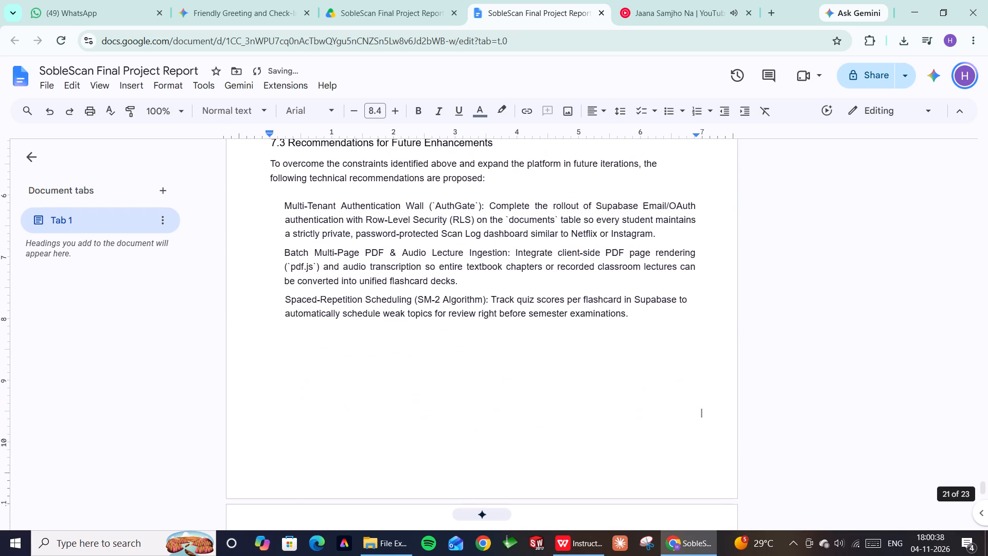
left_click(499, 348)
left_click_drag(273, 295, 710, 340)
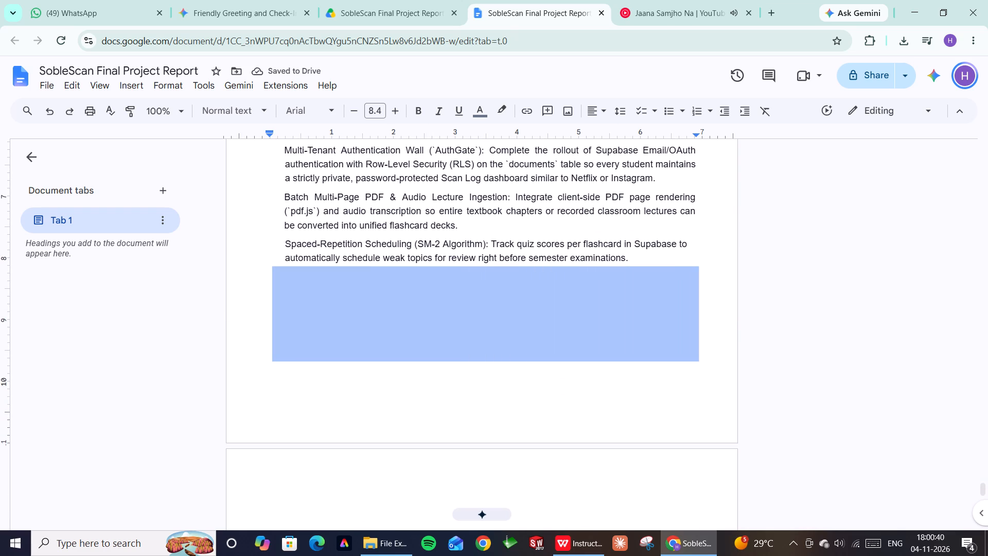
left_click_drag(710, 340, 713, 340)
key("BackSpace")
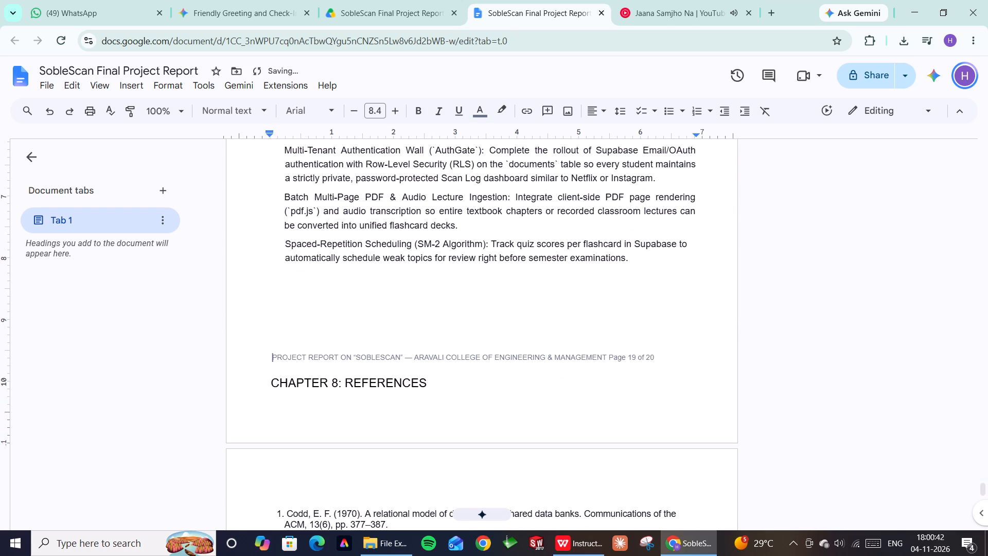
Insert two blank lines before "CHAPTER 8: REFERENCES" to move the heading to the next page.
left_click(273, 381)
key("Return")
key("Return")
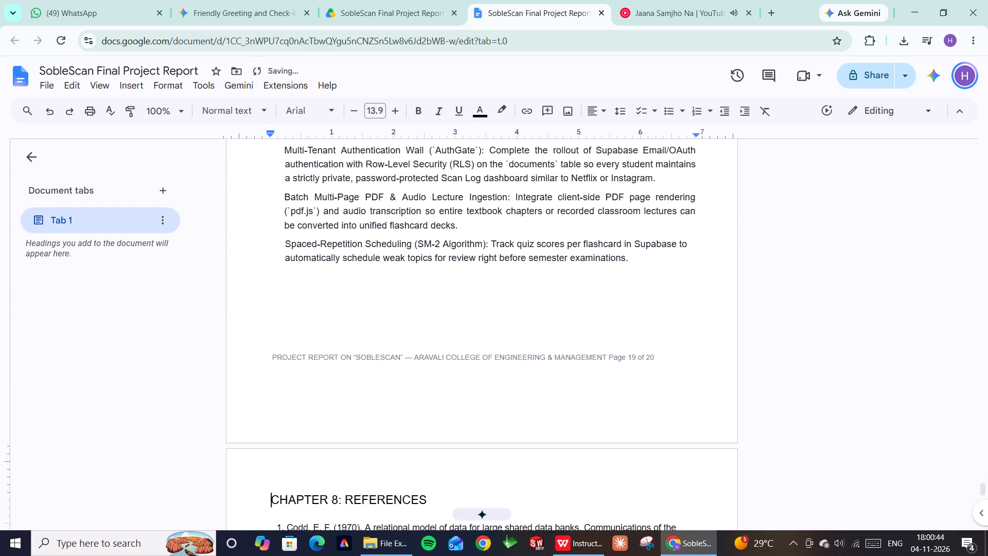
scroll(370, 347, "down", 2)
scroll(370, 347, "up", 4)
left_click(536, 349)
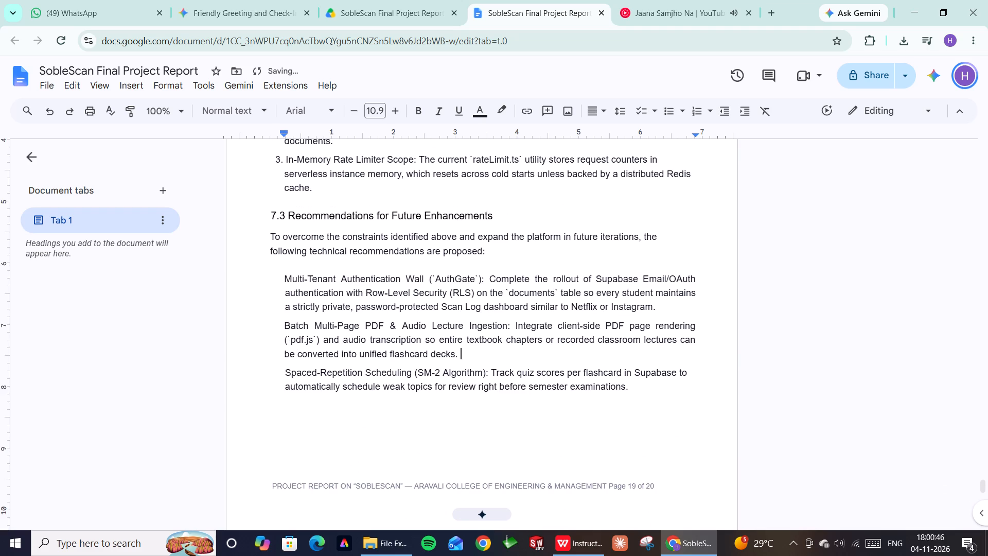
scroll(604, 357, "up", 5)
scroll(543, 337, "up", 17)
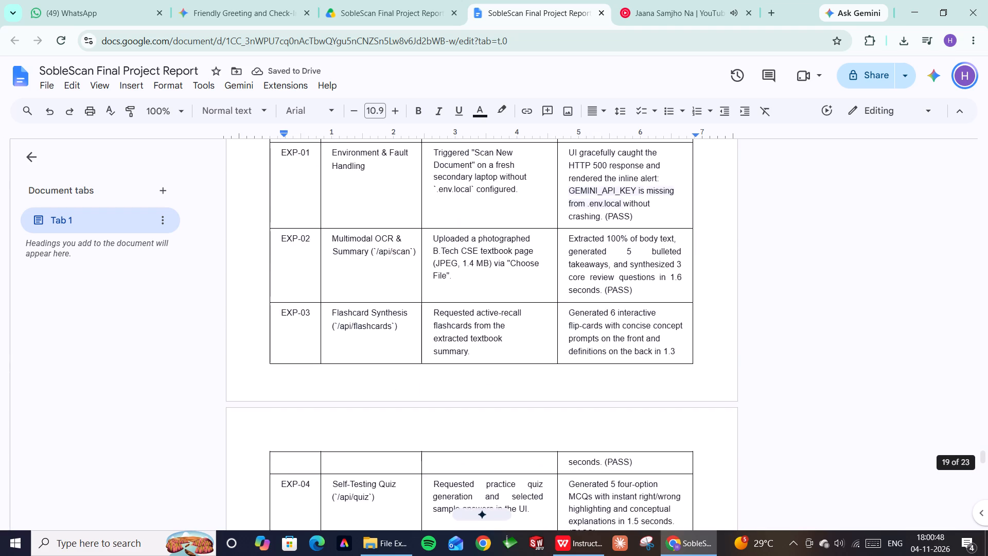
scroll(543, 337, "up", 20)
scroll(543, 337, "up", 20)
scroll(543, 337, "up", 20)
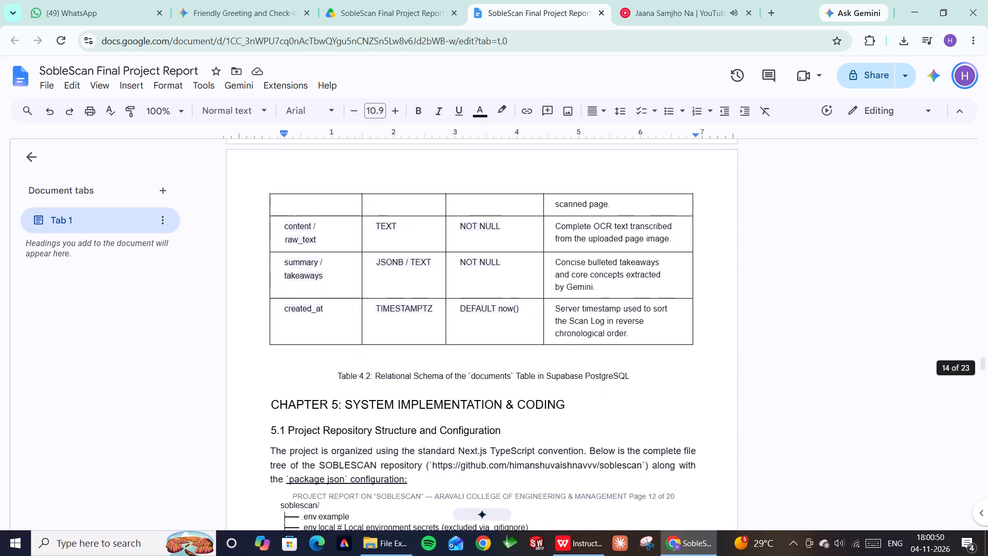
scroll(543, 337, "up", 20)
scroll(543, 337, "up", 20)
scroll(543, 337, "up", 20)
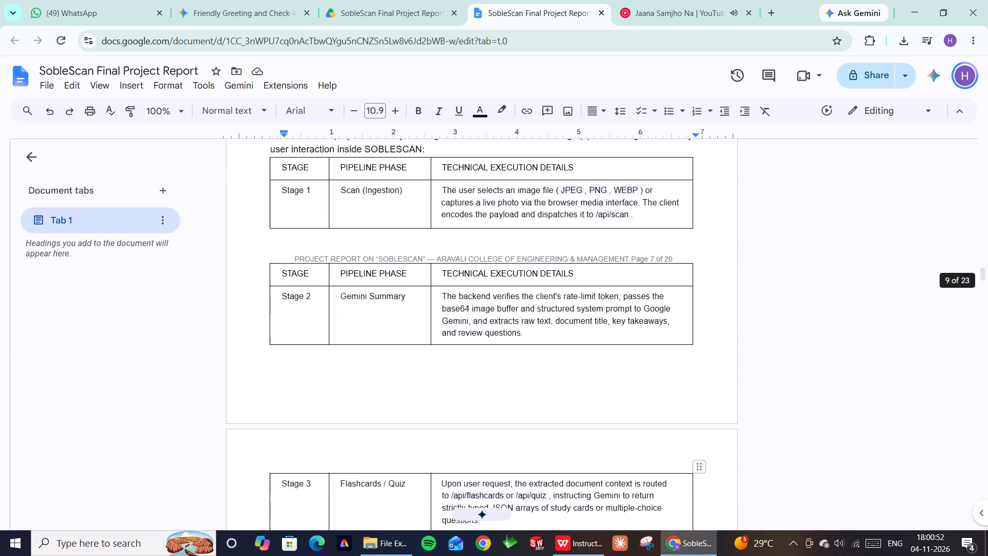
scroll(543, 337, "up", 20)
scroll(543, 337, "up", 1)
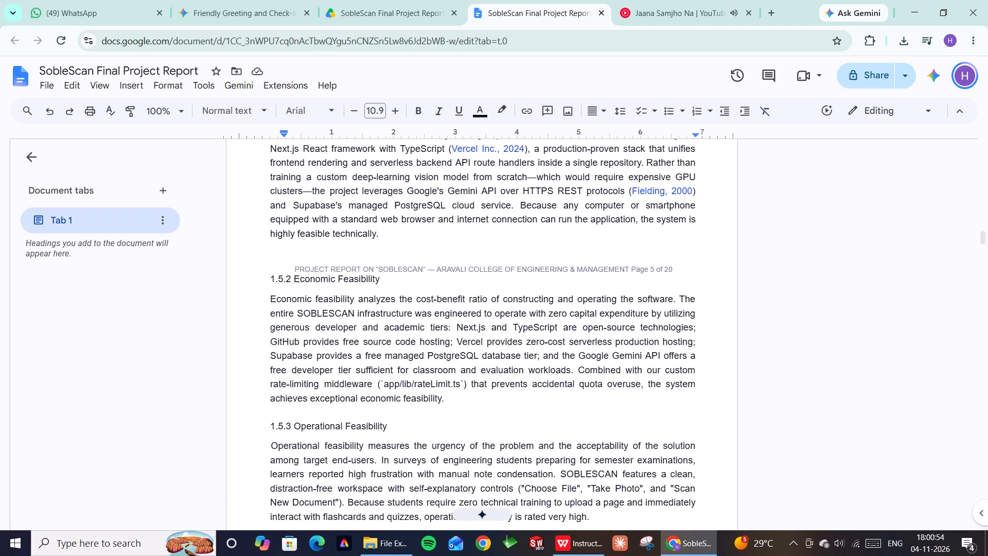
scroll(543, 337, "up", 20)
scroll(543, 336, "up", 19)
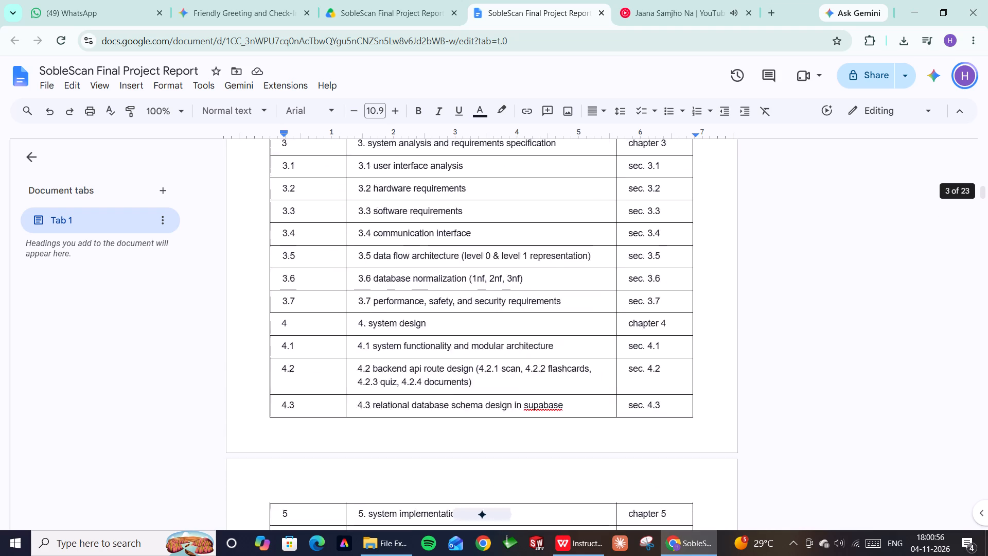
scroll(543, 336, "up", 3)
scroll(543, 336, "down", 5)
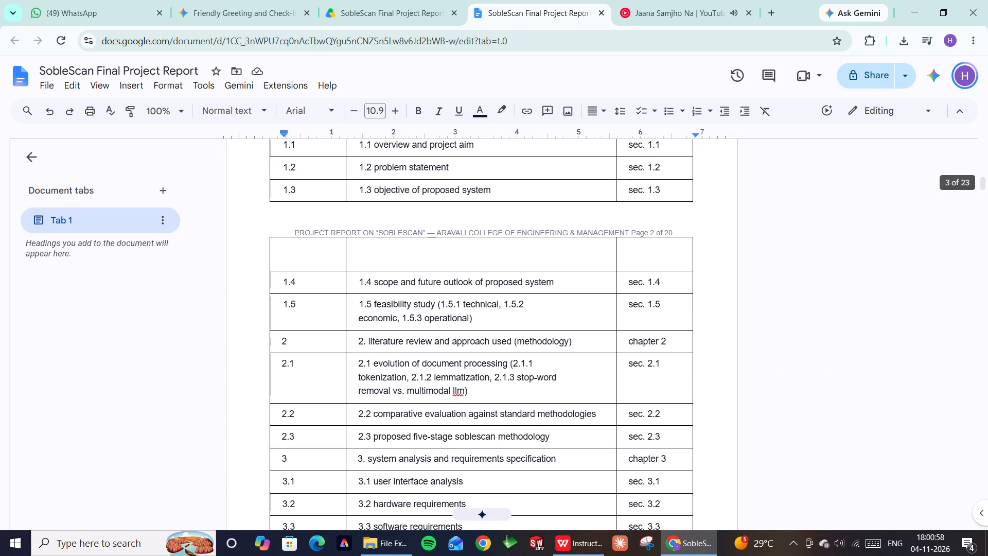
scroll(725, 360, "down", 7)
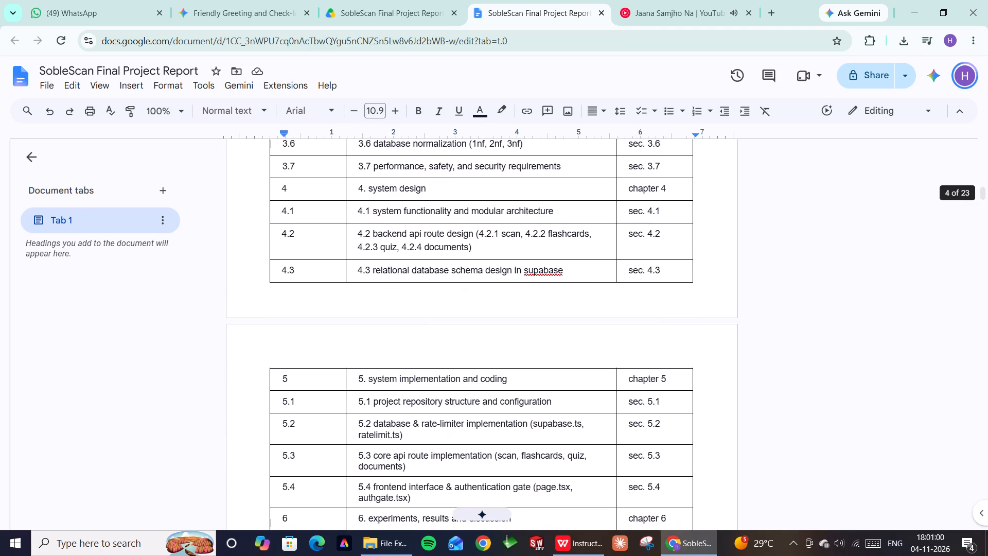
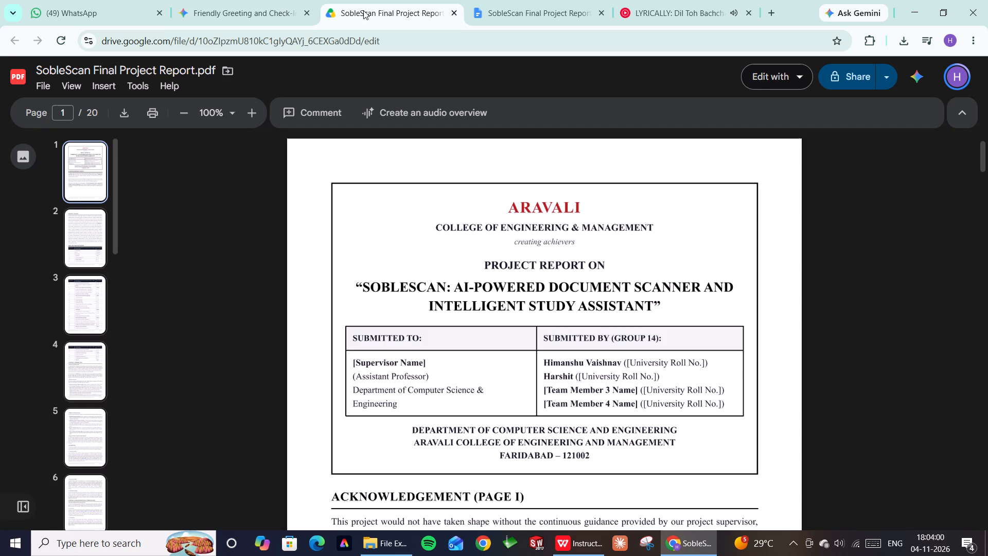
scroll(707, 268, "down", 5)
scroll(861, 262, "down", 6)
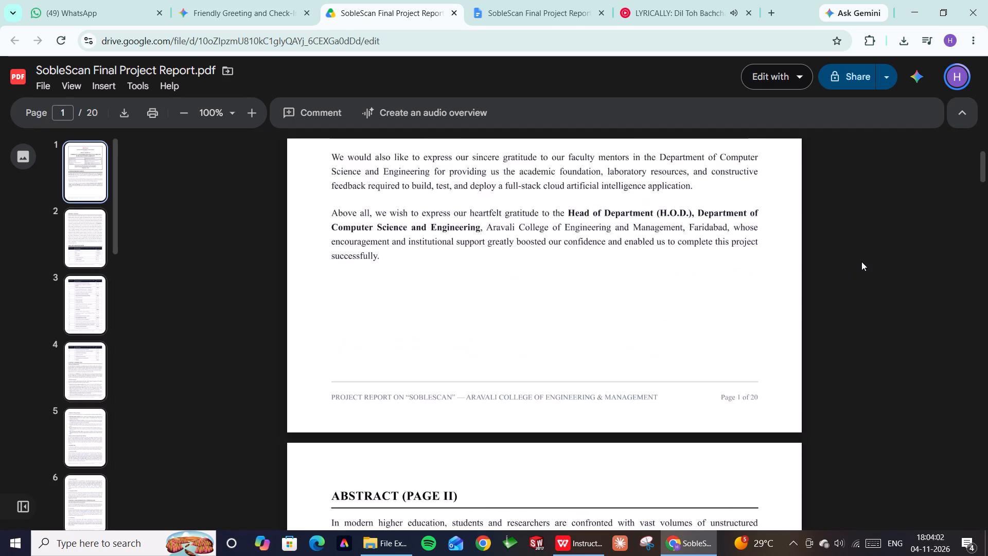
scroll(859, 260, "down", 5)
scroll(853, 262, "up", 5)
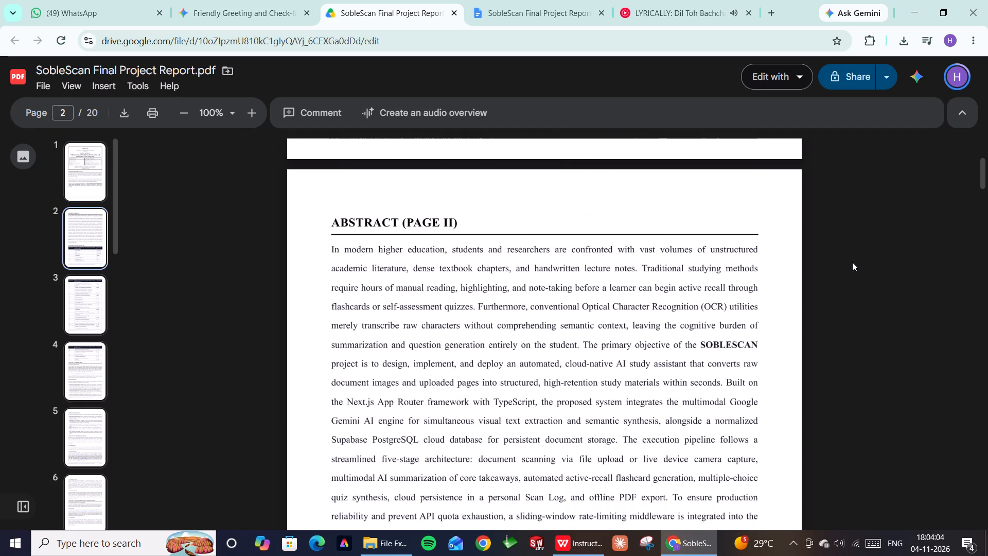
scroll(848, 266, "down", 4)
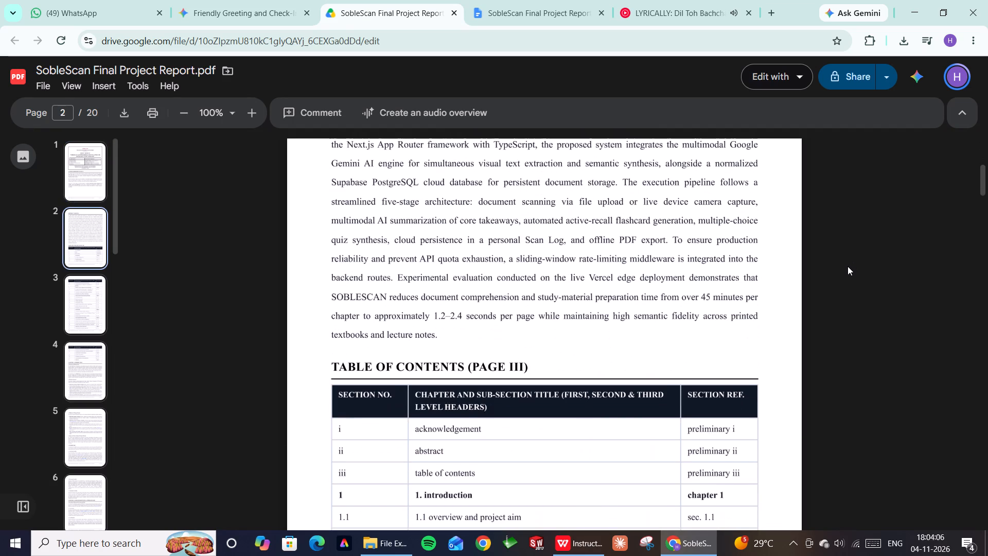
scroll(843, 261, "down", 3)
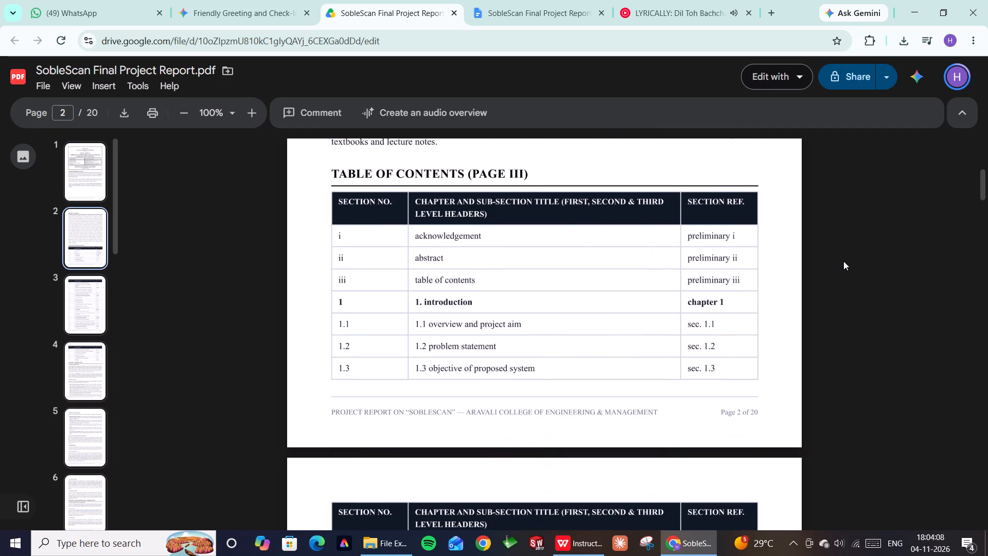
scroll(843, 261, "down", 3)
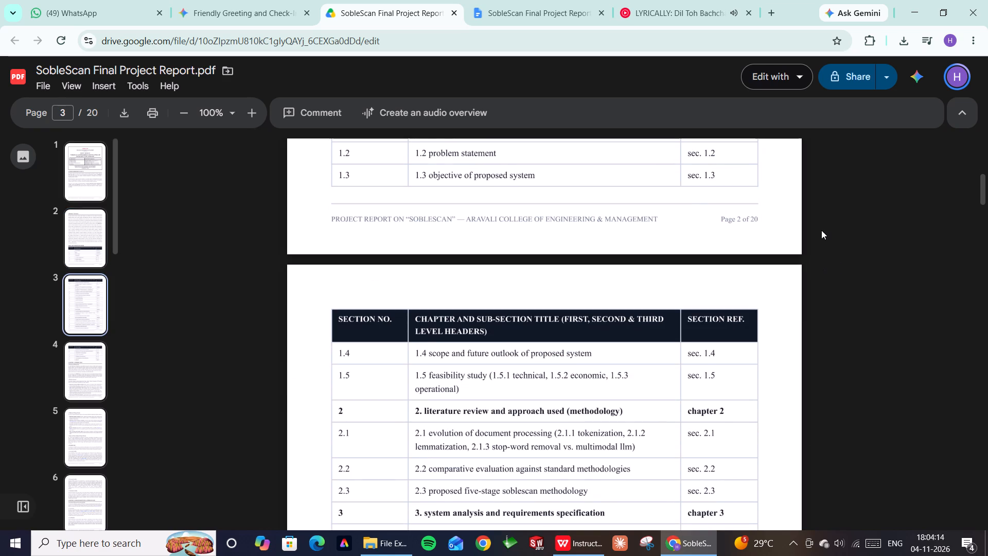
scroll(821, 230, "down", 5)
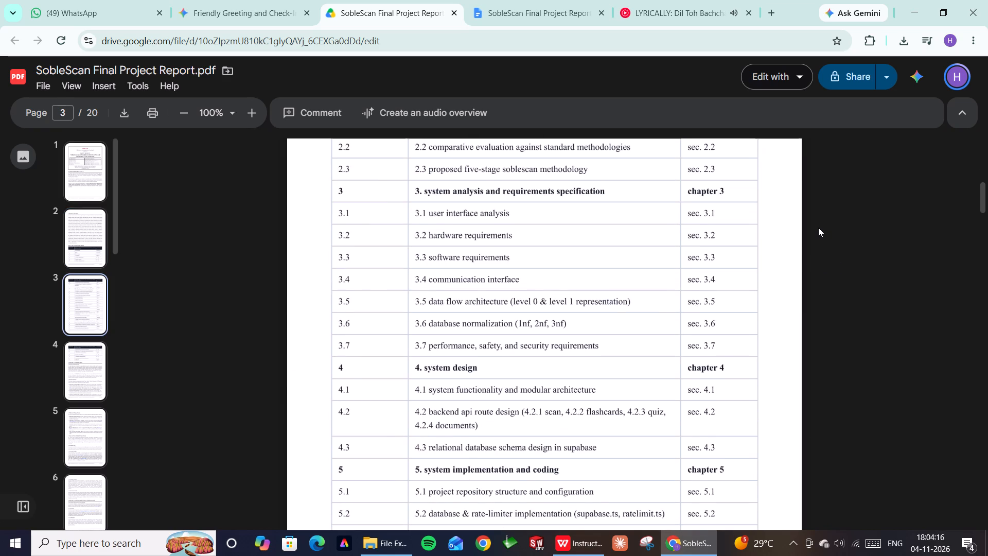
scroll(818, 228, "down", 3)
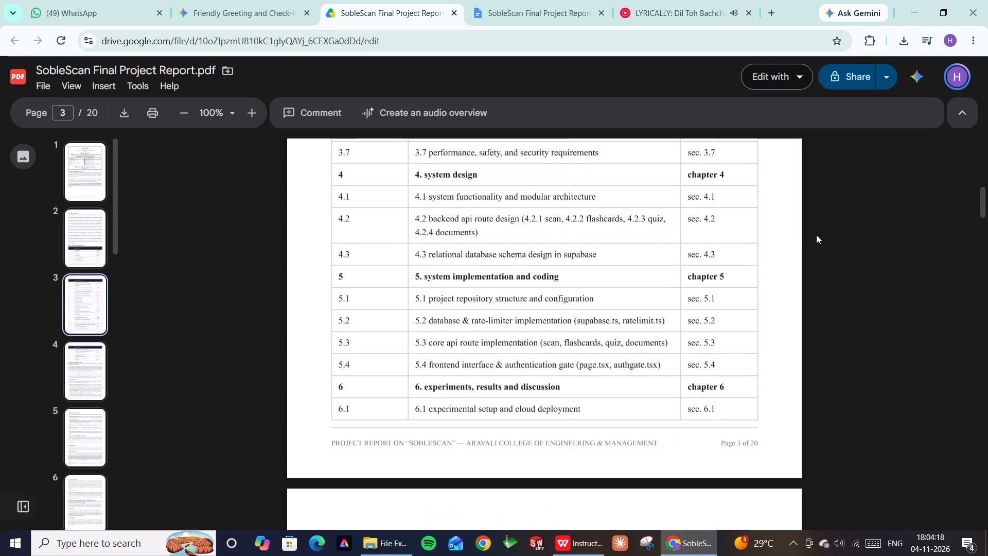
scroll(816, 235, "down", 6)
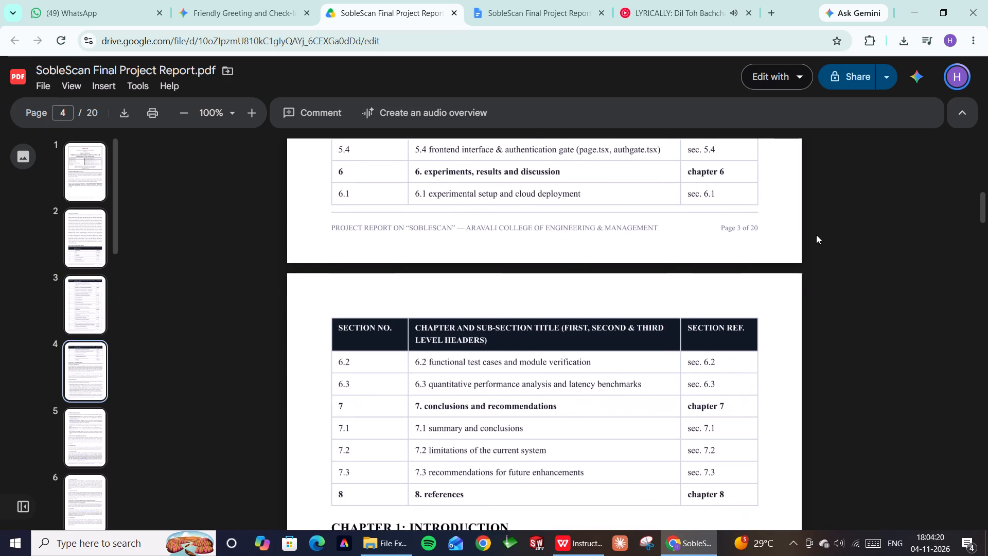
scroll(816, 229, "down", 4)
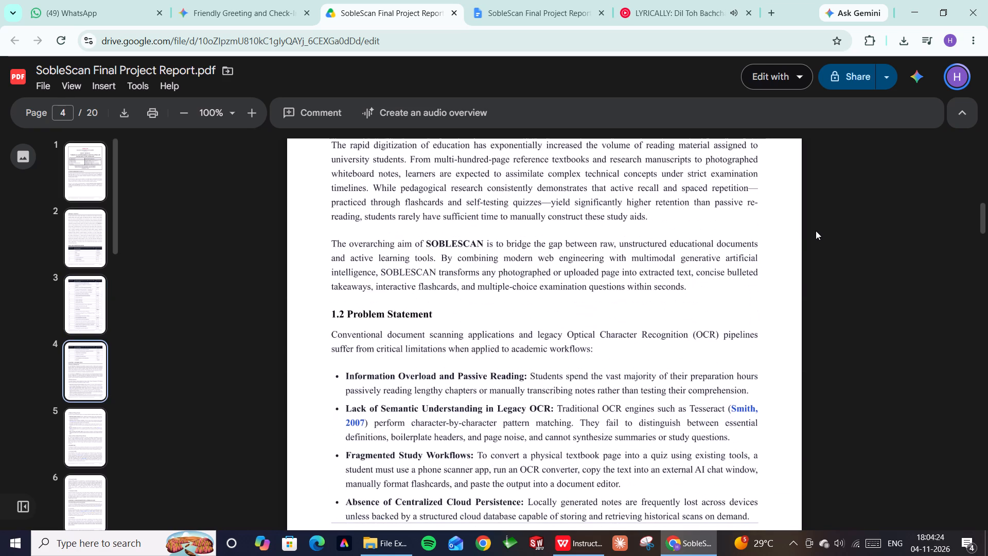
right_click(809, 227)
Read on in the SobleScan report from section 1.2 Problem Statement through the objectives and scope to section 1.5 Feasibility Study.
scroll(856, 271, "down", 2)
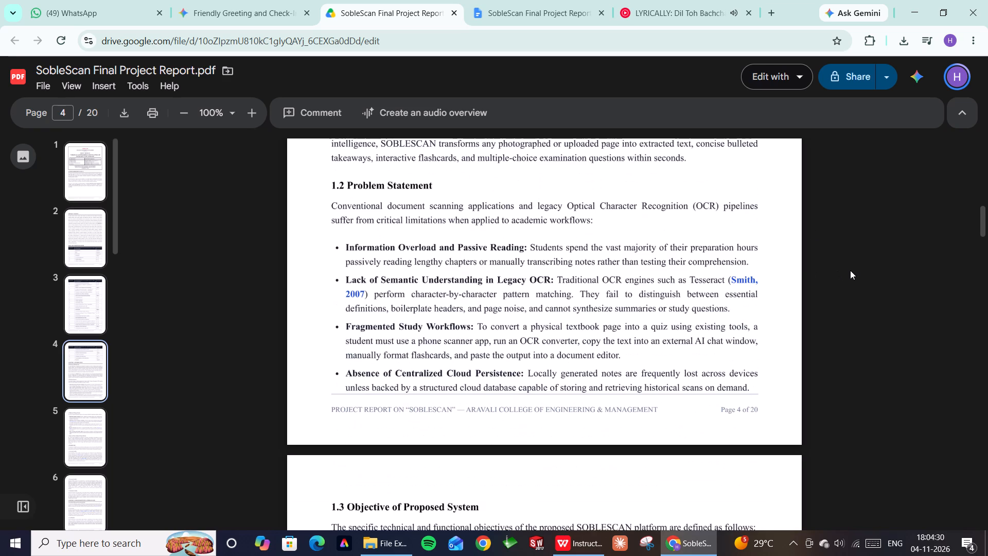
scroll(861, 201, "down", 3)
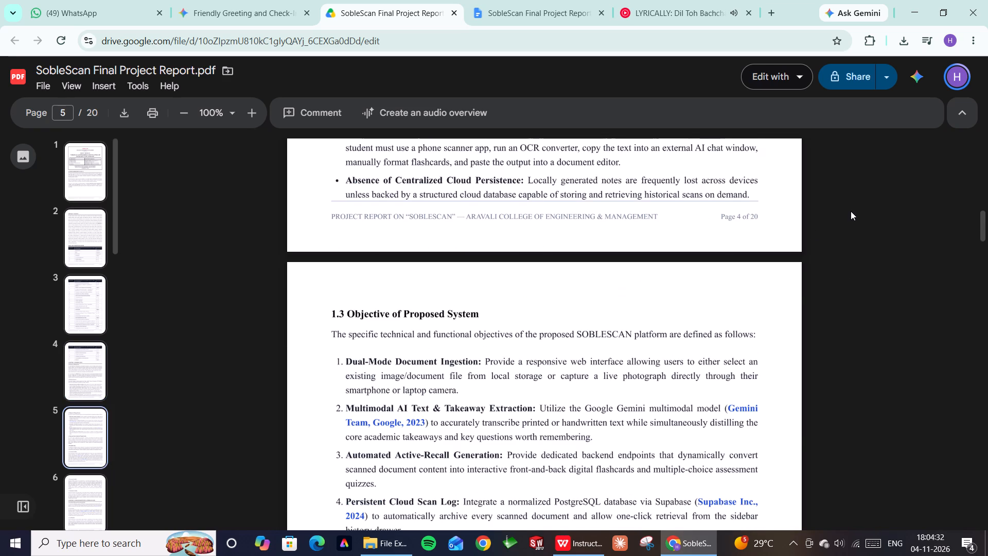
scroll(851, 211, "down", 4)
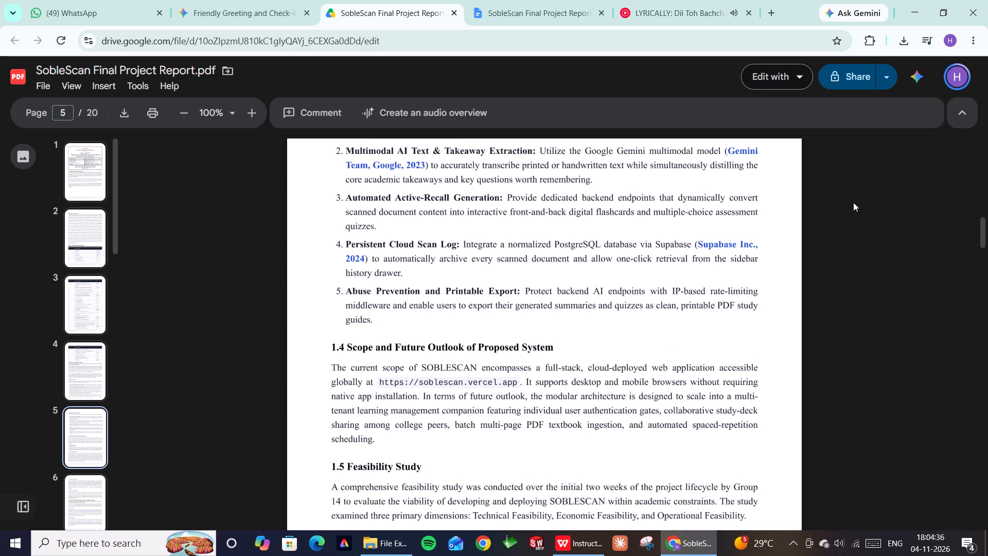
scroll(852, 206, "down", 1)
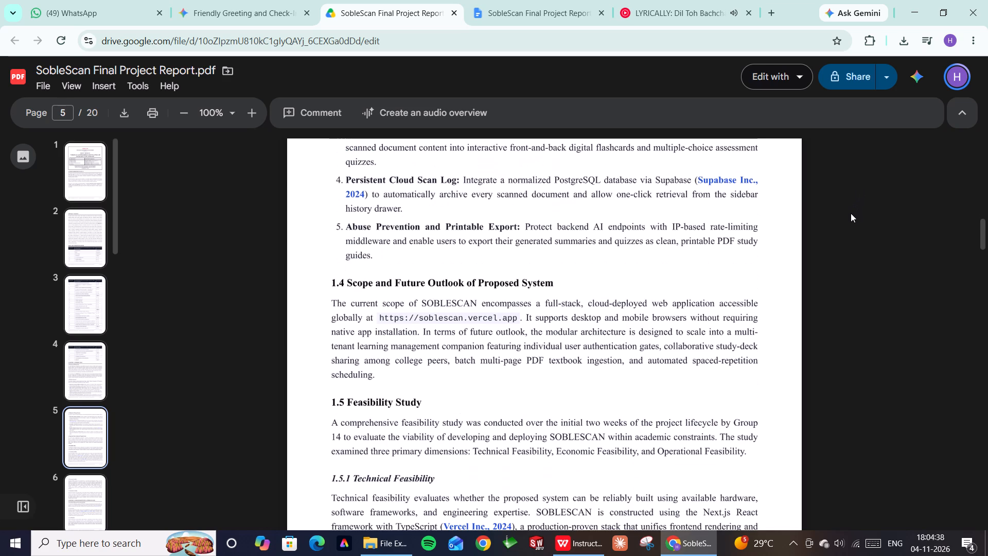
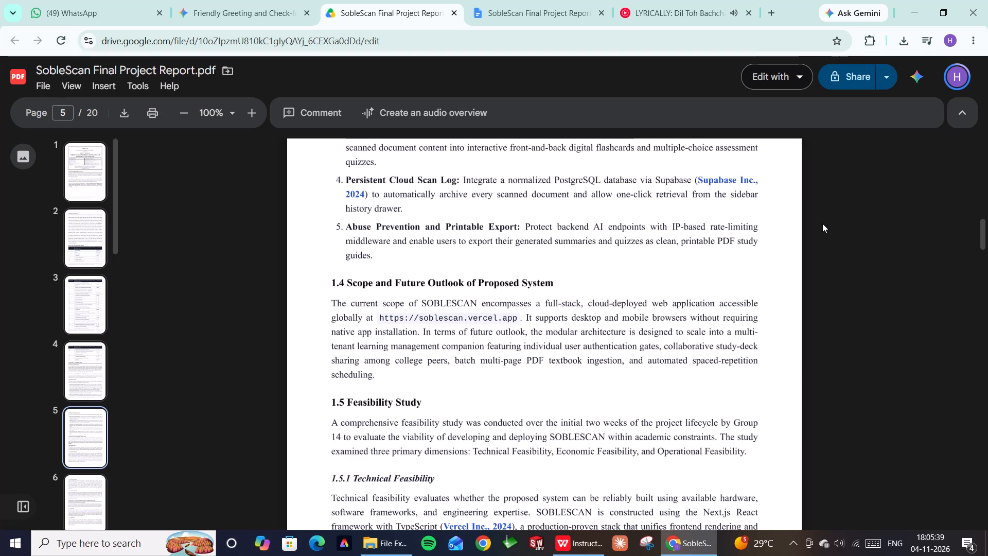
Review the report PDF from section 1.3 Objective of Proposed System through the feasibility study to the start of Chapter 2, Literature Review.
scroll(822, 223, "up", 3)
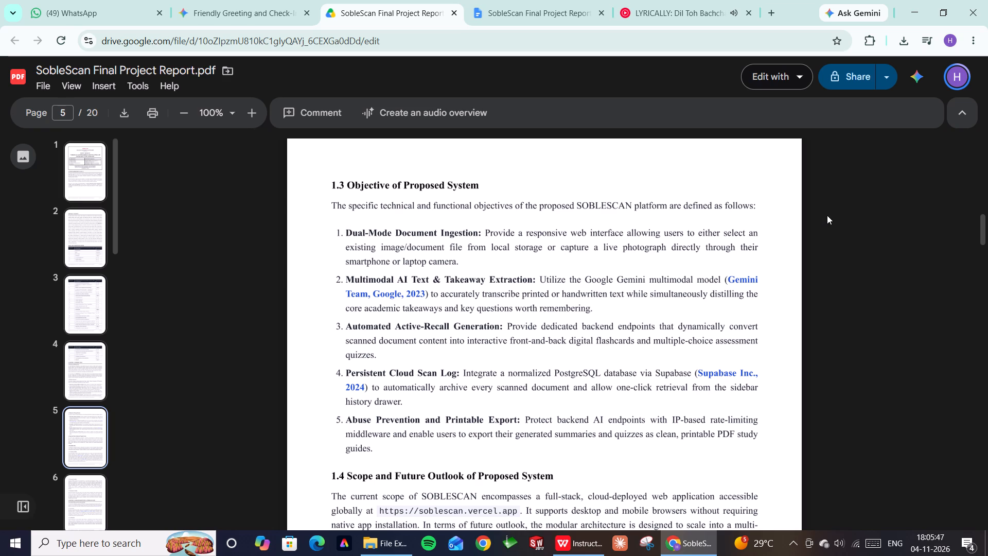
scroll(826, 220, "down", 7)
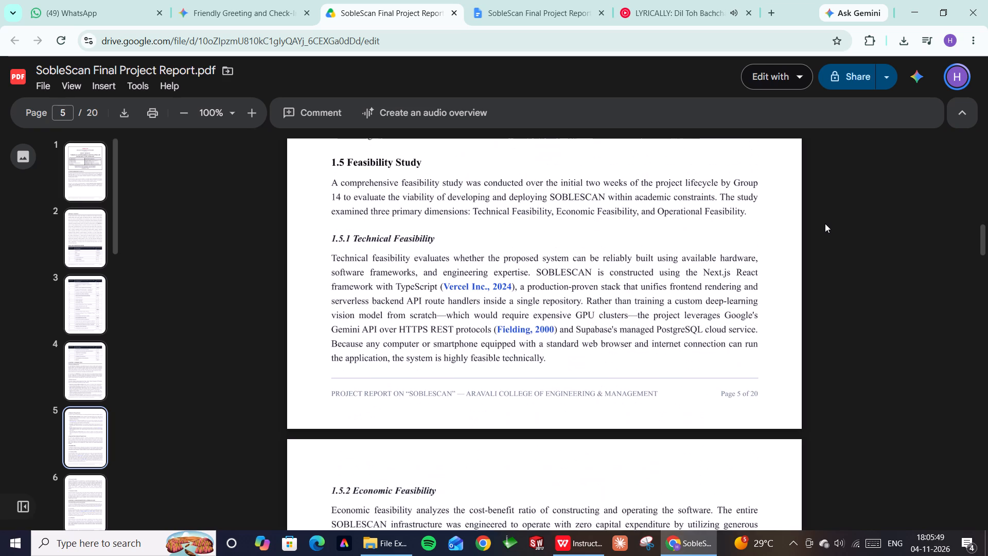
scroll(825, 223, "down", 6)
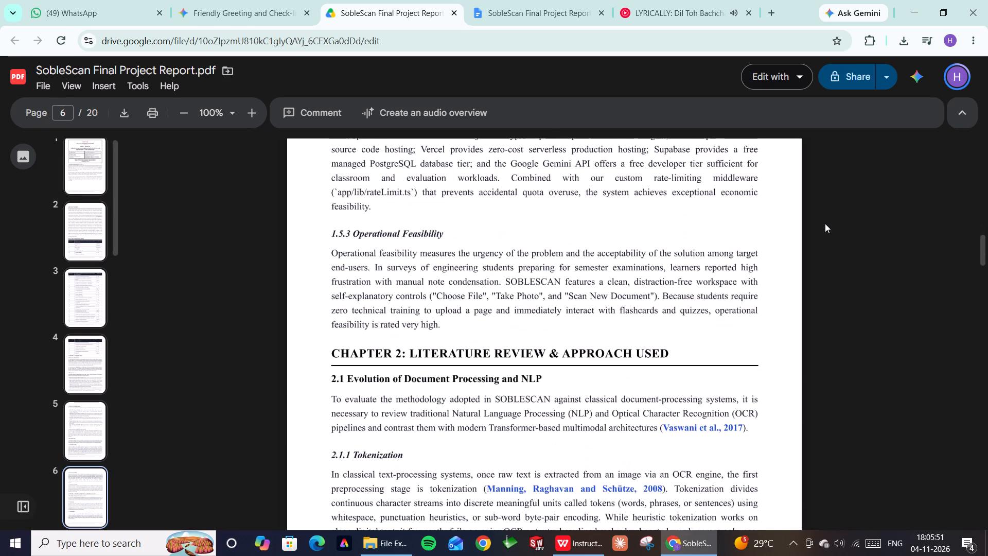
scroll(825, 223, "down", 2)
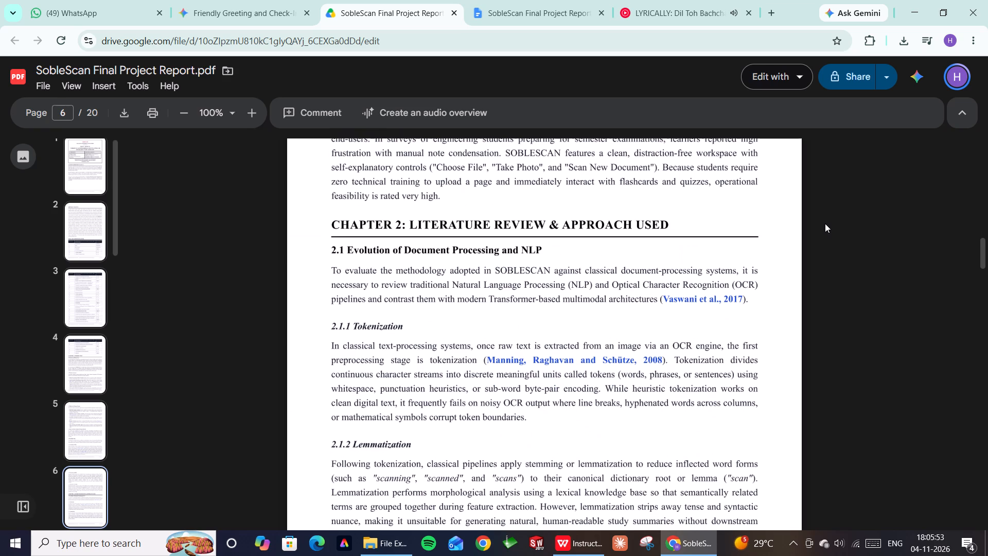
Read Chapter 2 of the report PDF, from classical NLP preprocessing through the methodology comparison and the five-stage pipeline table.
scroll(830, 221, "down", 3)
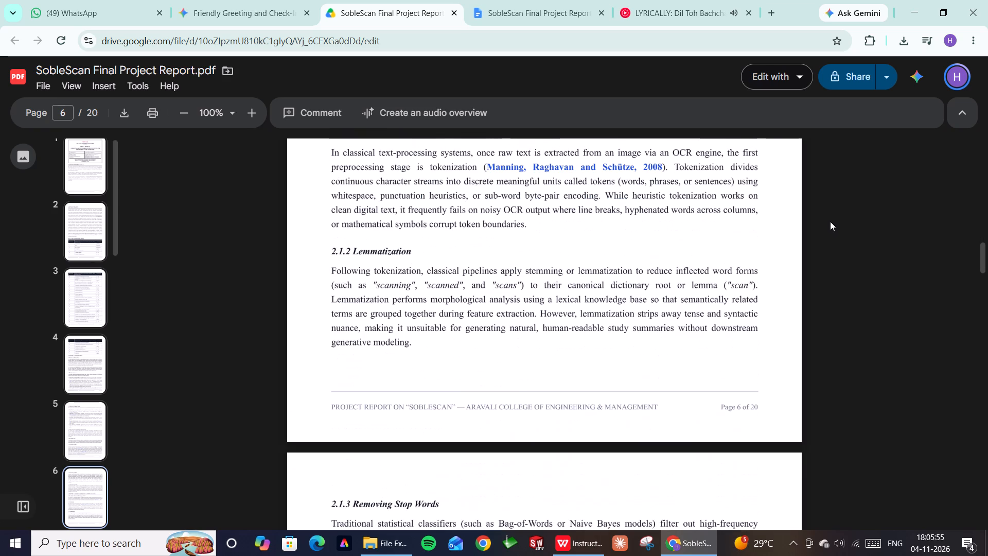
scroll(833, 216, "down", 3)
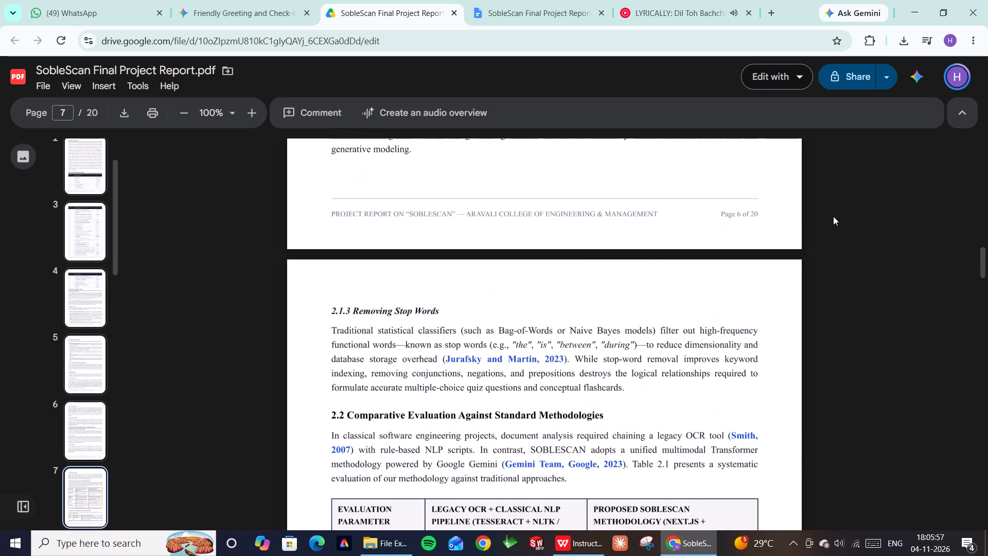
scroll(839, 215, "down", 3)
scroll(843, 203, "up", 1)
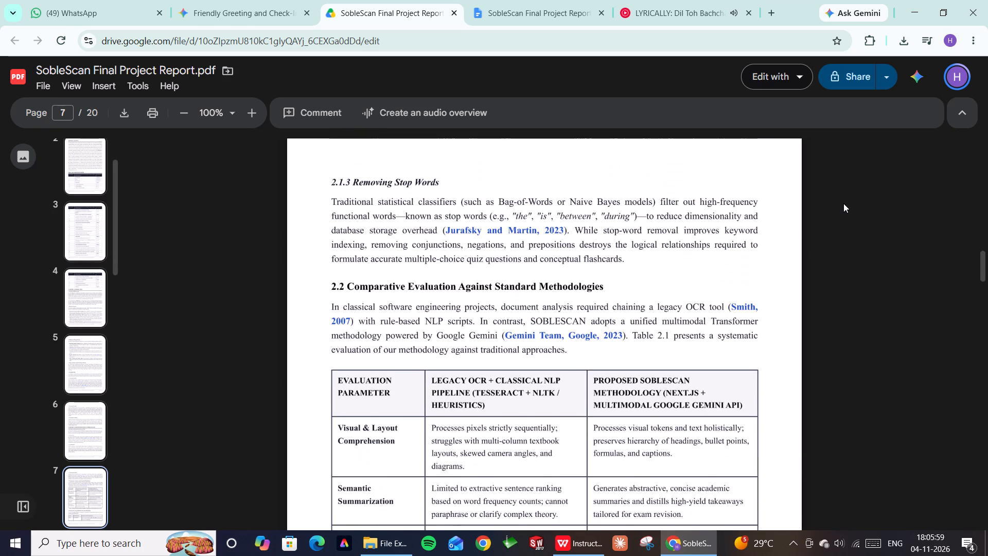
scroll(843, 204, "down", 3)
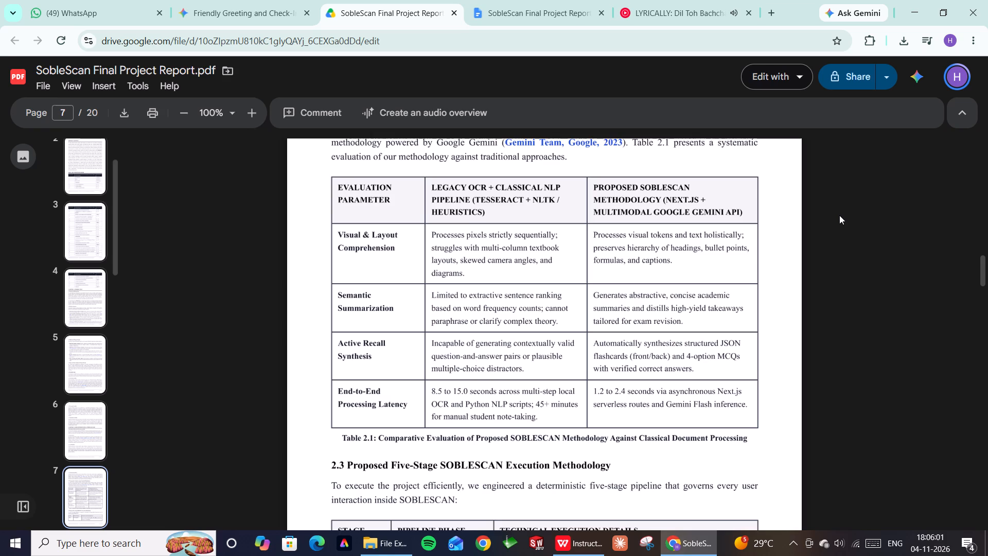
scroll(838, 216, "down", 11)
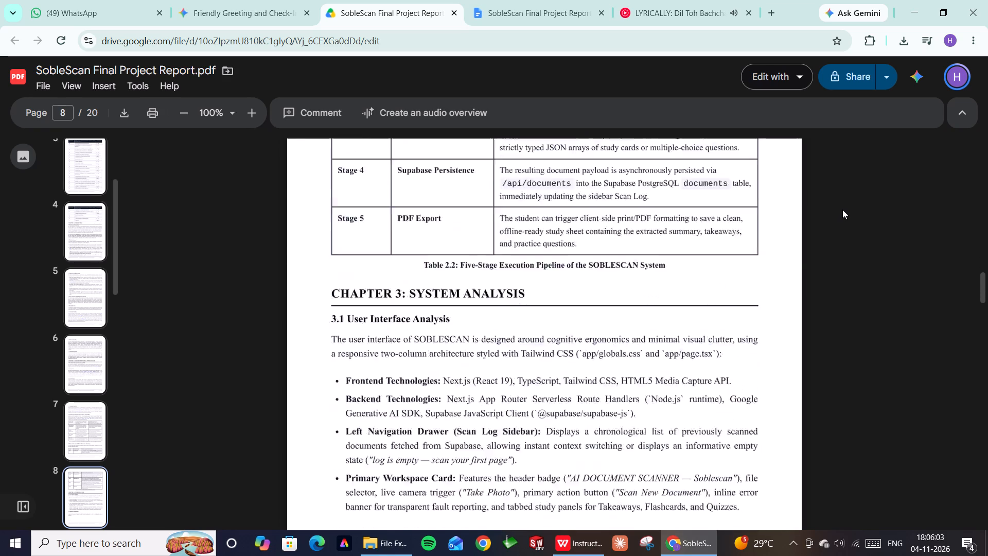
scroll(844, 211, "up", 3)
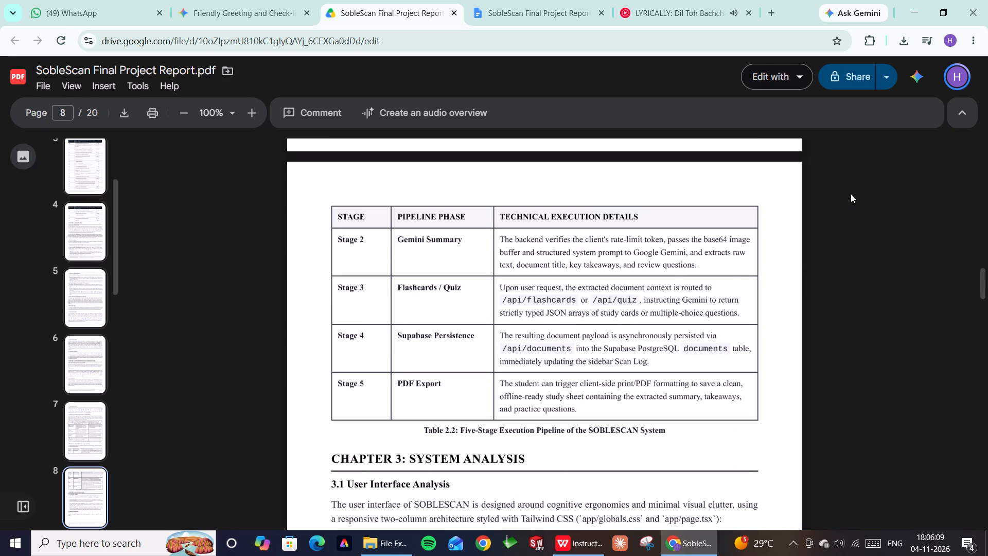
Review the report from Chapter 3 System Analysis through section 5.3 Core Backend API Route Implementation, including its page layout.
scroll(844, 207, "down", 6)
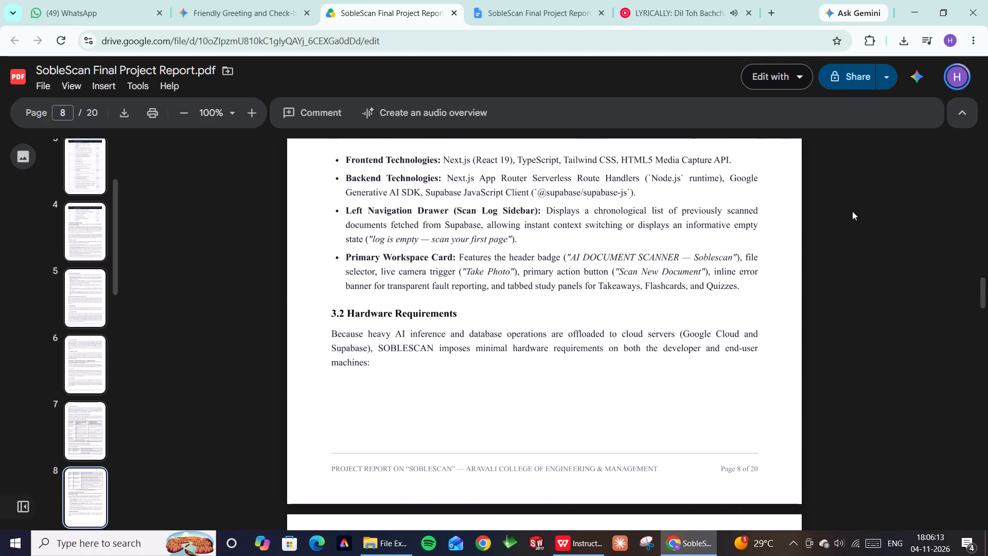
scroll(855, 211, "down", 14)
scroll(856, 210, "down", 11)
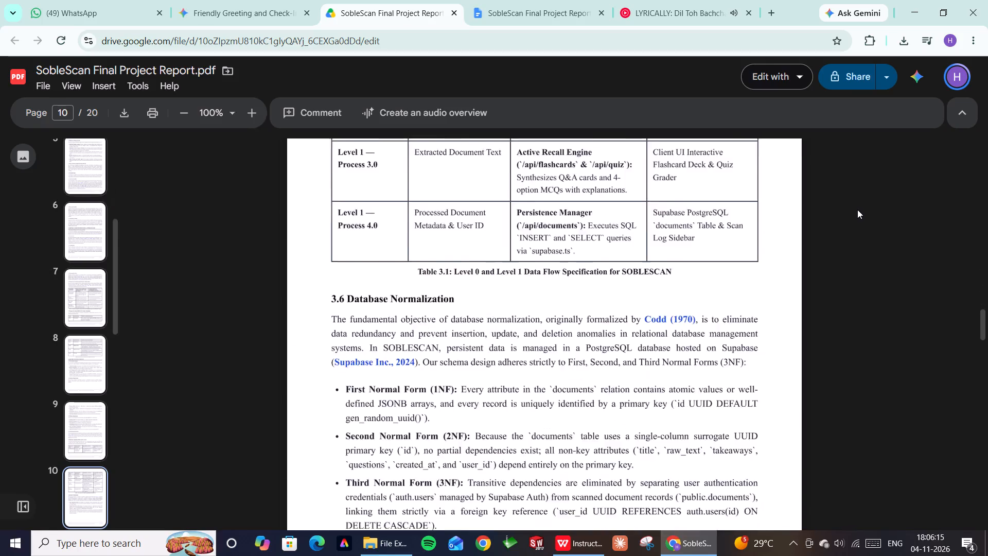
scroll(857, 210, "down", 20)
scroll(857, 210, "down", 18)
scroll(858, 205, "down", 12)
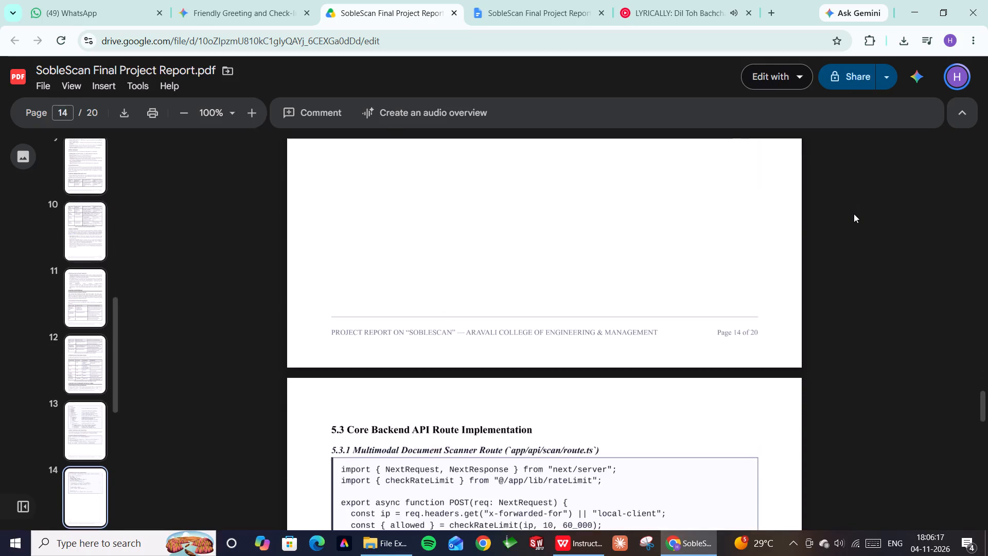
scroll(854, 214, "down", 4)
Look back through the report's pages from section 5.3 to the Acknowledgement on the first page.
scroll(207, 148, "up", 7)
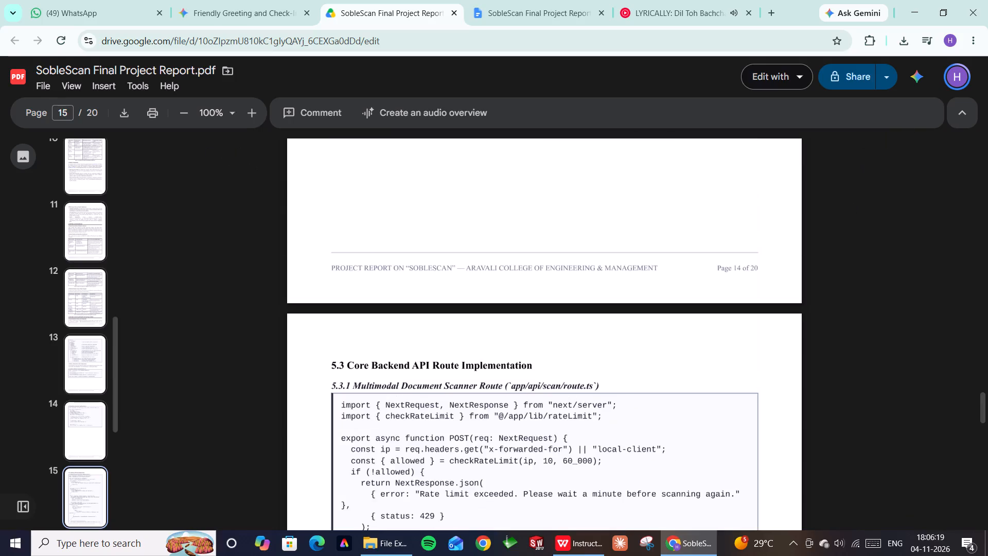
scroll(346, 203, "up", 17)
scroll(366, 194, "up", 10)
scroll(657, 230, "up", 8)
scroll(715, 240, "up", 20)
scroll(715, 240, "up", 15)
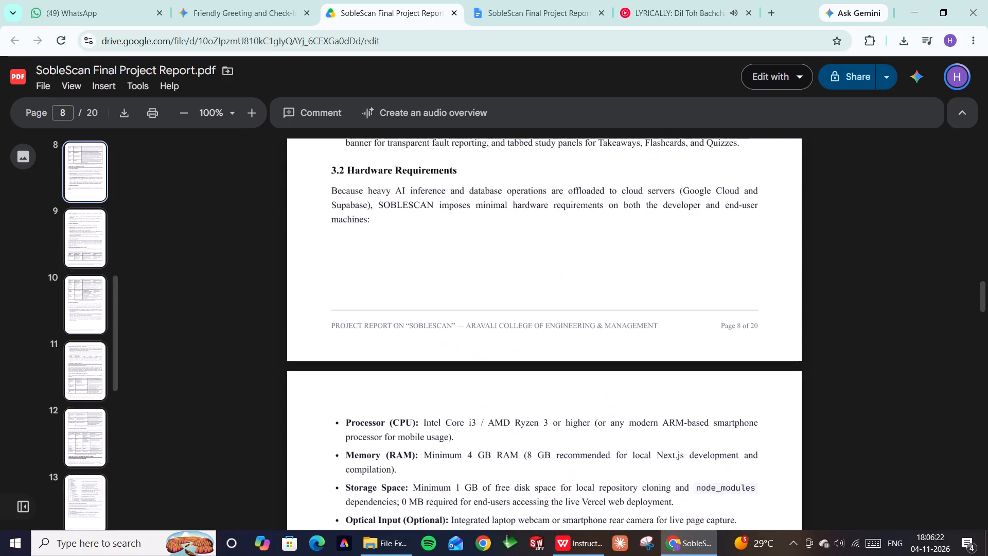
scroll(717, 240, "up", 15)
scroll(717, 240, "up", 6)
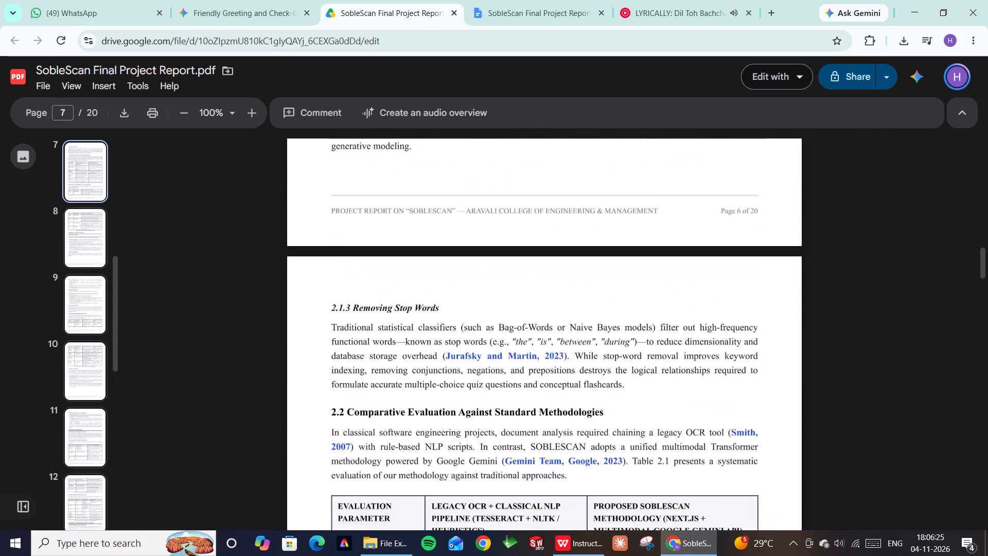
scroll(717, 240, "up", 15)
scroll(717, 240, "up", 16)
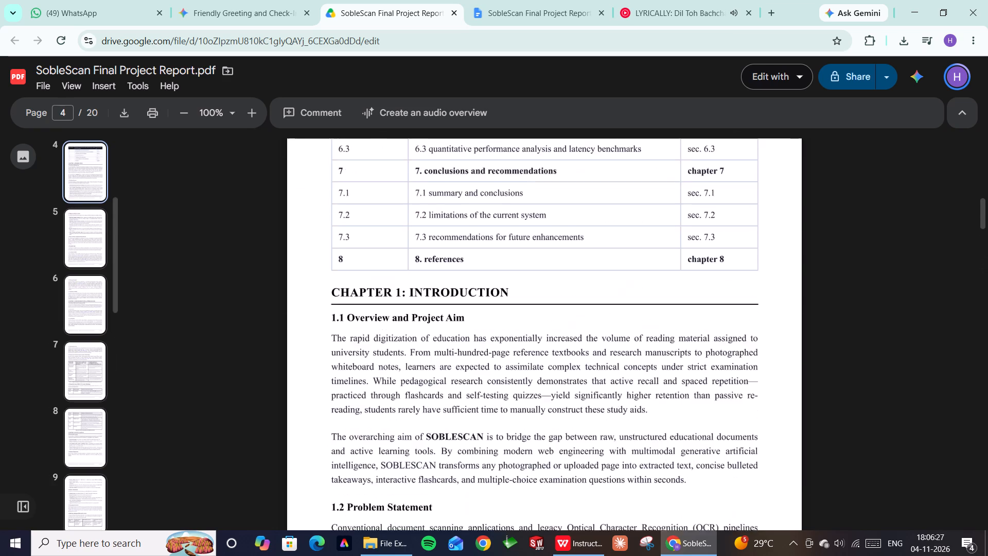
scroll(717, 240, "up", 16)
scroll(716, 237, "up", 7)
scroll(758, 227, "up", 9)
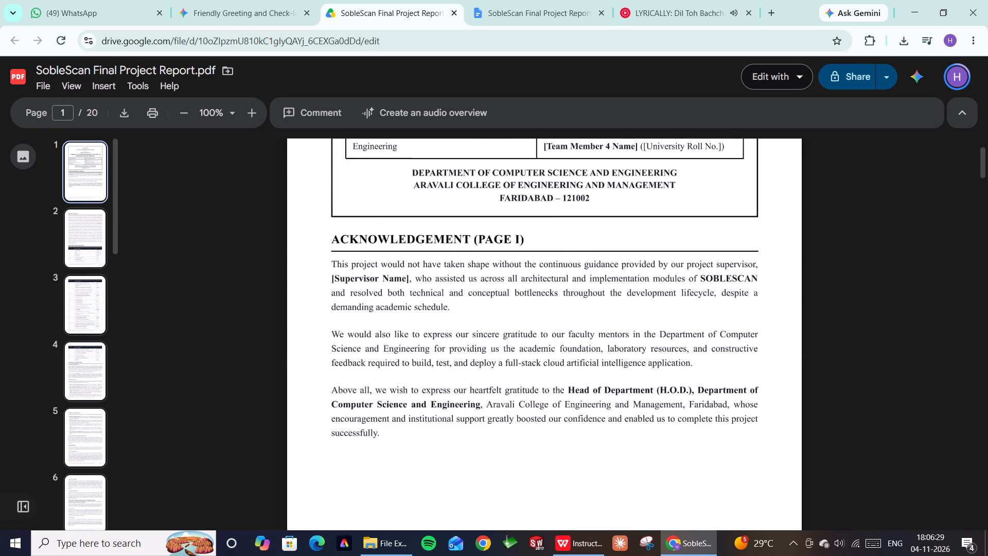
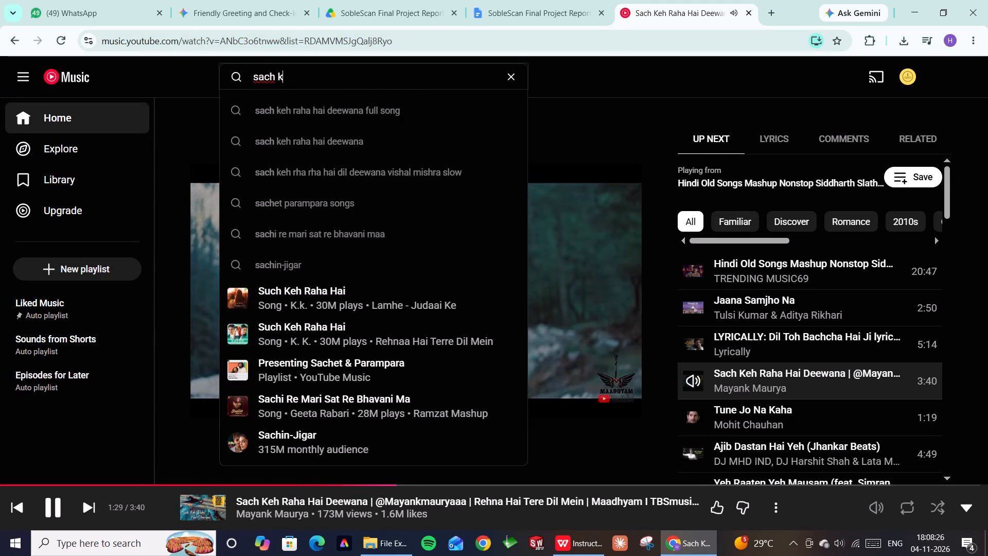
type("eh")
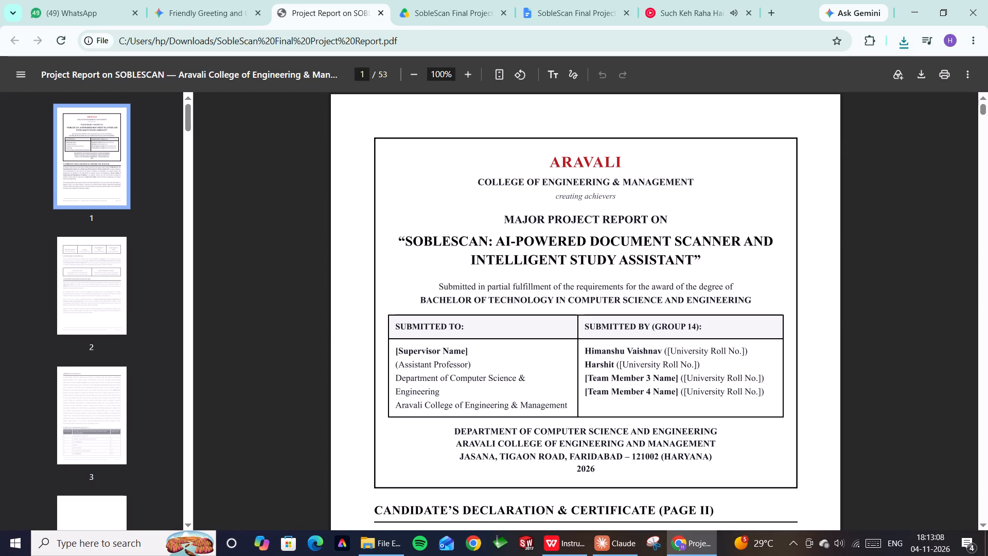
left_click_drag(187, 123, 188, 128)
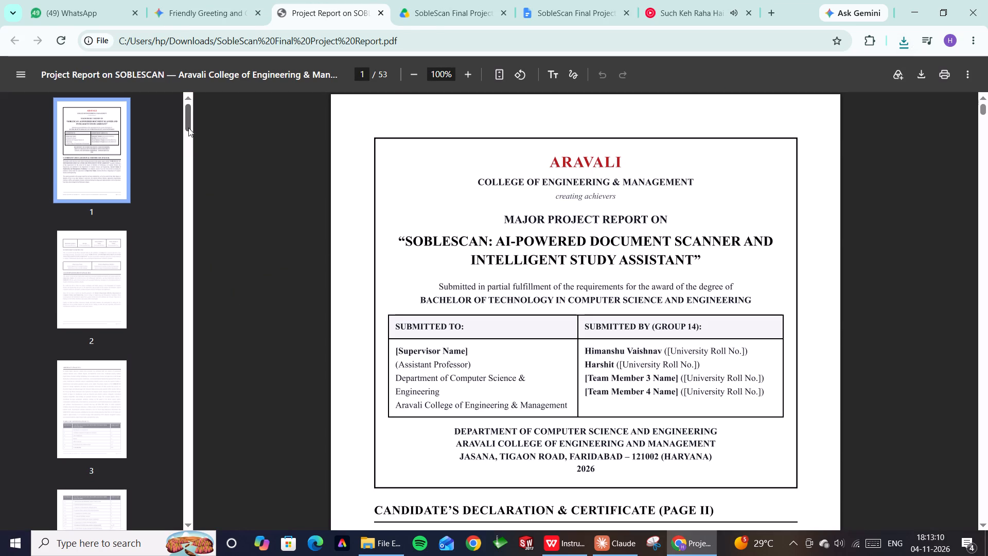
left_click_drag(188, 128, 201, 463)
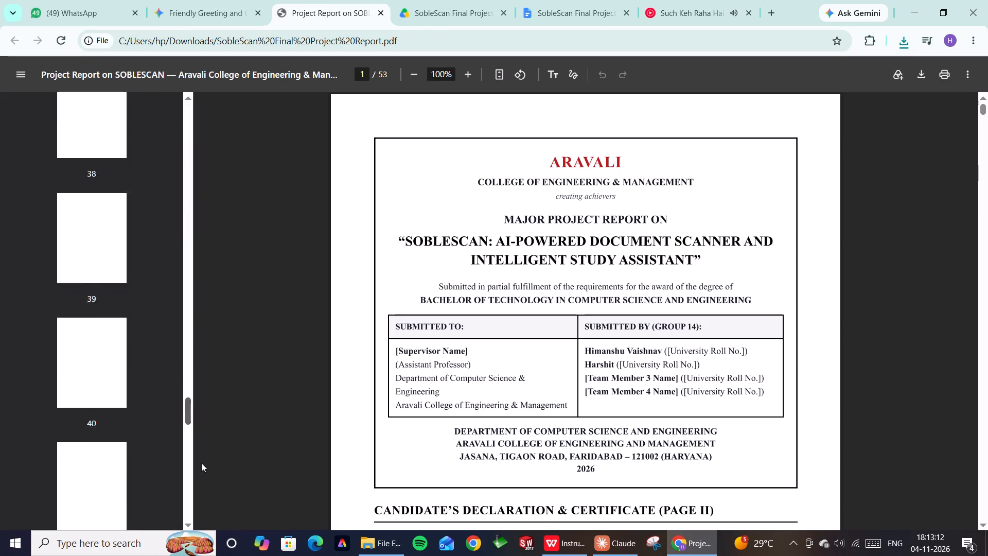
left_click_drag(201, 463, 173, 538)
left_click_drag(186, 443, 183, 525)
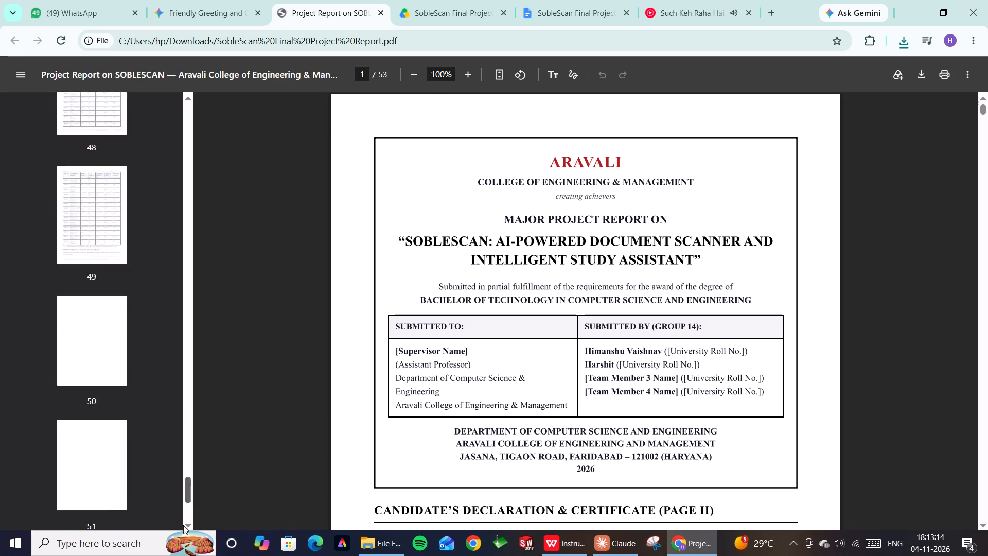
left_click_drag(183, 525, 277, 64)
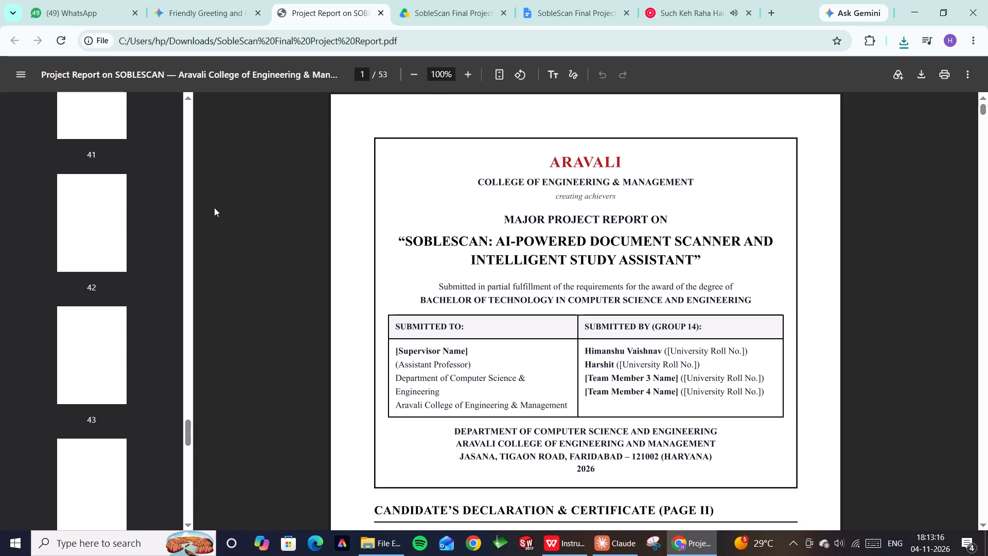
Read the report PDF's front matter, from the title page and certificates through the table of contents to the lists of tables and abbreviations.
scroll(914, 223, "down", 7)
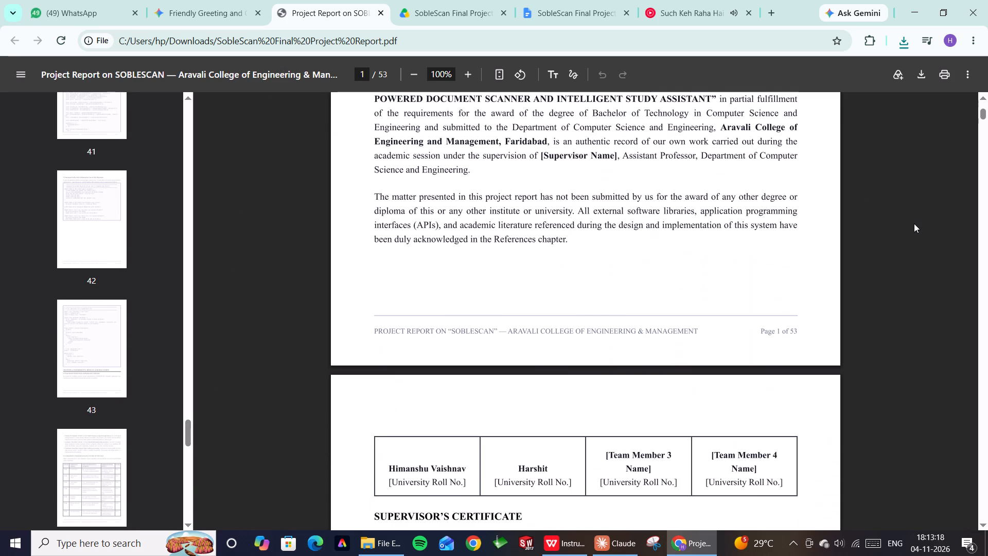
scroll(876, 271, "down", 3)
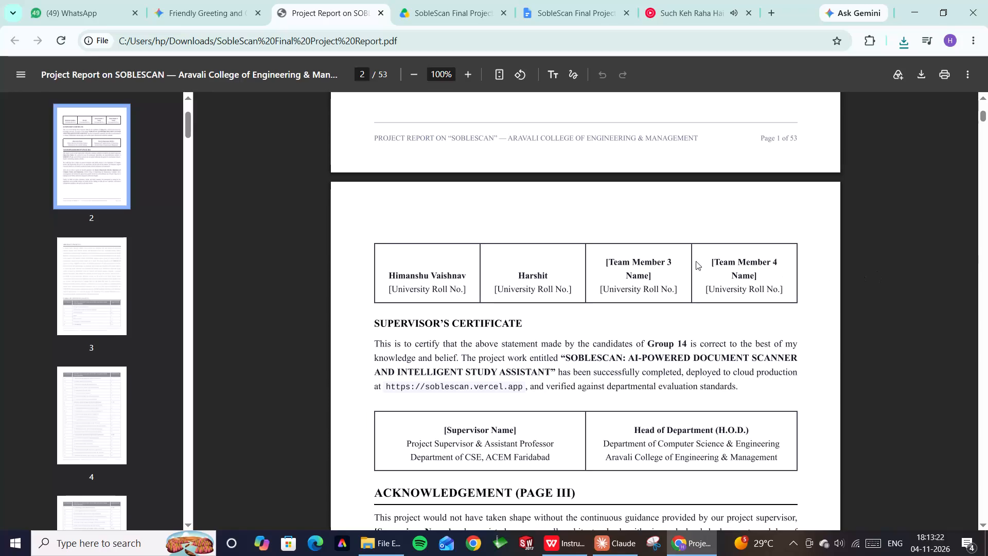
left_click(656, 264)
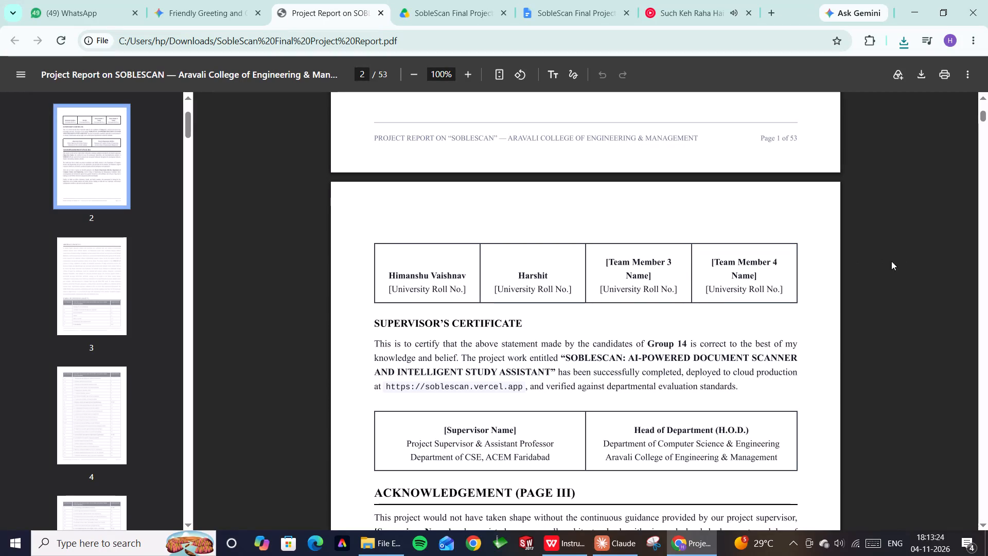
scroll(906, 257, "down", 7)
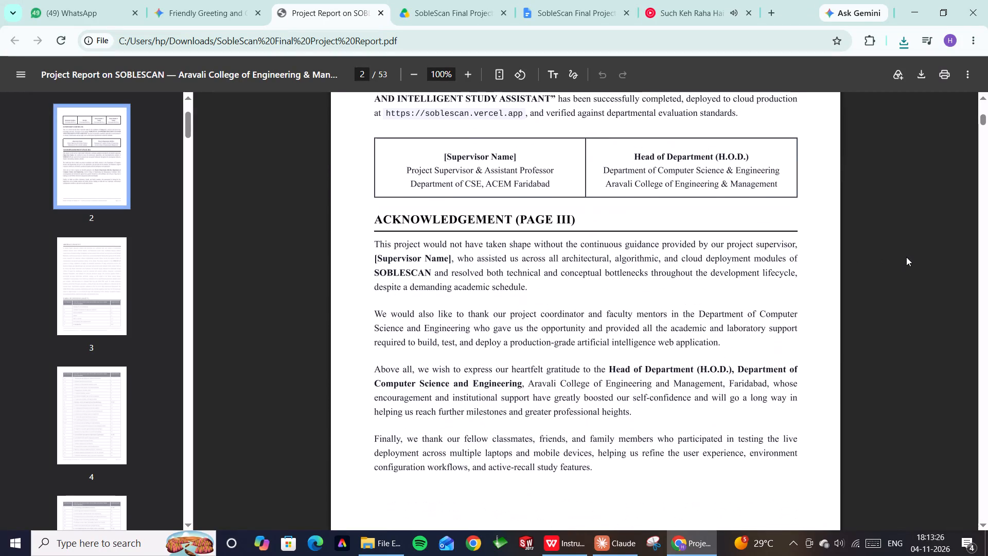
scroll(906, 257, "down", 12)
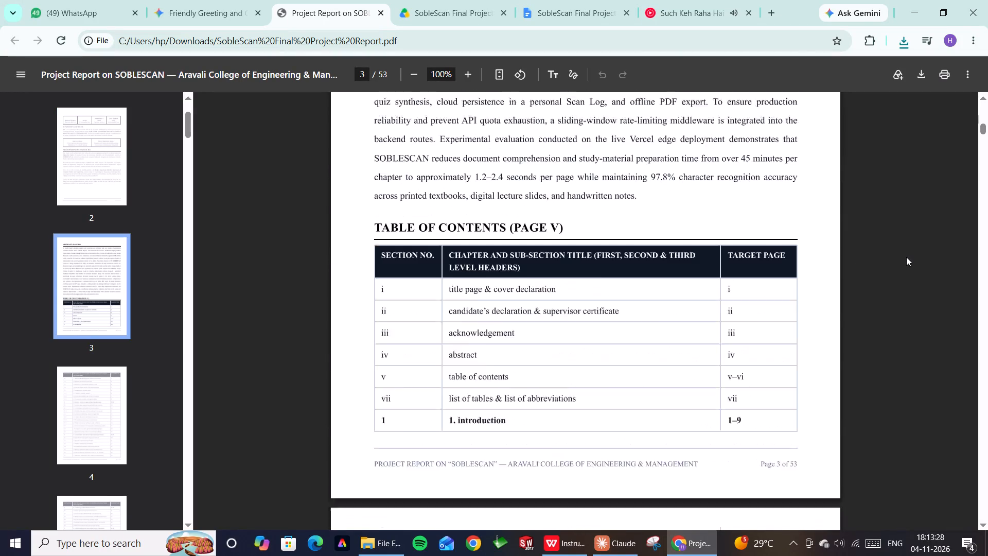
scroll(906, 257, "down", 12)
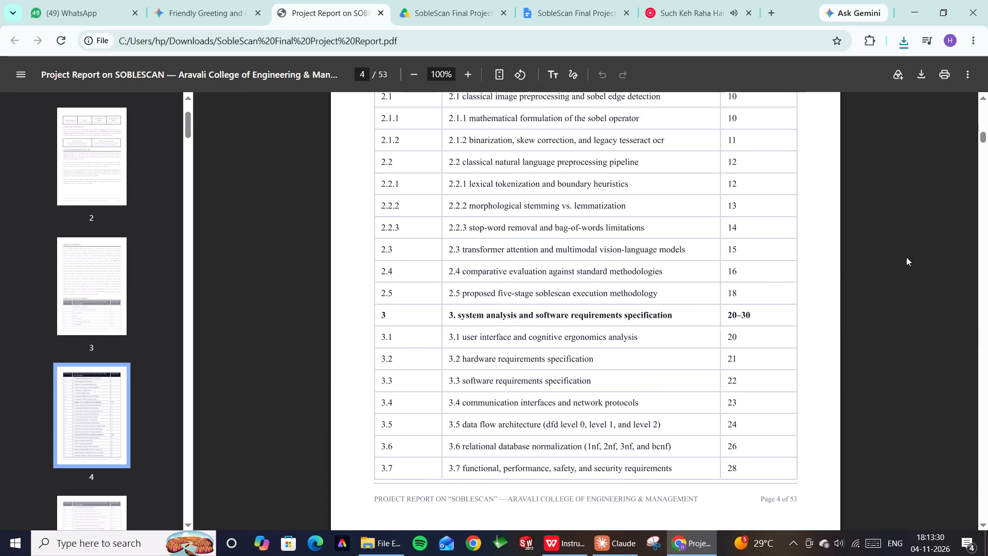
scroll(906, 257, "down", 10)
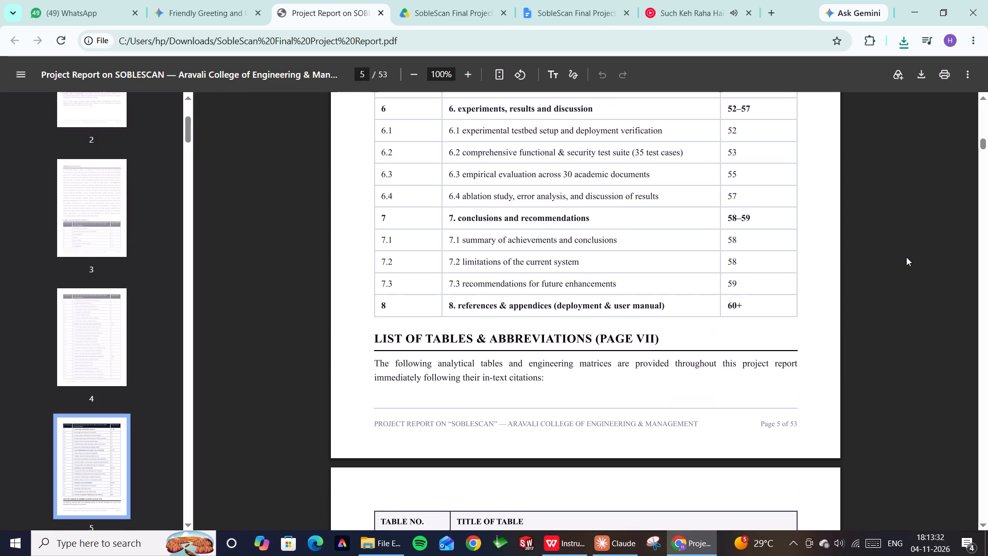
scroll(906, 257, "down", 9)
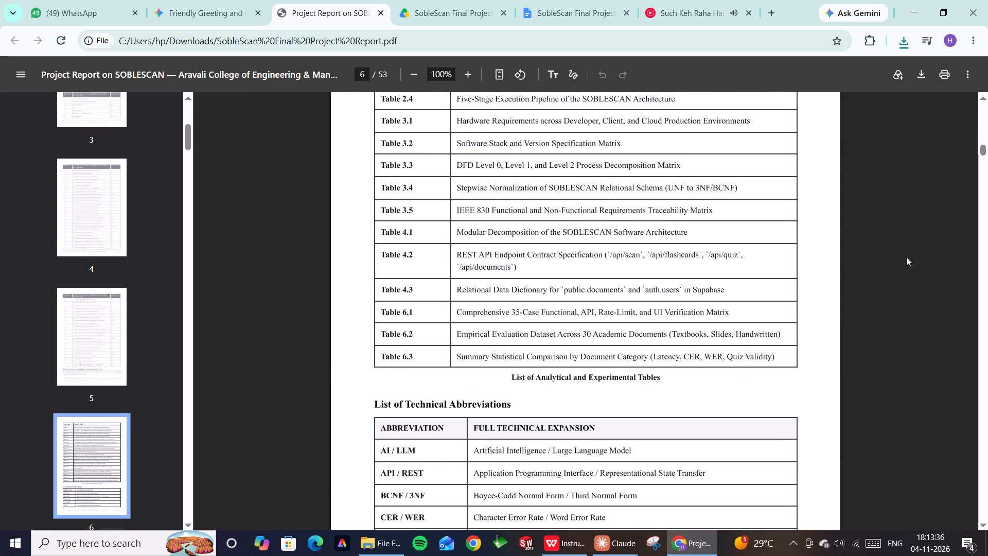
scroll(906, 257, "down", 11)
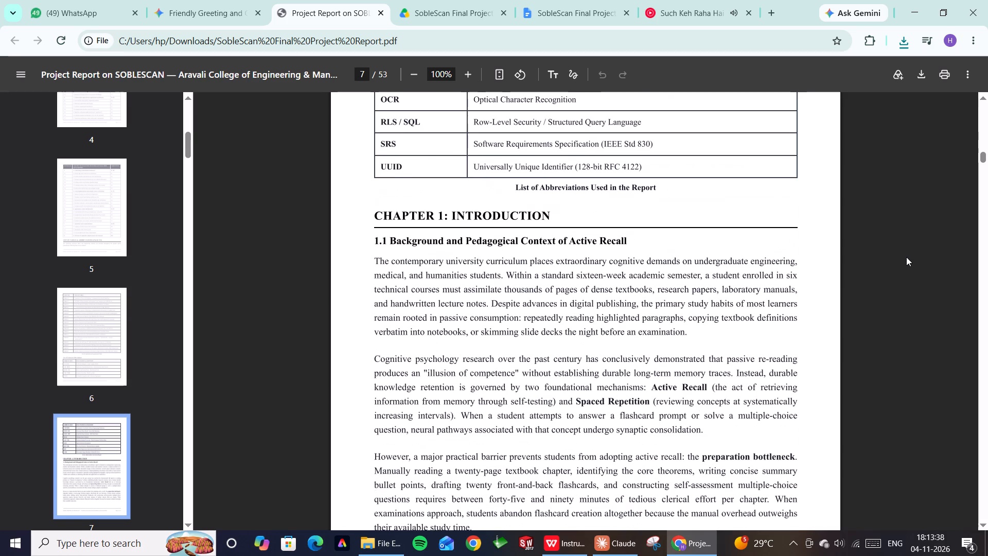
Read Chapter 1 of the report, covering the background, problem statement, objectives, scope and feasibility study.
scroll(906, 257, "down", 2)
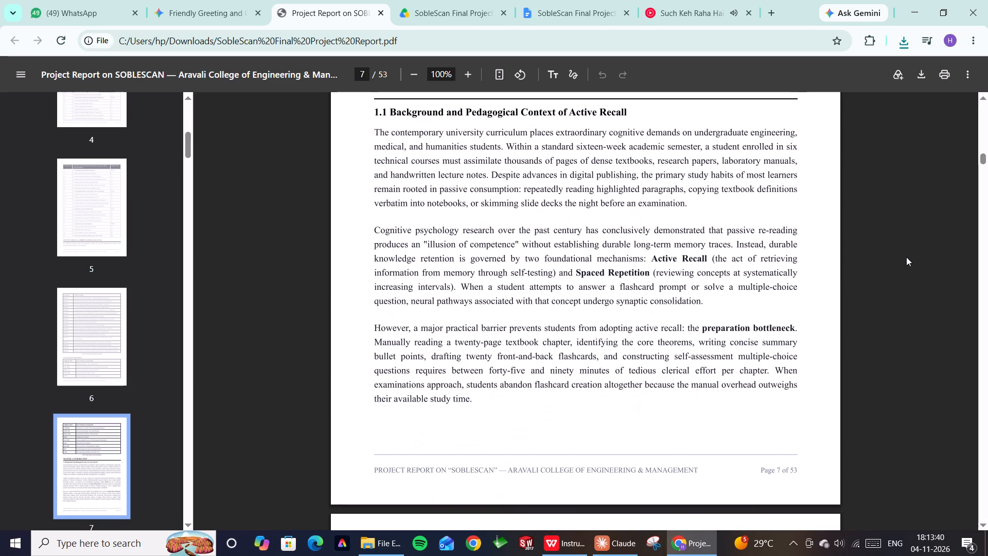
scroll(906, 257, "down", 20)
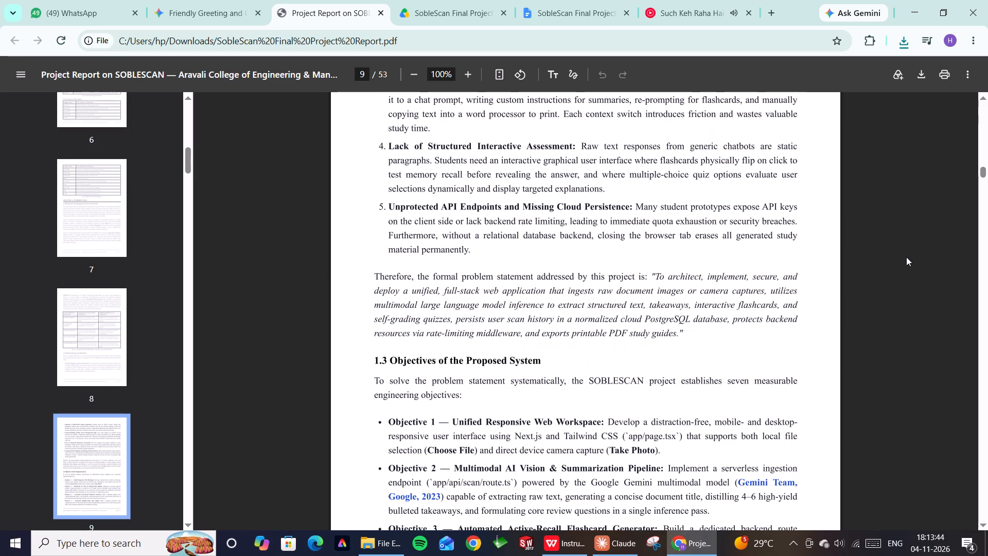
scroll(906, 257, "down", 11)
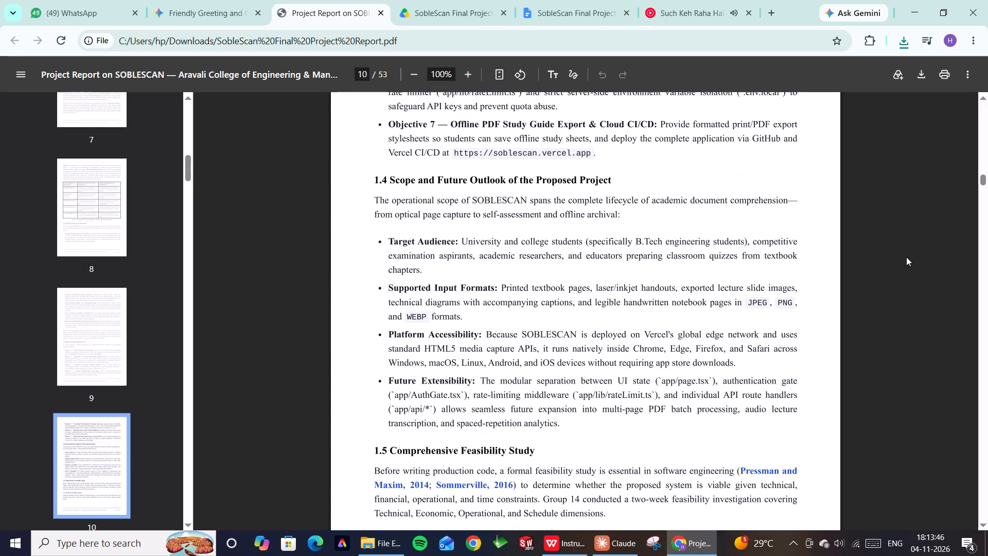
scroll(906, 257, "down", 12)
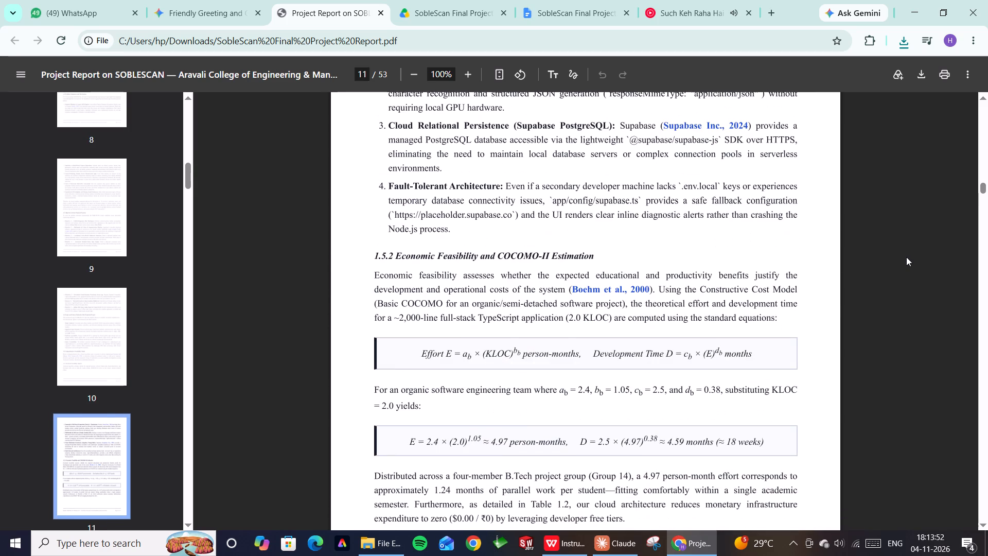
scroll(906, 257, "down", 1)
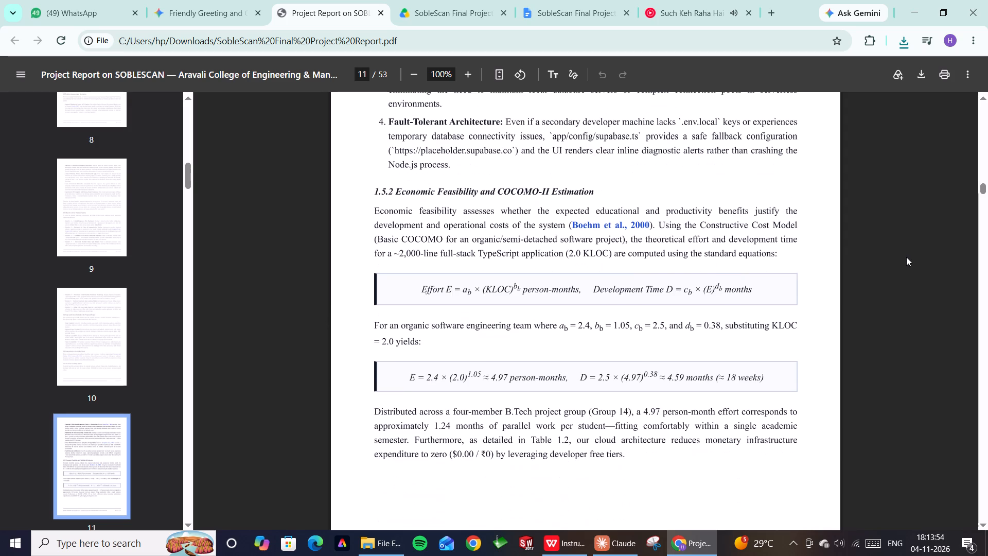
scroll(906, 257, "down", 10)
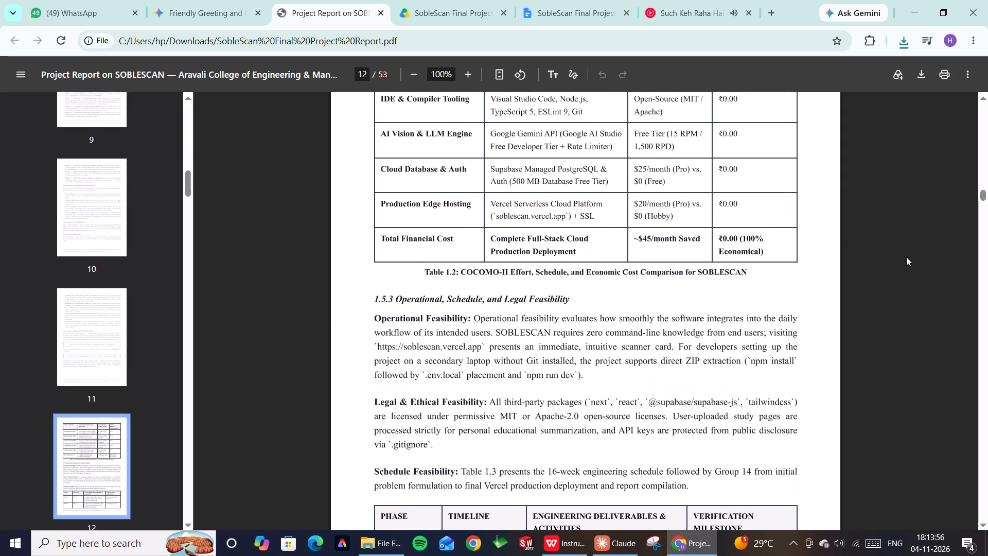
Examine the Table 1.2 cost comparison, the Table 1.3 project schedule and the opening Sobel edge detection sections of Chapter 2.
scroll(906, 257, "up", 2)
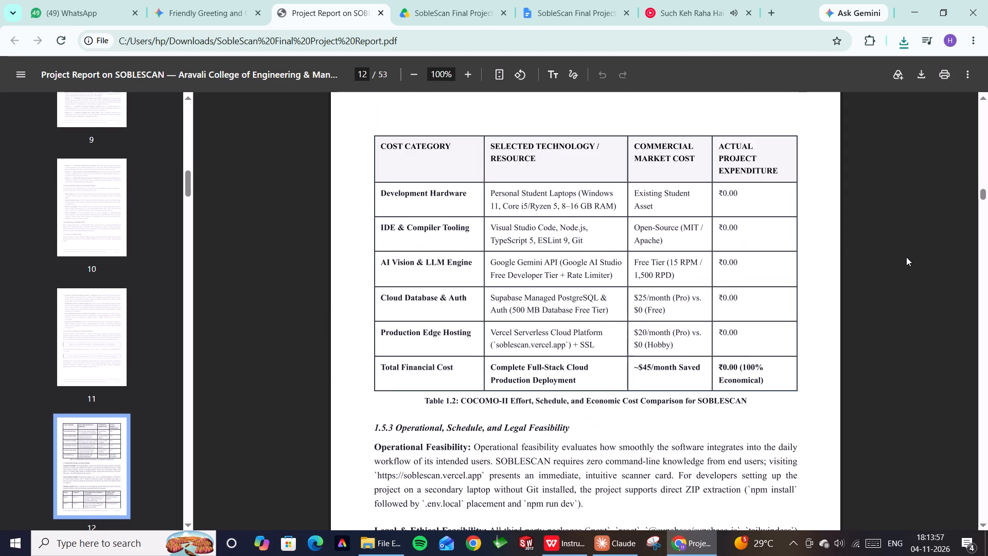
scroll(906, 257, "down", 6)
scroll(906, 257, "up", 2)
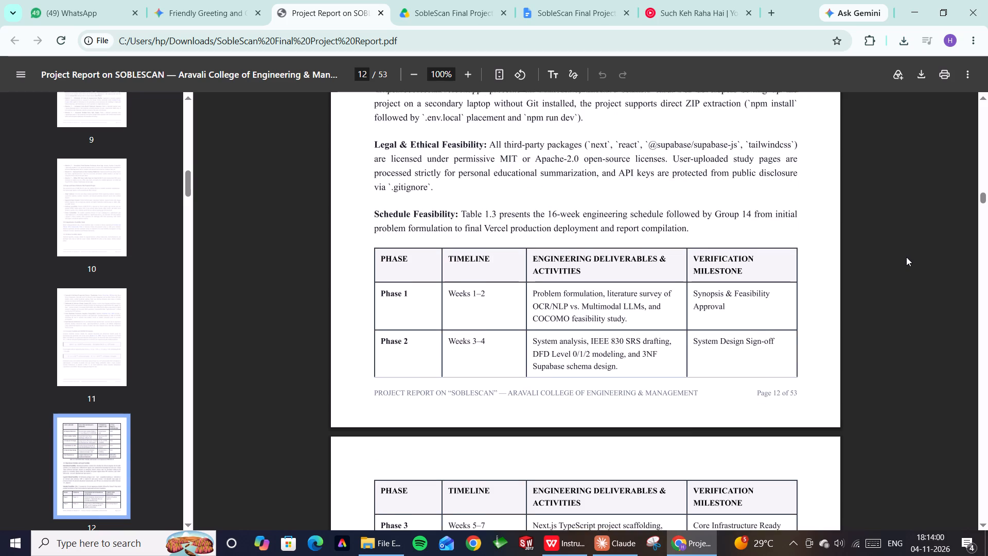
scroll(906, 257, "up", 3)
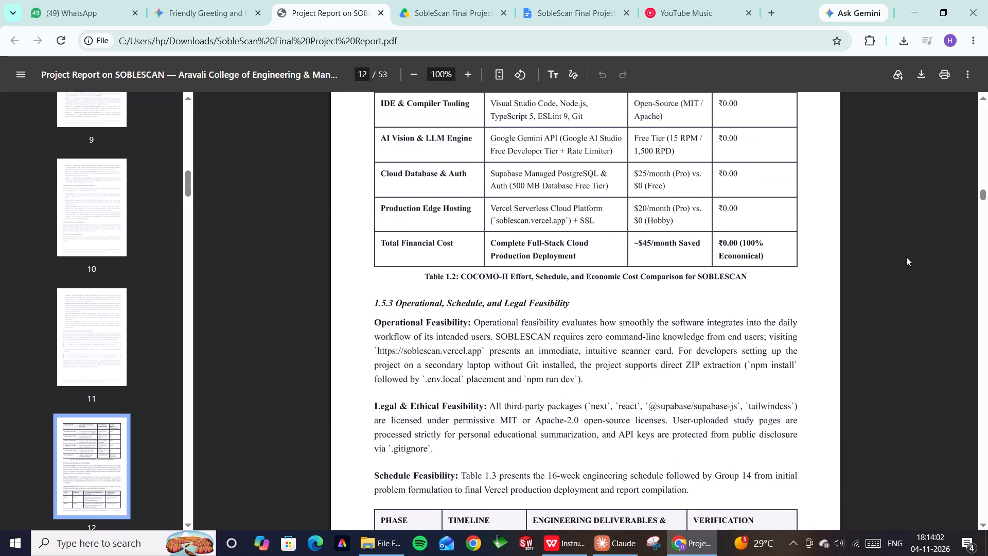
scroll(906, 257, "up", 1)
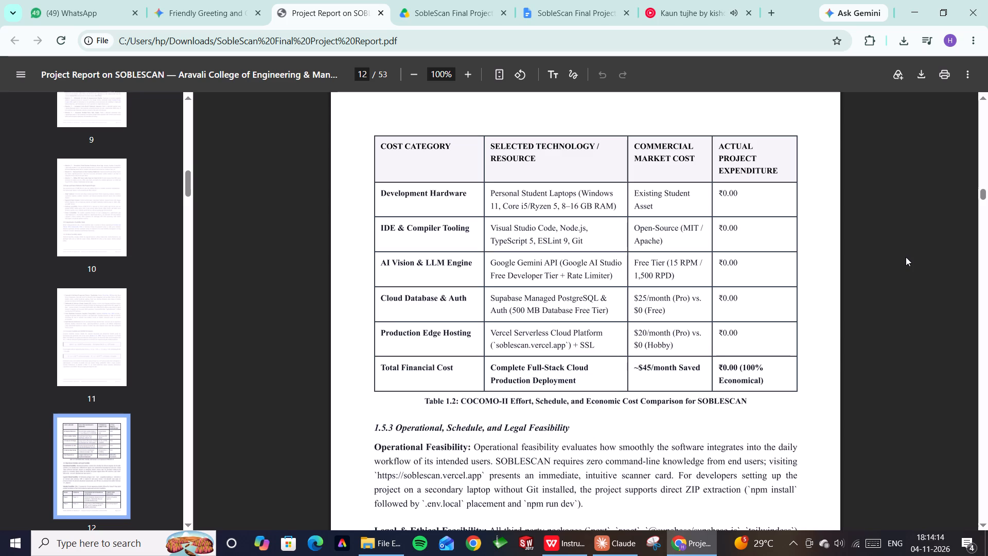
scroll(906, 257, "down", 8)
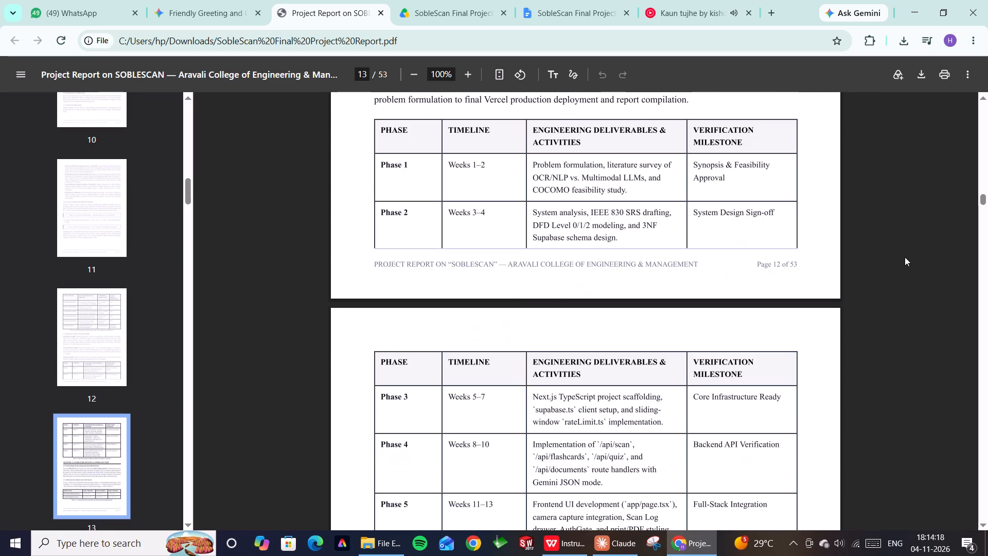
scroll(815, 280, "down", 9)
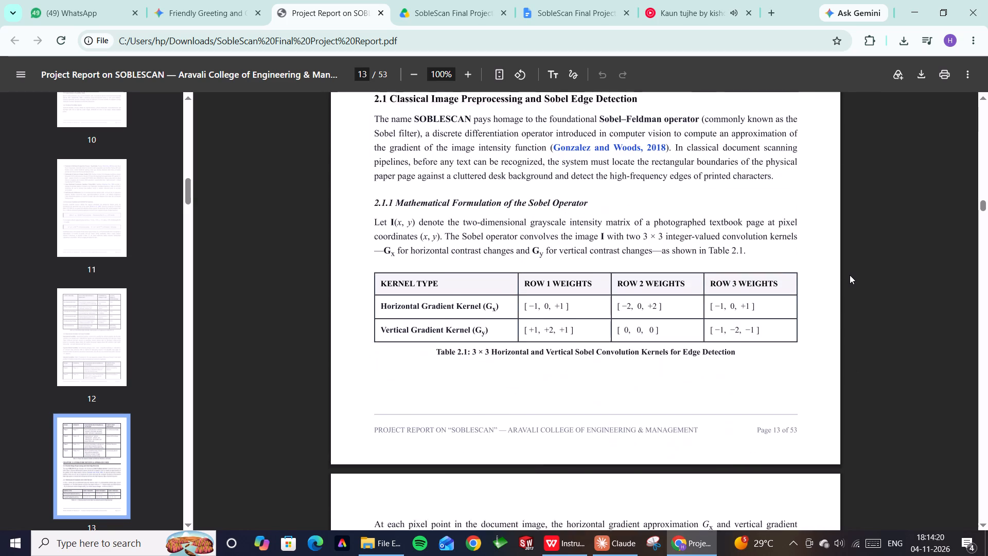
scroll(850, 275, "down", 6)
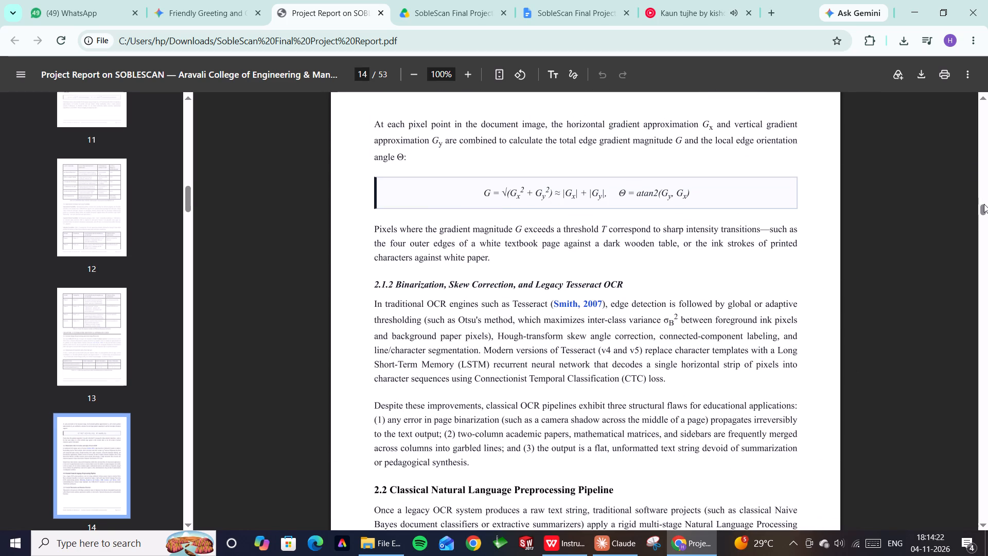
Jump to the end of the report and review Appendix A, the Chapter 8 references and the section 7.3 recommendations.
left_click_drag(983, 206, 987, 515)
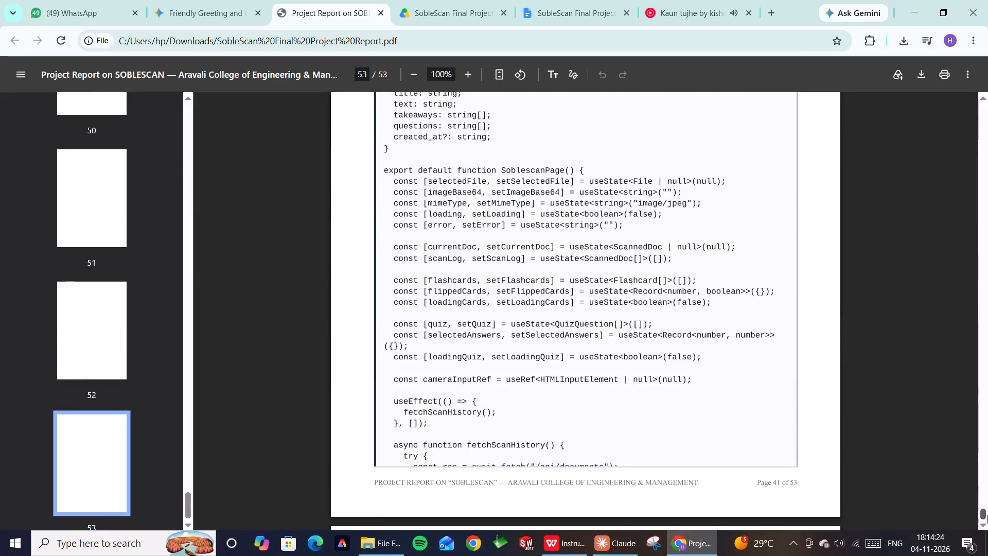
left_click_drag(987, 515, 987, 526)
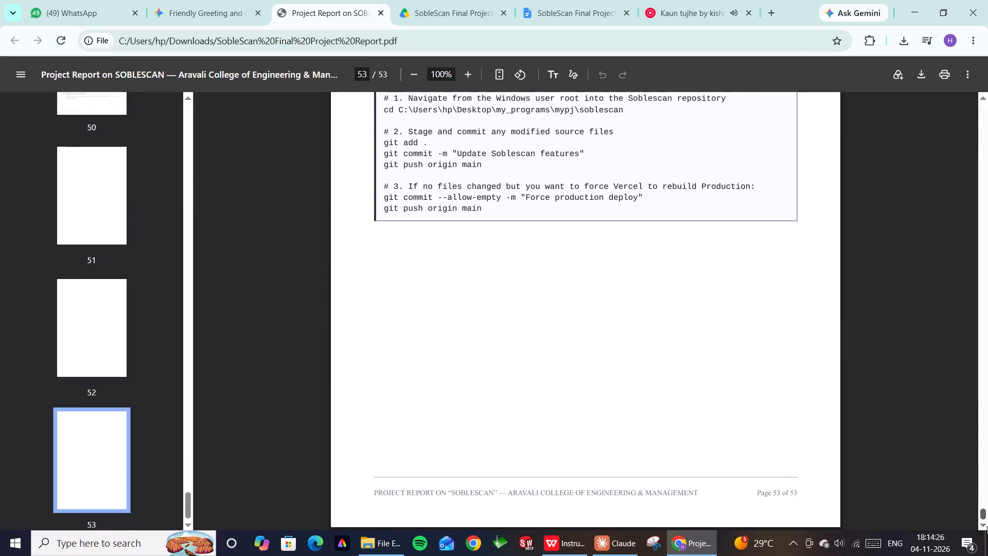
left_click_drag(987, 526, 987, 512)
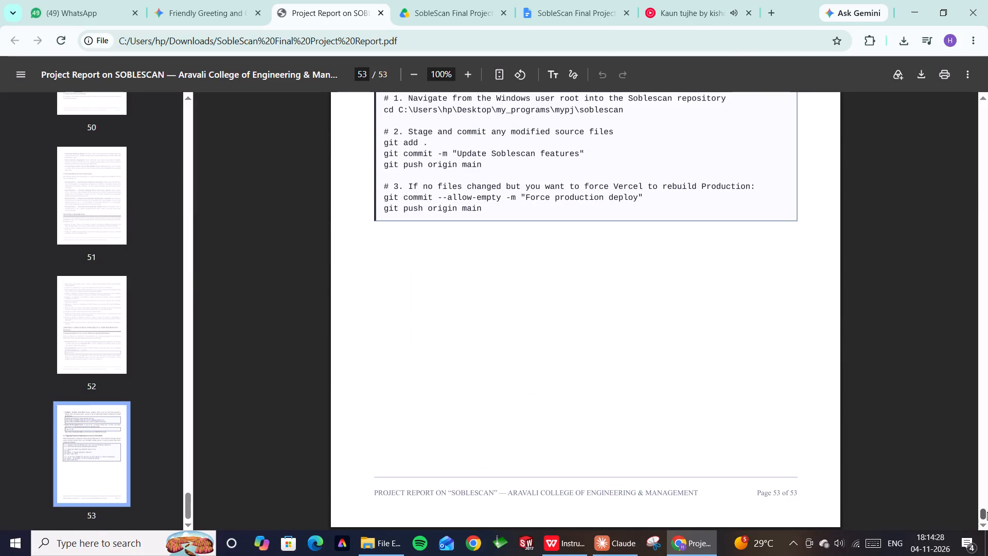
left_click_drag(987, 512, 986, 510)
scroll(915, 431, "up", 5)
scroll(915, 429, "down", 1)
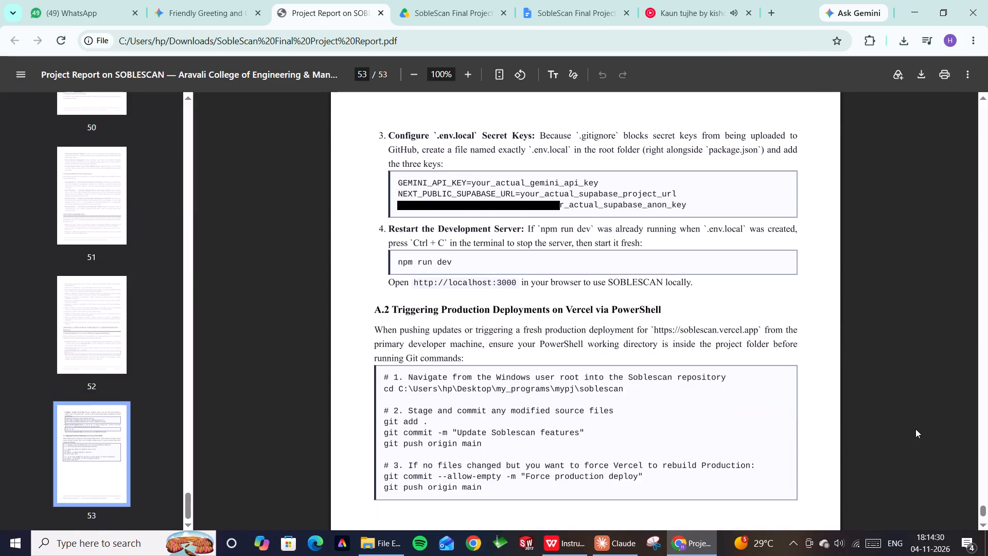
scroll(915, 429, "up", 3)
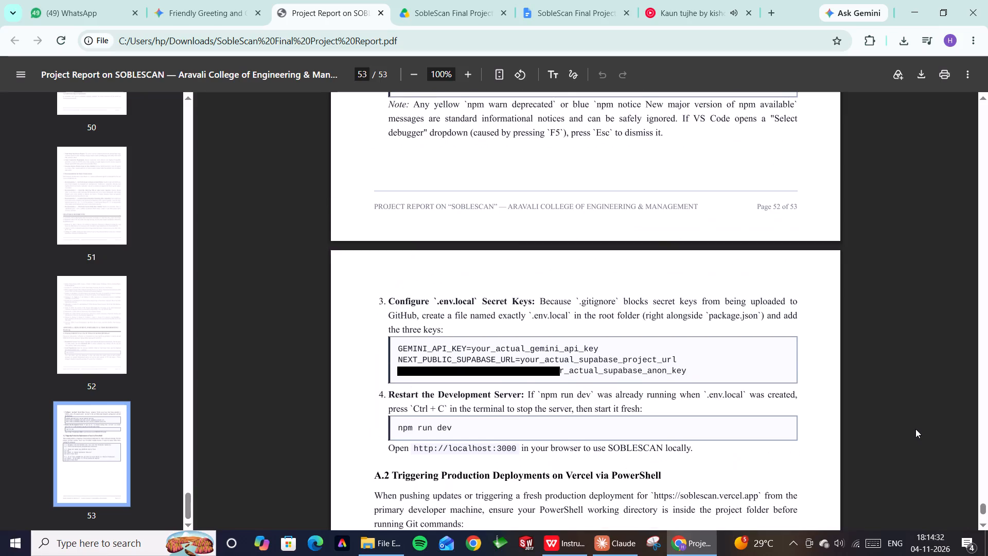
scroll(915, 429, "up", 5)
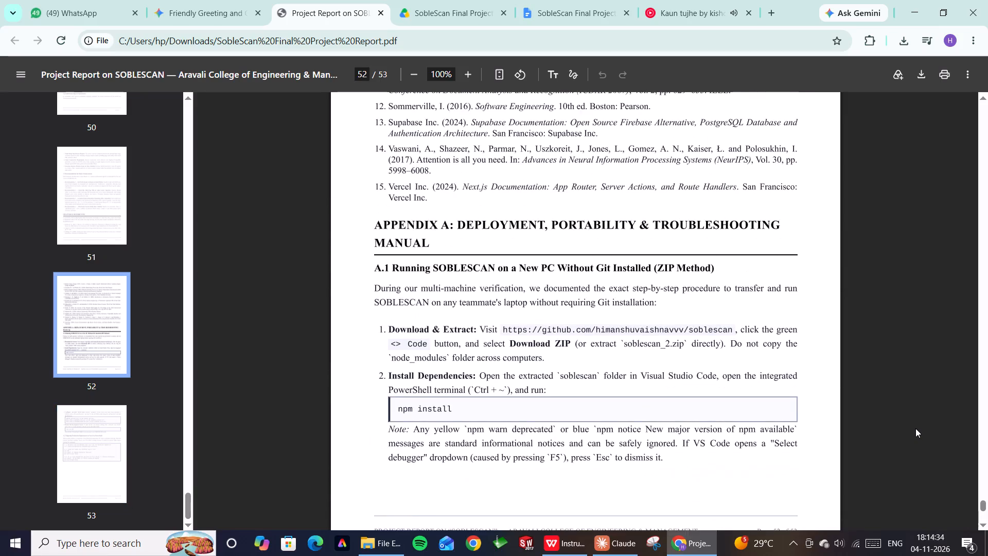
scroll(915, 428, "up", 3)
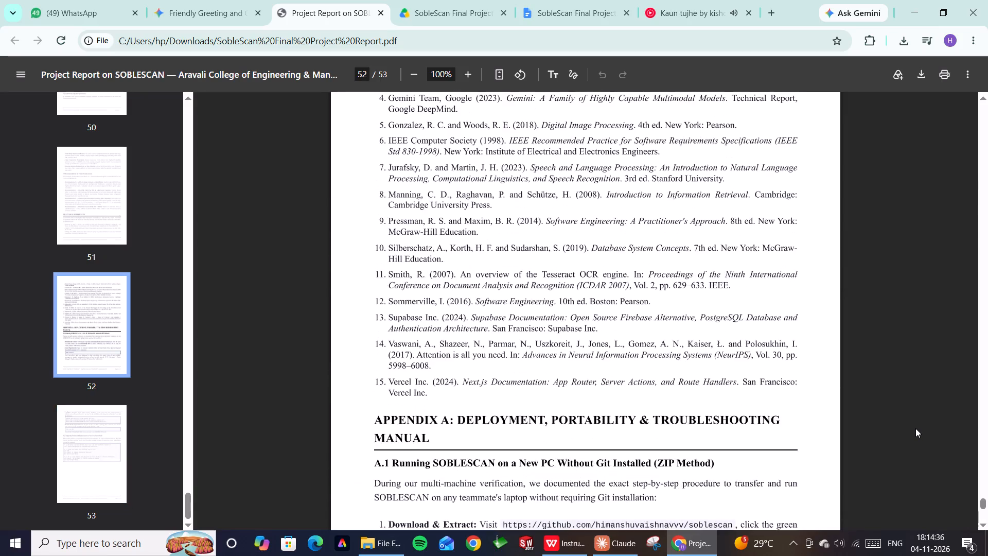
scroll(915, 428, "up", 6)
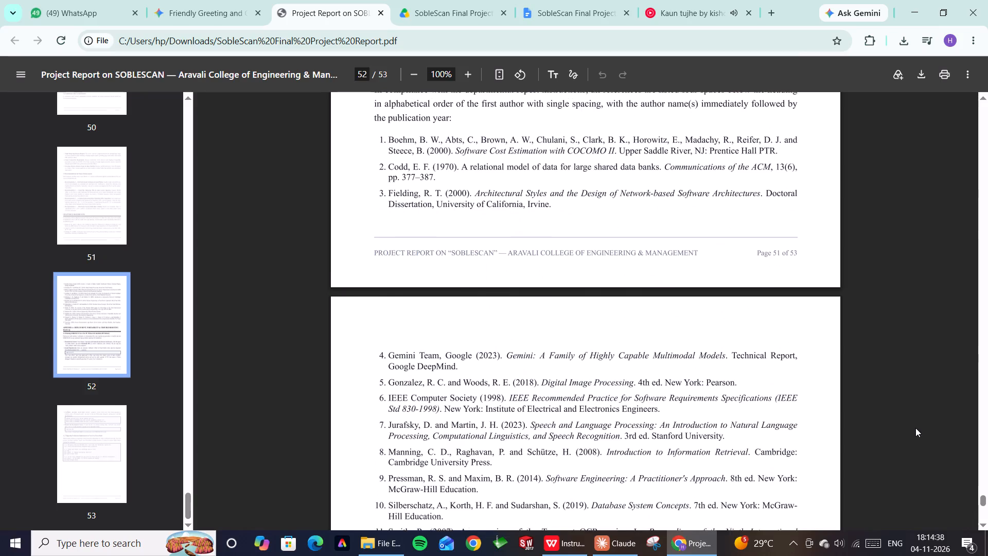
scroll(915, 428, "up", 2)
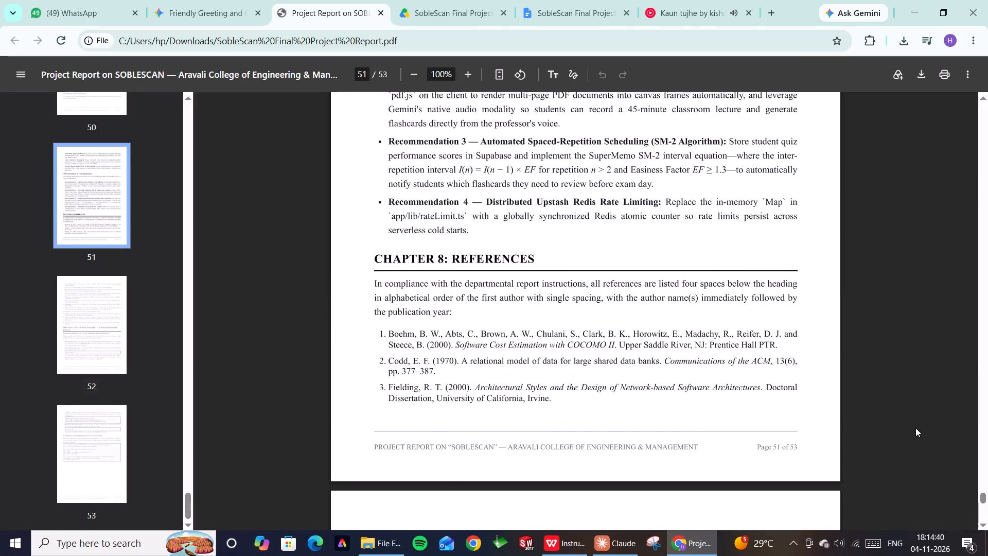
scroll(915, 428, "up", 2)
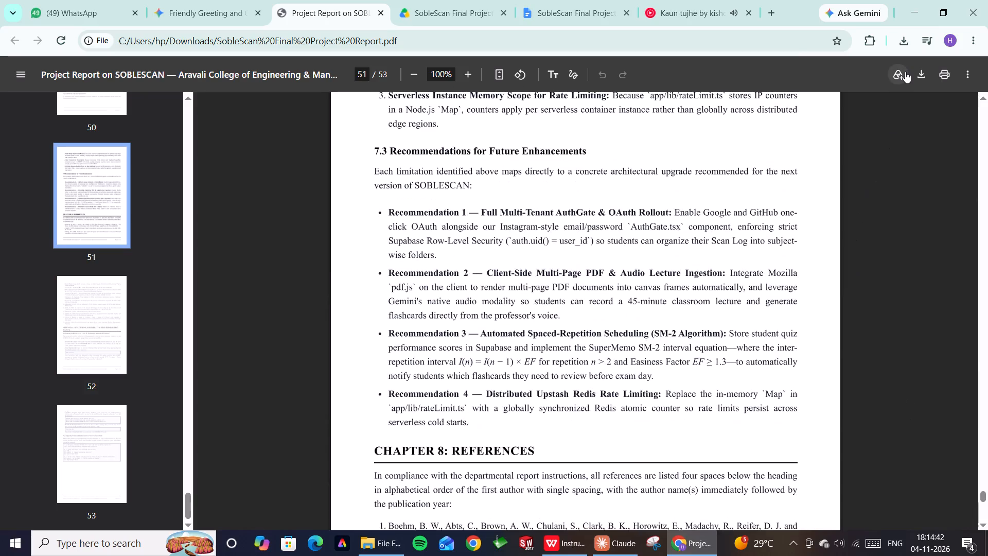
Save the SOBLESCAN project report PDF to the college account's Google Drive.
left_click(905, 72)
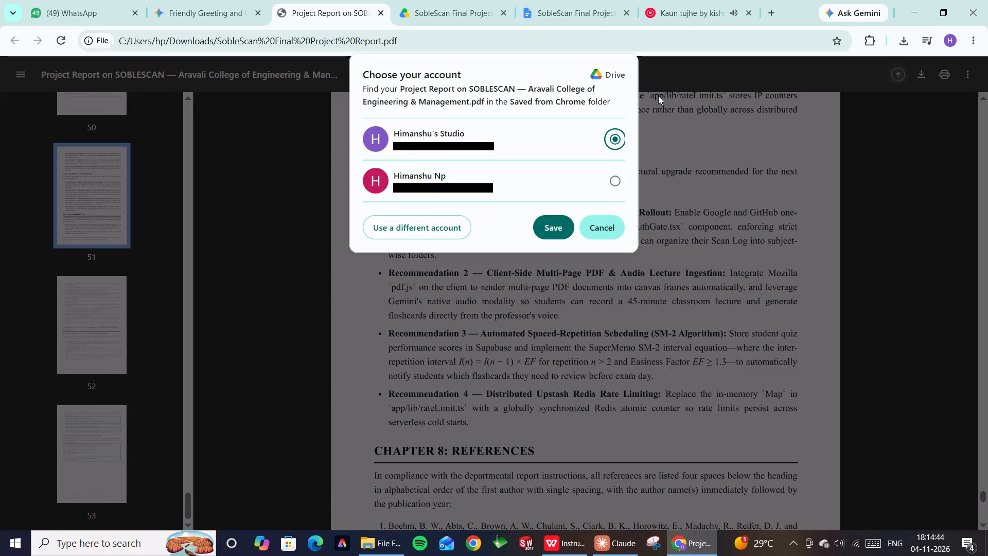
left_click(615, 178)
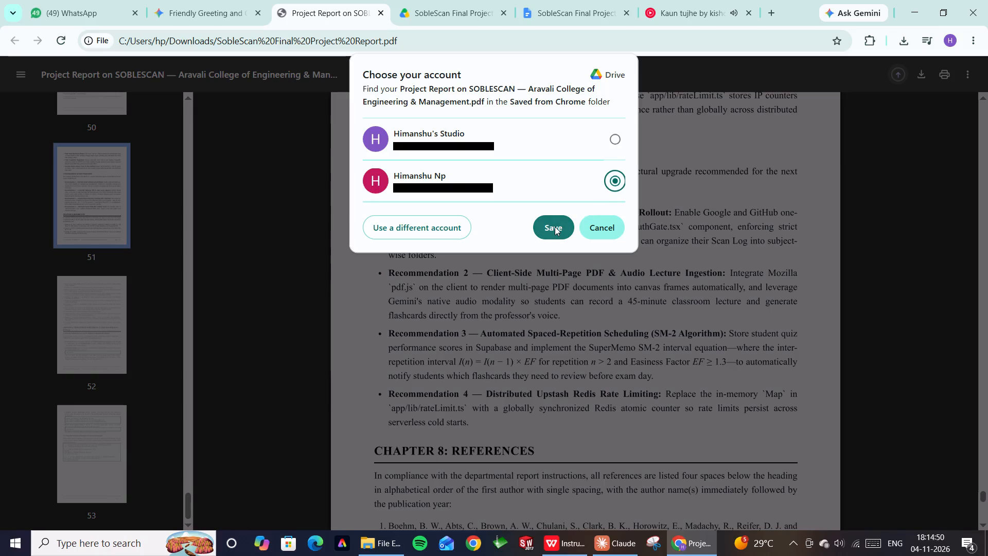
left_click(555, 227)
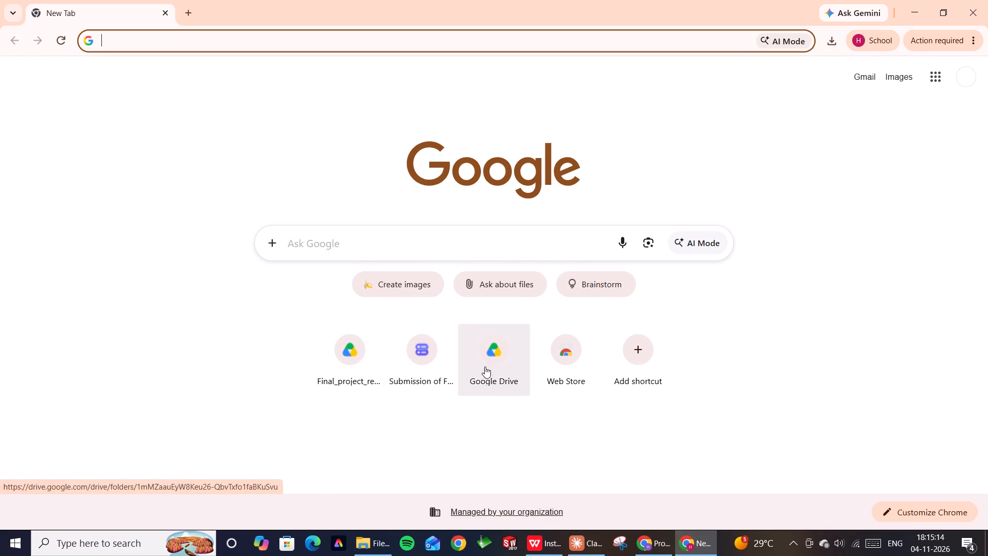
left_click(363, 361)
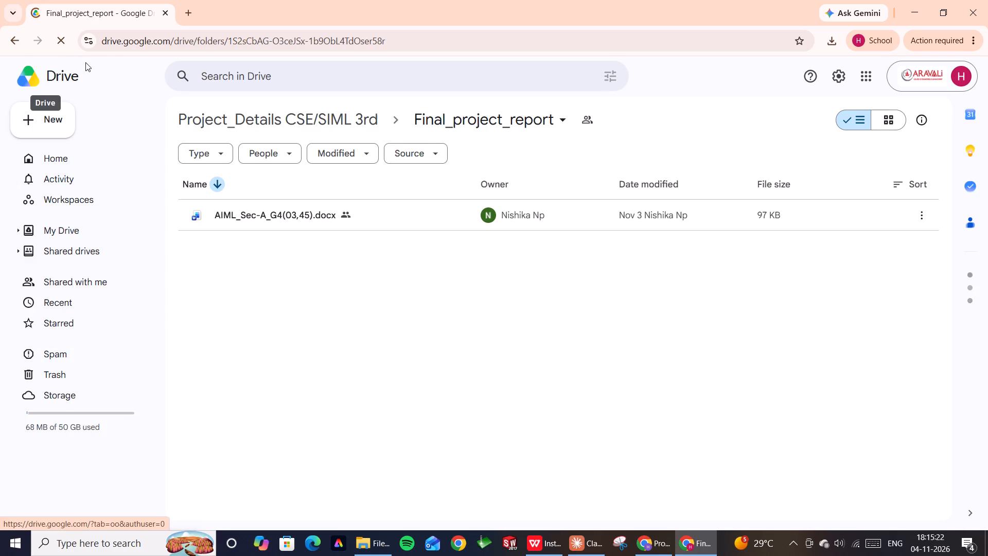
left_click(28, 77)
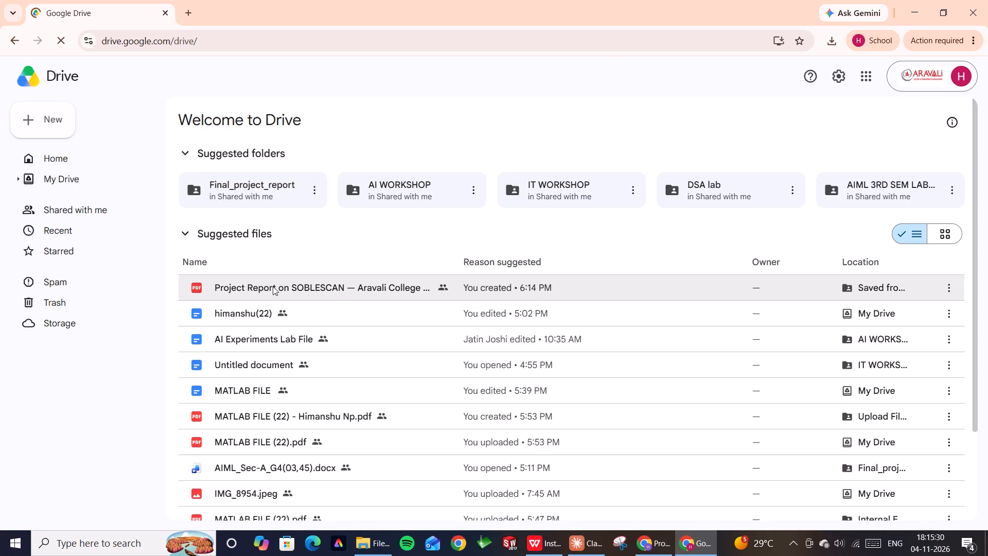
left_click(277, 287)
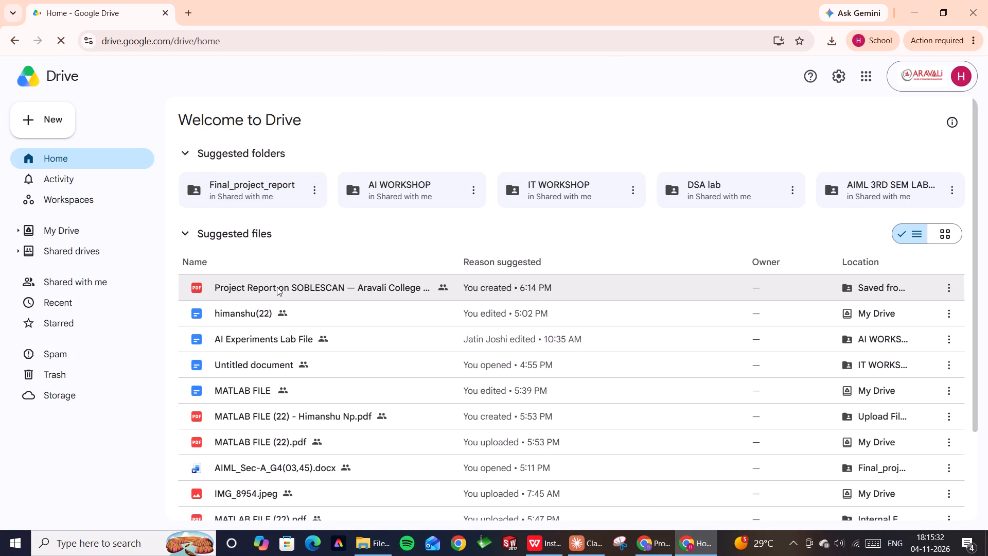
Open the Project Report on SOBLESCAN PDF from Drive's suggested files.
double_click(277, 287)
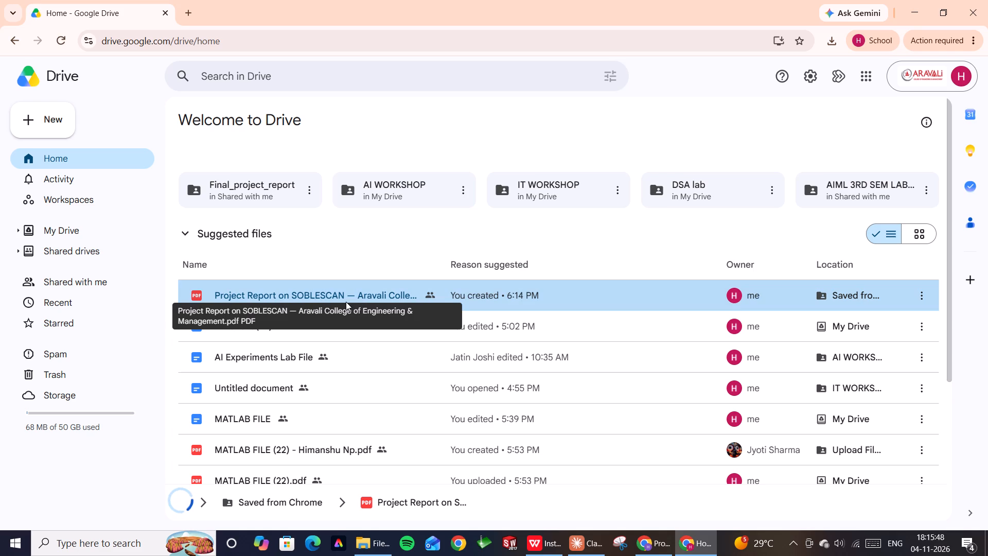
Switch back to the downloaded report PDF and examine Chapter 7, Table 6.2 and the page thumbnails from the last pages backwards.
key("alt+Tab")
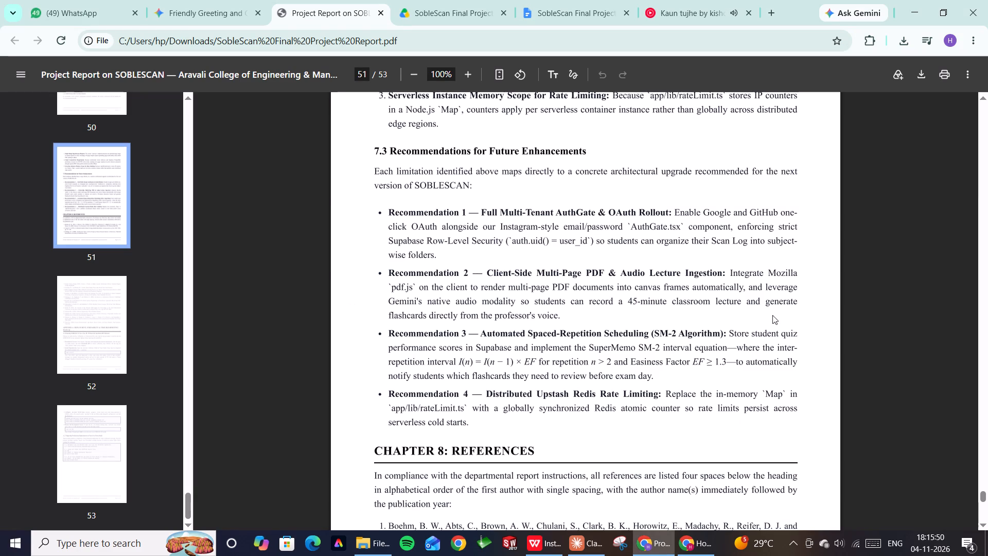
scroll(772, 315, "up", 9)
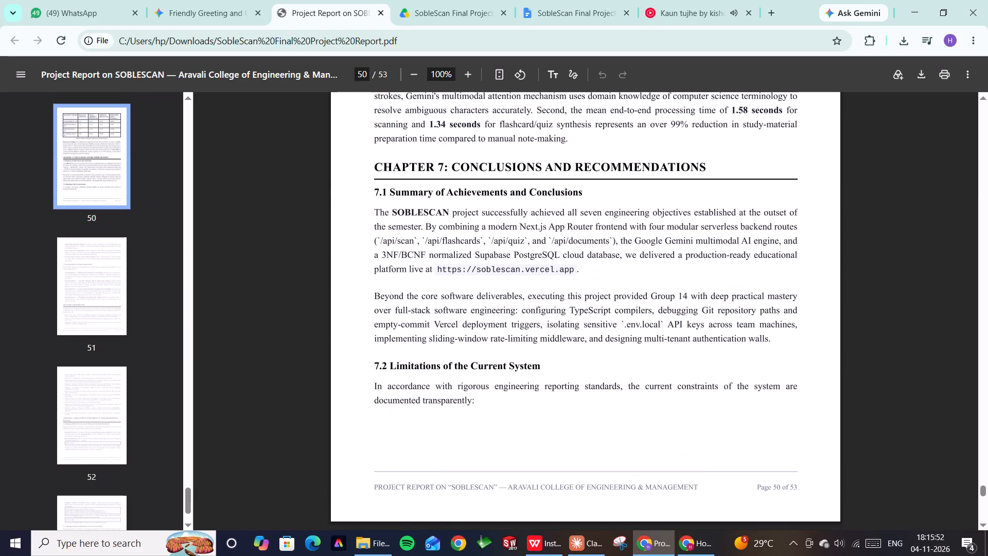
scroll(743, 314, "up", 11)
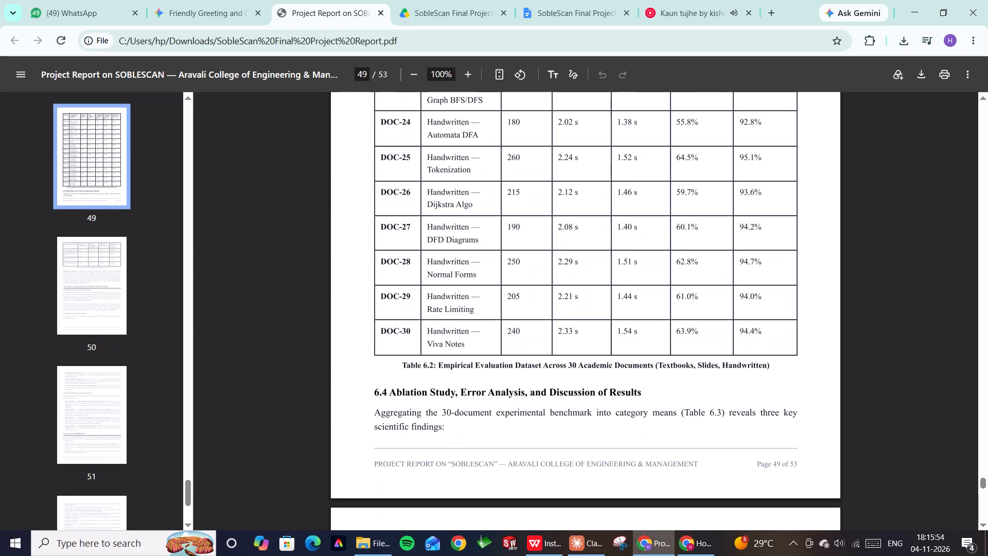
left_click_drag(189, 496, 181, 540)
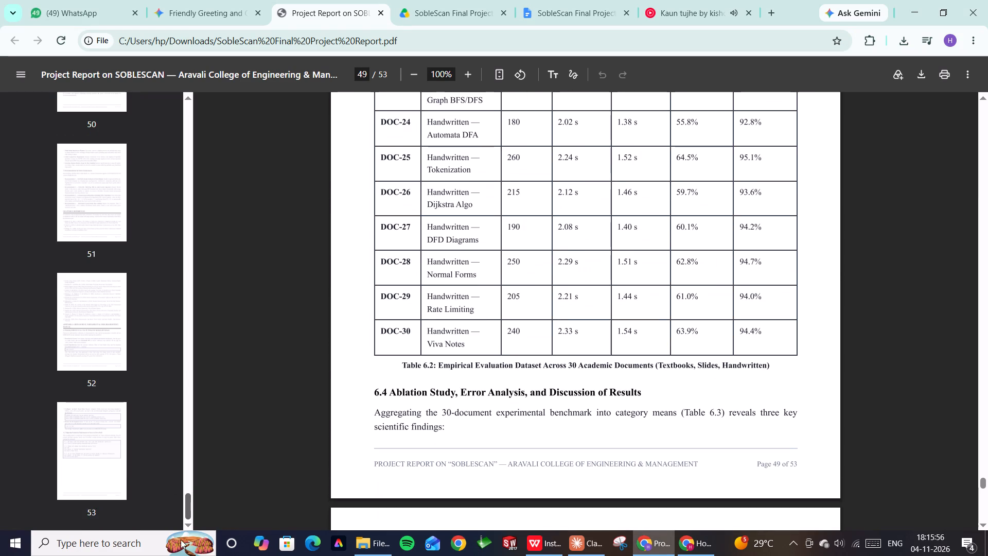
left_click_drag(181, 540, 179, 551)
scroll(166, 418, "down", 6)
scroll(166, 418, "up", 8)
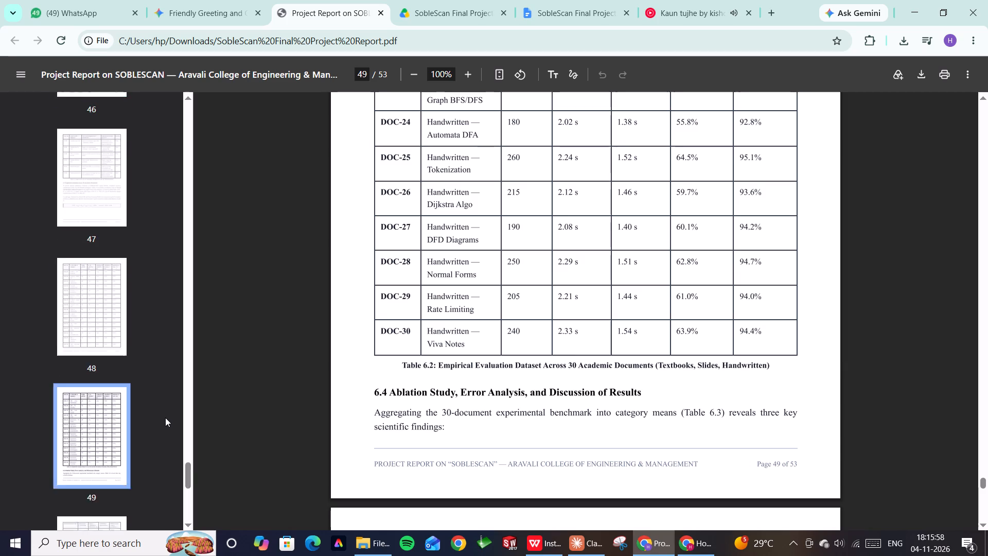
scroll(165, 412, "up", 9)
scroll(171, 368, "up", 20)
scroll(171, 368, "up", 17)
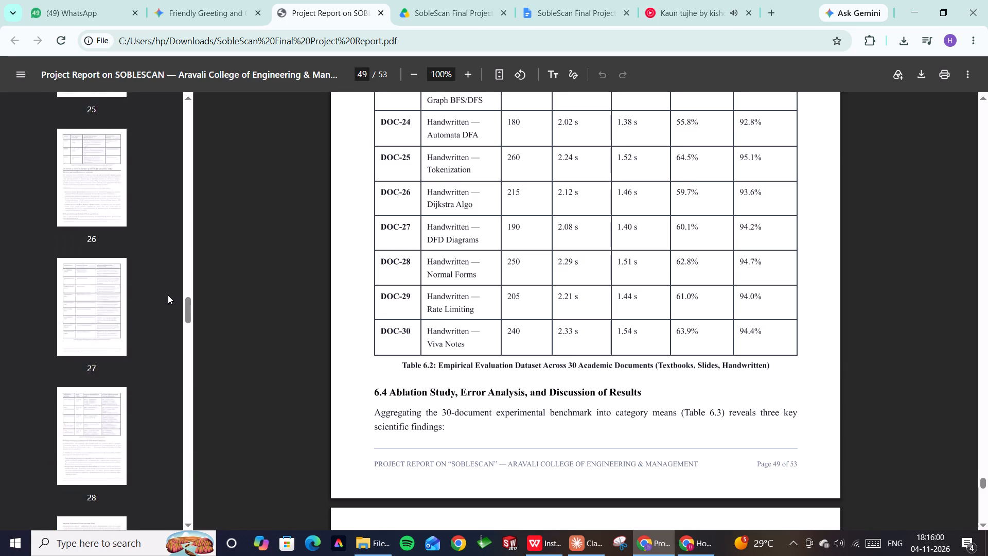
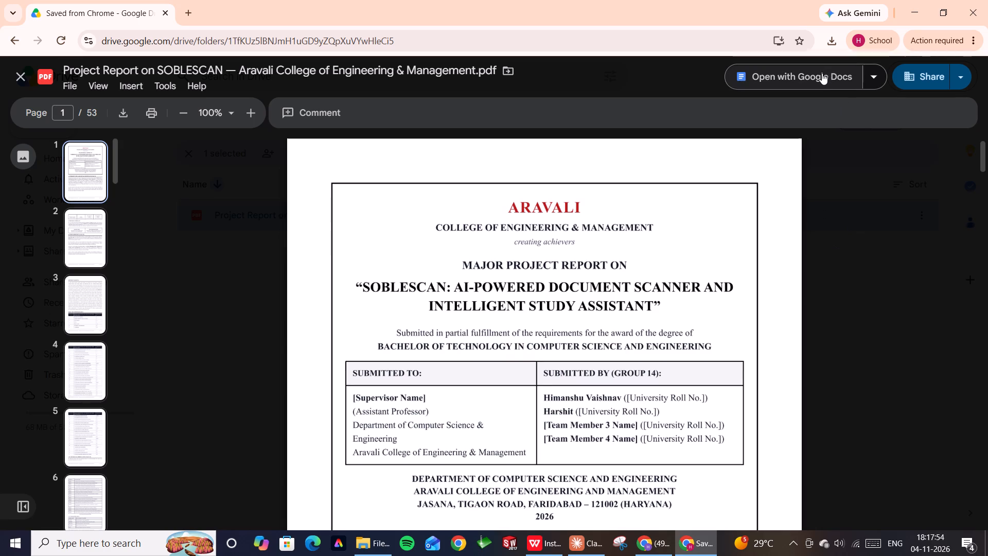
Open the SOBLESCAN project report PDF as an editable document in Google Docs.
left_click(821, 74)
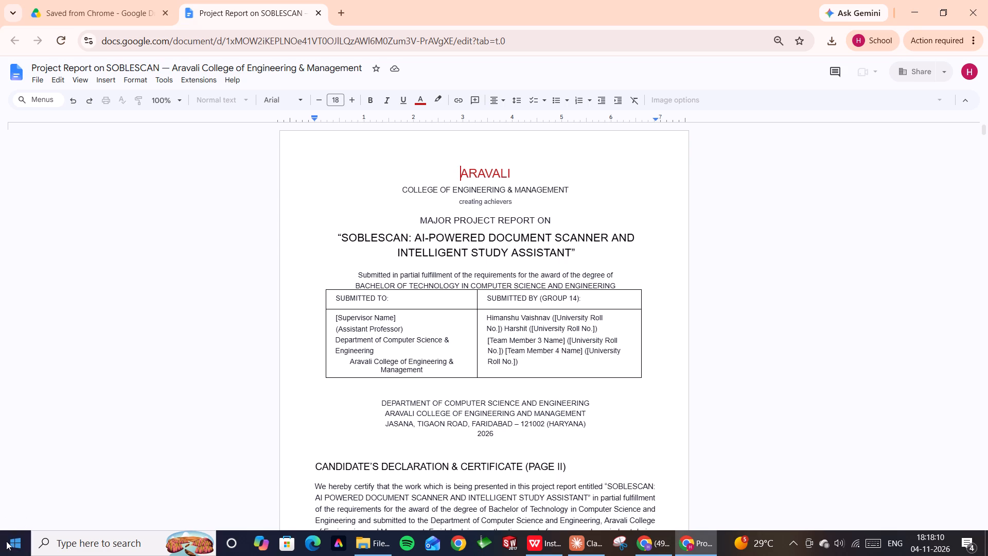
Review the opening pages of the converted SOBLESCAN report, from the title page and candidate's declaration through the abstract.
scroll(550, 316, "down", 4)
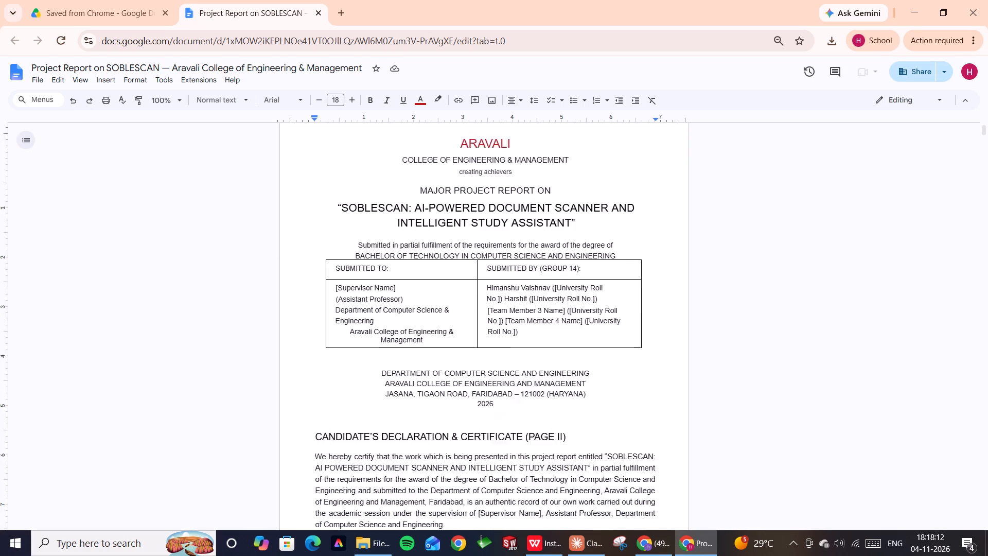
scroll(551, 317, "down", 1)
scroll(625, 335, "down", 14)
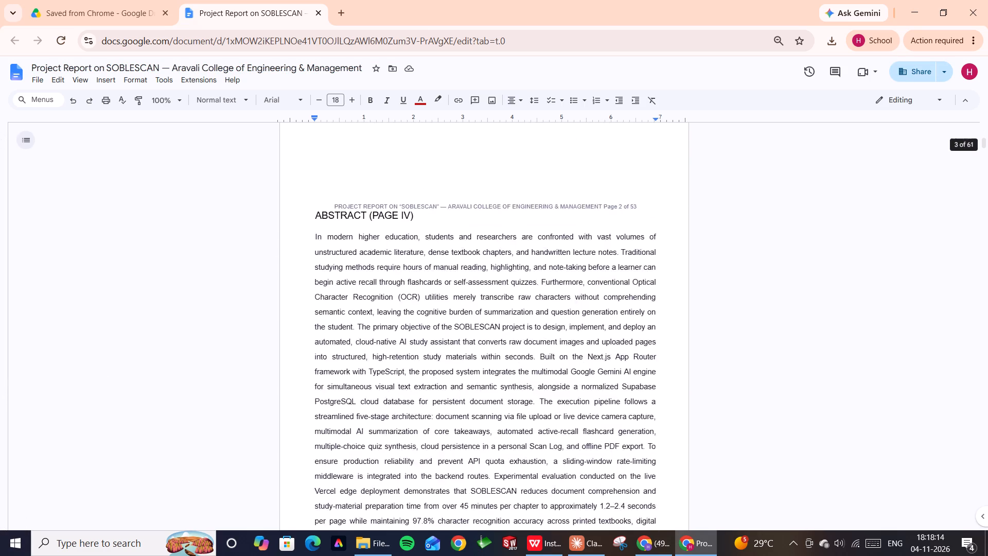
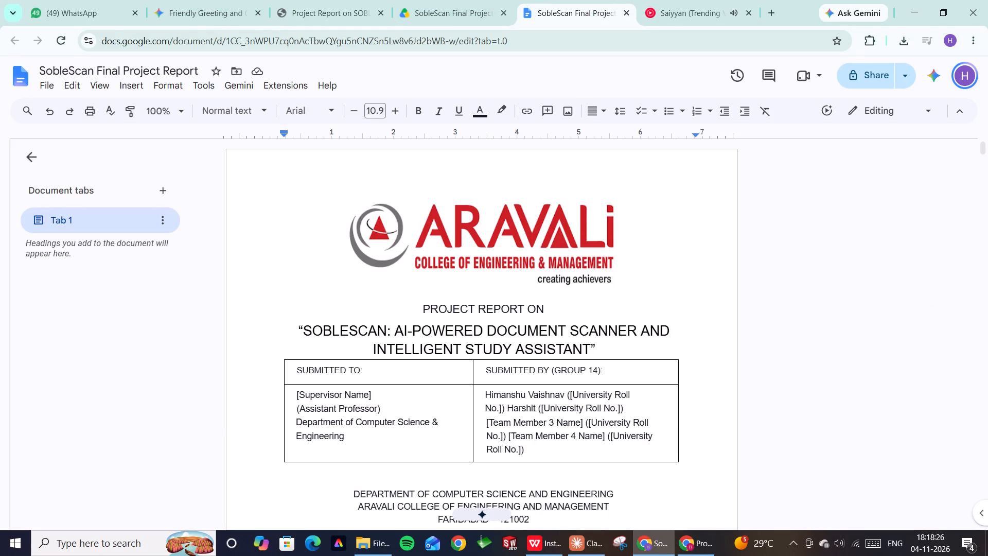
Copy the college logo from the SobleScan Final Project Report and paste it over the ARAVALI text heading in the school-account SOBLESCAN report.
scroll(588, 308, "down", 4)
scroll(588, 309, "up", 5)
left_click(544, 240)
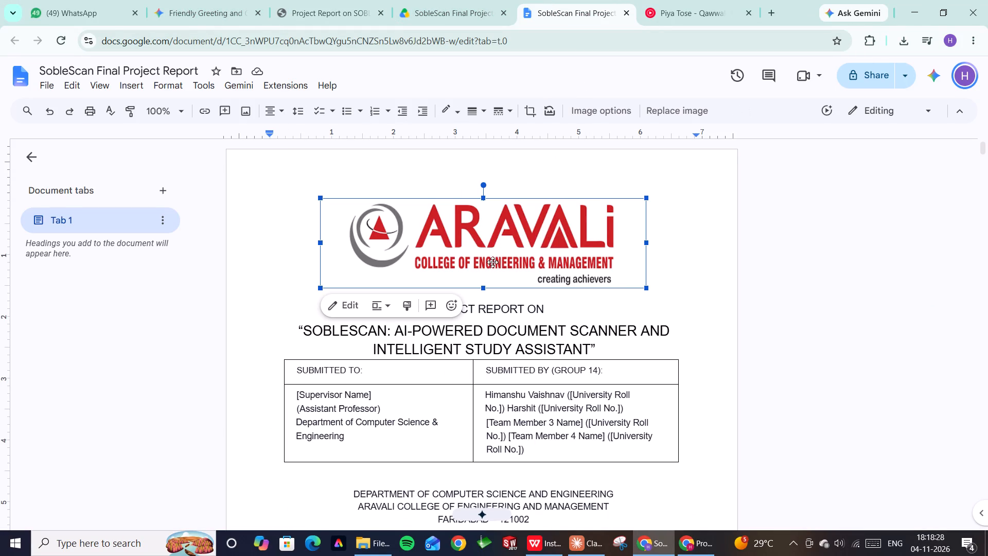
right_click(492, 262)
left_click(569, 208)
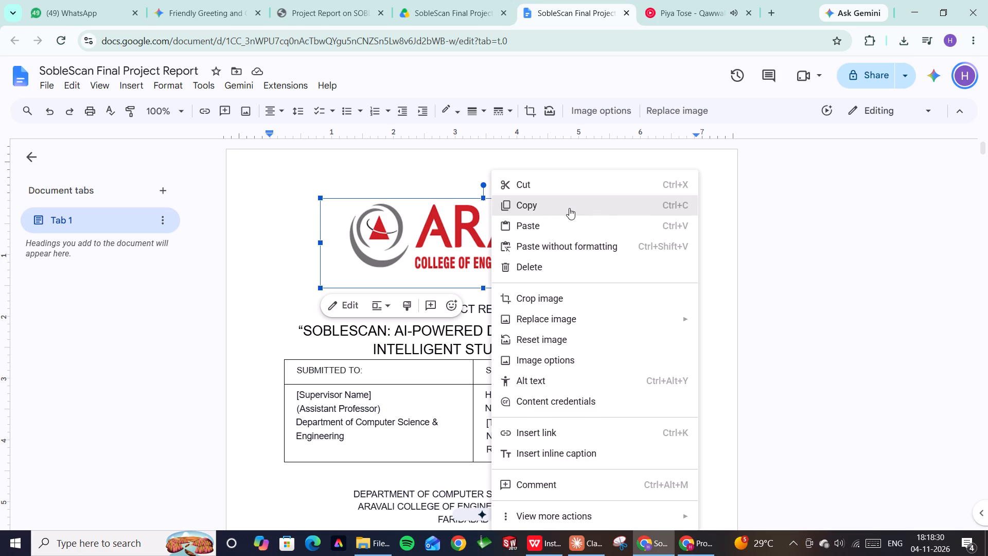
key("alt+Tab")
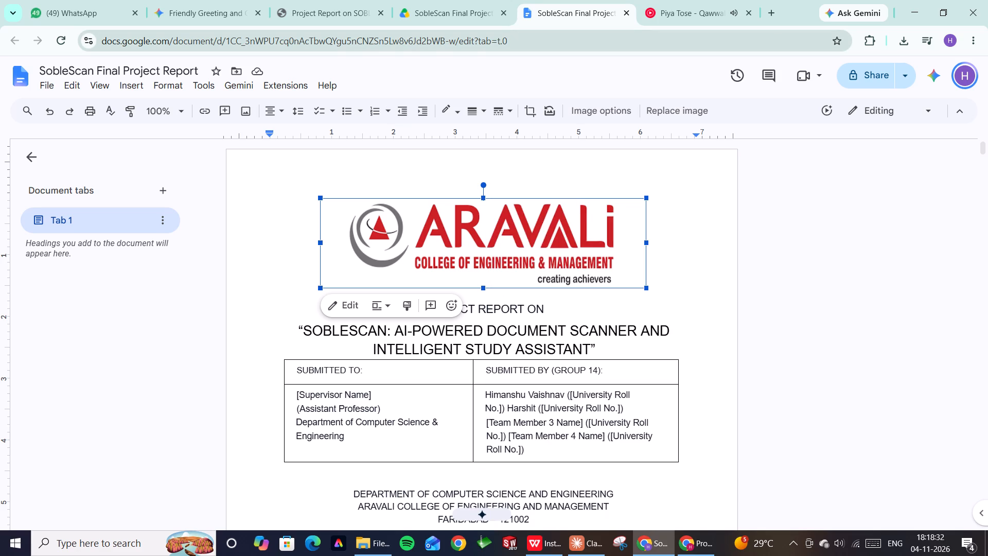
scroll(487, 245, "up", 15)
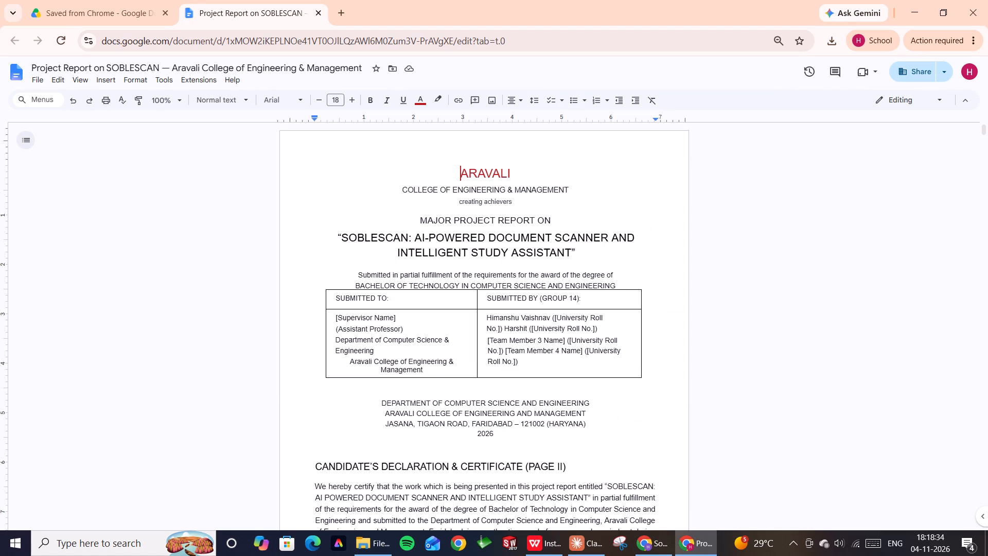
left_click_drag(421, 169, 552, 205)
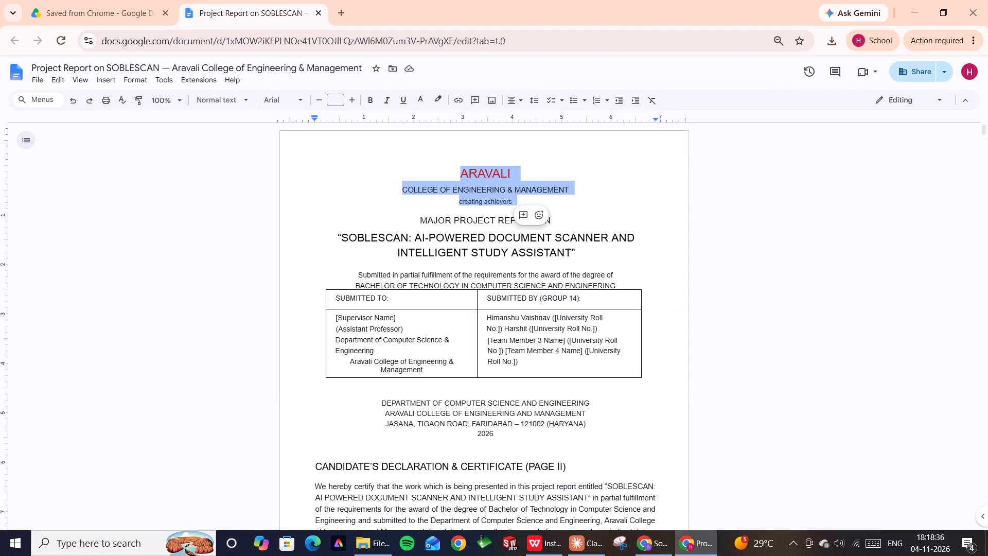
key("ctrl+v")
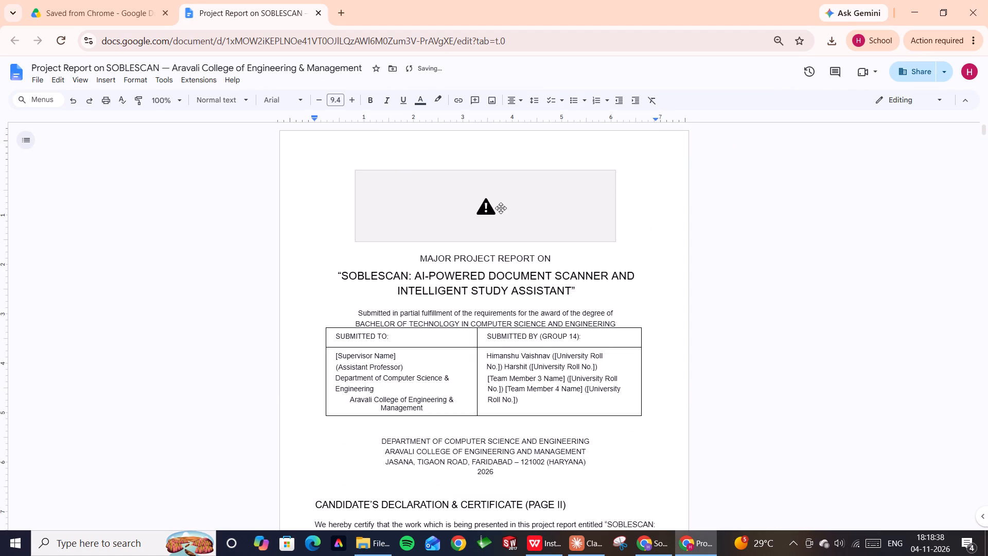
Remove the pasted logo image from above MAJOR PROJECT REPORT ON on the title page.
left_click(499, 214)
right_click(501, 212)
left_click(540, 228)
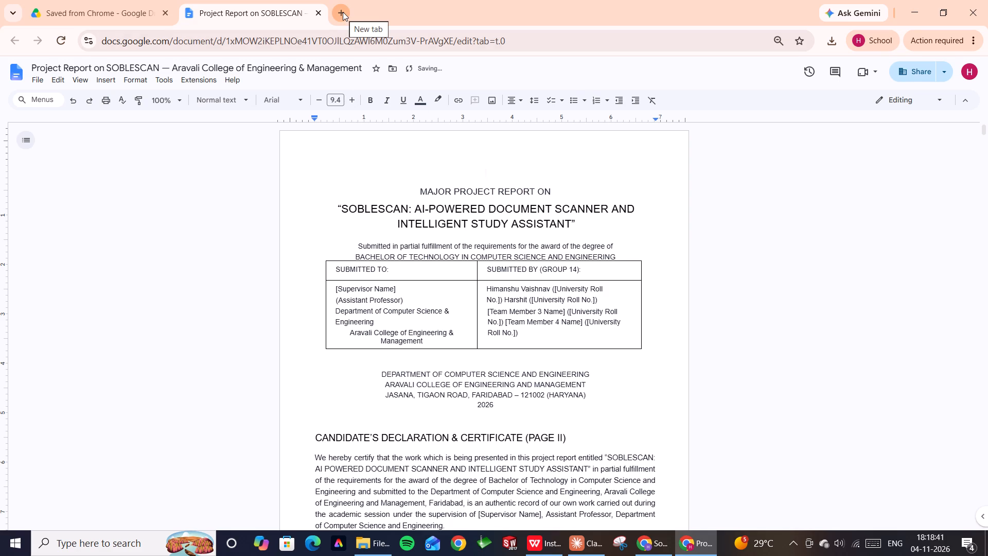
Search Google for "aravali college logo", copy the Facebook result's image, and paste it at the top of the report's title page.
left_click(343, 12)
left_click(342, 239)
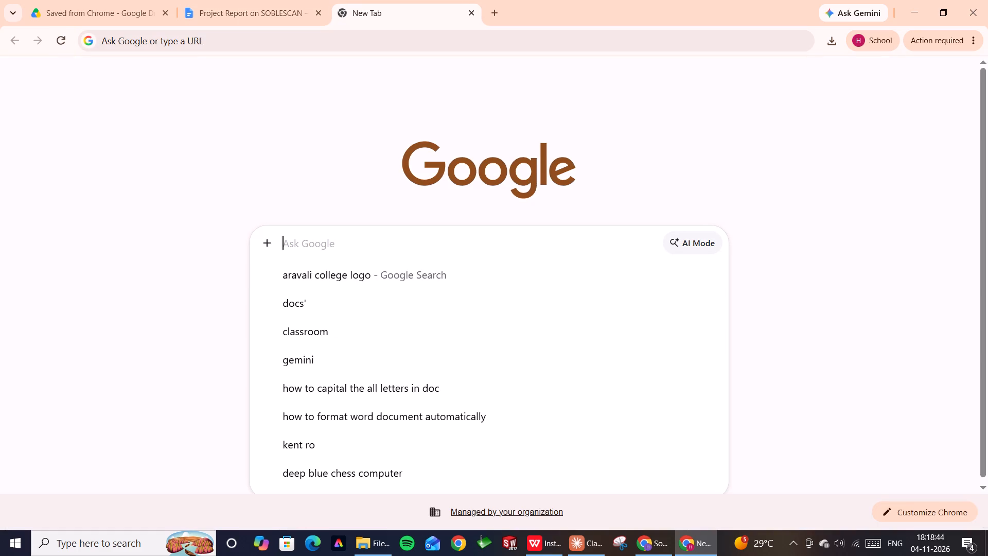
left_click(322, 277)
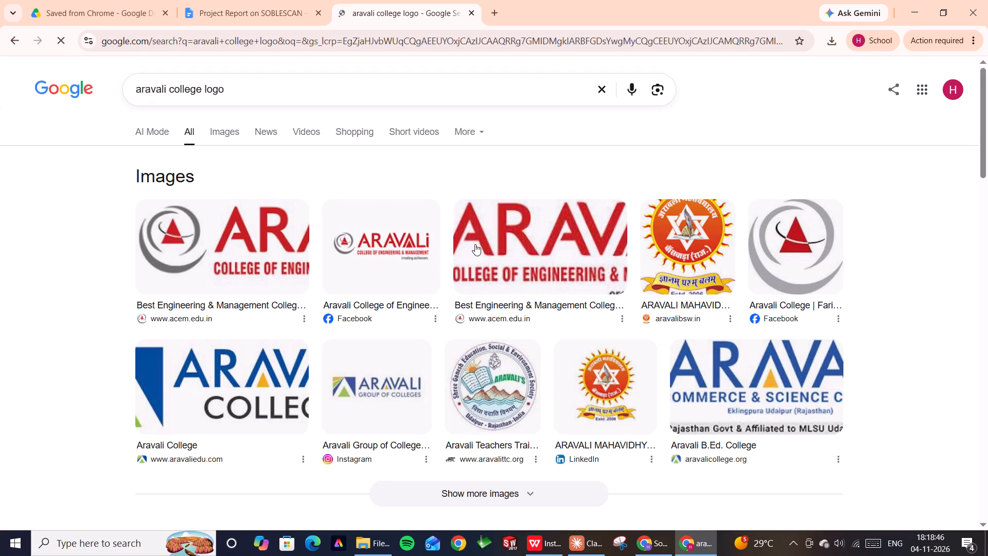
left_click(403, 244)
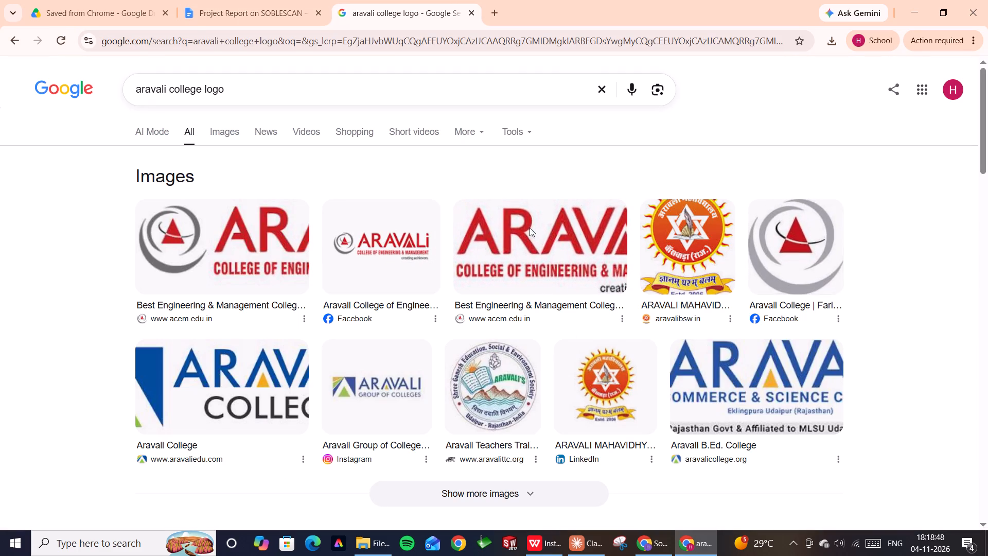
right_click(659, 271)
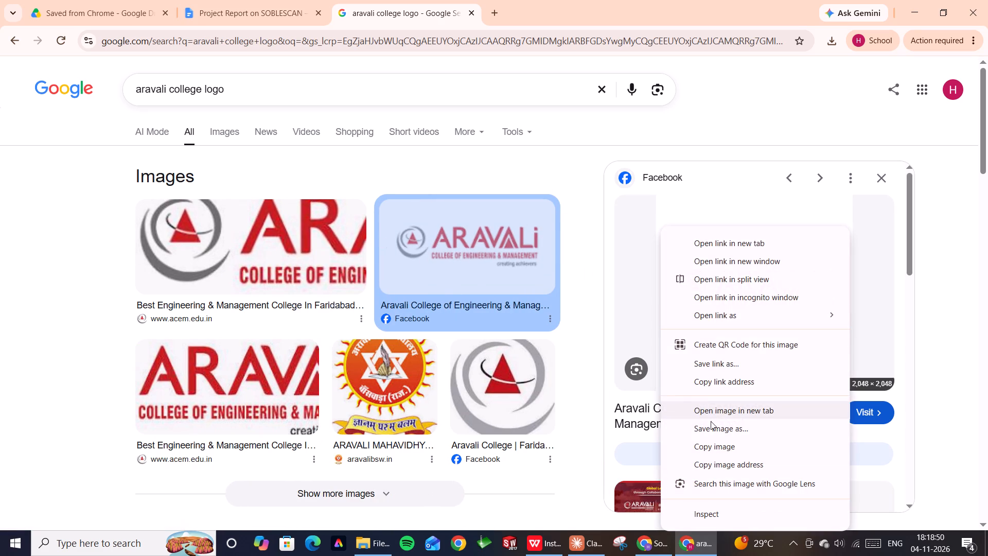
left_click(731, 443)
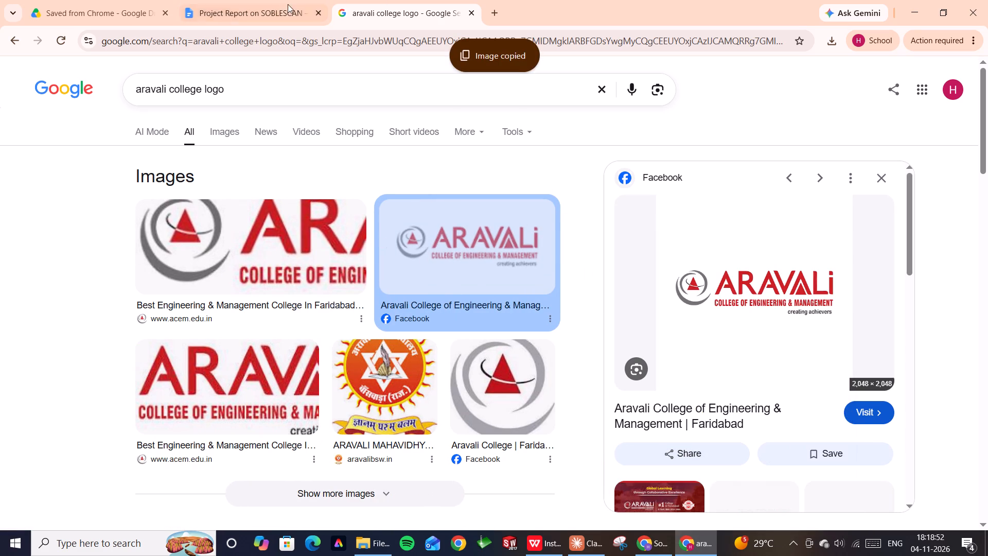
key("alt+Tab")
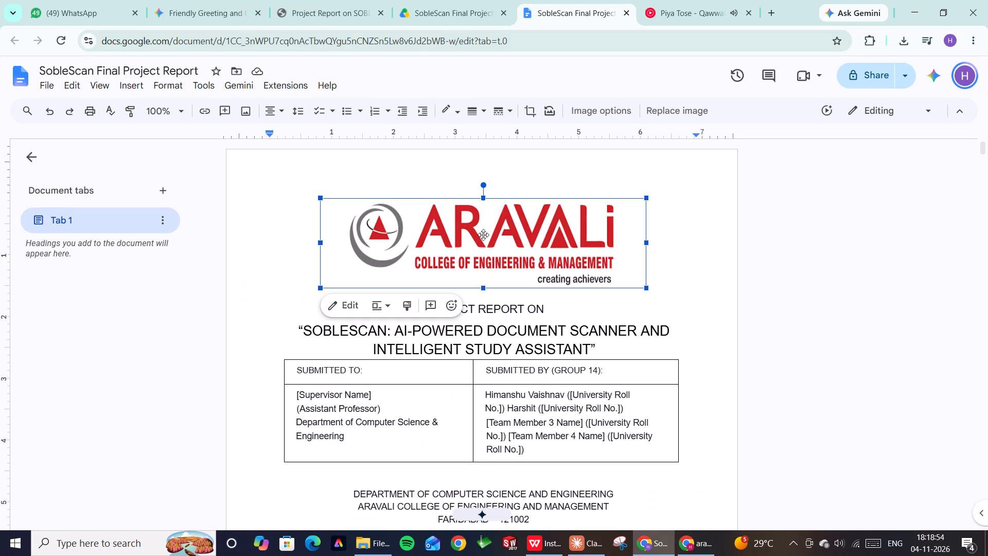
key("alt+Tab")
left_click(244, 7)
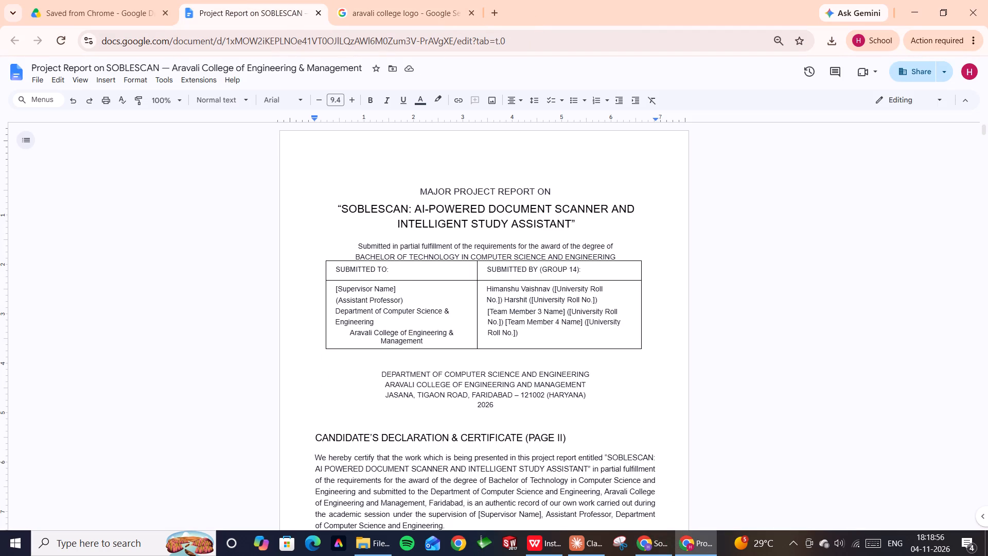
right_click(479, 168)
left_click(509, 217)
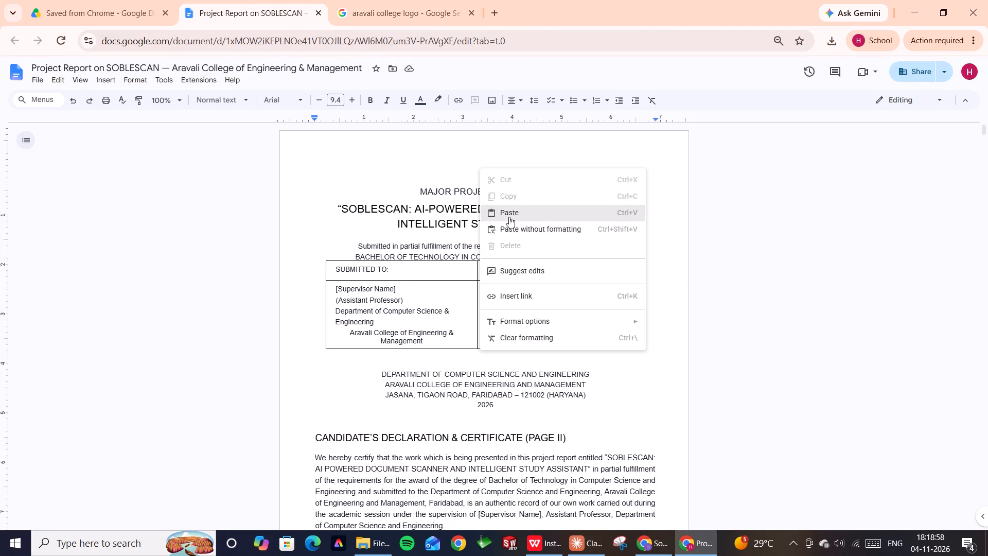
Crop the blank space above and below the logo on the title page, keeping the emblem and the "creating achievers" line.
left_click(516, 320)
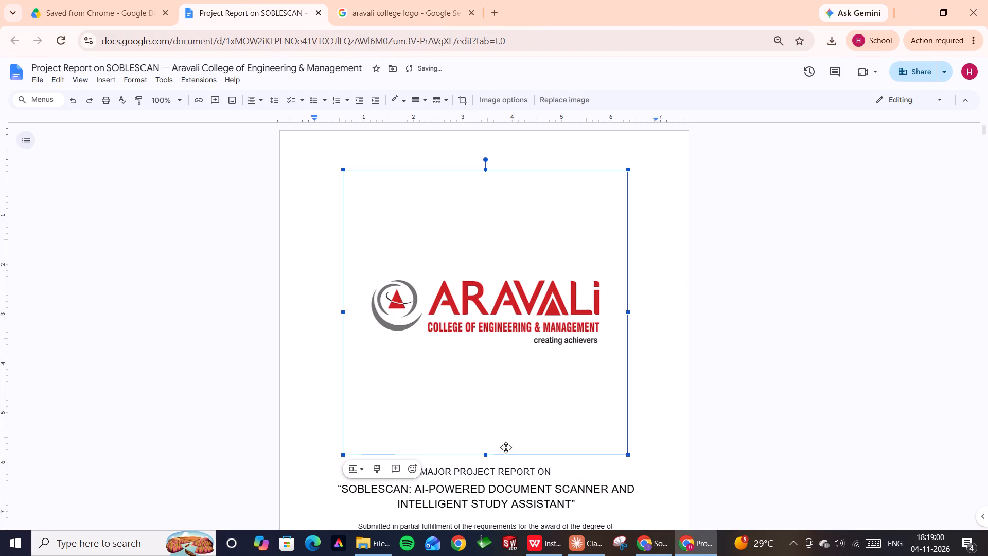
left_click(464, 100)
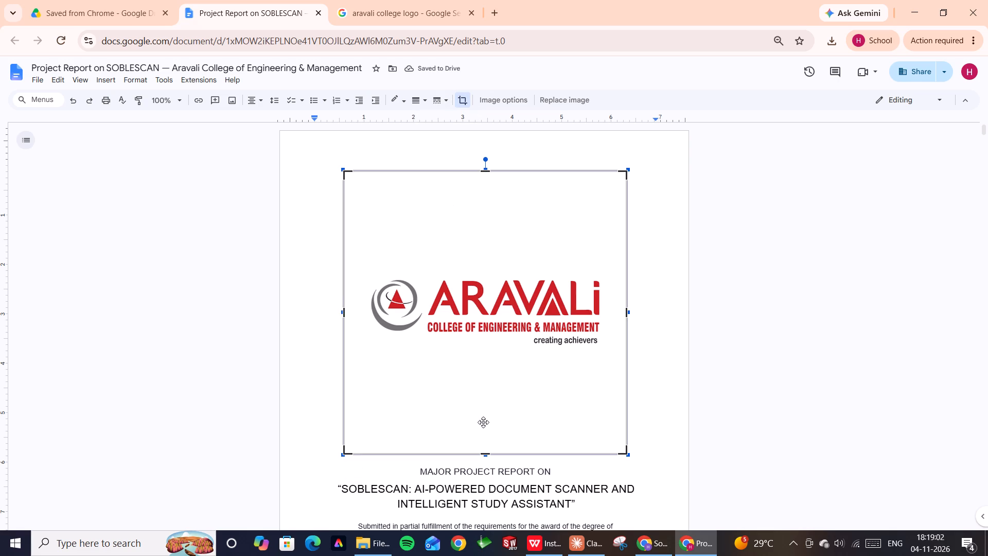
left_click_drag(484, 455, 507, 353)
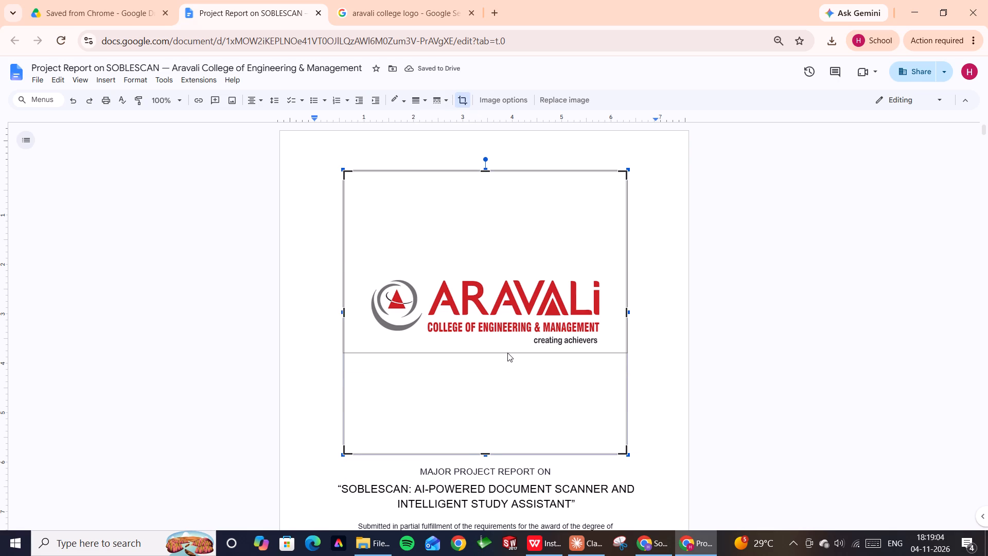
left_click_drag(507, 353, 507, 352)
left_click_drag(486, 170, 487, 259)
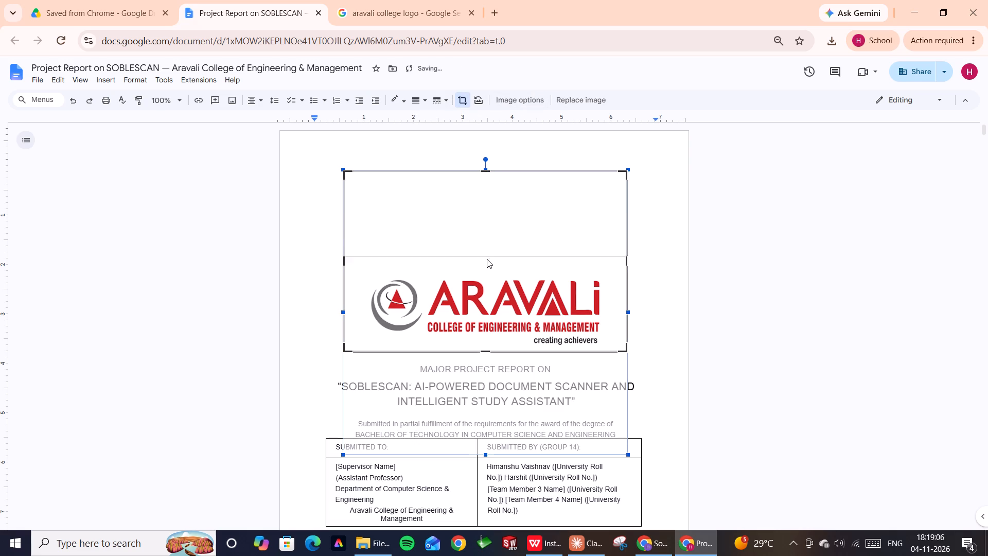
left_click_drag(487, 259, 489, 274)
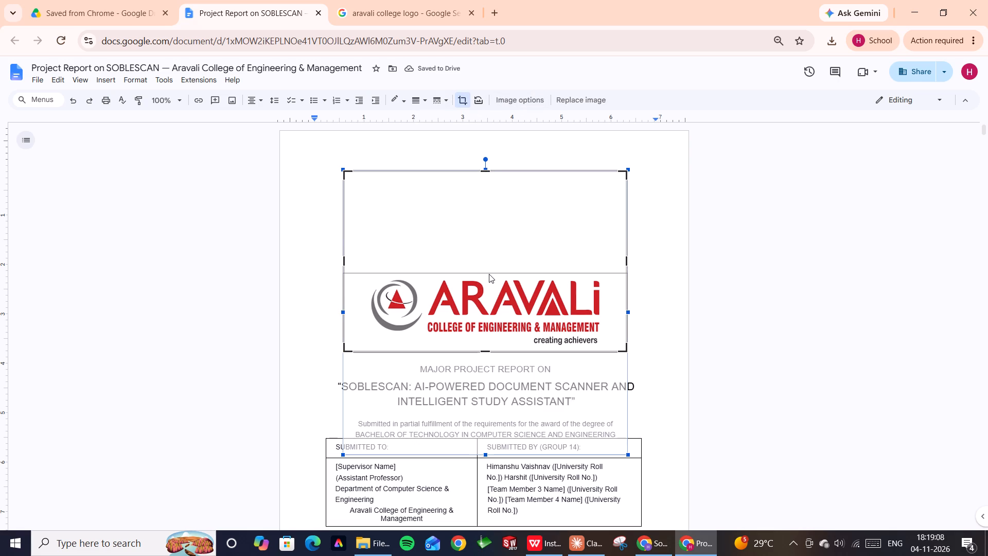
left_click_drag(489, 274, 488, 279)
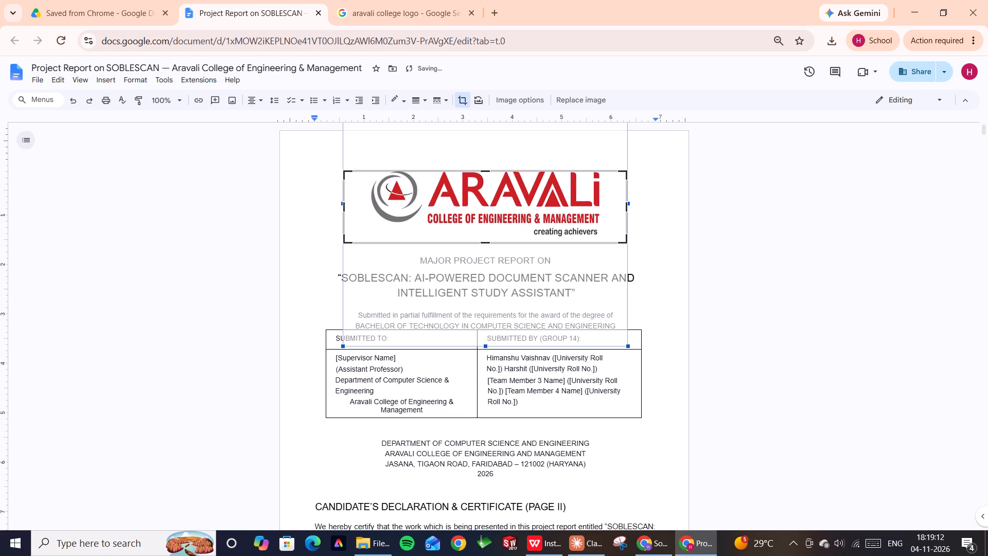
left_click(677, 221)
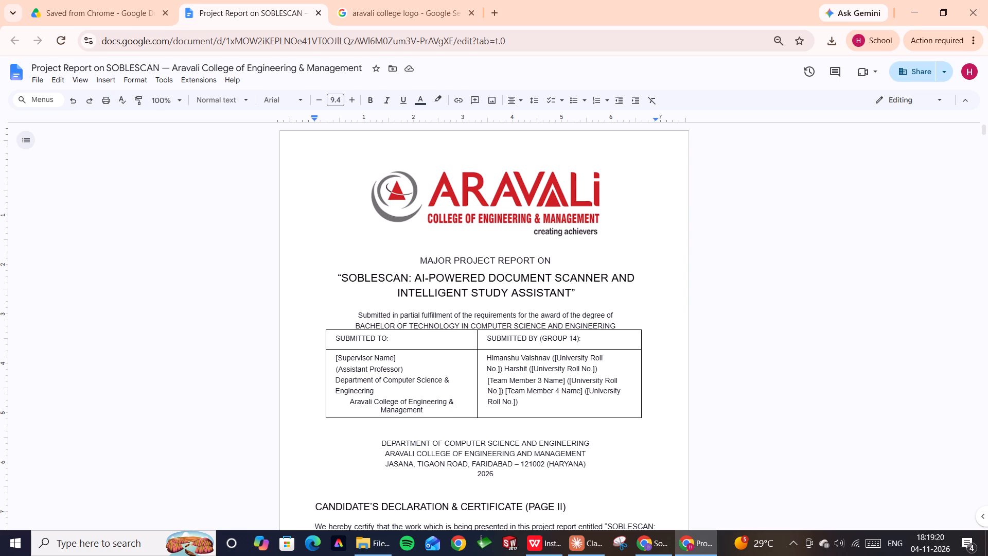
Replace the [Supervisor Name] placeholder under SUBMITTED TO with the supervisor's name, preceded by "Ms.".
left_click(401, 358)
key("BackSpace")
key("BackSpace")
key("BackSpace")
key("BackSpace")
key("BackSpace")
key("BackSpace")
key("BackSpace")
key("BackSpace")
key("BackSpace")
key("BackSpace")
key("BackSpace")
key("BackSpace")
key("BackSpace")
key("BackSpace")
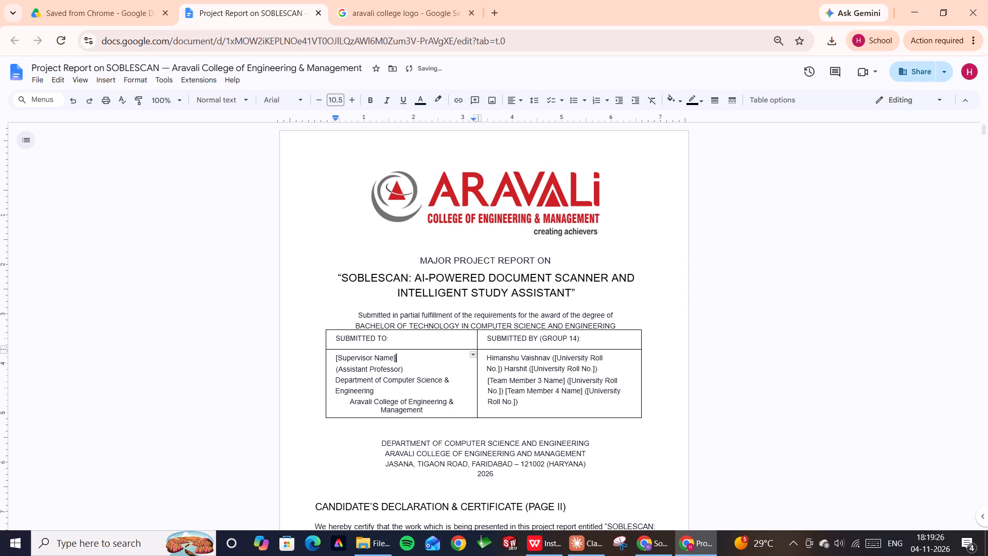
key("BackSpace")
key("BackSpace")
key("BackSpace")
key("BackSpace")
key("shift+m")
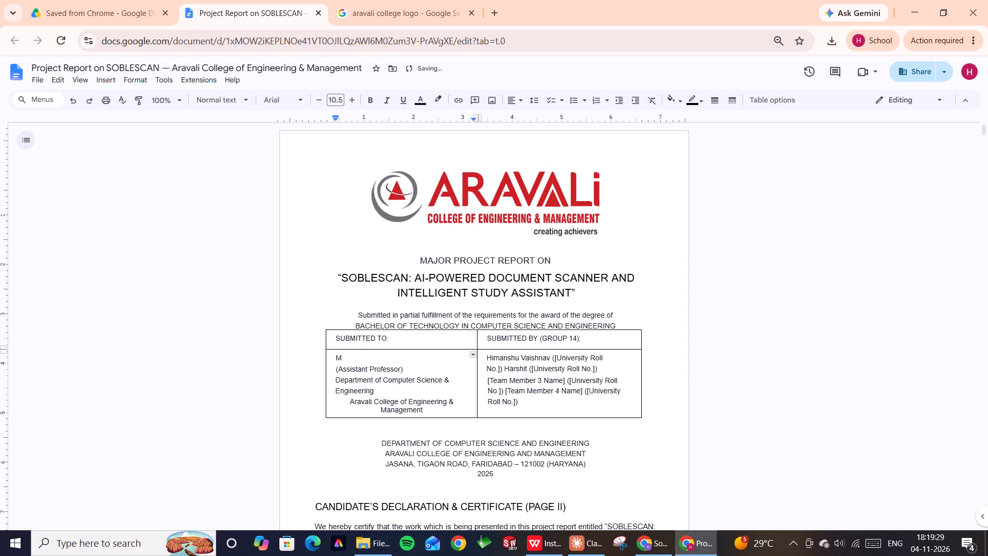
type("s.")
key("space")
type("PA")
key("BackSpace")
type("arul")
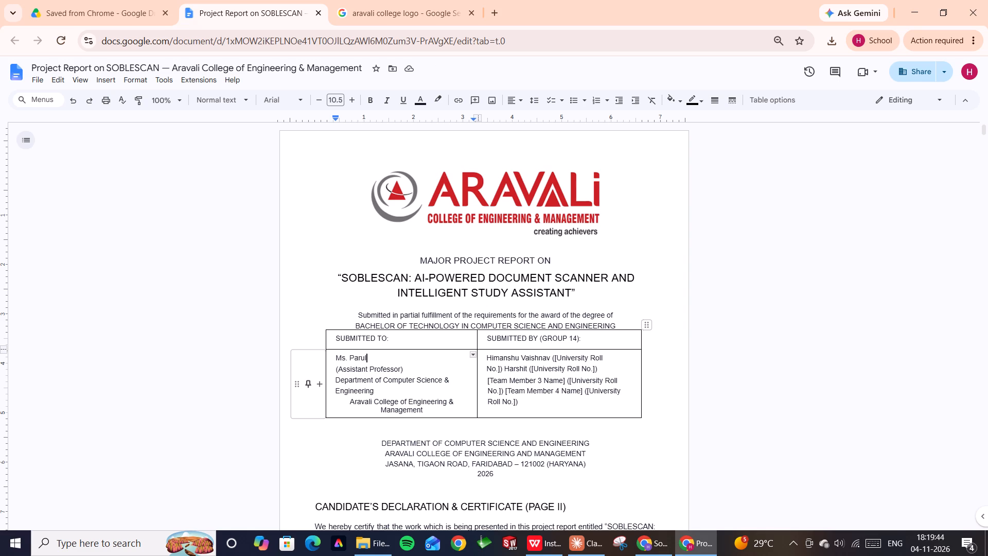
Delete the department and college lines below (Assistant Professor) in the SUBMITTED TO cell on the title page.
left_click_drag(430, 408, 340, 376)
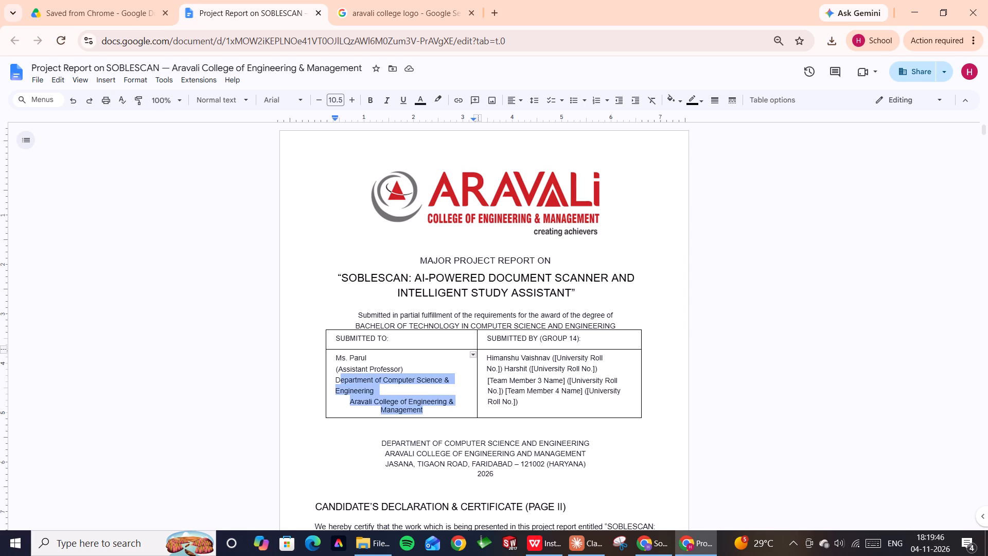
left_click_drag(340, 376, 331, 378)
key("BackSpace")
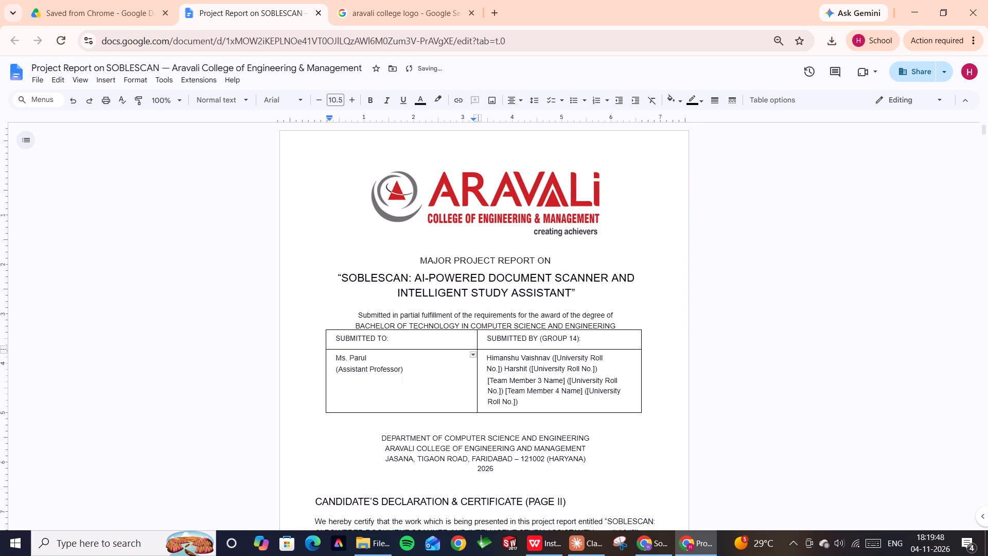
Replace the first team member's [University Roll No.] placeholder under SUBMITTED BY (GROUP 14) with that student's roll number, keeping the round brackets.
left_click(526, 403)
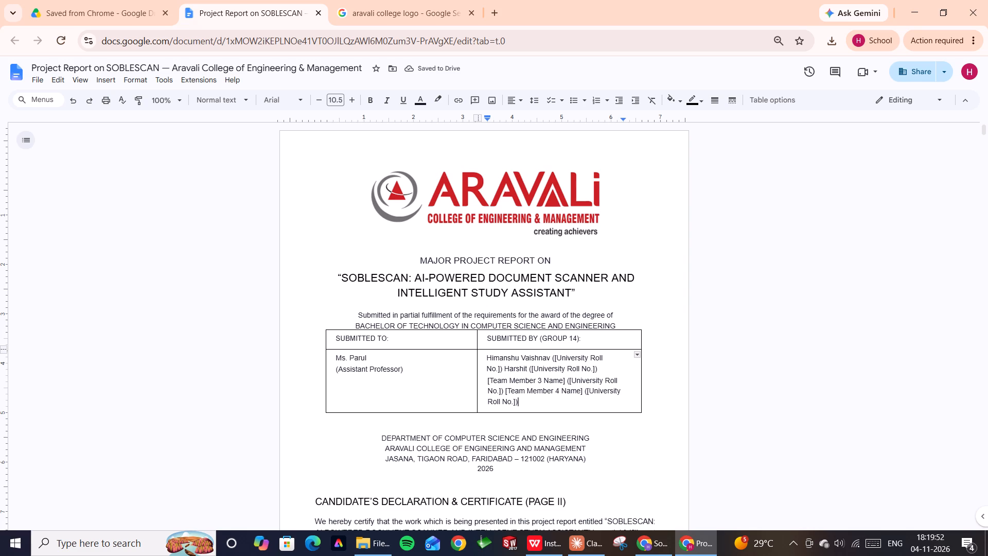
left_click(499, 369)
key("BackSpace")
key("BackSpace")
key("BackSpace")
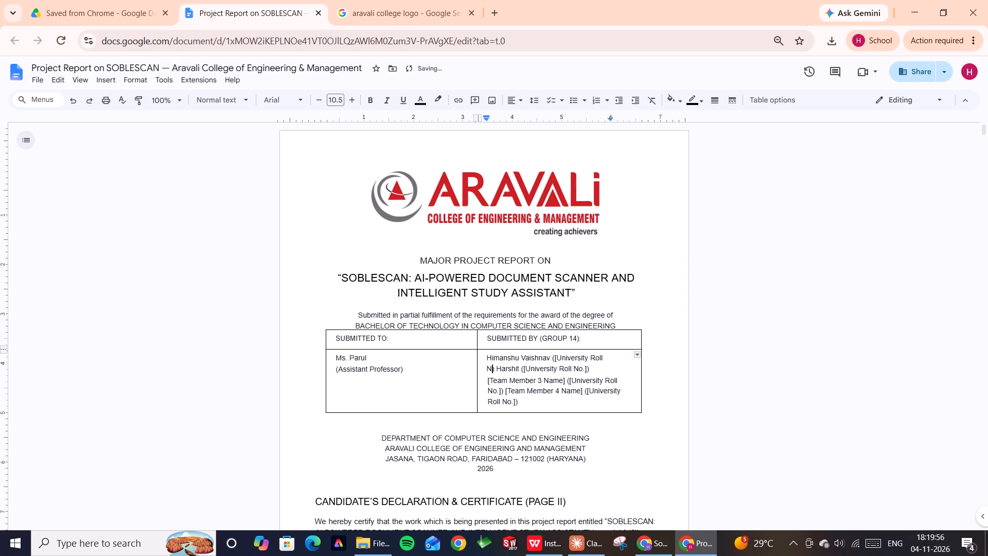
key("BackSpace")
key("BackSpace")
key("BackSpace")
key("BackSpace")
key("BackSpace")
key("BackSpace")
key("BackSpace")
key("BackSpace")
key("BackSpace")
key("BackSpace")
key("BackSpace")
key("BackSpace")
key("BackSpace")
key("BackSpace")
key("BackSpace")
key("BackSpace")
key("BackSpace")
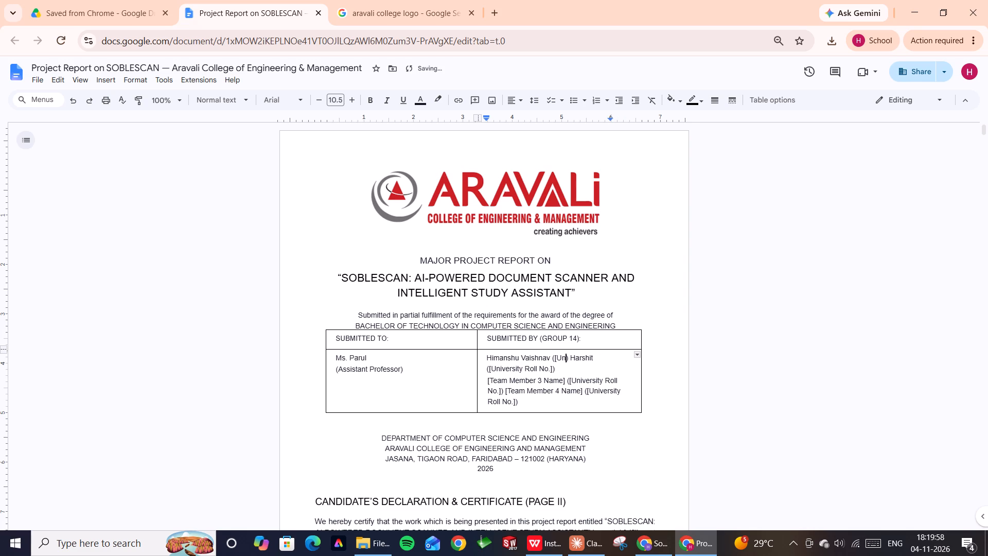
key("BackSpace")
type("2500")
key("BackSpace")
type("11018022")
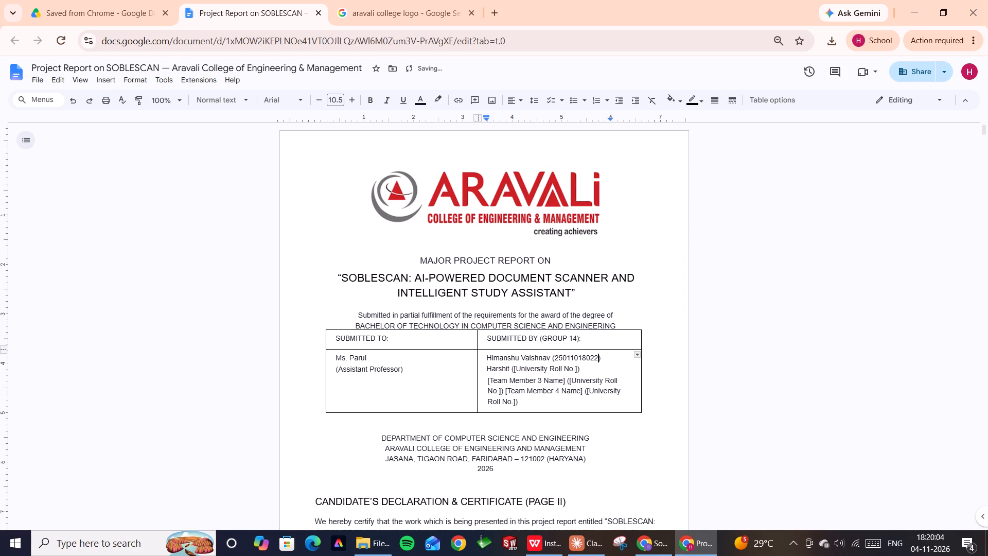
Replace the [University Roll No.] placeholder of the second group member under SUBMITTED BY with that student's roll number.
left_click(577, 371)
key("BackSpace")
key("BackSpace")
key("BackSpace")
key("BackSpace")
key("BackSpace")
key("BackSpace")
key("BackSpace")
key("BackSpace")
key("BackSpace")
key("BackSpace")
key("BackSpace")
key("BackSpace")
key("BackSpace")
key("BackSpace")
key("BackSpace")
key("BackSpace")
key("BackSpace")
key("BackSpace")
key("BackSpace")
key("BackSpace")
key("BackSpace")
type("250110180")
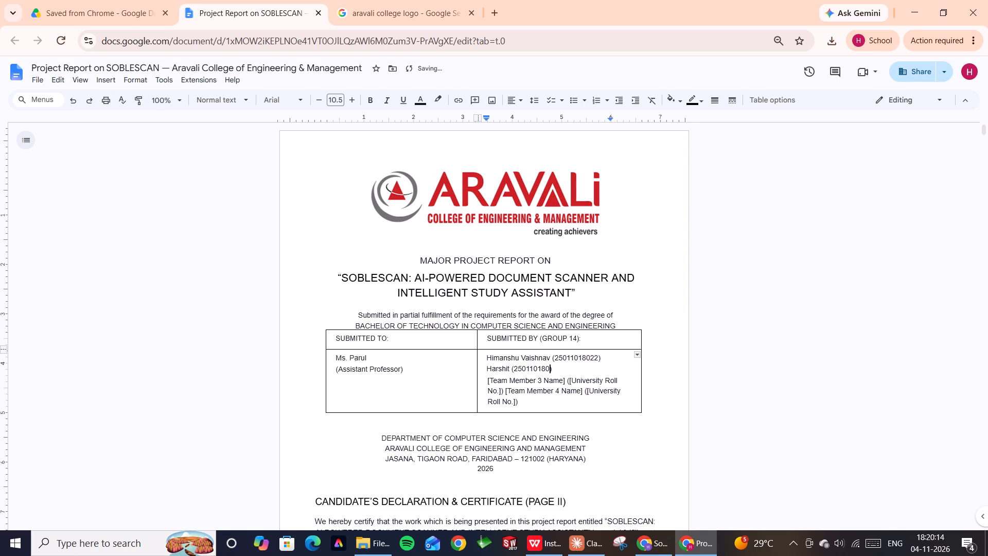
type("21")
Replace the [Team Member 3 Name] placeholder under SUBMITTED BY with the third group member's full name.
left_click_drag(563, 378, 518, 382)
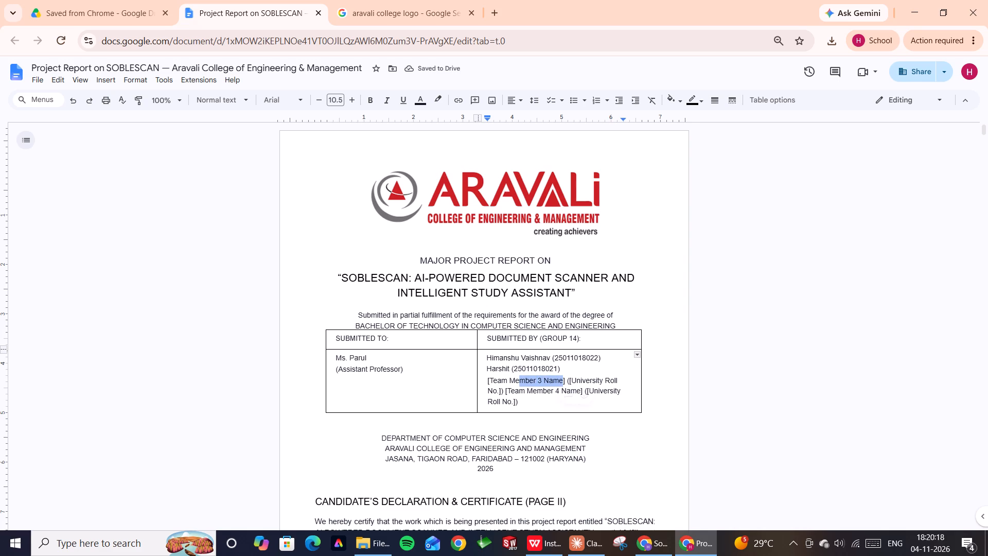
left_click_drag(566, 379, 483, 380)
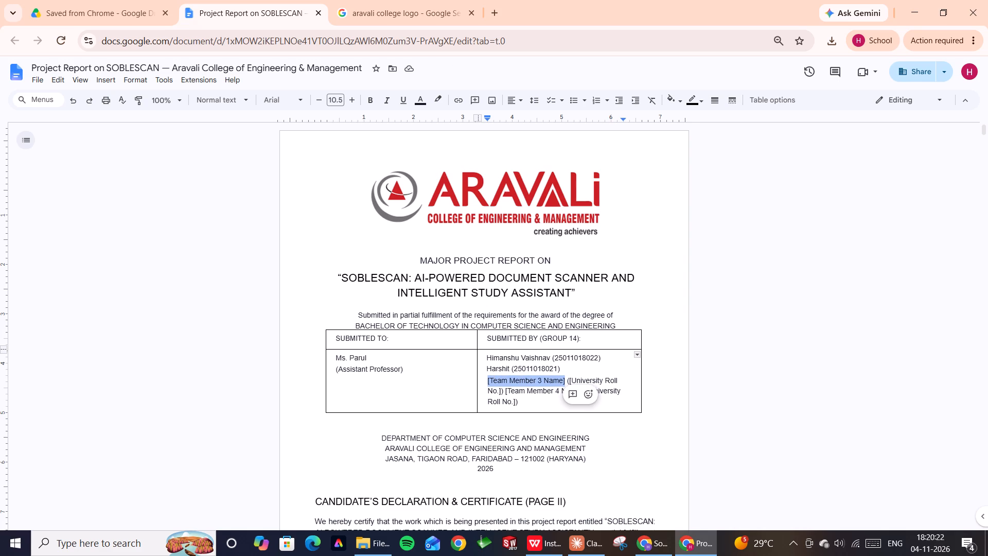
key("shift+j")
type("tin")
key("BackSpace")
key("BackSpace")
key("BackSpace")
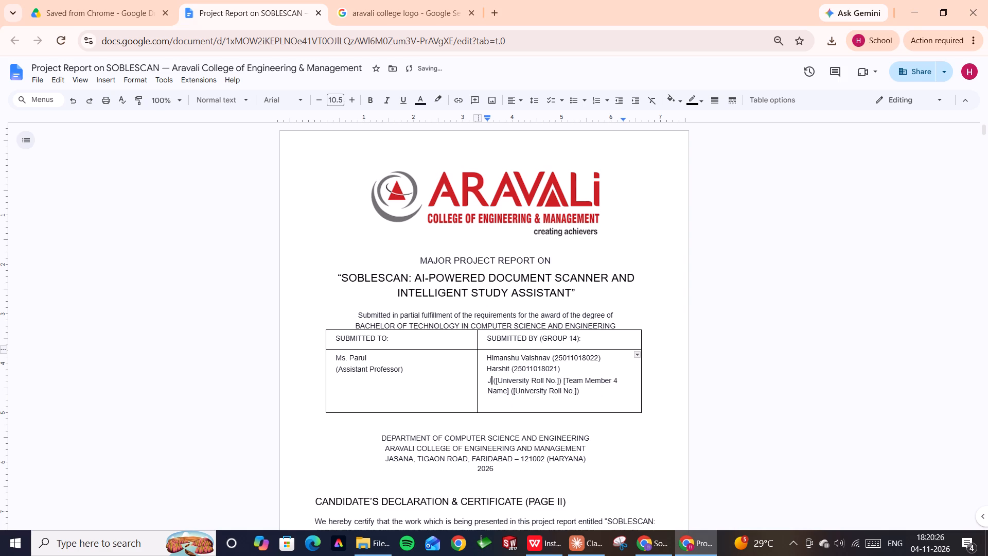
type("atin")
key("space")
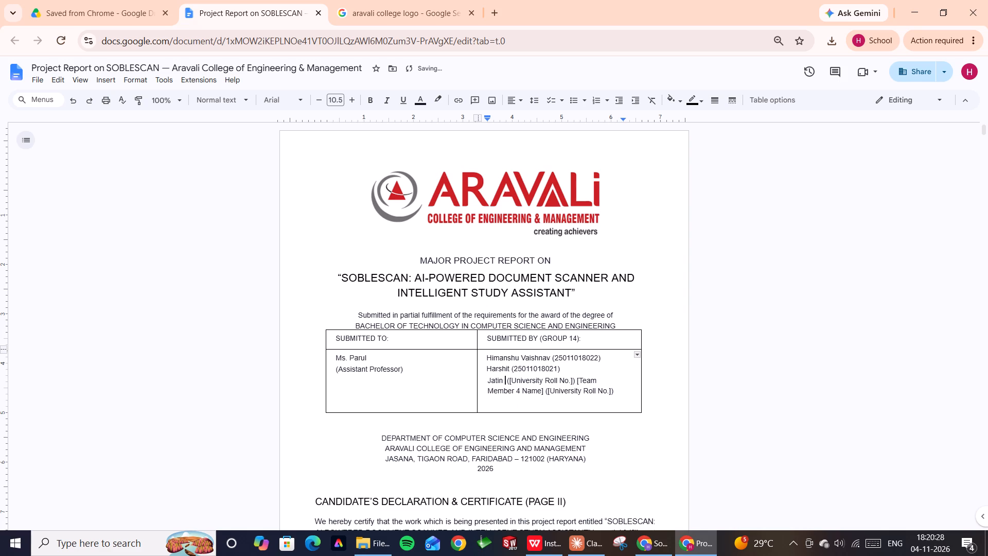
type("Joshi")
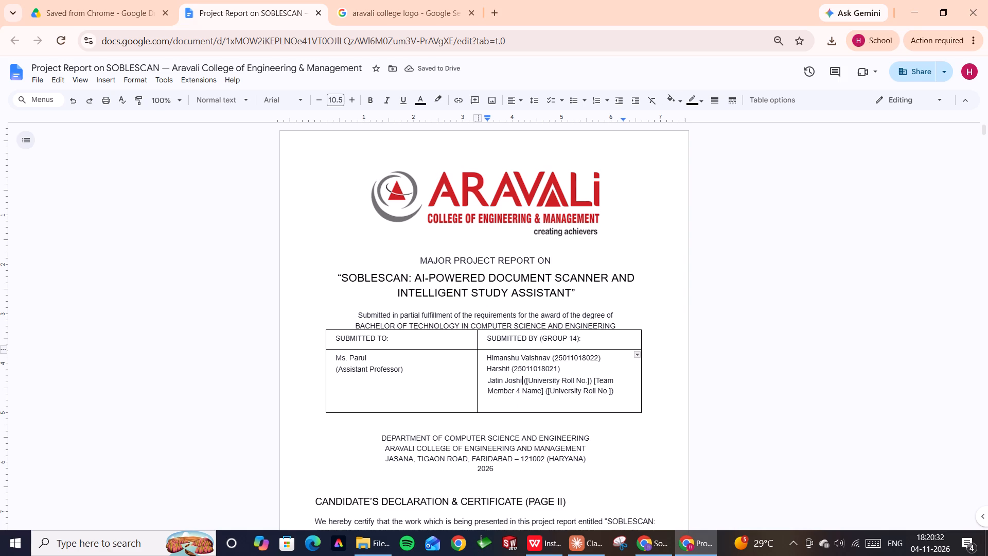
Replace the third group member's [University Roll No.] placeholder with that student's roll number, keeping the surrounding parentheses.
left_click_drag(589, 381, 580, 381)
left_click_drag(580, 381, 525, 382)
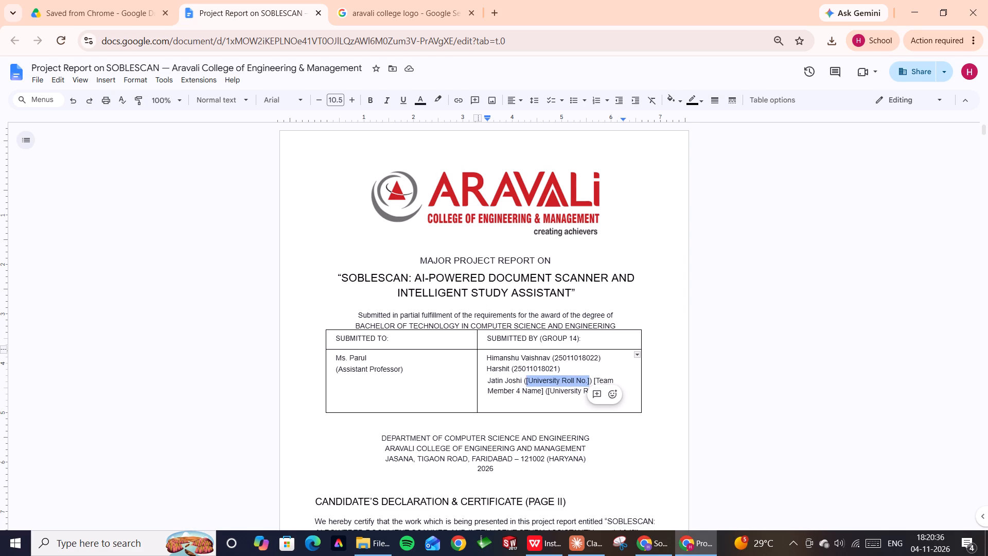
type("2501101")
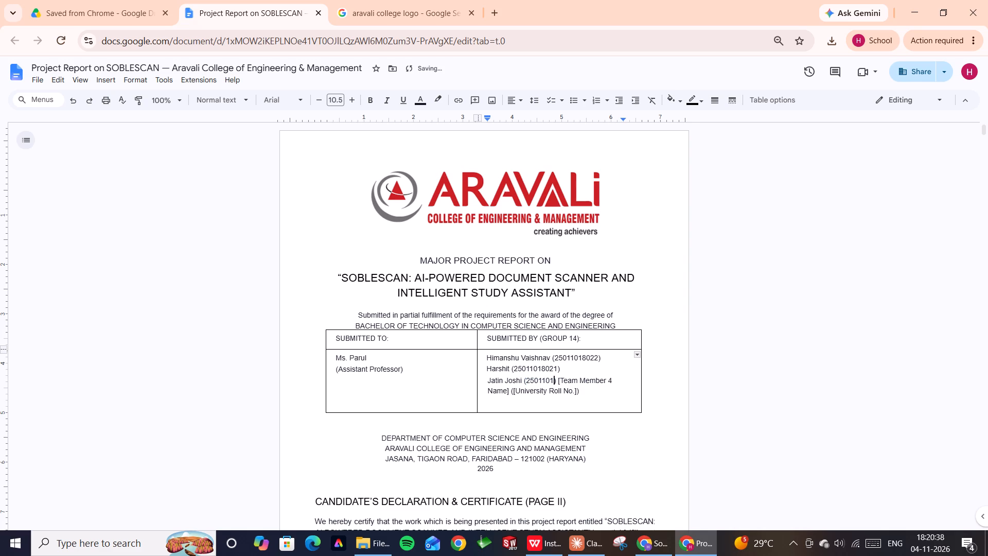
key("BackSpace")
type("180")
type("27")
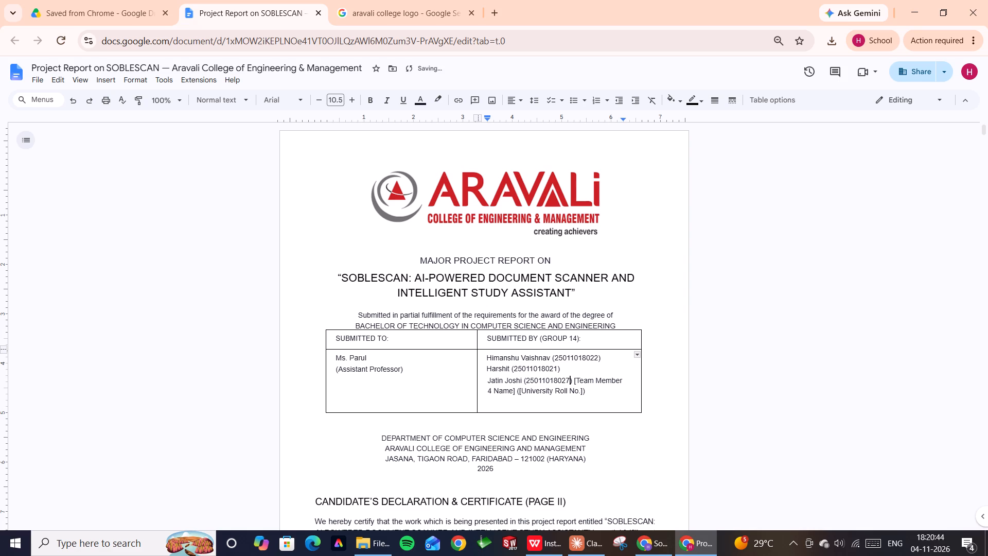
Add the second group member's surname after the first name under SUBMITTED BY.
left_click(510, 366)
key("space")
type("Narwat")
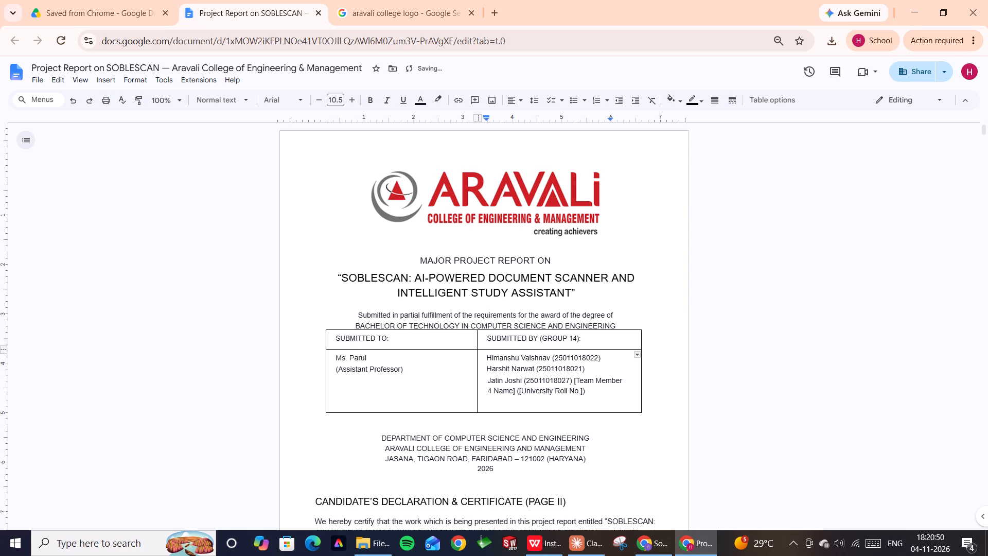
Delete the [Team Member 4 Name] ([University Roll No.]) placeholder from the SUBMITTED BY cell.
left_click_drag(592, 388, 487, 390)
key("BackSpace")
left_click_drag(628, 378, 582, 385)
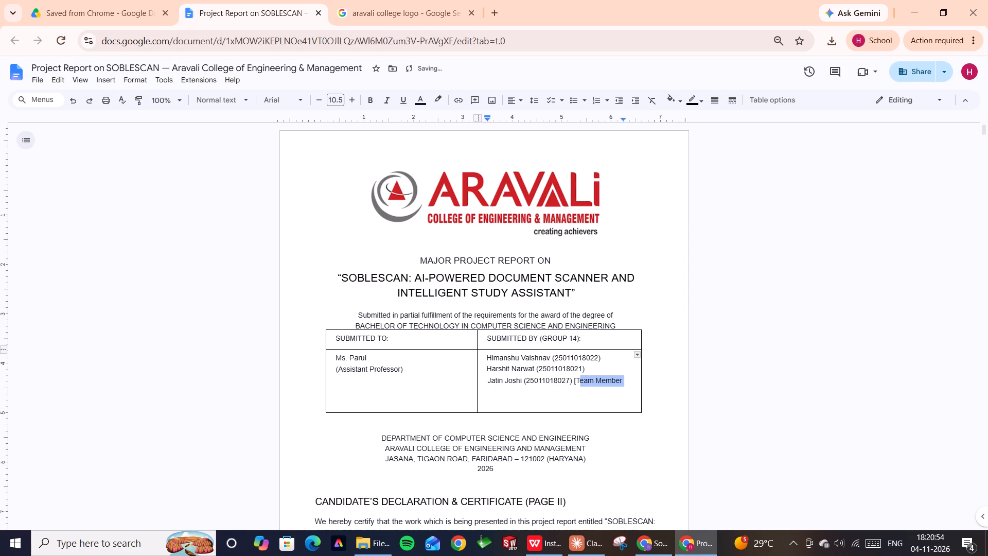
left_click_drag(582, 385, 573, 385)
key("BackSpace")
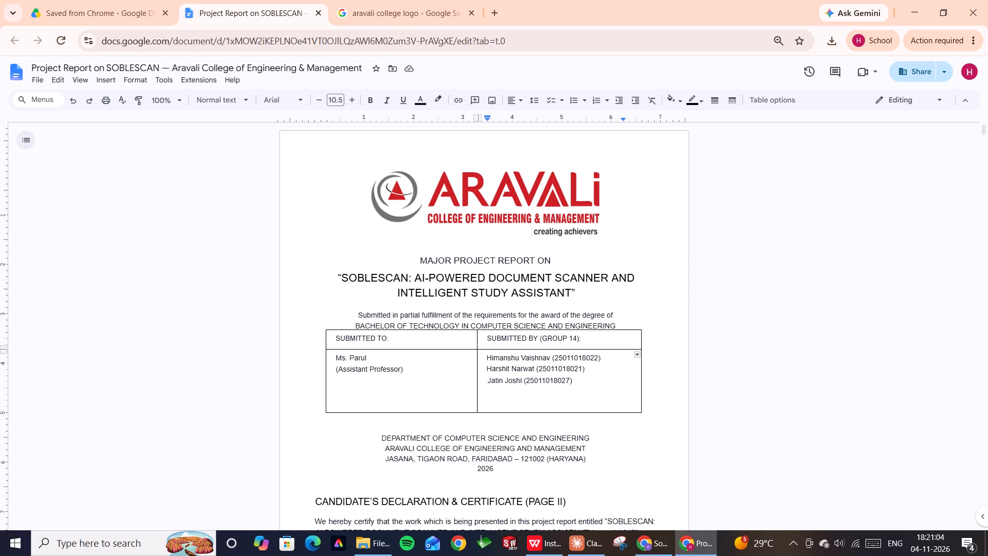
In the other browser window, close the old SobleScan Final Project Report document, its PDF preview and the Project Report on SOBLESCAN page.
key("alt+Tab")
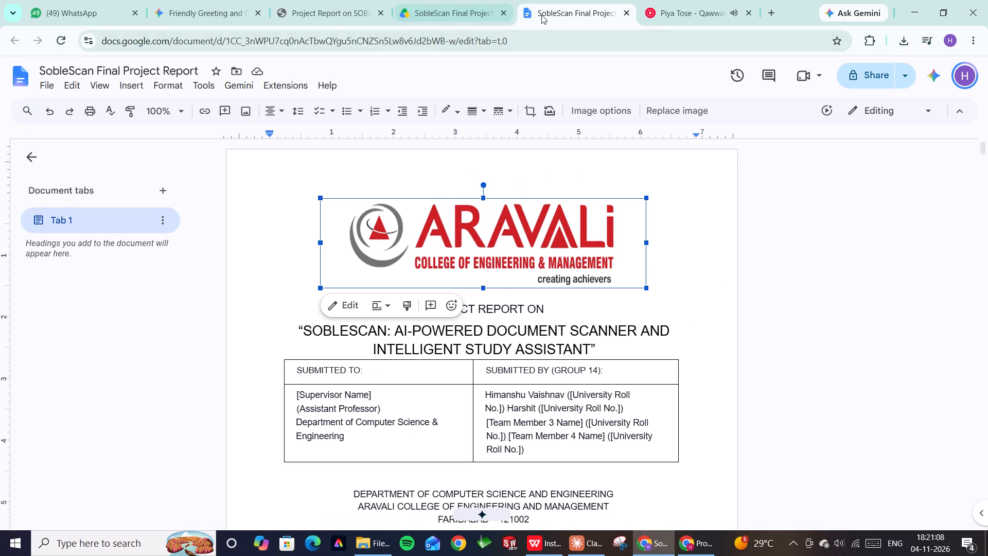
left_click(682, 273)
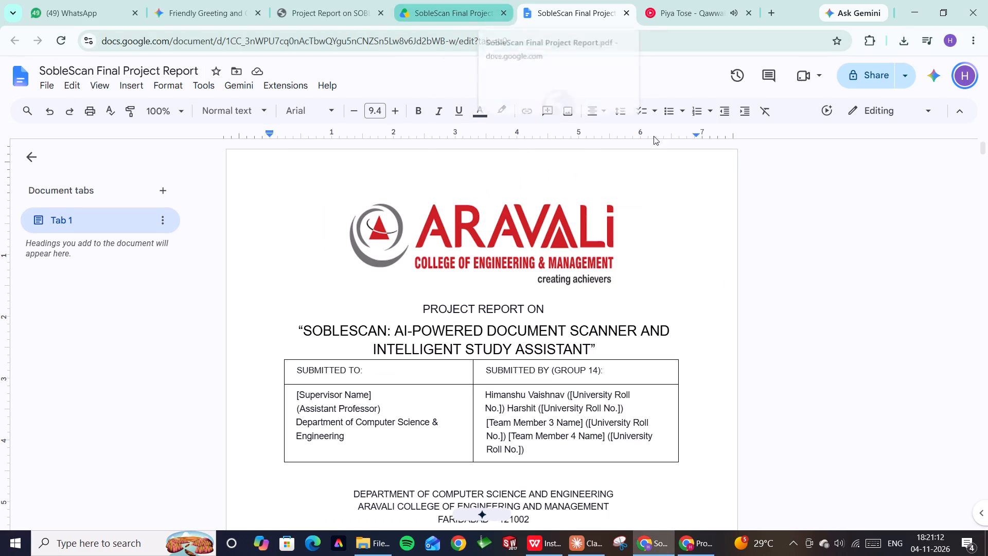
scroll(686, 293, "down", 5)
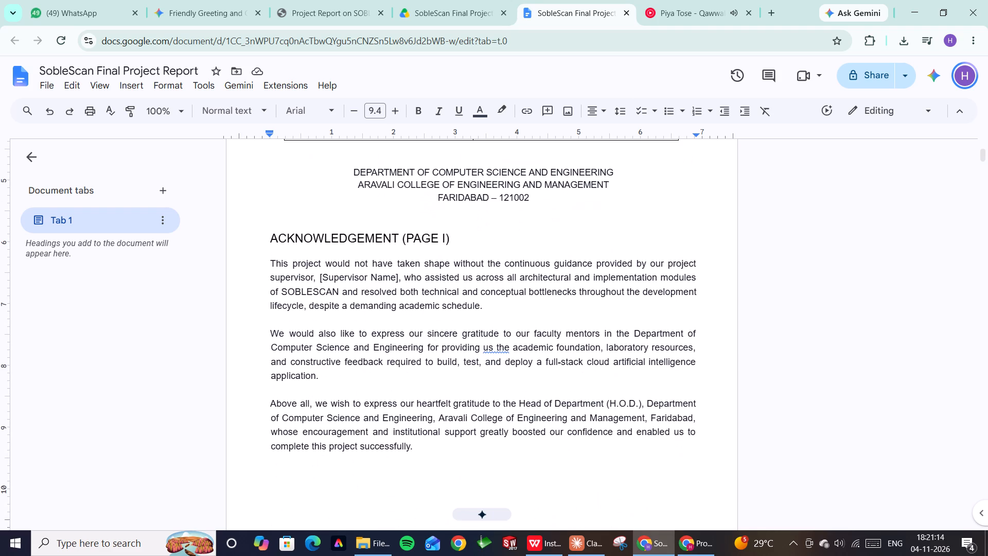
left_click(630, 12)
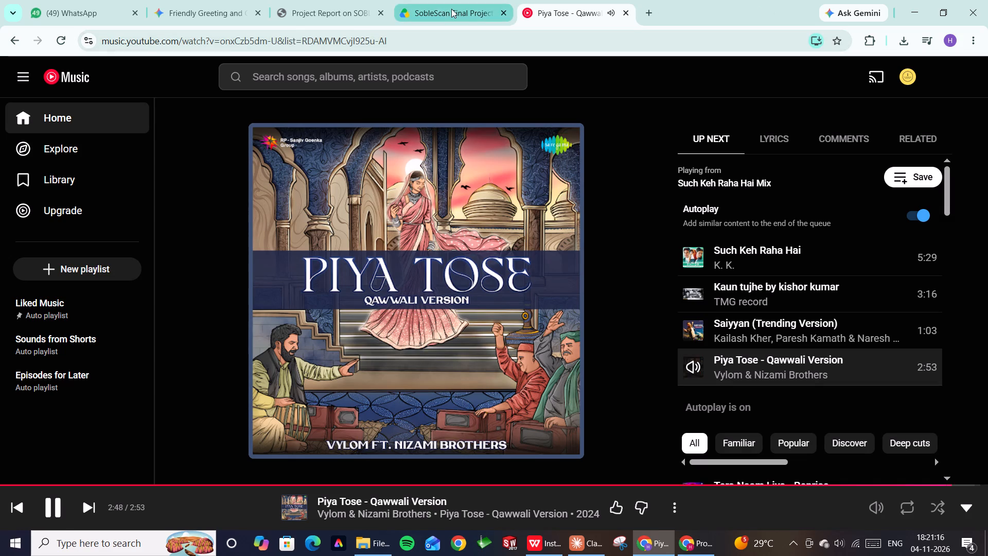
left_click(451, 9)
scroll(713, 288, "down", 4)
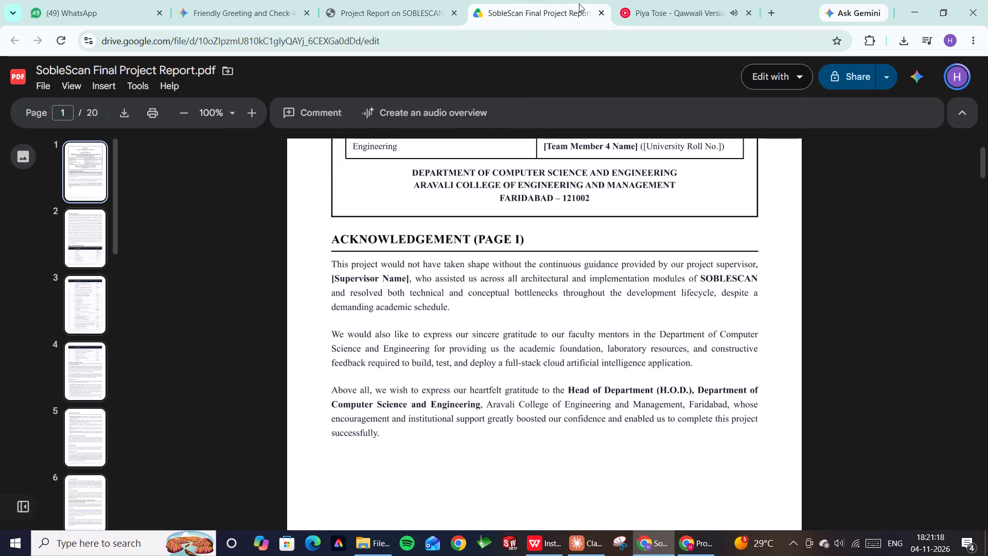
left_click(599, 14)
left_click(409, 10)
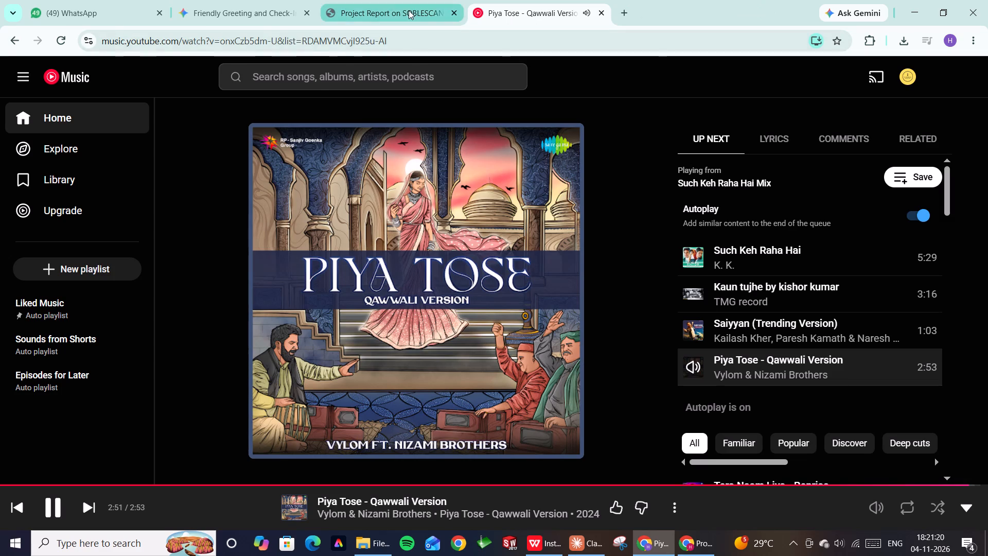
left_click(453, 12)
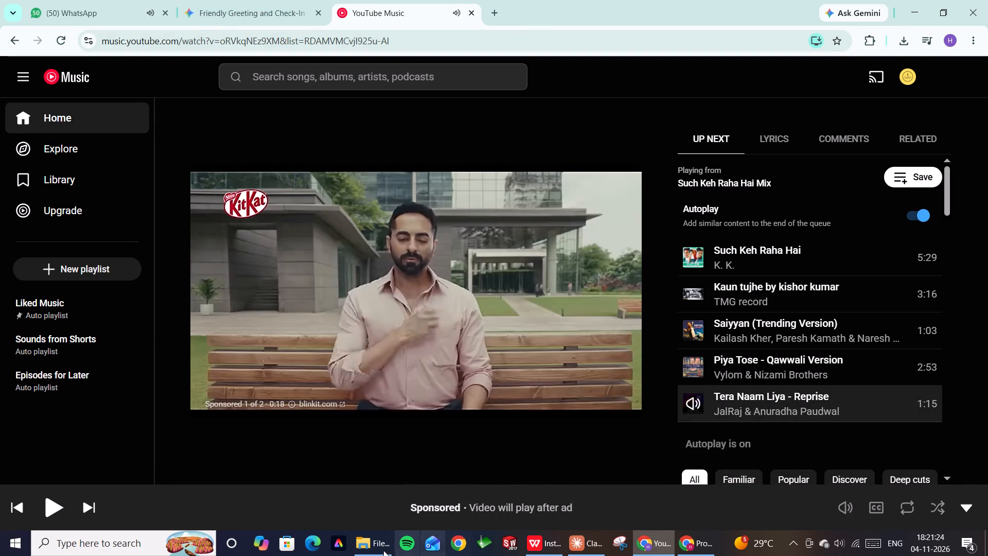
Switch to WPS Office and examine the title page and acknowledgement layout in the sample copy of the project report.
key("alt+Tab")
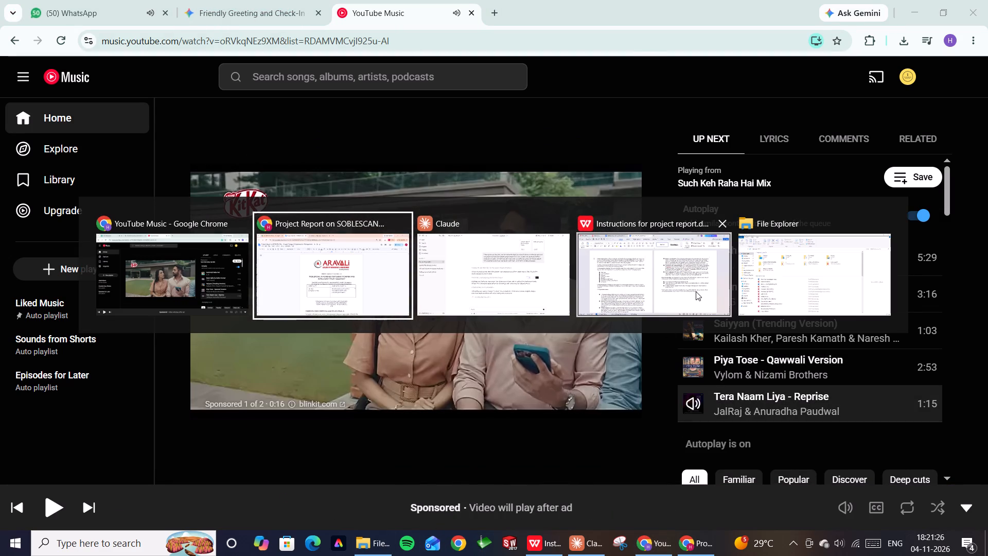
key("alt+Tab")
key("alt+Tab")
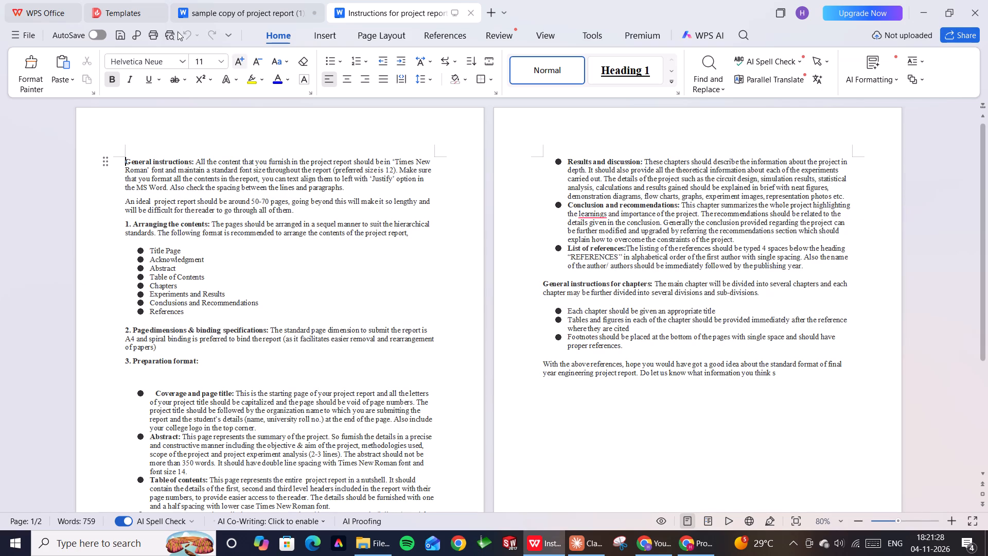
left_click(251, 8)
scroll(413, 341, "down", 3)
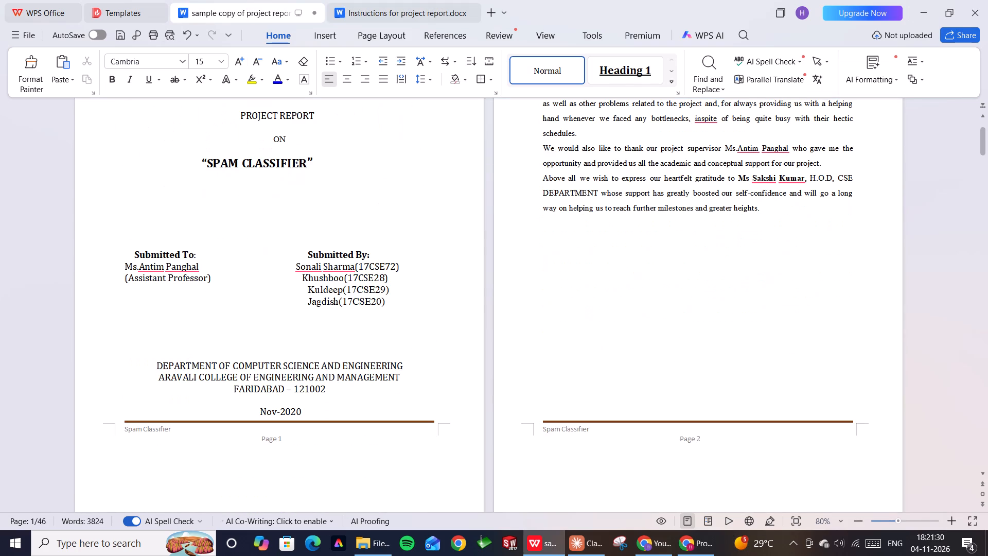
scroll(356, 343, "up", 1)
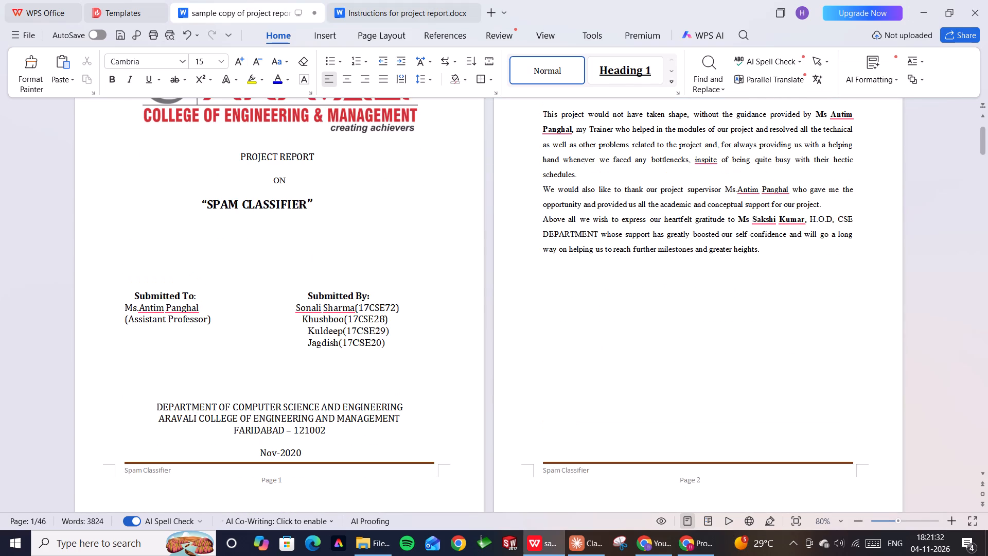
scroll(346, 346, "down", 1)
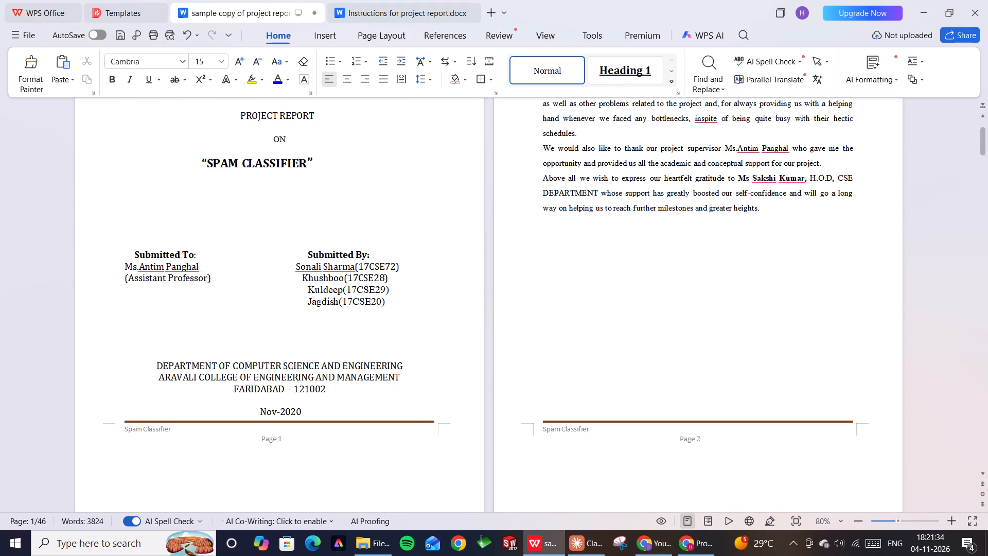
scroll(368, 397, "down", 1)
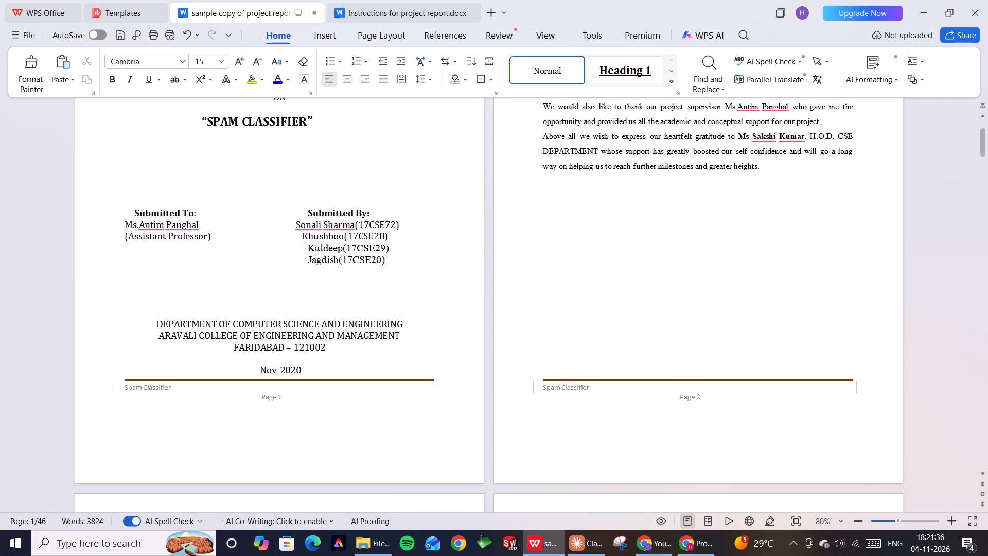
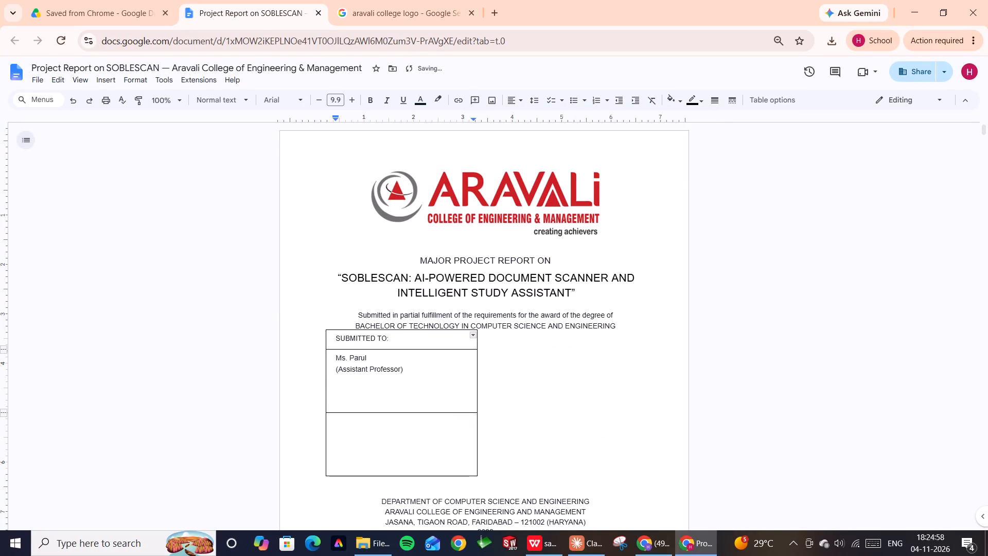
Undo the deletion of the SUBMITTED BY column in the title page table.
key("ctrl+z")
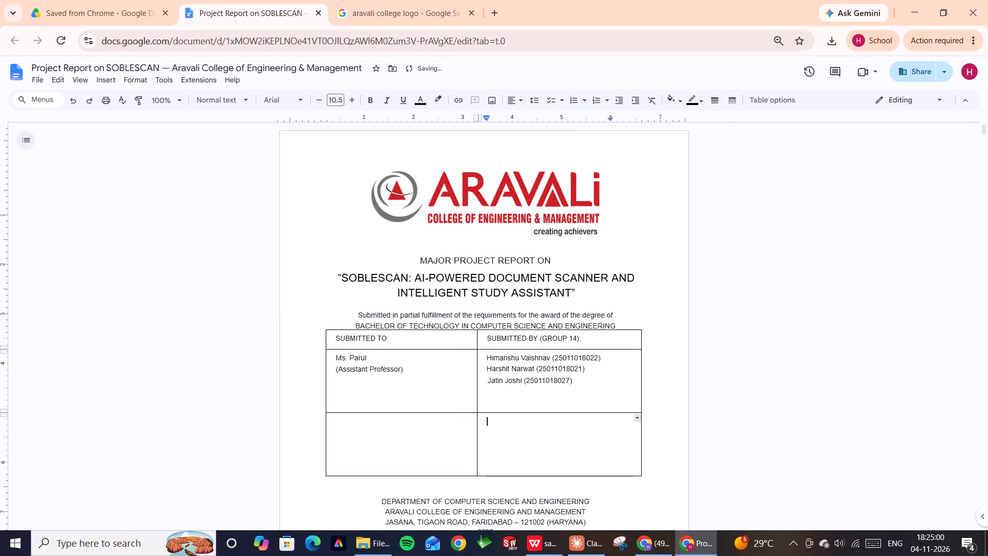
Delete the empty bottom row of the SUBMITTED TO / SUBMITTED BY table on the title page.
right_click(515, 441)
left_click(585, 316)
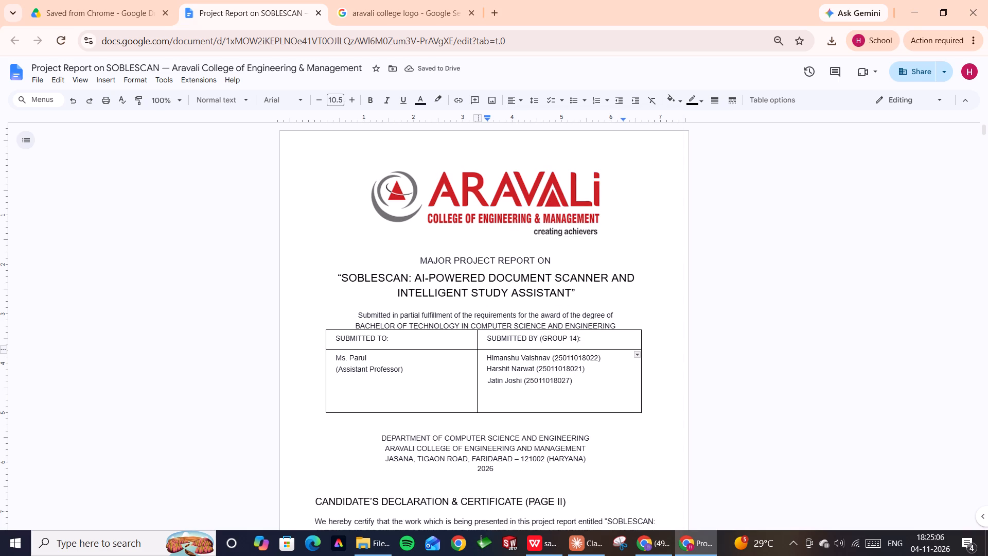
Delete the partial fulfillment statement and Bachelor of Technology line above the table, and add two line breaks in their place.
left_click_drag(354, 315, 631, 325)
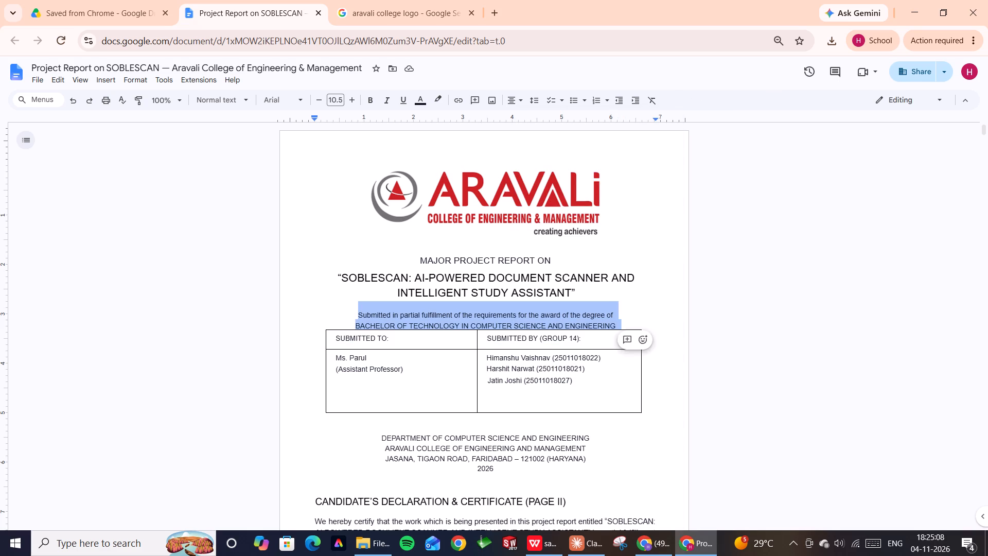
key("BackSpace")
key("Return")
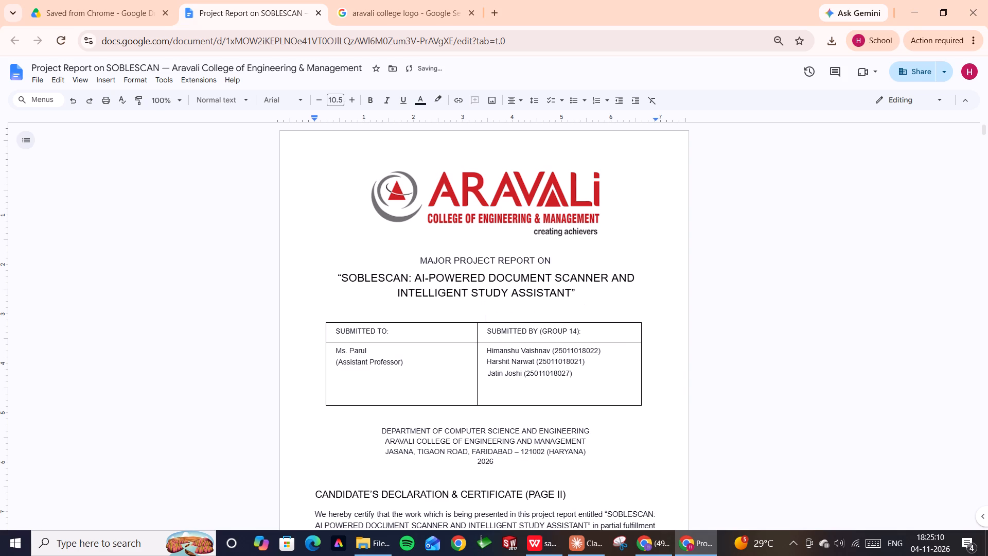
key("Return")
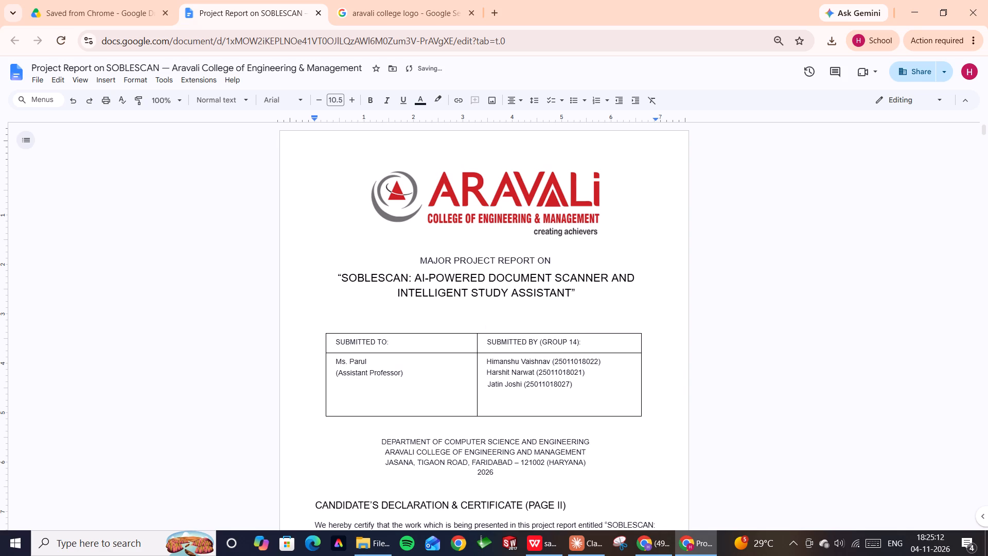
Select text from the start of the department and college address block below the title page table.
scroll(635, 338, "down", 2)
left_click_drag(377, 311, 411, 323)
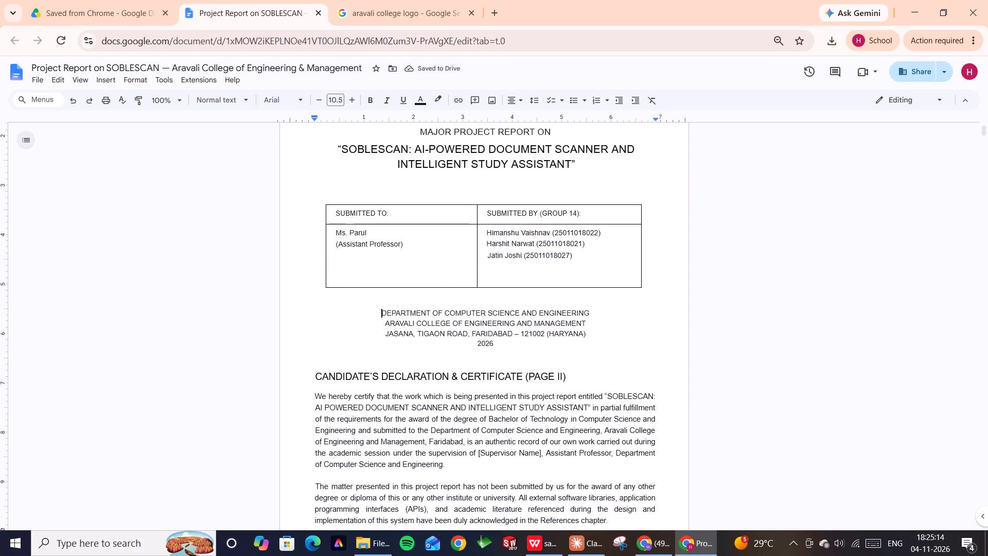
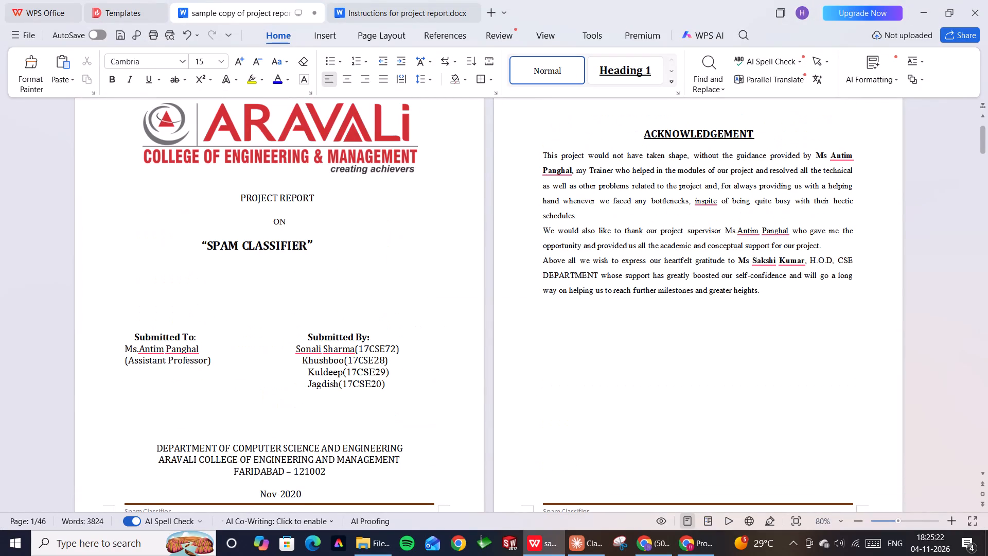
Compare the SobleScan title page in Google Docs with the sample report's title page in WPS Office, including the department and college address block.
key("alt+Tab")
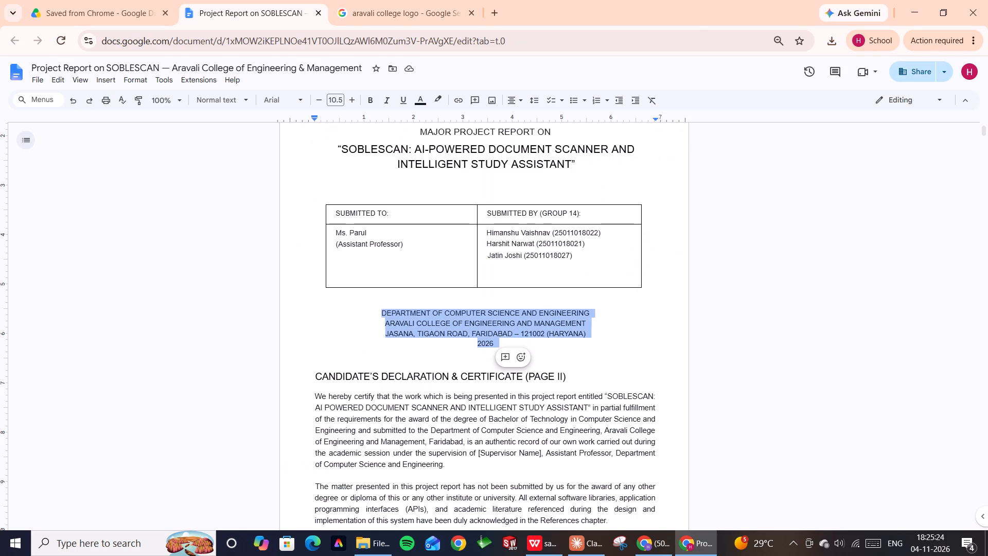
scroll(637, 331, "up", 1)
key("alt+Tab")
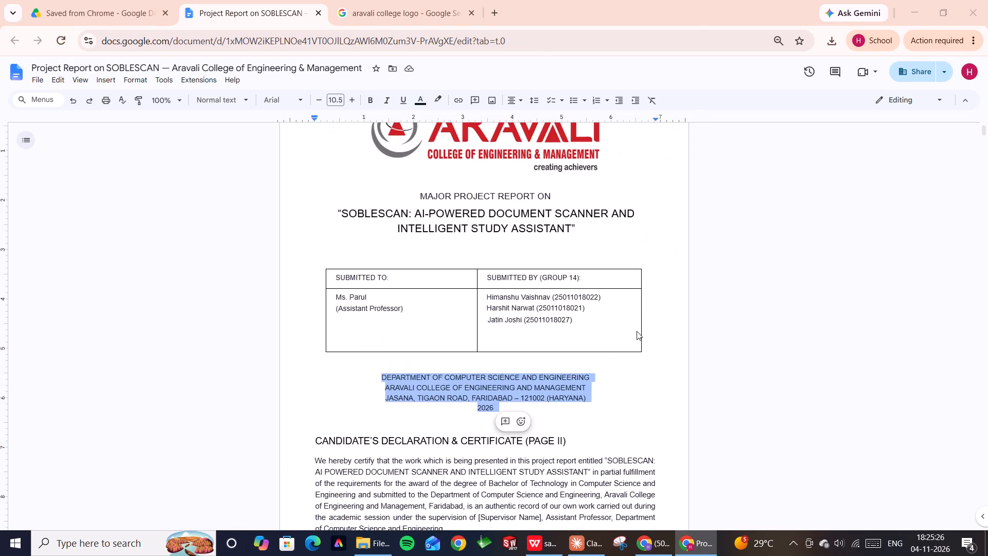
key("alt+Tab")
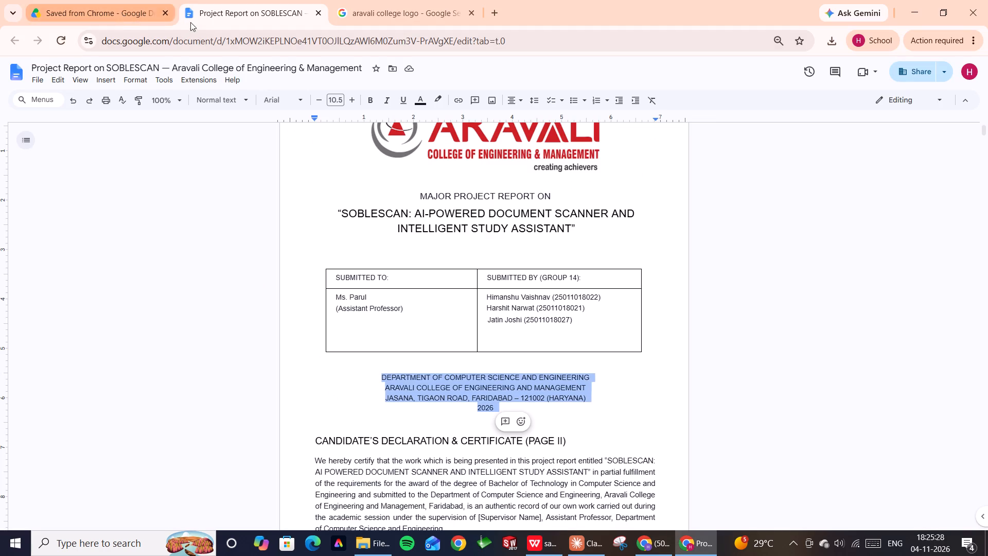
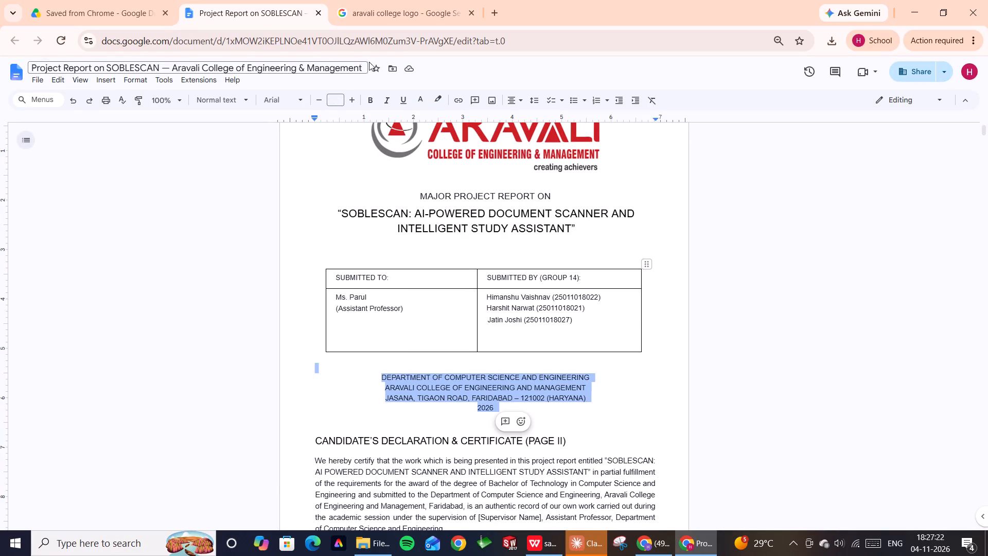
Open the font choices for the selected department, college address and year lines on the title page.
left_click(299, 102)
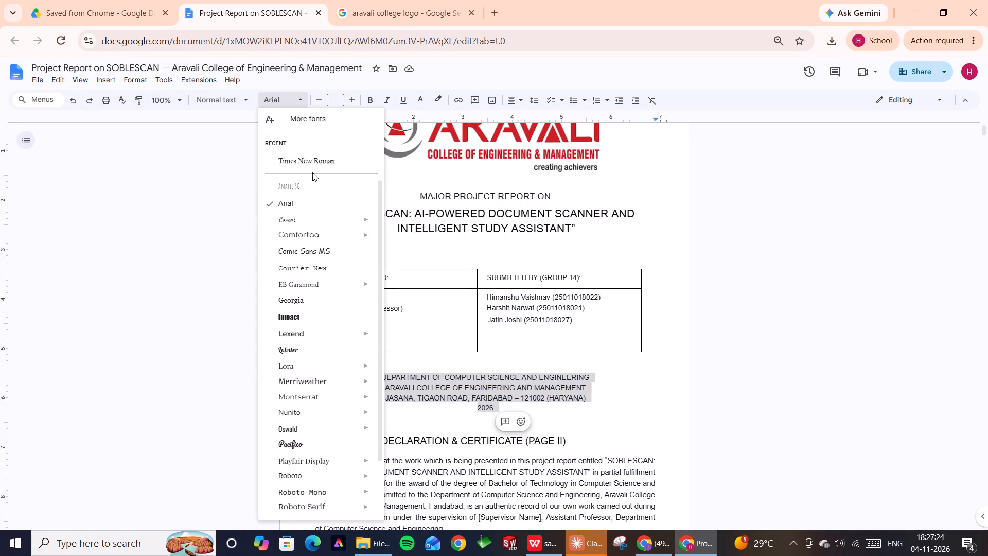
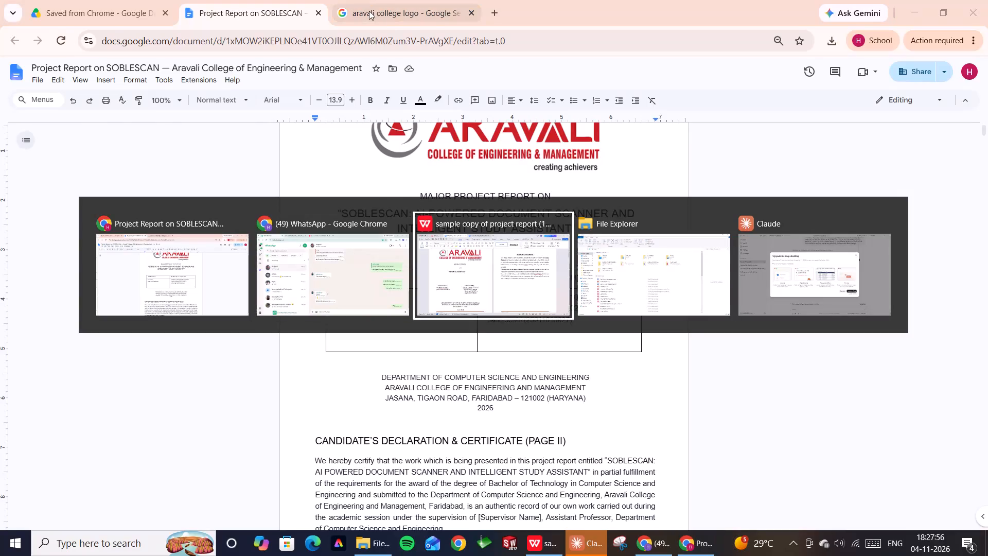
Switch from the report document to the open sample copy of the project report to check its title page formatting.
key("alt+Tab")
key("alt+Tab")
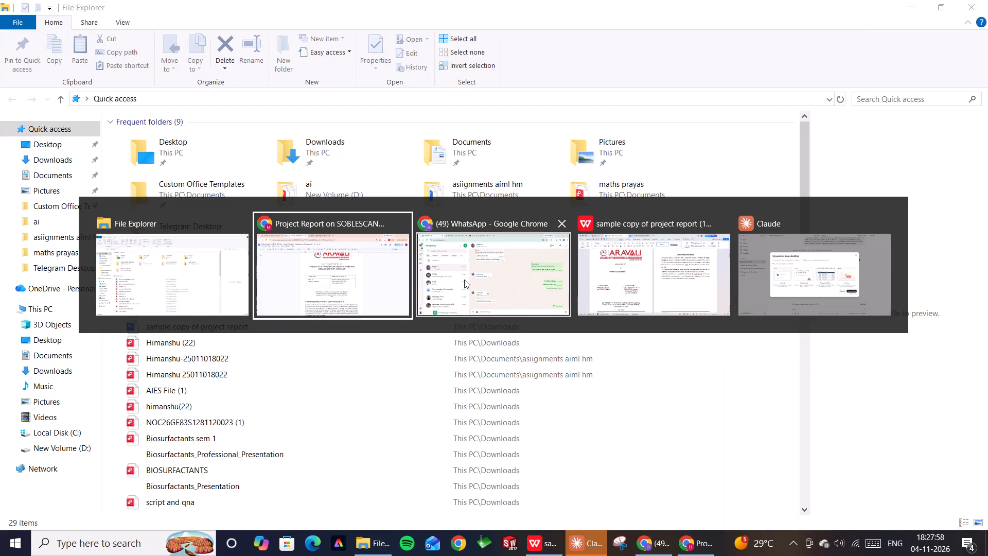
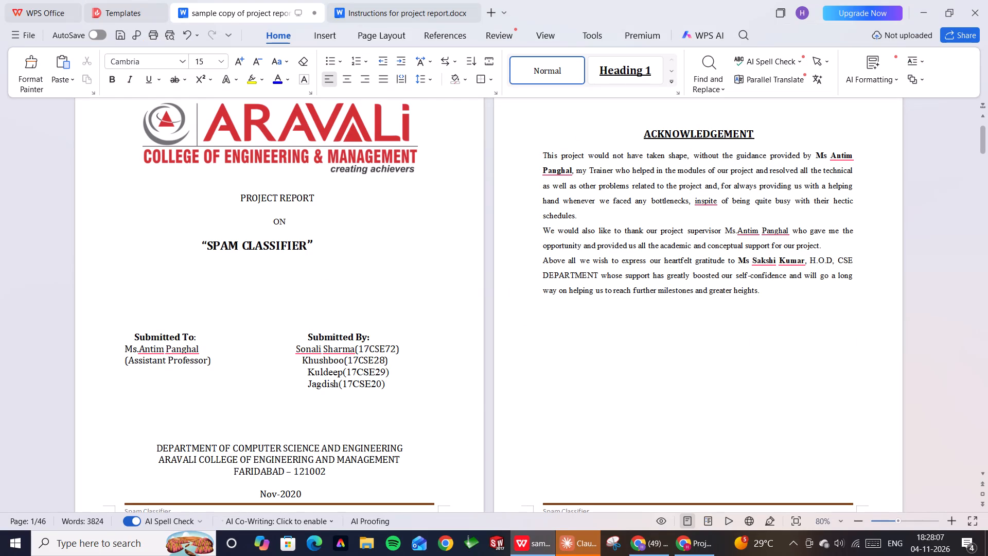
Examine the order and layout of the sample report's title, acknowledgement, abstract and table of contents pages.
scroll(453, 389, "down", 1)
scroll(453, 389, "up", 1)
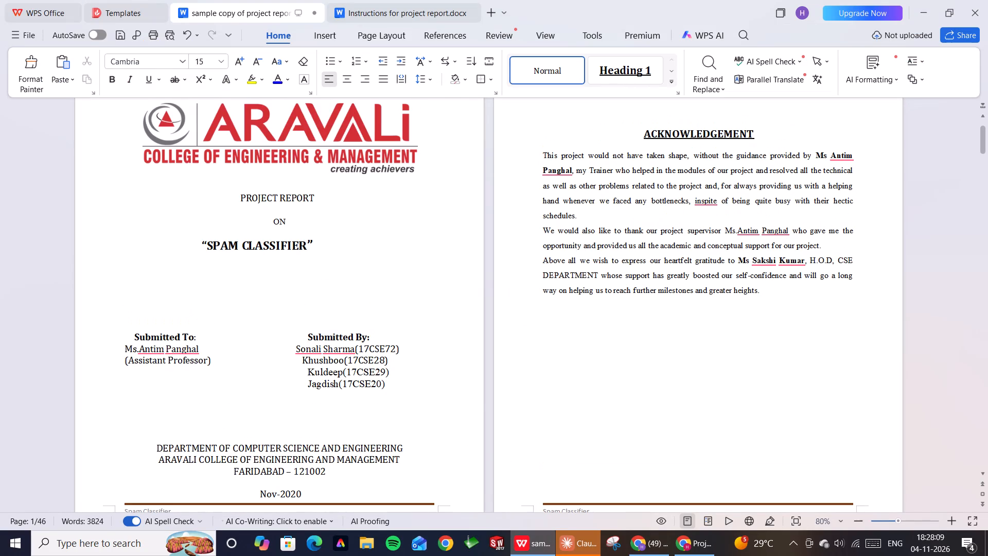
scroll(453, 389, "down", 11)
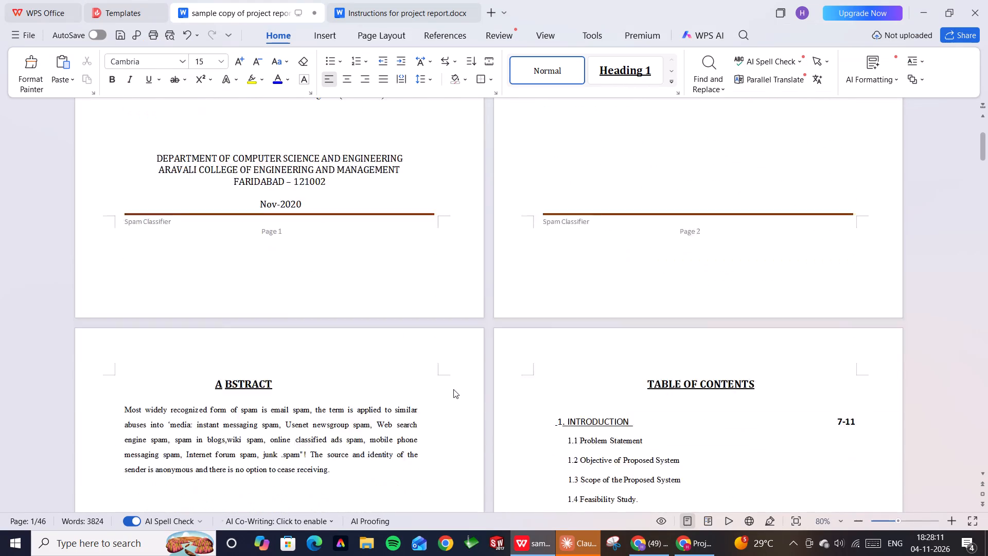
scroll(453, 389, "down", 1)
Switch back to the Google Docs report and delete the Candidate's Declaration & Certificate and Supervisor's Certificate sections, including their signature tables.
key("alt+Tab")
scroll(482, 405, "down", 4)
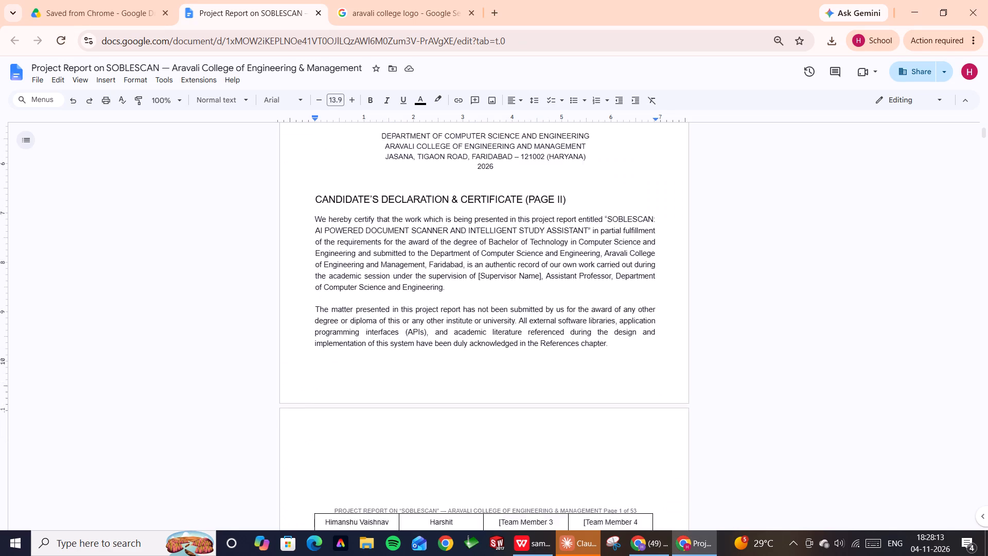
scroll(482, 405, "down", 7)
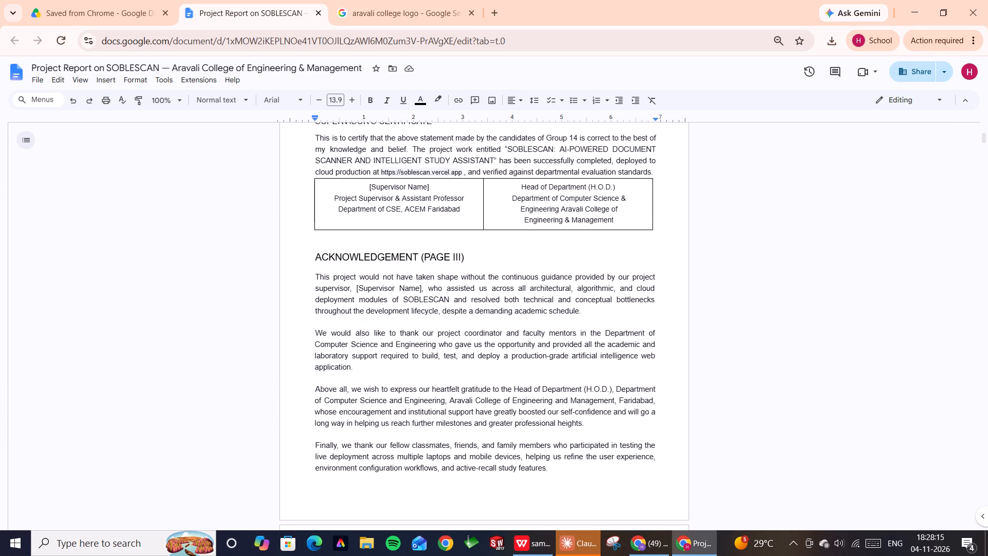
scroll(482, 405, "up", 7)
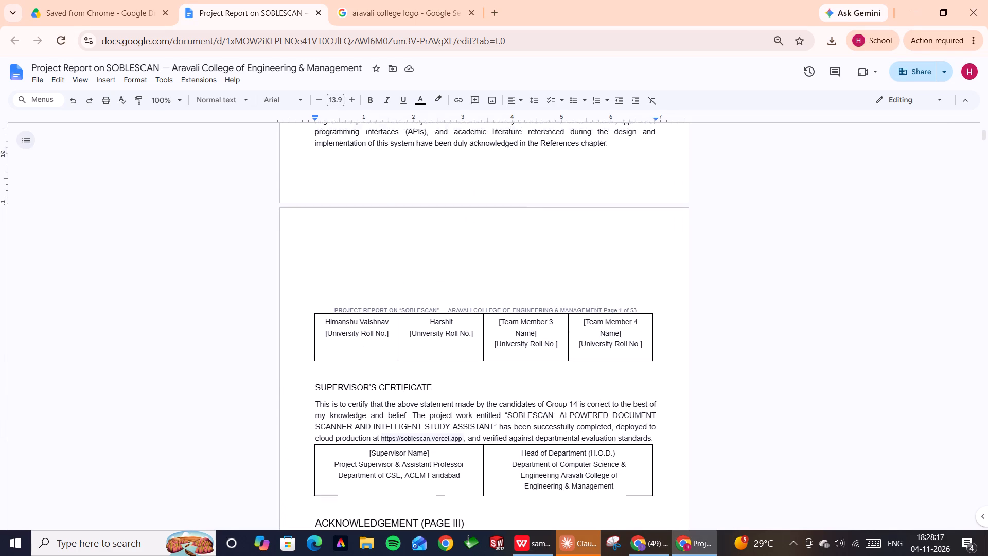
scroll(482, 405, "up", 1)
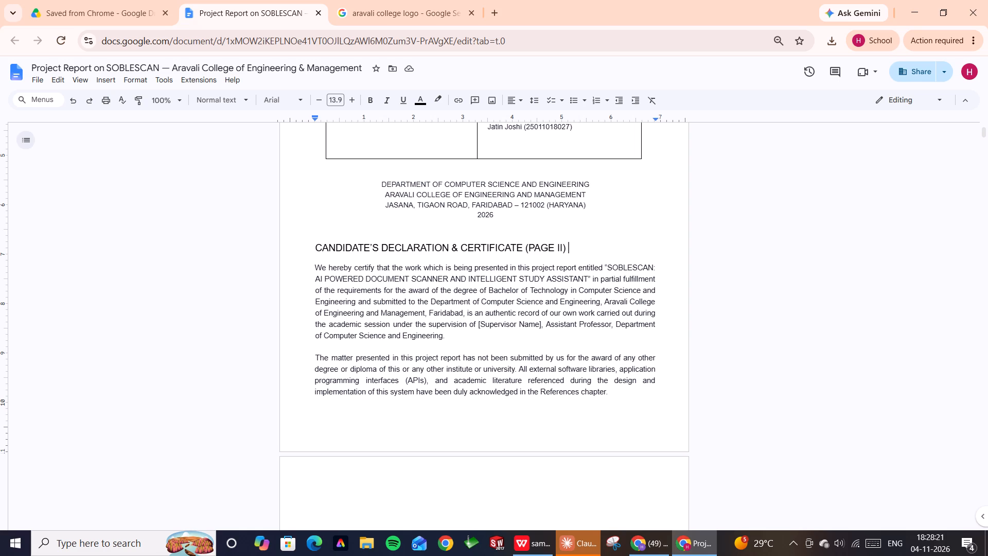
scroll(312, 248, "down", 6)
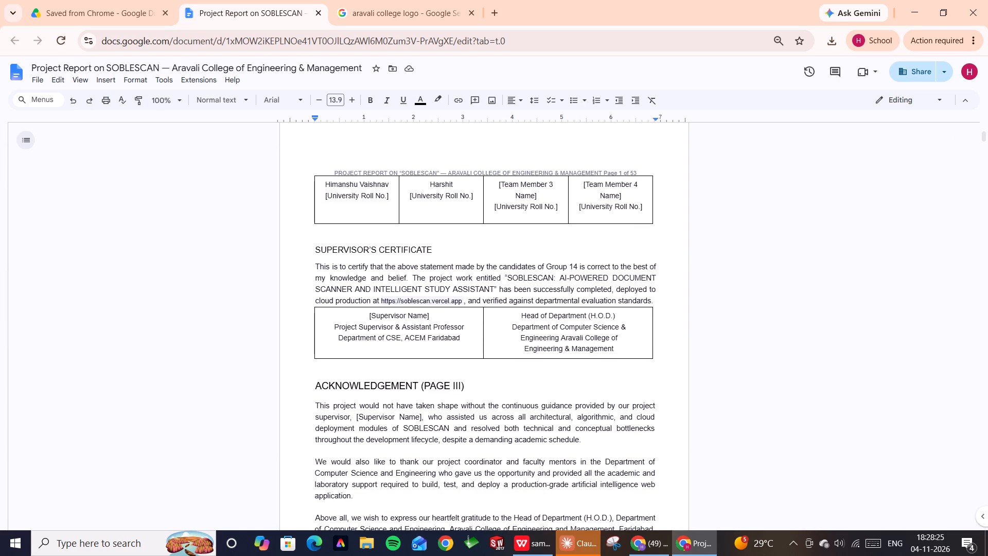
left_click_drag(642, 351, 641, 350)
left_click_drag(641, 350, 288, 232)
scroll(397, 256, "up", 3)
scroll(283, 251, "up", 1)
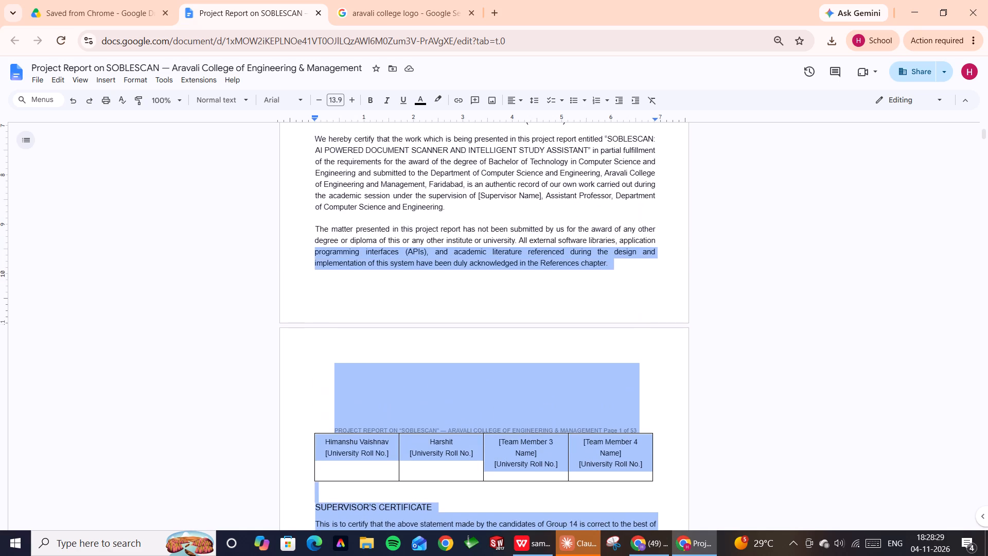
left_click_drag(288, 232, 300, 246)
scroll(295, 198, "up", 2)
key("BackSpace")
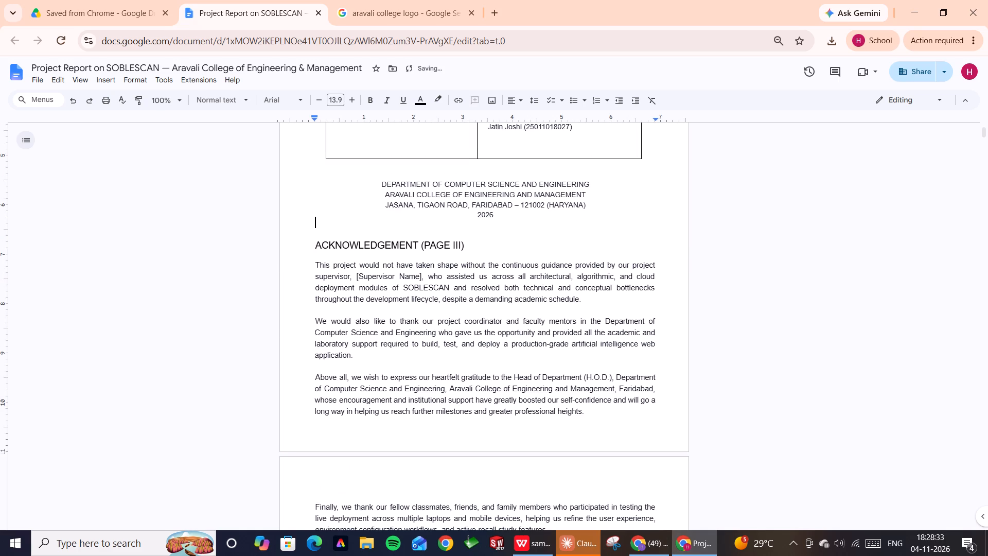
Insert blank lines before the "ACKNOWLEDGEMENT (PAGE III)" heading so the section starts on a new page after the title page.
left_click(314, 246)
scroll(495, 233, "up", 2)
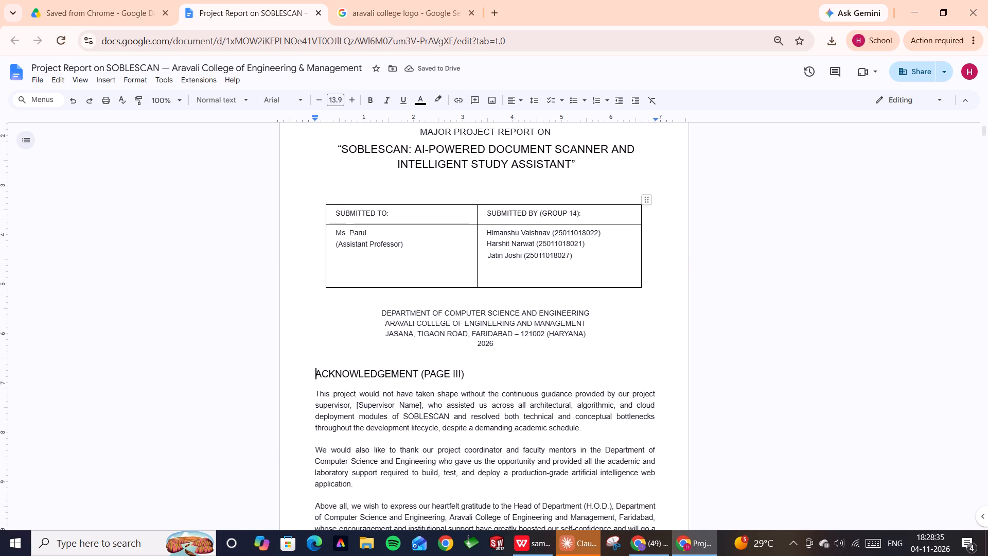
scroll(557, 314, "up", 2)
scroll(556, 319, "down", 3)
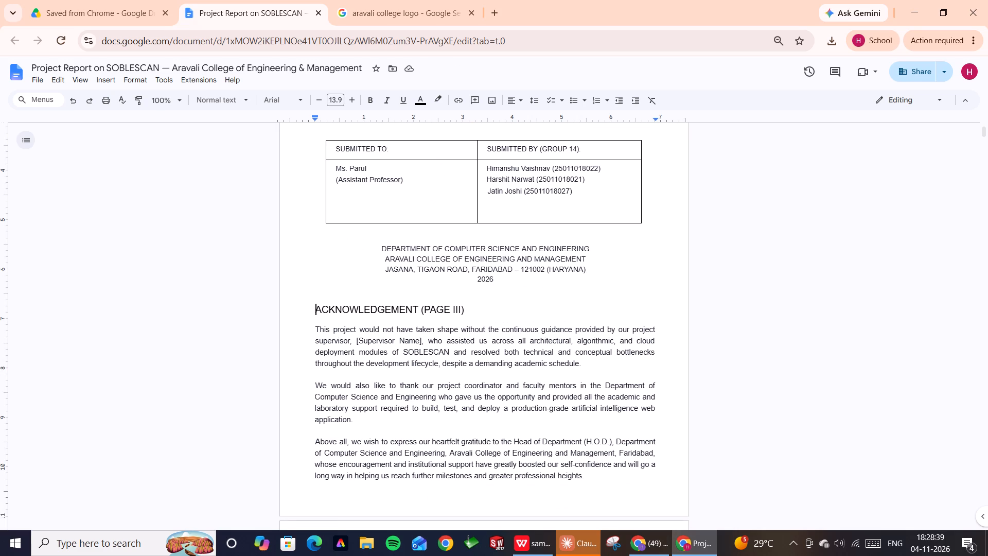
key("Return")
key("Return")
key("Return")
key("Return")
key("Return")
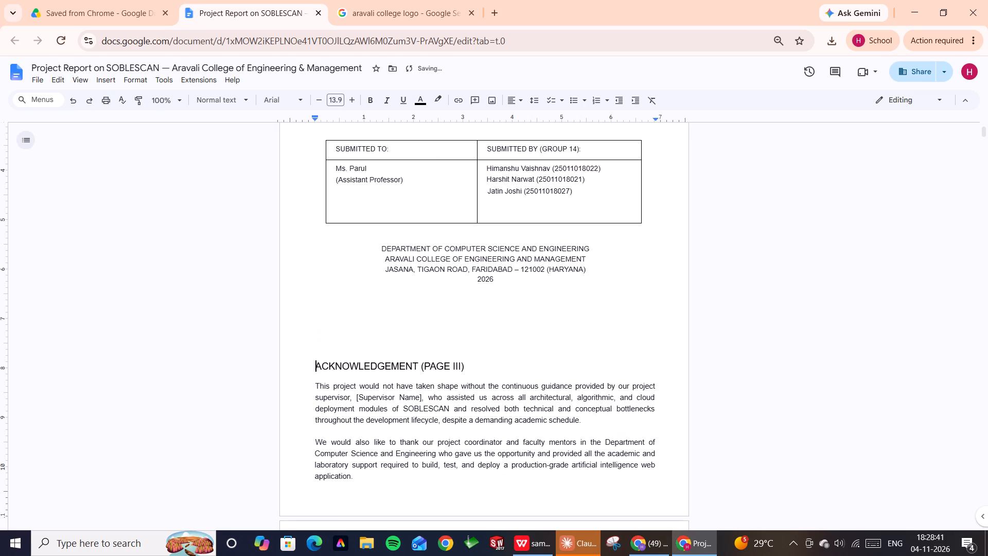
key("Return")
key("Return")
key("Return")
scroll(634, 352, "down", 2)
key("Return")
key("Return")
key("Return")
key("Return")
key("Return")
key("Return")
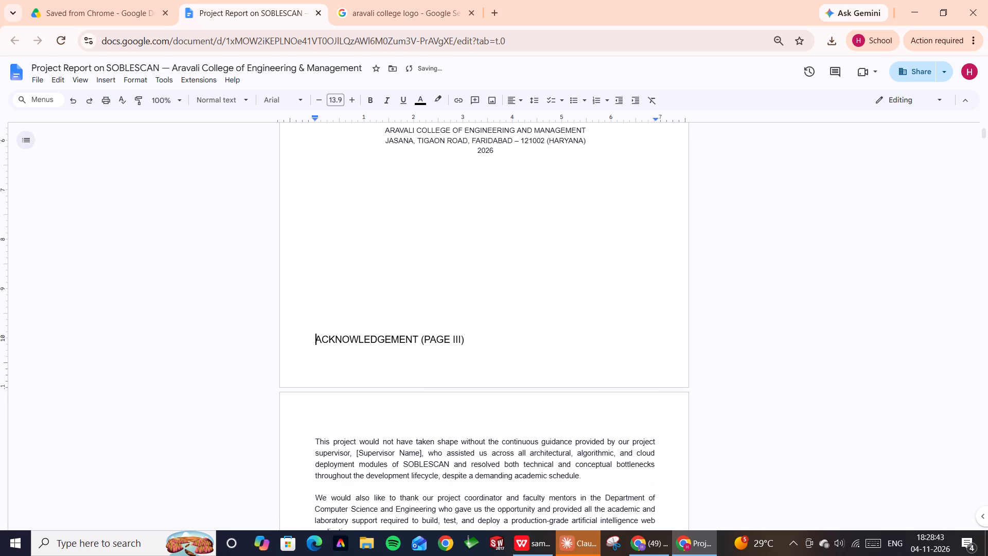
key("Return")
key("Return")
Insert blank lines before the "ABSTRACT (PAGE IV)" heading so the abstract starts on a new page after the acknowledgement.
scroll(619, 344, "down", 7)
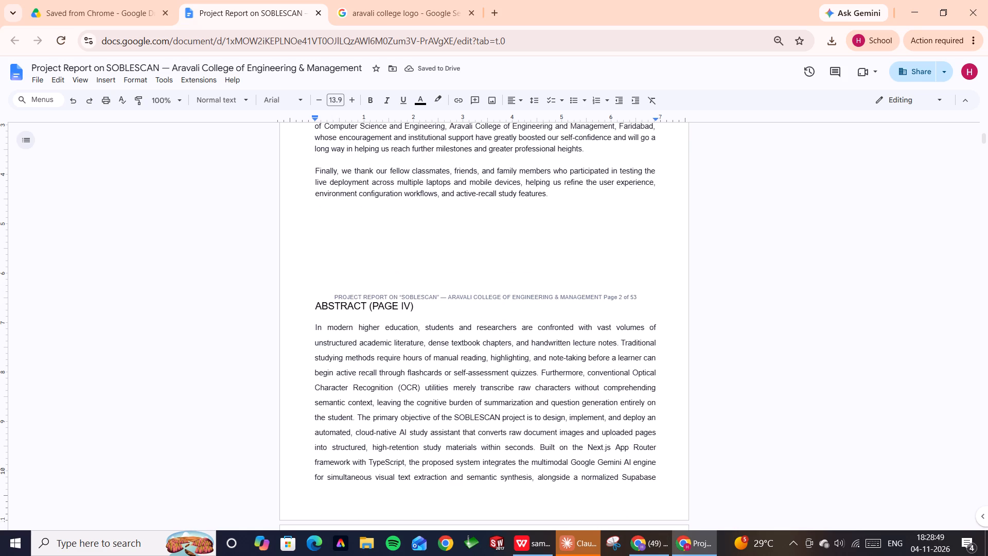
left_click(307, 307)
key("Return")
key("Return")
key("Return")
key("Return")
key("Return")
scroll(490, 302, "down", 3)
key("Return")
key("Return")
key("Return")
key("Return")
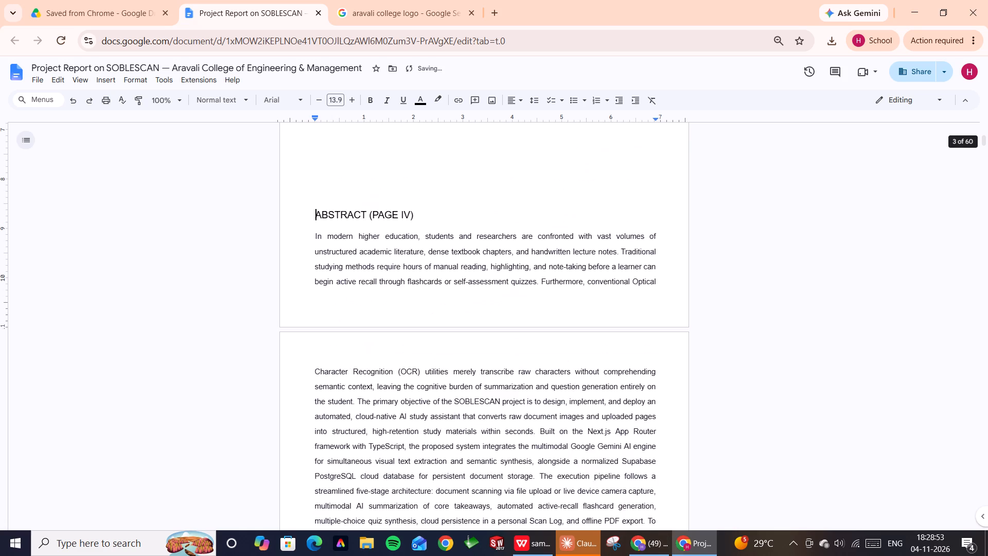
key("Return")
key("Return")
key("Return")
key("Return")
key("Return")
key("Return")
key("Return")
key("Return")
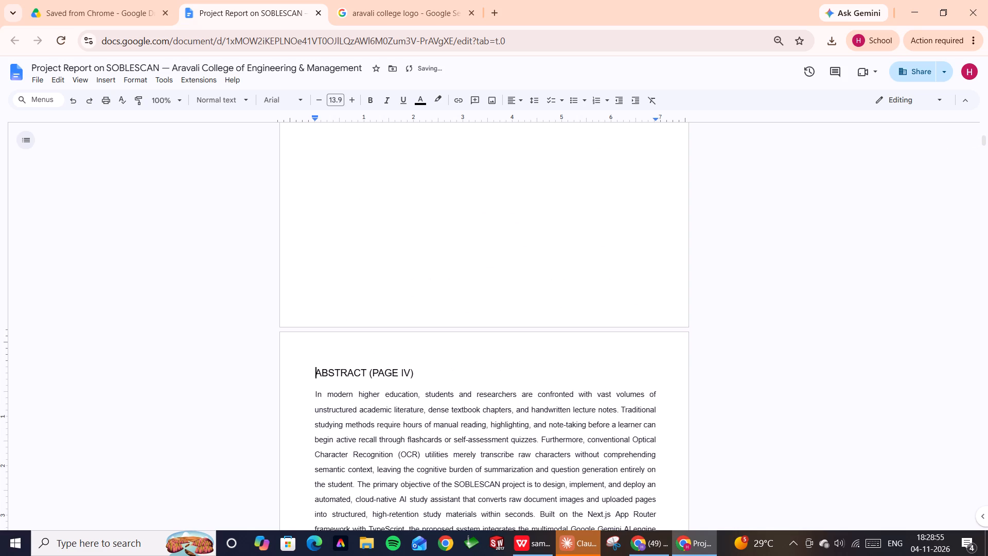
Move the "Page 2 of 53" footer line lower on the acknowledgement page by adjusting the blank lines above it.
scroll(491, 302, "up", 4)
left_click(304, 358)
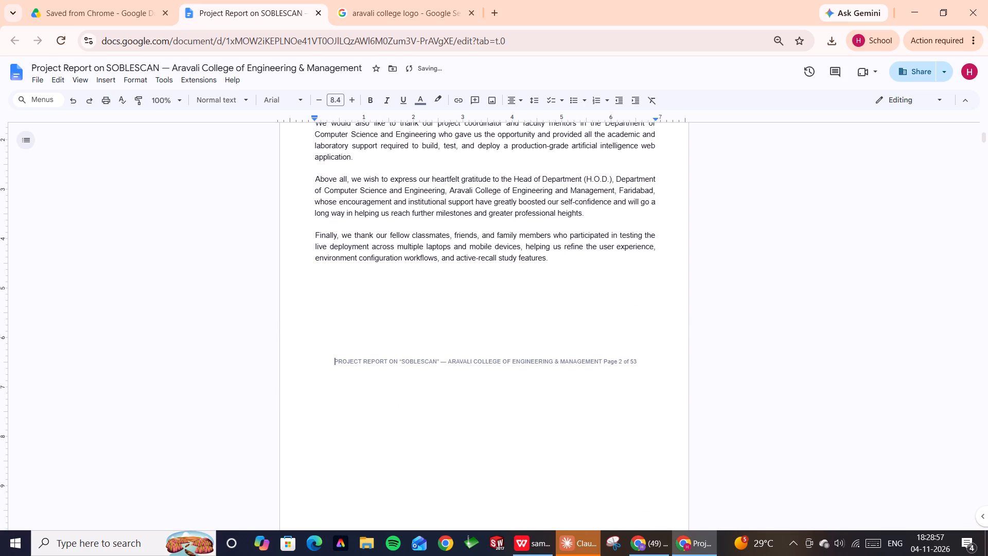
key("Return")
key("Return")
key("Return")
key("Return")
scroll(450, 333, "down", 3)
scroll(465, 320, "up", 2)
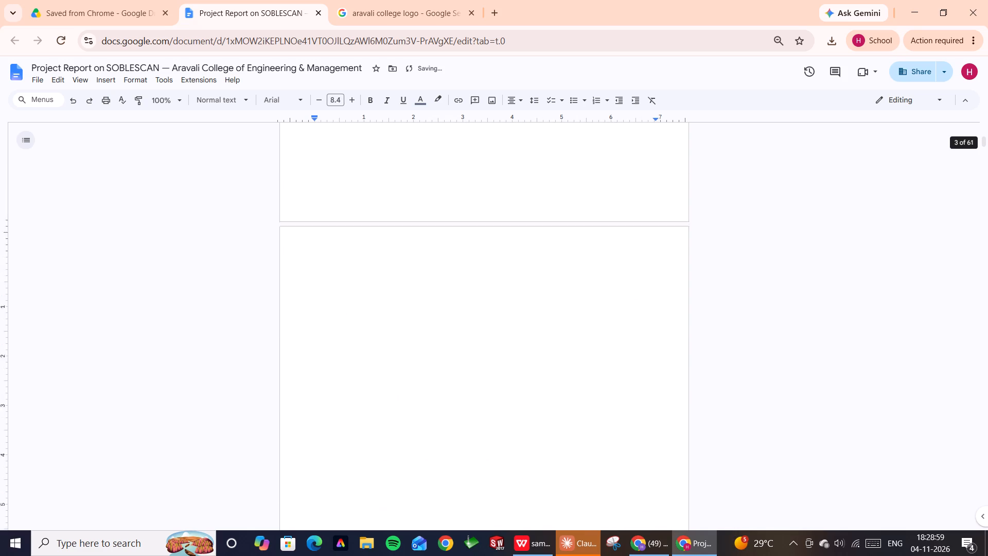
scroll(465, 320, "down", 6)
key("BackSpace")
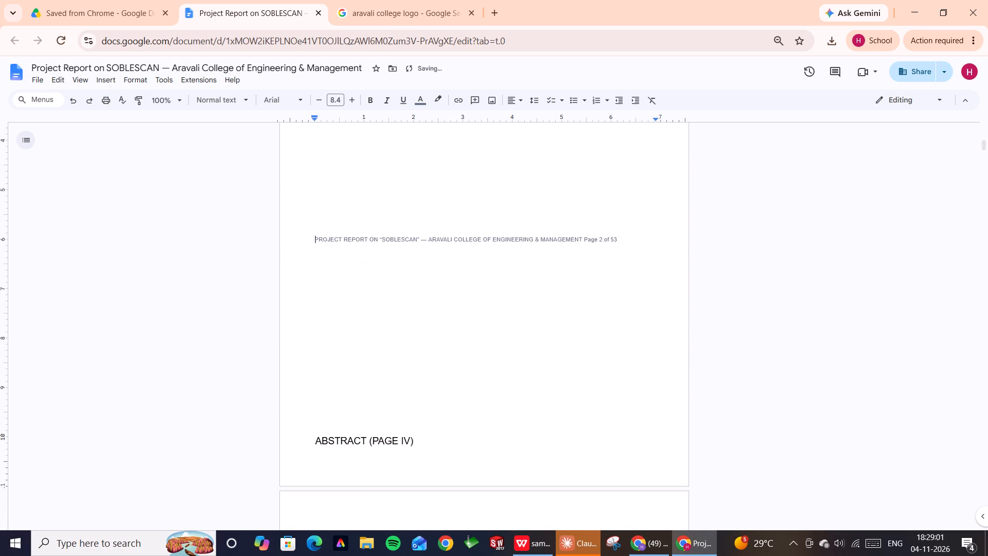
key("BackSpace")
scroll(466, 322, "up", 8)
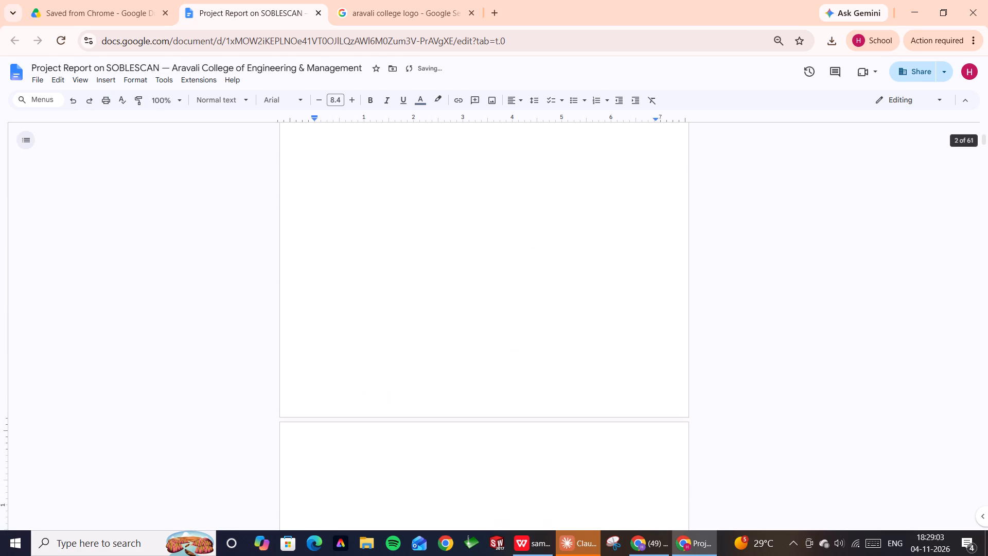
key("BackSpace")
key("BackSpace")
Remove the surplus blank lines above the "ABSTRACT (PAGE IV)" heading so it sits at the top of its page.
scroll(496, 339, "down", 3)
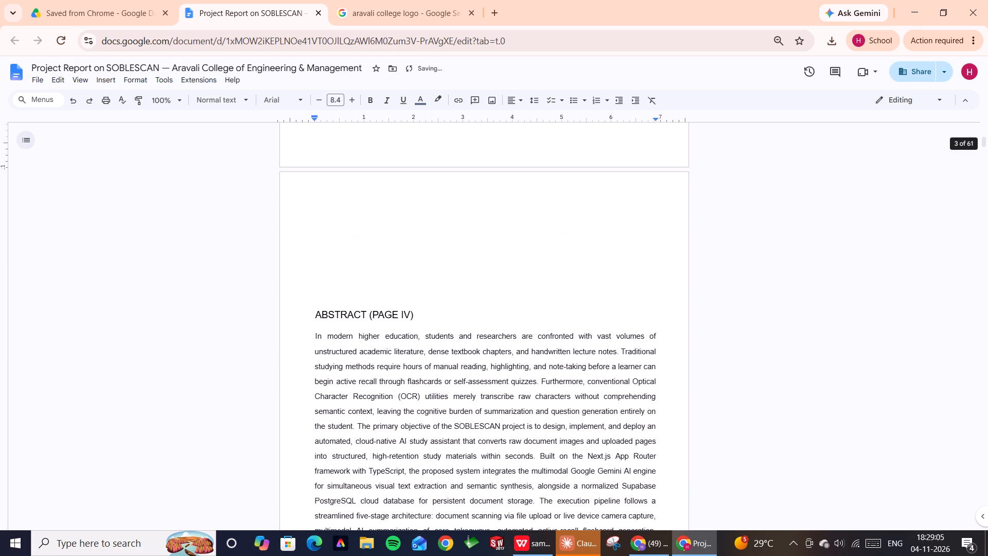
left_click(311, 285)
key("BackSpace")
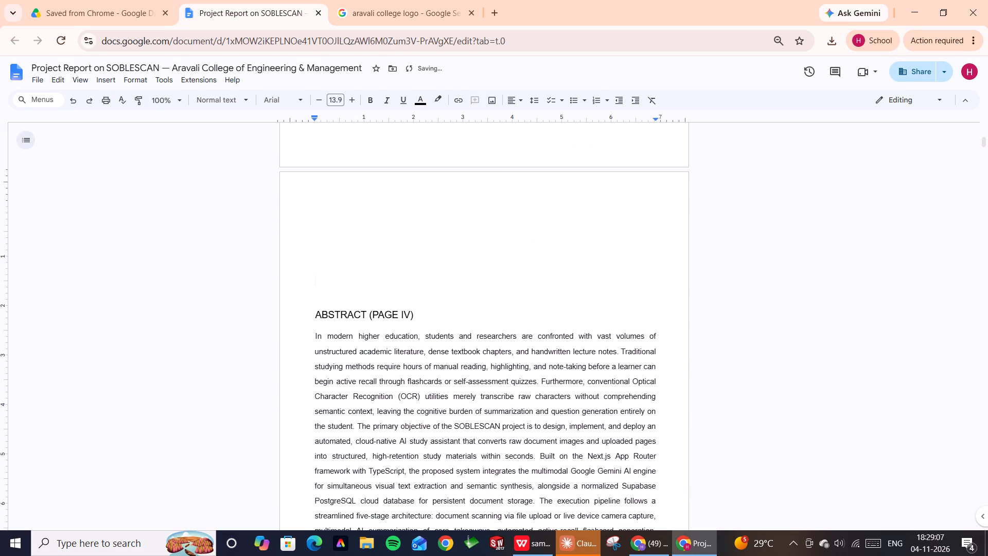
left_click(311, 312)
key("BackSpace")
key("BackSpace")
key("BackSpace")
key("BackSpace")
key("BackSpace")
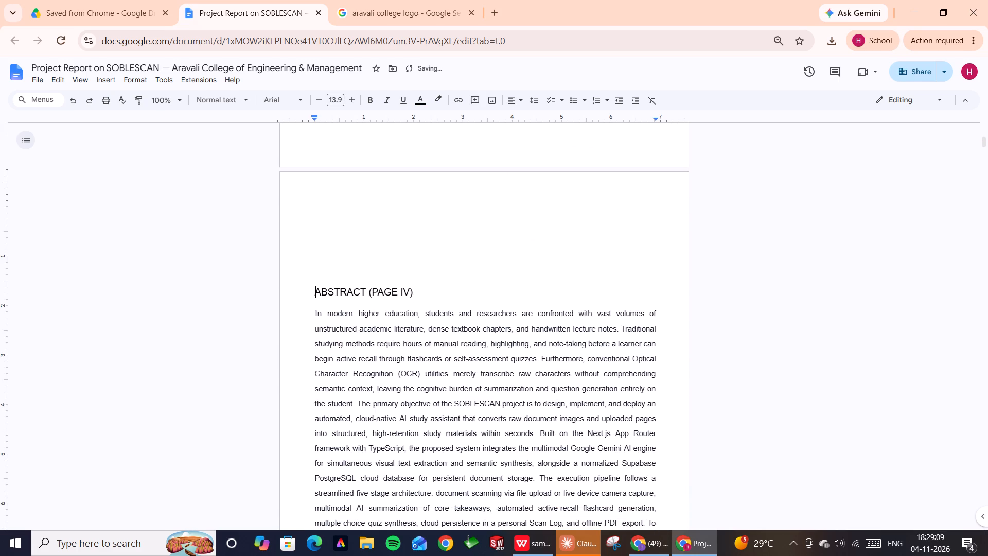
key("BackSpace")
key("BackSpace")
key("BackSpace")
key("BackSpace")
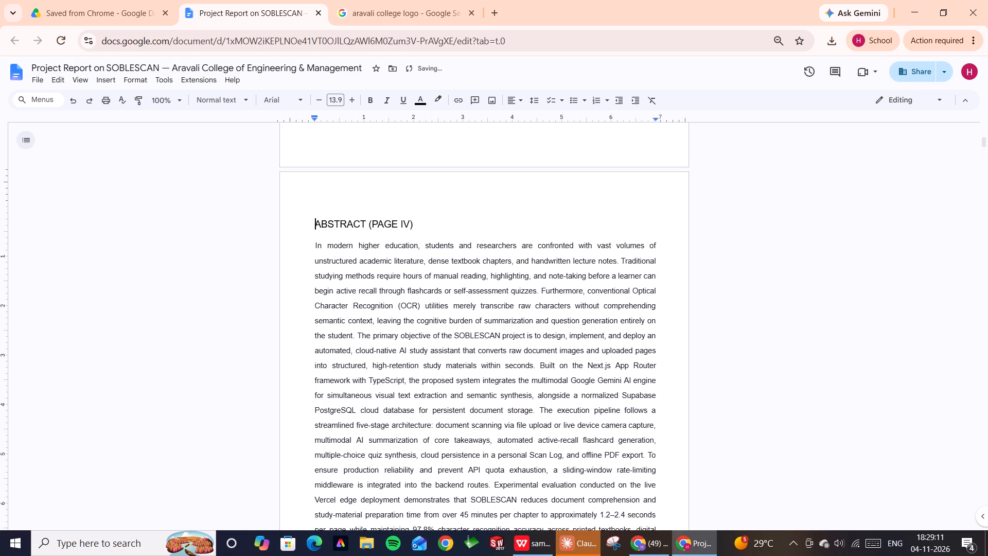
key("BackSpace")
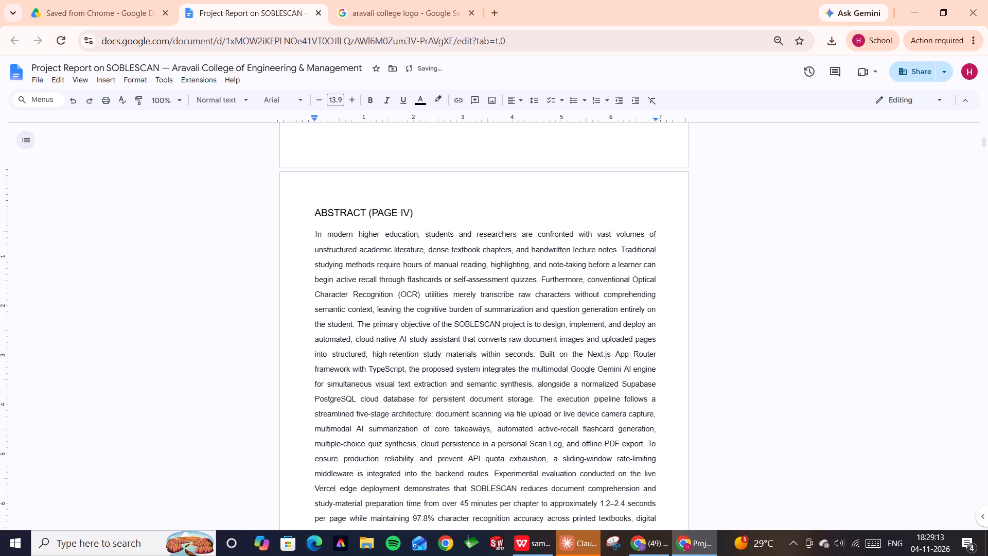
key("BackSpace")
key("Return")
Centre the abstract heading and delete "(PAGE IV)" from it, leaving only "ABSTRACT".
left_click_drag(295, 213, 506, 207)
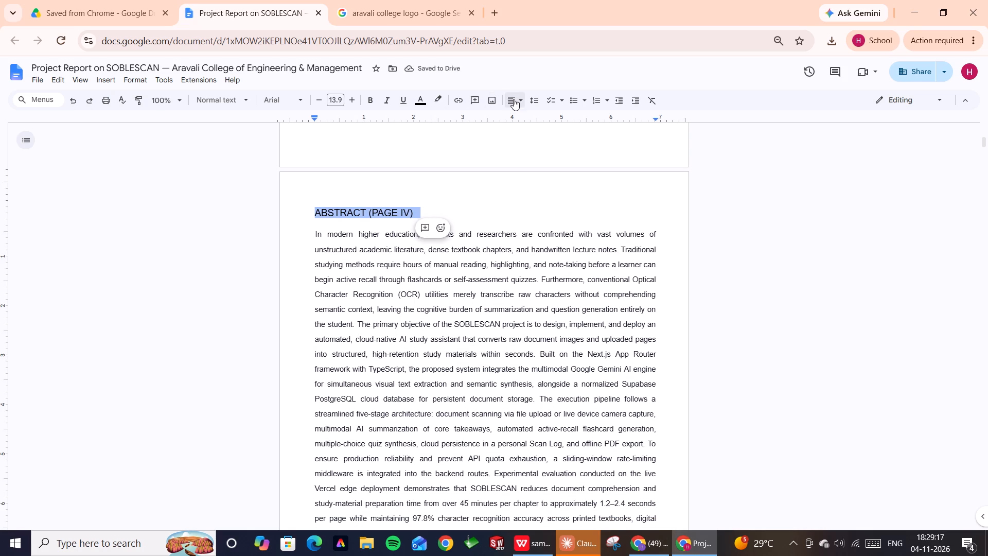
left_click(514, 99)
left_click(527, 116)
left_click(532, 214)
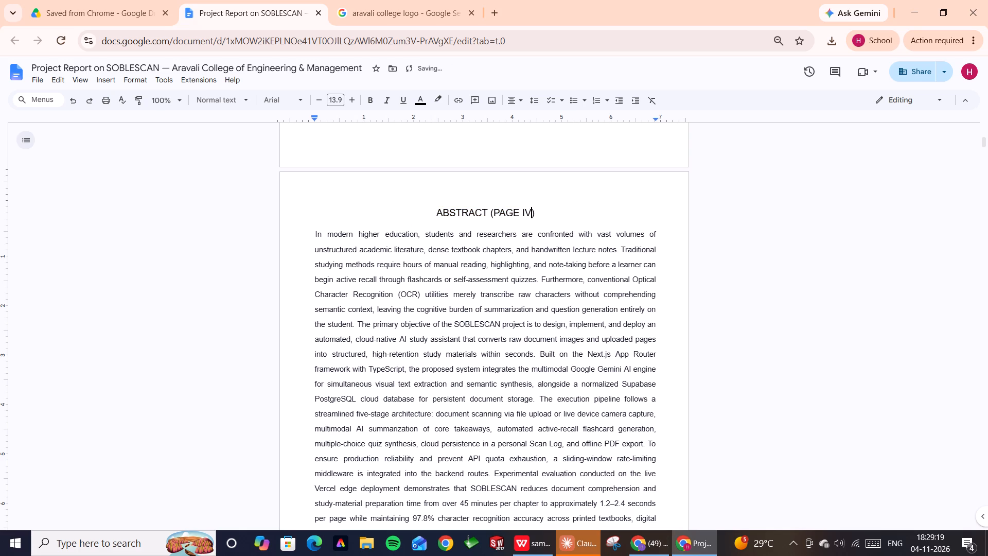
left_click(535, 216)
key("BackSpace")
key("BackSpace")
key("BackSpace")
key("BackSpace")
key("BackSpace")
key("BackSpace")
key("BackSpace")
key("BackSpace")
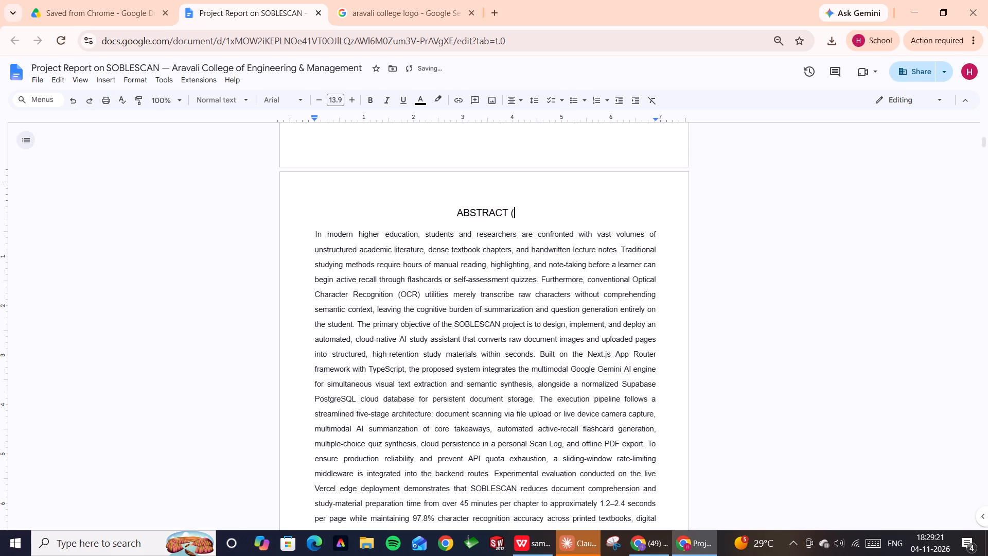
key("BackSpace")
key("BackSpace")
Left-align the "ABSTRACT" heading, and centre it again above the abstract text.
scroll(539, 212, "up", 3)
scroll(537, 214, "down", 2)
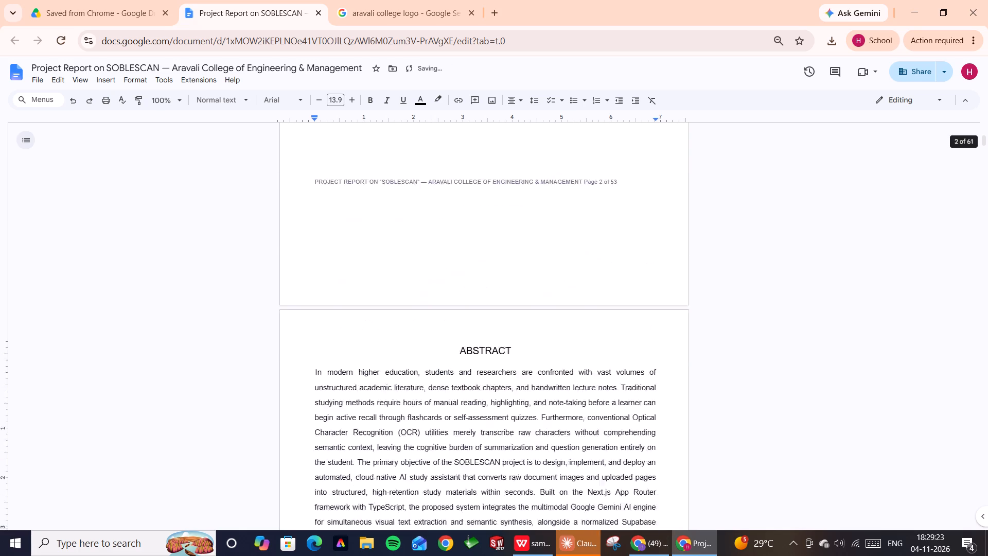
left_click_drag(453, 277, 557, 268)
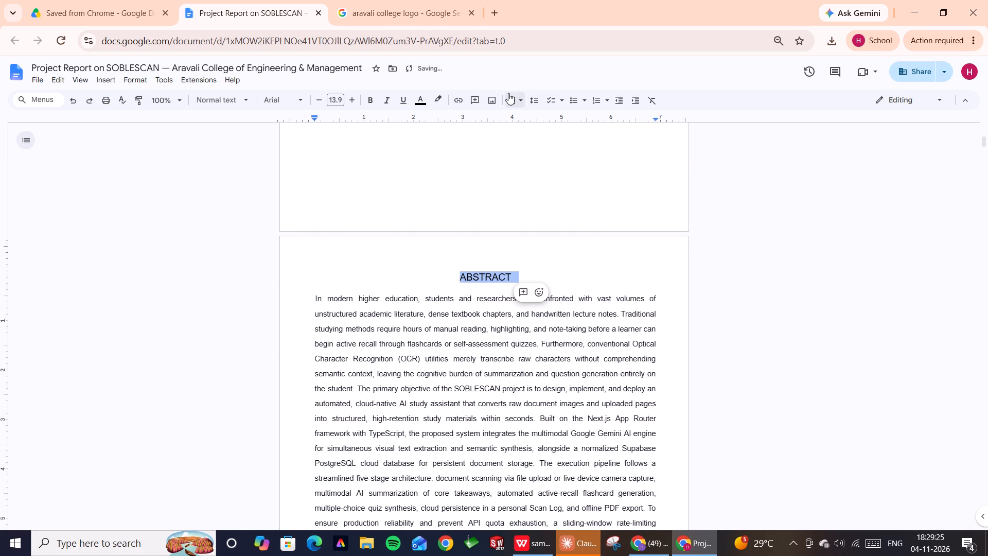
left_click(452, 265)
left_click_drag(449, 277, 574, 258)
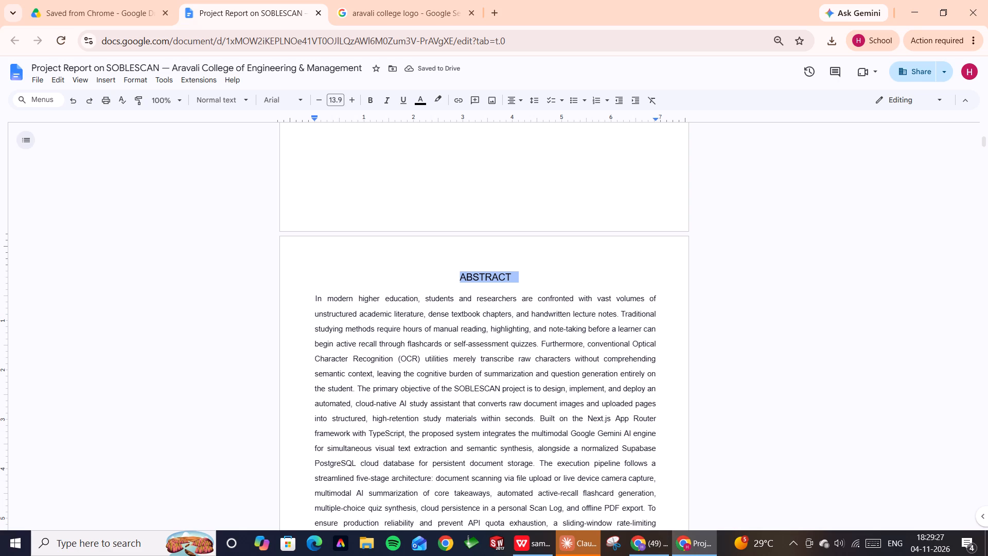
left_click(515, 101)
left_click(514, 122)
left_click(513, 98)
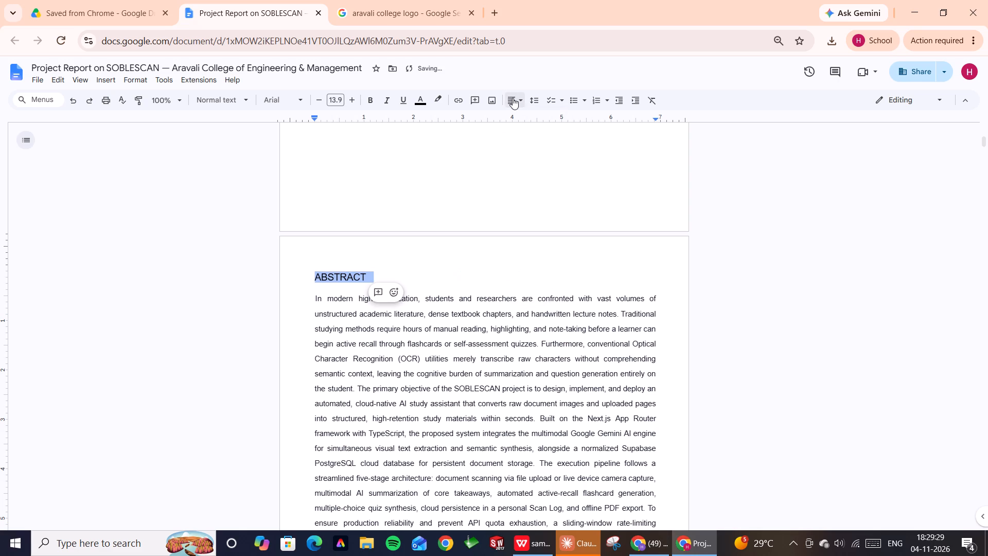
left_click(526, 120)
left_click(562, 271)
Cut the "Page 2 of 53" footer line and the blank lines just above it from the acknowledgement page.
scroll(563, 272, "up", 3)
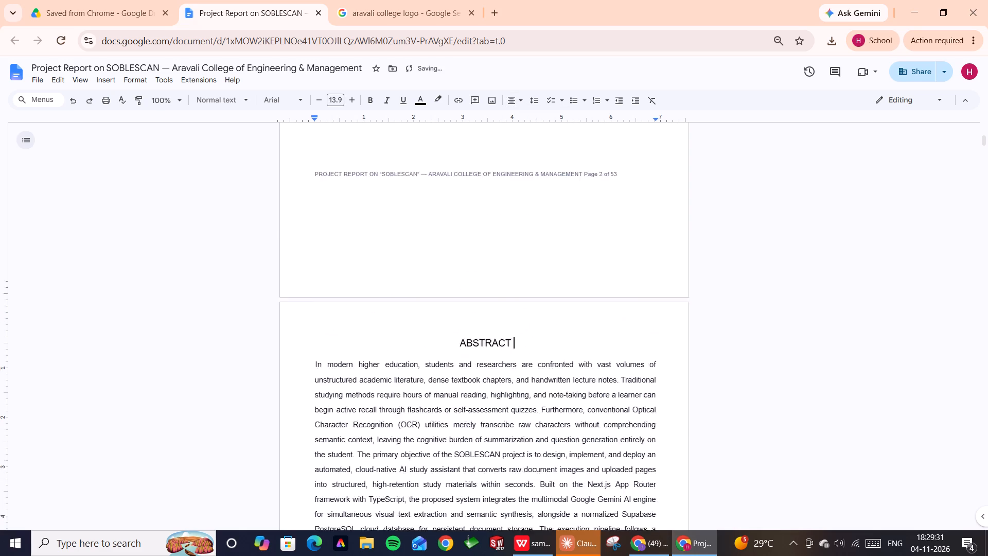
scroll(553, 316, "up", 1)
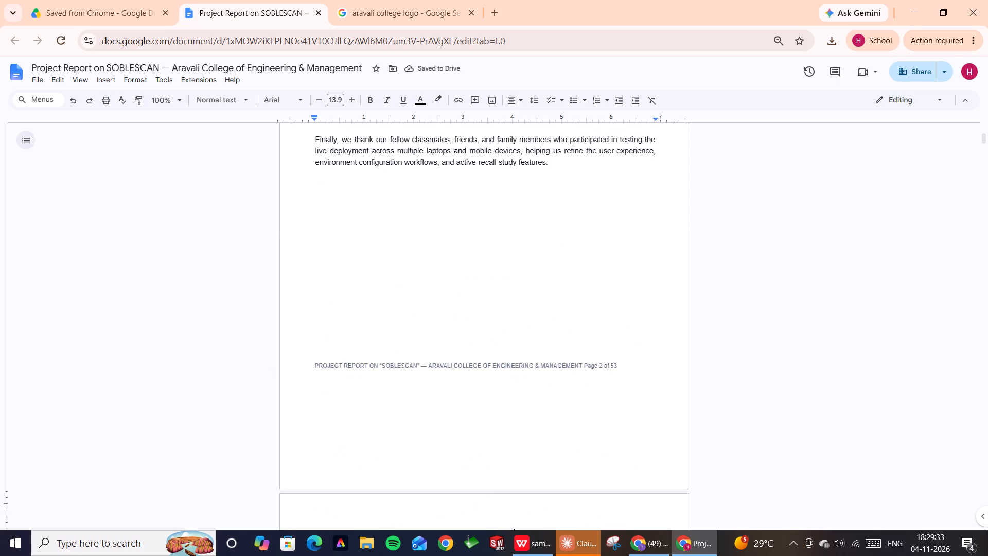
left_click_drag(311, 361, 632, 350)
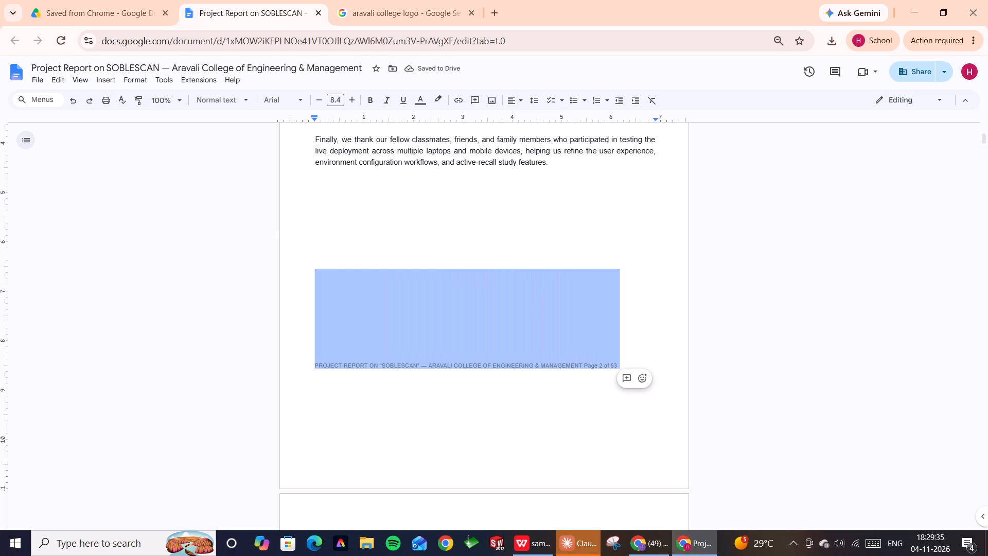
key("ctrl+x")
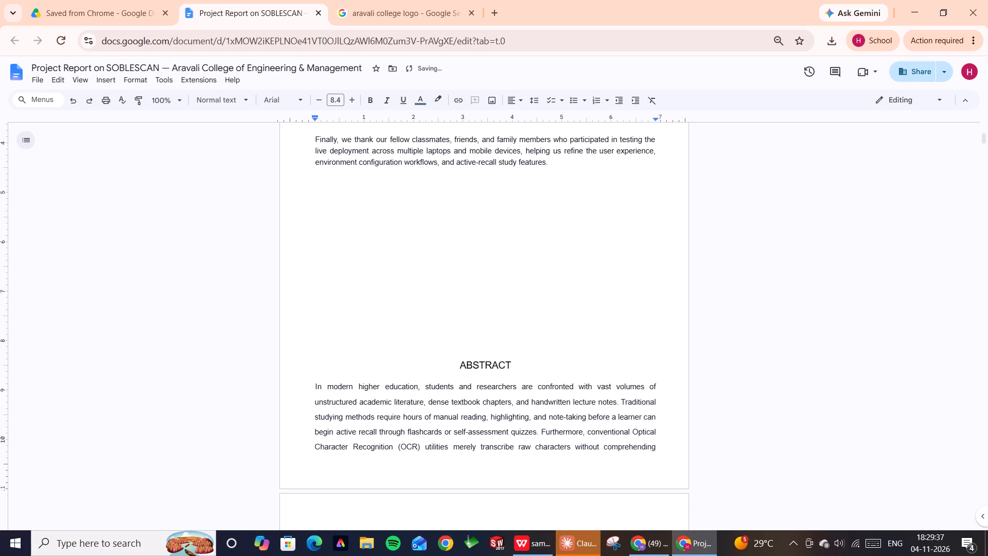
Insert nine blank lines before the "ABSTRACT" heading so it starts at the top of a new page.
left_click(450, 354)
left_click(455, 362)
key("Return")
key("Return")
key("Return")
key("Return")
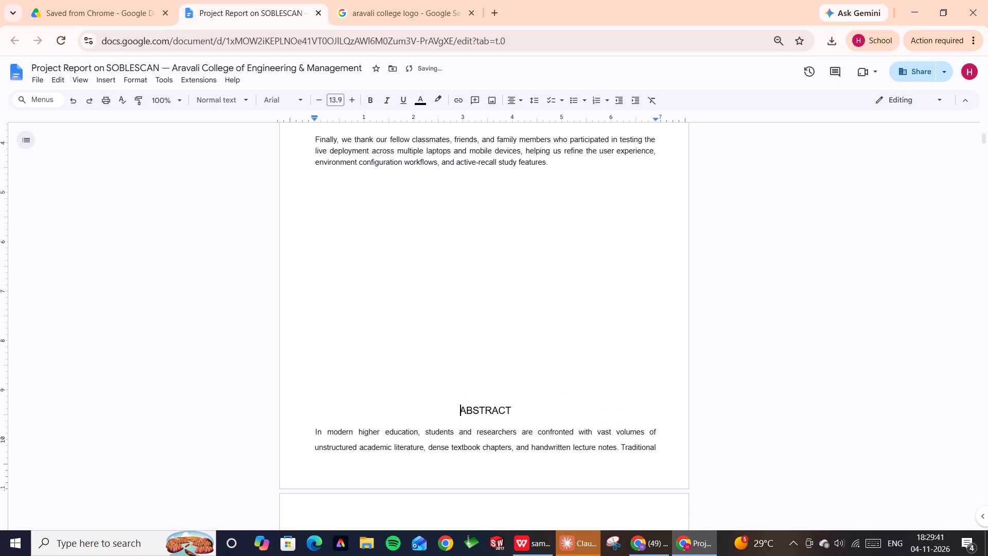
key("Return")
key("Return")
key("Return")
key("Return")
key("Return")
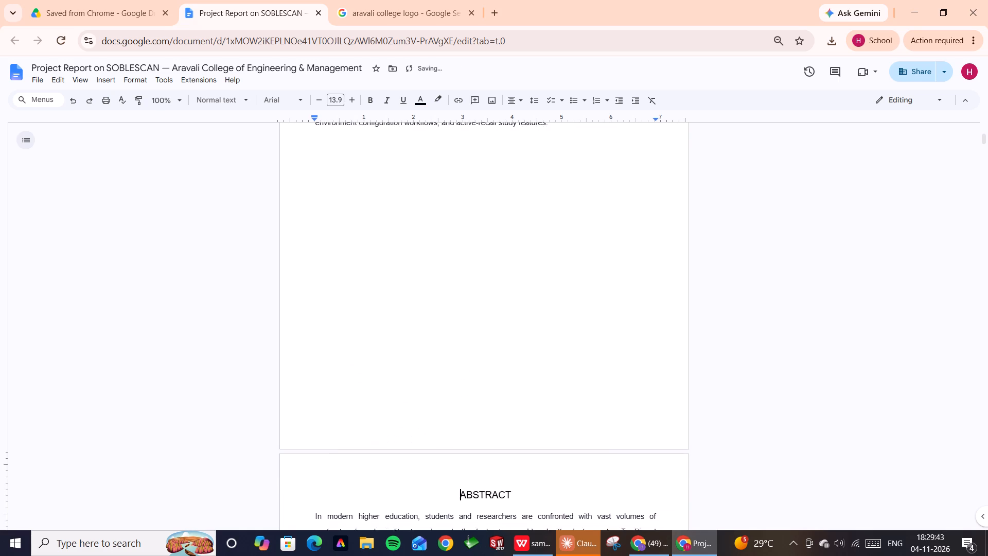
Left-align the last blank line of the acknowledgement page and paste the cut footer content there.
scroll(460, 361, "up", 2)
scroll(393, 447, "down", 4)
left_click(336, 309)
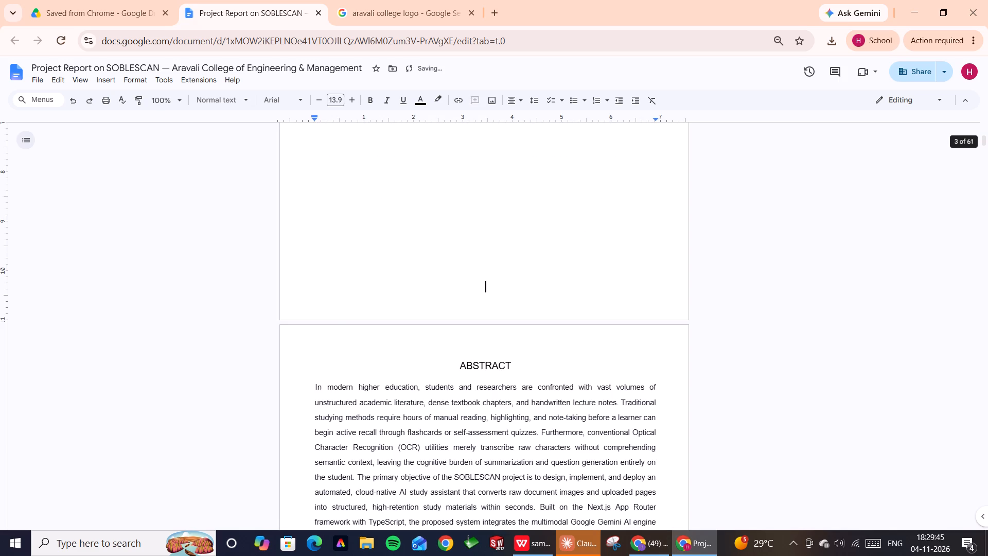
left_click(510, 98)
left_click(509, 116)
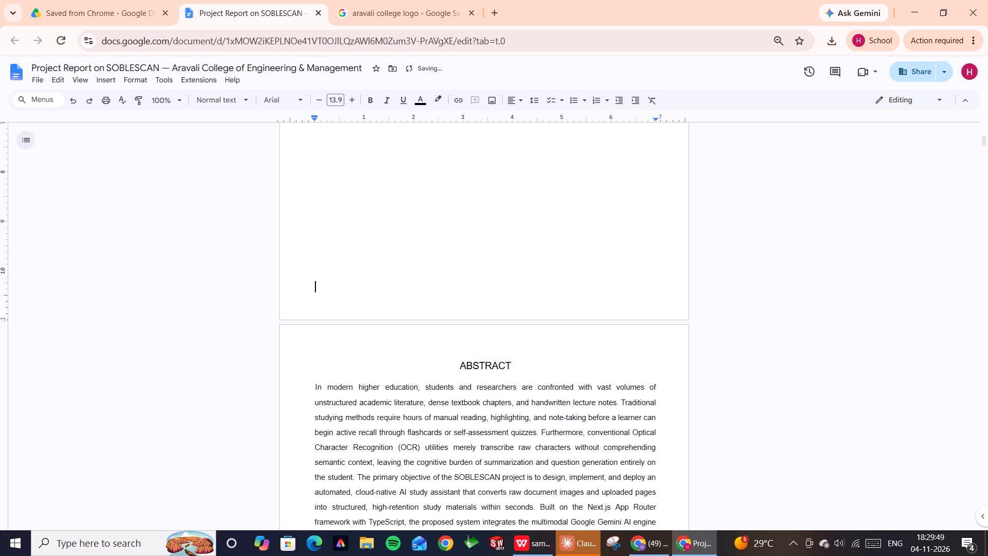
key("ctrl+v")
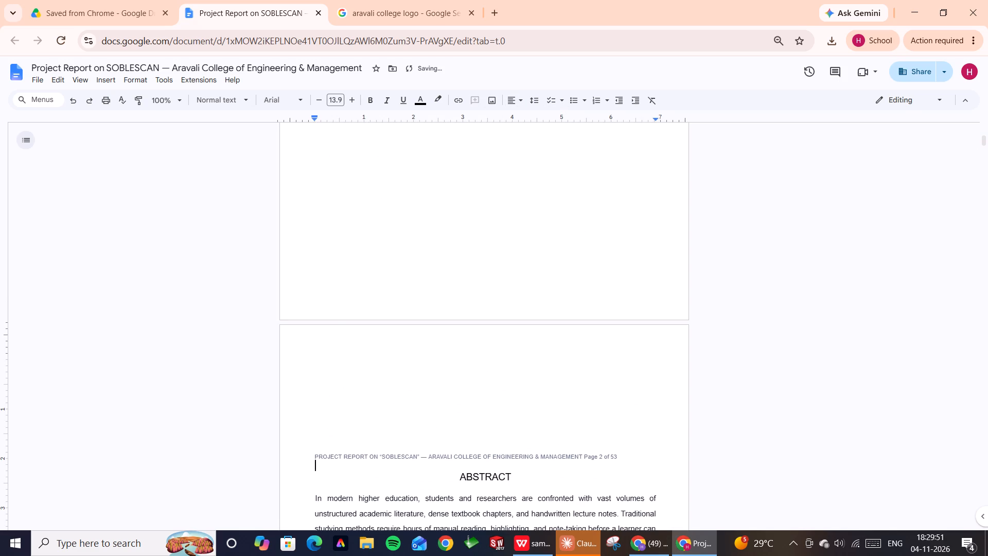
Left-align the blank line now at the bottom of the acknowledgement page.
left_click(333, 293)
left_click(314, 294)
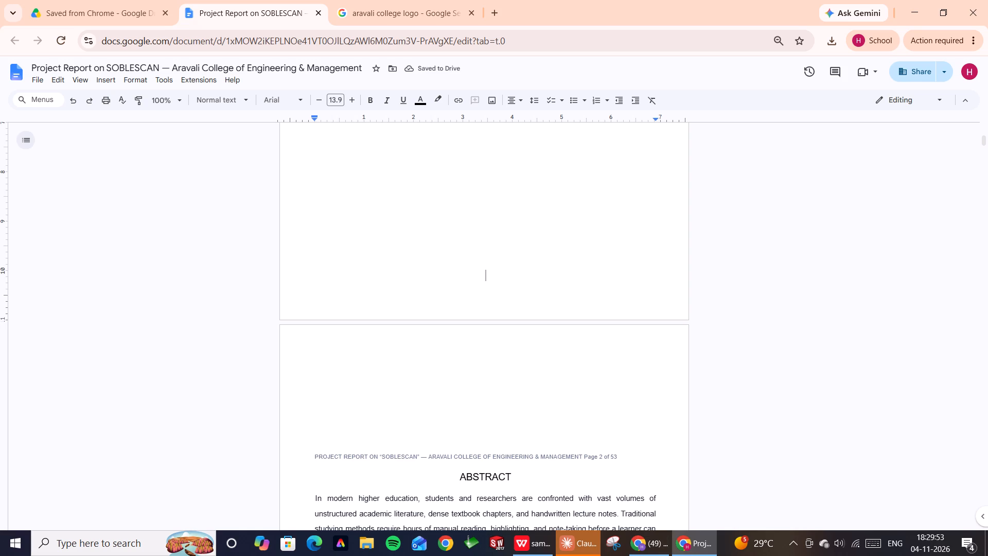
left_click(511, 99)
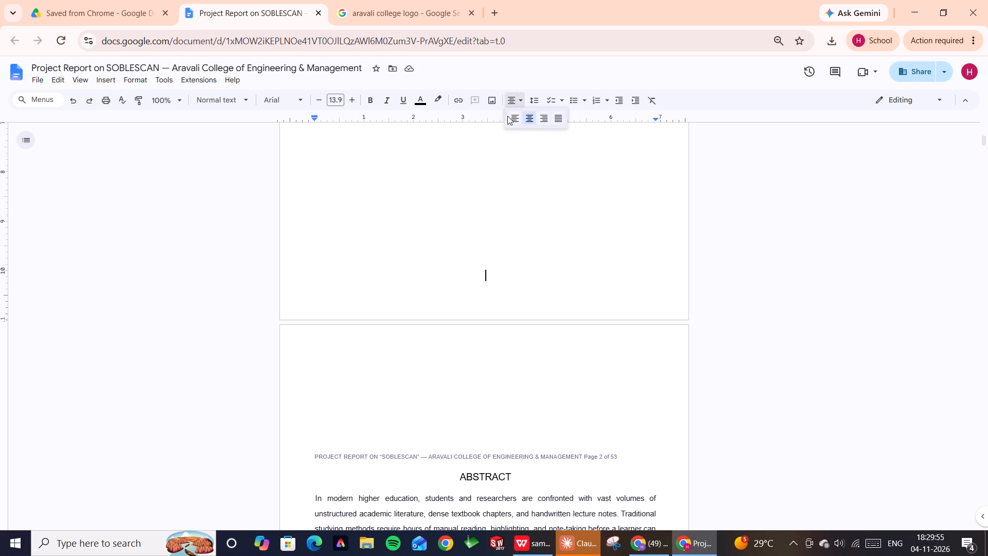
left_click(507, 116)
left_click(510, 118)
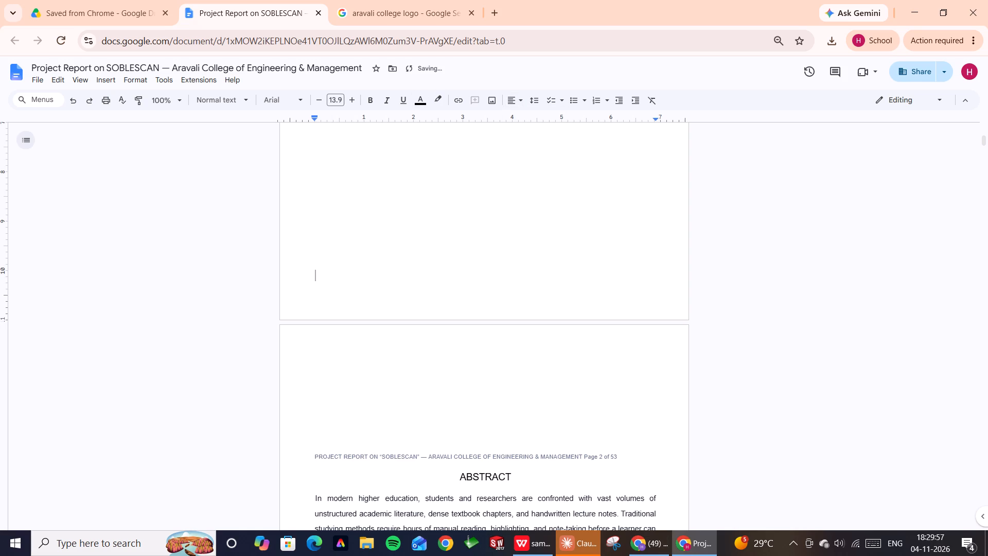
Set the acknowledgement page's bottom blank line to font size 9 with grey text.
left_click(342, 457)
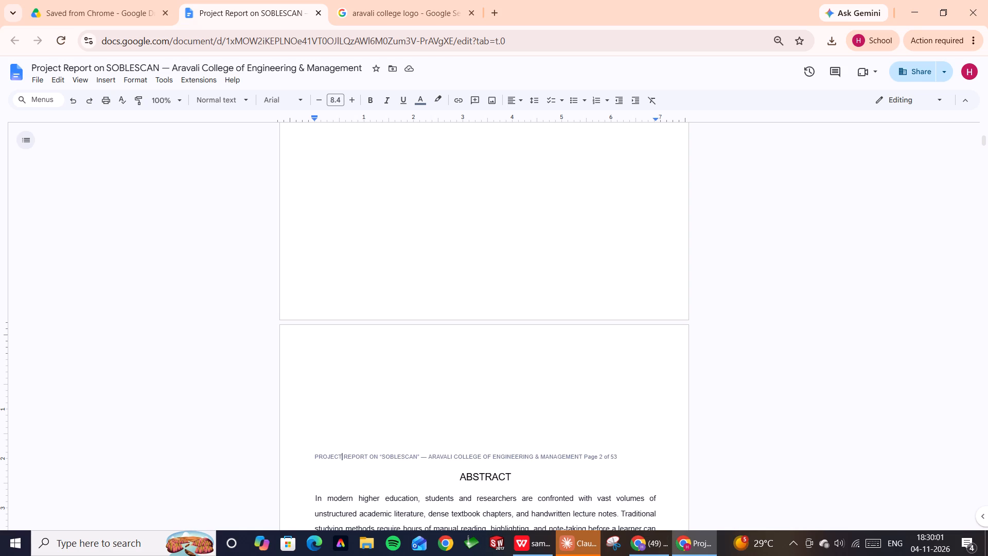
left_click(340, 298)
left_click(341, 301)
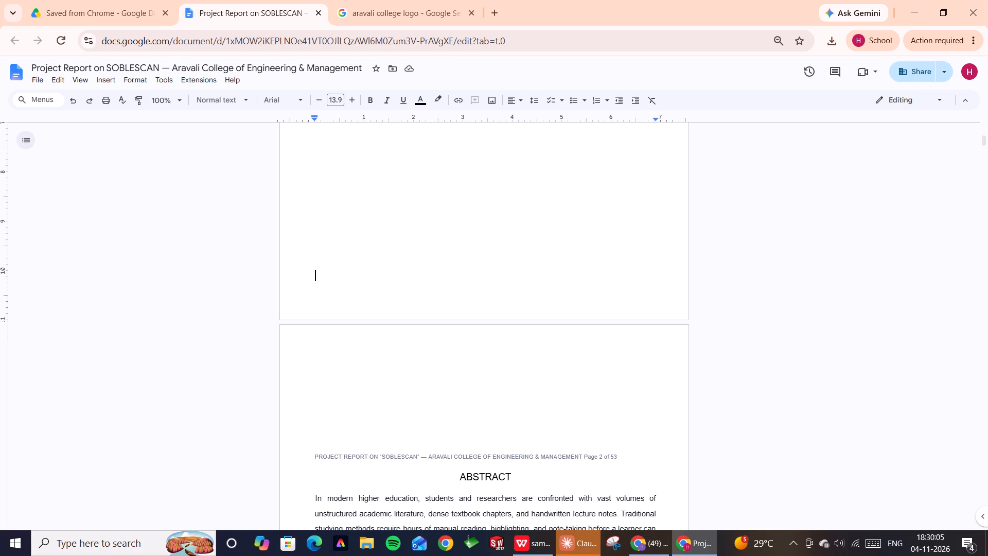
left_click(334, 99)
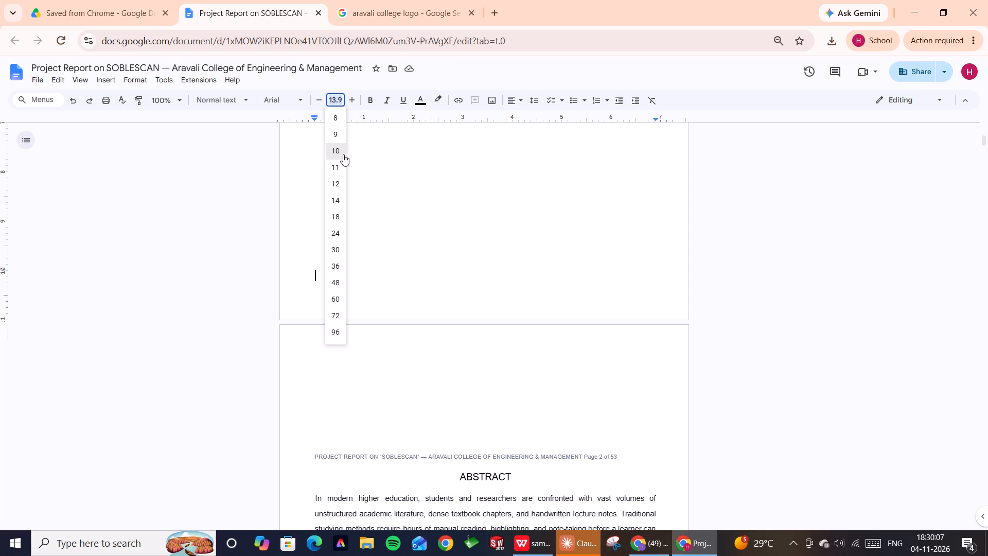
left_click(334, 121)
left_click(347, 102)
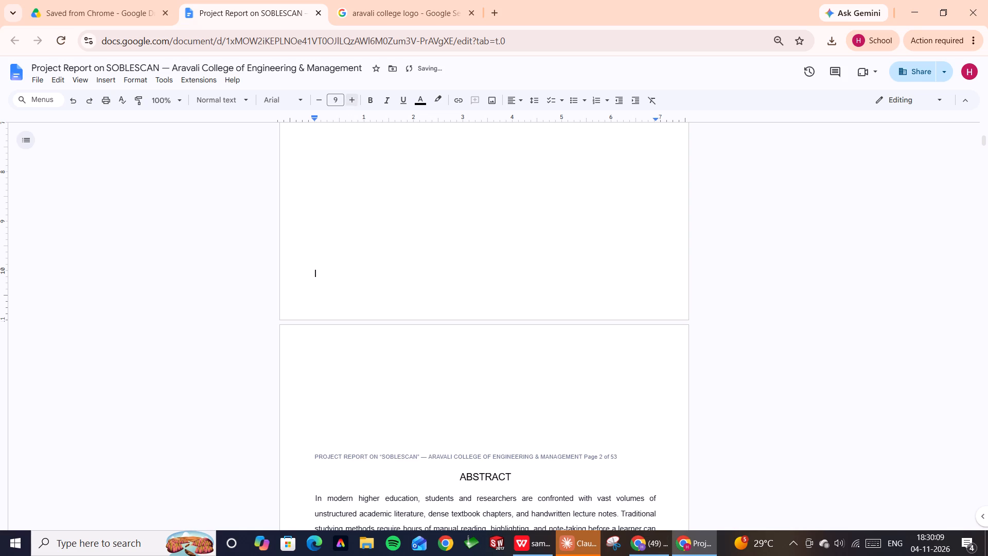
left_click(322, 101)
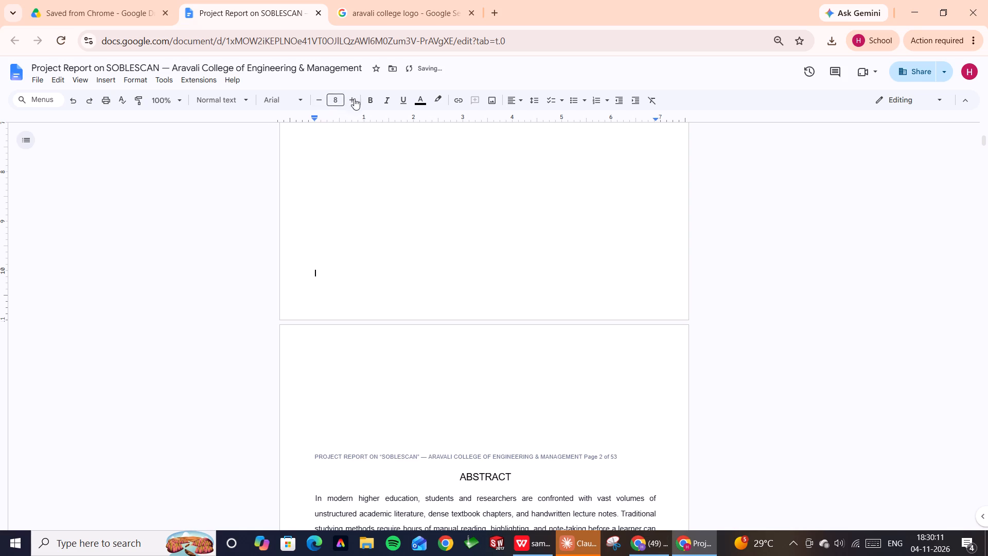
left_click(351, 98)
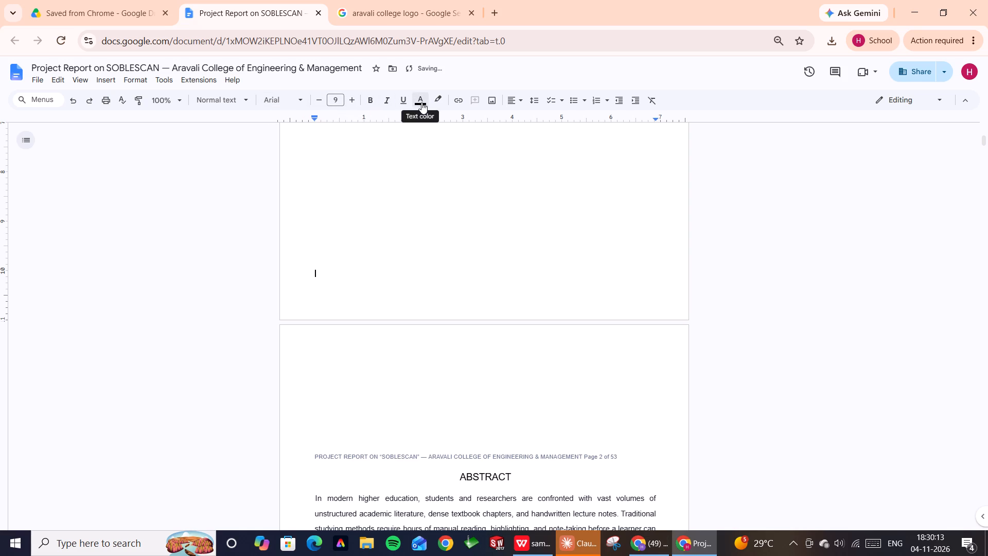
left_click(421, 102)
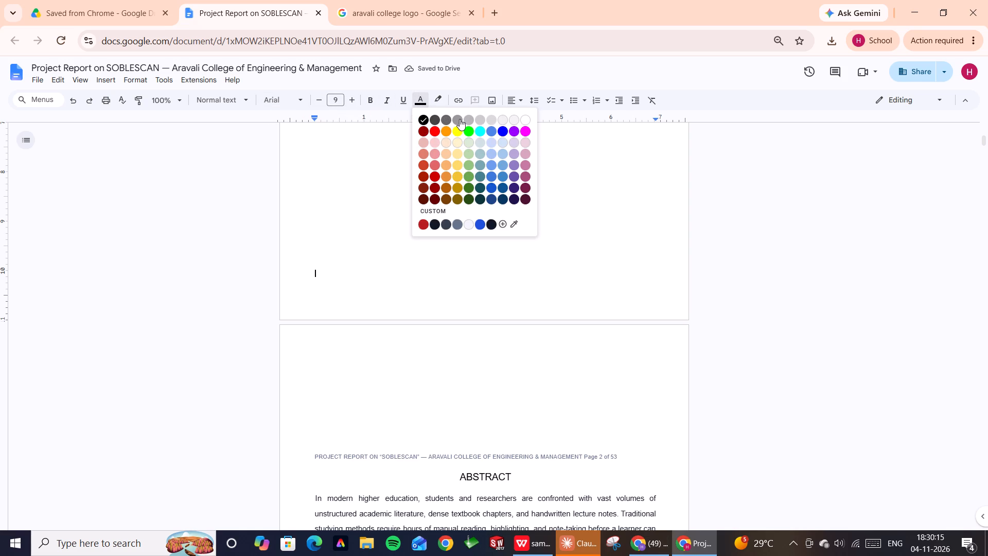
left_click(460, 119)
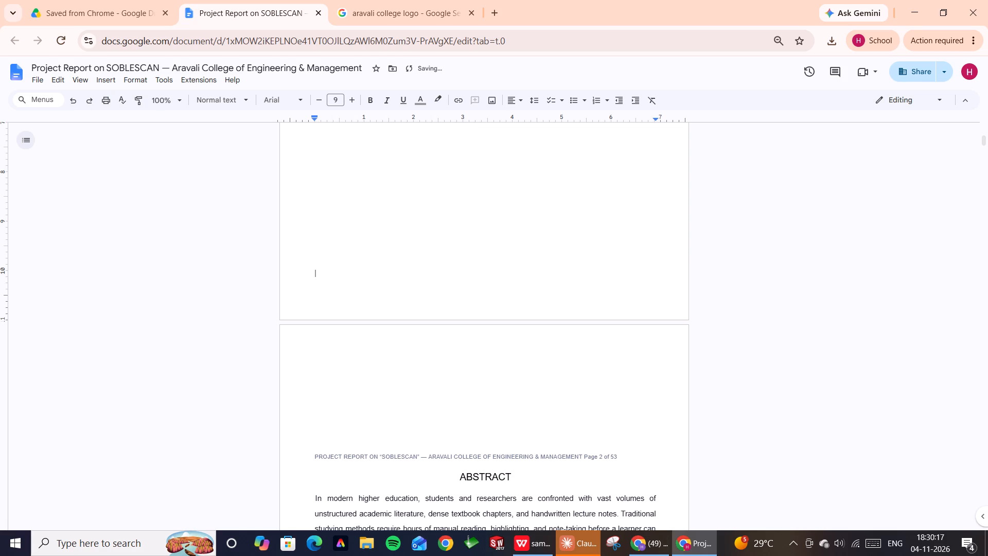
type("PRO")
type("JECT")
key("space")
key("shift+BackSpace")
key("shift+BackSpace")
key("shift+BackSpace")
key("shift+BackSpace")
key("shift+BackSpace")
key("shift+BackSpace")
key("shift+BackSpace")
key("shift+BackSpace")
Enter the footer text "SOBLESCAN----PAGE 1" on the bottom line of the acknowledgement page.
type("SOBLE")
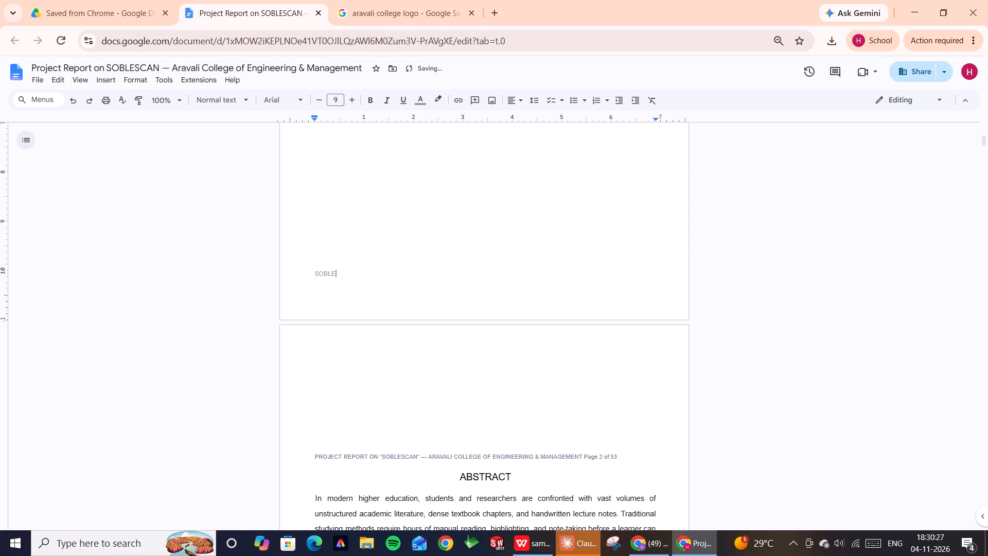
type("SCAN")
type("--")
type("--")
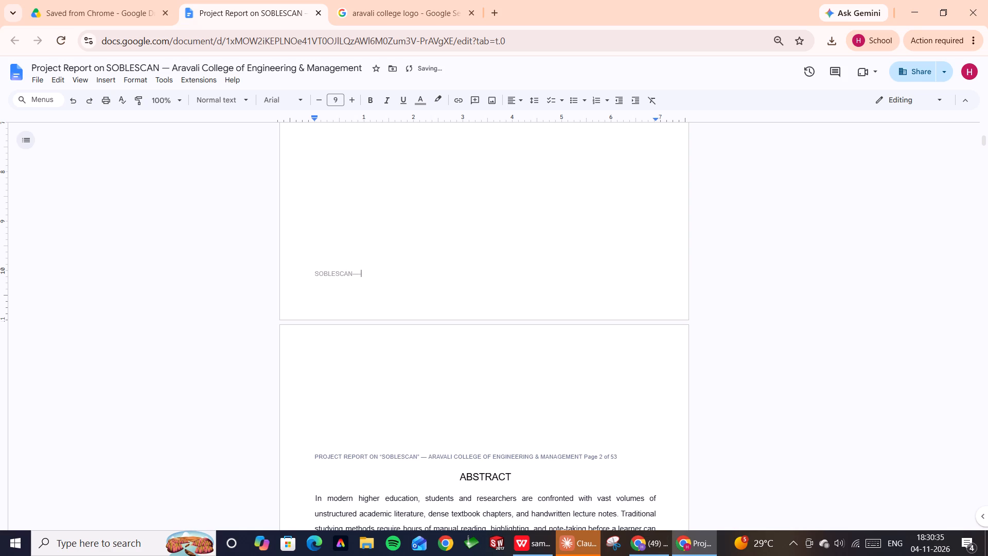
type("PAGE")
key("shift+space")
key("shift+exclam")
key("shift+BackSpace")
key("1")
Change the page number in the acknowledgement page's footer text to 2.
key("space")
scroll(354, 268, "up", 7)
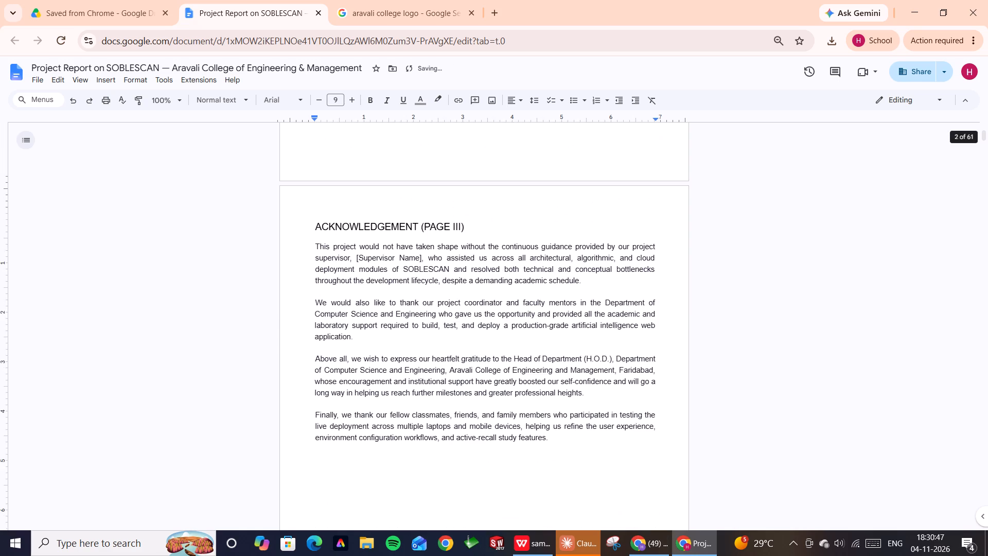
scroll(496, 376, "up", 6)
scroll(496, 376, "down", 12)
scroll(496, 376, "up", 3)
scroll(496, 376, "down", 3)
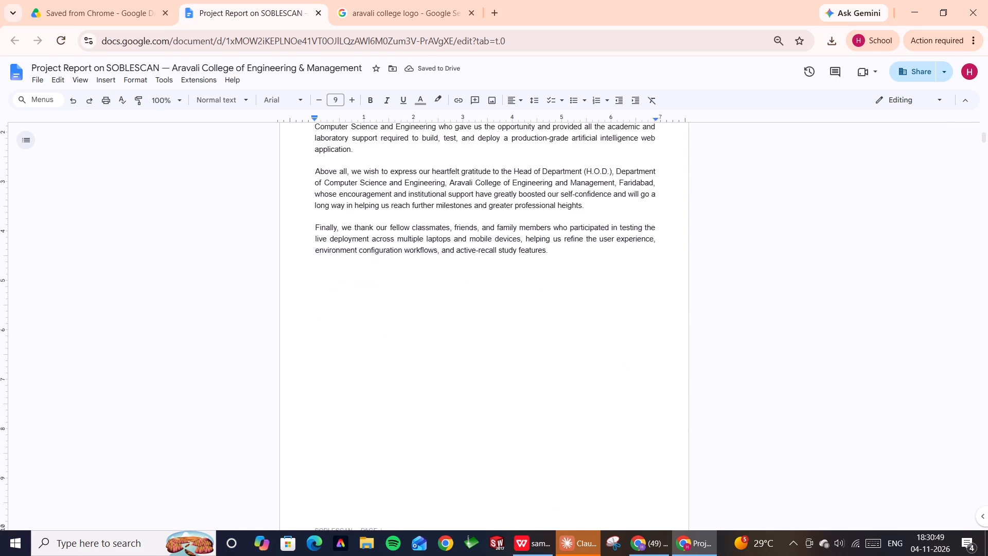
scroll(496, 376, "down", 1)
key("BackSpace")
key("BackSpace")
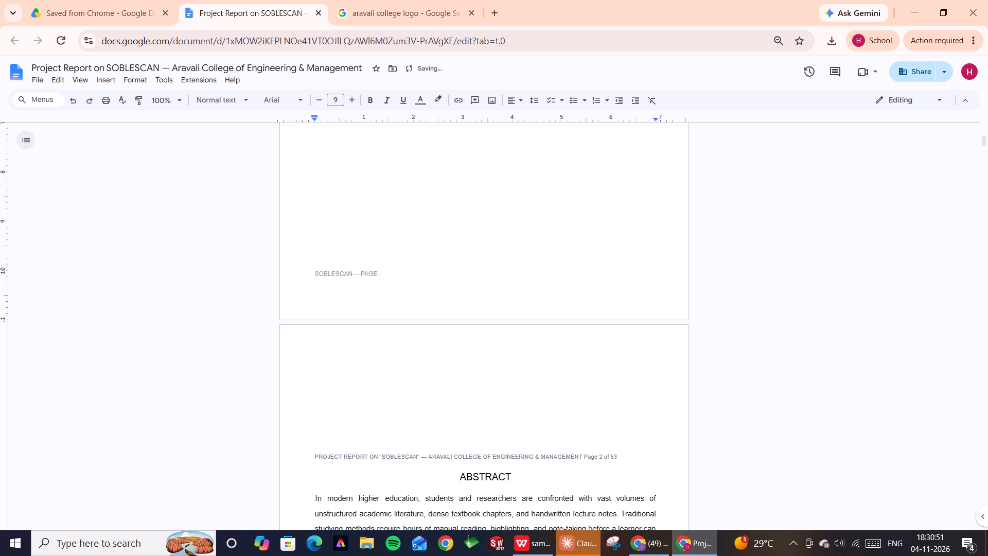
key("2")
Enter the footer text "SOBLESCAN---- PAGE 1" on the bottom blank line of the cover page.
scroll(496, 364, "up", 4)
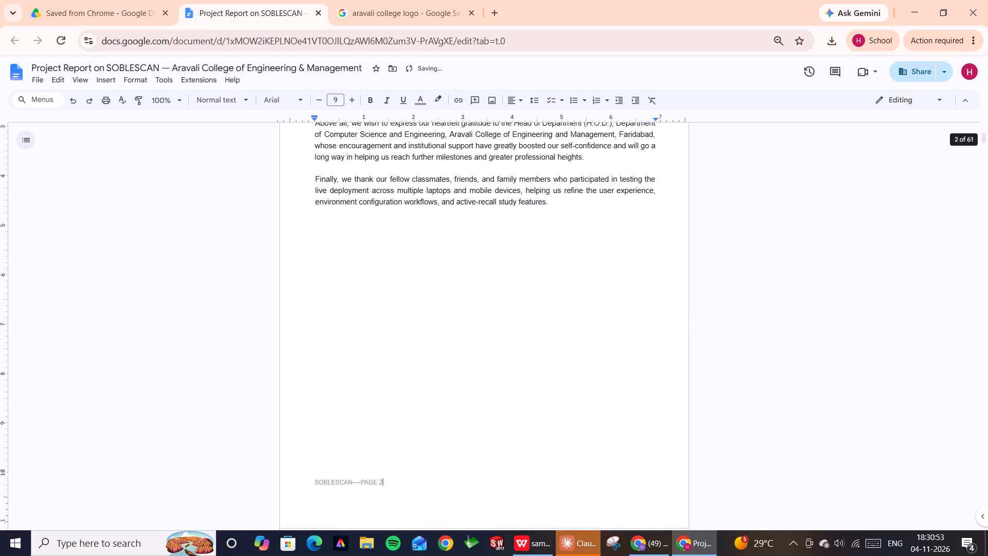
scroll(500, 364, "up", 5)
scroll(507, 364, "down", 2)
scroll(507, 364, "up", 3)
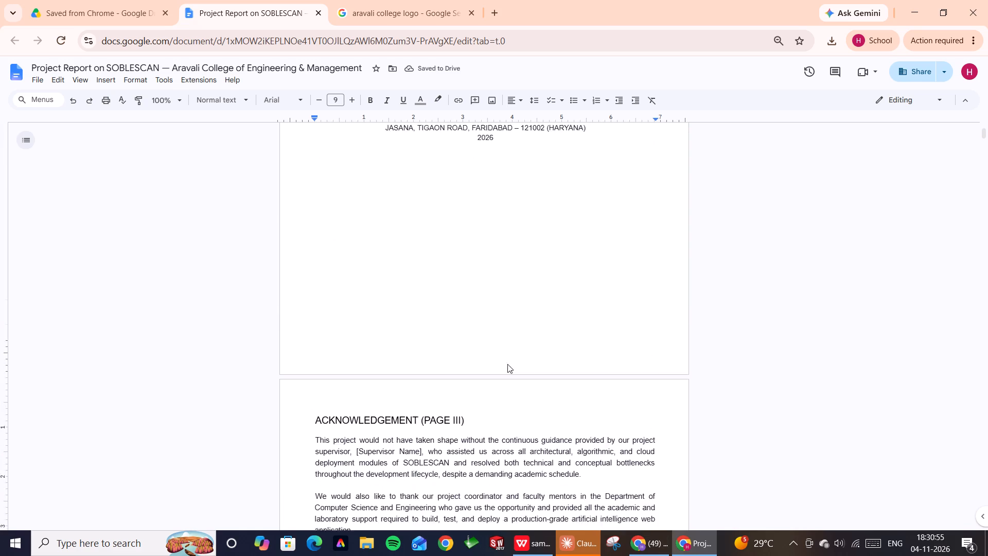
scroll(508, 362, "up", 2)
scroll(442, 339, "down", 3)
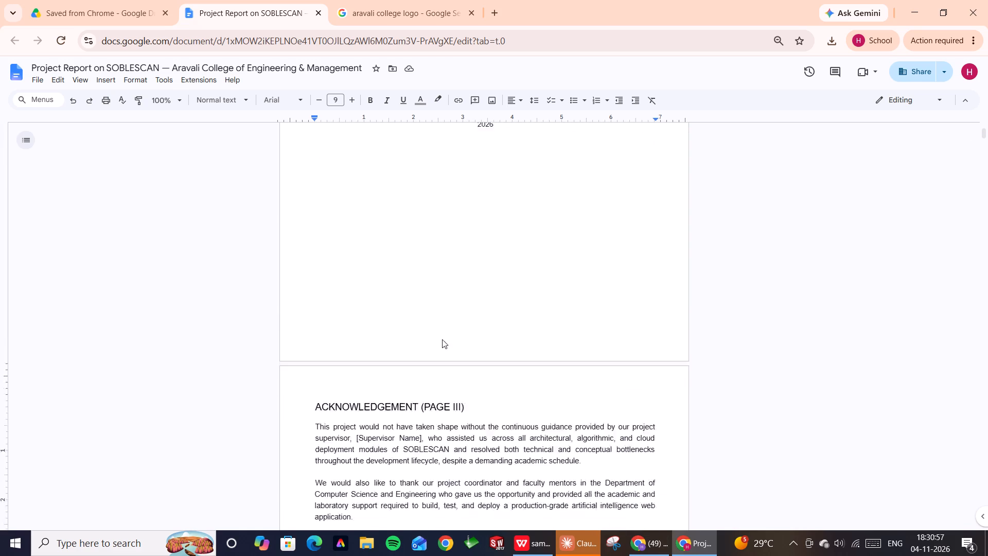
left_click(380, 301)
left_click(346, 279)
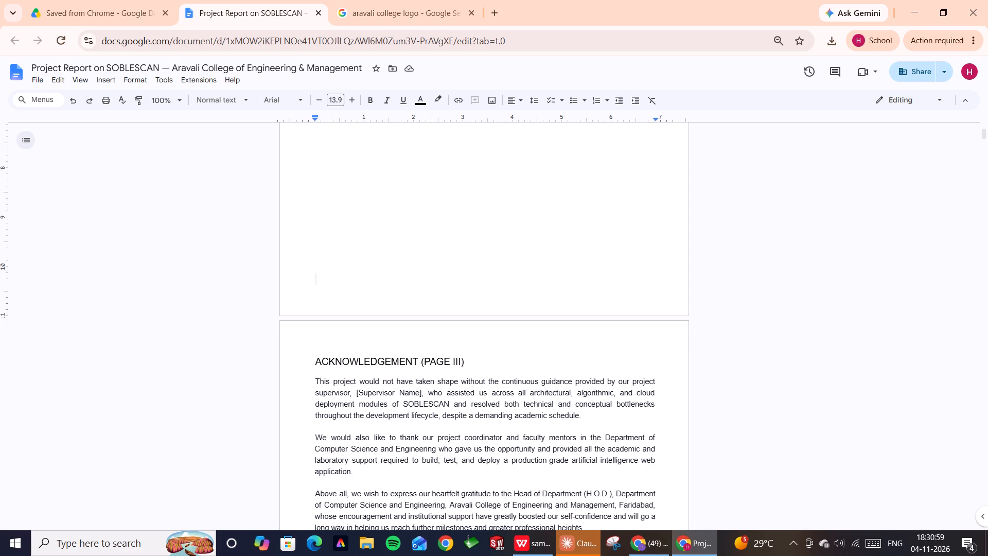
type("SO")
key("shift+b")
type("LE")
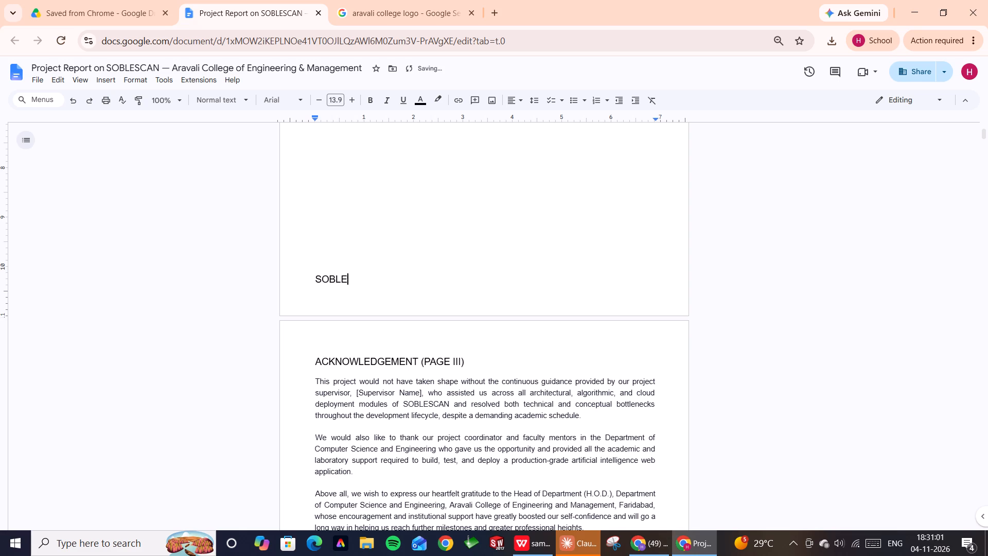
key("BackSpace")
key("BackSpace")
key("BackSpace")
key("BackSpace")
key("BackSpace")
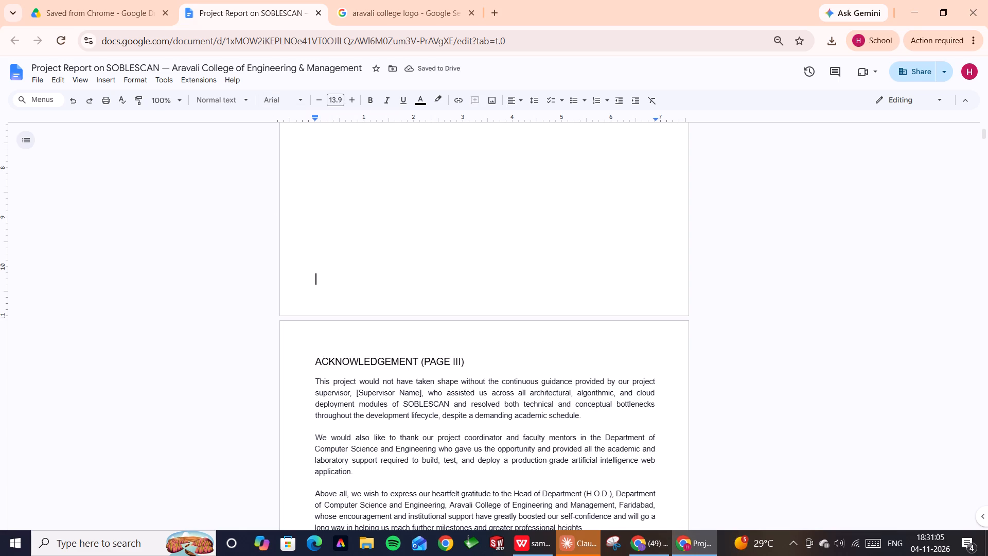
type("SOB")
type("LE")
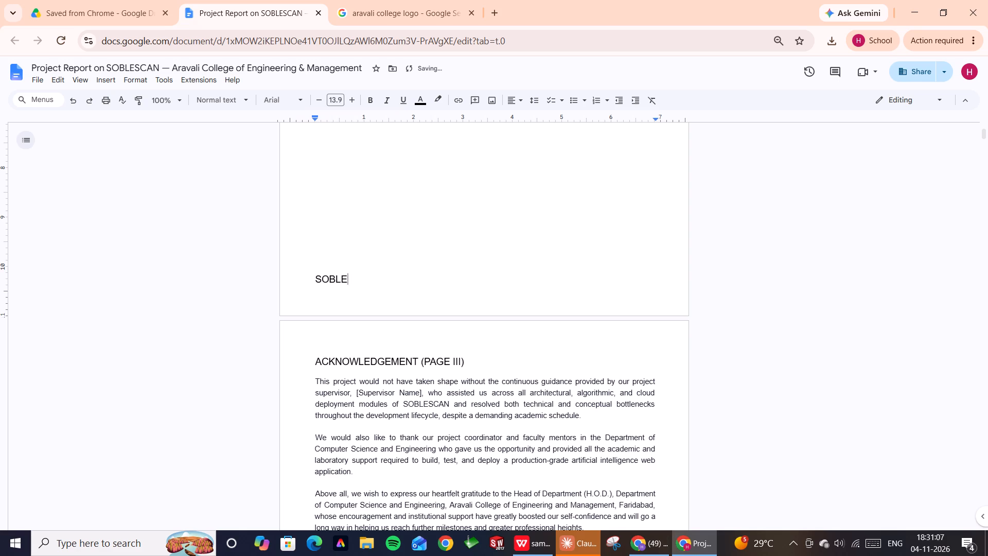
type("SCAN")
type("----")
key("space")
type("pA")
key("BackSpace")
key("BackSpace")
type("PAGE")
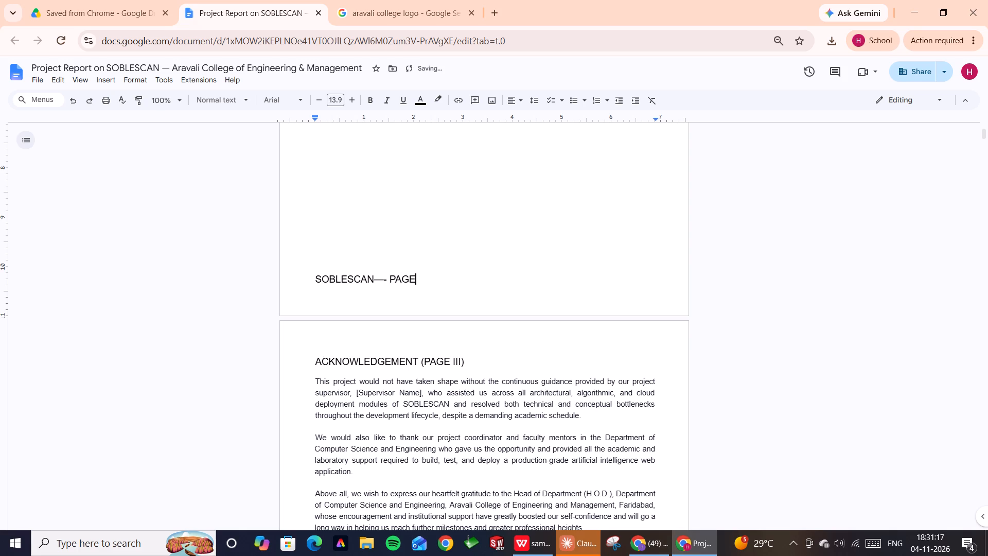
key("space")
key("shift+exclam")
key("BackSpace")
key("shift+exclam")
key("BackSpace")
key("1")
Delete the "PROJECT REPORT ON SOBLESCAN" running header line and the blank space above the ABSTRACT heading.
scroll(466, 185, "down", 3)
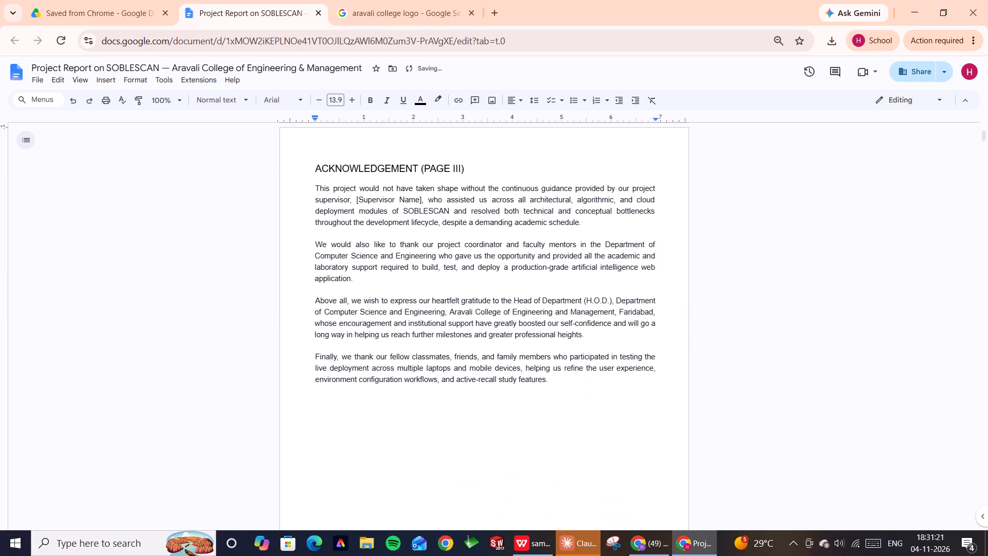
scroll(470, 201, "down", 9)
scroll(471, 213, "up", 2)
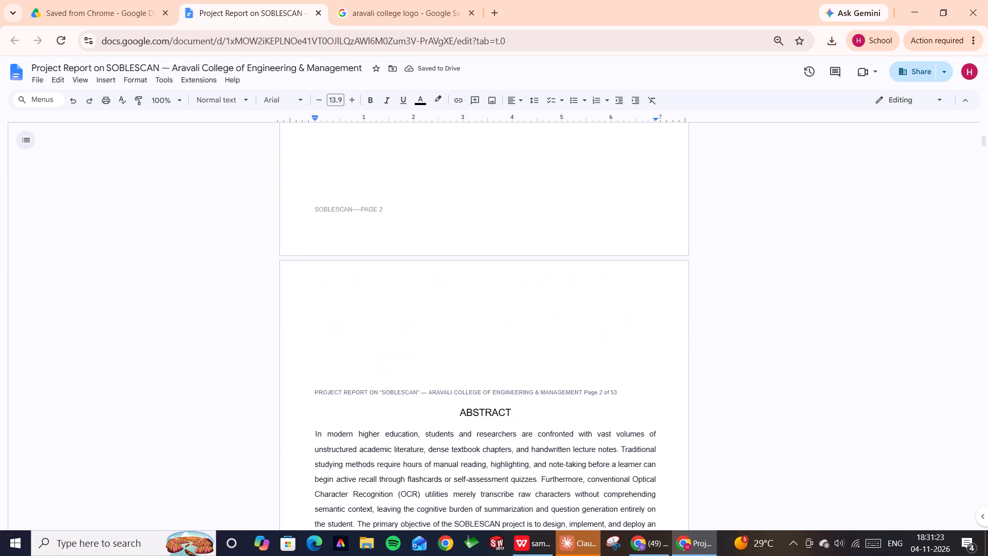
left_click_drag(305, 387, 628, 379)
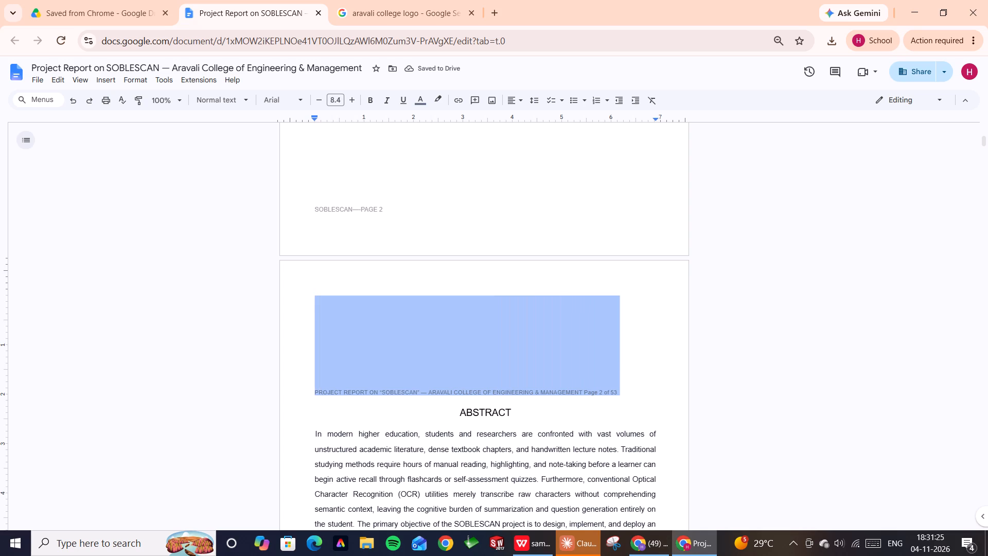
key("BackSpace")
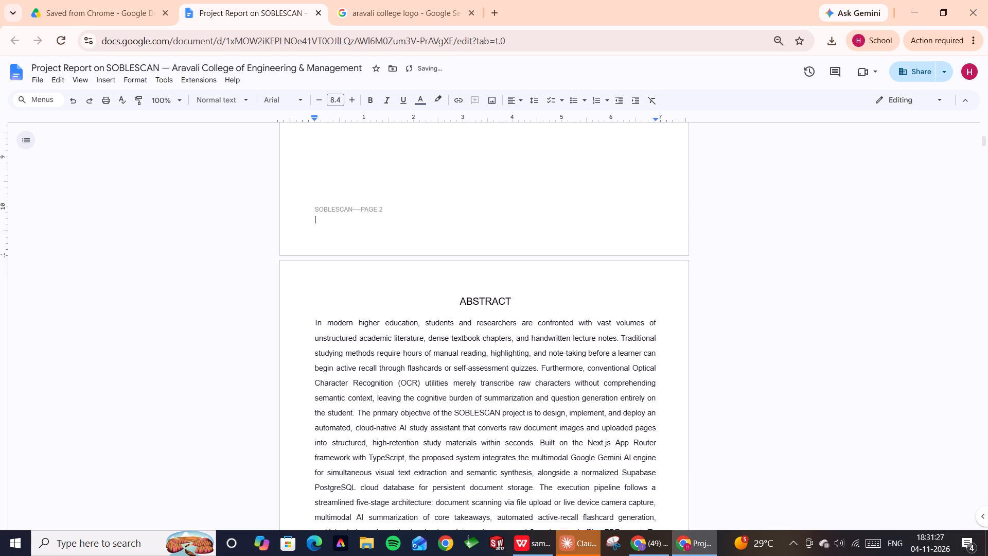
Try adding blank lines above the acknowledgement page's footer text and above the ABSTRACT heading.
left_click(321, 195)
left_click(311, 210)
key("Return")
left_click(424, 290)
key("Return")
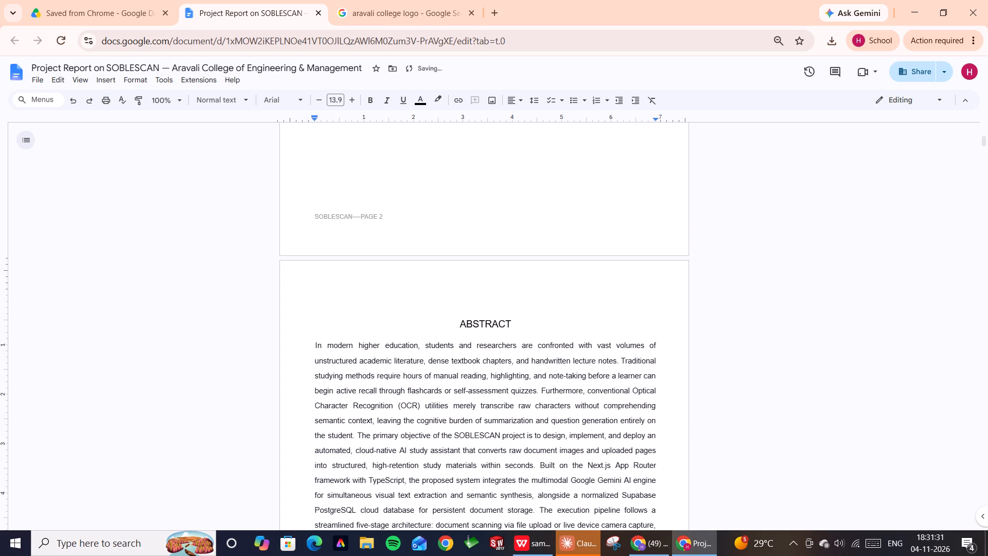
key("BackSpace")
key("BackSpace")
Switch to the sample project report in WPS Office and examine its cover, acknowledgement, abstract and table of contents pages.
scroll(564, 300, "down", 7)
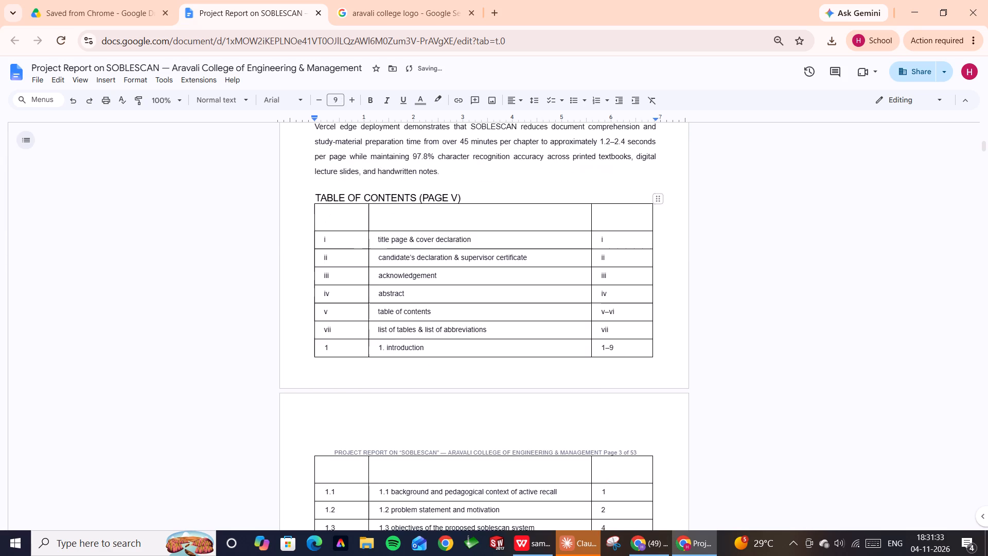
scroll(488, 297, "up", 2)
key("alt+Tab")
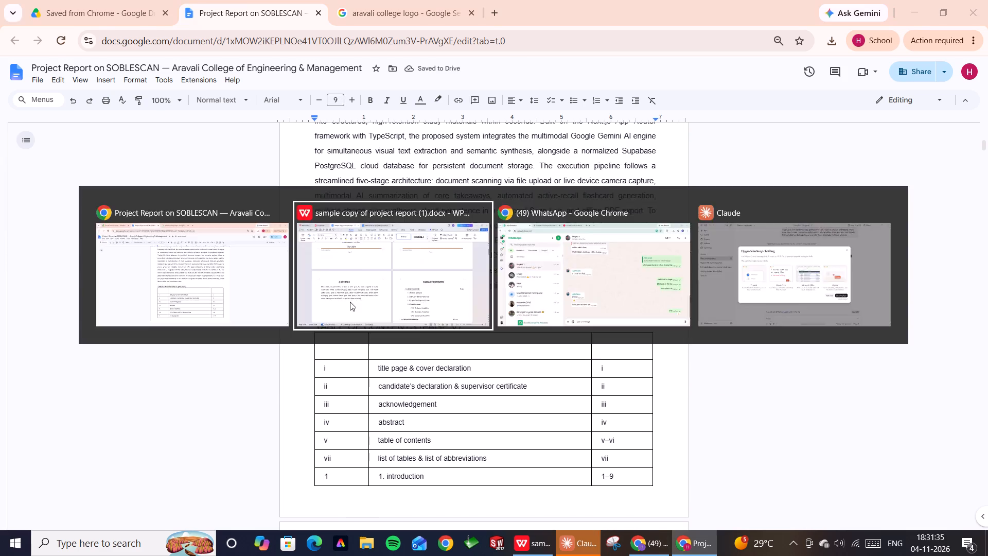
scroll(652, 280, "up", 2)
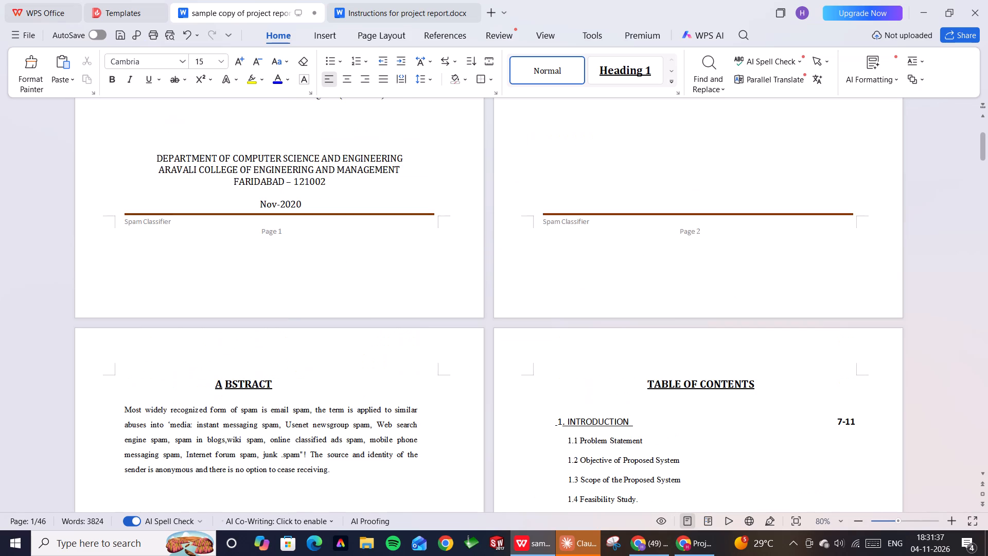
scroll(655, 284, "up", 6)
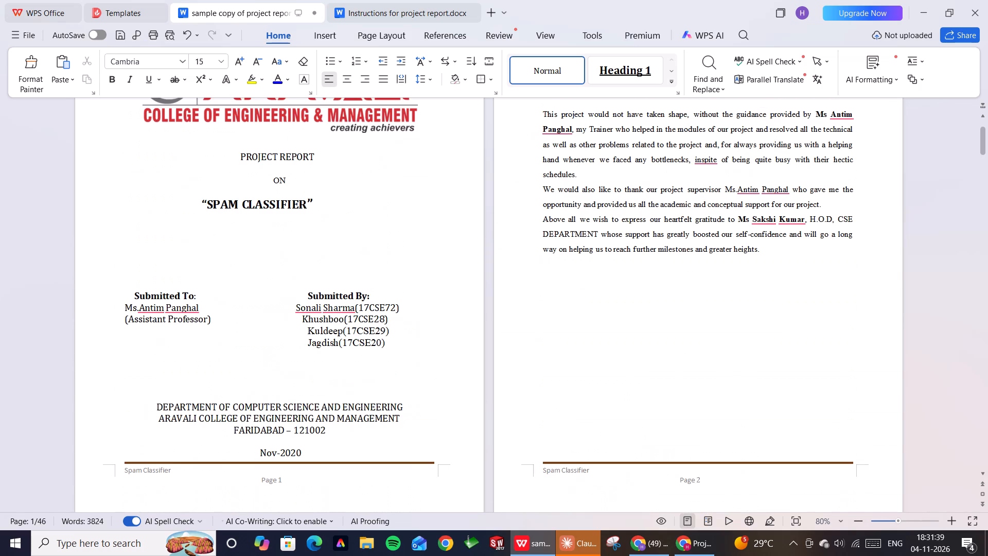
scroll(655, 285, "up", 2)
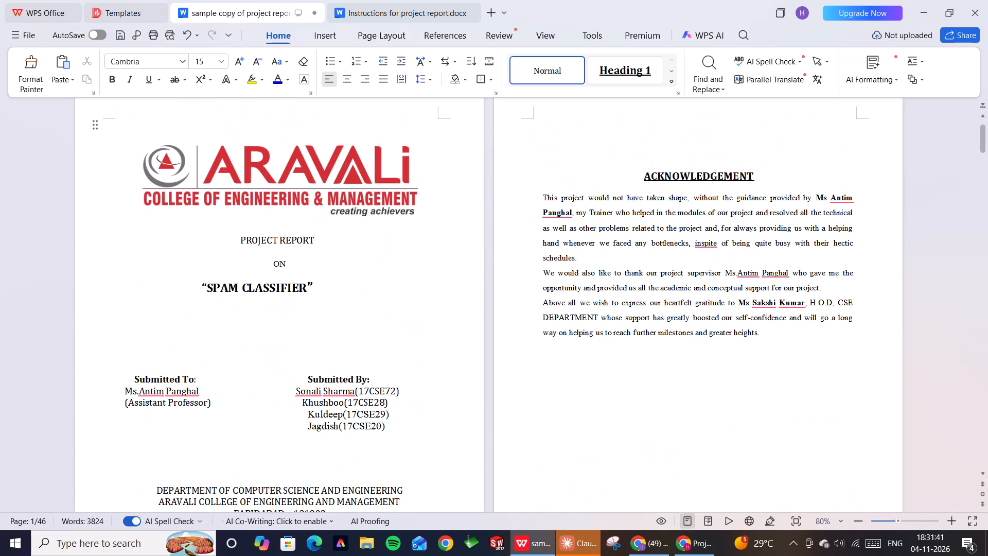
scroll(655, 285, "down", 10)
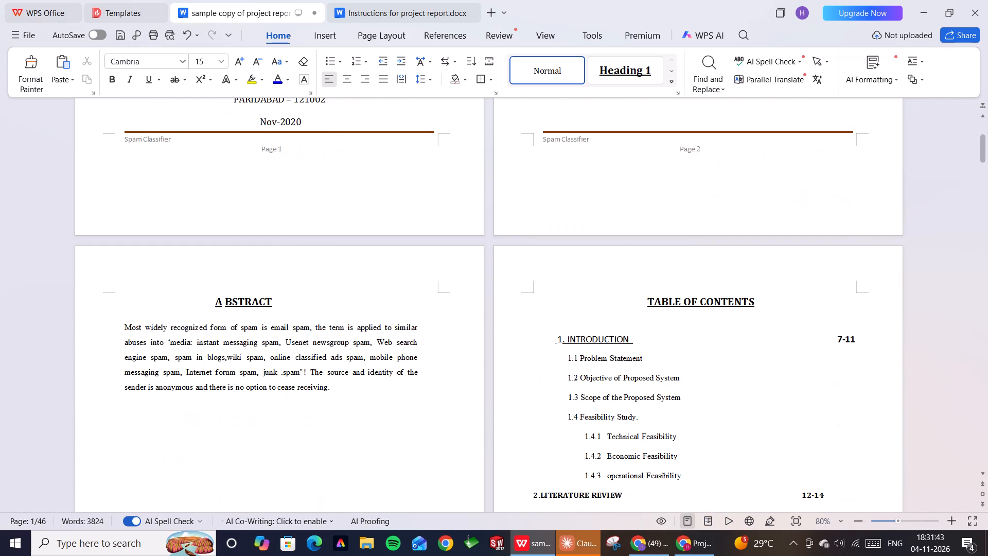
Return to the report in Google Docs and delete "(PAGE III)" from the ACKNOWLEDGEMENT heading.
key("alt+Tab")
scroll(536, 299, "down", 3)
scroll(534, 299, "up", 16)
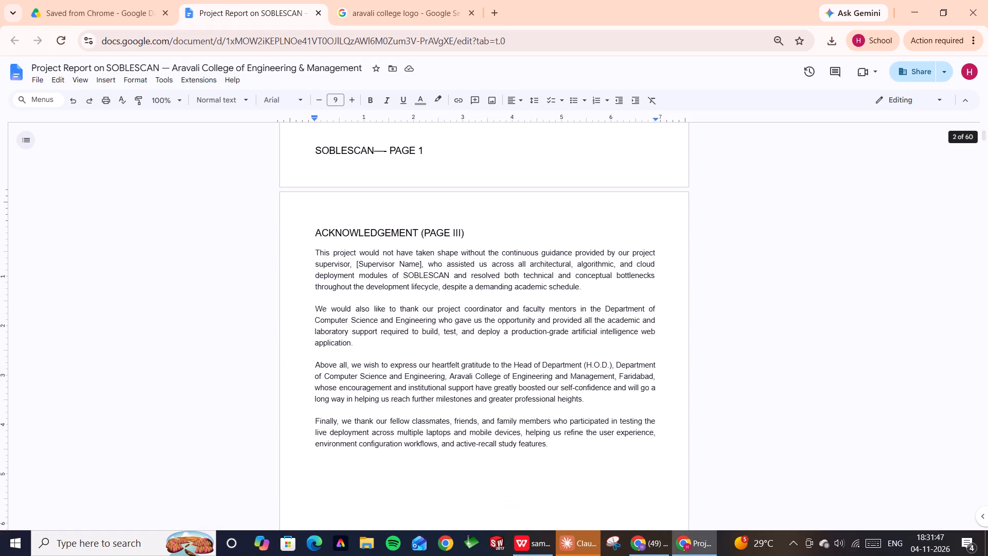
scroll(534, 299, "down", 5)
scroll(534, 299, "up", 4)
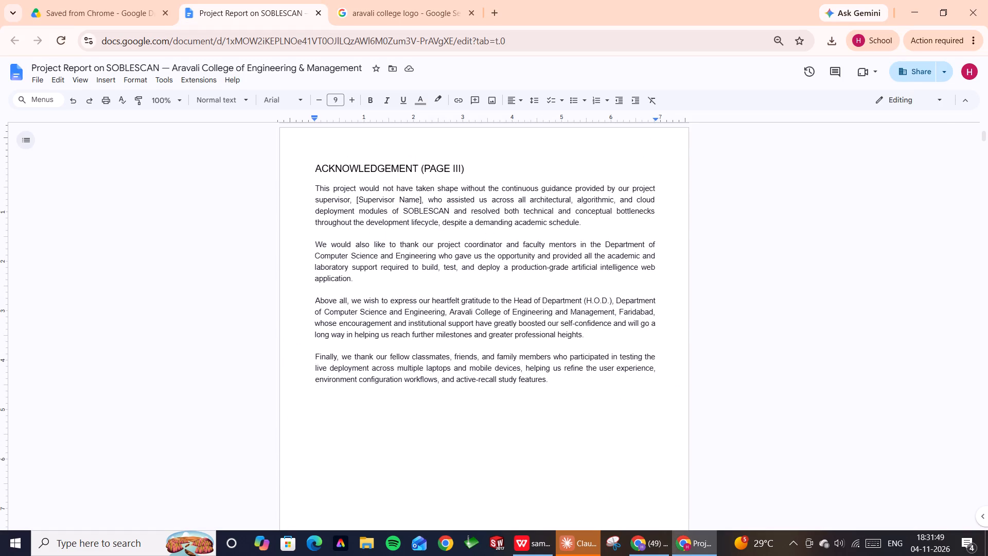
left_click_drag(481, 167, 420, 167)
key("BackSpace")
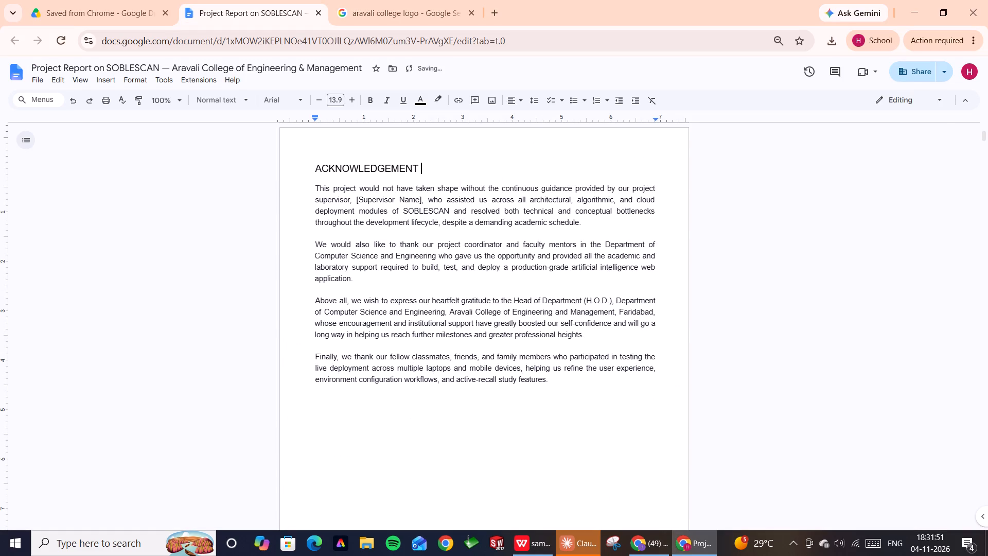
Insert blank lines before the TABLE OF CONTENTS heading so it starts on a new page after the abstract.
scroll(626, 236, "down", 8)
scroll(569, 267, "down", 6)
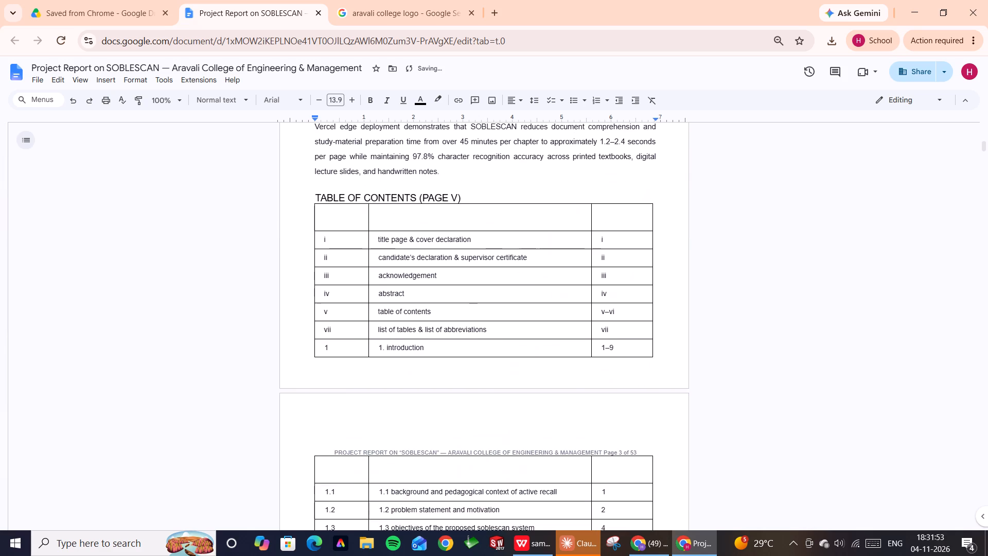
left_click(314, 197)
left_click(316, 189)
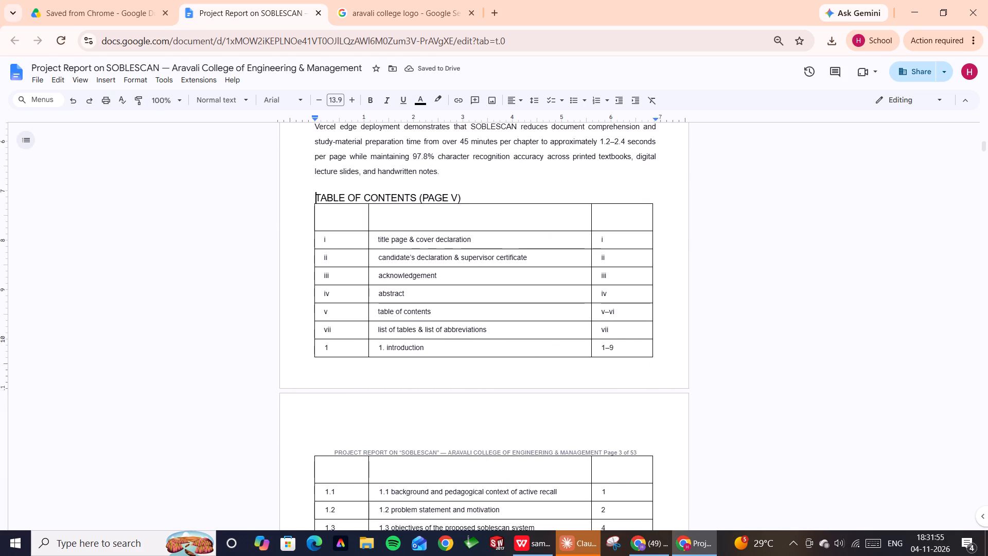
key("Return")
key("Return")
key("Return")
key("Return")
key("Return")
key("Return")
key("Return")
key("Return")
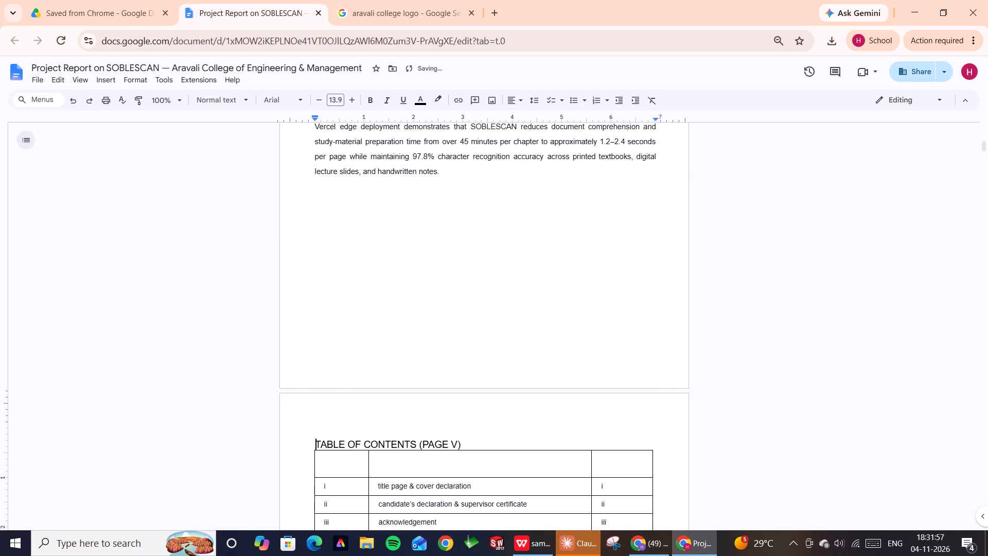
Delete "(PAGE V)" from the TABLE OF CONTENTS heading.
scroll(443, 268, "down", 4)
left_click_drag(473, 184, 425, 185)
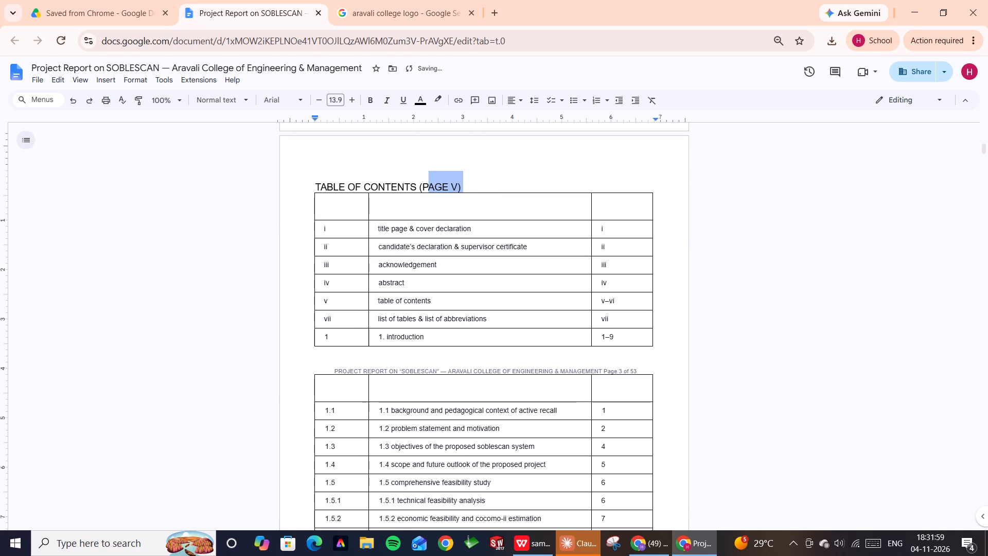
left_click_drag(425, 185, 418, 185)
key("BackSpace")
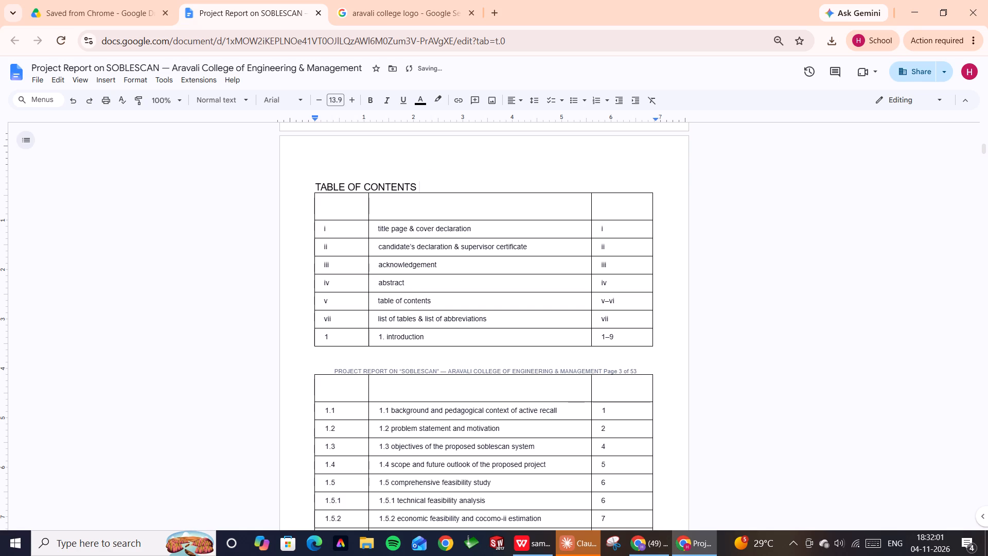
Delete the "PROJECT REPORT ON 'SOBLESCAN' … Page 3 of 53" line between the two TABLE OF CONTENTS tables.
scroll(445, 191, "down", 4)
scroll(442, 200, "up", 2)
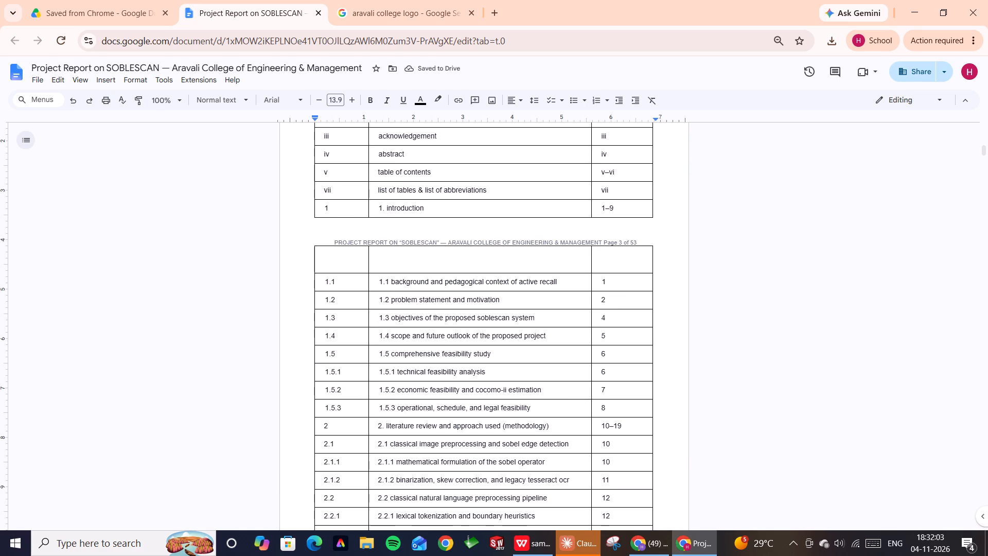
left_click_drag(331, 241, 659, 240)
key("BackSpace")
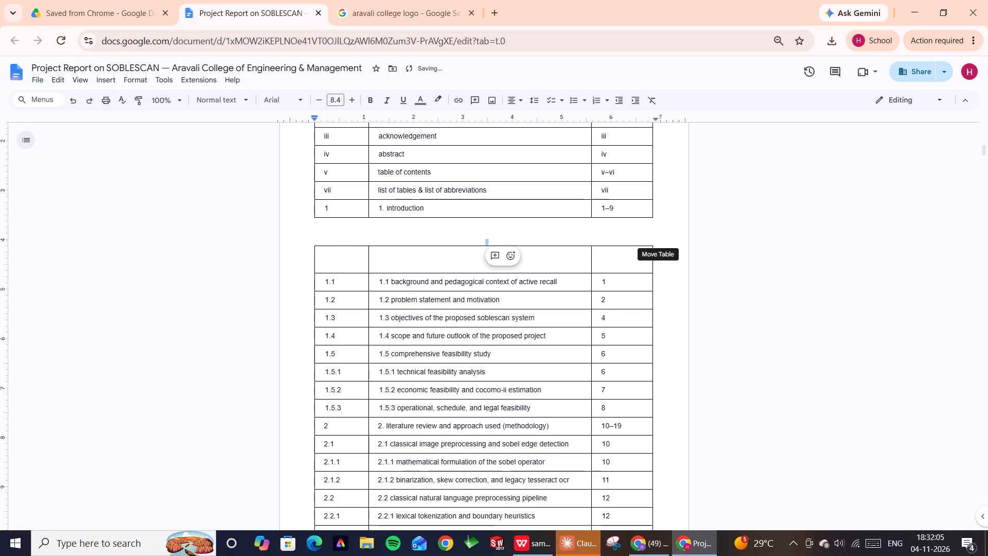
key("BackSpace")
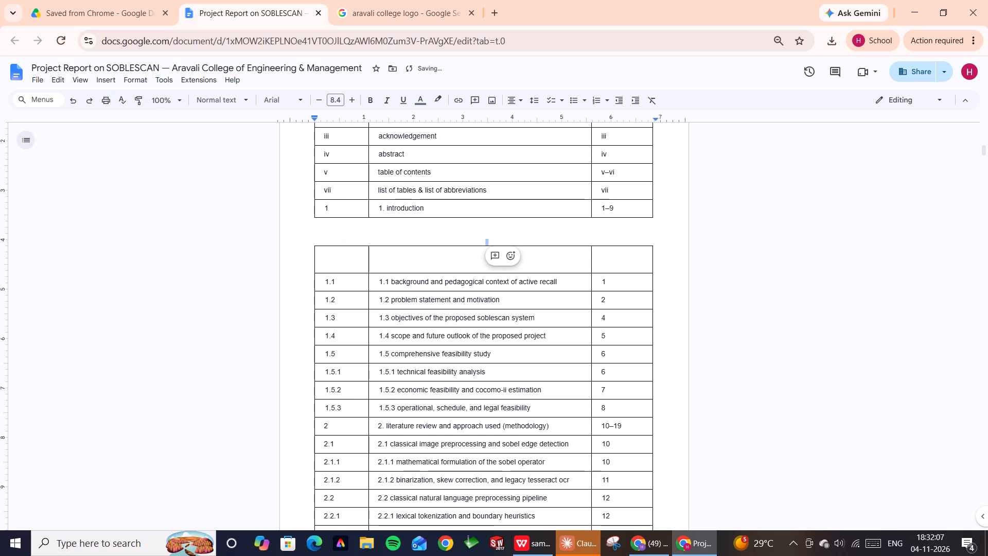
scroll(515, 228, "up", 2)
scroll(568, 264, "down", 1)
left_click(785, 284)
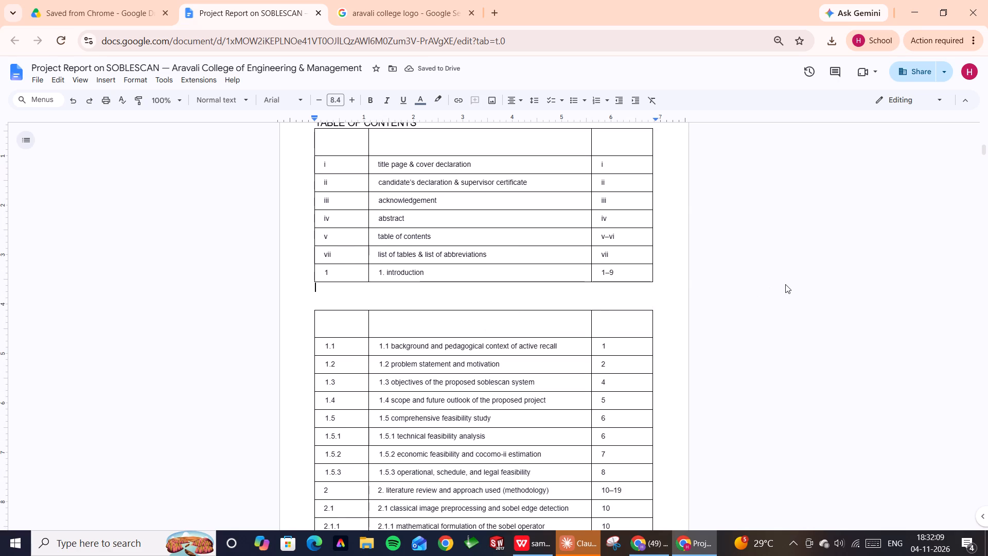
scroll(735, 305, "down", 2)
scroll(735, 305, "up", 2)
scroll(645, 307, "up", 1)
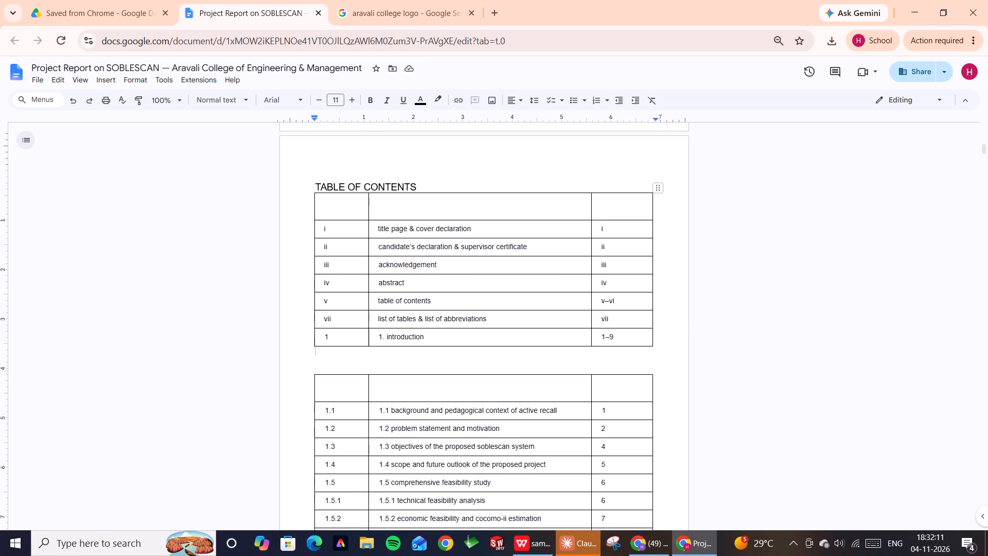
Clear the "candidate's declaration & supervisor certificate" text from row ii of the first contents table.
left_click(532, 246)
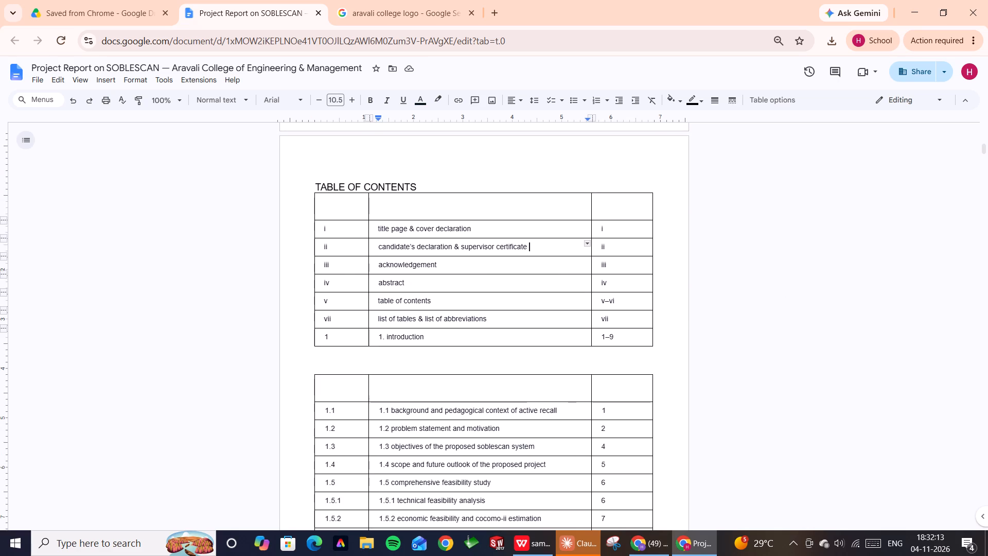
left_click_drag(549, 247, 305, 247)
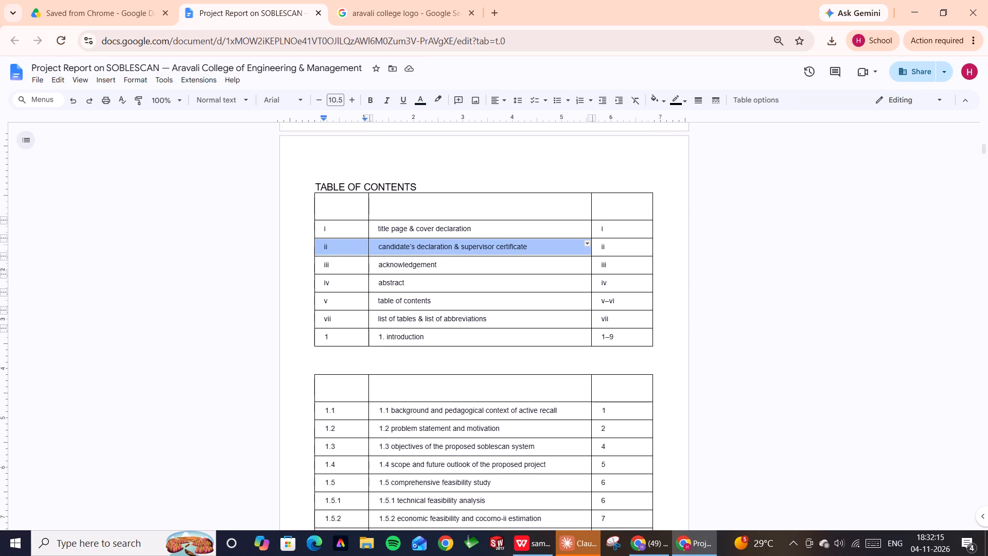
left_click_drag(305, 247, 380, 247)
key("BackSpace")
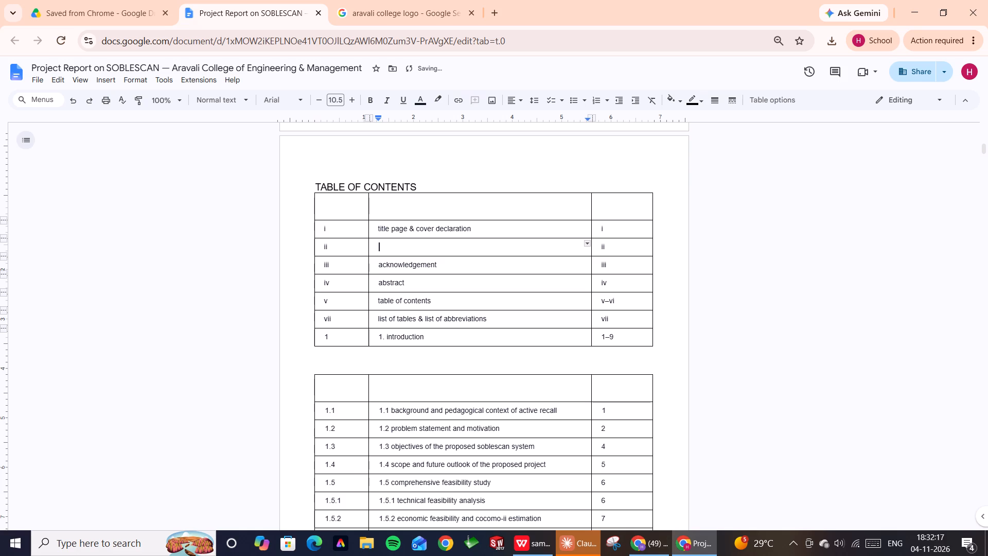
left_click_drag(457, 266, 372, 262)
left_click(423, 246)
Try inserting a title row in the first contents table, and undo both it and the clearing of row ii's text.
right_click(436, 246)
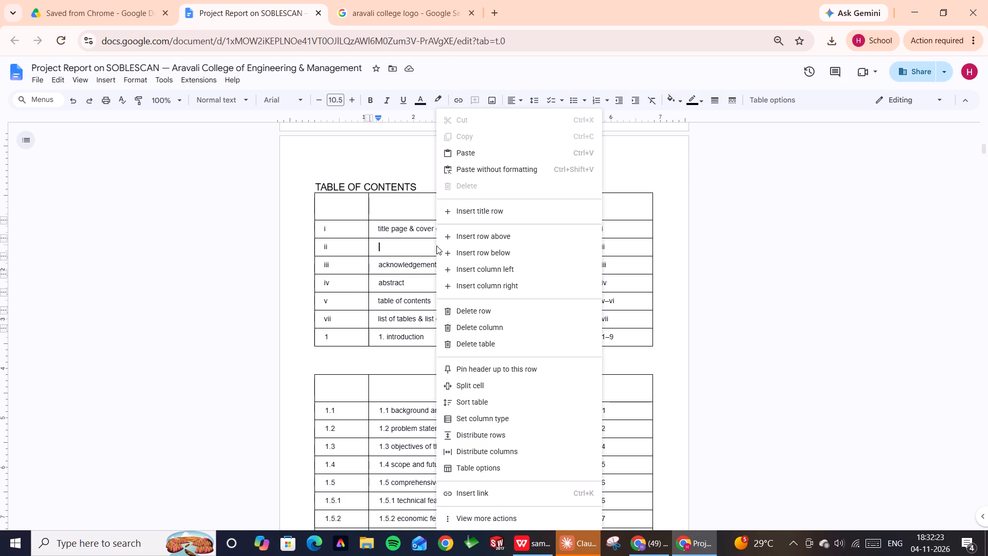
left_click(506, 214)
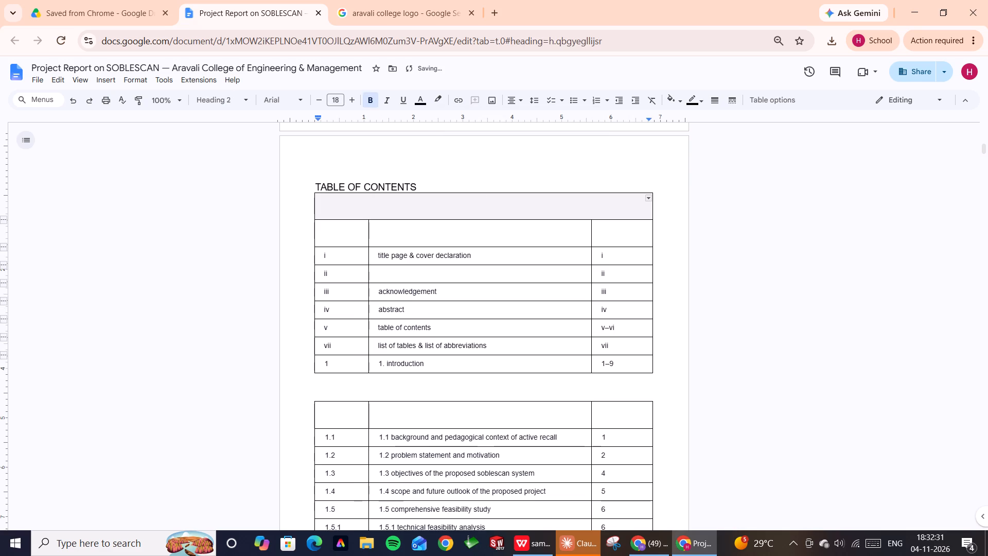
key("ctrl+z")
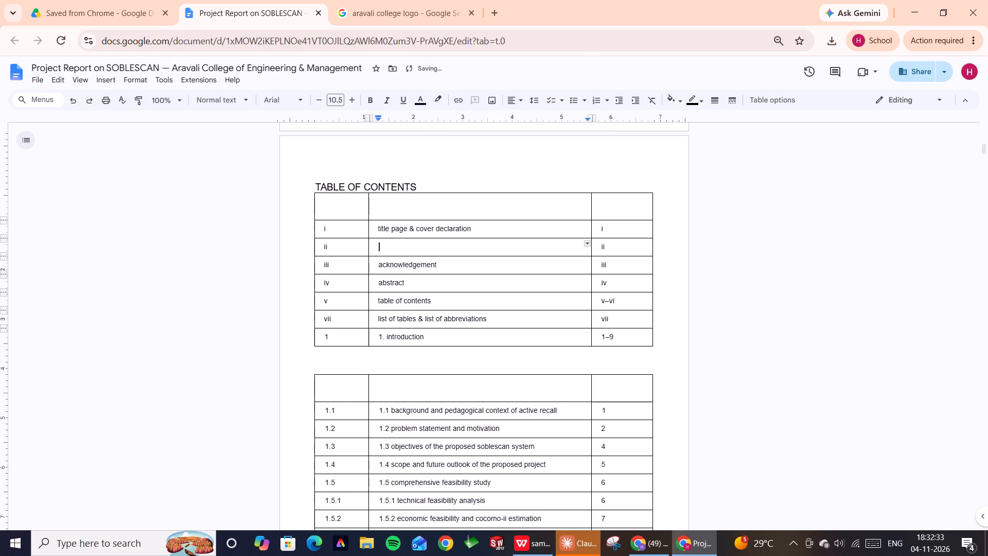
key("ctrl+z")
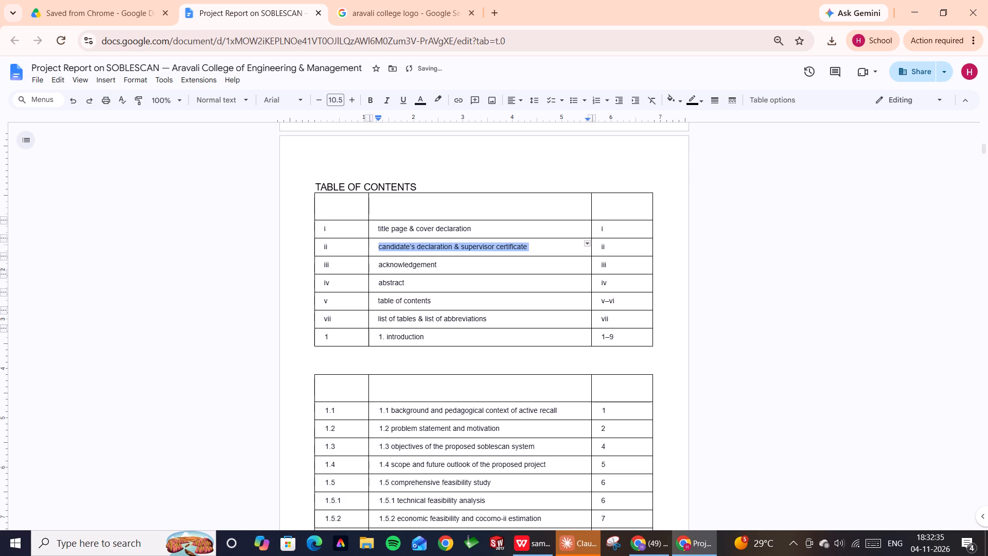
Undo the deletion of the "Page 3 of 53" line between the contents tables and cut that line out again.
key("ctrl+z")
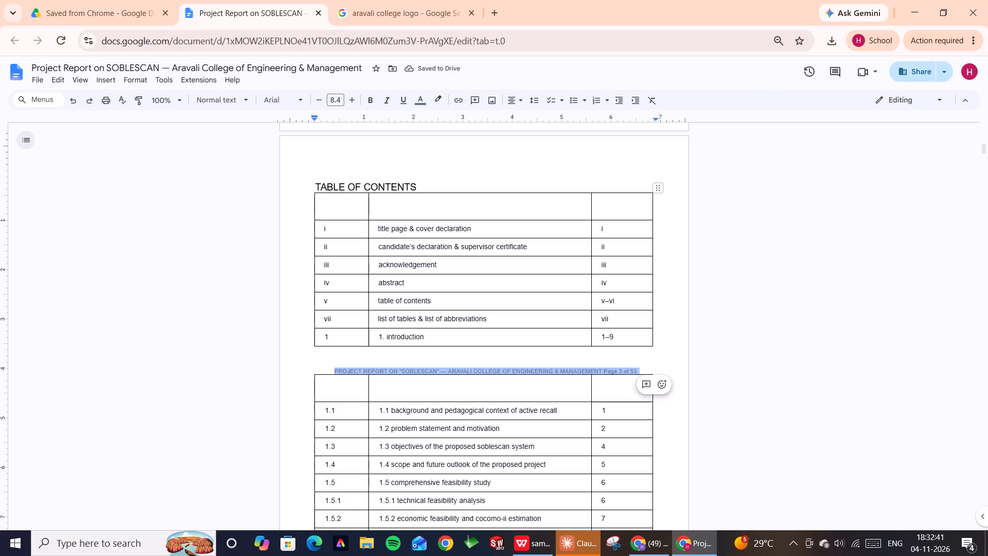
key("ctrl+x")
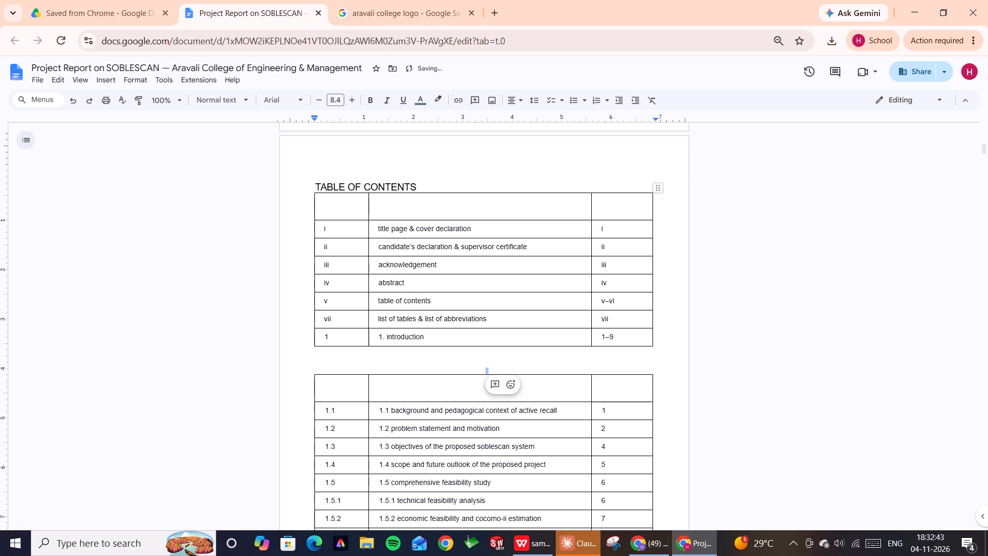
Delete the entire "candidate's declaration & supervisor certificate" row from the first contents table.
left_click_drag(500, 229, 370, 235)
left_click_drag(553, 247, 355, 247)
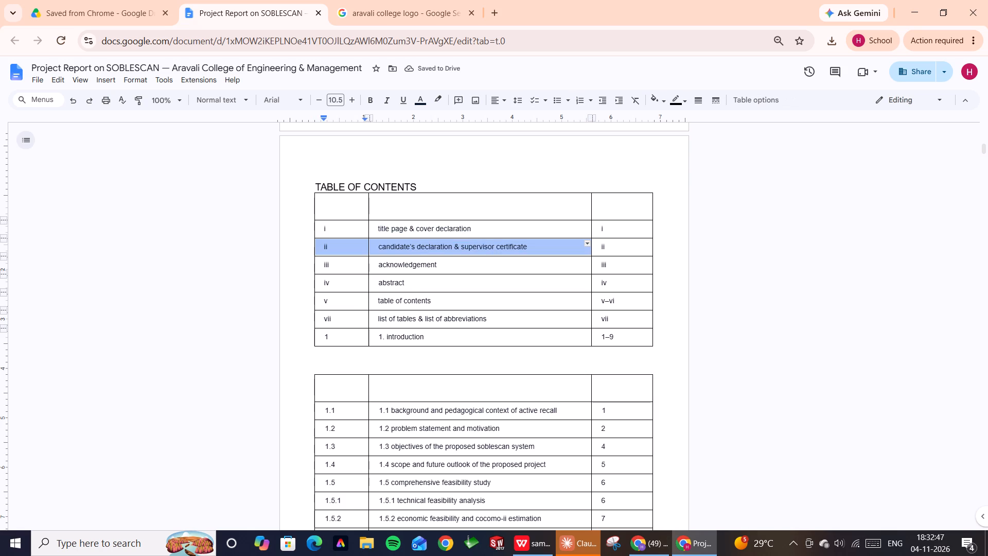
left_click_drag(355, 247, 380, 247)
right_click(351, 252)
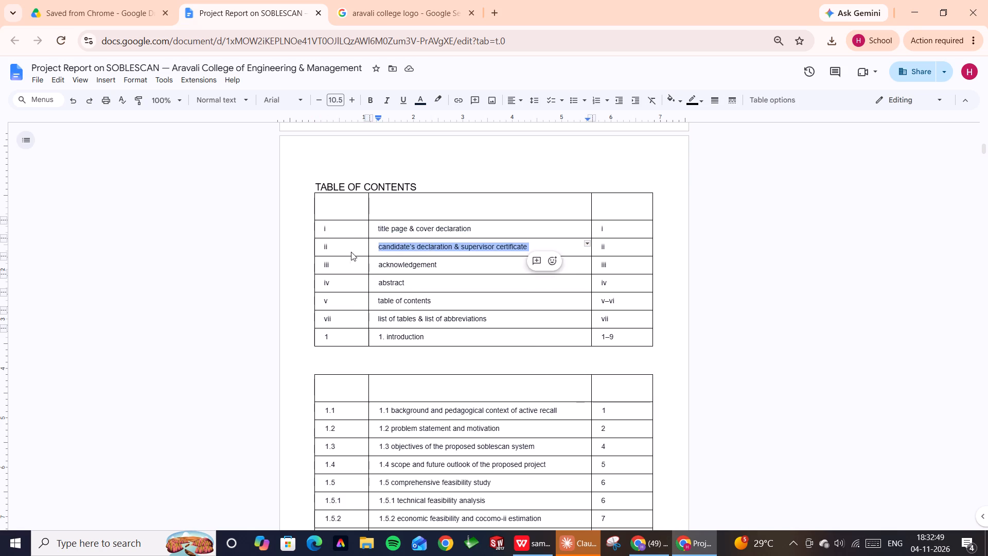
left_click(334, 249)
right_click(334, 249)
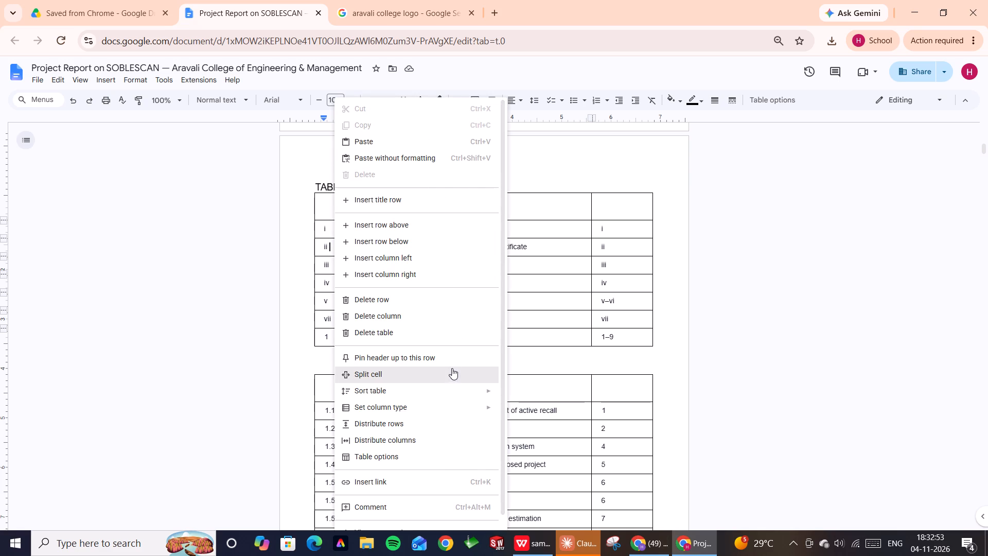
left_click(440, 306)
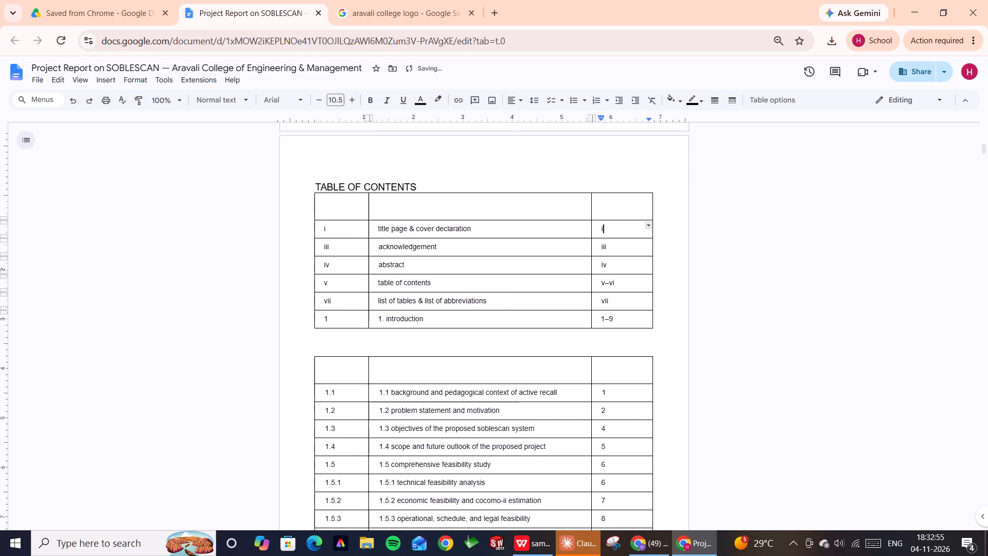
Switch to the sample project report in WPS Office and examine the layout and entries of its table of contents.
scroll(487, 269, "down", 1)
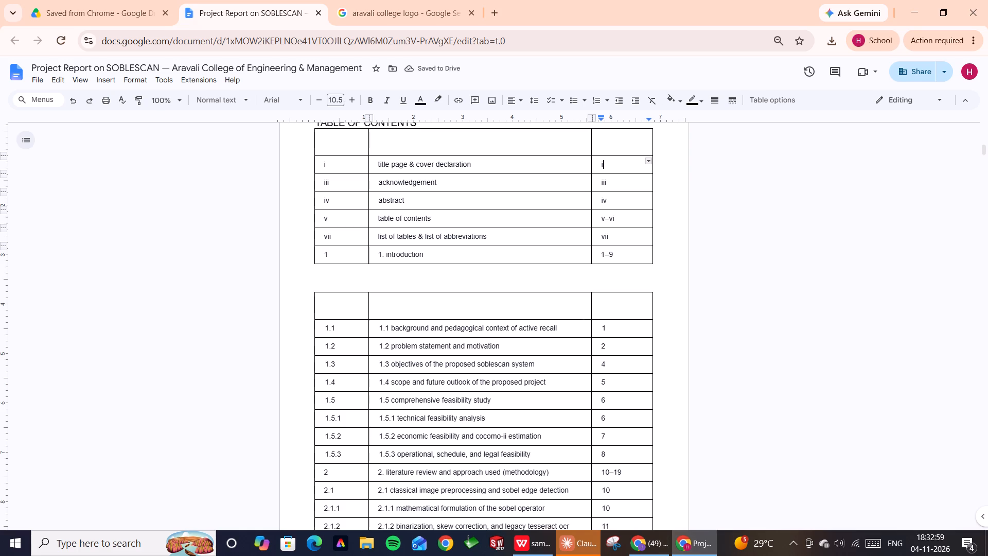
key("alt+Tab")
scroll(671, 307, "down", 1)
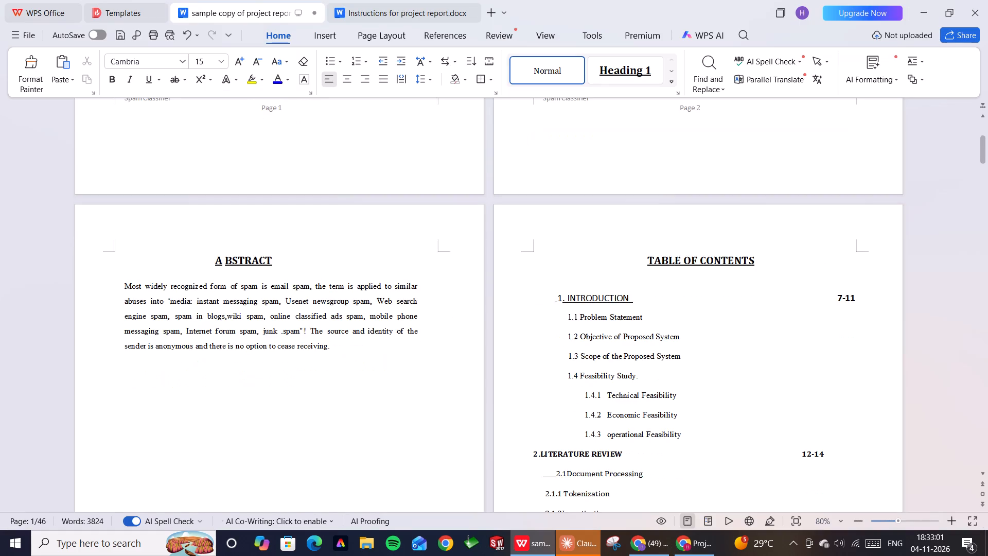
scroll(671, 307, "down", 4)
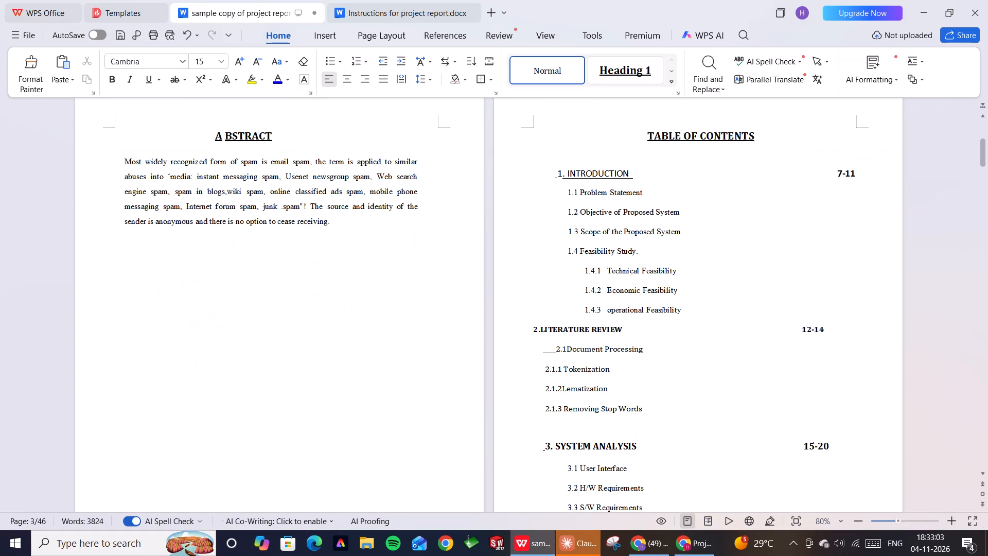
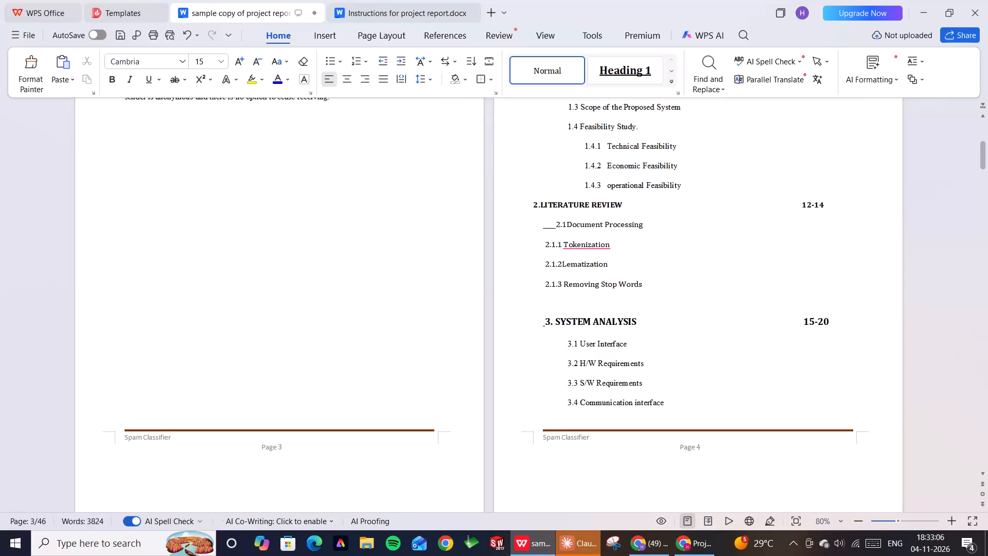
Examine the sample report's table of contents through REFERENCES, and compare it with the SOBLESCAN report's contents tables in Google Docs in Chrome.
scroll(671, 307, "down", 4)
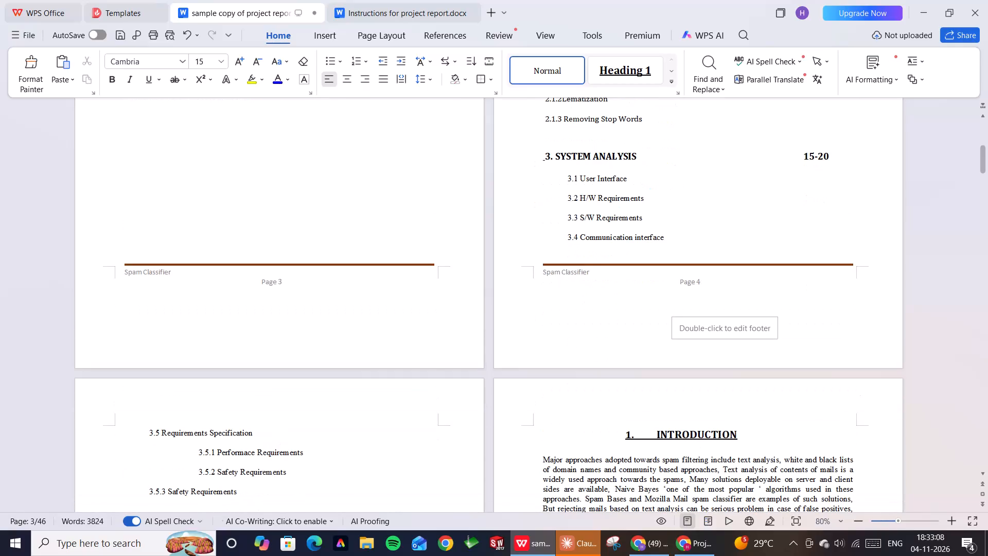
scroll(671, 308, "down", 6)
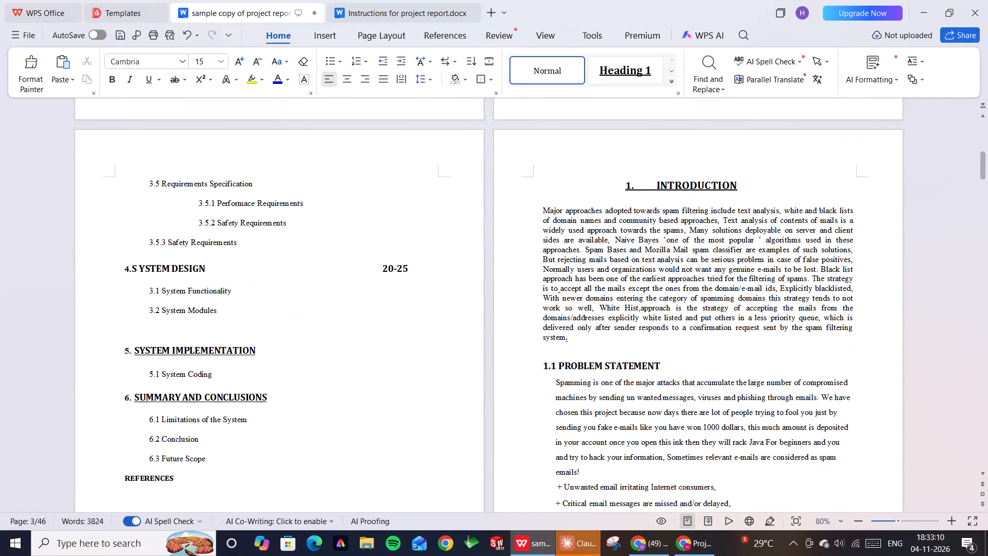
scroll(695, 317, "down", 3)
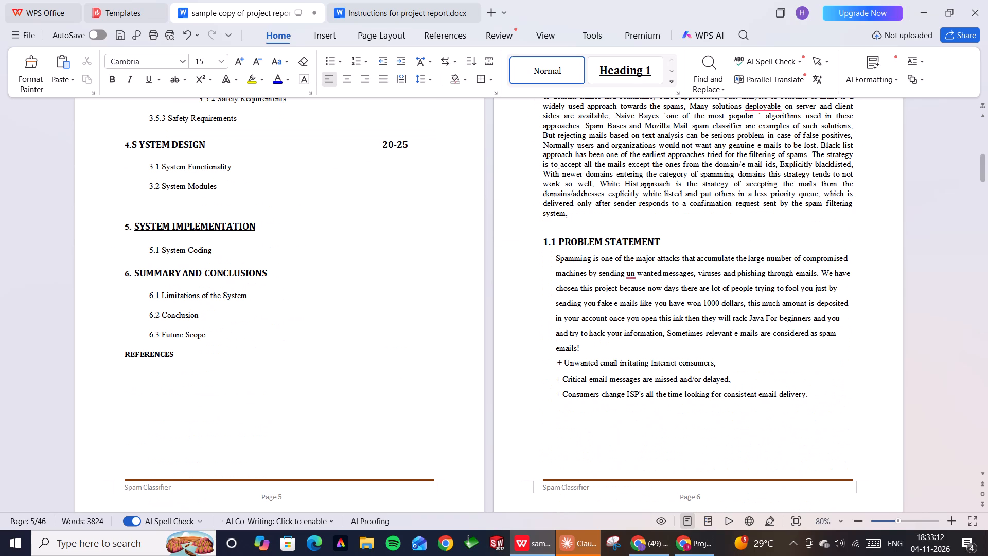
scroll(695, 317, "up", 13)
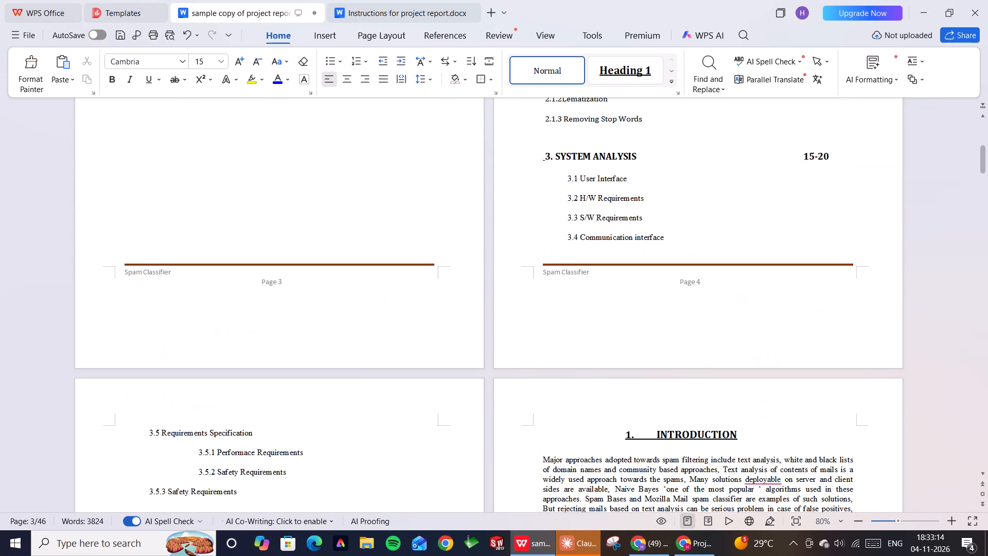
scroll(695, 317, "up", 7)
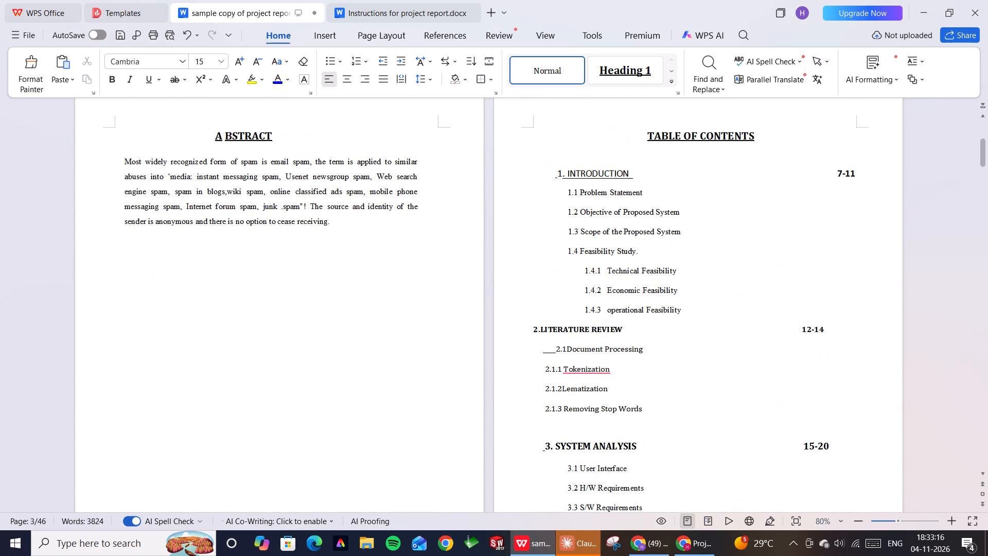
key("alt+Tab")
scroll(543, 289, "up", 3)
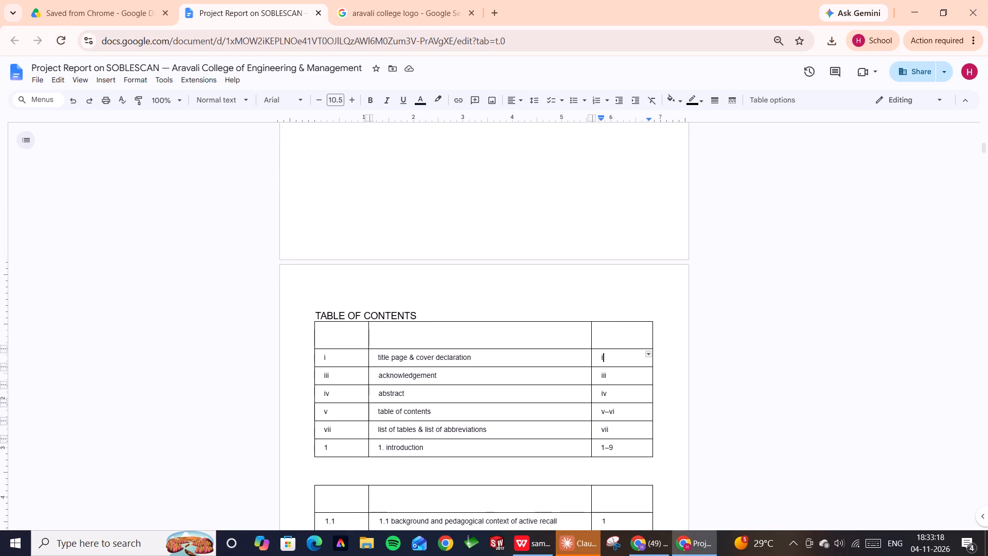
scroll(551, 314, "down", 15)
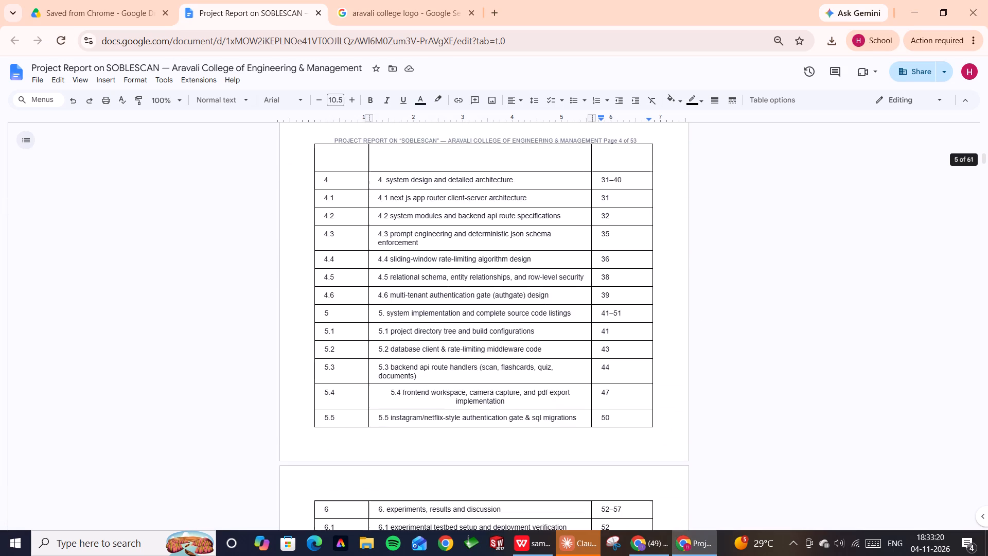
scroll(551, 314, "down", 6)
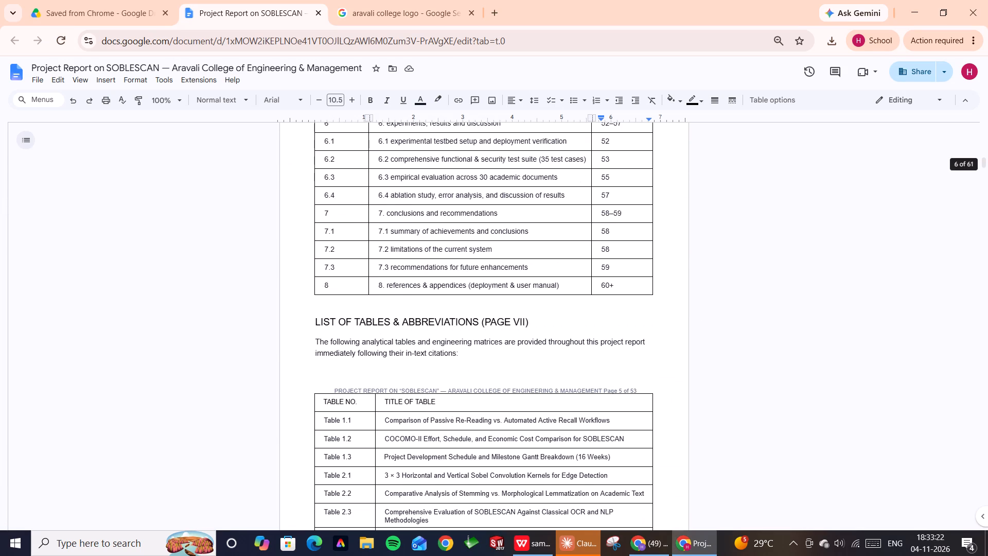
Switch back to the sample report in WPS Office and examine what follows its contents entries, through the opening Introduction pages.
key("alt+Tab")
scroll(726, 303, "down", 2)
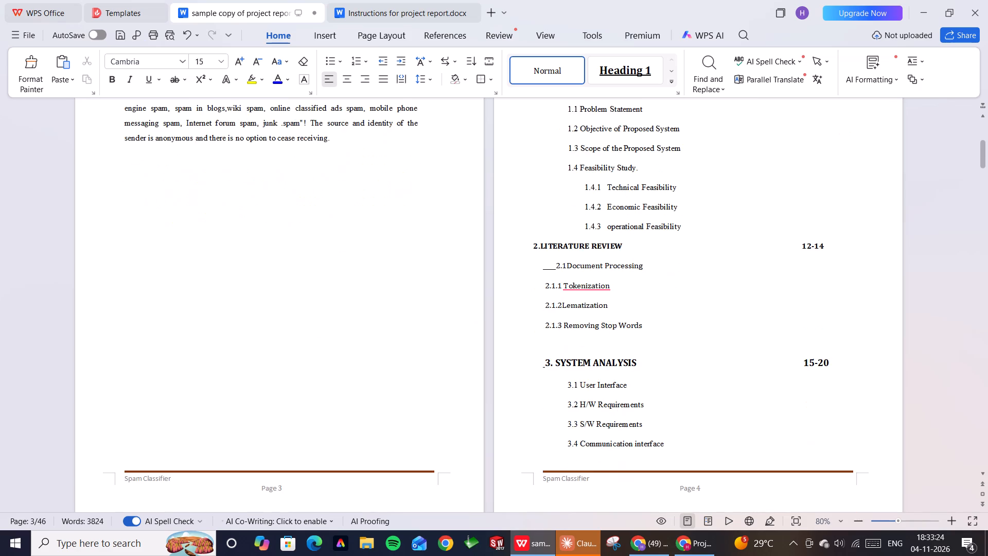
scroll(726, 303, "up", 2)
scroll(726, 303, "down", 7)
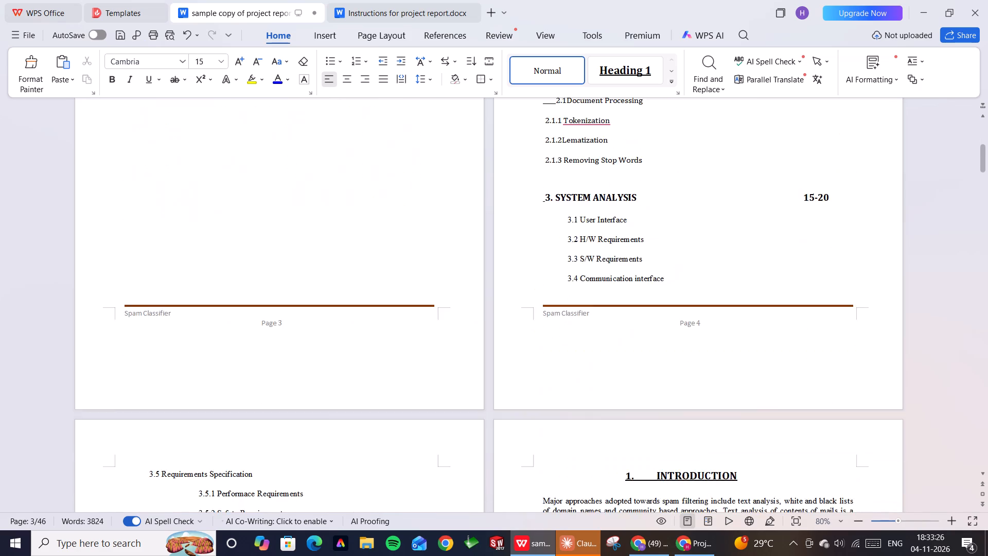
scroll(726, 303, "down", 9)
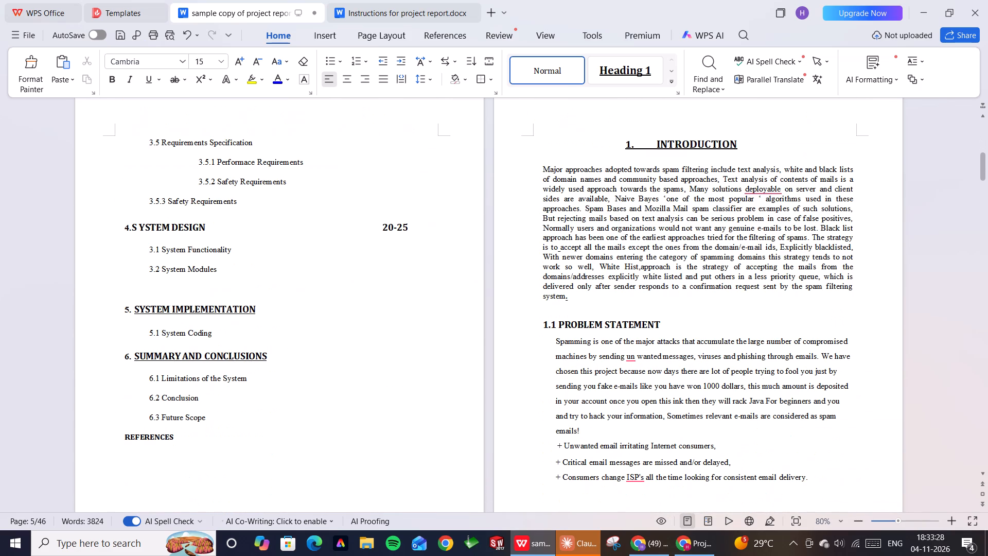
scroll(725, 307, "down", 3)
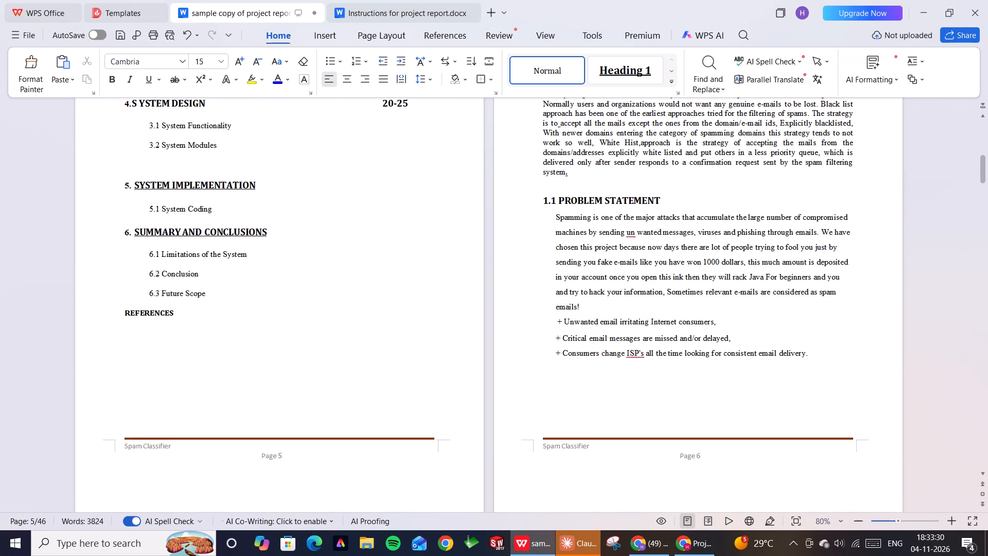
scroll(725, 307, "up", 1)
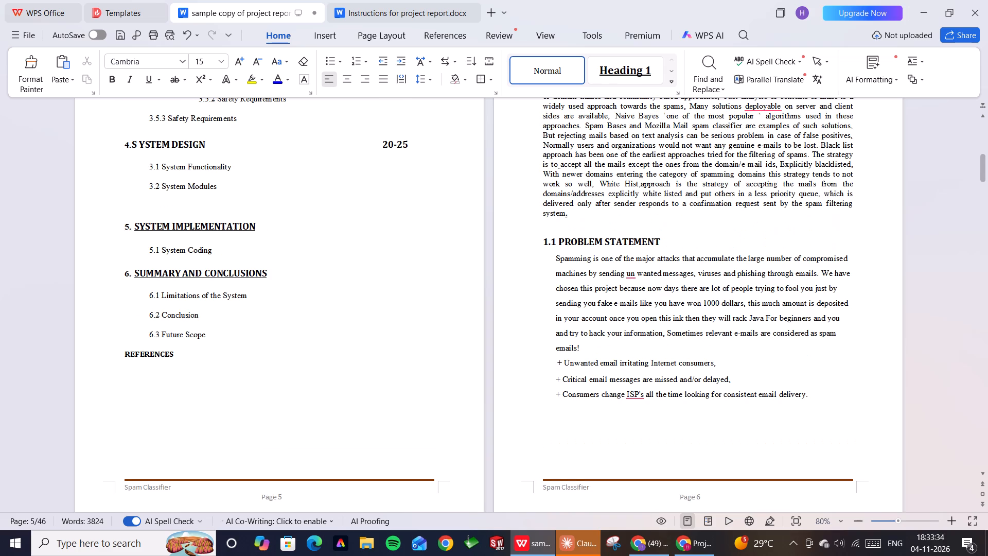
scroll(725, 307, "down", 11)
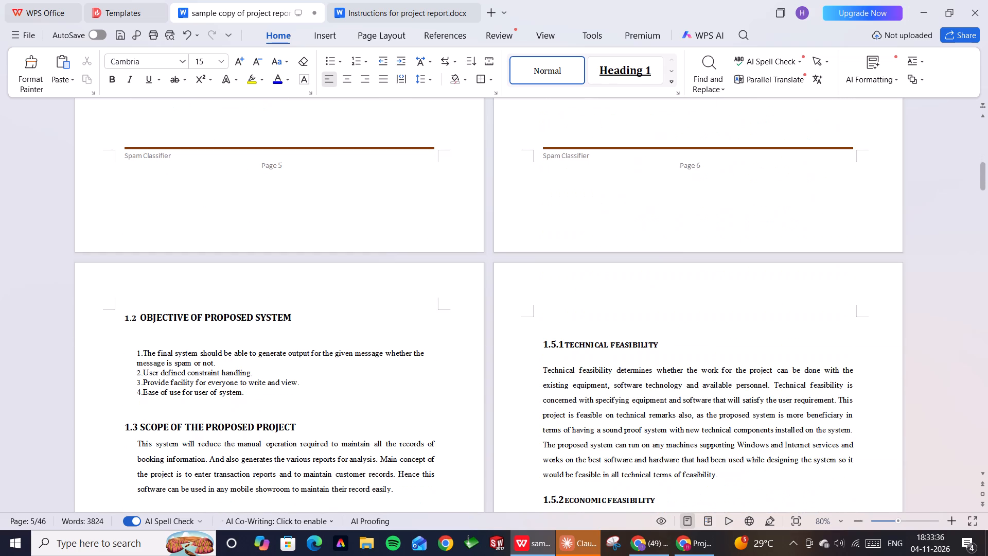
scroll(725, 307, "up", 15)
Compare the SOBLESCAN report's last contents rows and list of tables in Chrome with the sample's contents pages in WPS Office.
key("alt+Tab")
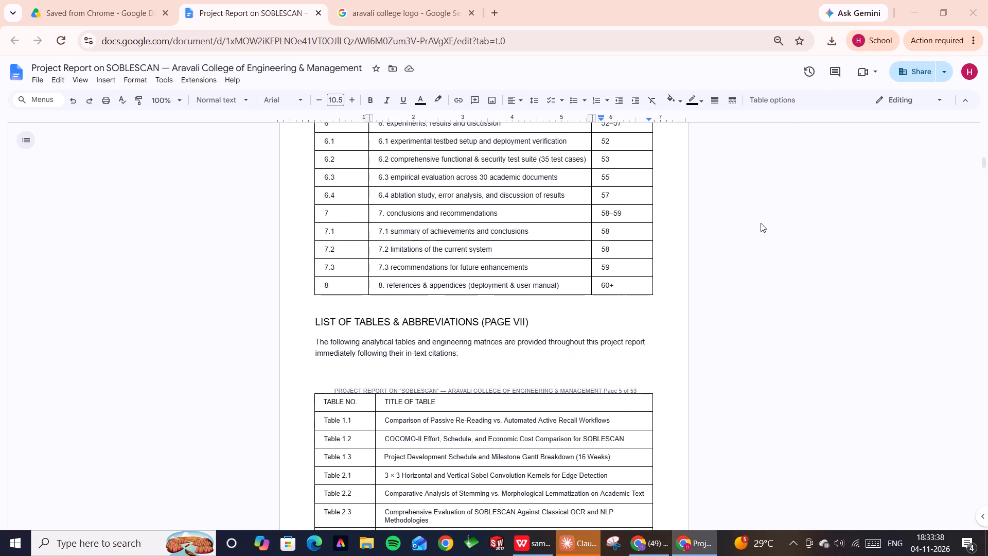
scroll(660, 319, "up", 3)
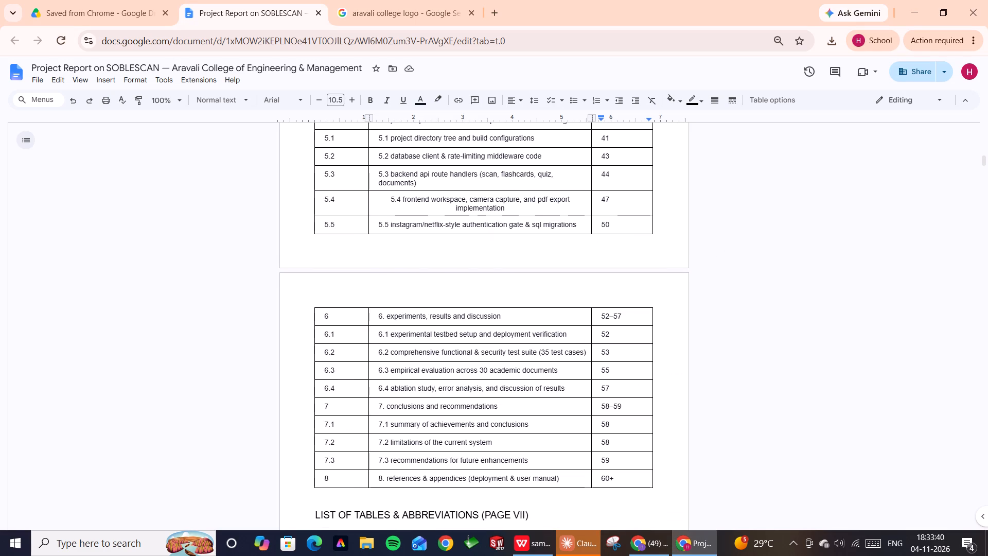
scroll(501, 465, "up", 1)
scroll(521, 413, "down", 1)
scroll(621, 479, "down", 4)
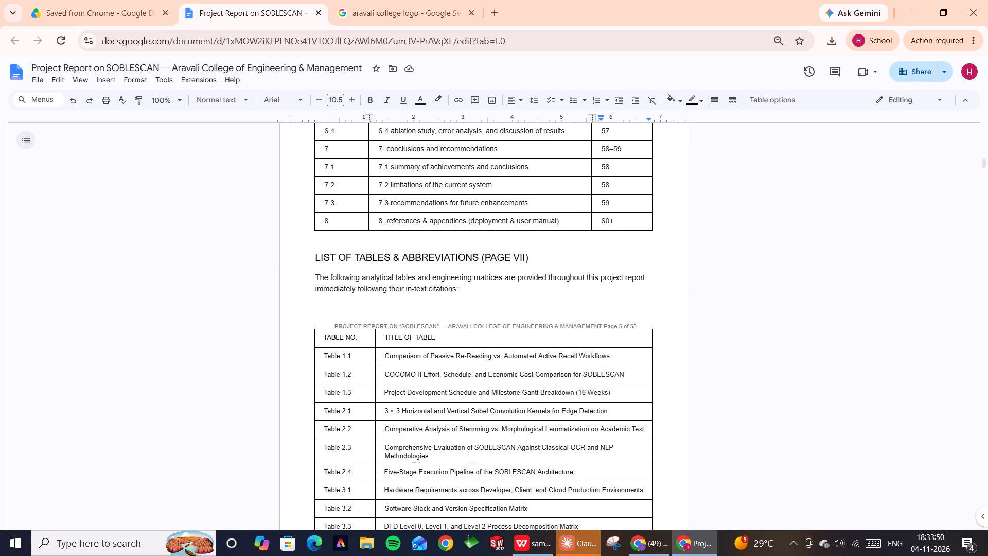
key("alt+Tab")
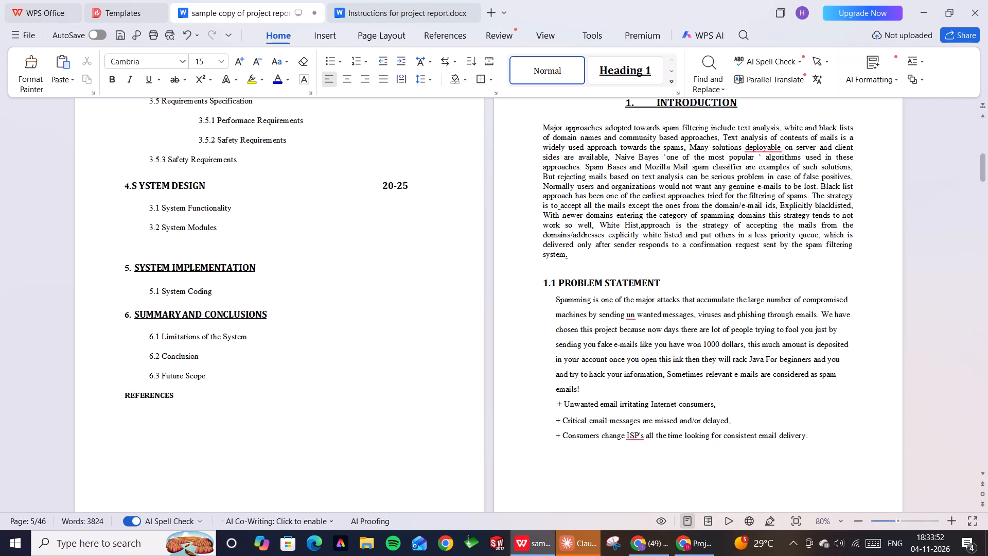
scroll(668, 372, "up", 9)
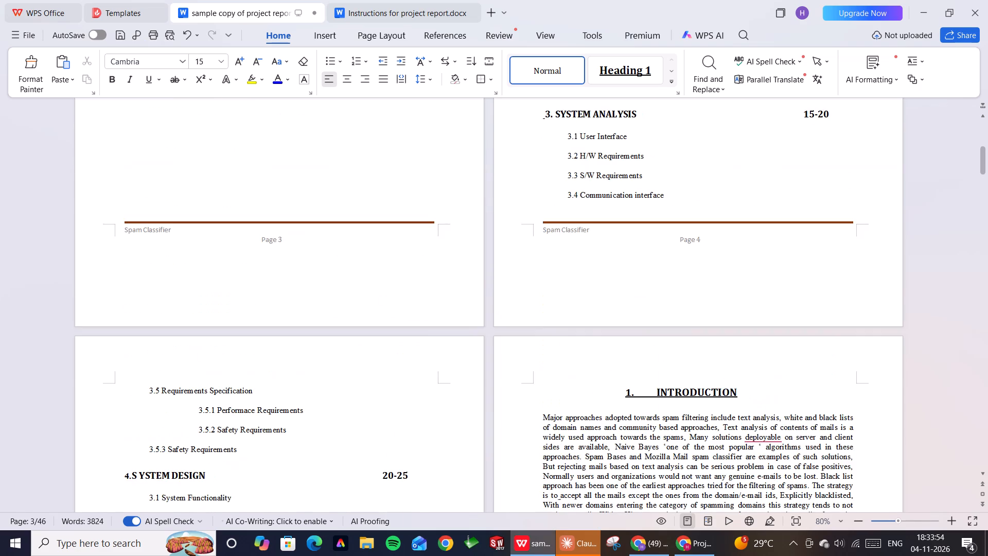
scroll(674, 381, "up", 1)
scroll(705, 411, "up", 4)
scroll(705, 411, "down", 5)
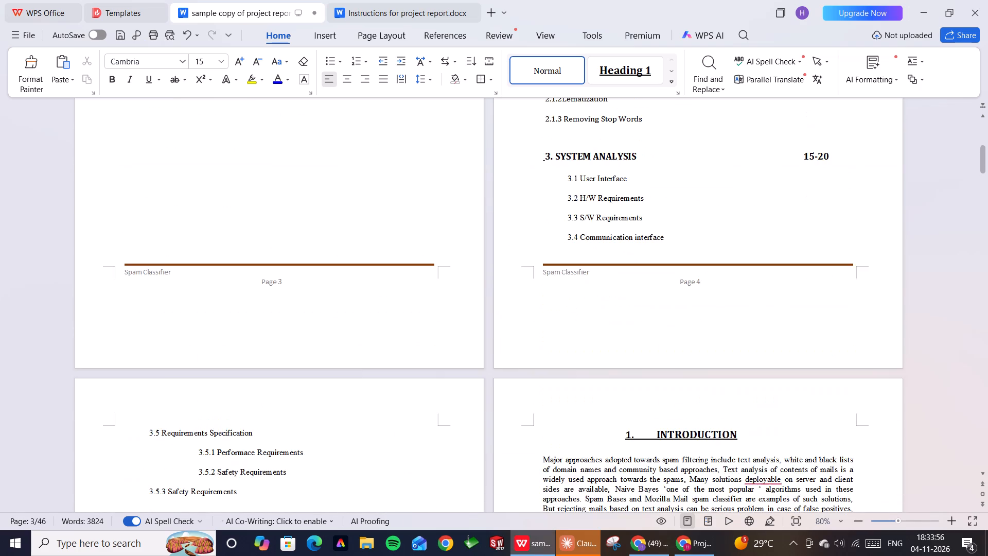
scroll(705, 411, "down", 5)
In the SOBLESCAN report in Chrome, delete the whole "LIST OF TABLES & ABBREVIATIONS (PAGE VII)" section, from its heading through the abbreviations caption before Chapter 1.
key("alt+Tab")
scroll(592, 311, "down", 9)
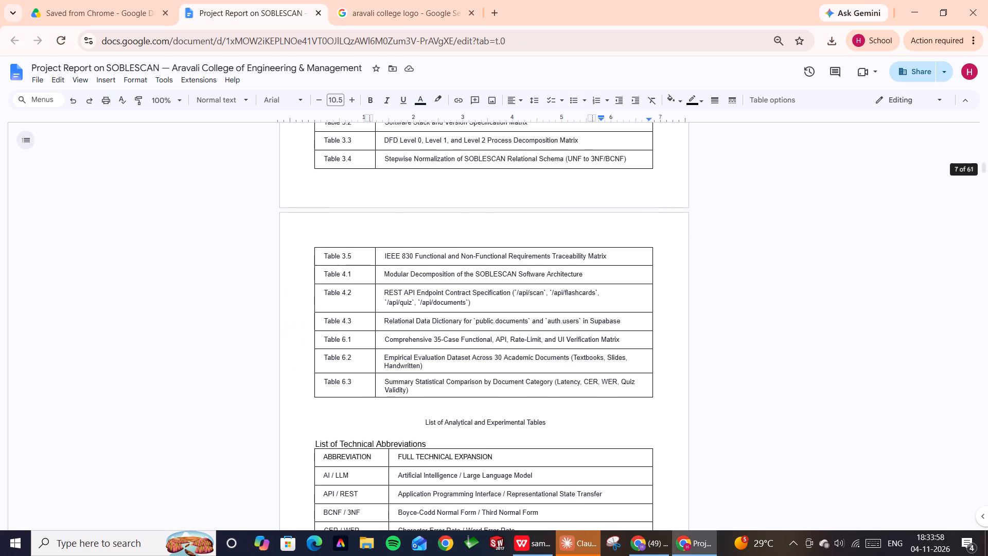
scroll(585, 323, "down", 8)
scroll(583, 326, "up", 5)
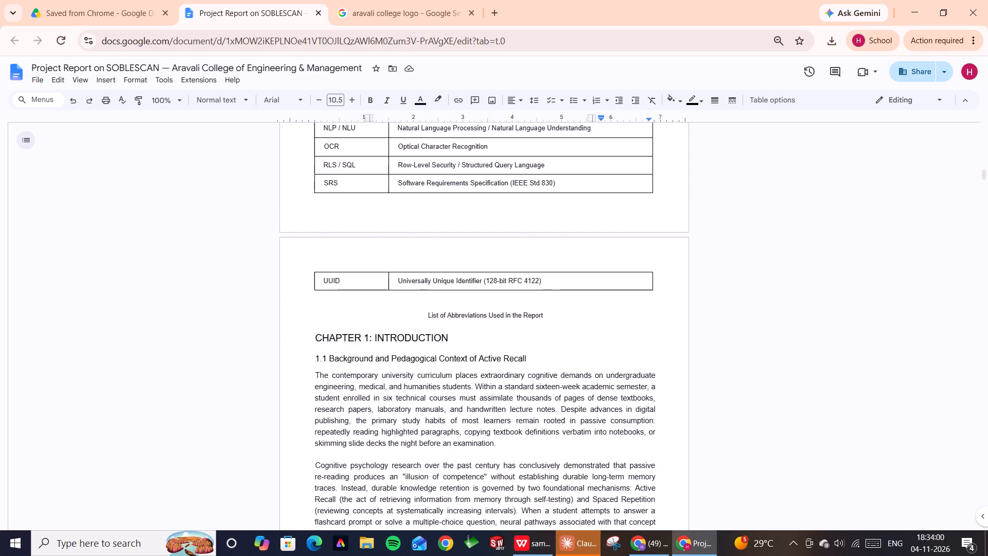
scroll(542, 370, "down", 2)
left_click_drag(556, 363, 504, 339)
left_click(596, 357)
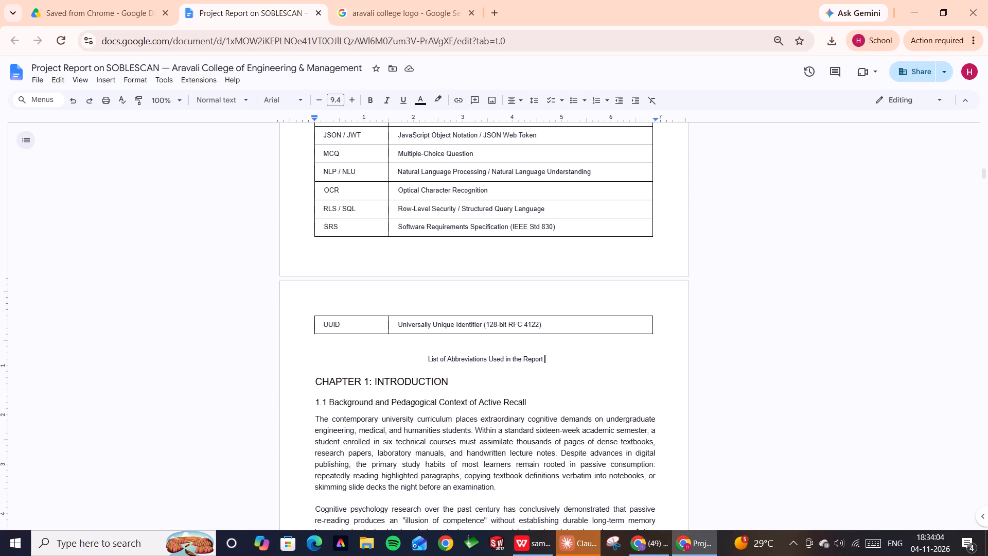
left_click_drag(569, 359, 335, 303)
scroll(349, 307, "up", 3)
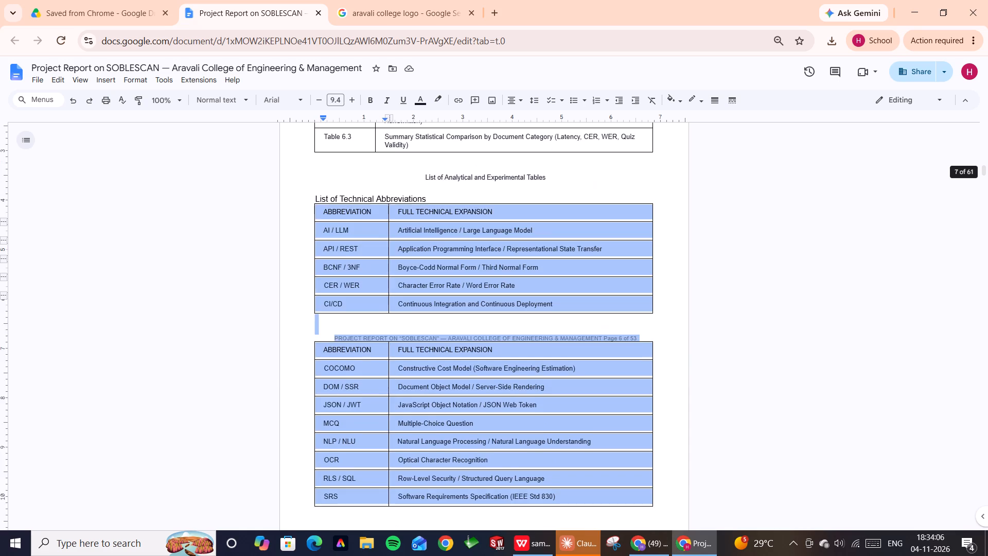
left_click_drag(335, 303, 327, 301)
scroll(335, 303, "up", 10)
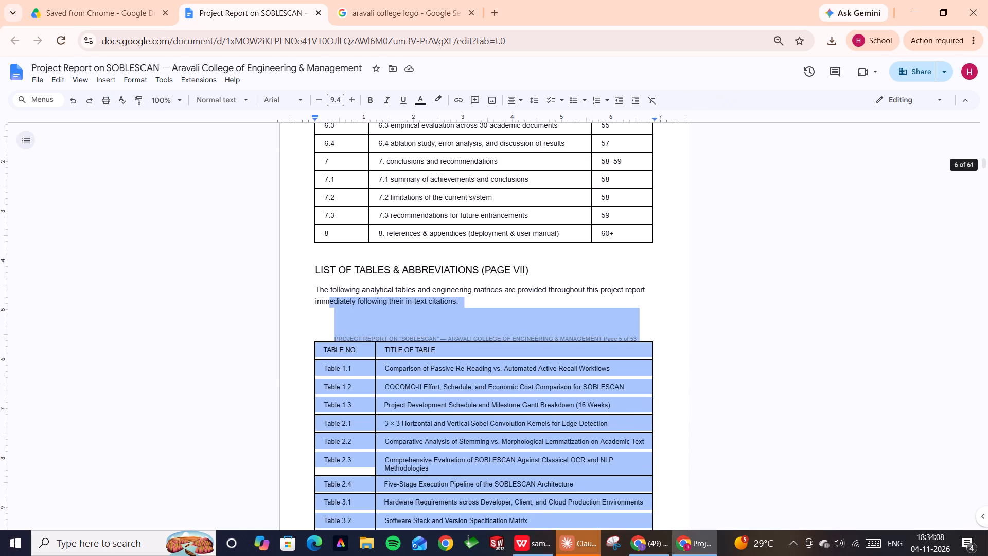
left_click_drag(327, 301, 289, 286)
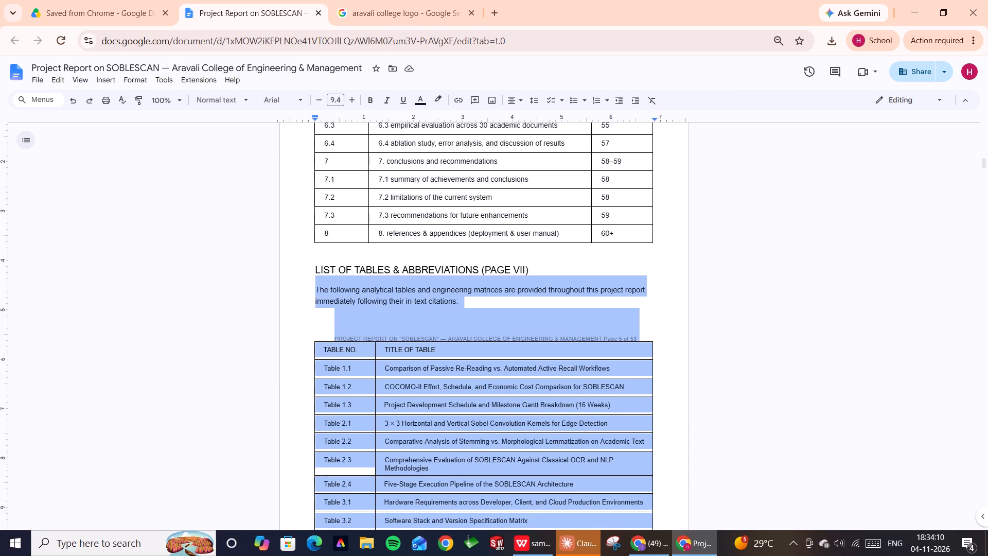
left_click_drag(289, 286, 289, 272)
key("BackSpace")
Delete all contents tables below the first one, from the section 1.1 table's header through row 8, references & appendices.
scroll(402, 312, "up", 6)
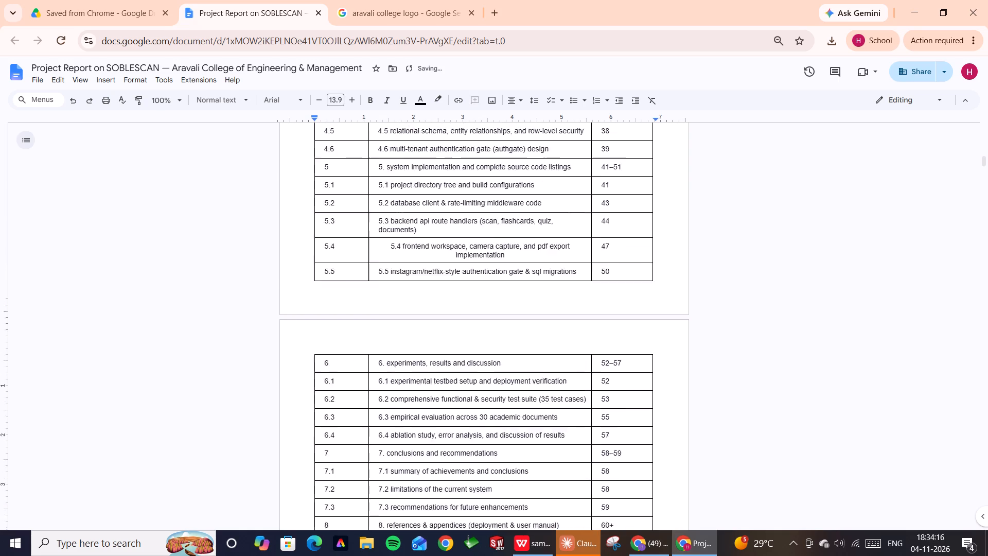
scroll(499, 362, "up", 8)
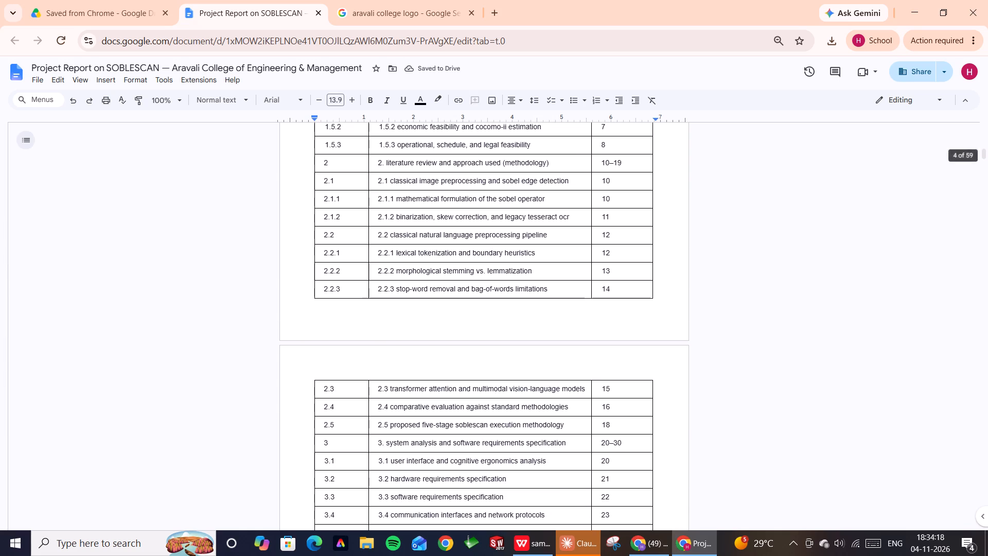
scroll(500, 362, "up", 5)
scroll(499, 366, "down", 14)
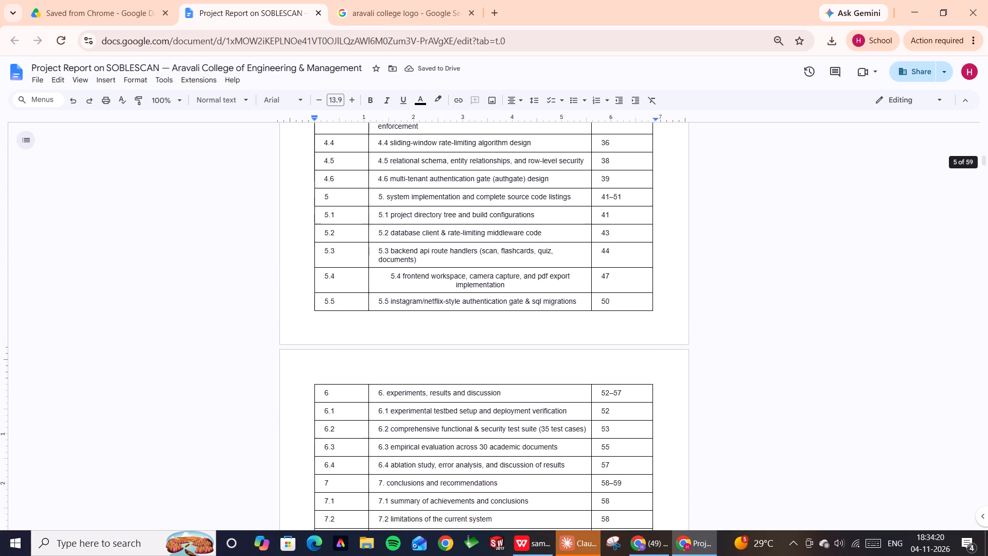
scroll(499, 368, "down", 7)
scroll(499, 368, "up", 2)
left_click(578, 231)
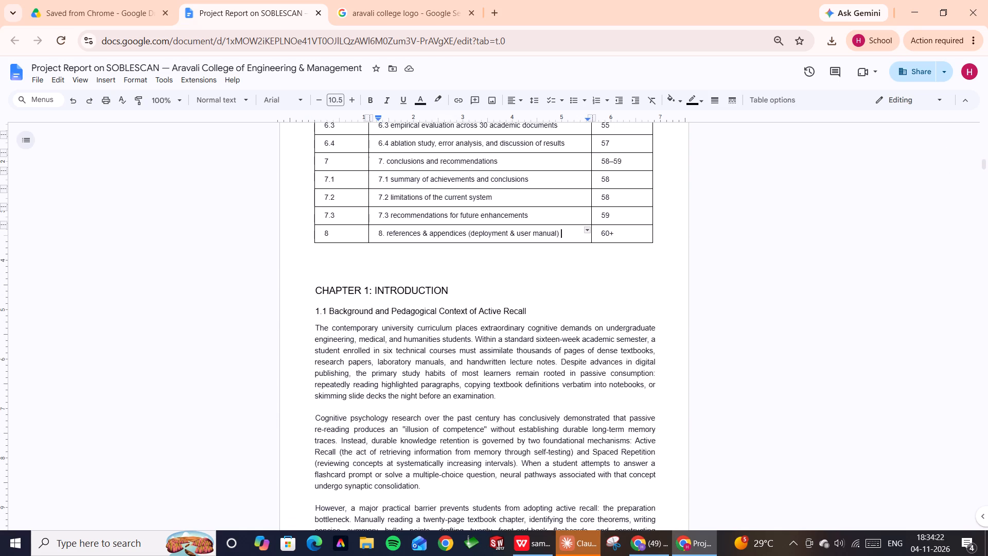
left_click_drag(620, 235, 371, 218)
scroll(405, 203, "up", 7)
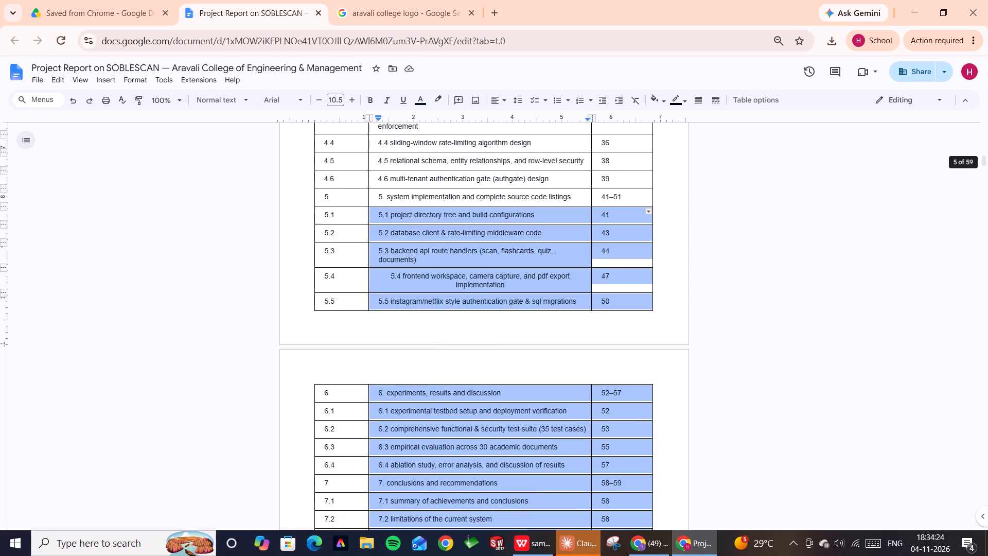
scroll(371, 218, "up", 2)
left_click_drag(371, 218, 329, 265)
scroll(337, 246, "up", 5)
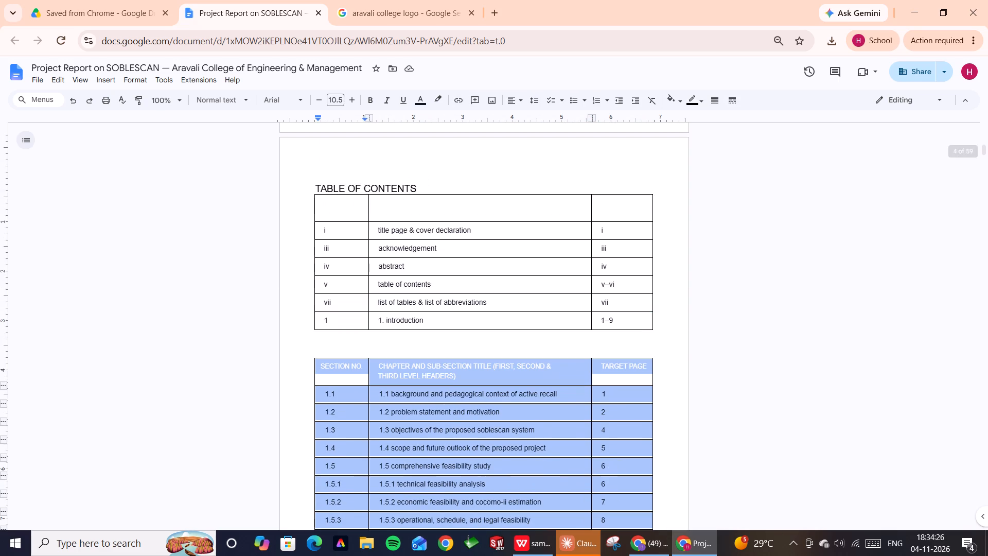
left_click_drag(329, 265, 312, 350)
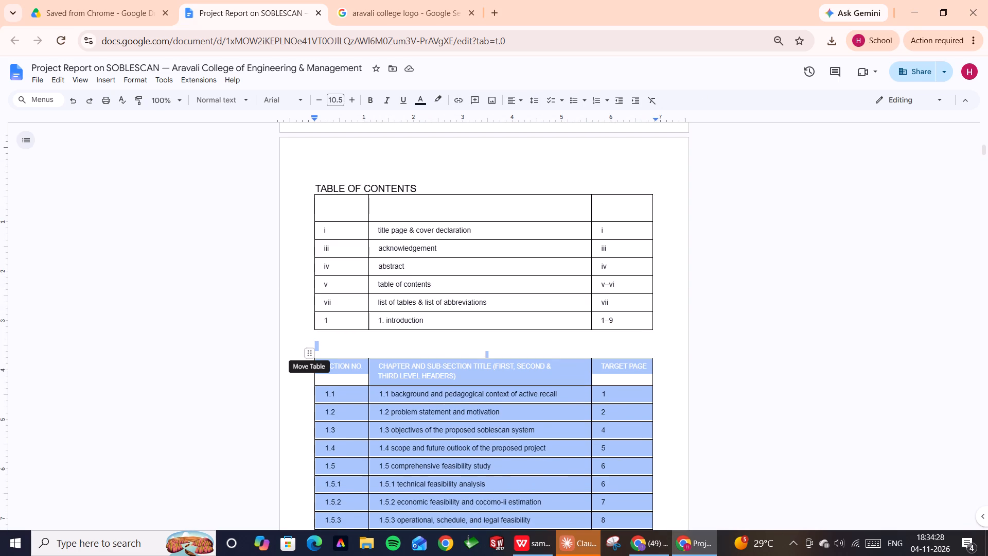
left_click_drag(312, 350, 319, 349)
key("BackSpace")
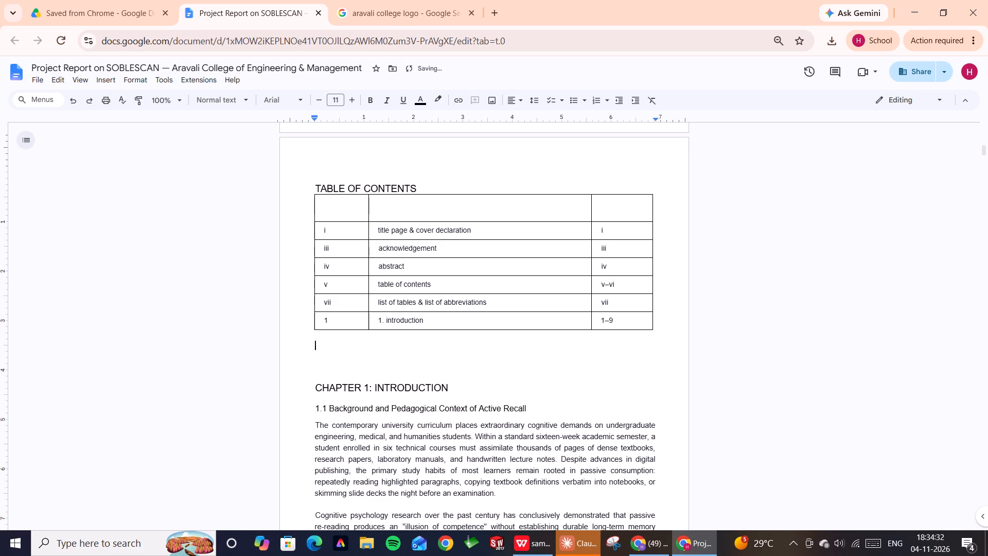
Push the "CHAPTER 1: INTRODUCTION" heading onto the top of a new page by adding blank lines after the contents table.
left_click(310, 386)
key("Return")
key("Return")
key("Return")
key("Return")
key("Return")
key("Return")
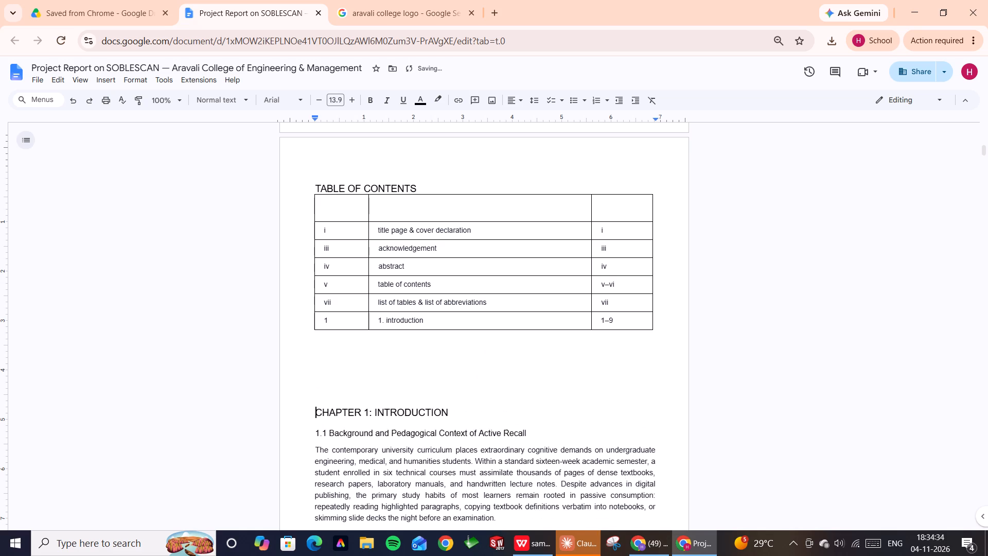
key("Return")
scroll(544, 361, "down", 3)
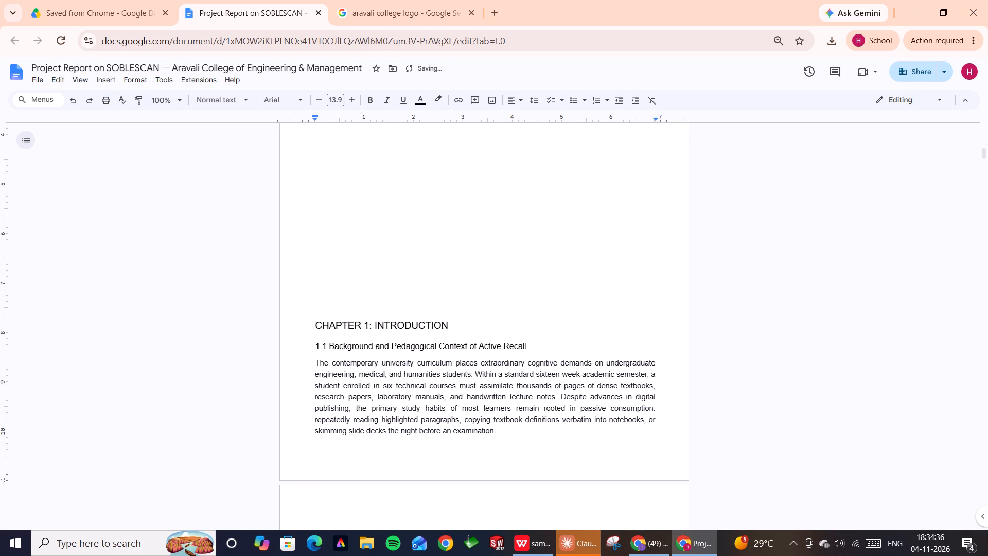
key("Return")
key("Return")
key("Return")
scroll(544, 361, "down", 4)
key("Return")
key("Return")
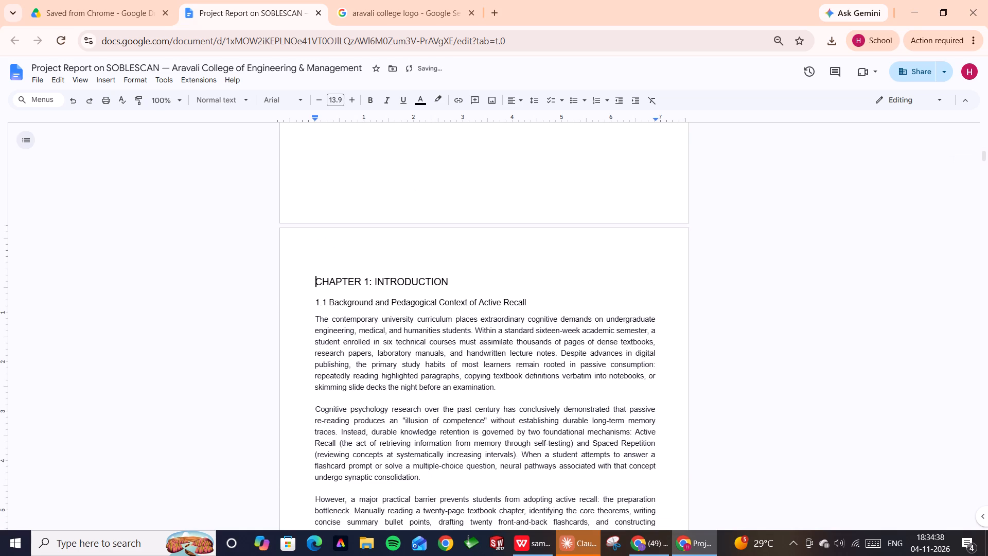
Switch to the sample report in WPS Office and examine its contents pages and the layout of its Introduction page.
key("alt+Tab")
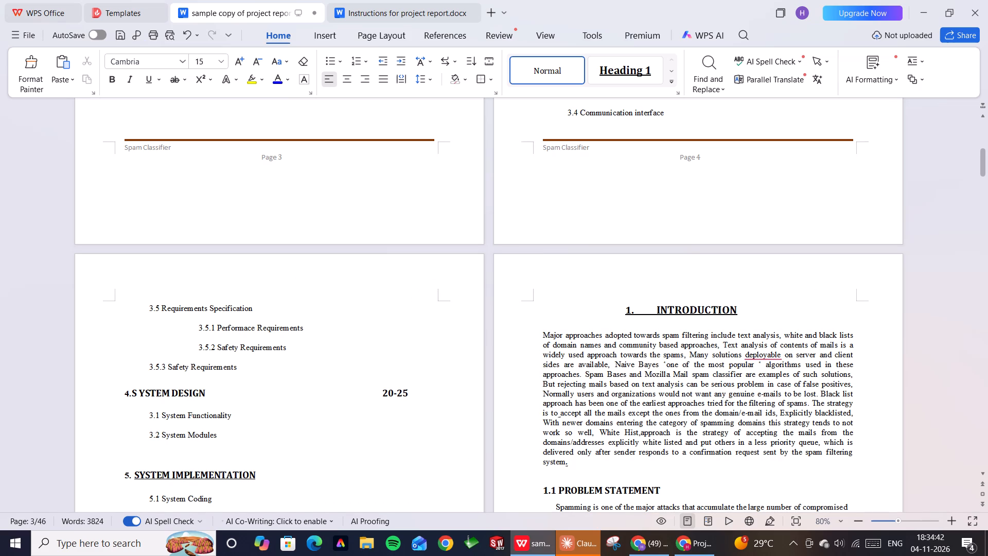
scroll(516, 303, "down", 7)
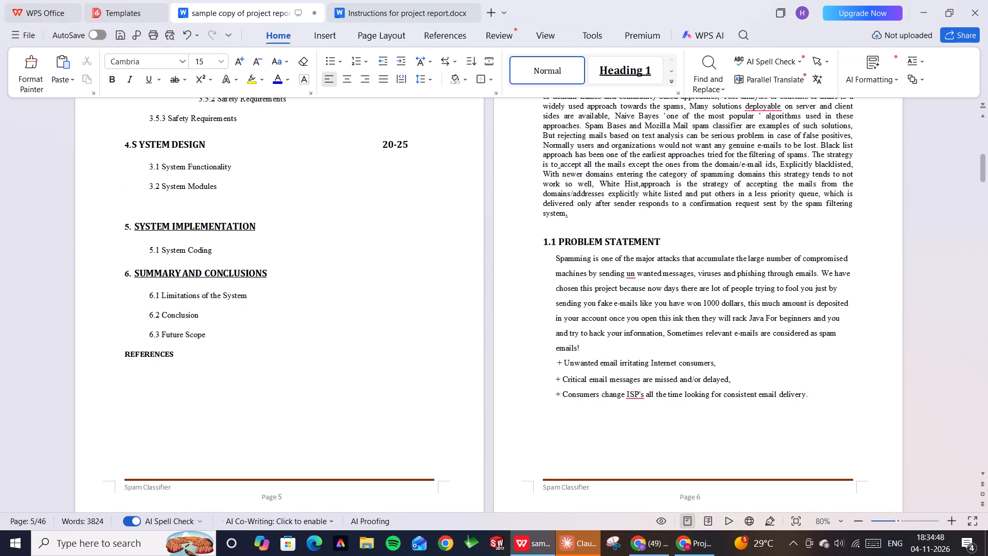
scroll(503, 304, "down", 2)
scroll(503, 304, "up", 4)
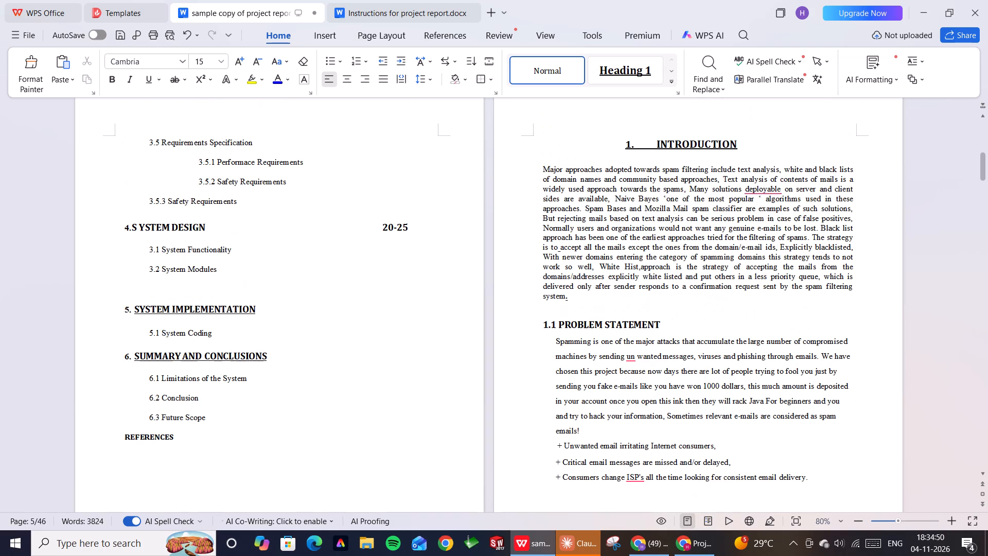
scroll(503, 304, "up", 10)
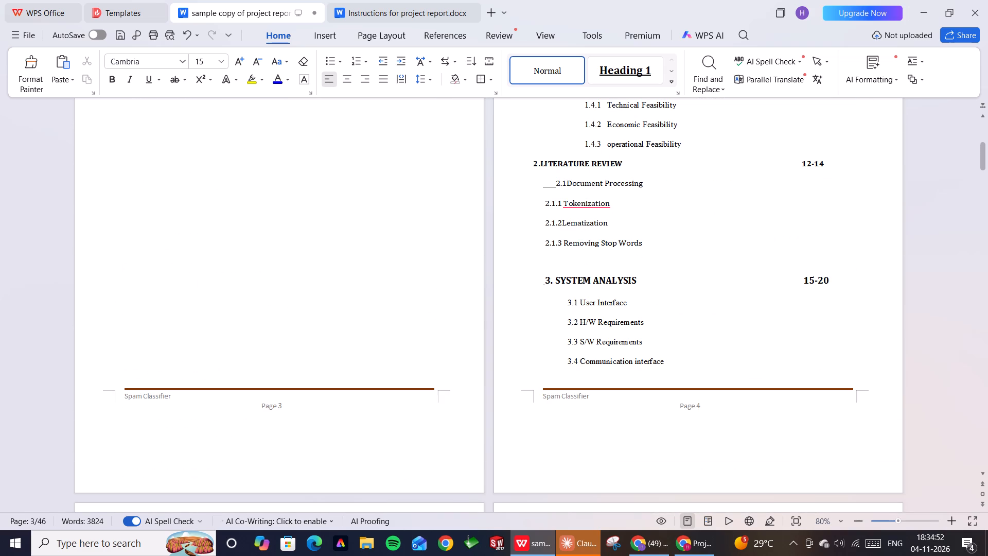
scroll(503, 303, "up", 4)
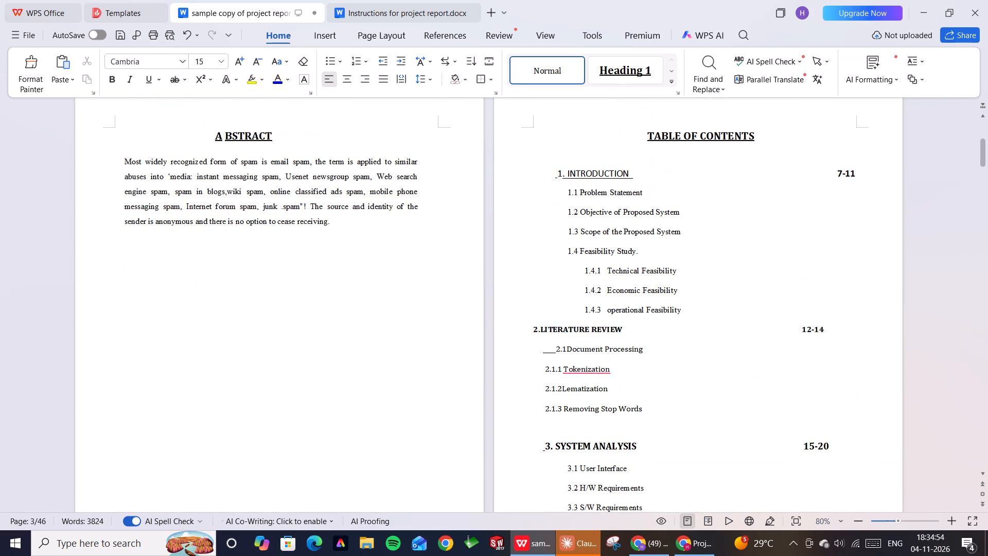
scroll(503, 303, "down", 8)
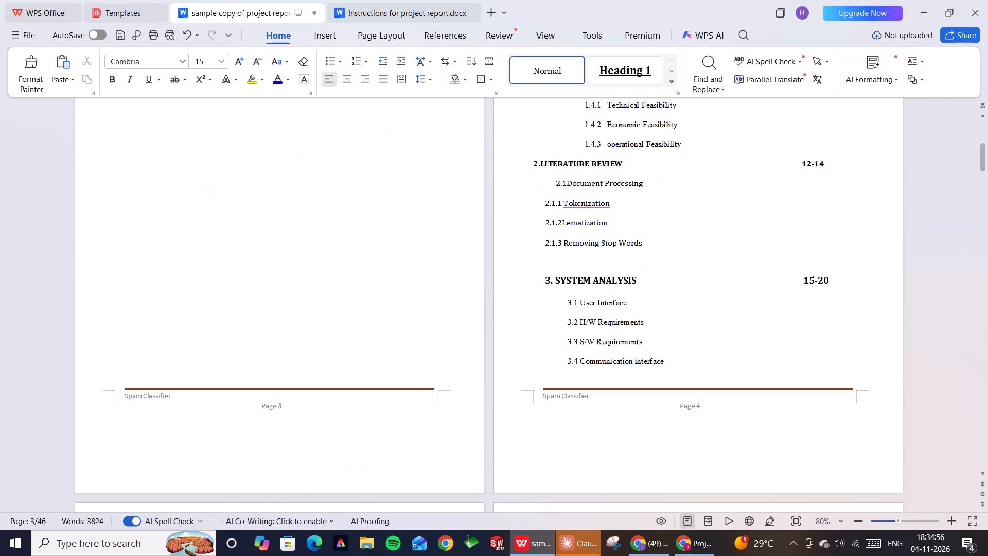
scroll(503, 303, "down", 12)
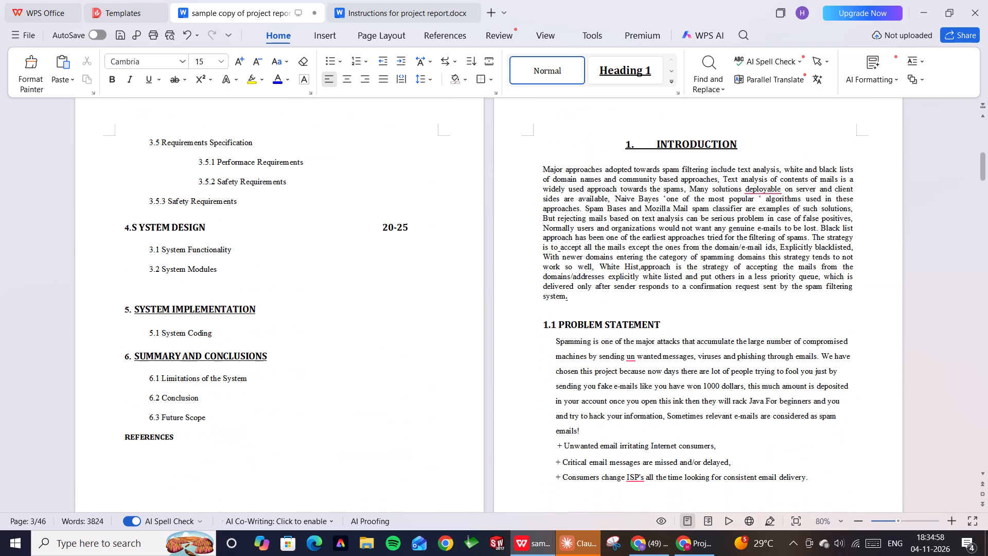
scroll(503, 303, "down", 7)
Back in the SOBLESCAN report in Chrome, replace the stray "PROJECT REPORT ON… Page 7 of 53" line in section 1.1 with one blank line.
key("alt+Tab")
scroll(625, 325, "down", 5)
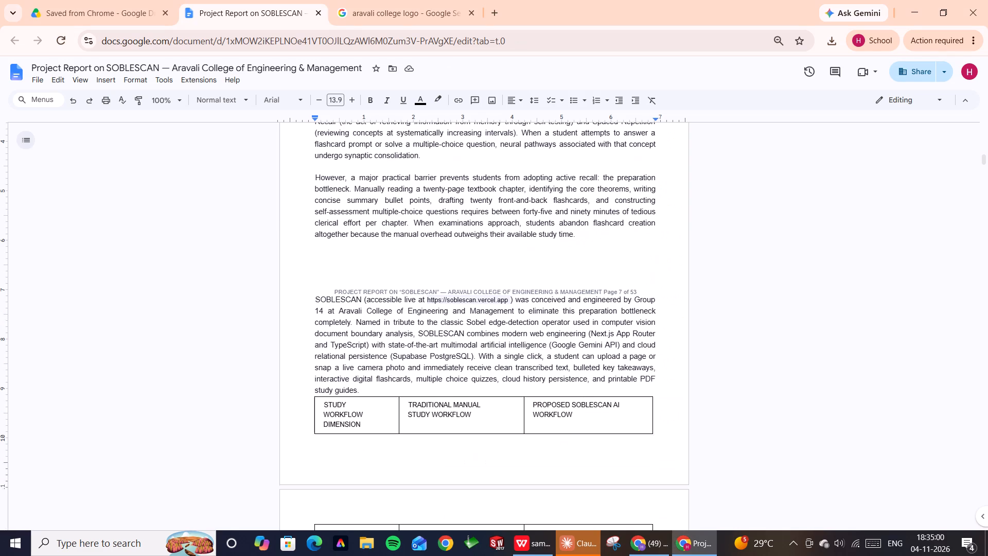
scroll(511, 323, "up", 4)
scroll(511, 323, "down", 2)
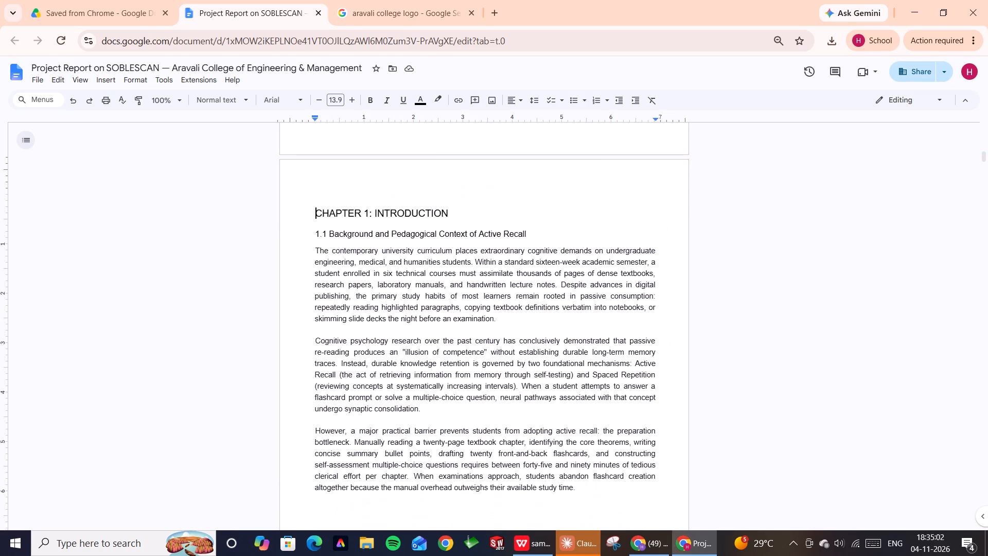
scroll(511, 323, "down", 2)
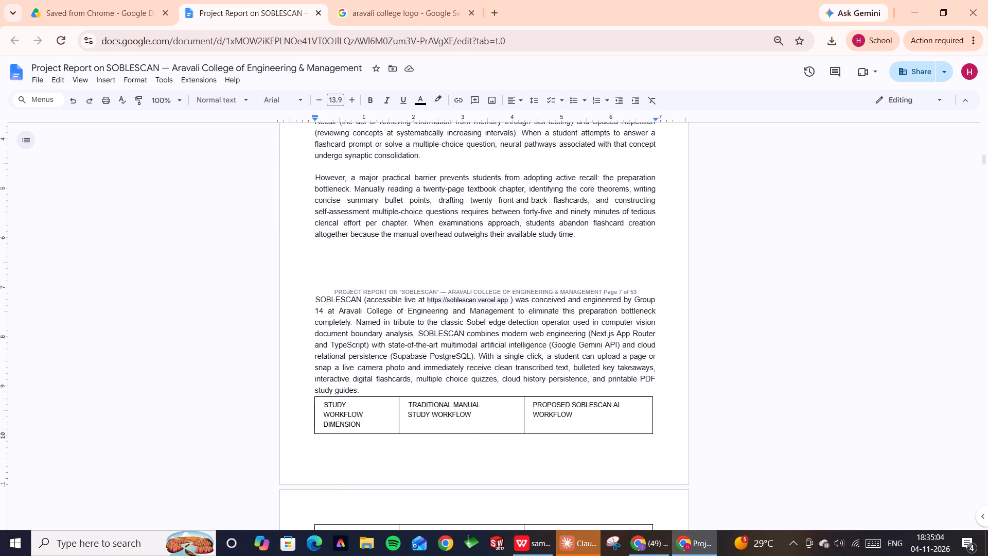
left_click_drag(323, 284, 397, 283)
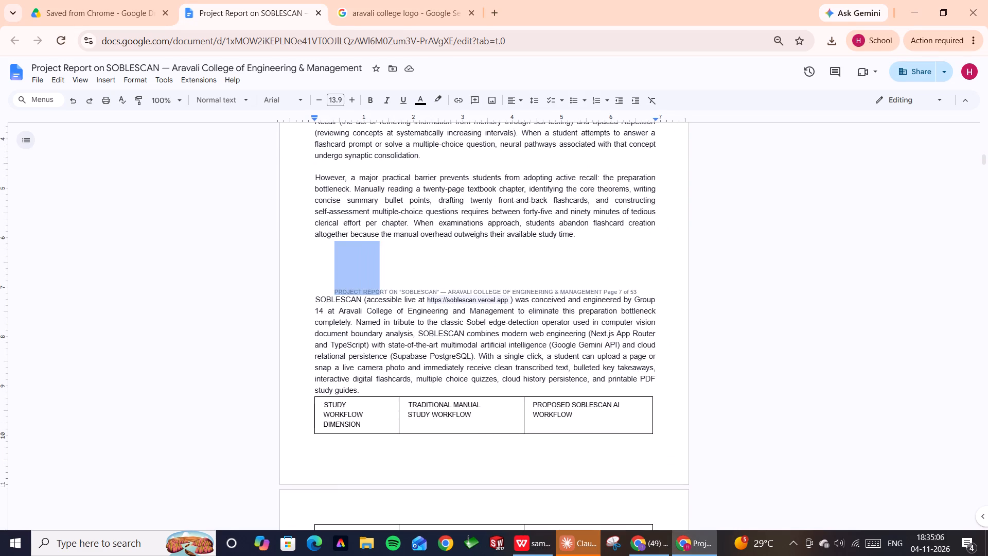
left_click_drag(397, 283, 642, 283)
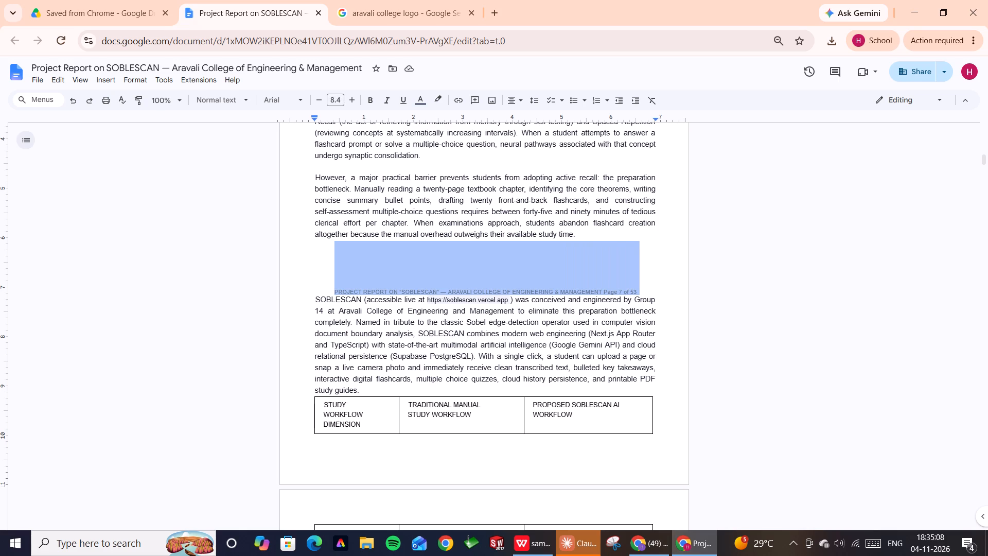
key("BackSpace")
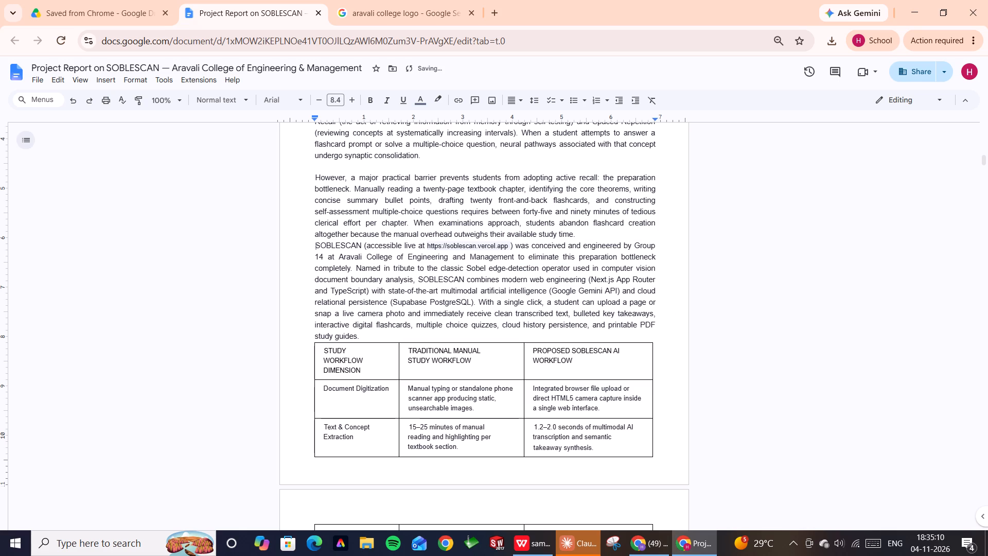
key("Return")
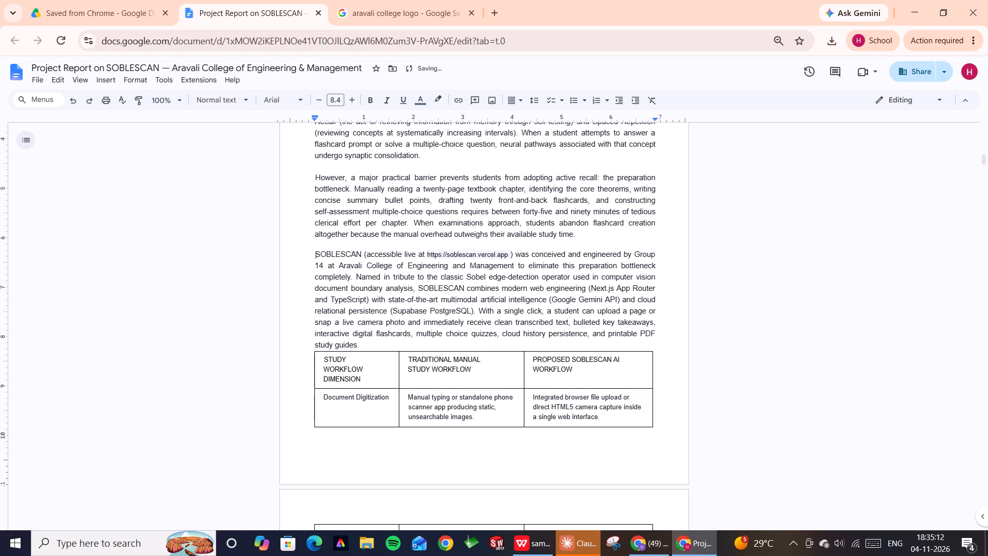
Review the report's Chapter 1 layout from the study workflow comparison table through section 1.5, Comprehensive Feasibility Study.
scroll(549, 324, "up", 5)
scroll(549, 324, "down", 6)
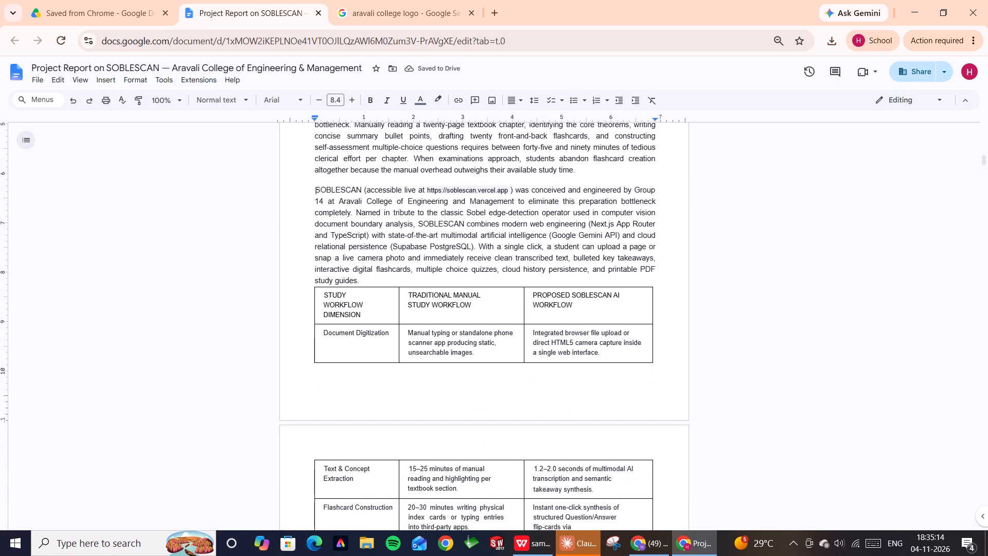
scroll(549, 324, "down", 5)
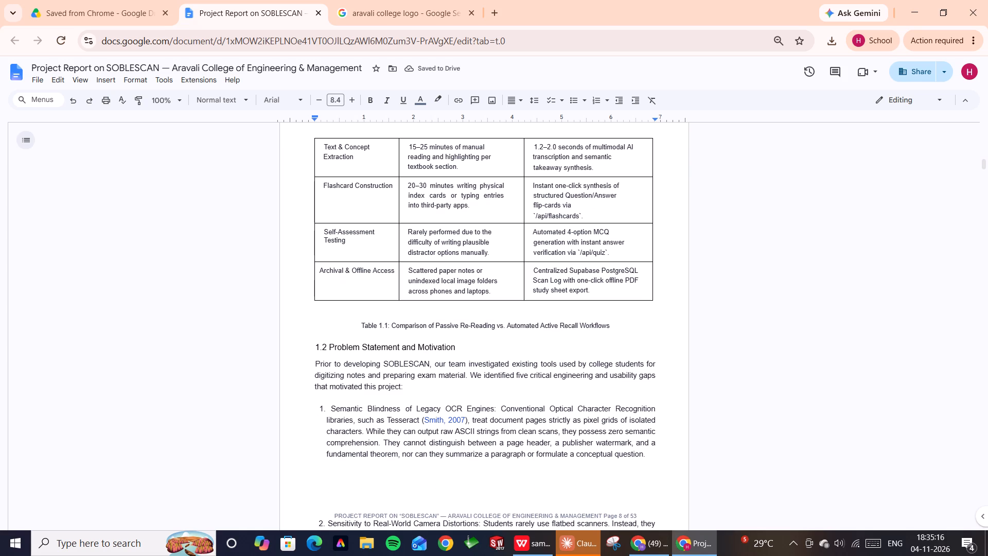
left_click(309, 344)
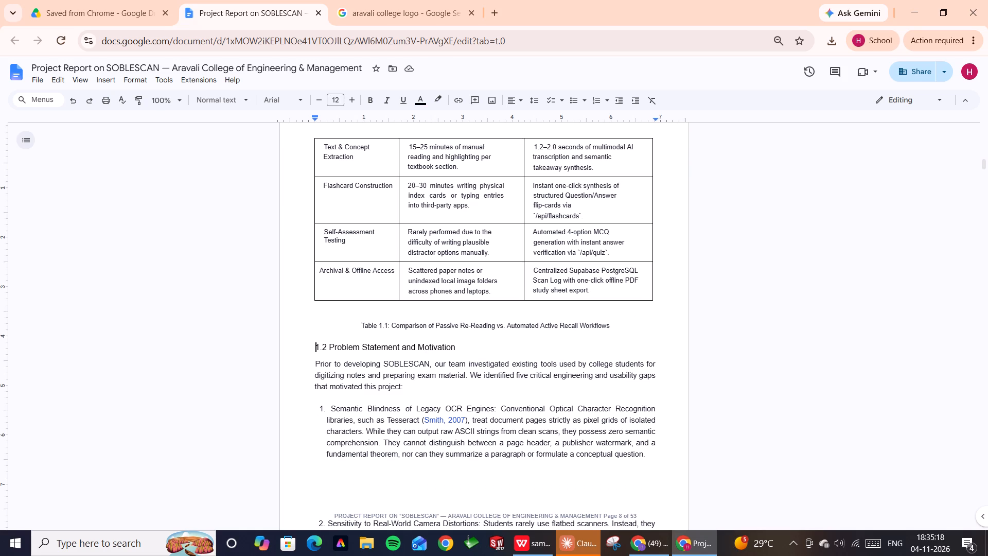
scroll(424, 355, "down", 8)
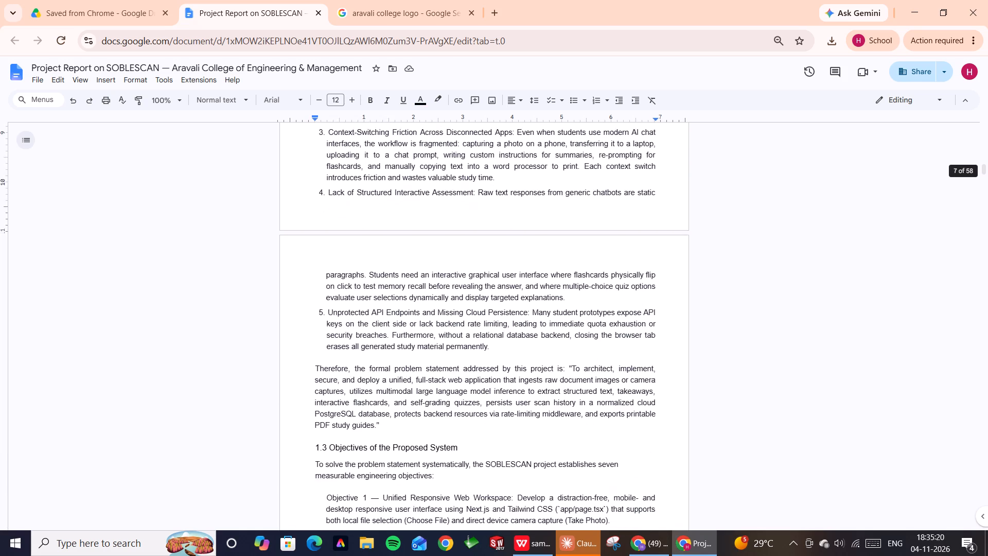
scroll(424, 355, "down", 3)
scroll(416, 285, "down", 4)
scroll(376, 309, "down", 2)
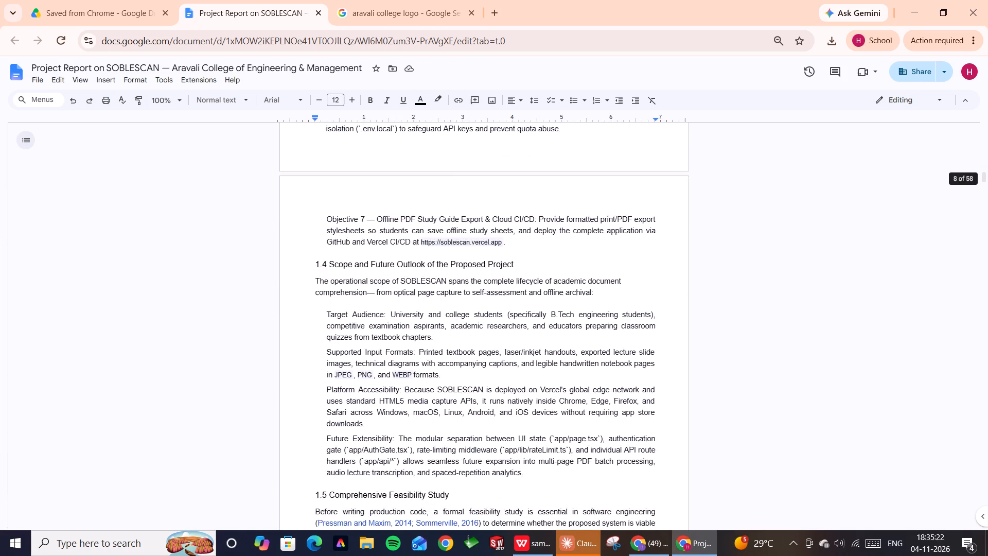
scroll(346, 315, "down", 4)
scroll(398, 311, "down", 3)
Delete the stray "PROJECT REPORT ON… Page 10 of 53" line in section 1.5.1 and add a line break before the numbered list.
scroll(398, 311, "up", 2)
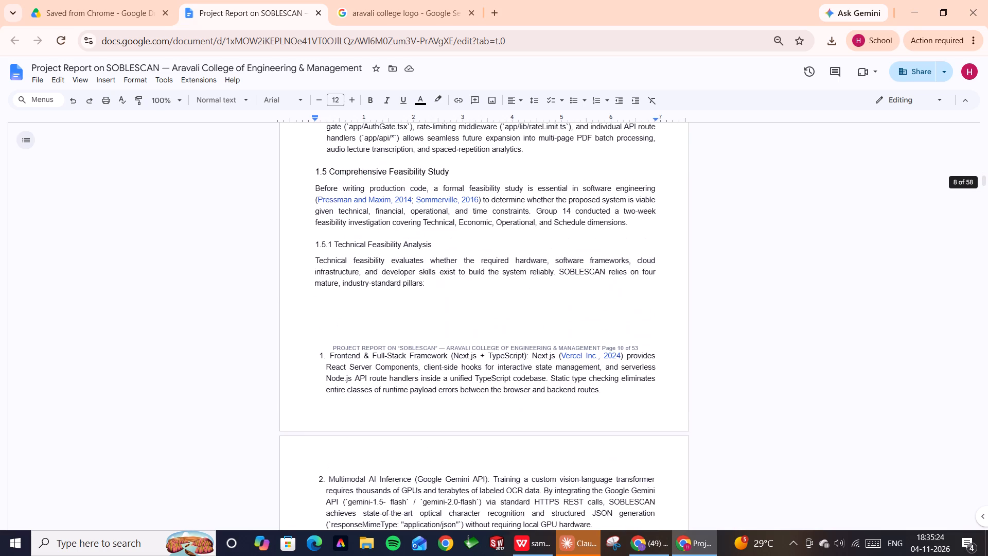
scroll(398, 311, "down", 4)
scroll(398, 311, "up", 4)
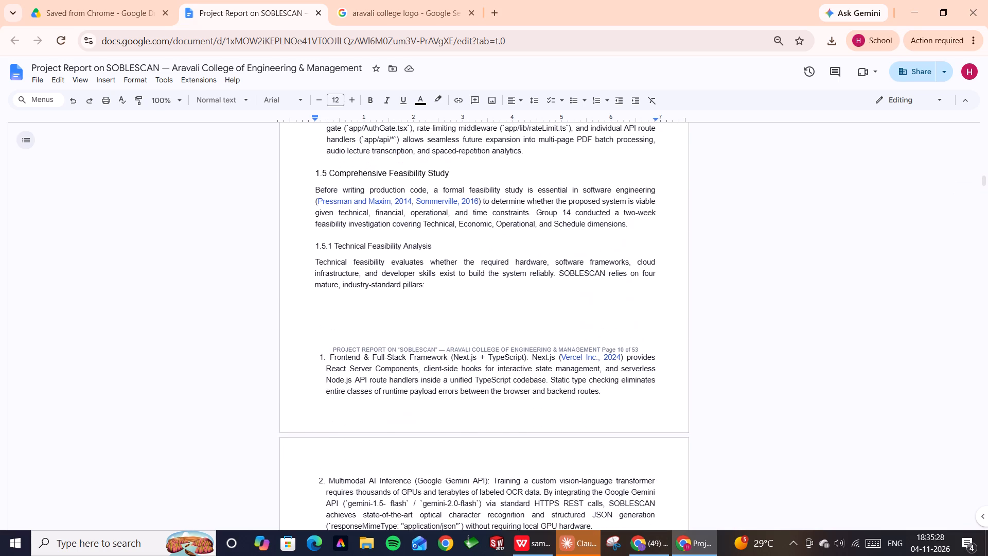
scroll(398, 311, "down", 3)
scroll(364, 215, "up", 2)
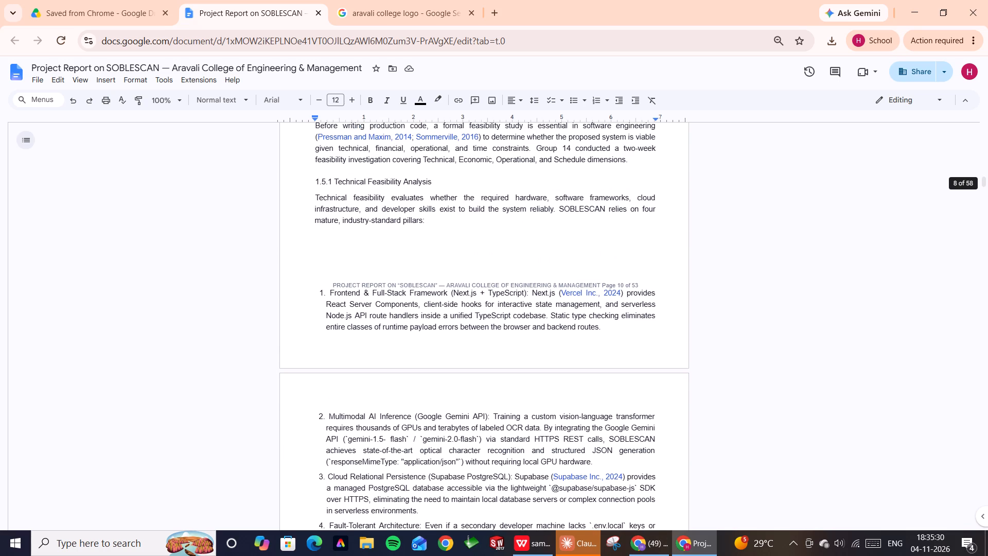
left_click_drag(299, 251, 643, 252)
key("BackSpace")
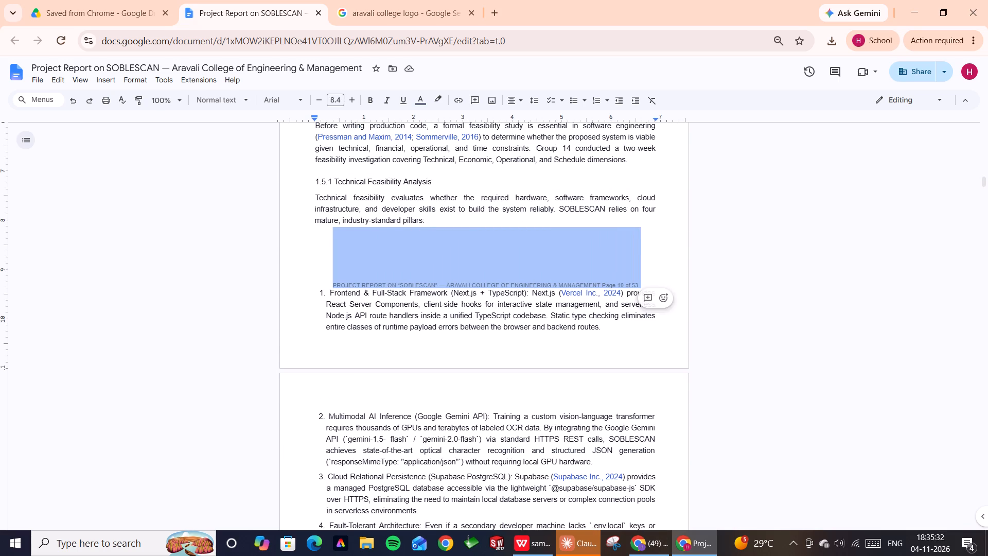
scroll(594, 272, "down", 1)
scroll(592, 273, "up", 2)
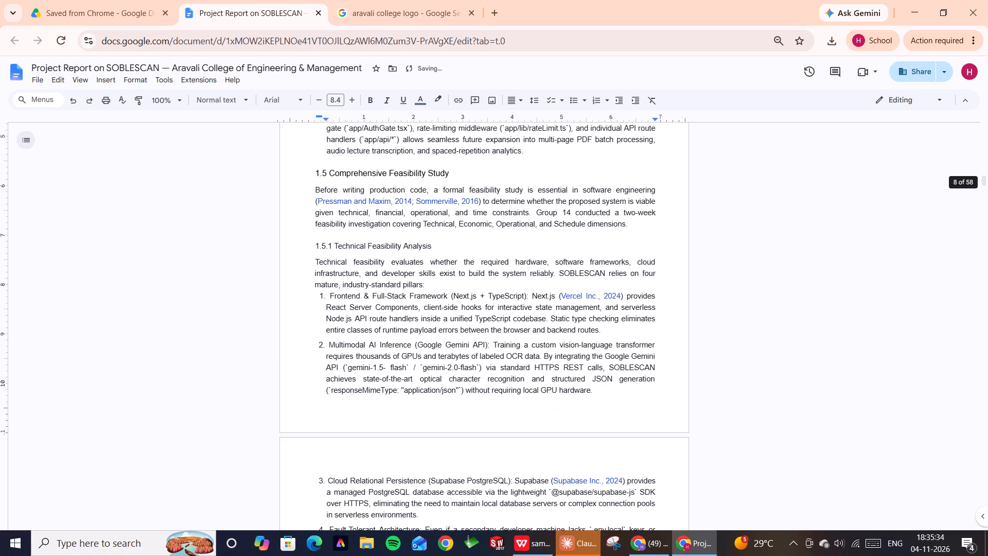
key("Return")
Delete the stray "PROJECT REPORT ON… Page 11 of 53" line and the blank space above the cost category table in section 1.5.2.
scroll(590, 274, "down", 3)
scroll(370, 270, "down", 4)
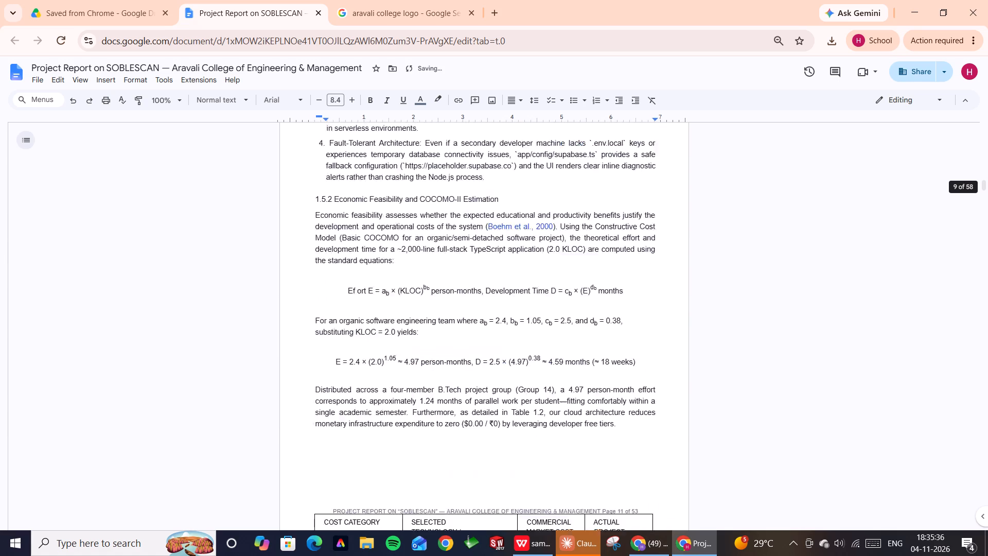
scroll(360, 266, "up", 2)
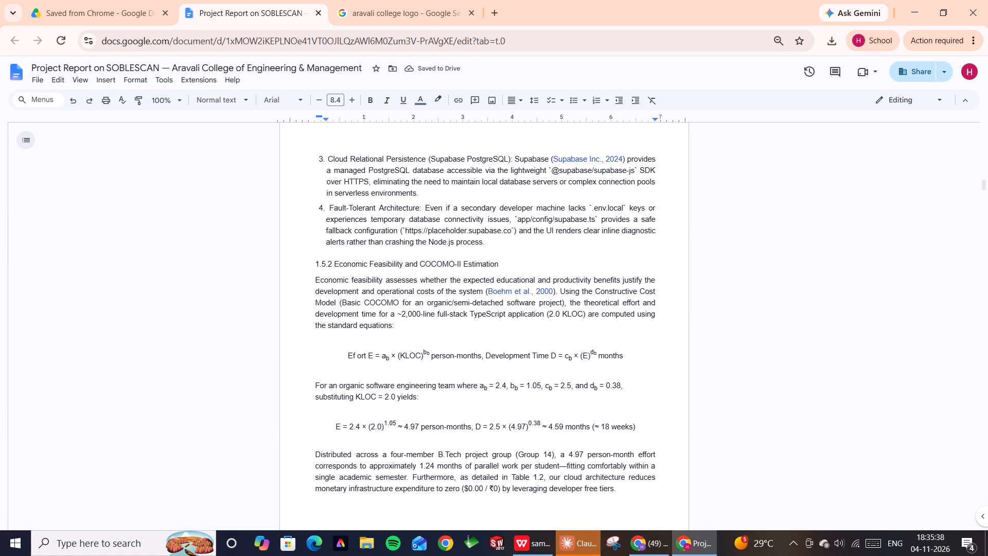
scroll(337, 347, "down", 1)
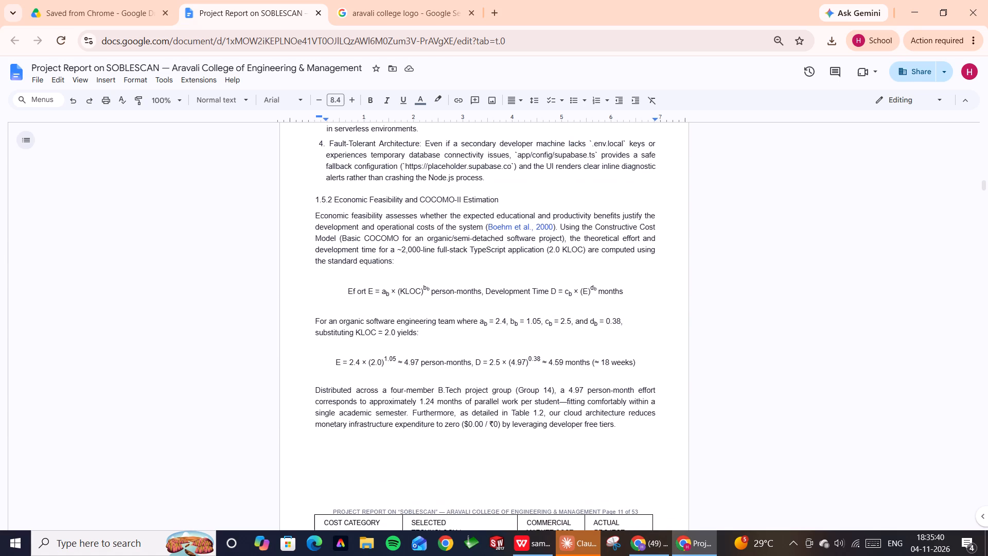
scroll(343, 290, "down", 4)
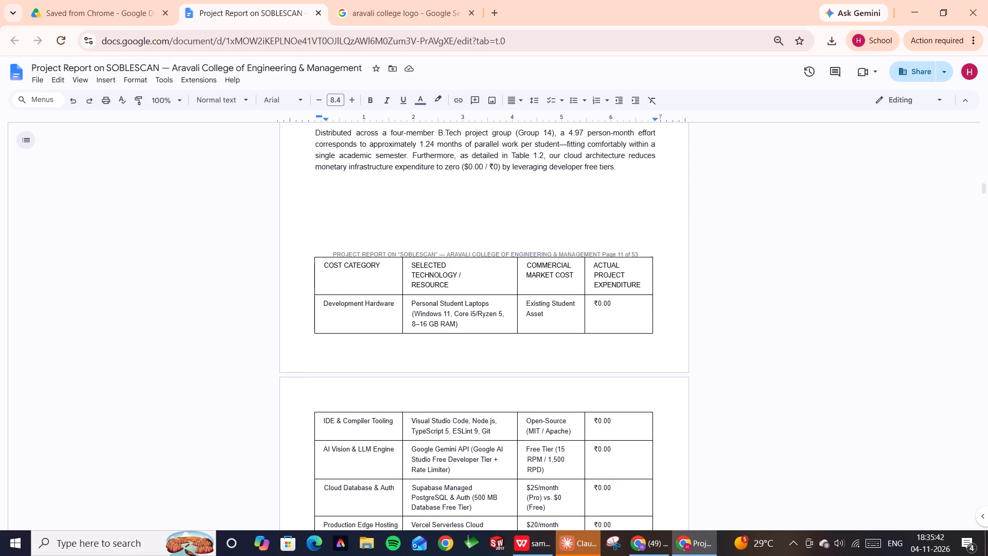
left_click_drag(330, 202, 642, 203)
key("BackSpace")
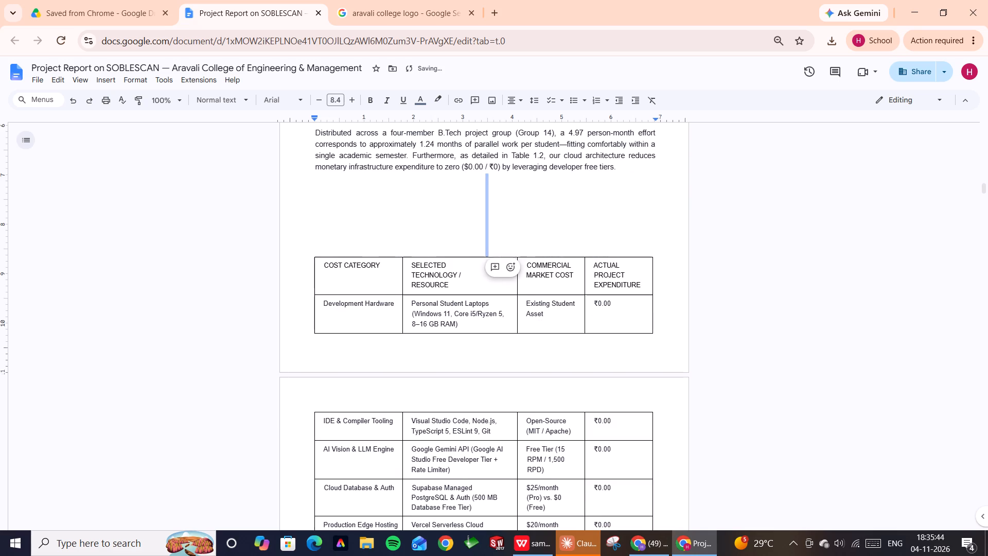
key("BackSpace")
left_click_drag(313, 221, 602, 221)
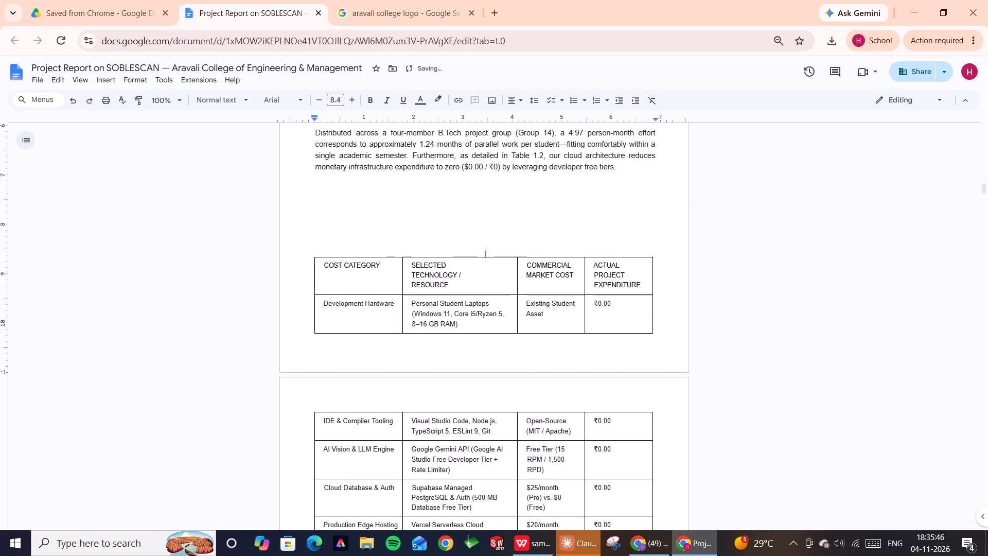
key("BackSpace")
key("BackSpace")
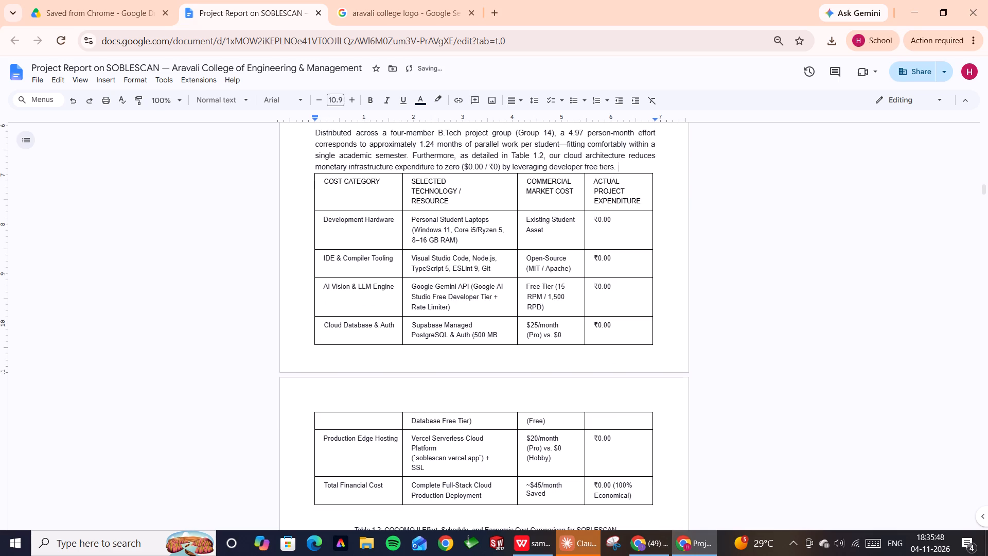
scroll(582, 250, "down", 4)
scroll(339, 275, "down", 1)
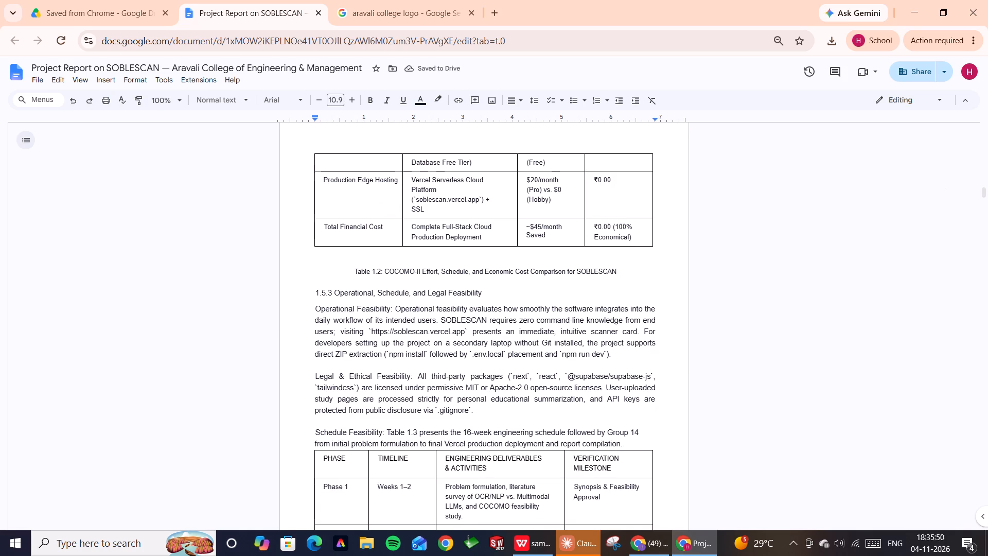
Delete the stray "PROJECT REPORT ON… Page 12 of 53" line and the blank line above it between Phases 2 and 3 of the schedule table.
scroll(329, 276, "down", 4)
left_click_drag(303, 260, 310, 260)
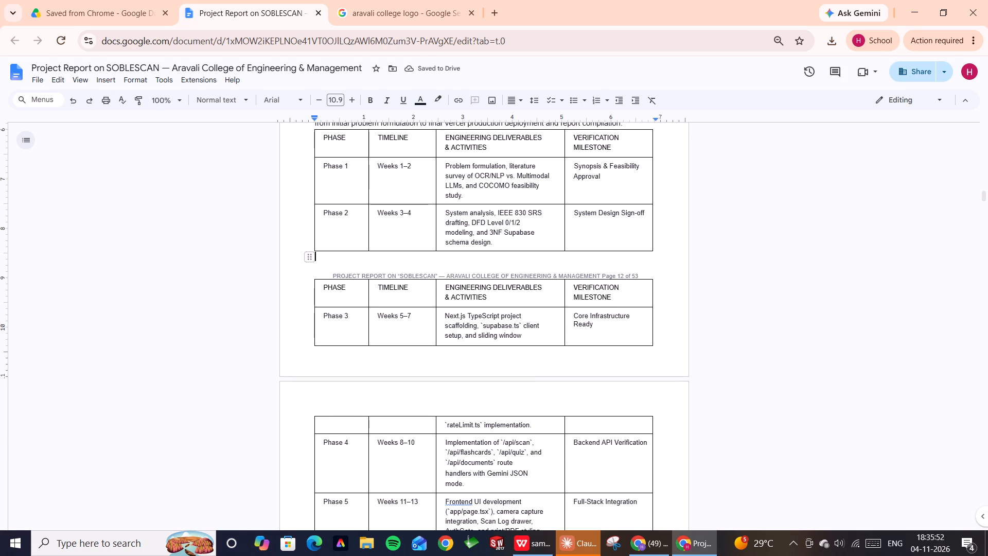
left_click_drag(310, 260, 423, 270)
left_click(311, 264)
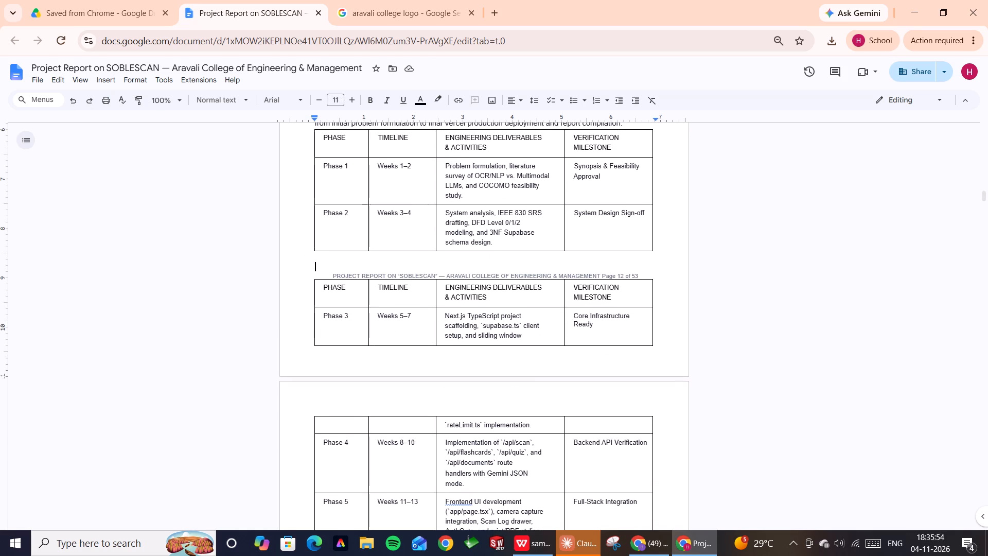
left_click_drag(321, 266, 621, 267)
left_click_drag(646, 271, 481, 276)
left_click_drag(481, 276, 350, 262)
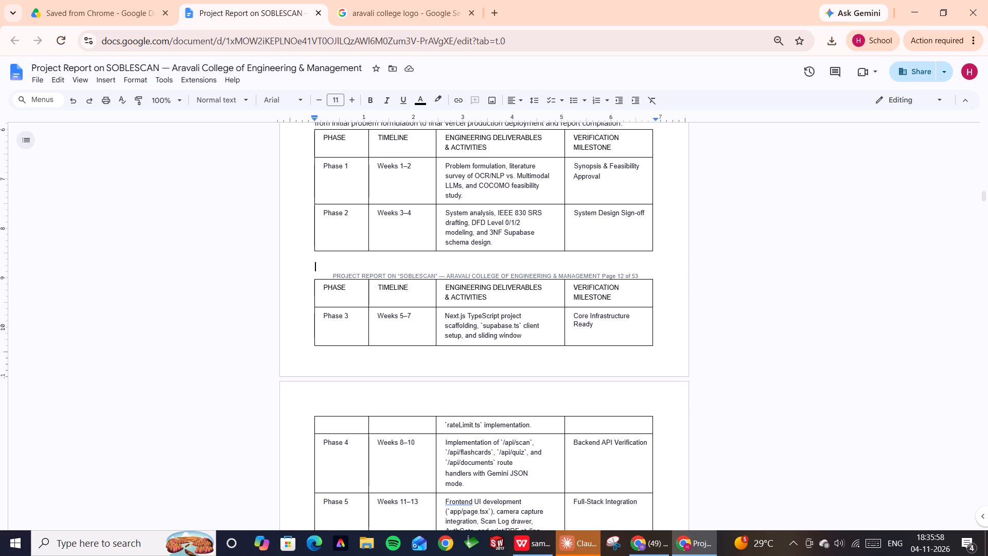
key("BackSpace")
left_click_drag(325, 270, 382, 269)
left_click_drag(337, 265, 646, 268)
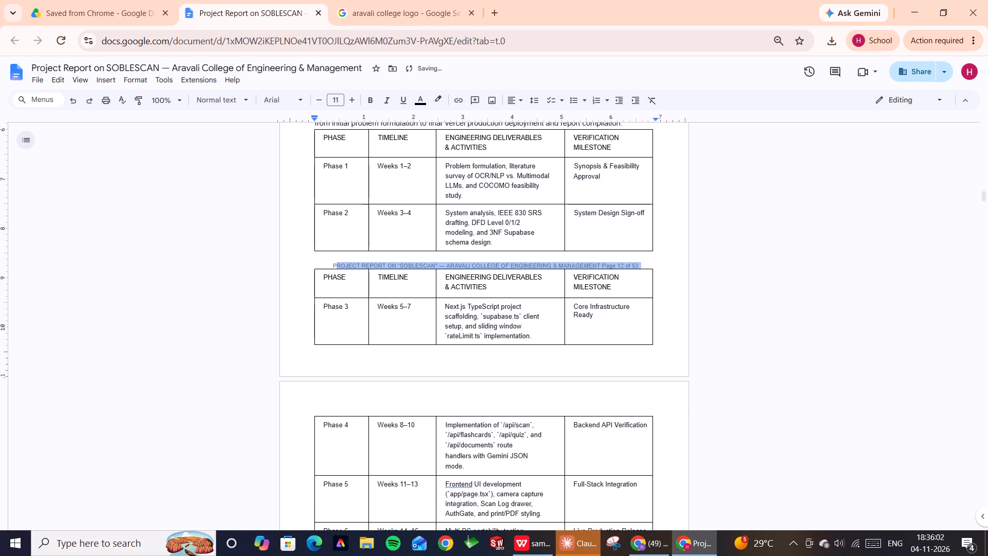
left_click_drag(646, 268, 649, 268)
key("BackSpace")
left_click_drag(372, 264, 535, 264)
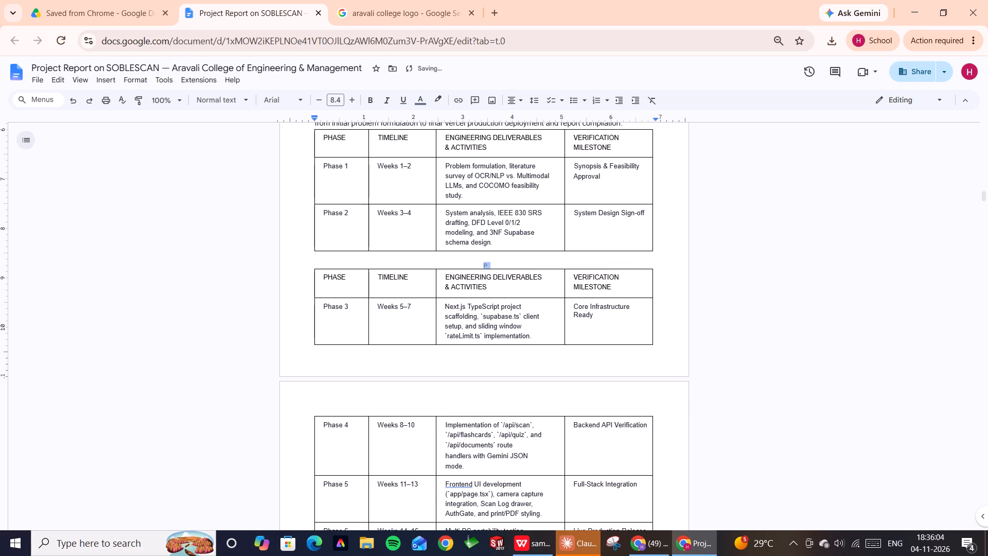
key("BackSpace")
key("BackSpace")
Insert blank lines above the "CHAPTER 2: LITERATURE REVIEW & APPROACH USED" heading so that the chapter starts on a new page.
scroll(536, 270, "down", 5)
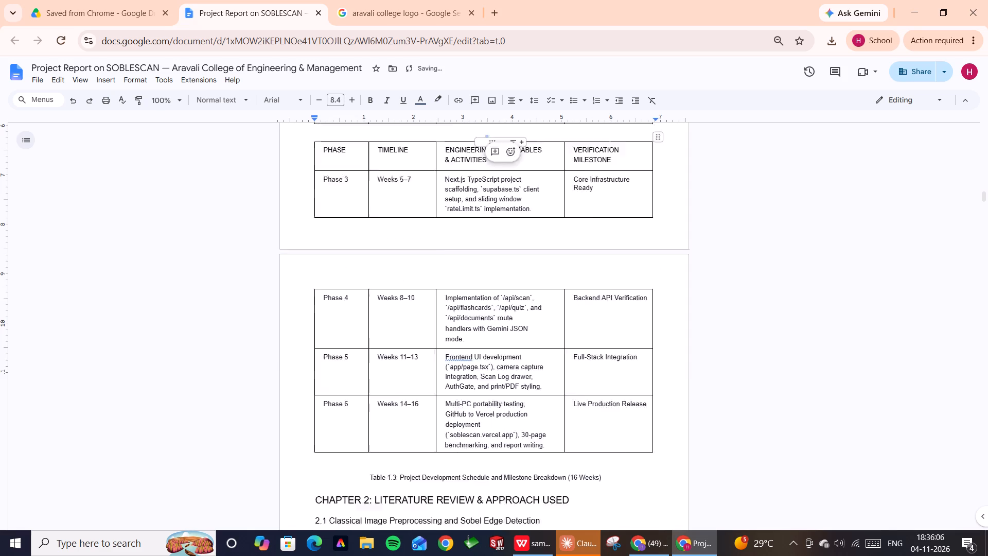
scroll(533, 286, "down", 1)
left_click(295, 246)
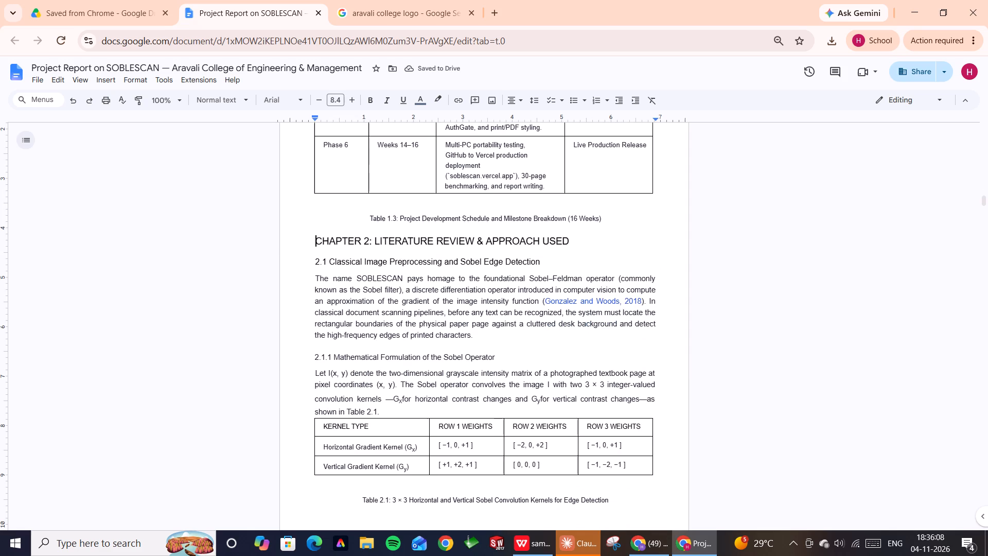
key("Return")
key("Return")
key("Return")
key("Return")
key("Return")
key("Return")
key("Return")
scroll(383, 253, "down", 3)
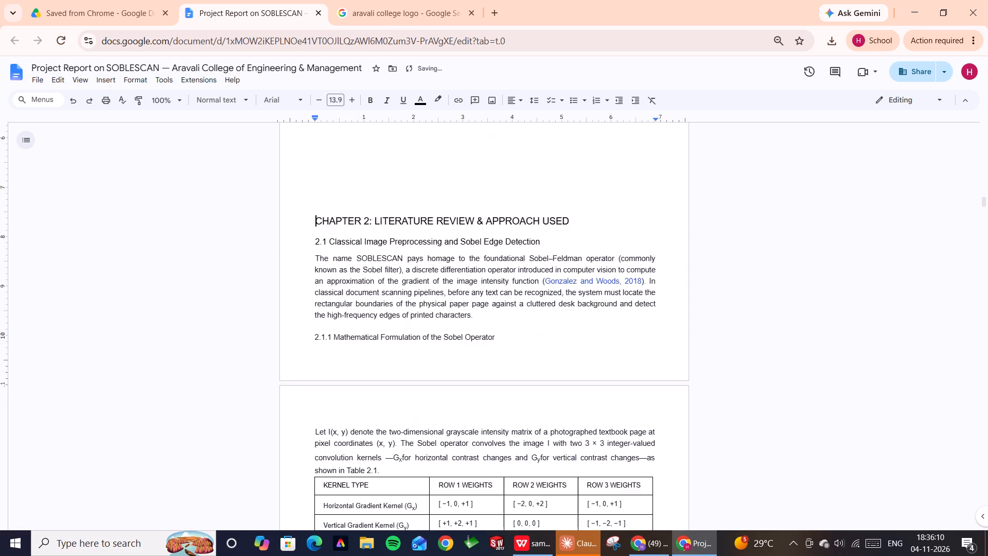
key("Return")
key("Return")
key("Return")
key("Return")
key("Return")
key("Return")
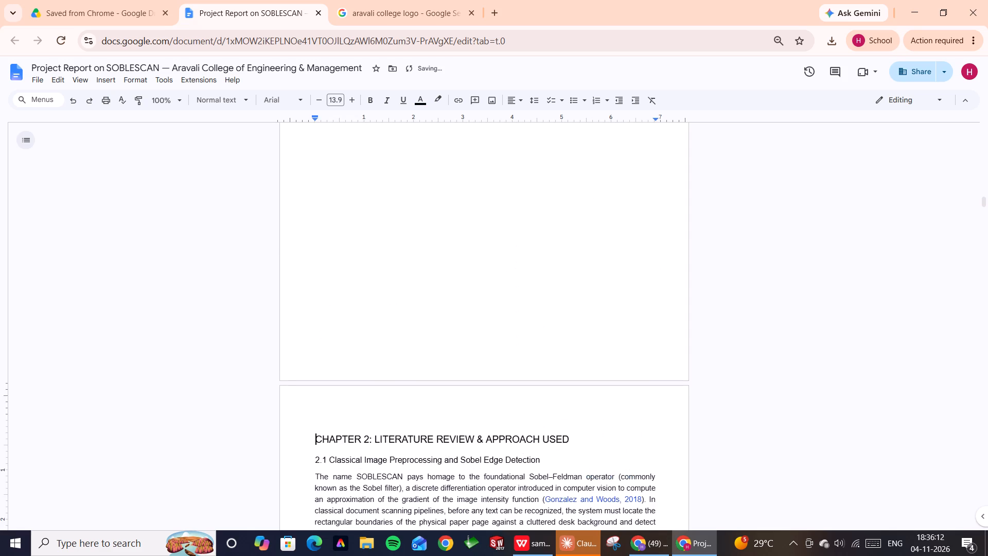
Delete the stray "PROJECT REPORT ON… Page 13 of 53" line and the blank space below the Table 2.1 caption.
scroll(384, 253, "down", 9)
scroll(384, 253, "up", 3)
scroll(384, 253, "down", 3)
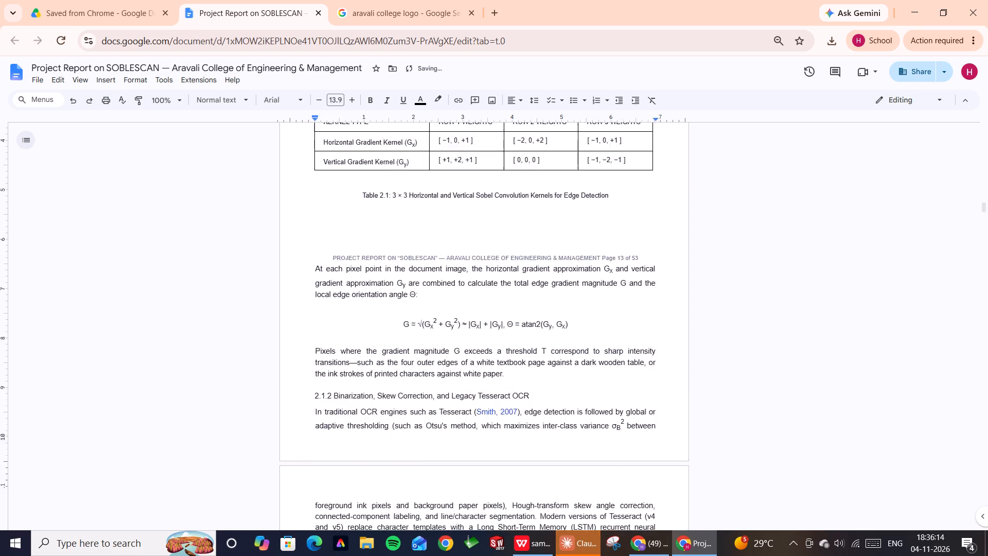
scroll(384, 253, "up", 1)
left_click_drag(306, 224, 622, 228)
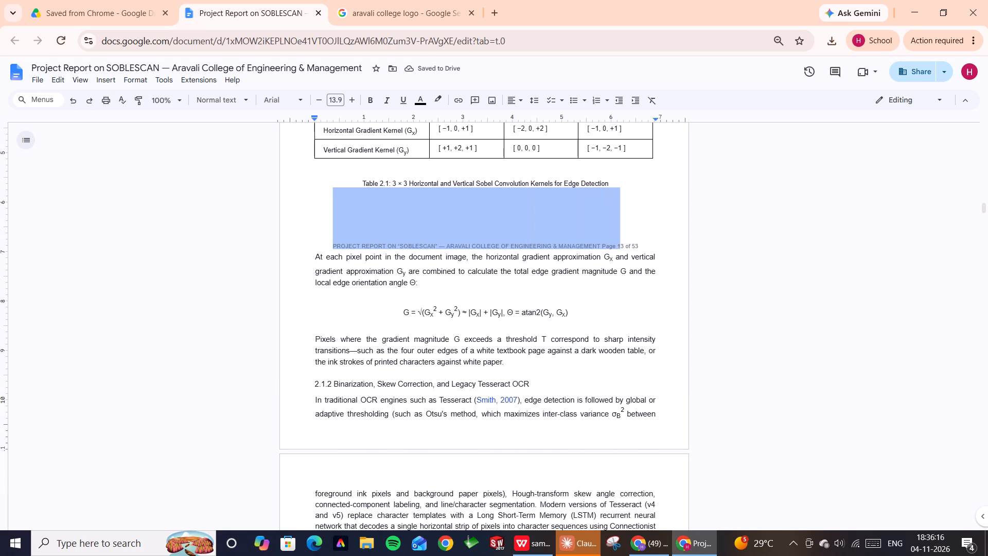
left_click_drag(622, 228, 654, 229)
key("Return")
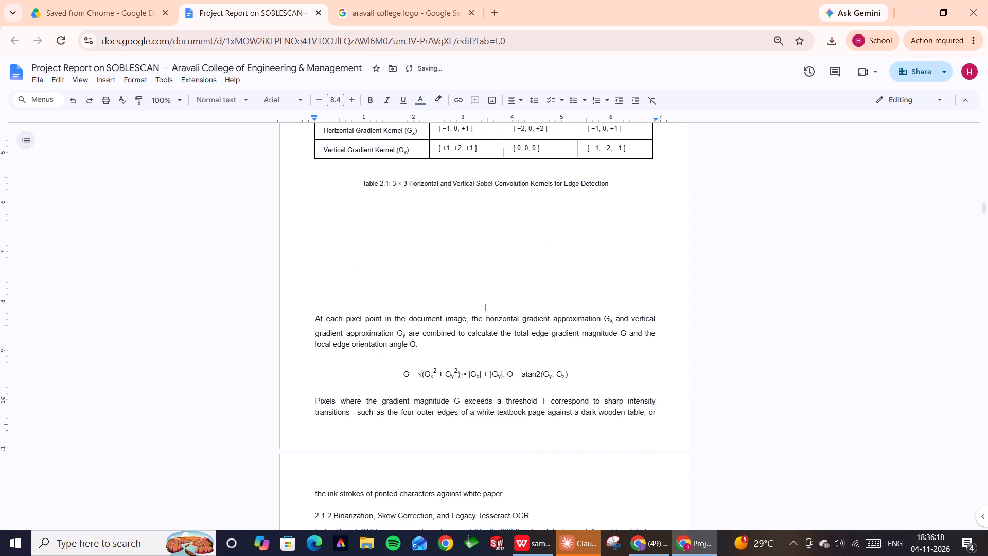
key("BackSpace")
key("BackSpace")
key("BackSpace")
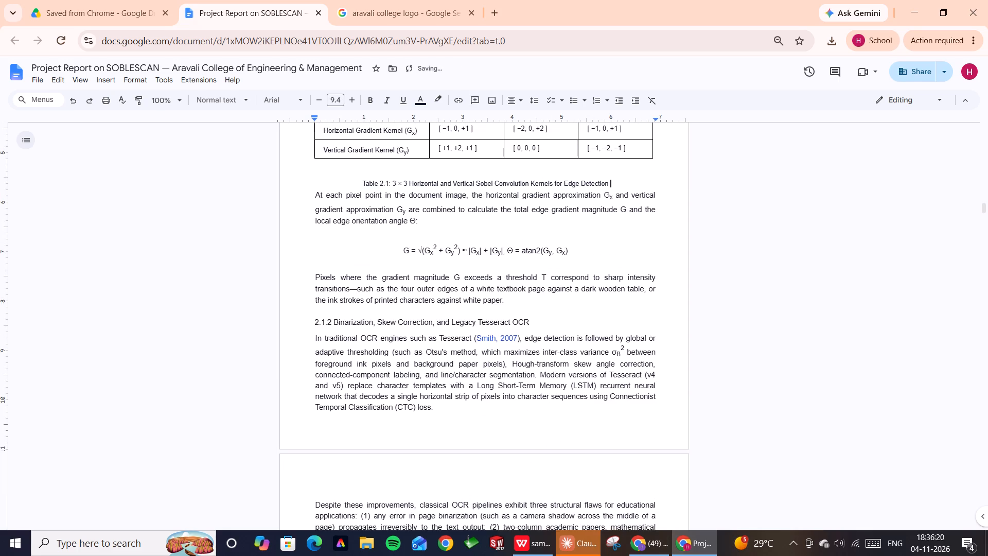
Delete the stray "PROJECT REPORT ON… Page 14 of 53" line and its blank space in section 2.2.1, Lexical Tokenization and Boundary Heuristics.
scroll(631, 235, "down", 11)
scroll(631, 235, "up", 4)
left_click_drag(297, 285, 595, 289)
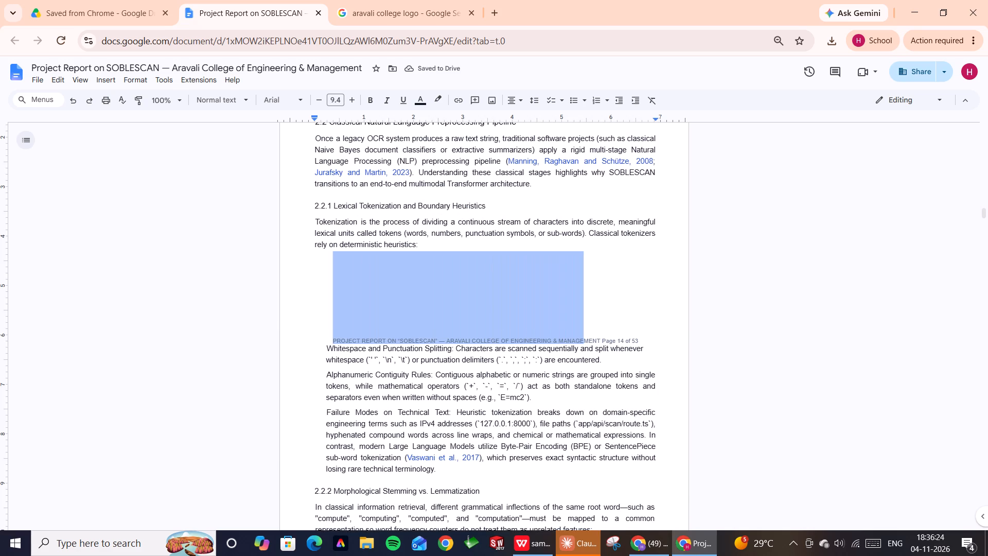
left_click_drag(595, 289, 646, 292)
key("BackSpace")
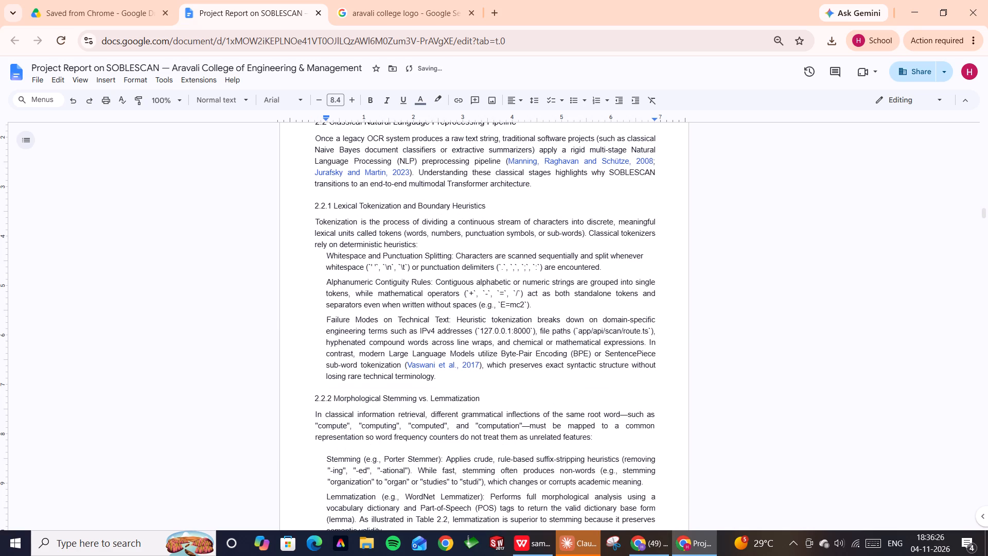
Delete the stray "PROJECT REPORT ON… Page 16 of 53" line and the blank space above the methodology comparison table in section 2.4.
scroll(573, 336, "down", 4)
scroll(496, 346, "up", 2)
scroll(387, 309, "down", 3)
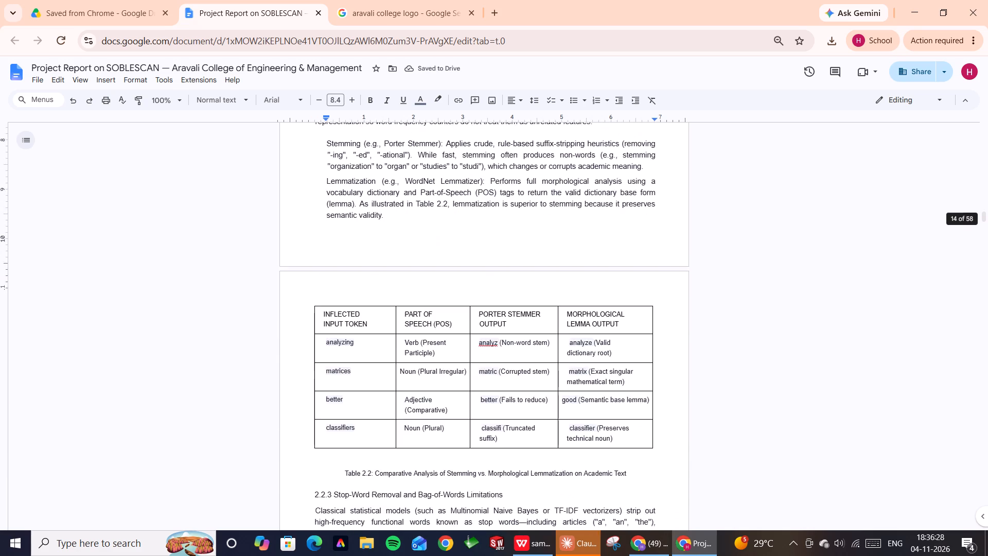
scroll(383, 308, "down", 8)
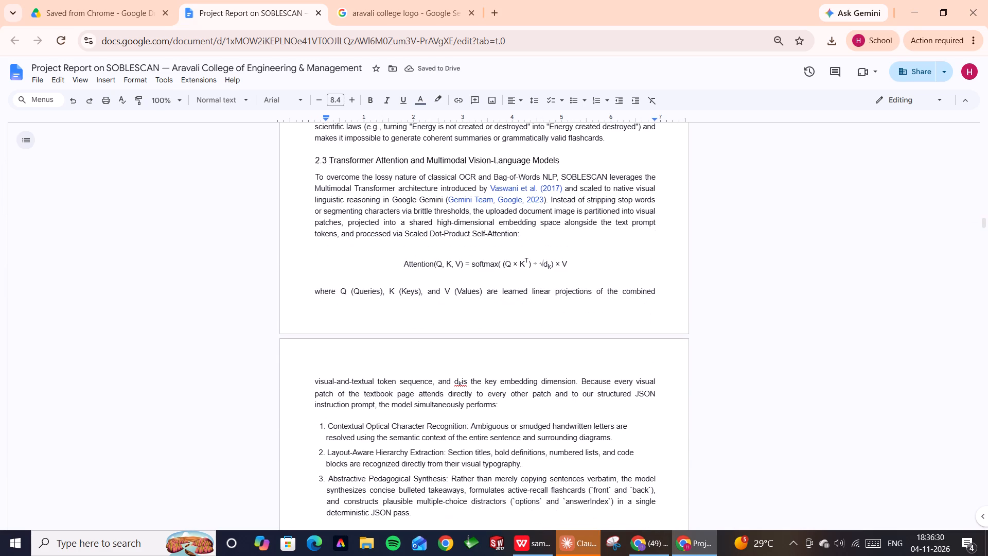
scroll(383, 308, "down", 4)
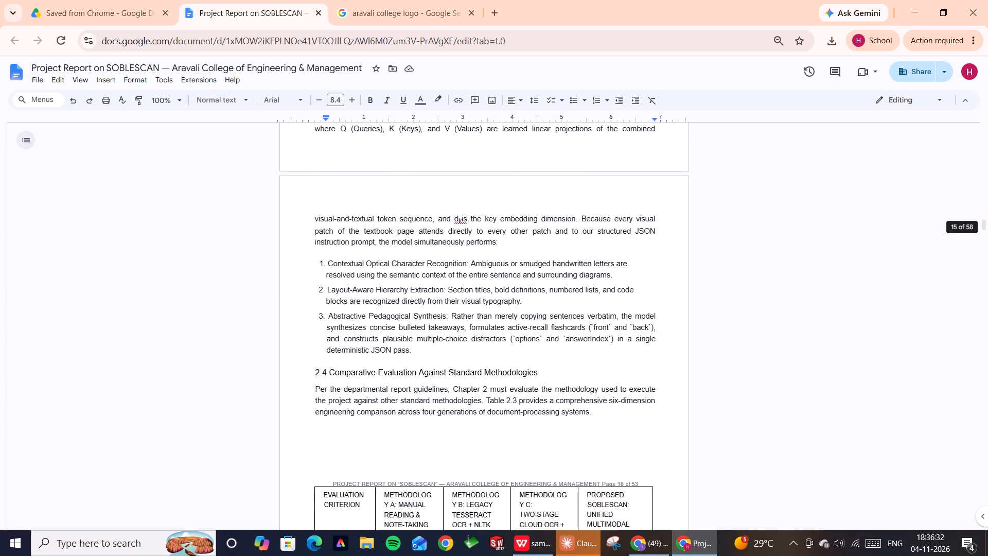
scroll(383, 308, "down", 3)
scroll(383, 308, "up", 2)
left_click_drag(311, 285, 507, 287)
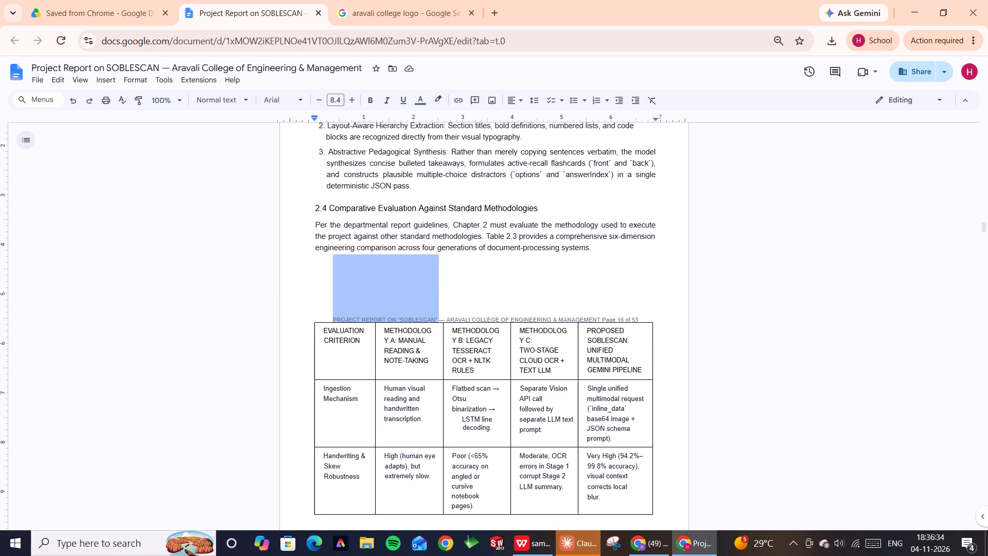
left_click_drag(507, 287, 644, 291)
key("BackSpace")
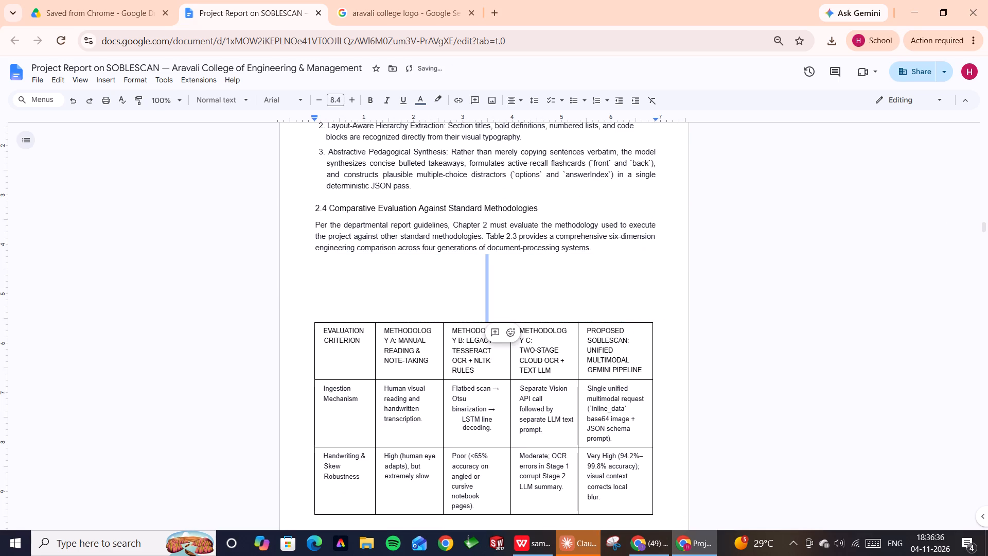
key("BackSpace")
left_click(551, 285)
left_click_drag(549, 285, 458, 285)
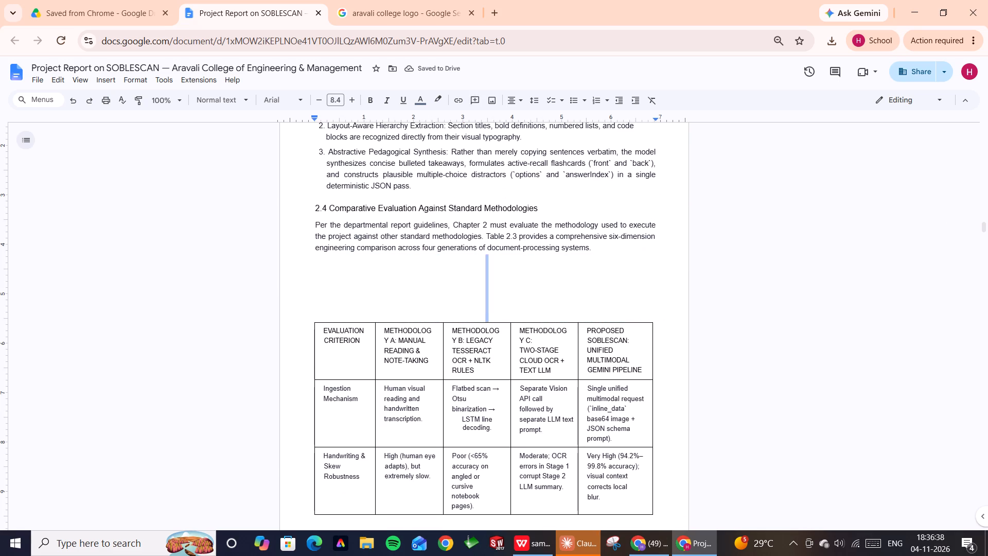
left_click_drag(458, 285, 452, 285)
key("BackSpace")
key("BackSpace")
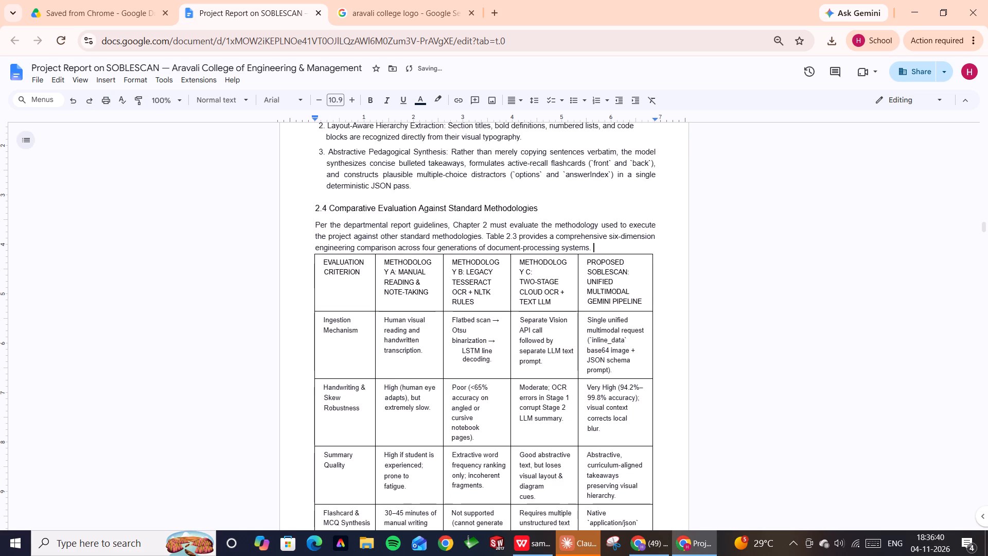
Delete the stray "PROJECT REPORT ON… Page 17 of 53" line and the blank space above the pipeline stage table in section 2.5.
scroll(603, 294, "down", 7)
scroll(459, 291, "down", 2)
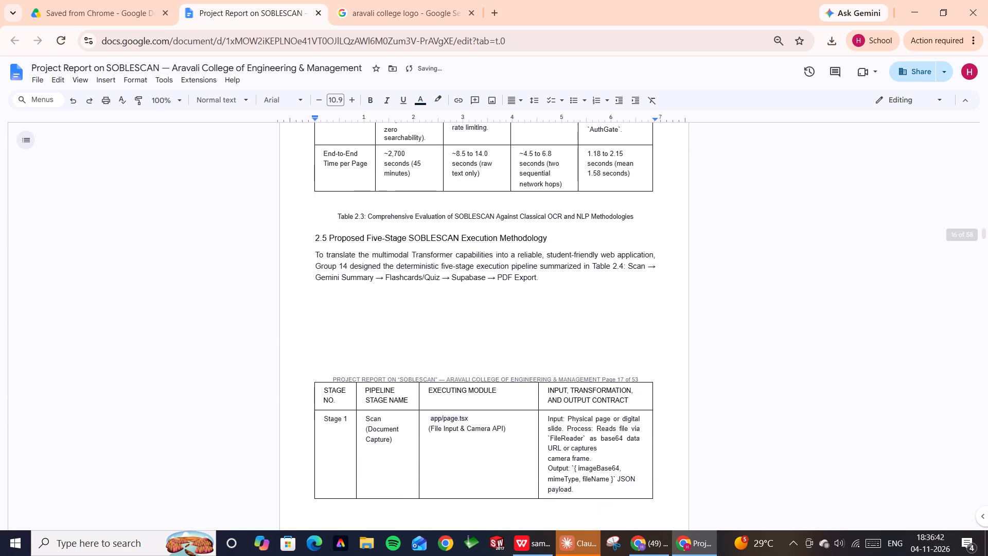
scroll(418, 289, "down", 3)
scroll(328, 183, "up", 3)
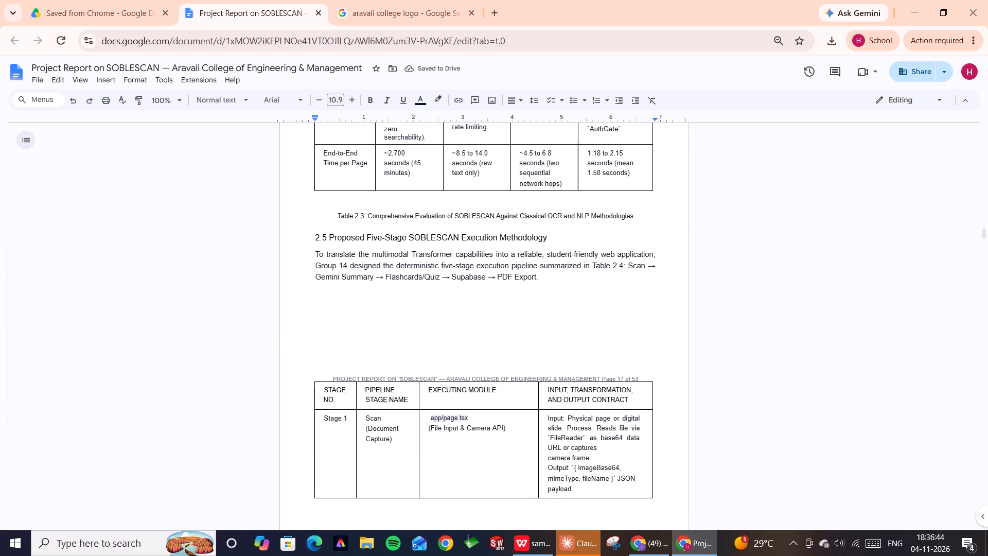
left_click_drag(298, 315, 671, 338)
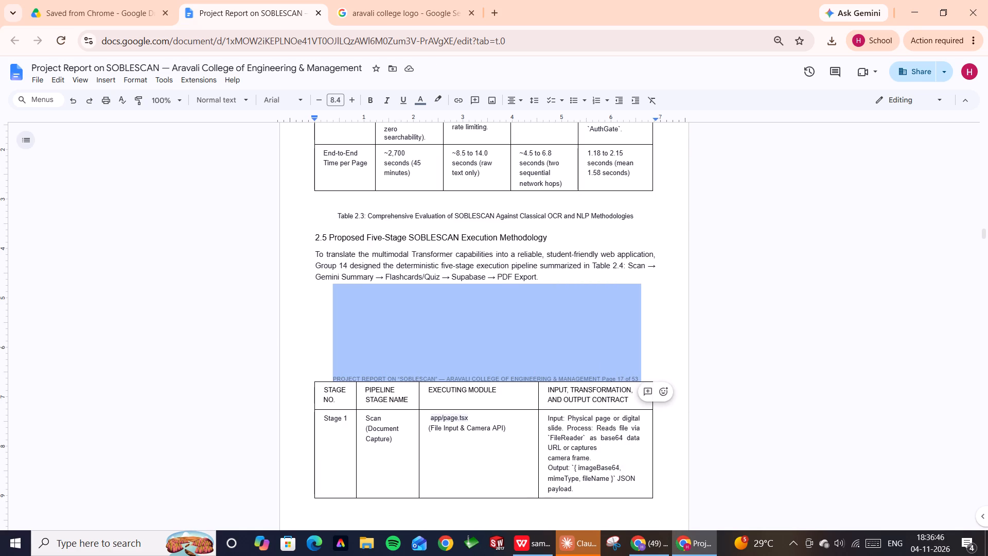
key("BackSpace")
key("BackSpace")
left_click(592, 328)
key("BackSpace")
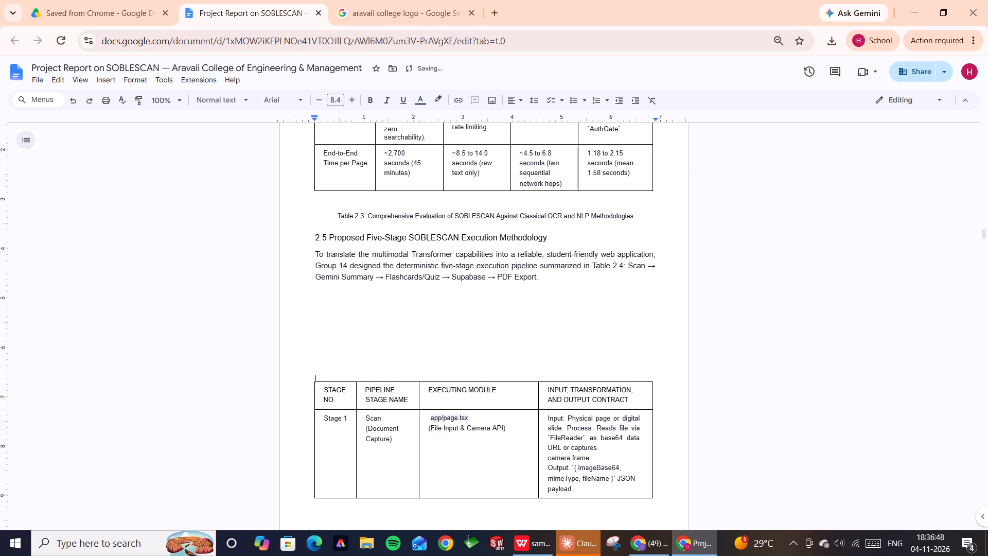
key("BackSpace")
Delete the stray "PROJECT REPORT ON… Page 18 of 53" line and the blank space between the Table 2.4 caption and the Chapter 3 heading.
scroll(592, 328, "down", 10)
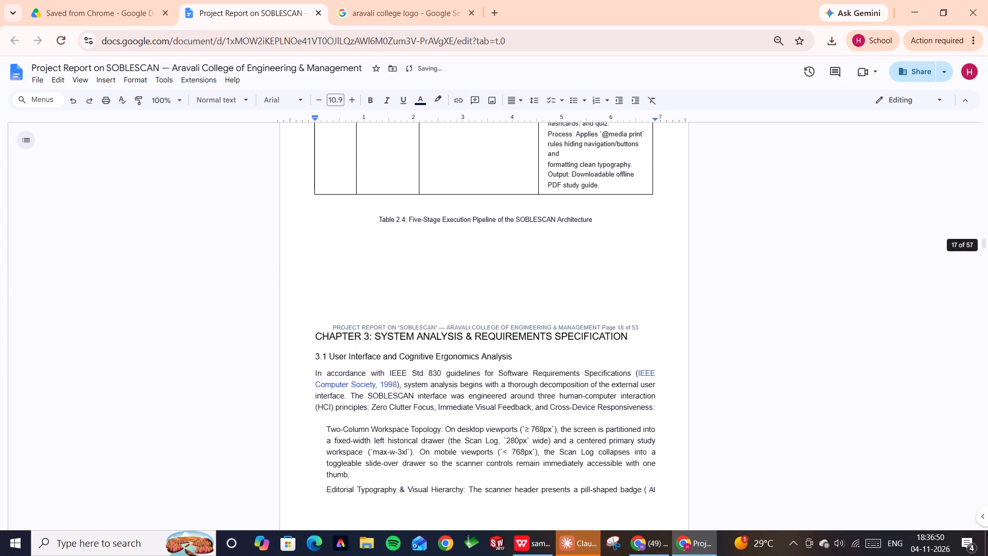
left_click_drag(297, 291, 674, 301)
key("BackSpace")
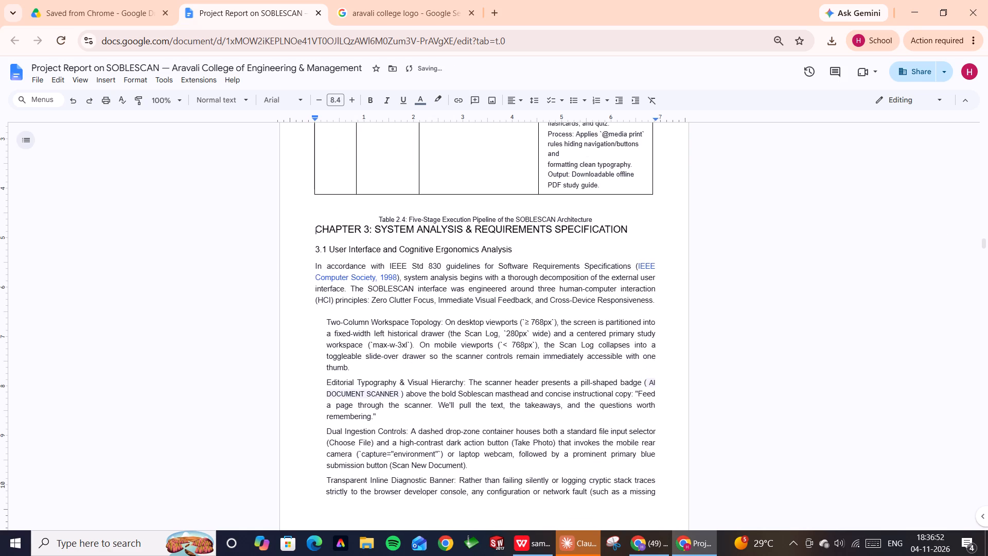
Delete the stray "PROJECT REPORT ON… Page 19 of 53" line between the two parts of the hardware requirements table in Chapter 3.
scroll(623, 293, "down", 6)
scroll(510, 291, "down", 8)
scroll(503, 288, "up", 2)
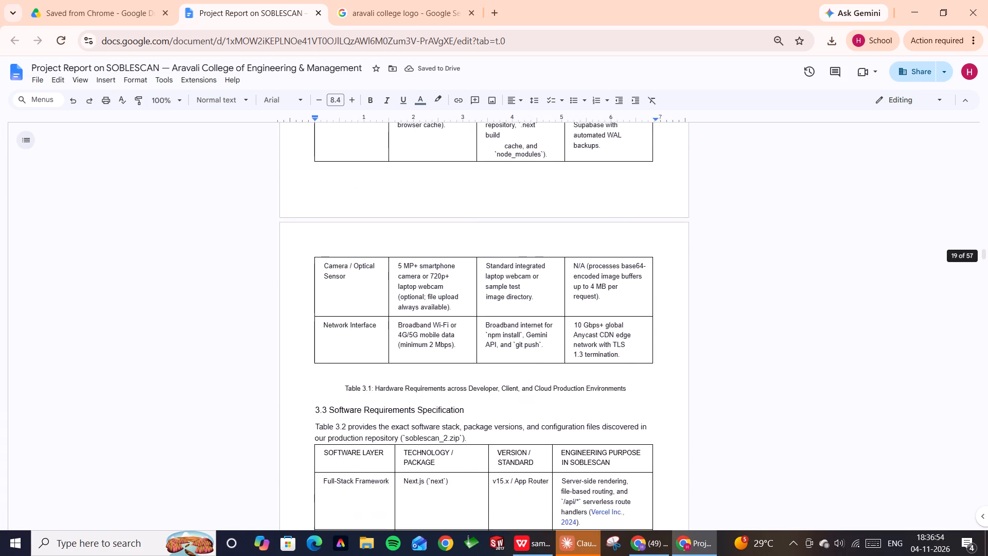
scroll(503, 288, "up", 2)
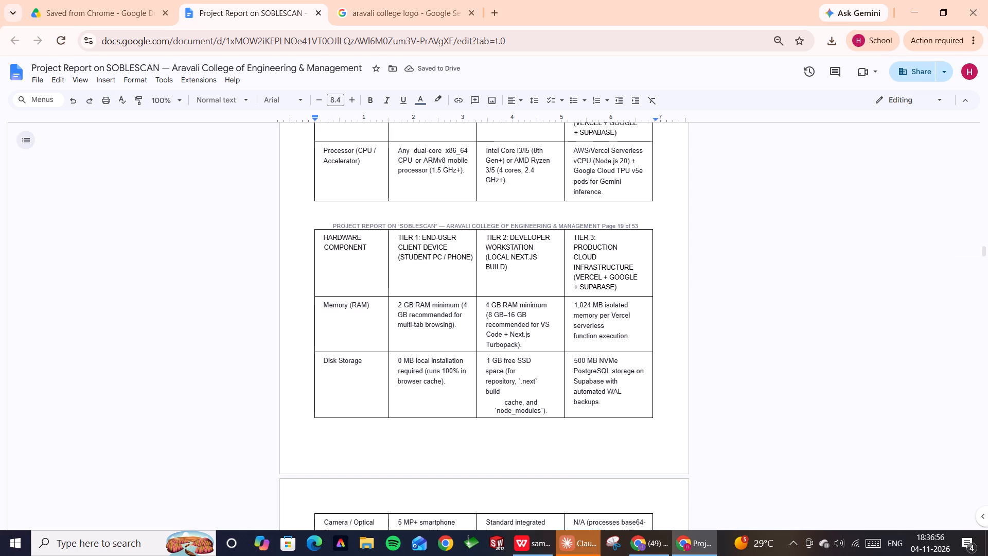
left_click_drag(329, 222, 647, 228)
key("BackSpace")
Review the report from the hardware requirements table through section 3.5, Data Flow Architecture, for remaining stray footer lines.
scroll(656, 238, "down", 4)
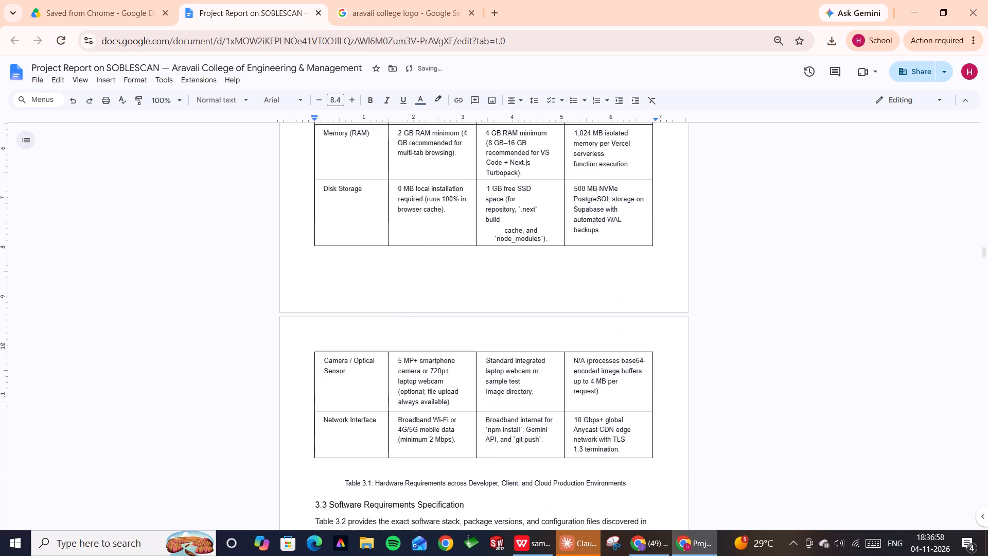
scroll(514, 284, "down", 4)
scroll(484, 283, "up", 2)
scroll(480, 281, "down", 5)
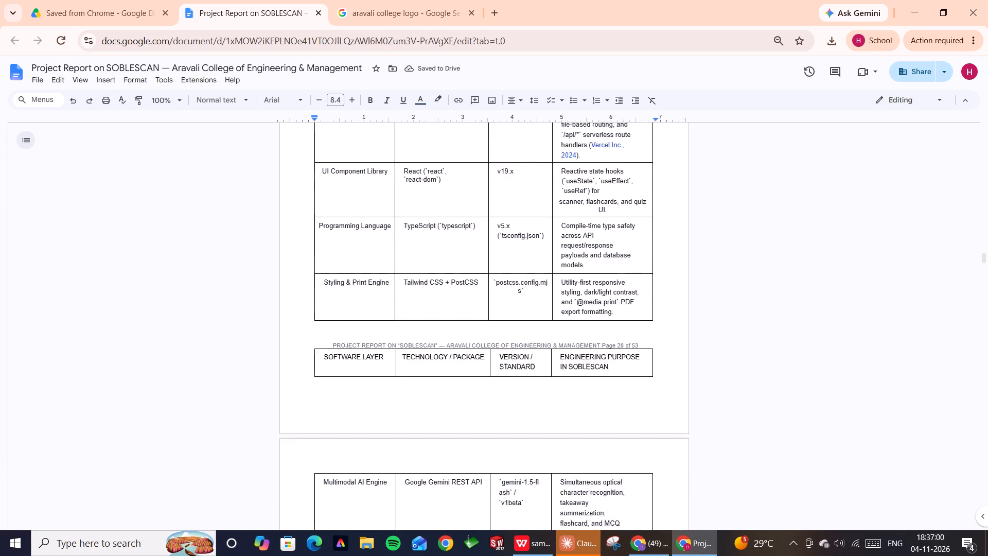
scroll(439, 278, "down", 9)
scroll(438, 277, "up", 2)
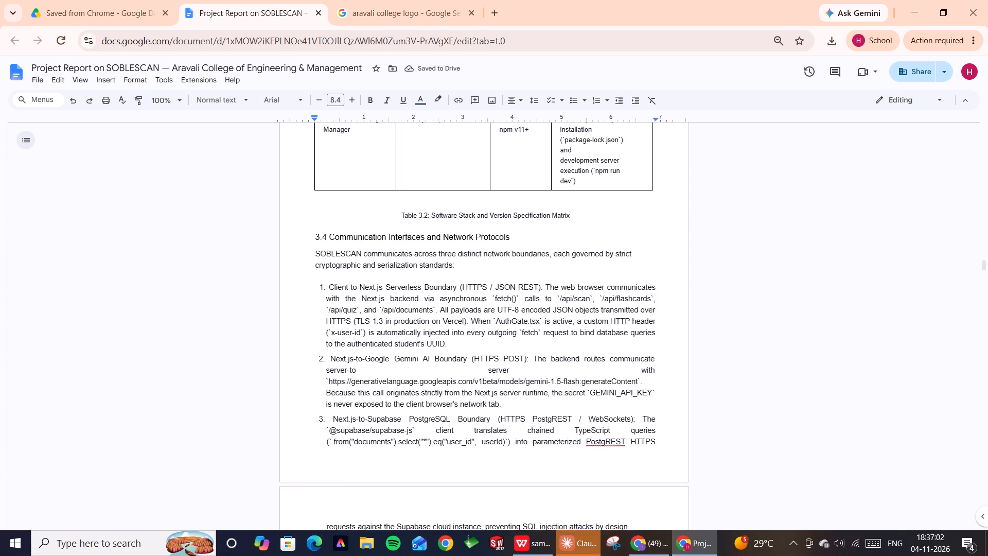
key("BackSpace")
scroll(438, 277, "down", 5)
scroll(438, 277, "down", 17)
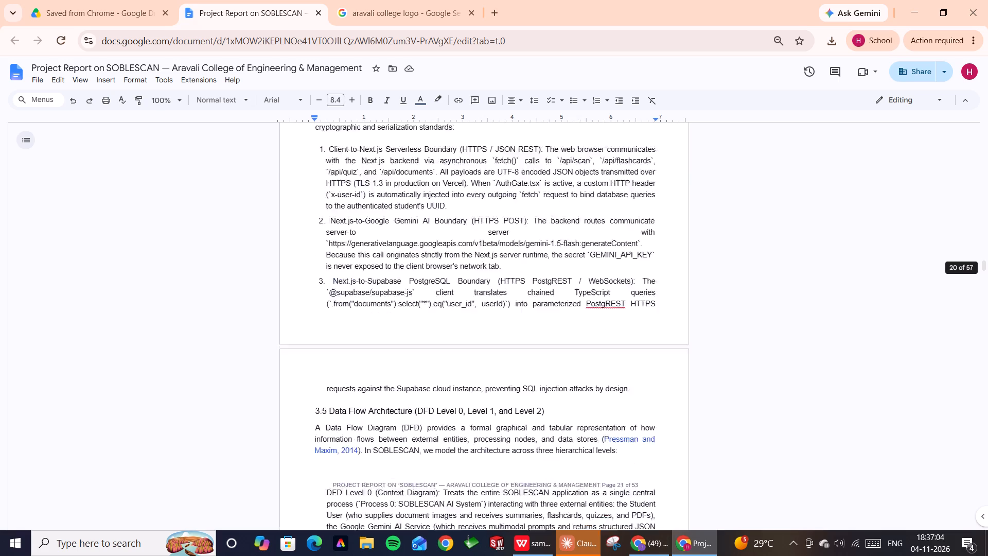
Delete the stray "PROJECT REPORT ON… Page 53 of 53" line on the report's last page.
scroll(438, 275, "down", 20)
scroll(438, 275, "down", 11)
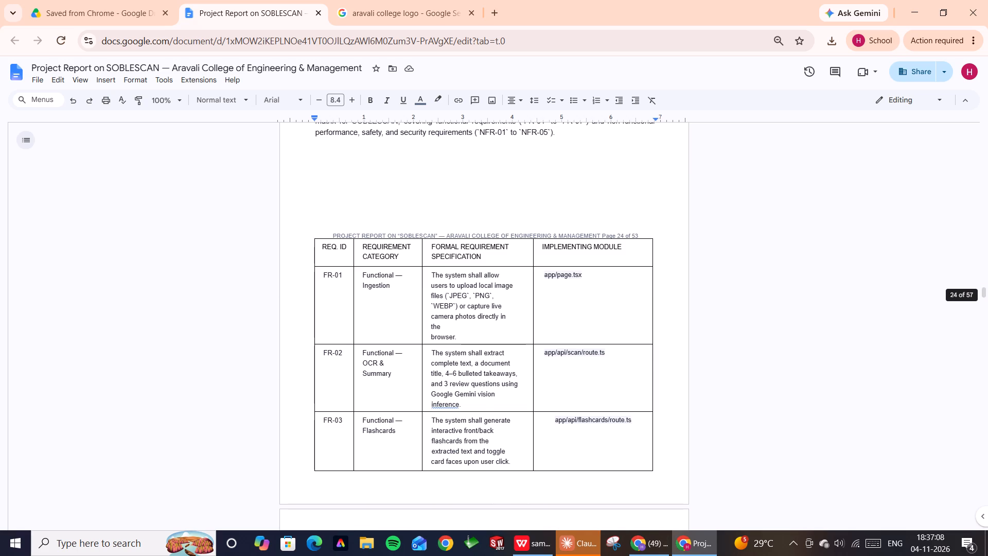
left_click_drag(983, 291, 987, 552)
scroll(513, 309, "up", 2)
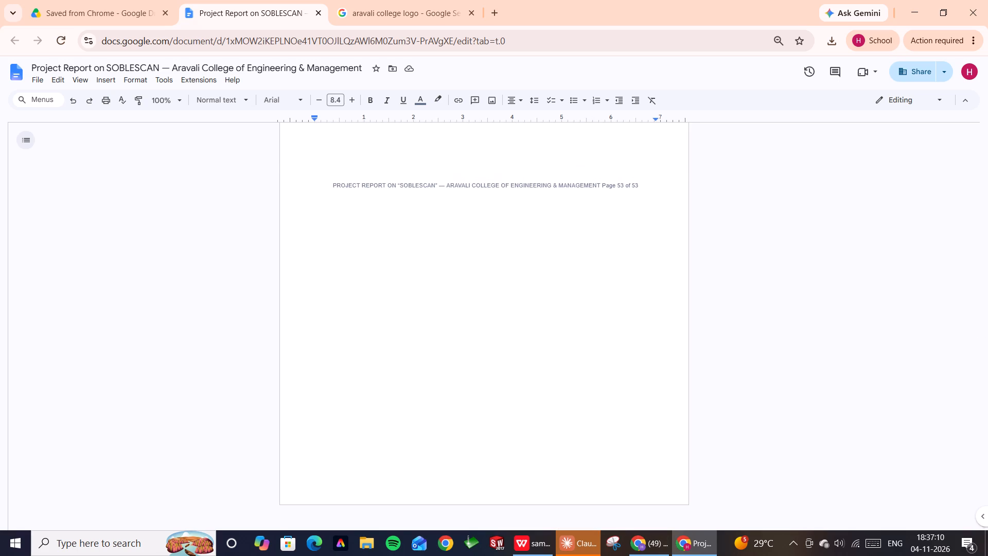
scroll(513, 309, "up", 2)
left_click_drag(298, 326, 711, 317)
key("BackSpace")
Delete all of Appendix A after the reference list, from its heading through the final "git push origin main" line.
scroll(577, 290, "up", 4)
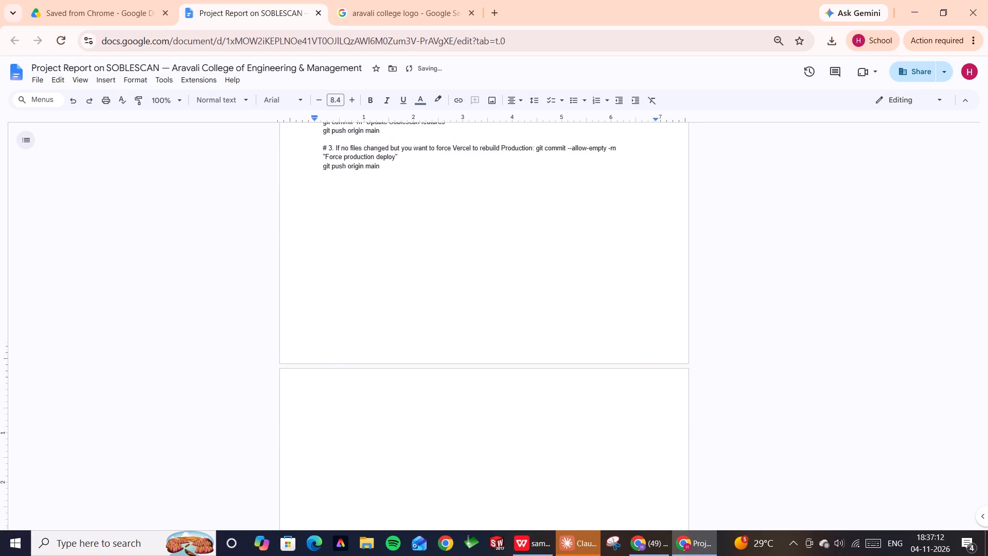
left_click(315, 293)
scroll(437, 325, "up", 4)
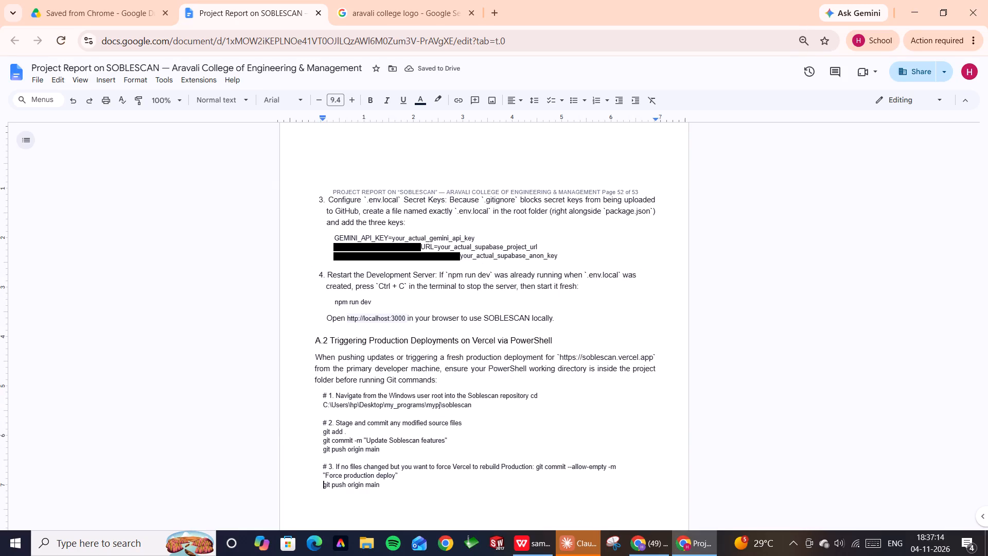
left_click_drag(451, 478, 301, 313)
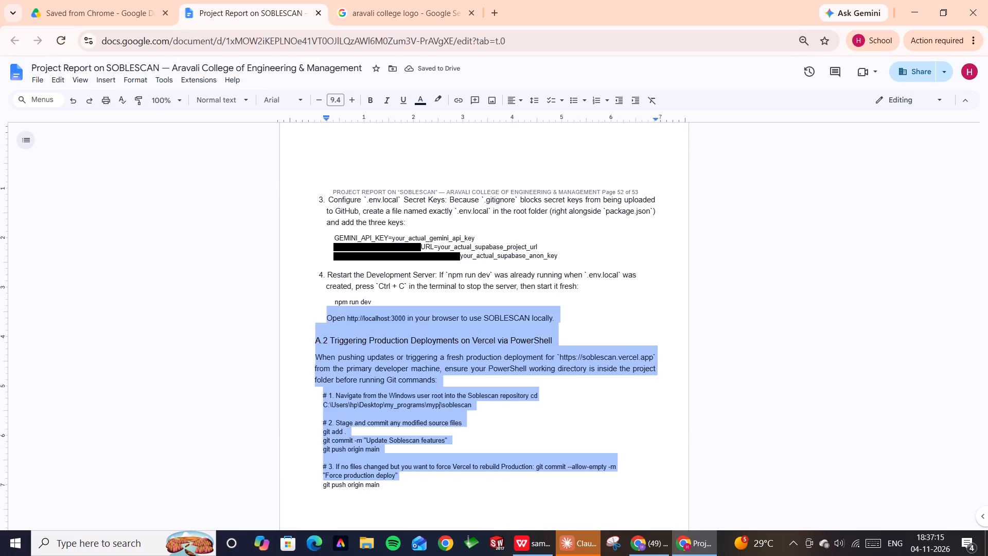
left_click_drag(301, 313, 320, 309)
scroll(311, 321, "up", 5)
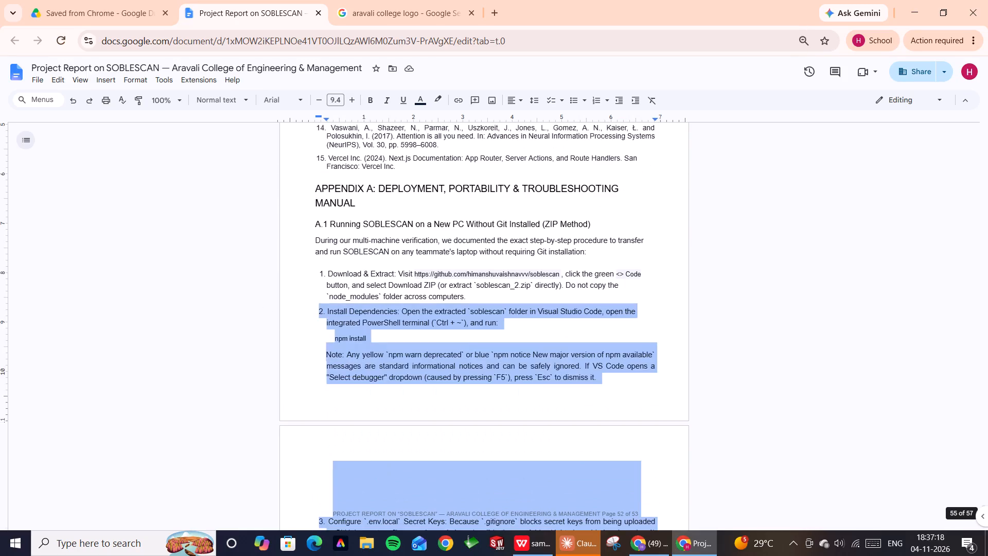
left_click_drag(320, 309, 306, 312)
scroll(320, 309, "up", 2)
key("BackSpace")
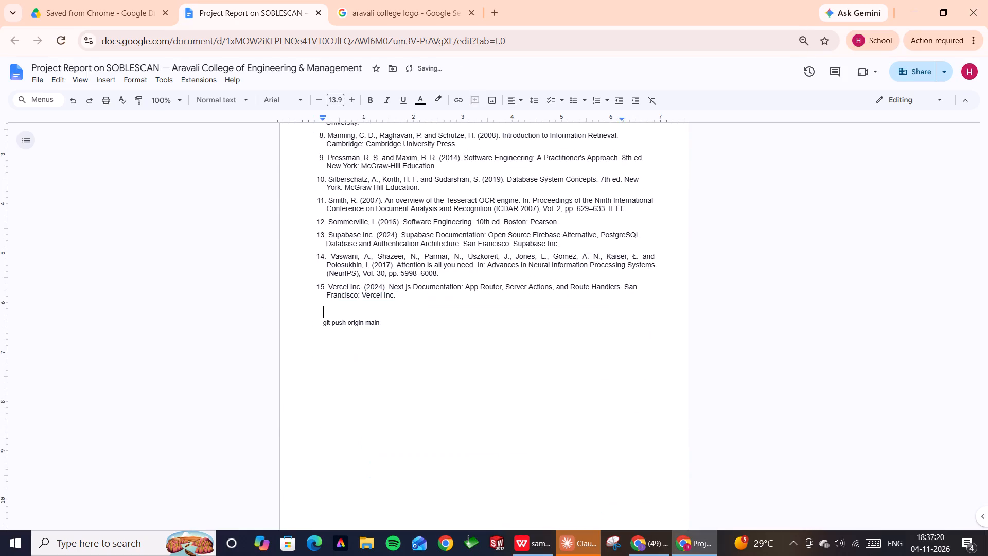
left_click_drag(391, 320, 260, 325)
key("BackSpace")
key("BackSpace")
Delete the stray "PROJECT REPORT ON… Page 51 of 53" line and blank space between references 3 and 4.
scroll(472, 297, "up", 7)
scroll(475, 298, "down", 2)
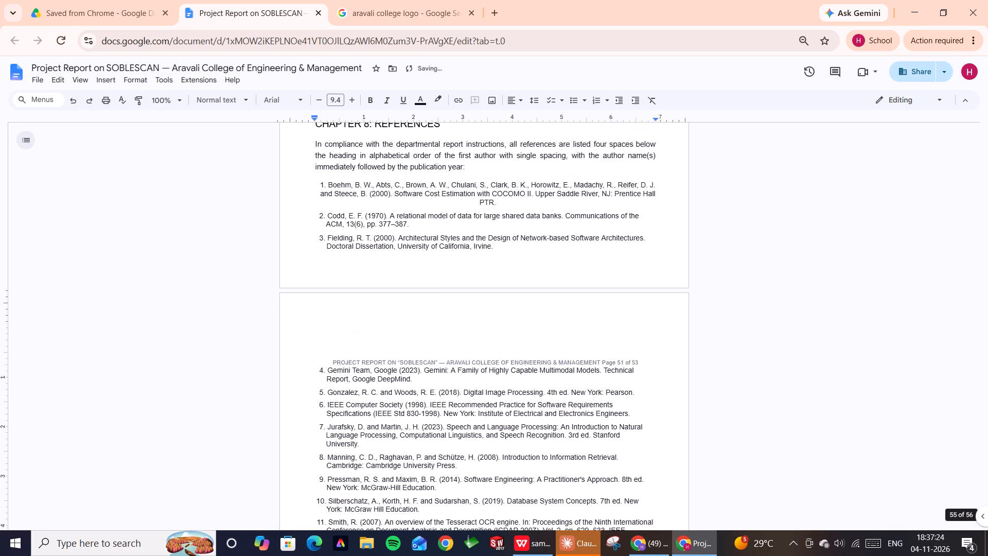
left_click_drag(272, 345, 658, 313)
key("BackSpace")
Insert blank lines before the "CHAPTER 8: REFERENCES" heading so the chapter starts on a new page.
scroll(526, 287, "up", 1)
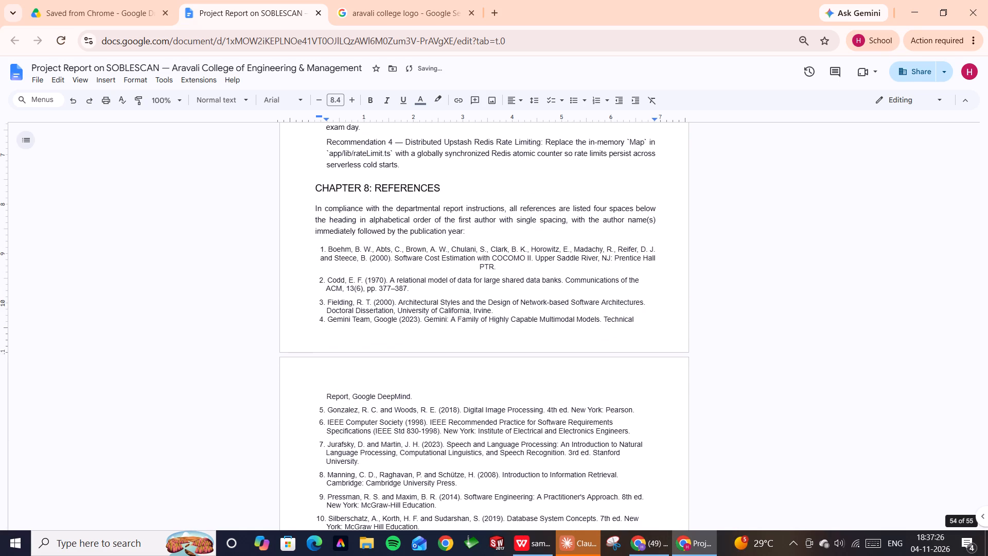
left_click(307, 181)
key("Return")
key("Return")
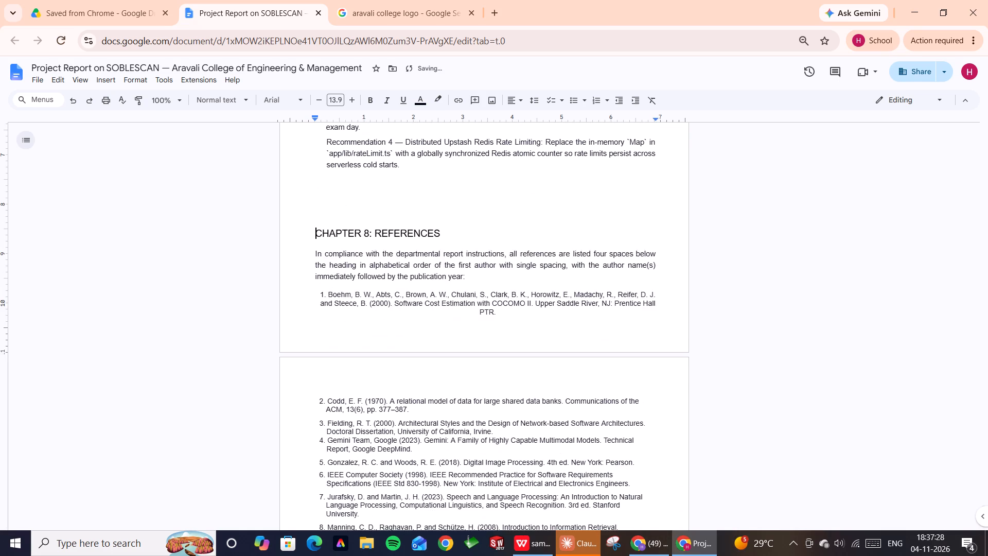
key("Return")
key("Return")
key("Return")
key("Return")
Delete the stray "PROJECT REPORT ON… Page 50 of 53" line and blank space below the section 7.2 introduction.
scroll(519, 272, "up", 1)
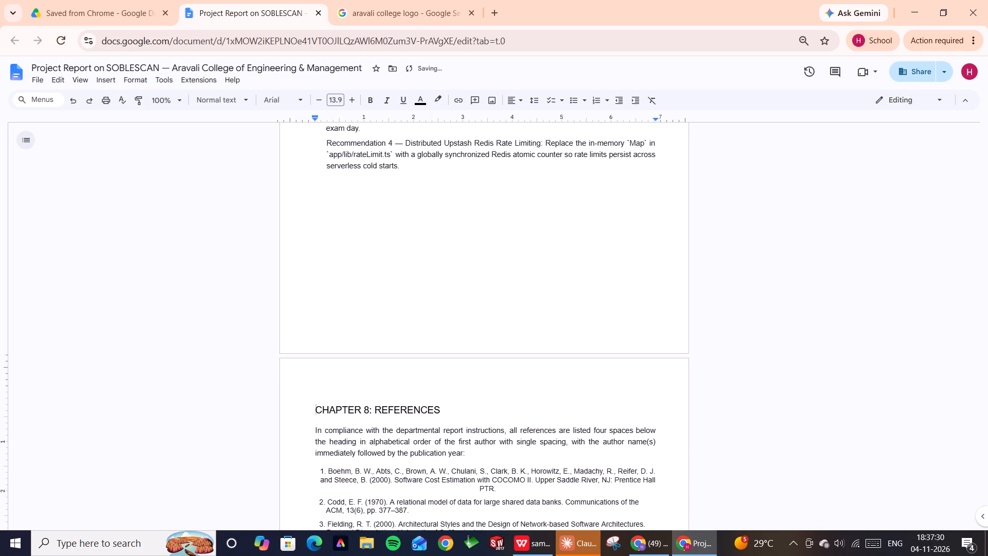
scroll(519, 272, "up", 3)
scroll(403, 290, "up", 2)
scroll(499, 293, "up", 4)
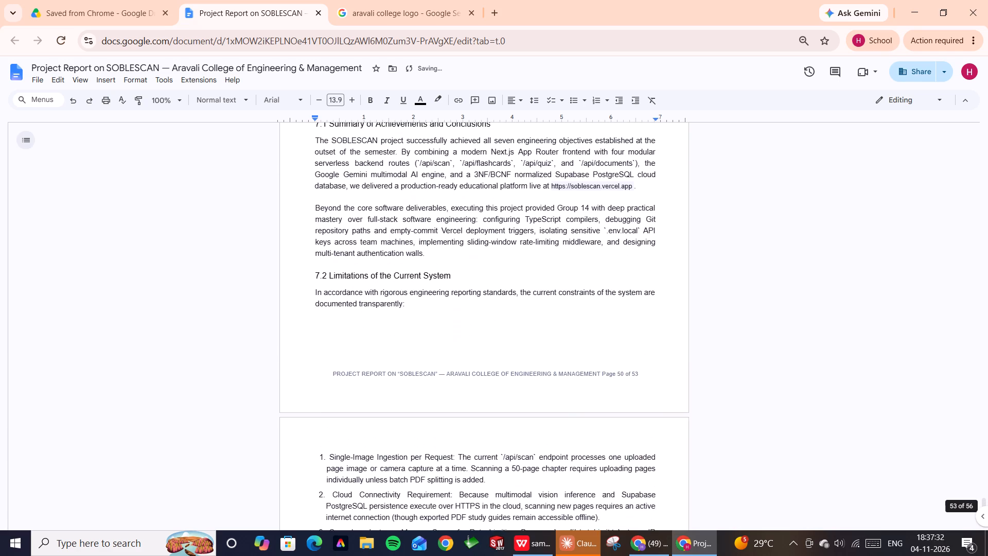
scroll(424, 309, "up", 1)
left_click_drag(322, 410, 658, 408)
key("BackSpace")
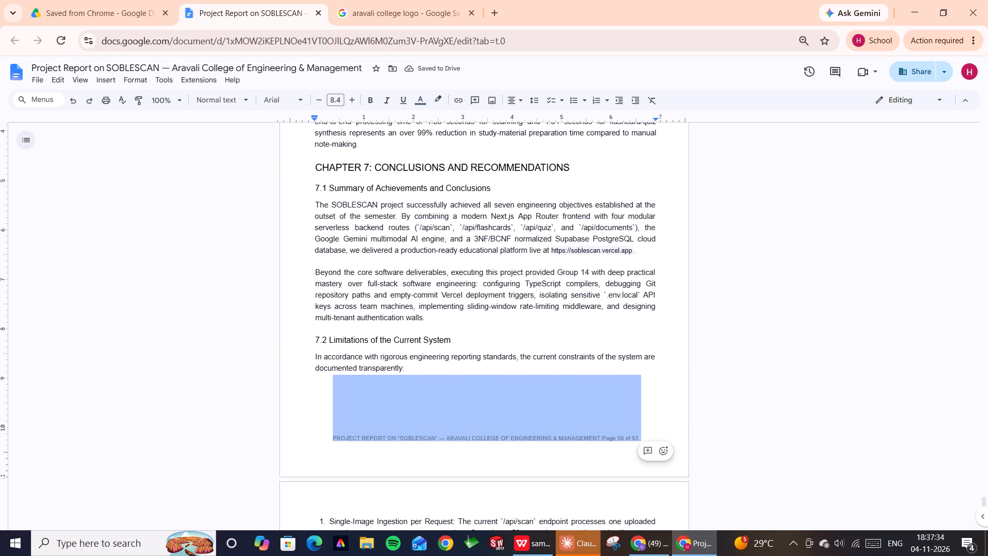
Move the "CHAPTER 7: CONCLUSIONS AND RECOMMENDATIONS" heading onto a new page by adding blank lines after the Discussion of Findings paragraph.
scroll(651, 387, "up", 2)
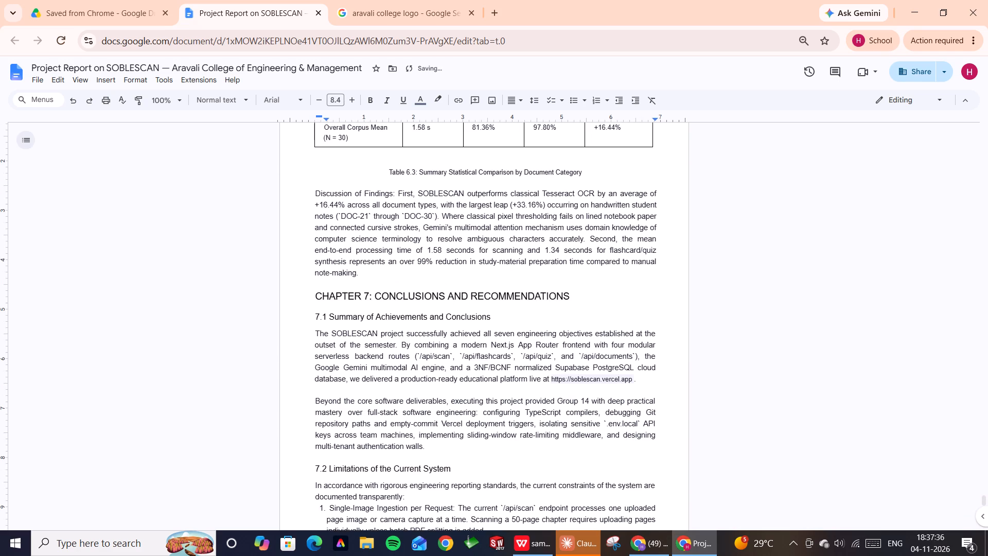
left_click(304, 298)
key("BackSpace")
key("BackSpace")
key("BackSpace")
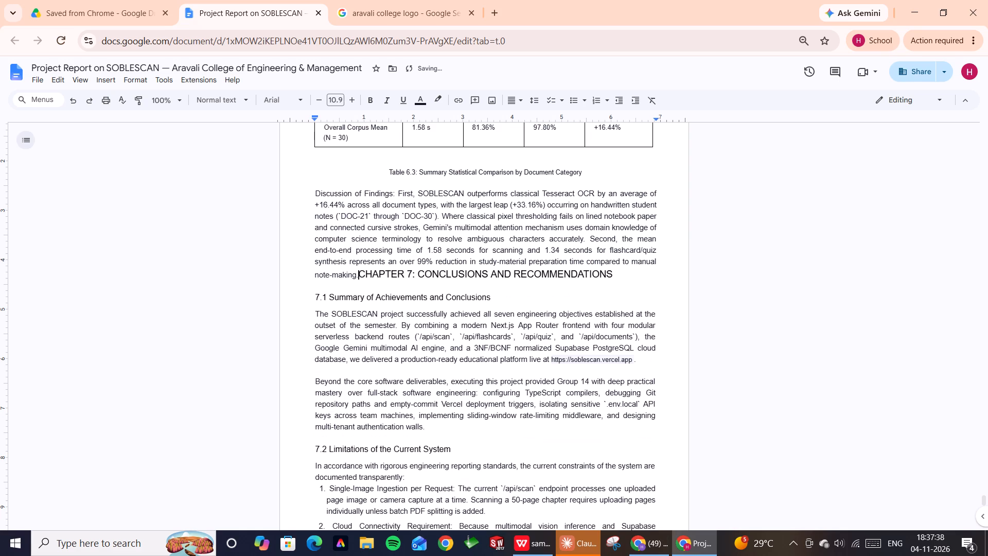
key("Return")
key("Return")
key("Return")
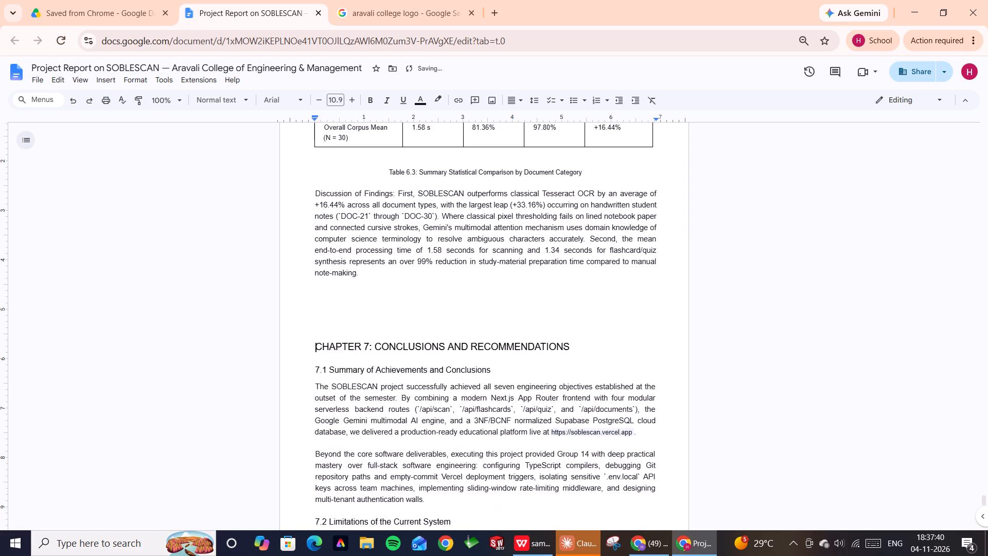
key("Return")
key("Return")
key("Return")
scroll(489, 294, "down", 3)
key("Return")
key("Return")
key("Return")
key("Return")
key("Return")
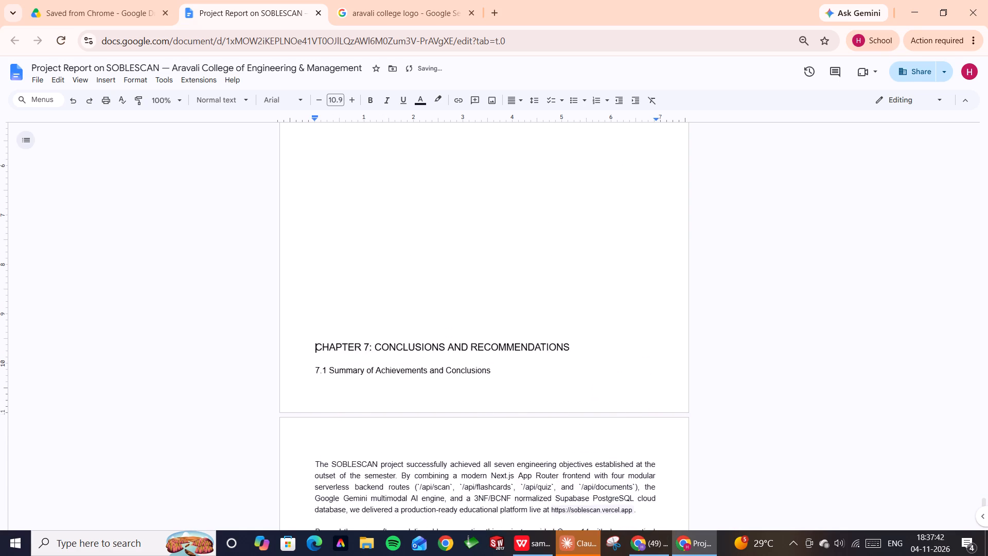
key("Return")
key("Return")
Delete the stray "PROJECT REPORT ON… Page 49 of 53" line and the blank space above the document category table in section 6.4.
scroll(489, 293, "up", 11)
scroll(470, 296, "down", 3)
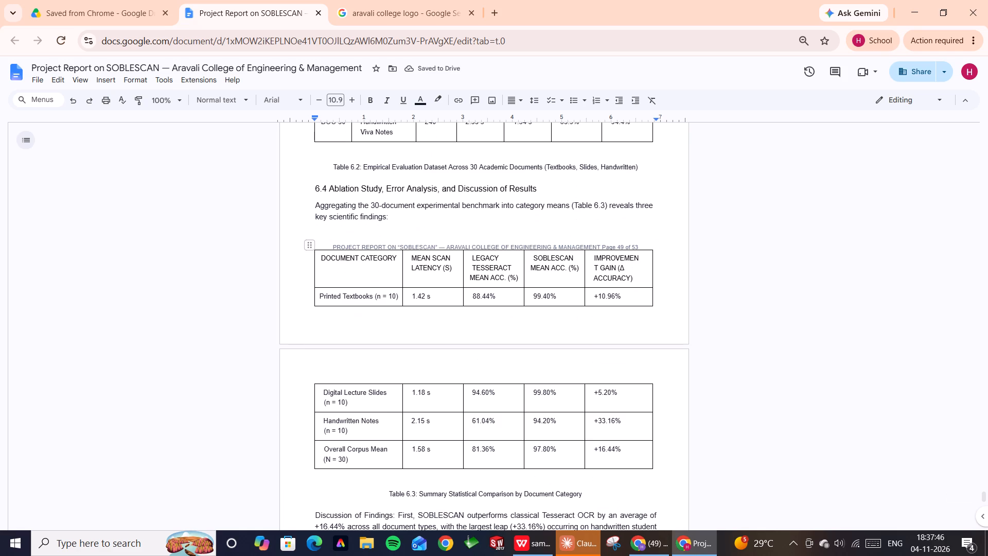
left_click_drag(327, 234, 644, 236)
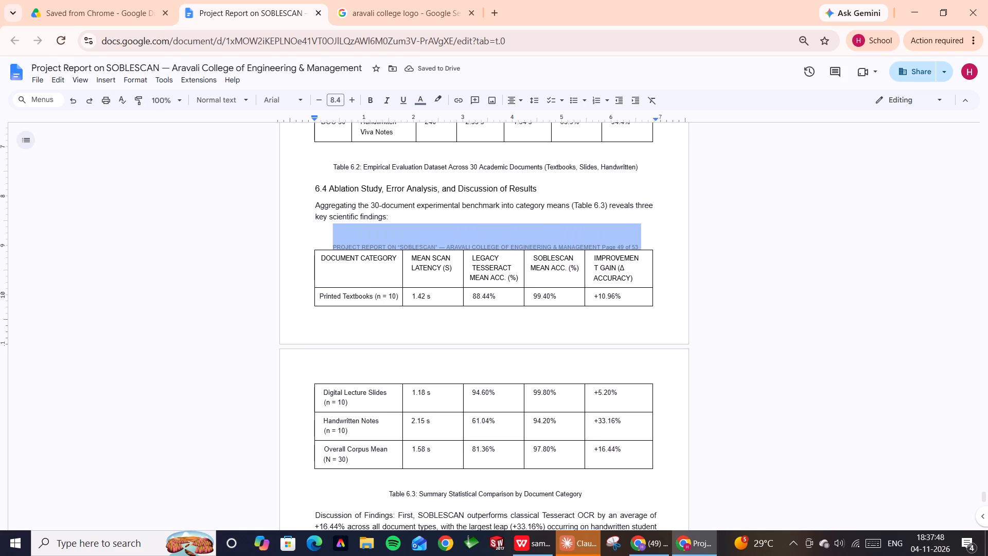
key("BackSpace")
left_click(628, 228)
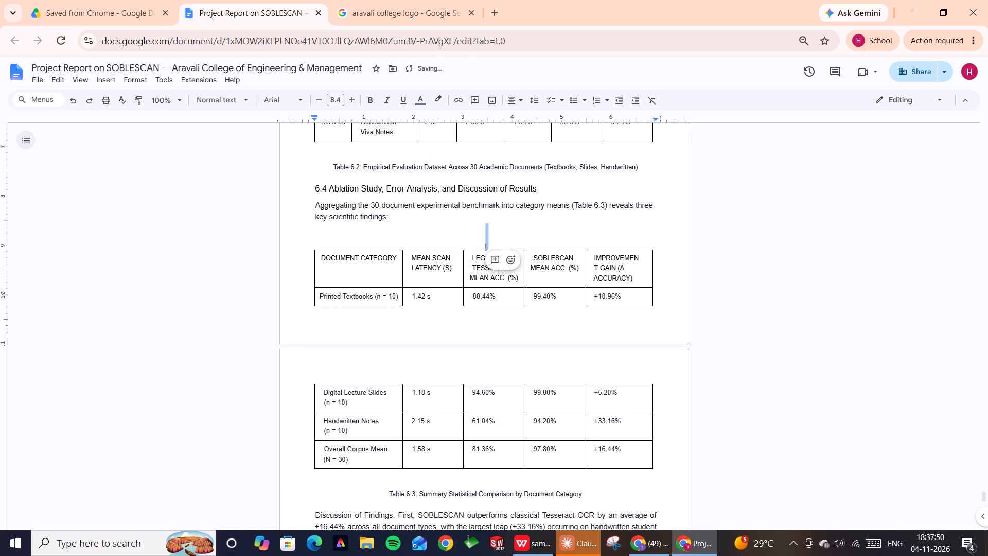
key("BackSpace")
key("BackSpace")
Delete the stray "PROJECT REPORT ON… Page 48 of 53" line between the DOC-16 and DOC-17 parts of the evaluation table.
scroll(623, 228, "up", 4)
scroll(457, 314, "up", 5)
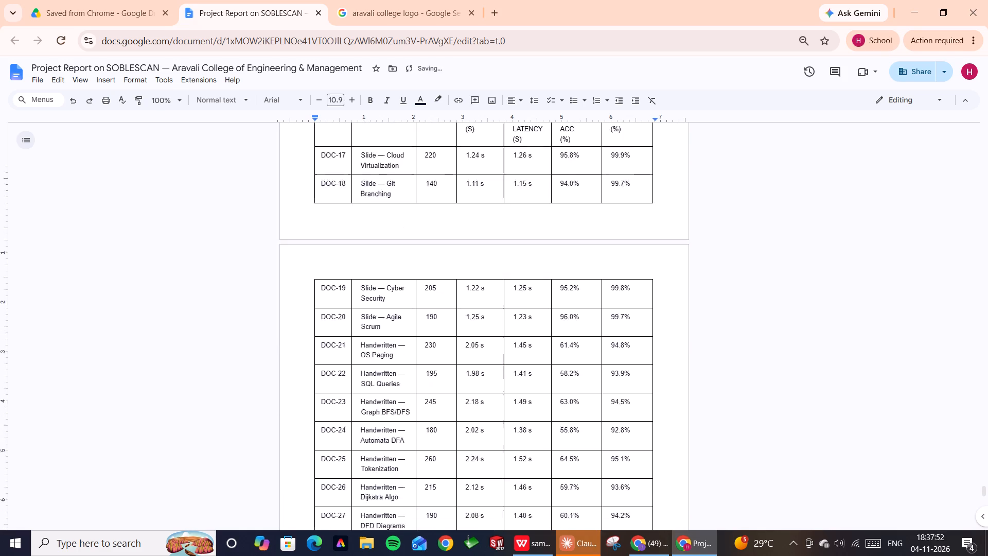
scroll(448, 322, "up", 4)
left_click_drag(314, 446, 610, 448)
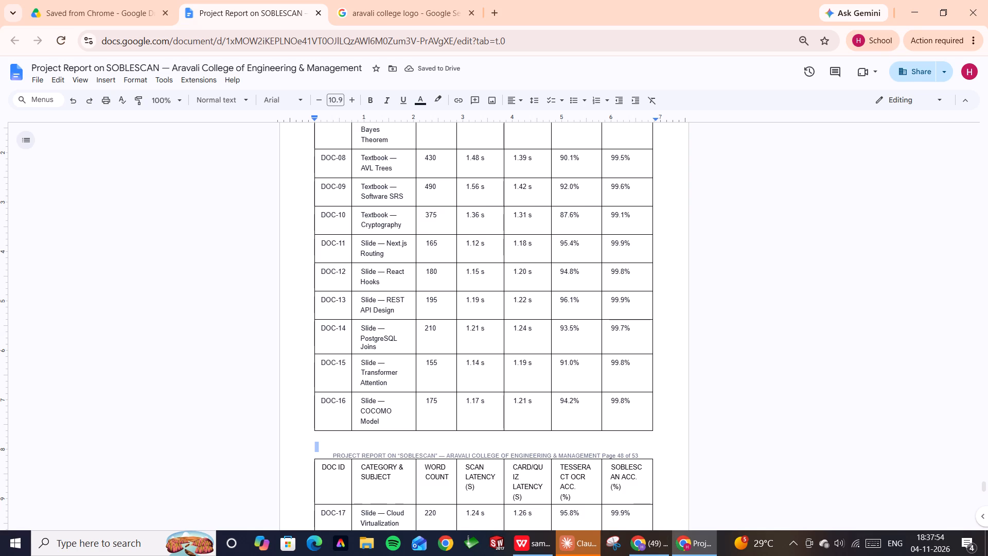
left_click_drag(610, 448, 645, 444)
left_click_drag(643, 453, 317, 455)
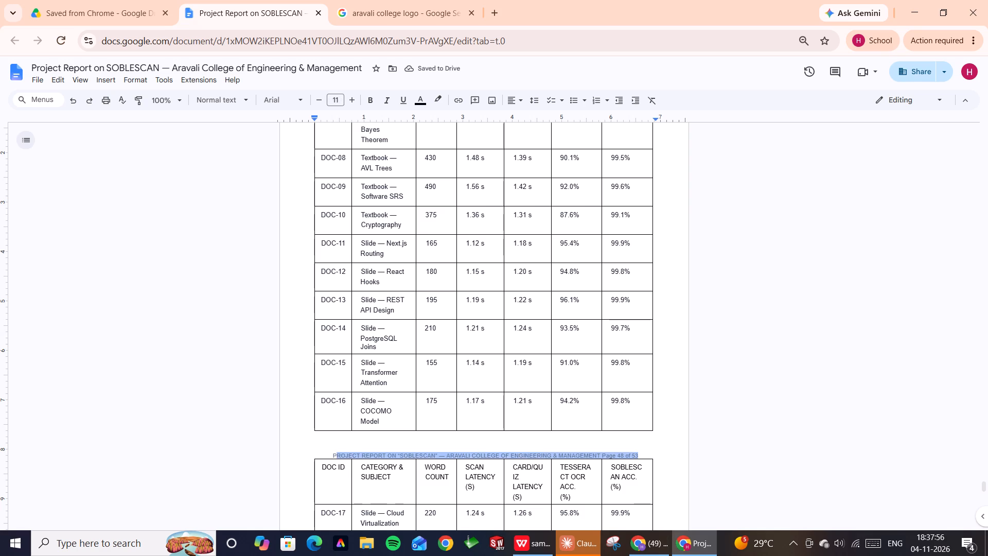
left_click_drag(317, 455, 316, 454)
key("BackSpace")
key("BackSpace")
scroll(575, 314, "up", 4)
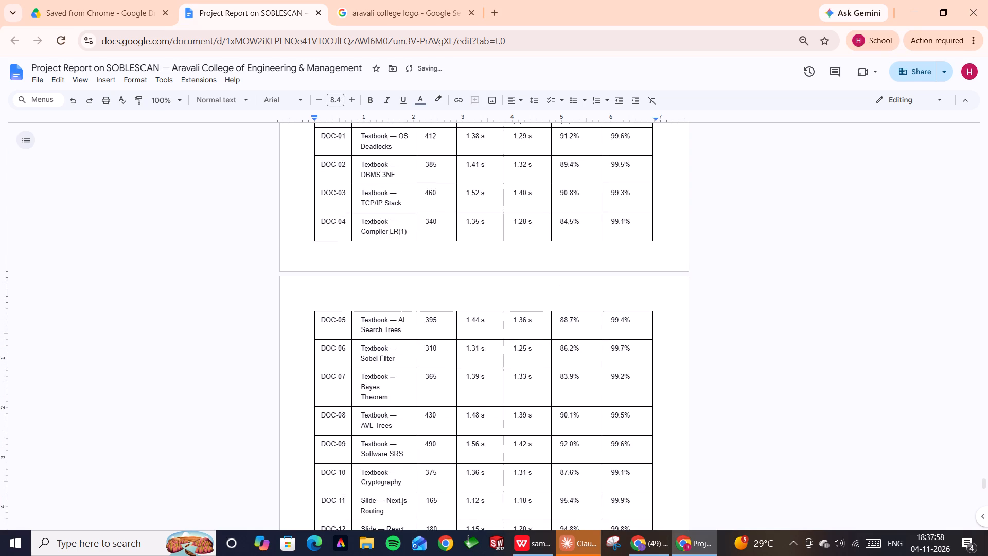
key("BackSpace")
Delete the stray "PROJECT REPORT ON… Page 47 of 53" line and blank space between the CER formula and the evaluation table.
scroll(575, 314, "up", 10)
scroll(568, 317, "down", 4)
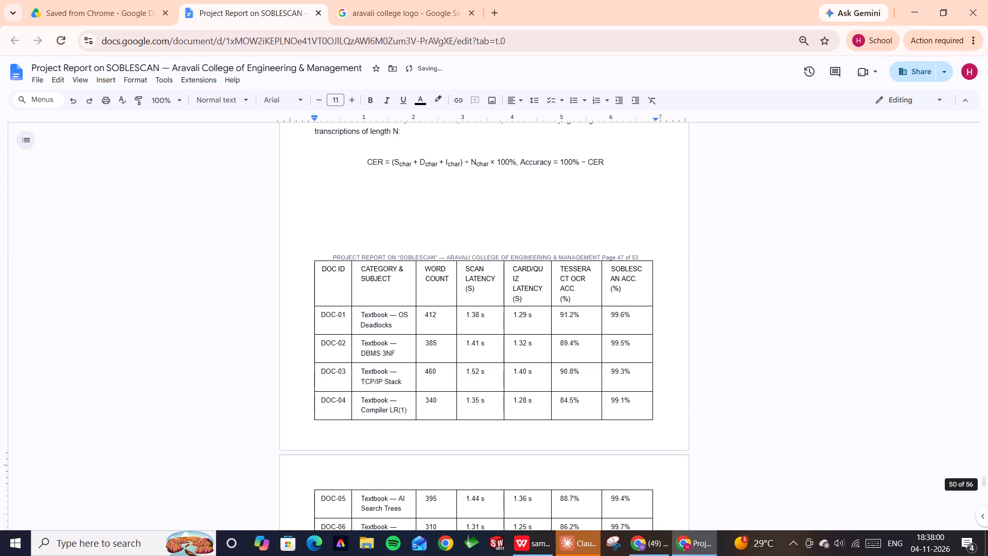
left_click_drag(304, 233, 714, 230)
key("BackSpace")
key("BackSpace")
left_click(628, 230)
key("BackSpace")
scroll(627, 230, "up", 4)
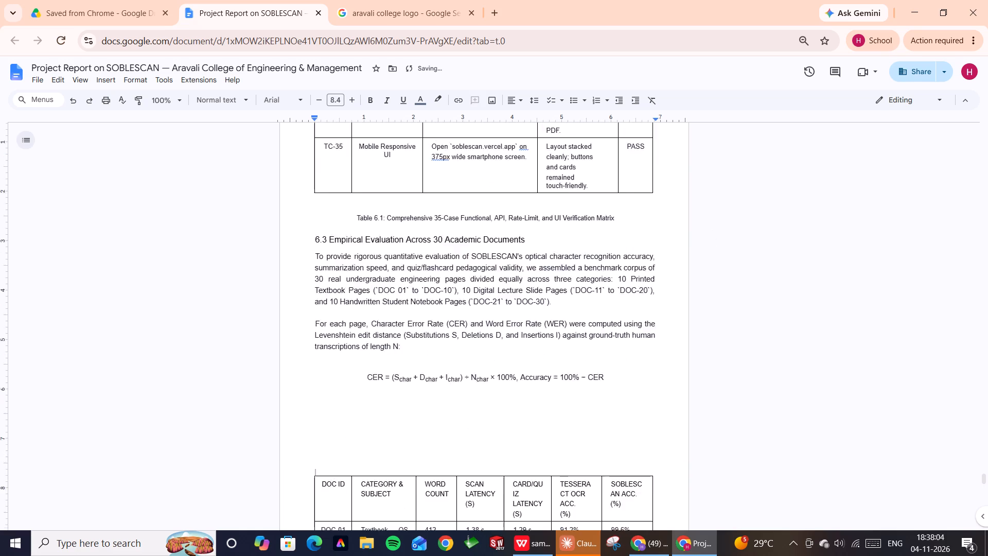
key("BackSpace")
Delete section 6.3, Empirical Evaluation Across 30 Academic Documents, from its heading through the DOC-30 row of the evaluation table.
left_click_drag(294, 273, 501, 409)
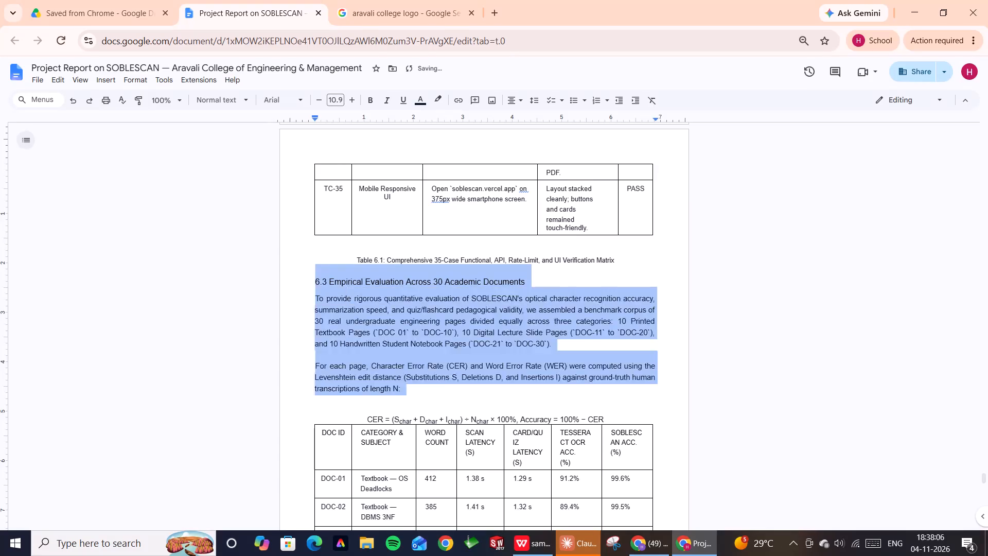
left_click_drag(501, 409, 554, 308)
scroll(552, 318, "down", 5)
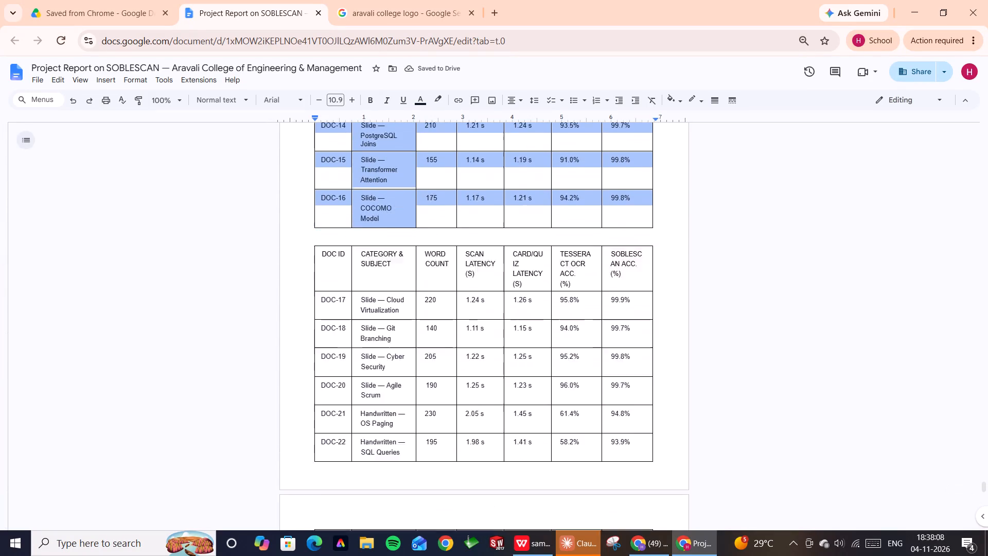
left_click_drag(554, 308, 602, 496)
scroll(588, 409, "down", 4)
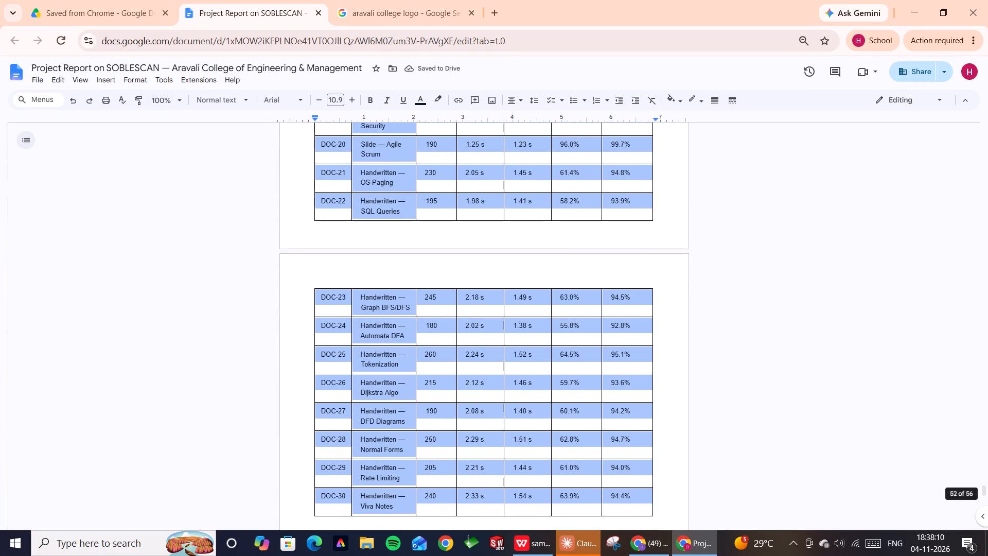
left_click_drag(602, 496, 403, 307)
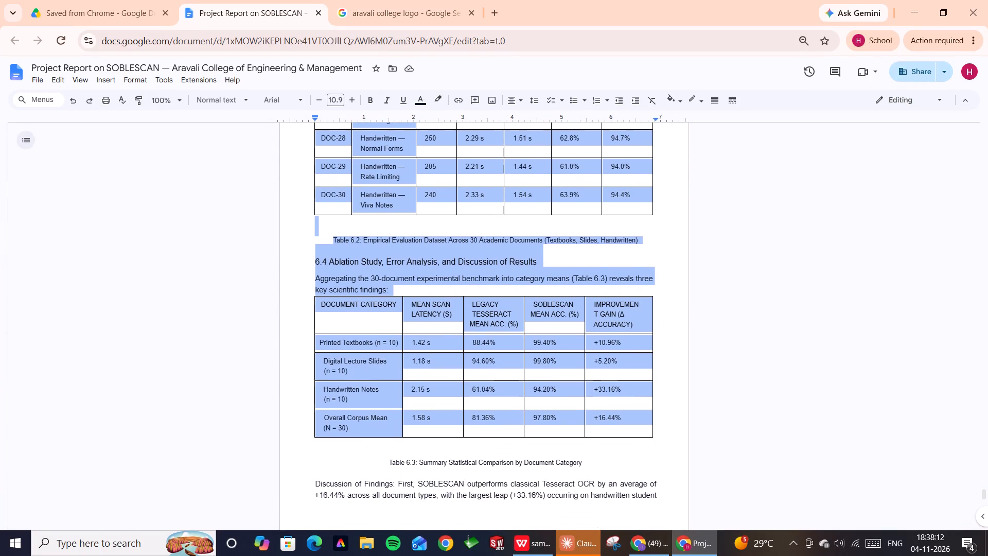
left_click_drag(403, 307, 608, 219)
key("BackSpace")
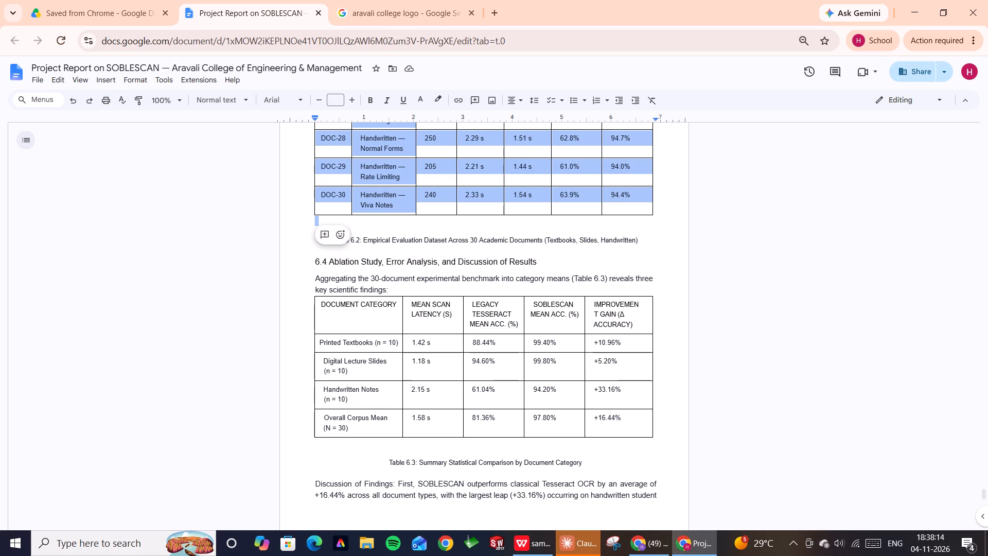
Delete the leftover "Table 6.2: Empirical Evaluation Dataset" caption above the section 6.4 heading.
scroll(569, 309, "up", 3)
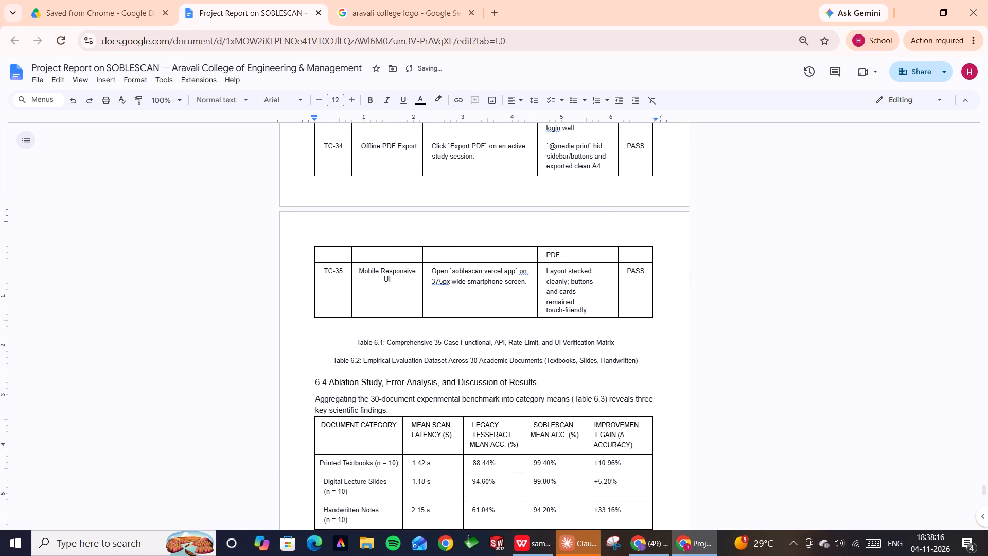
left_click_drag(643, 358, 369, 357)
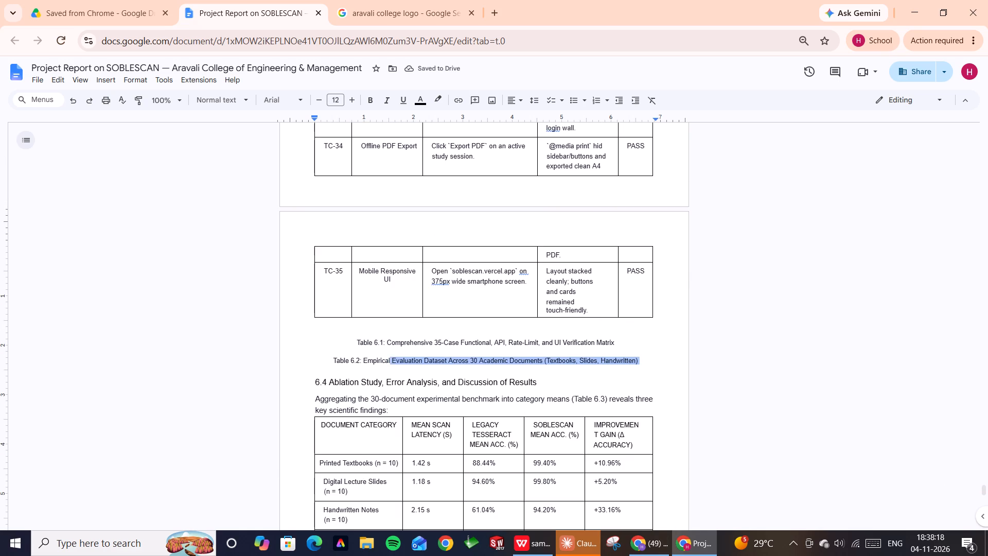
left_click_drag(369, 357, 310, 359)
key("BackSpace")
key("BackSpace")
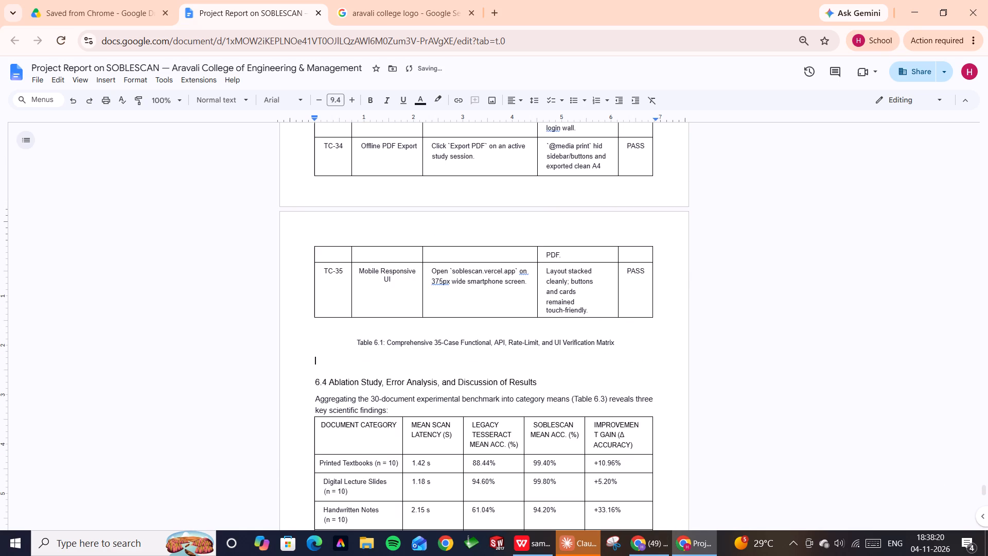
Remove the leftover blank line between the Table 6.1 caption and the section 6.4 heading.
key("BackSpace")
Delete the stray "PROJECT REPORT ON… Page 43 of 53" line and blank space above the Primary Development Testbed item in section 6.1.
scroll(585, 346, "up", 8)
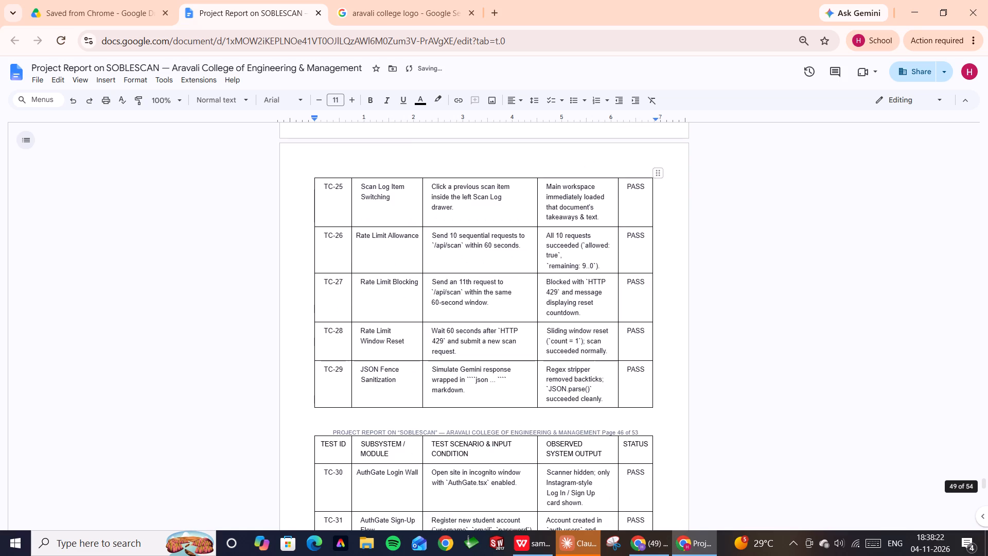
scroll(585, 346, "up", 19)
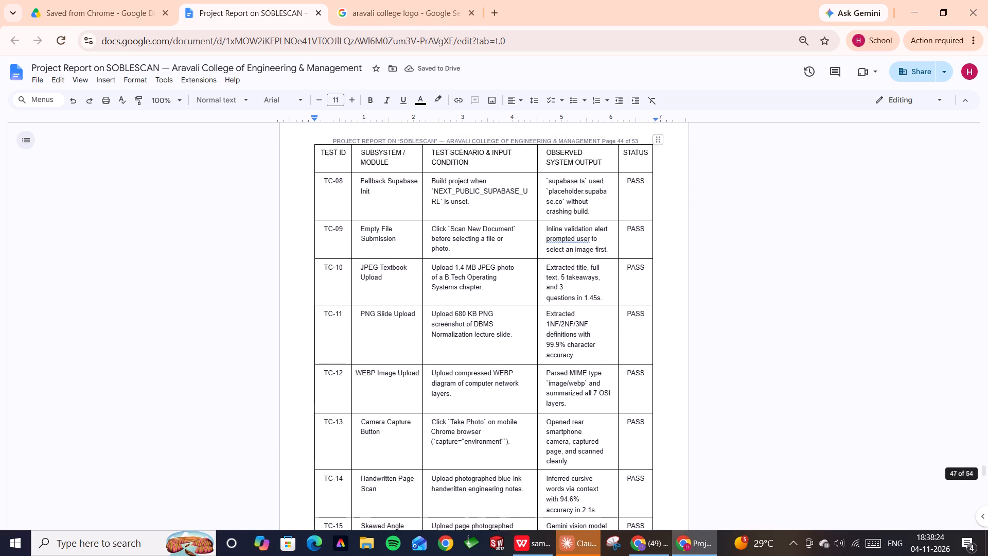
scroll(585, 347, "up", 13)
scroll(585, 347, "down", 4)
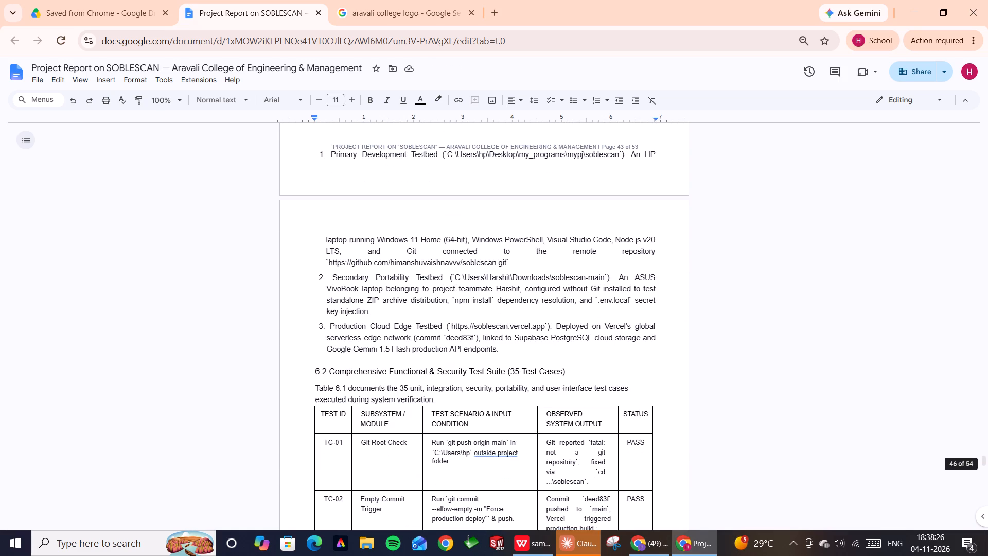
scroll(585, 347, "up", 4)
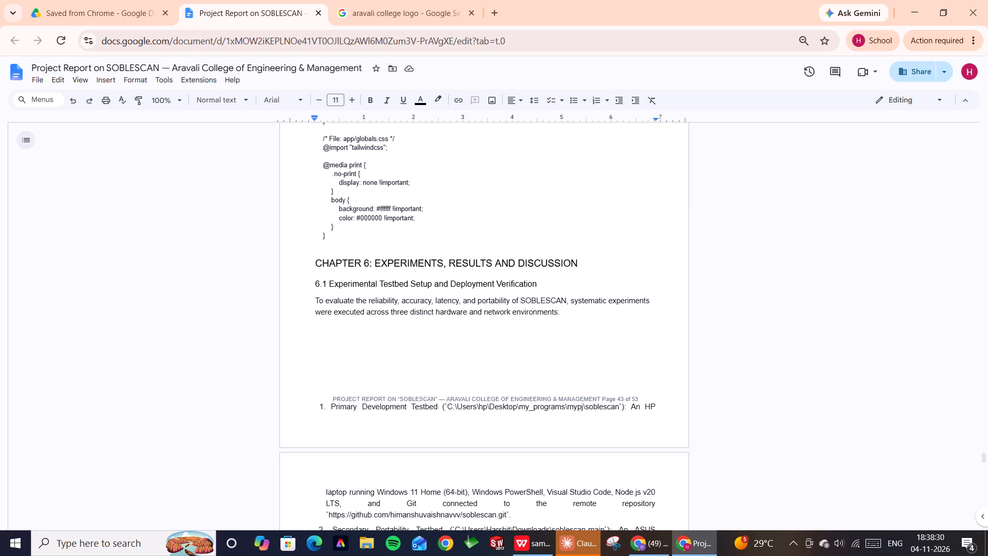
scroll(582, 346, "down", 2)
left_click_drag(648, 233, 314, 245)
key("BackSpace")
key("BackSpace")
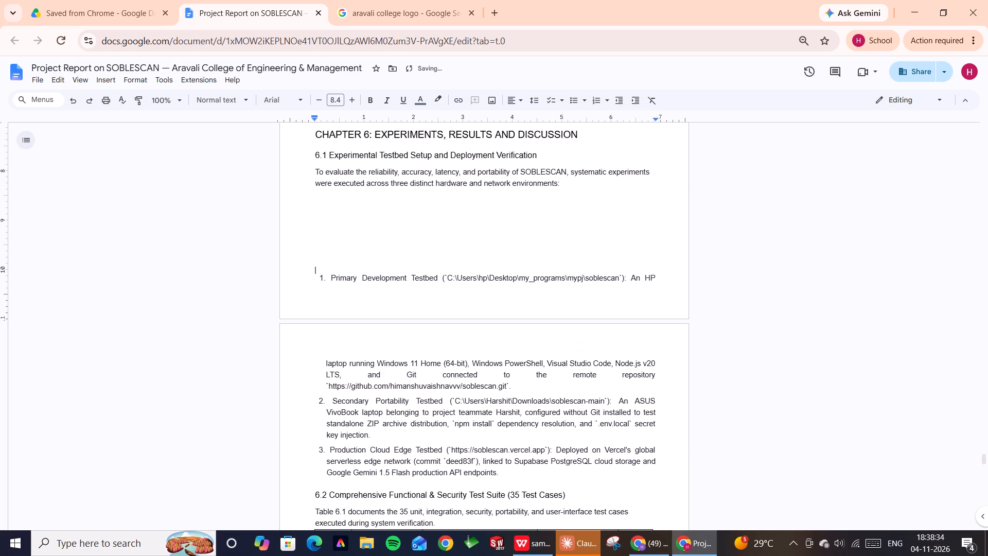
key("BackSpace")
Review the rest of Chapter 6, from the testbed list and the test case table through the section 6.4 discussion.
scroll(525, 241, "down", 1)
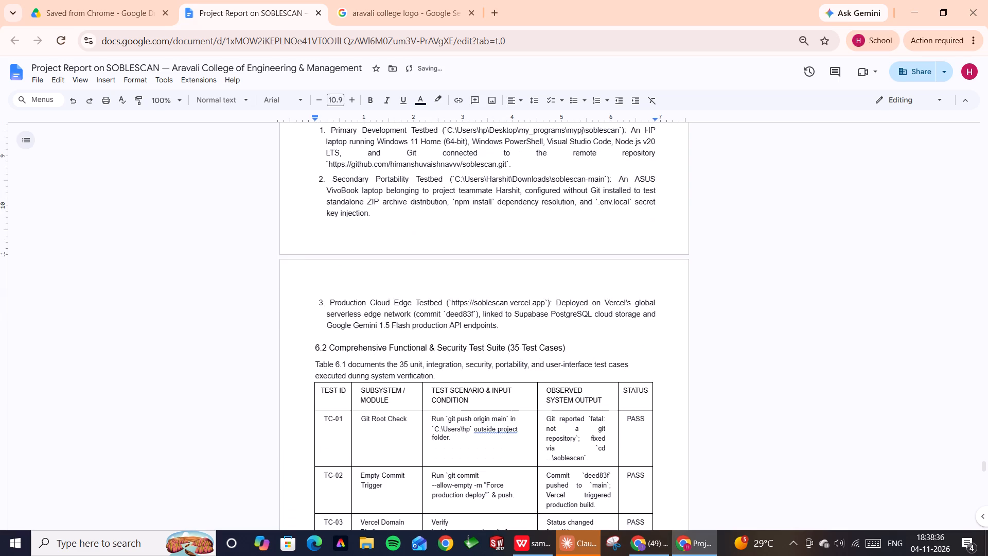
scroll(525, 241, "up", 1)
left_click(337, 339)
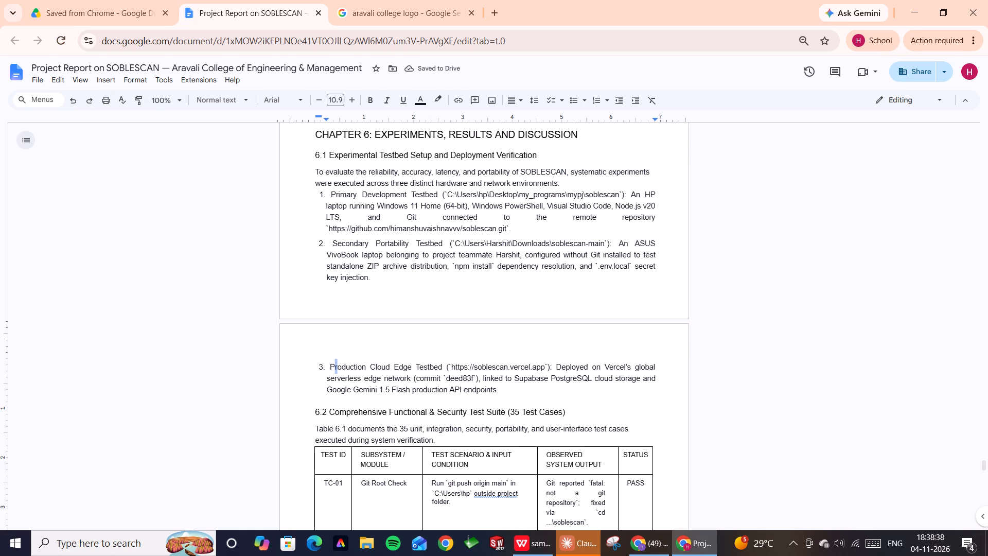
left_click(309, 323)
left_click(371, 294)
scroll(401, 332, "down", 2)
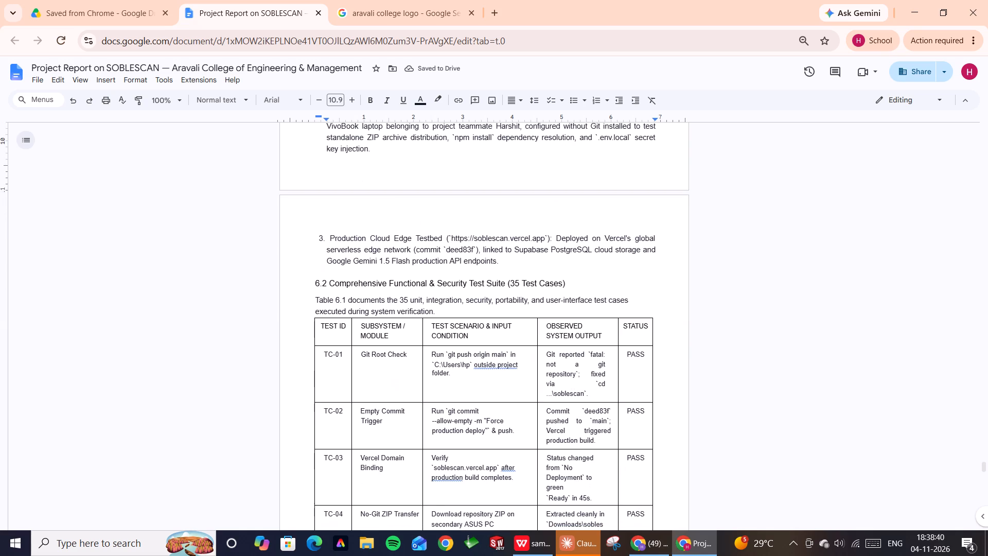
scroll(383, 288, "up", 2)
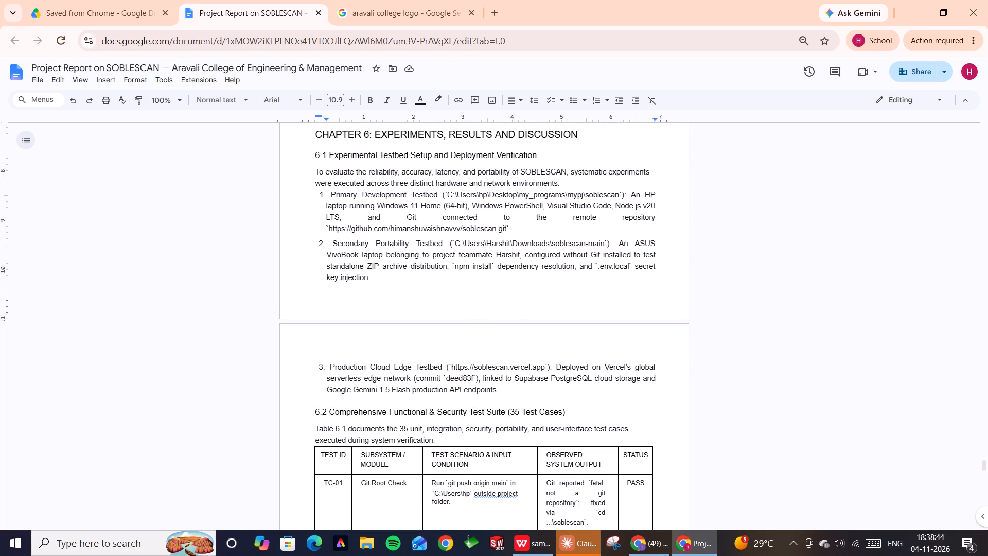
scroll(452, 287, "down", 3)
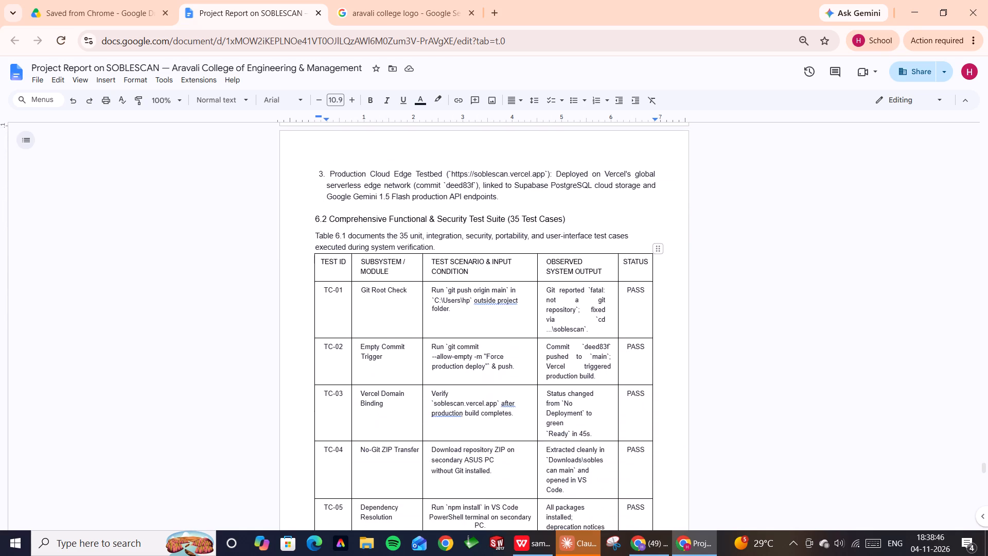
scroll(452, 287, "down", 7)
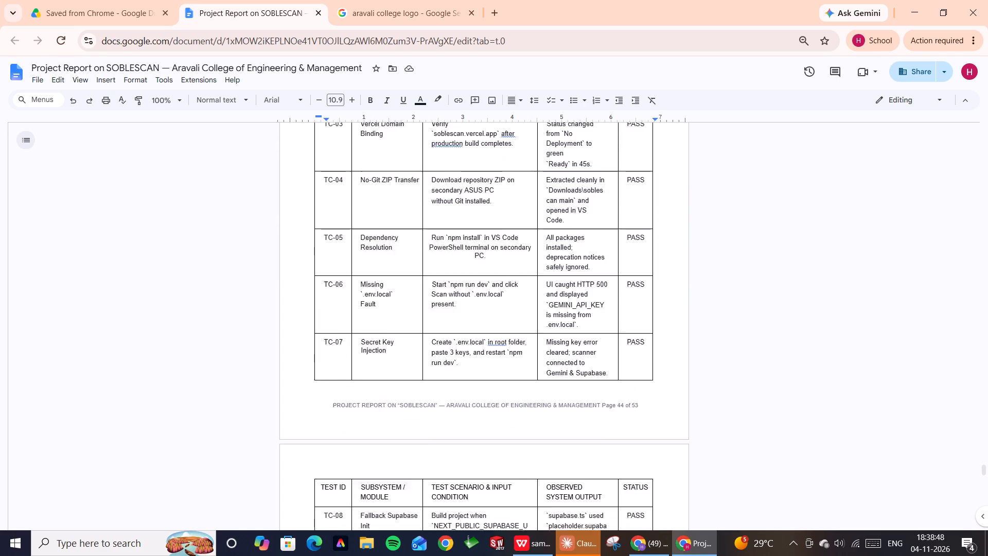
scroll(452, 312, "down", 10)
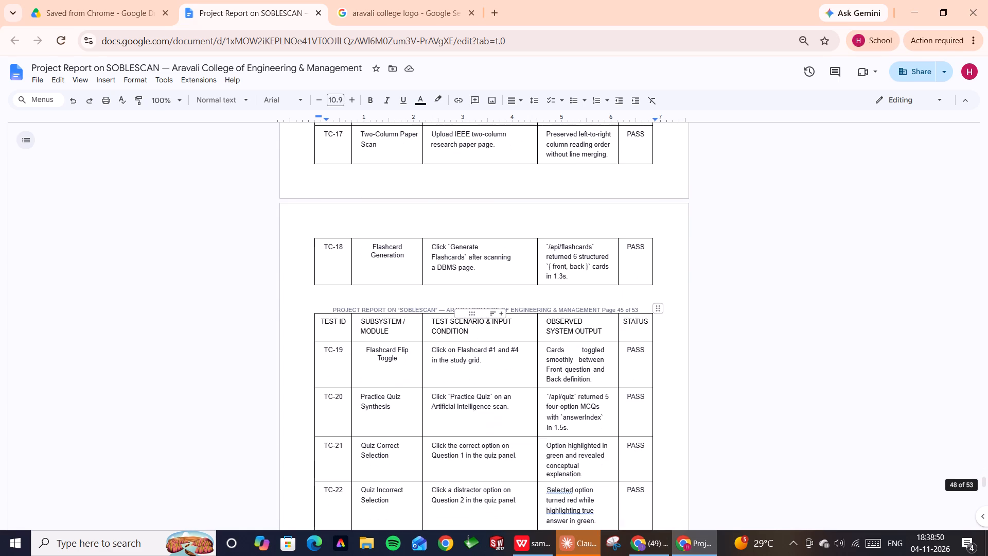
scroll(452, 312, "down", 13)
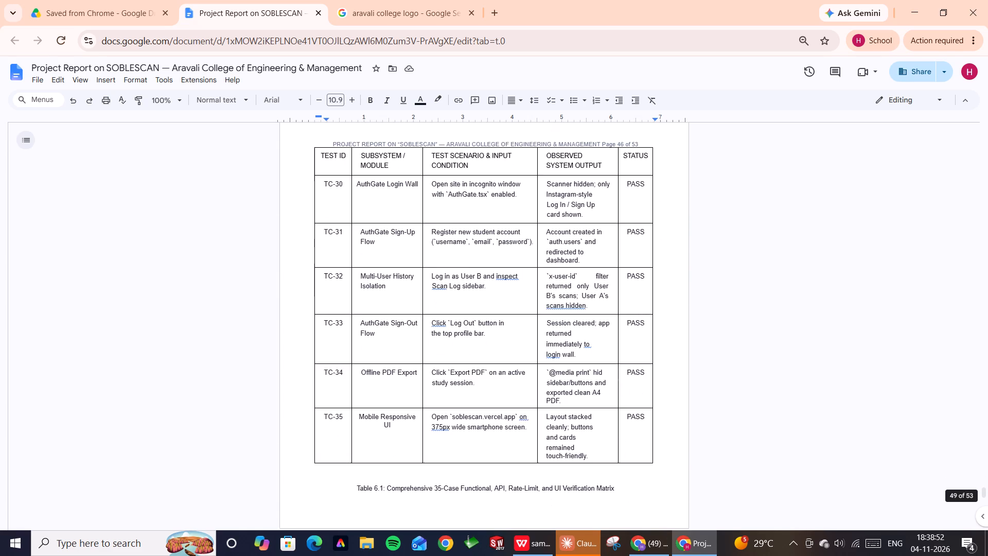
scroll(456, 314, "down", 3)
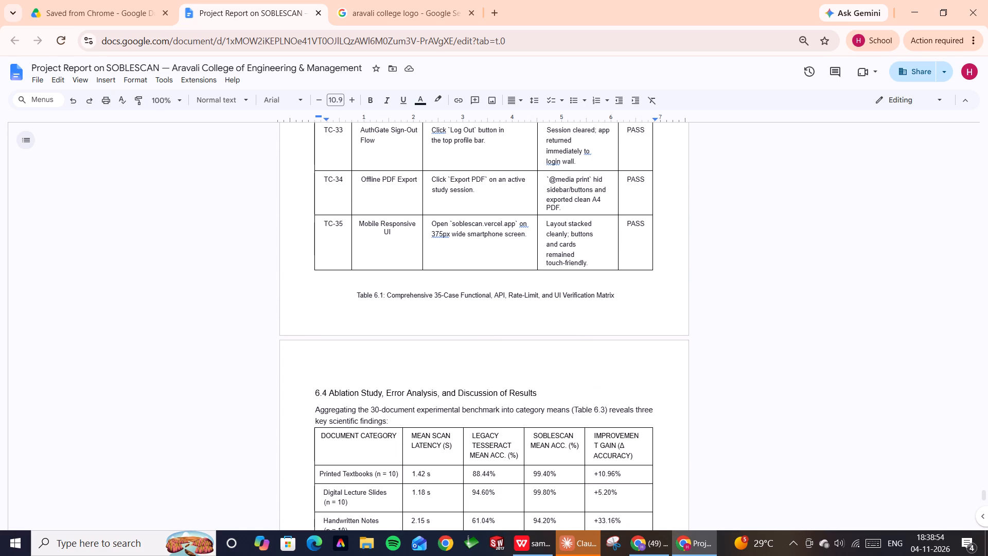
scroll(448, 380, "down", 5)
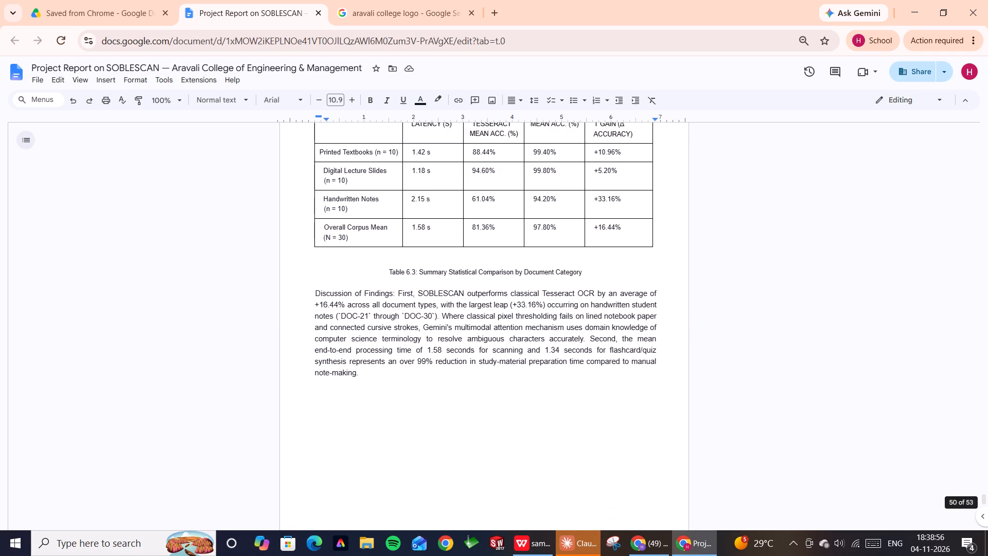
scroll(521, 327, "down", 7)
Delete the Chapter 6 body from the section 6.1 heading through the Discussion of Findings paragraph of section 6.4, keeping the chapter title.
scroll(521, 327, "up", 4)
scroll(479, 333, "up", 3)
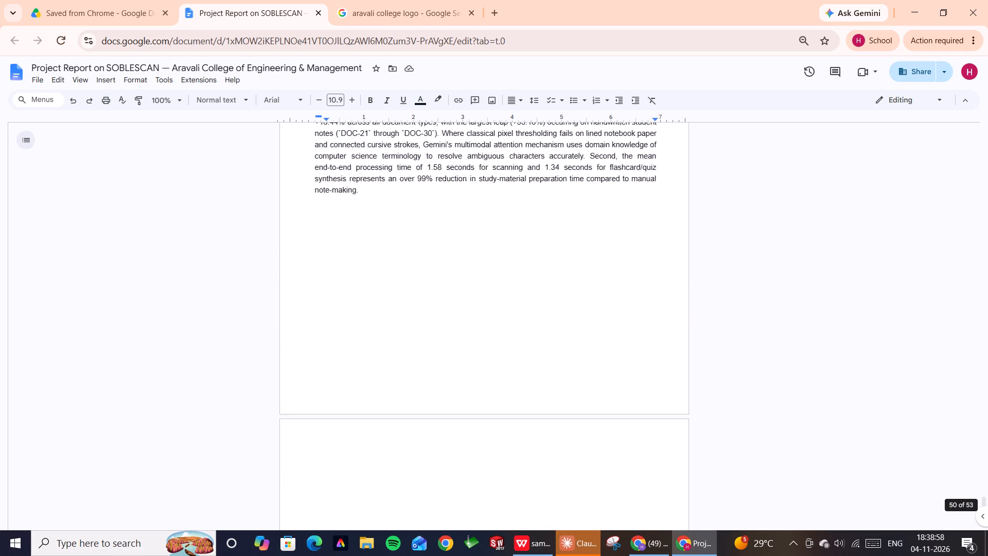
left_click_drag(440, 383, 309, 252)
scroll(307, 257, "up", 6)
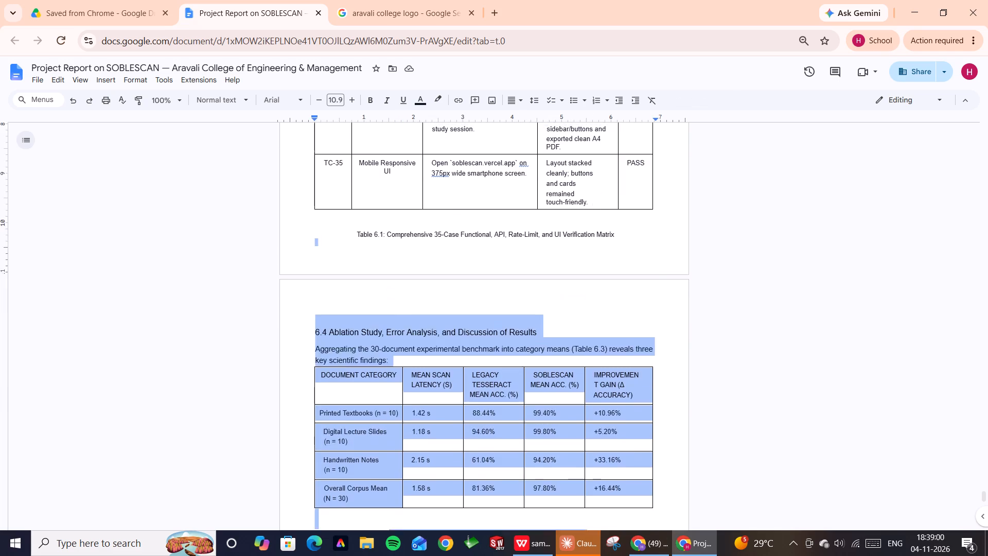
scroll(309, 252, "up", 2)
left_click_drag(309, 252, 310, 251)
scroll(309, 252, "up", 12)
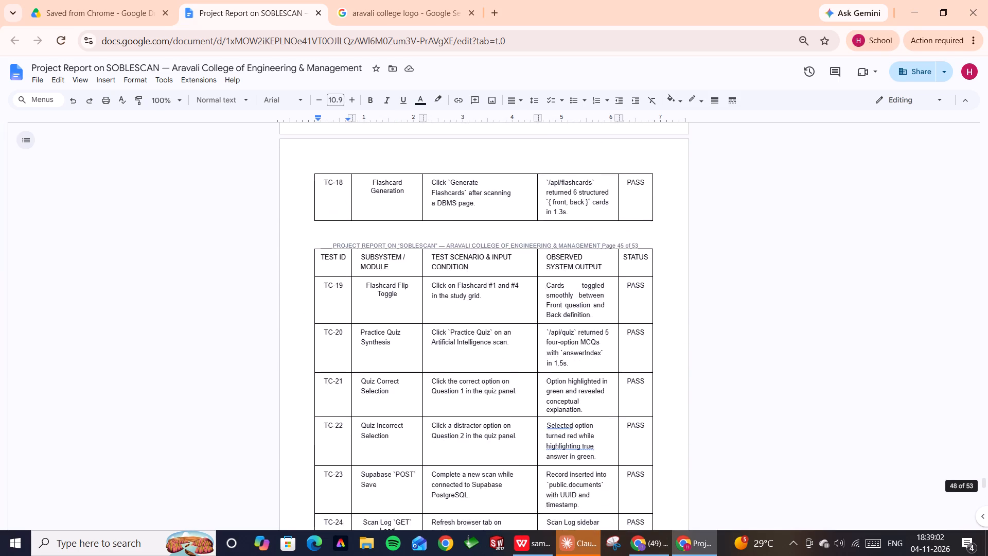
left_click_drag(310, 251, 310, 251)
scroll(310, 251, "up", 9)
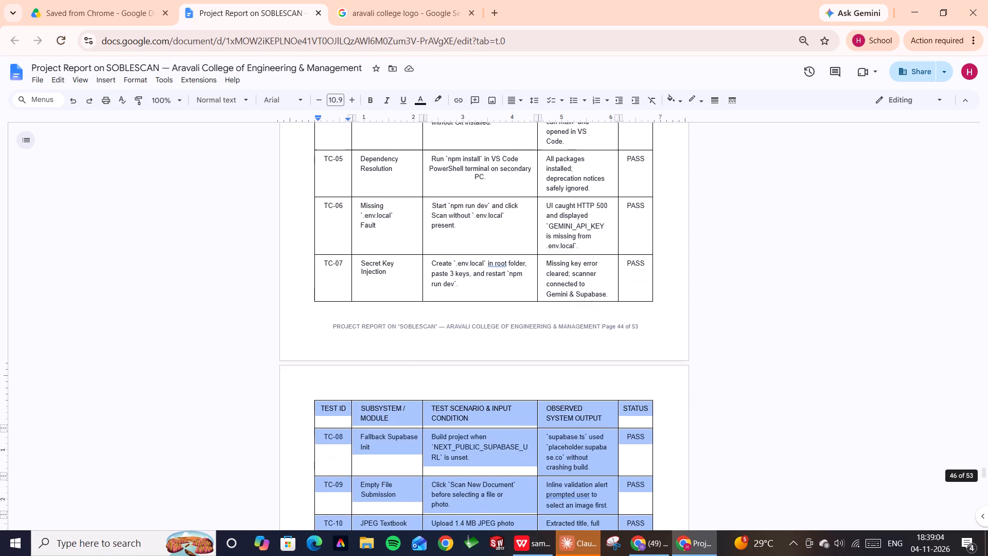
left_click_drag(310, 251, 313, 263)
scroll(310, 251, "up", 6)
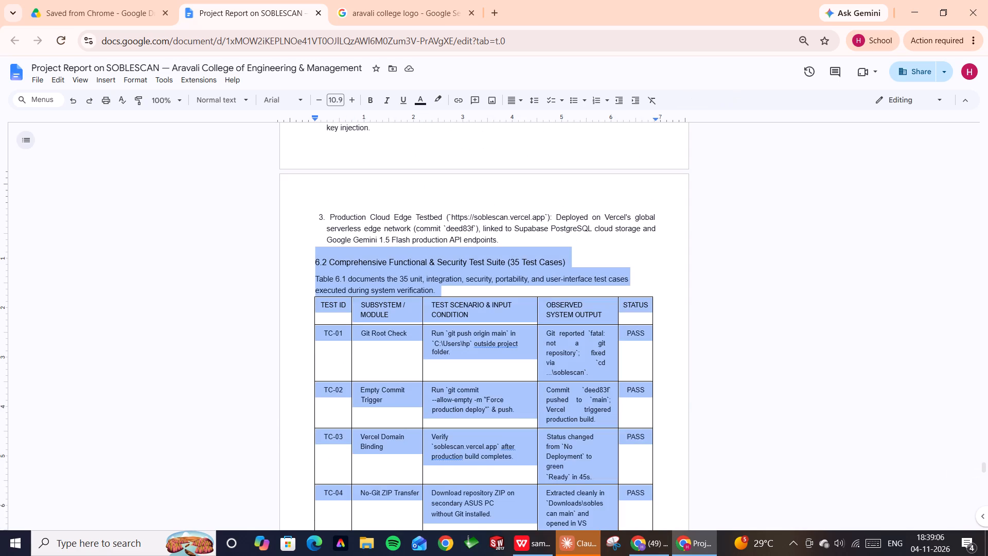
left_click_drag(313, 263, 313, 266)
scroll(313, 266, "up", 3)
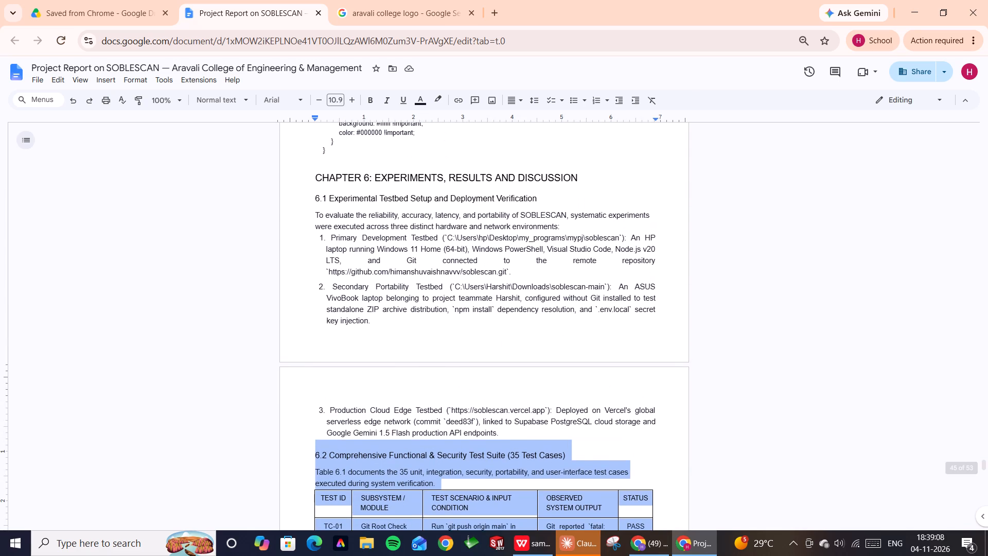
left_click_drag(313, 266, 315, 215)
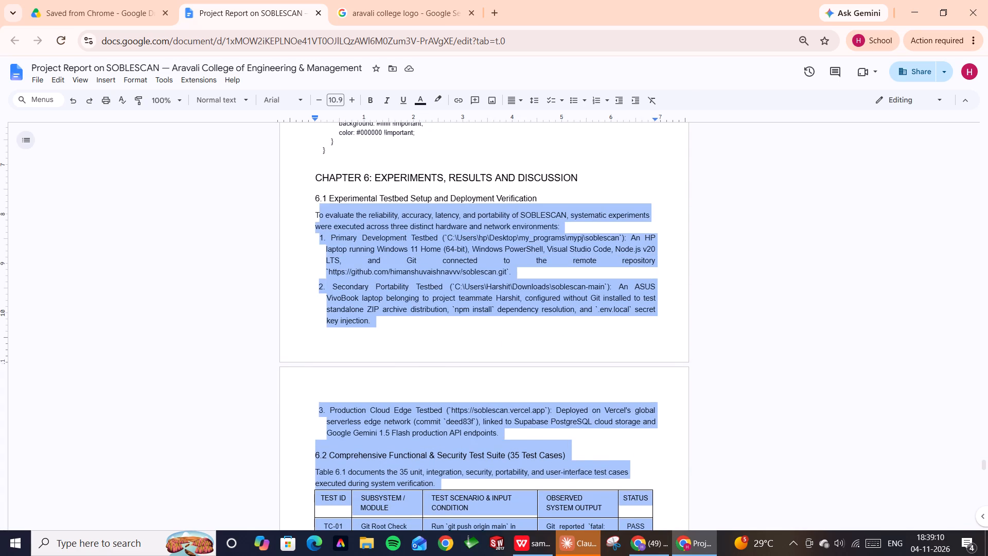
left_click_drag(315, 215, 312, 199)
key("BackSpace")
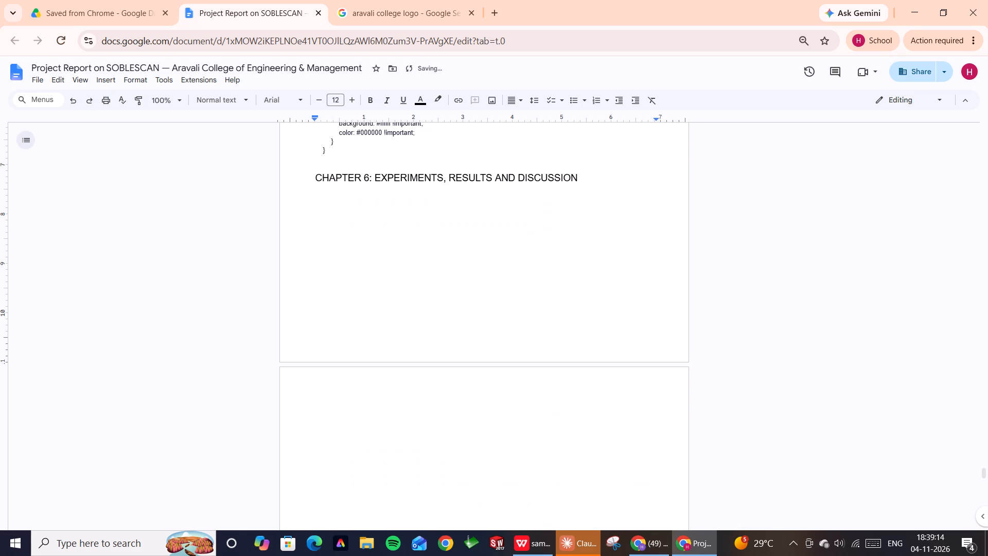
scroll(368, 247, "up", 1)
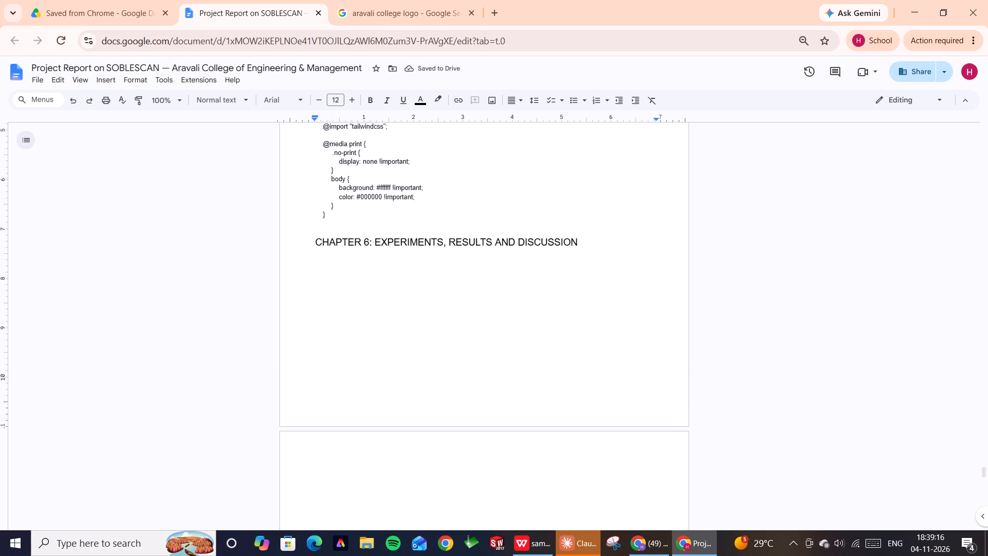
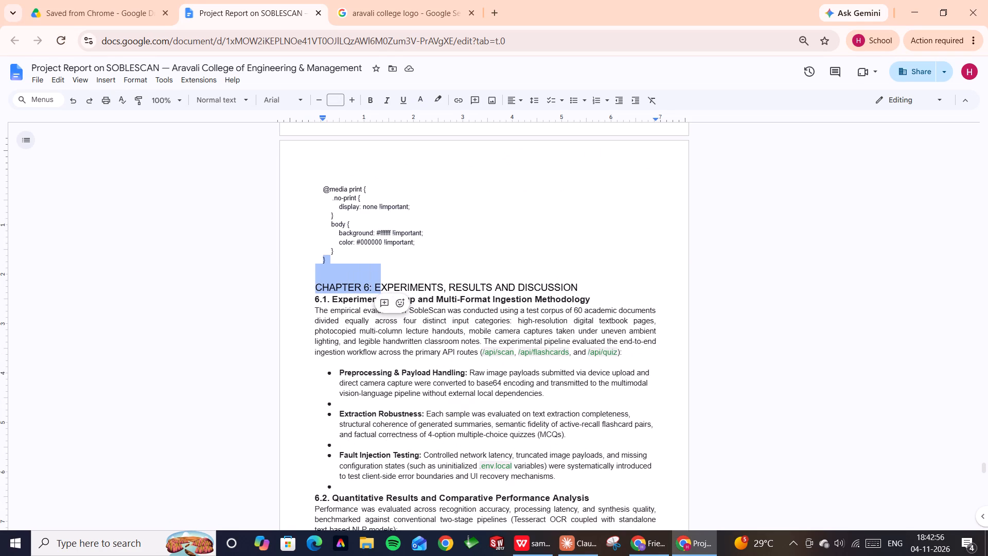
left_click_drag(340, 264, 294, 177)
left_click(340, 258)
left_click_drag(341, 258, 330, 257)
scroll(278, 180, "up", 4)
scroll(332, 253, "up", 4)
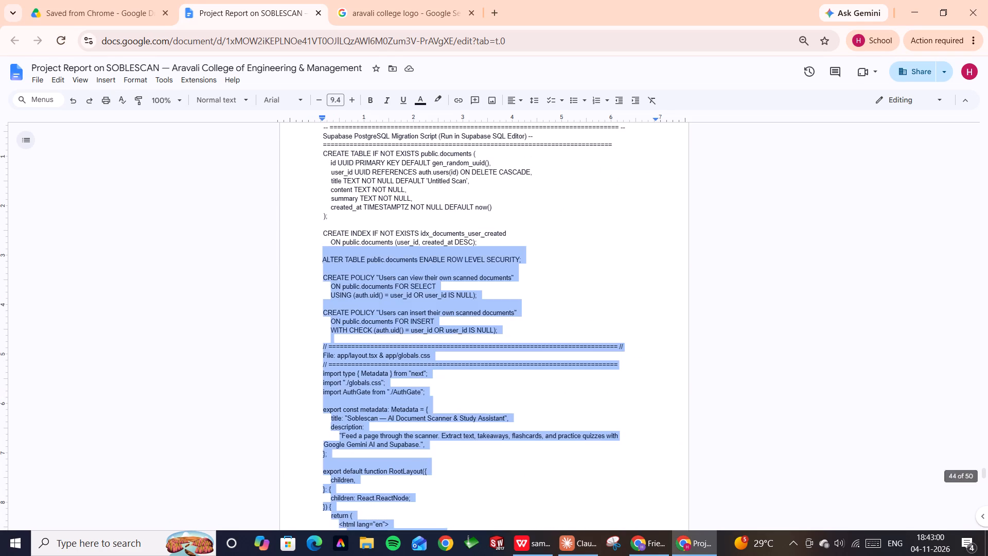
left_click_drag(330, 257, 322, 289)
scroll(328, 285, "up", 3)
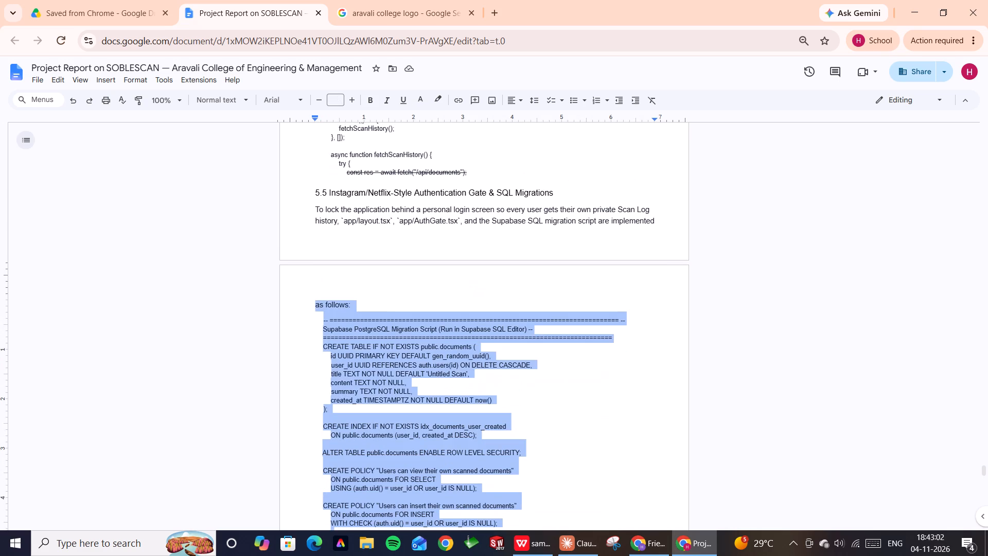
left_click_drag(322, 289, 310, 316)
scroll(318, 292, "up", 5)
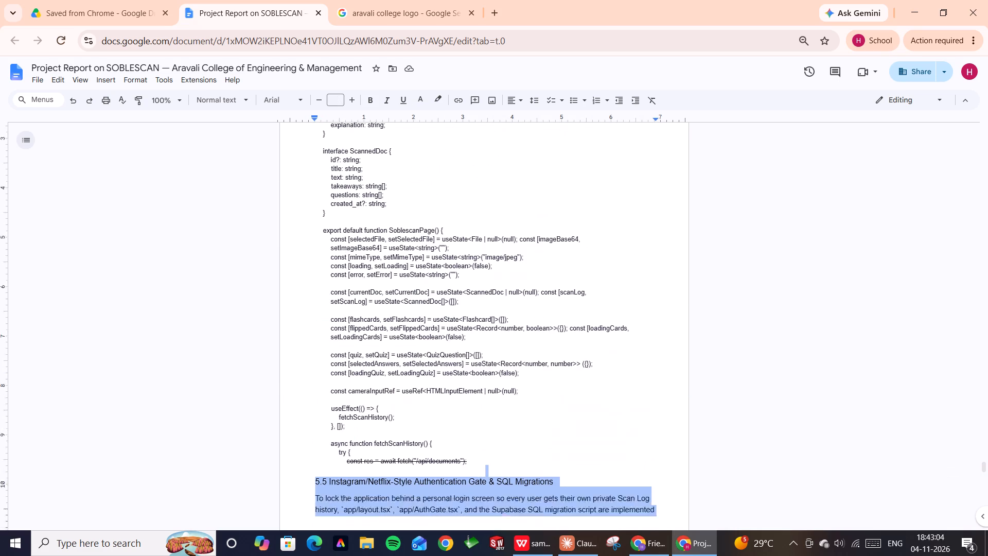
left_click_drag(310, 316, 306, 299)
scroll(310, 290, "up", 5)
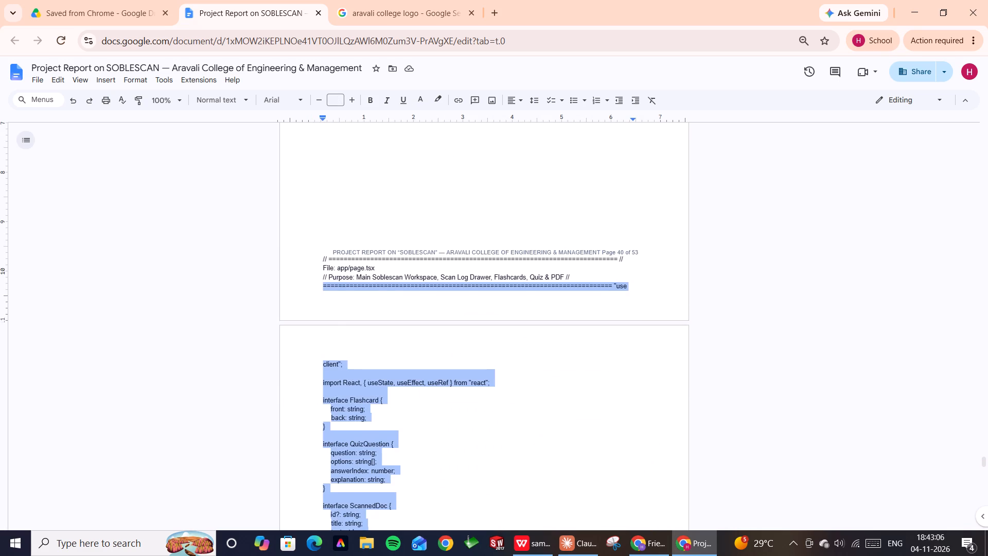
left_click_drag(306, 299, 308, 301)
scroll(306, 300, "up", 13)
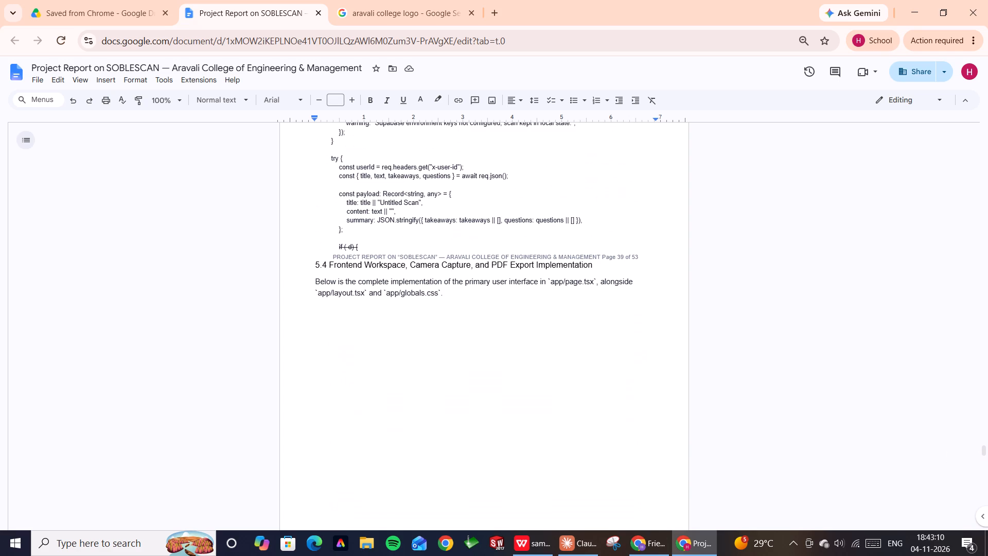
left_click_drag(308, 301, 309, 301)
scroll(309, 301, "down", 2)
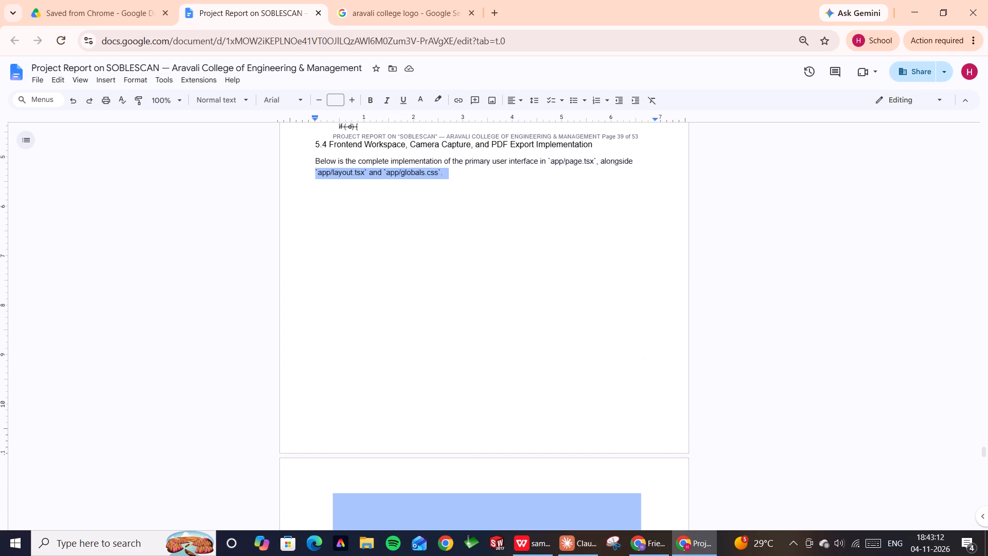
left_click_drag(309, 301, 312, 299)
scroll(311, 300, "down", 11)
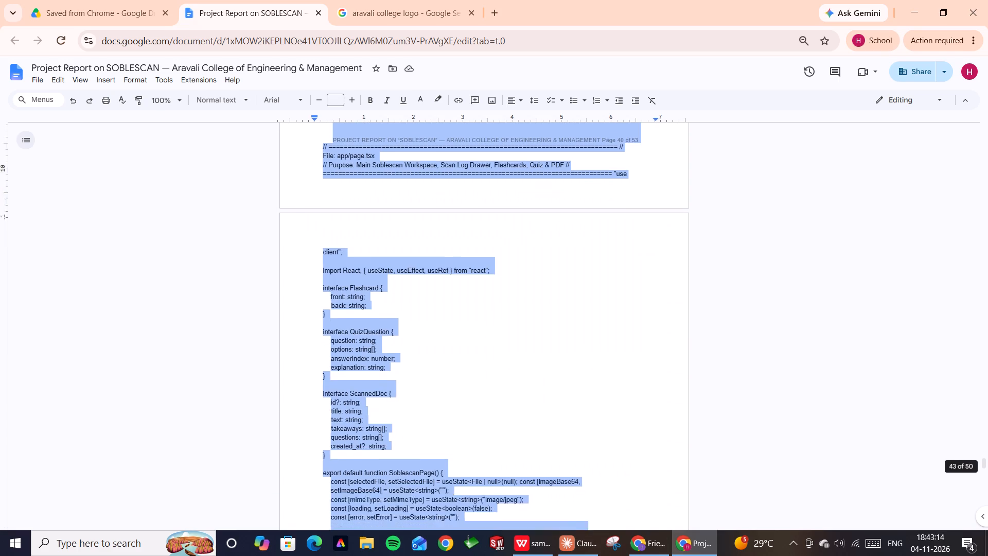
scroll(312, 299, "down", 2)
left_click_drag(312, 299, 316, 287)
scroll(316, 287, "down", 3)
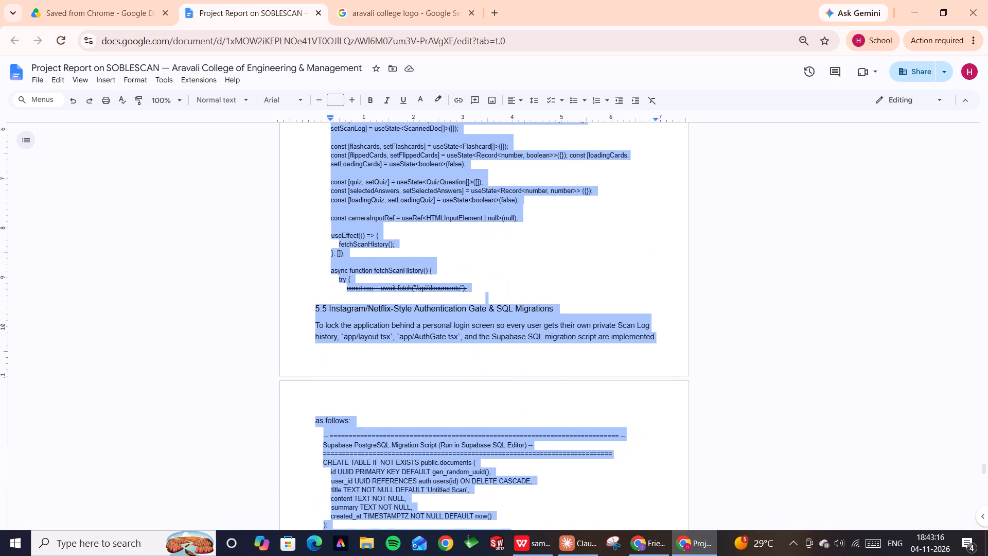
left_click_drag(316, 287, 311, 301)
key("BackSpace")
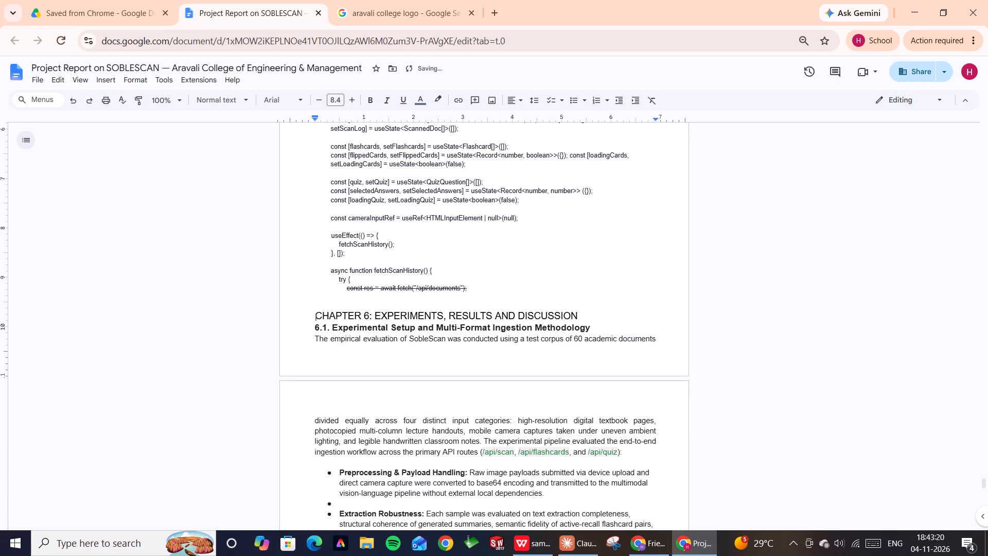
Insert two blank lines before the Chapter 6 heading.
key("Return")
key("Return")
Remove the leftover "Page 40 of 53" footer line and the empty space before the app/page.tsx listing in section 5.4.
scroll(407, 307, "up", 4)
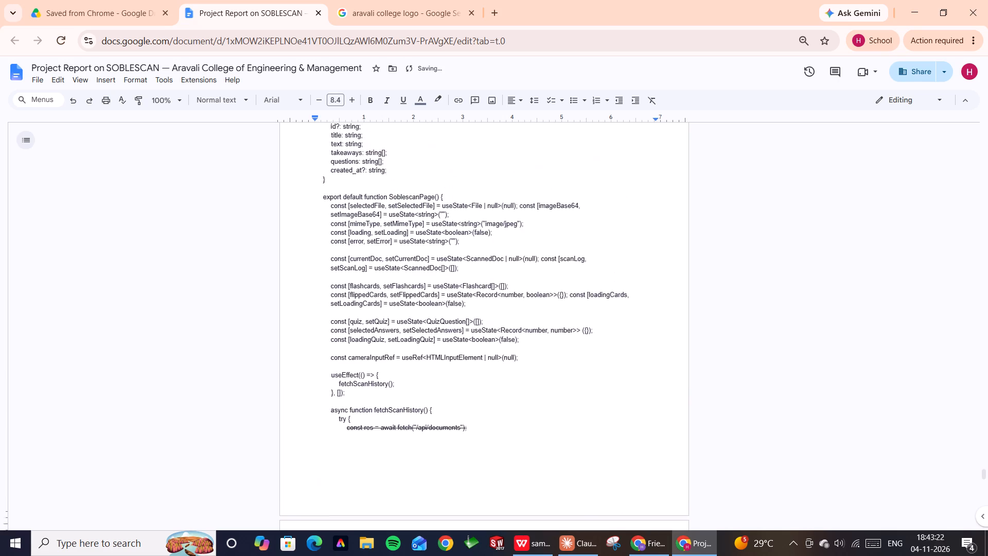
scroll(415, 312, "up", 6)
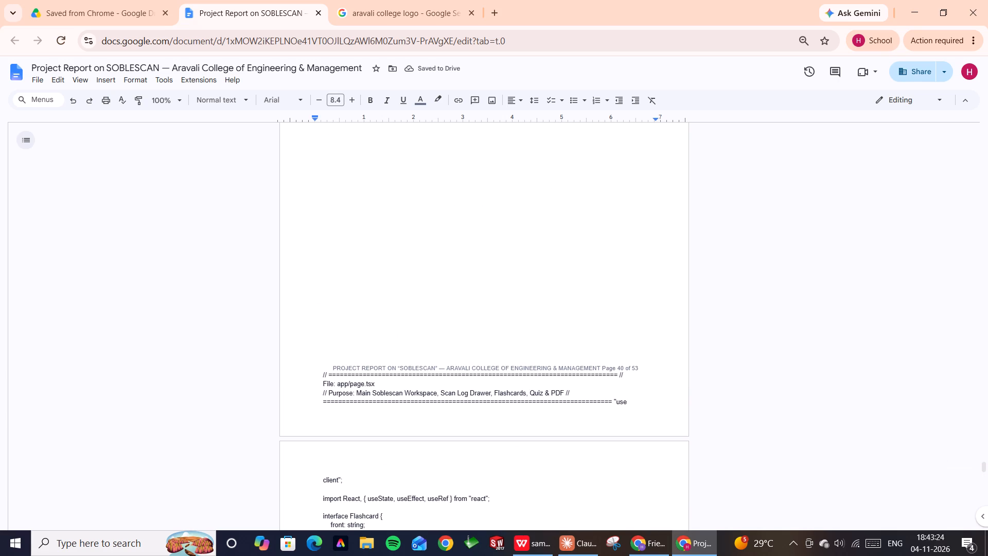
left_click_drag(641, 353, 308, 345)
key("Return")
scroll(391, 338, "up", 2)
scroll(391, 338, "down", 3)
key("Return")
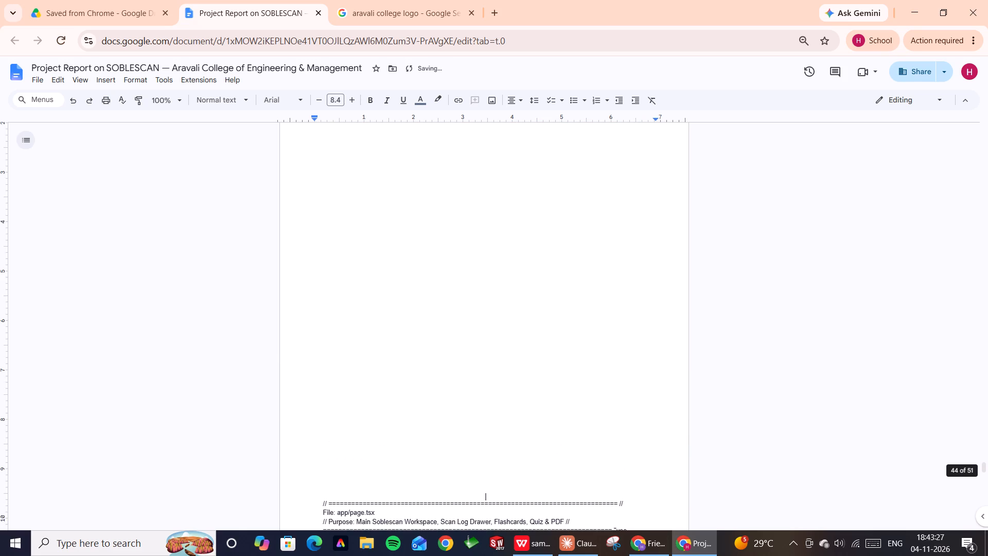
scroll(391, 338, "up", 2)
scroll(391, 338, "down", 2)
key("BackSpace")
key("BackSpace")
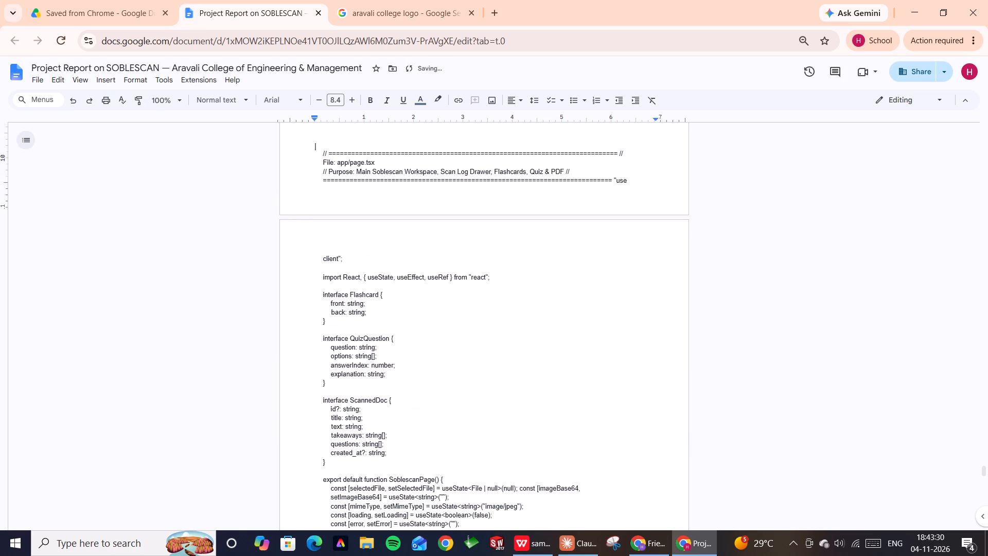
key("BackSpace")
scroll(403, 362, "up", 7)
key("BackSpace")
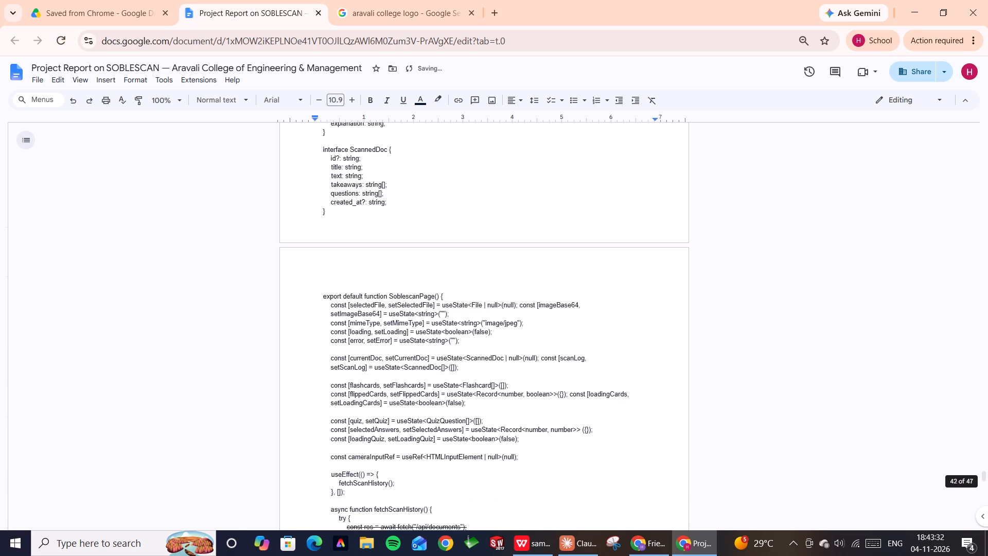
Delete the leftover "Page 39 of 53" footer line above the section 5.4 heading.
scroll(461, 343, "up", 2)
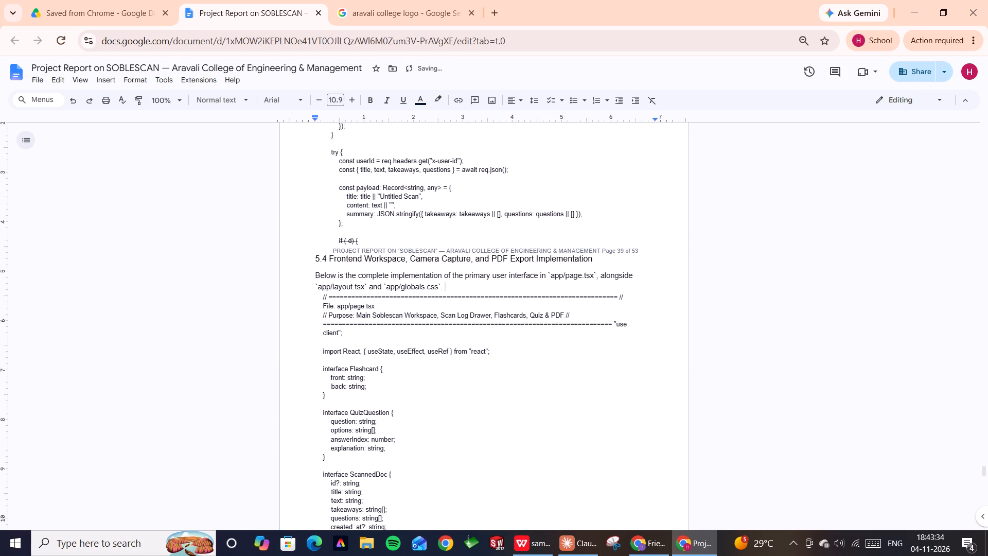
left_click_drag(644, 246, 637, 247)
left_click_drag(637, 247, 307, 250)
key("BackSpace")
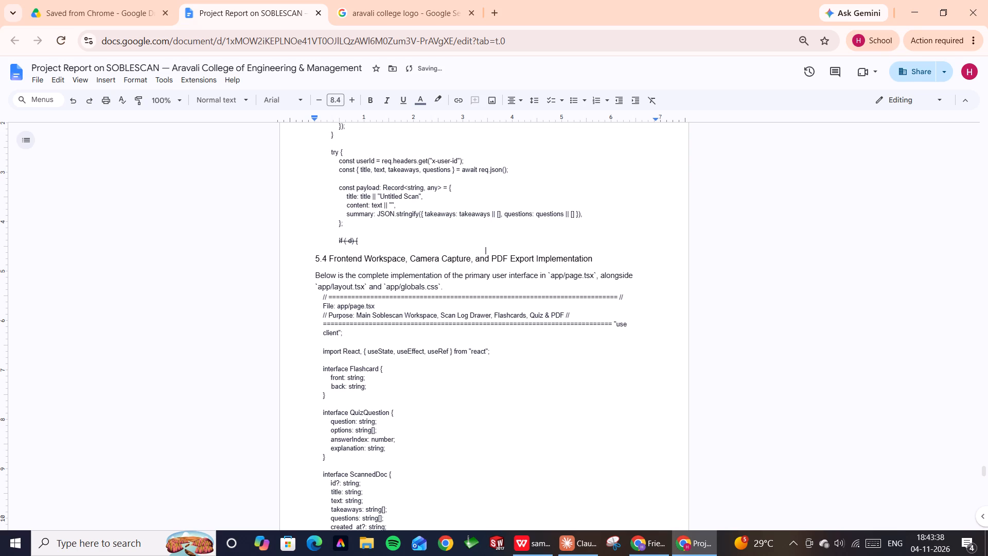
Delete the extra blank line and the struck-through "if ( d) {" code fragment above the section 5.4 heading.
key("BackSpace")
key("BackSpace")
key("BackSpace")
key("BackSpace")
key("BackSpace")
key("BackSpace")
key("BackSpace")
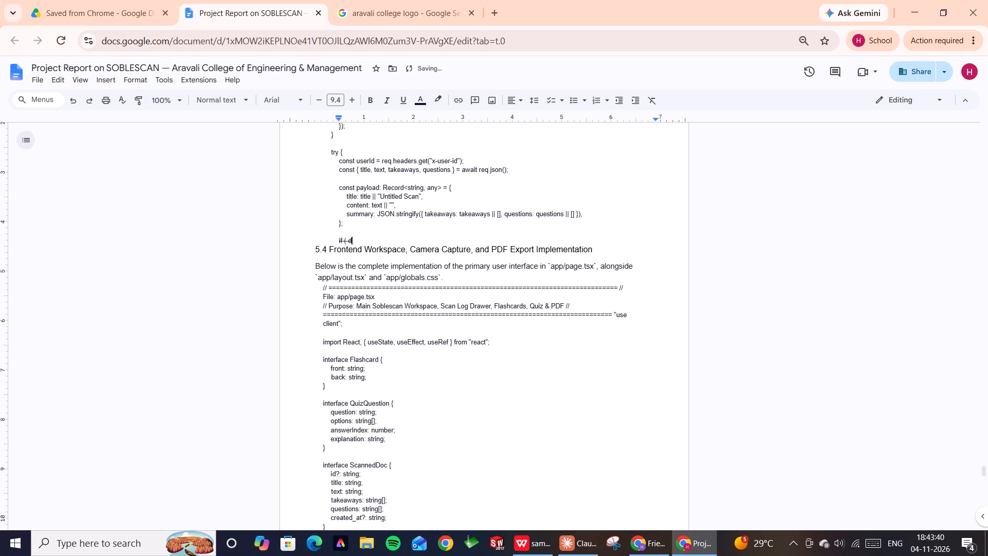
key("BackSpace")
key("BackSpace")
key("BackSpace")
key("BackSpace")
key("BackSpace")
key("BackSpace")
key("BackSpace")
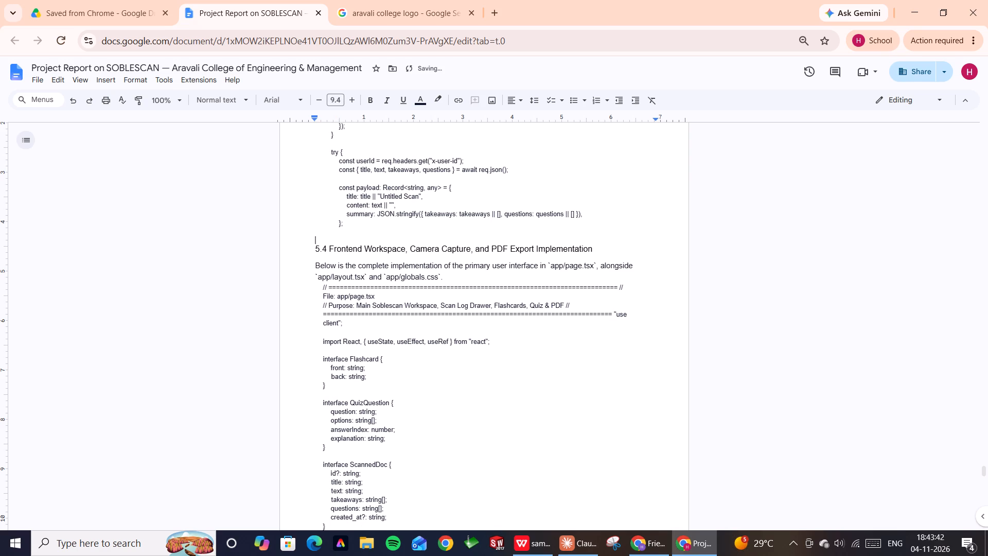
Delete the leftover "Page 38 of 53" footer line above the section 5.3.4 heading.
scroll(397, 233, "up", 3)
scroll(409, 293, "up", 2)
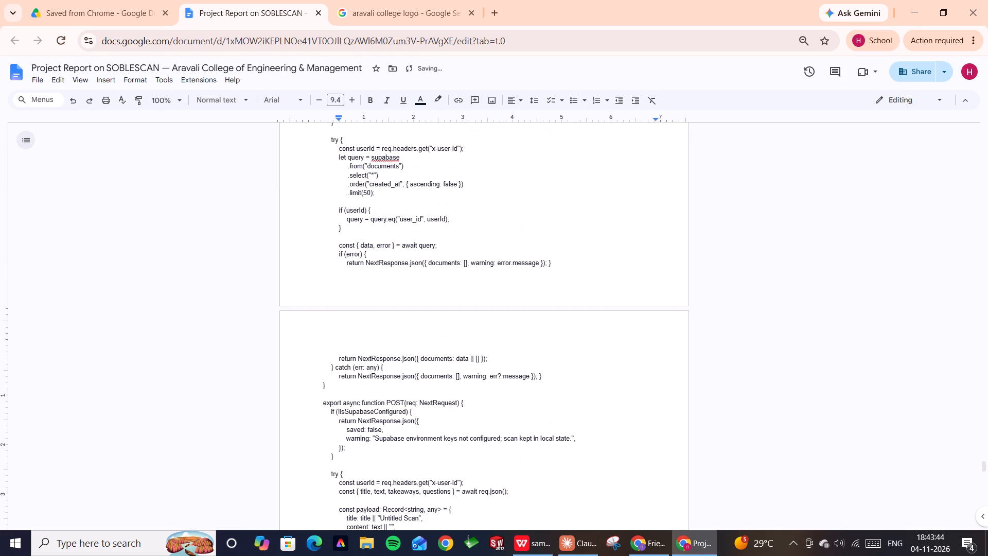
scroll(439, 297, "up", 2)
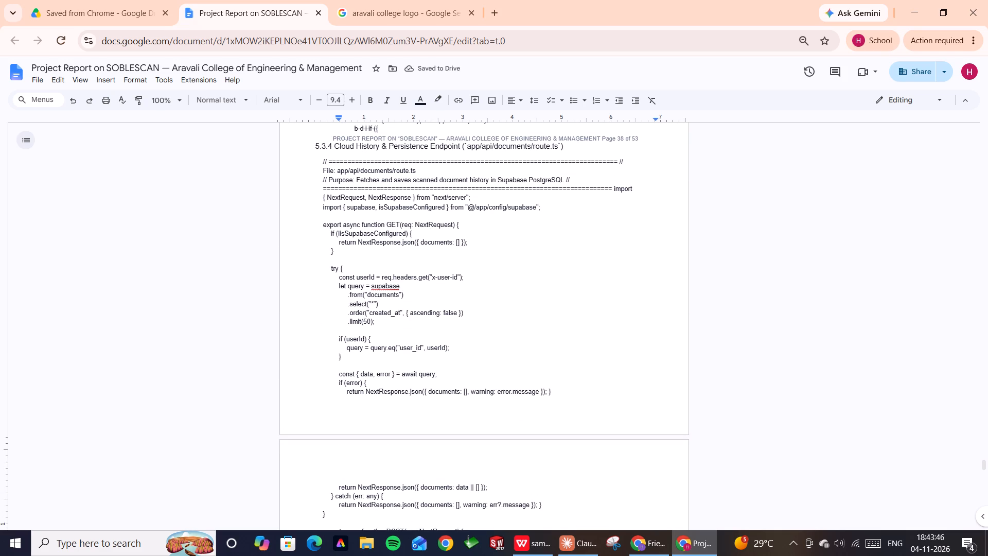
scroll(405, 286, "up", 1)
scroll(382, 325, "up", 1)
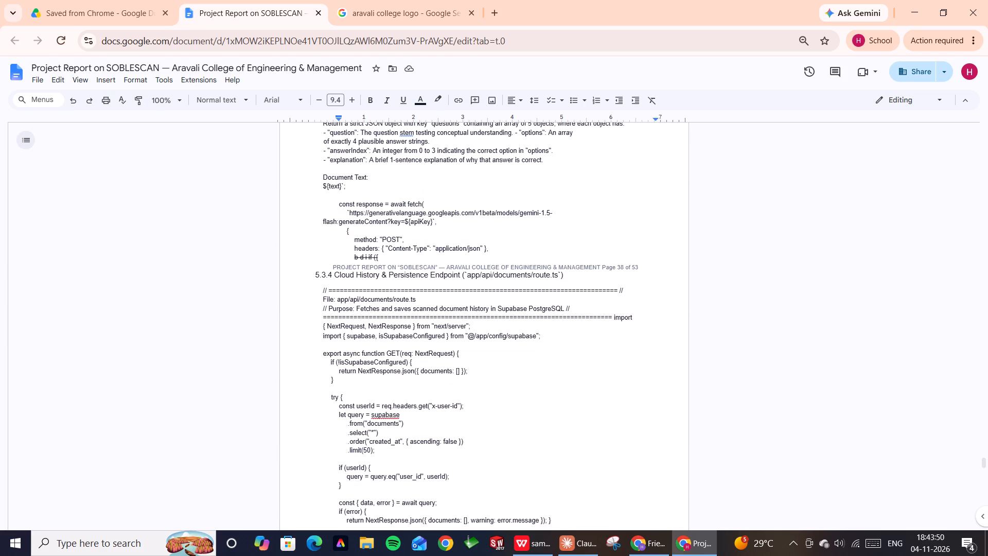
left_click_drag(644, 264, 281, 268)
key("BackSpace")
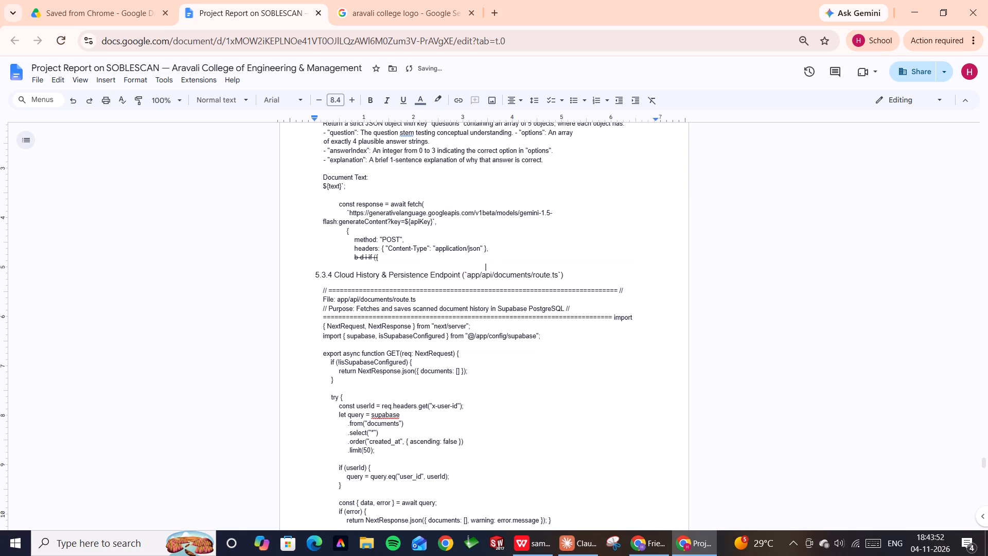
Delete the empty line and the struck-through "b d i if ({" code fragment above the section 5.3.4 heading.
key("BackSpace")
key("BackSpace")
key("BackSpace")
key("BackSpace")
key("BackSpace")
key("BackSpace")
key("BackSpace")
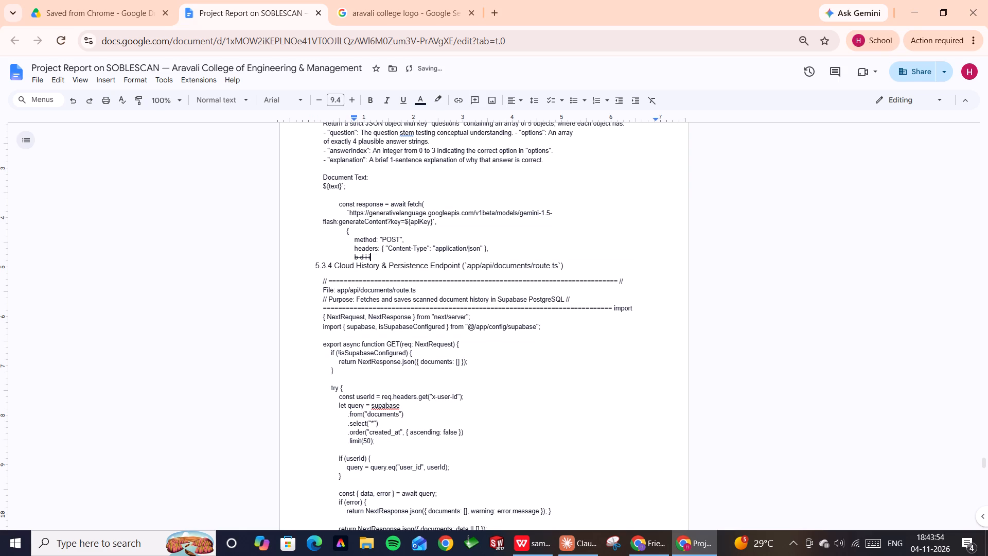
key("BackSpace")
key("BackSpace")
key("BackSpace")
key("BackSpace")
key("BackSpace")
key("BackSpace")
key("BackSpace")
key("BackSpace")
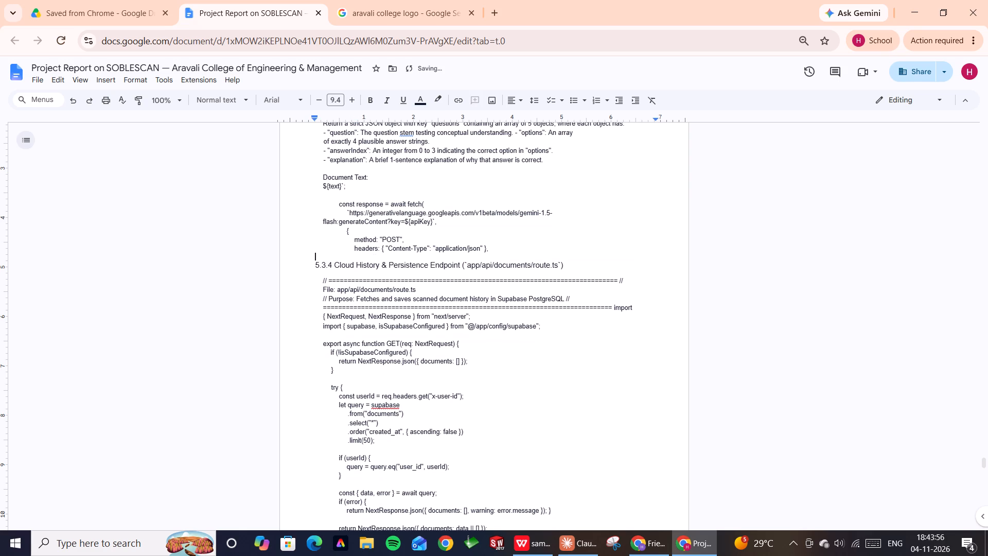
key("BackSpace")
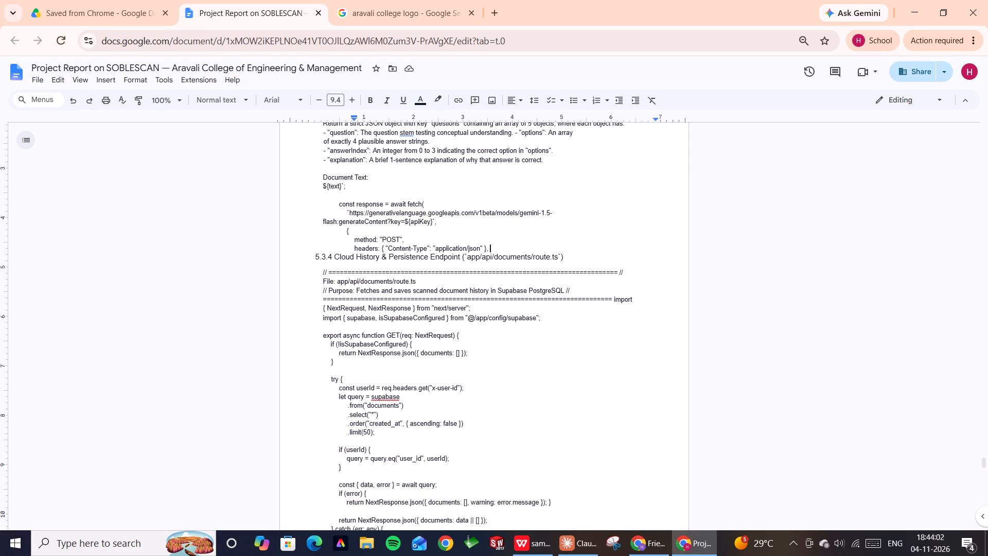
Delete everything after `quiz`, in the section 5.3 heading through the section 5.4 code listing, stopping before the Chapter 6 heading.
scroll(427, 371, "down", 18)
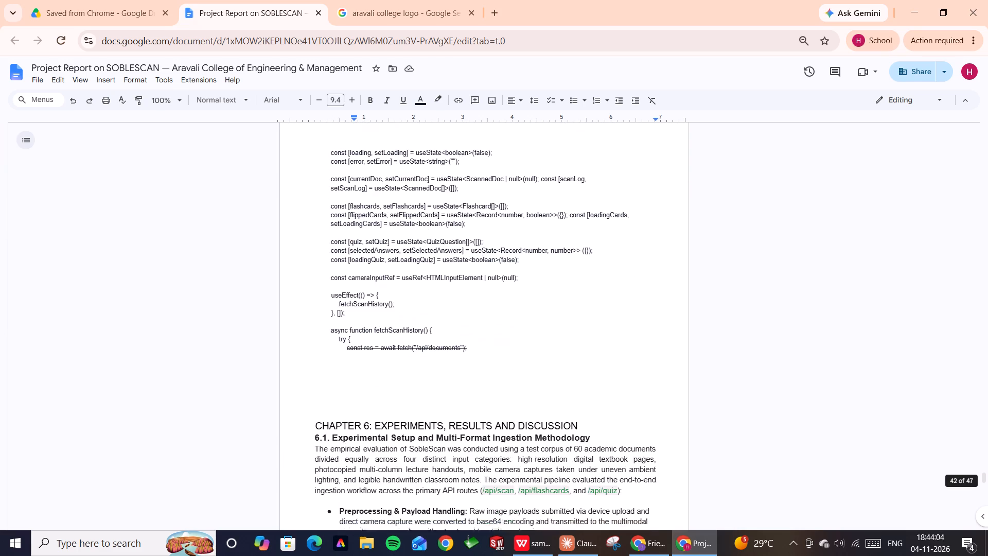
left_click_drag(358, 266, 298, 197)
scroll(293, 174, "up", 5)
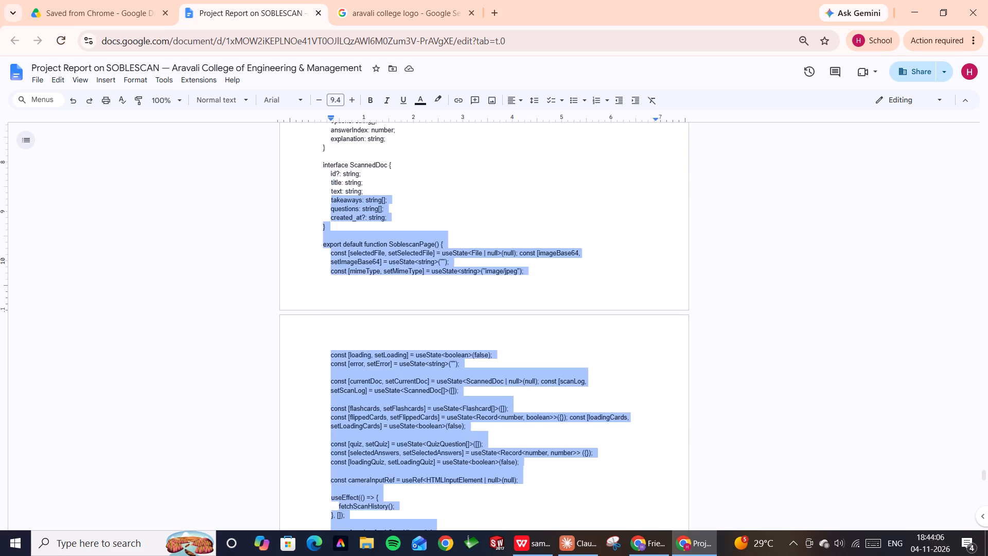
left_click_drag(298, 197, 316, 192)
scroll(303, 195, "up", 17)
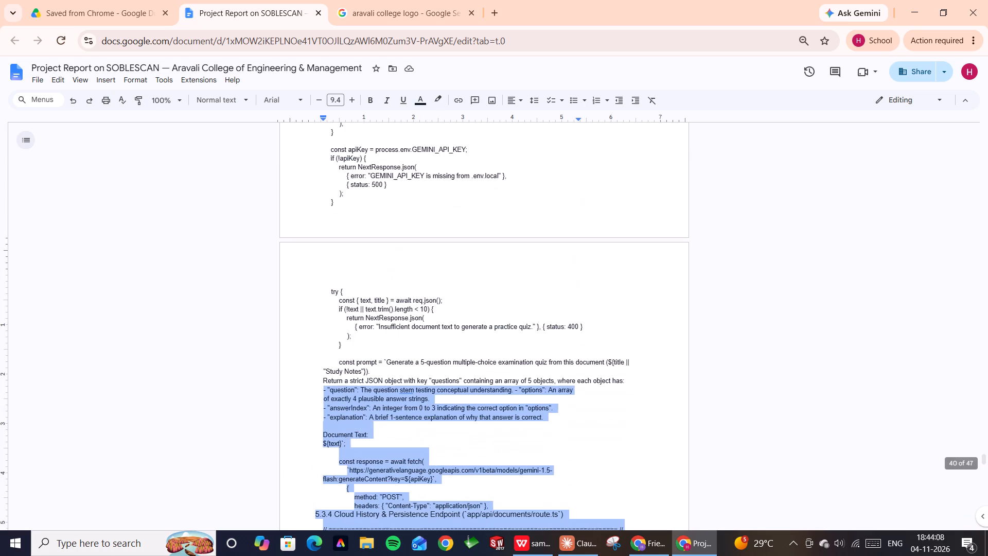
left_click_drag(316, 192, 320, 191)
scroll(316, 192, "up", 17)
scroll(320, 191, "up", 12)
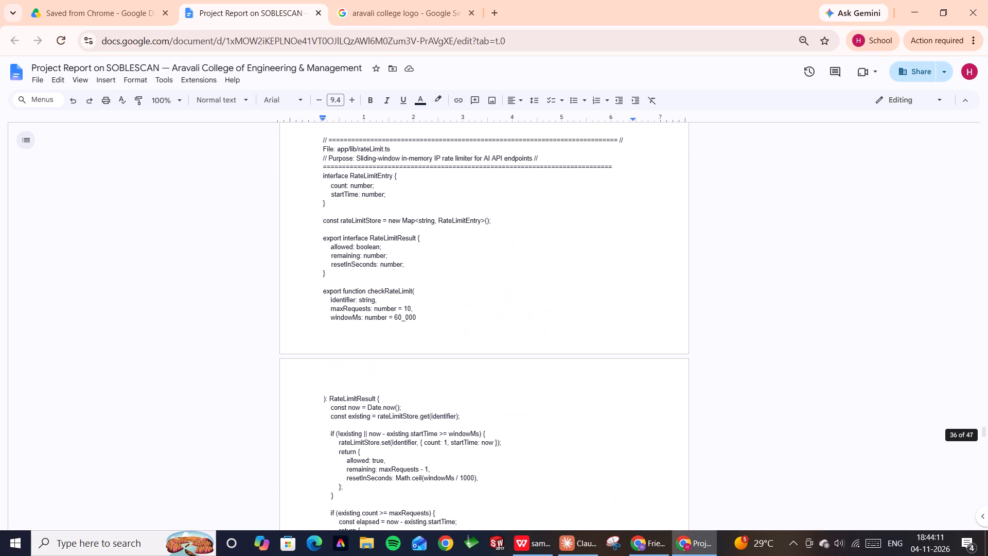
left_click_drag(320, 191, 296, 267)
scroll(316, 222, "down", 5)
scroll(297, 265, "down", 4)
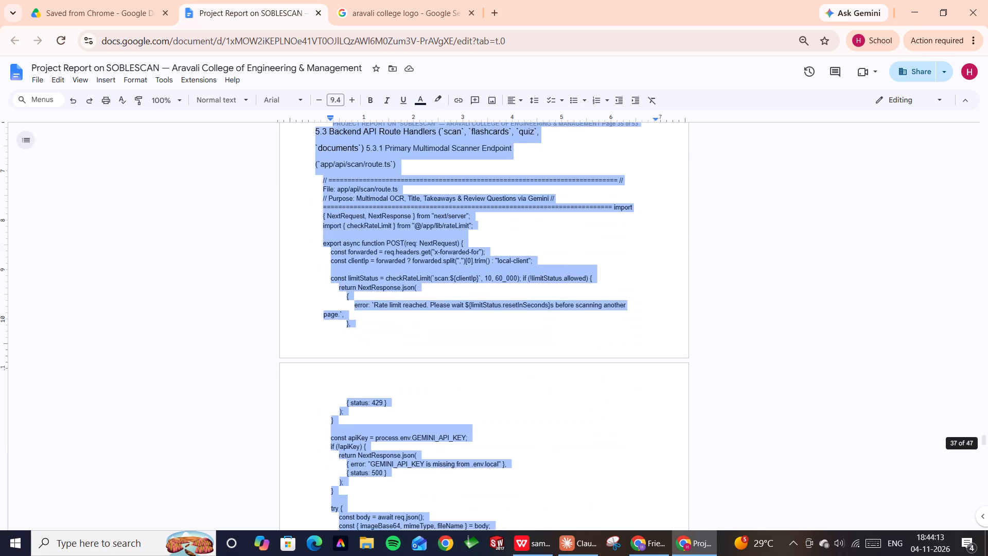
left_click_drag(296, 267, 313, 200)
scroll(330, 189, "up", 1)
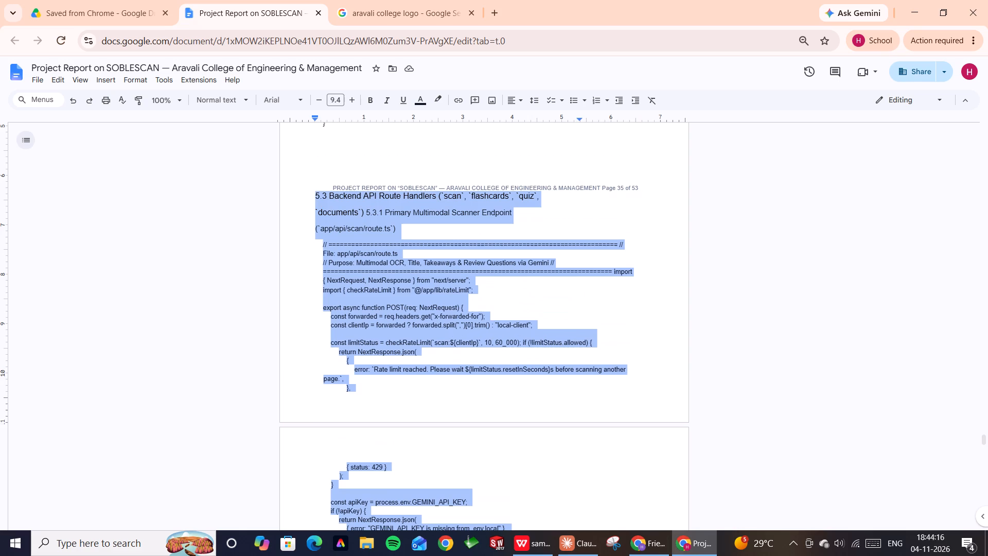
left_click_drag(313, 200, 309, 212)
key("BackSpace")
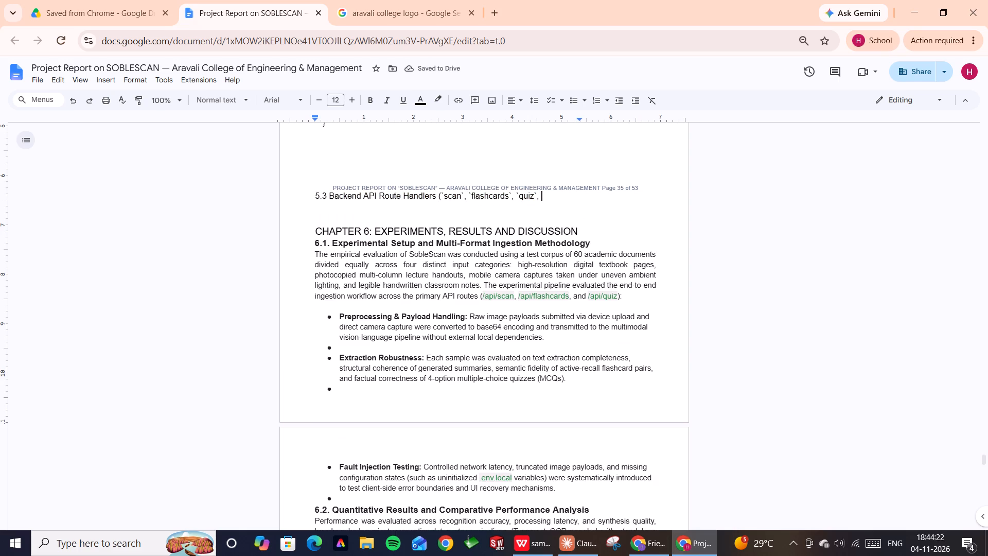
Append 'summary' in single quotation marks to the end of the section 5.3 heading.
type("summa")
type("ru")
key("BackSpace")
key("y")
key("apostrophe")
key("Left")
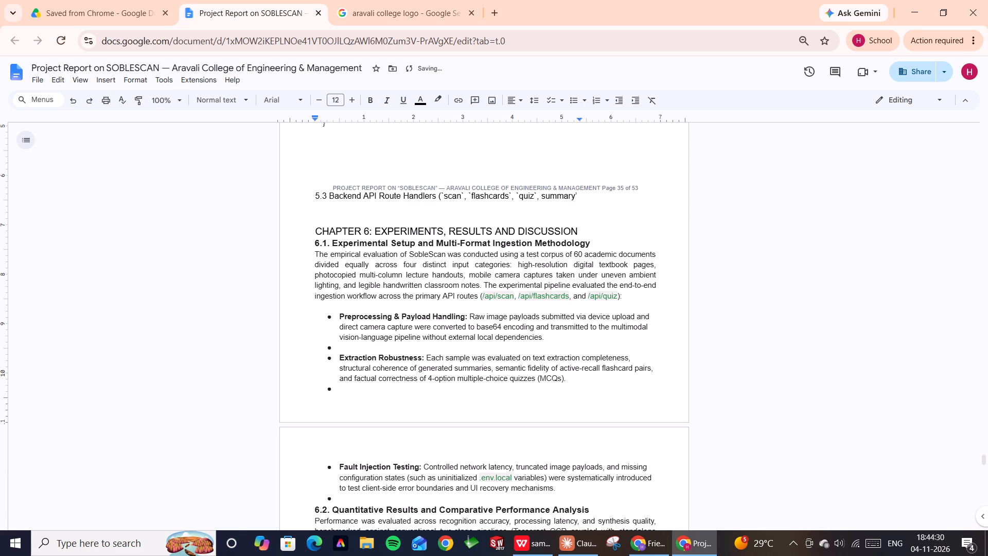
key("Left")
key("Left")
key("Left")
key("Left")
key("Left")
key("Left")
key("Left")
key("apostrophe")
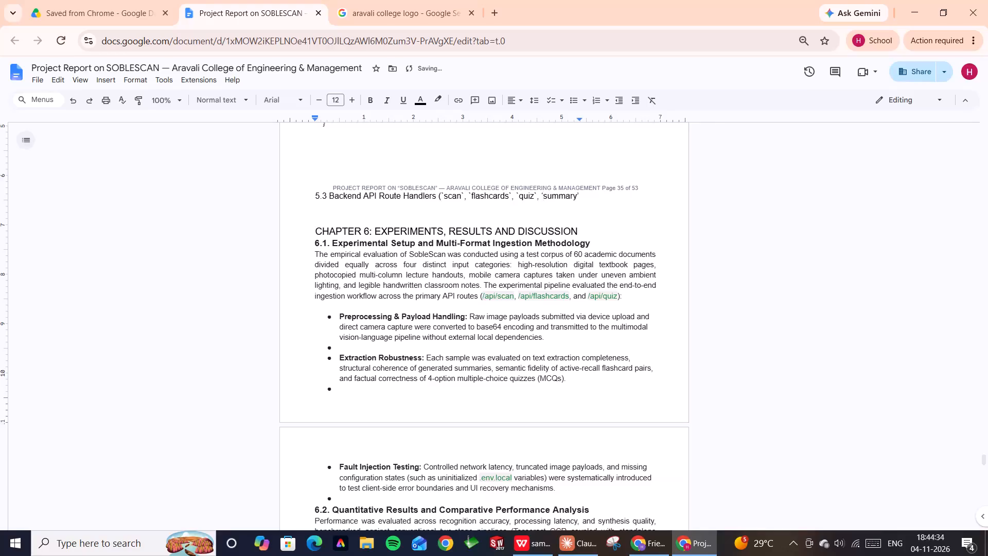
Look over the remaining Chapter 5 listings, from section 5.1 to the section 5.3 heading, for content to cut.
scroll(554, 228, "up", 5)
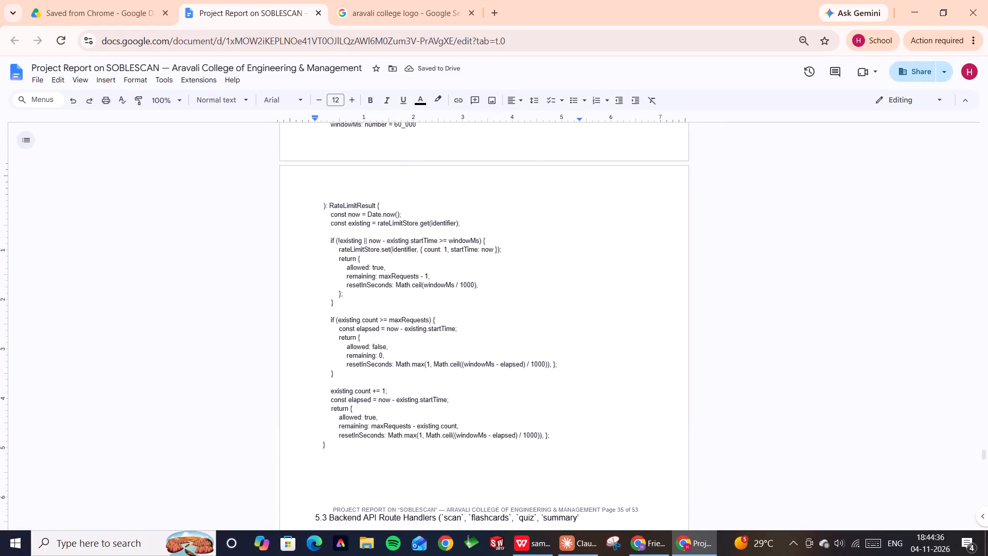
scroll(520, 267, "up", 16)
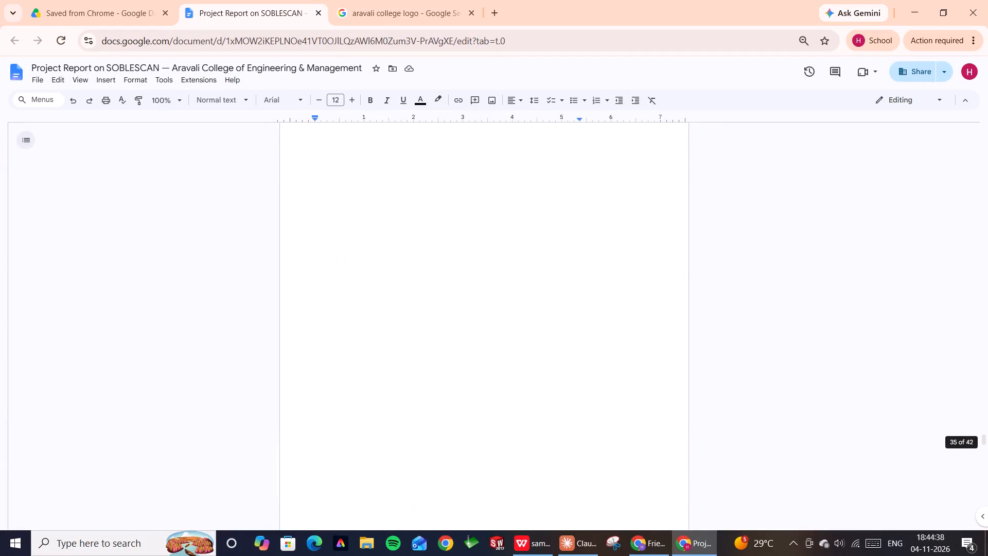
scroll(520, 269, "up", 14)
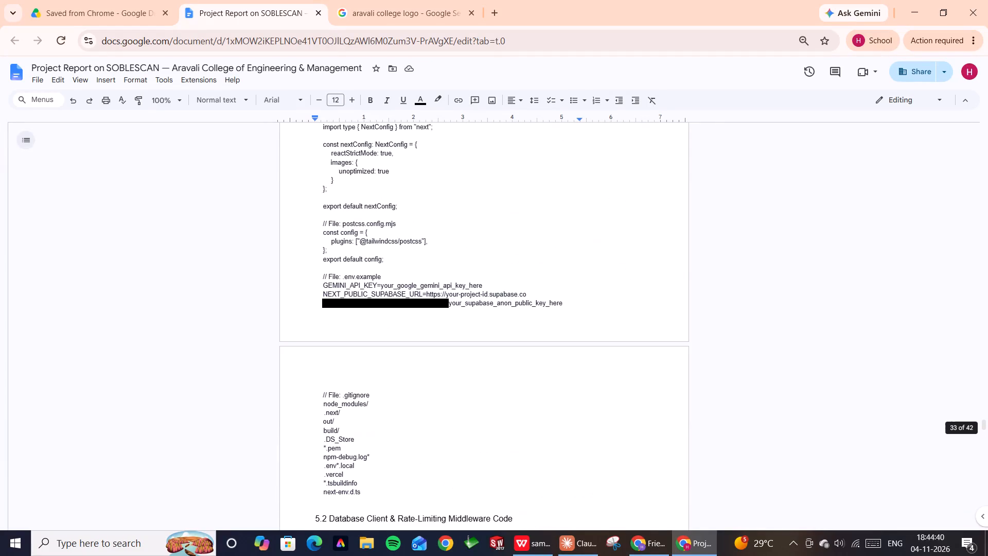
scroll(520, 269, "up", 16)
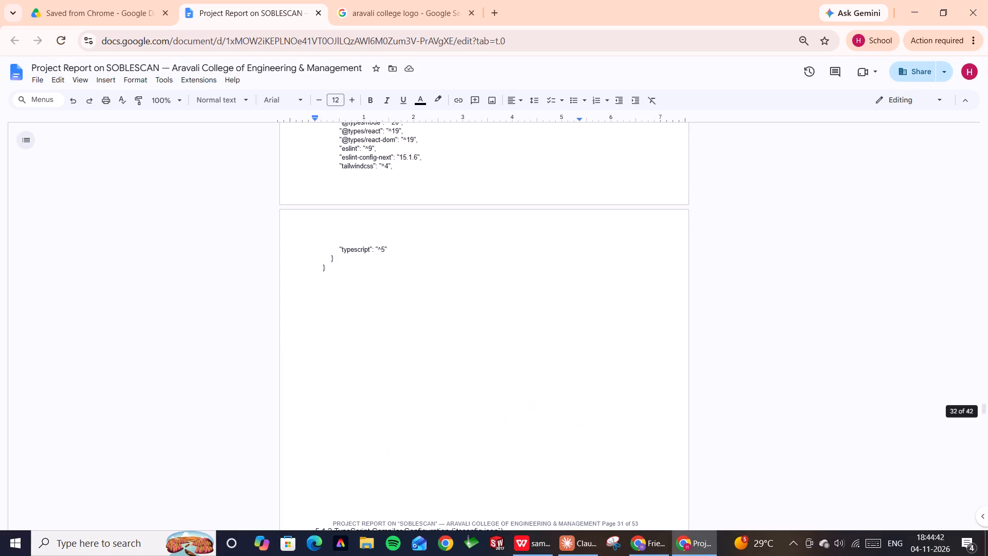
scroll(520, 269, "down", 20)
scroll(520, 269, "down", 8)
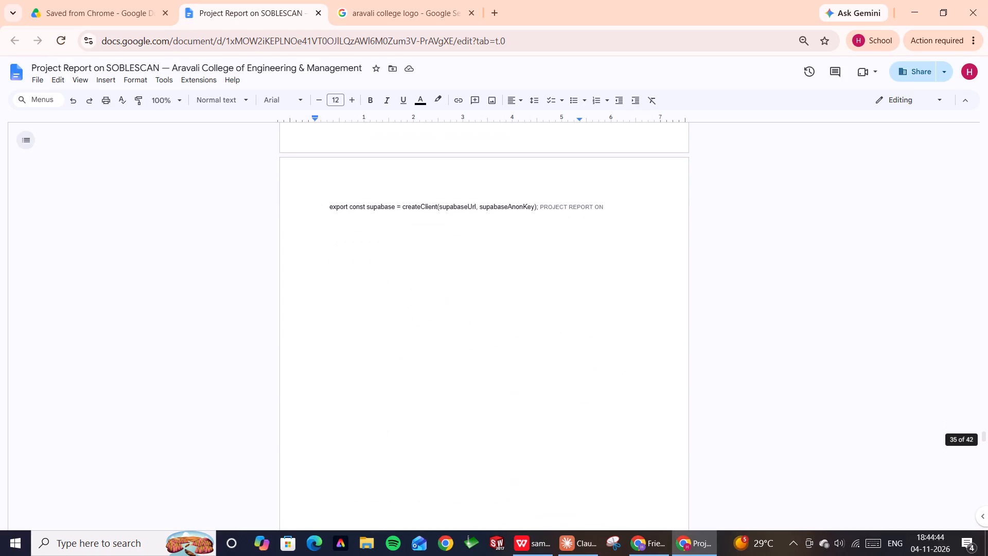
scroll(520, 269, "down", 14)
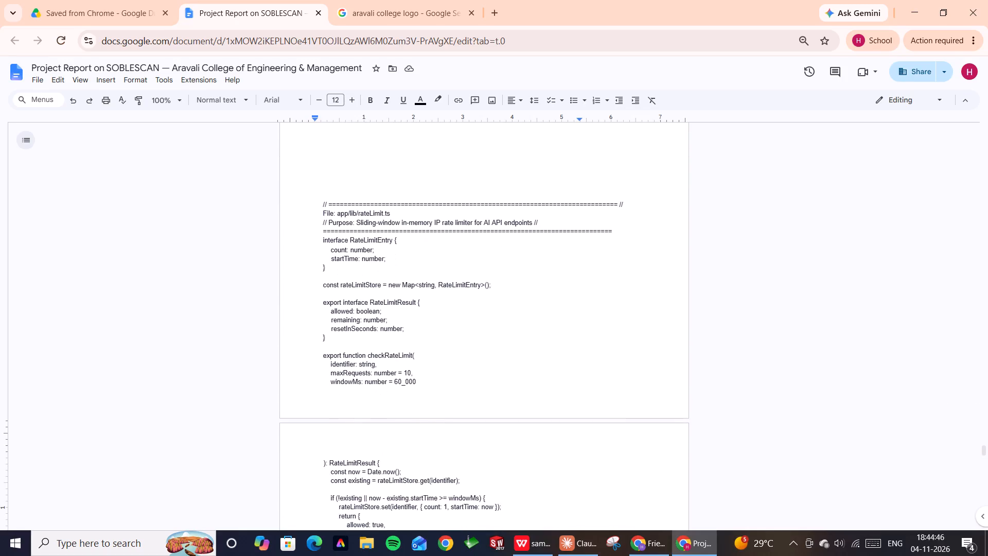
scroll(520, 269, "down", 10)
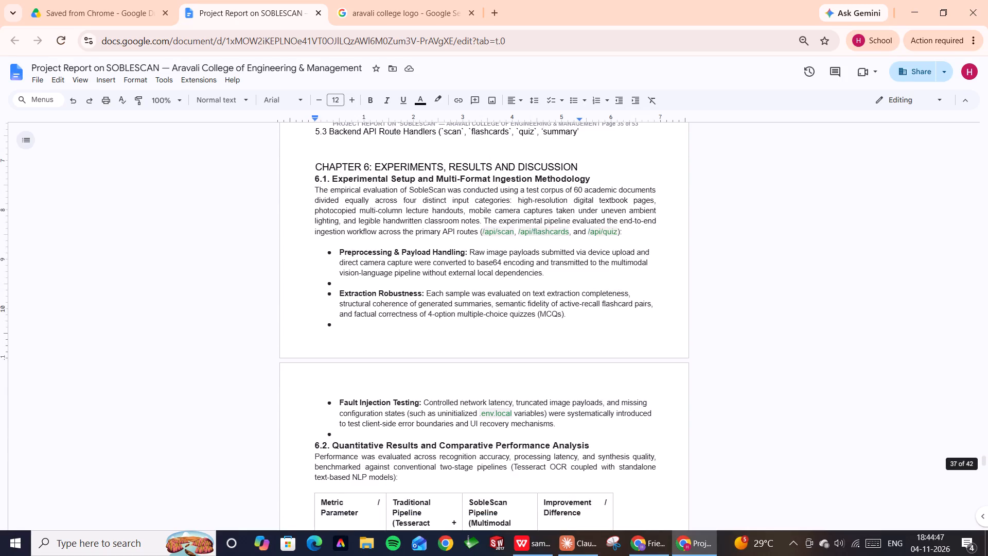
Delete section 5.2's text, code listings, footer lines and blank space, keeping the section 5.2 and 5.3 headings.
scroll(520, 269, "up", 3)
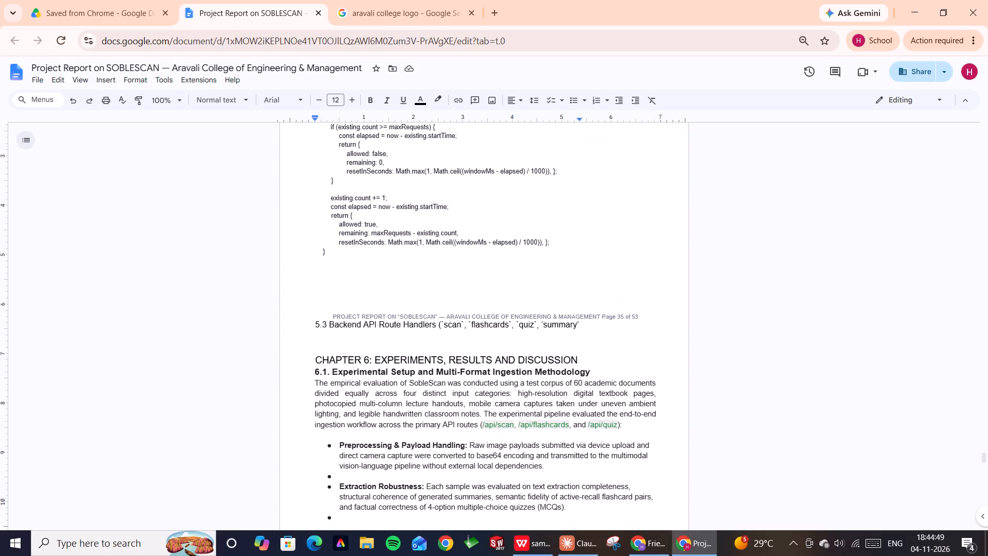
left_click_drag(643, 309, 266, 227)
scroll(250, 232, "up", 6)
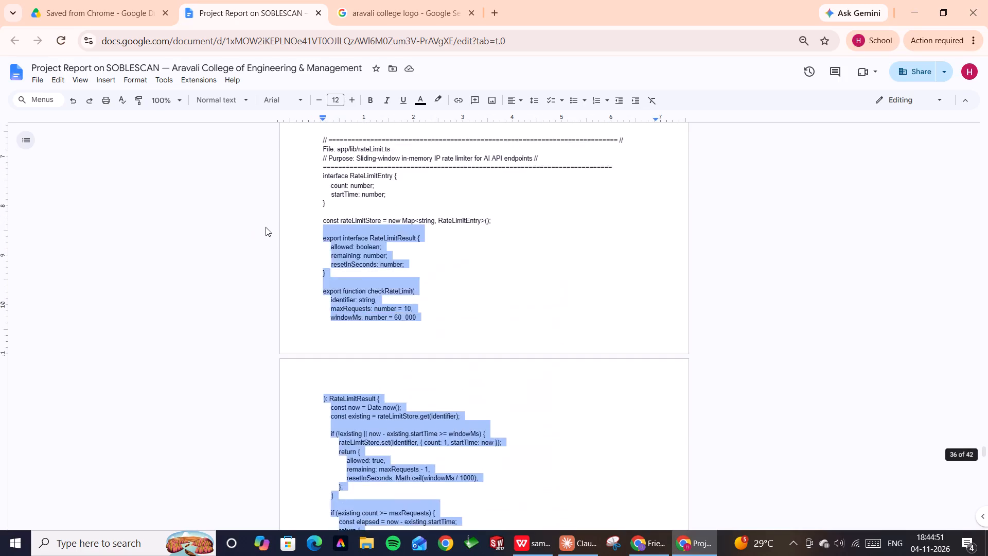
left_click_drag(266, 227, 288, 222)
scroll(269, 225, "up", 16)
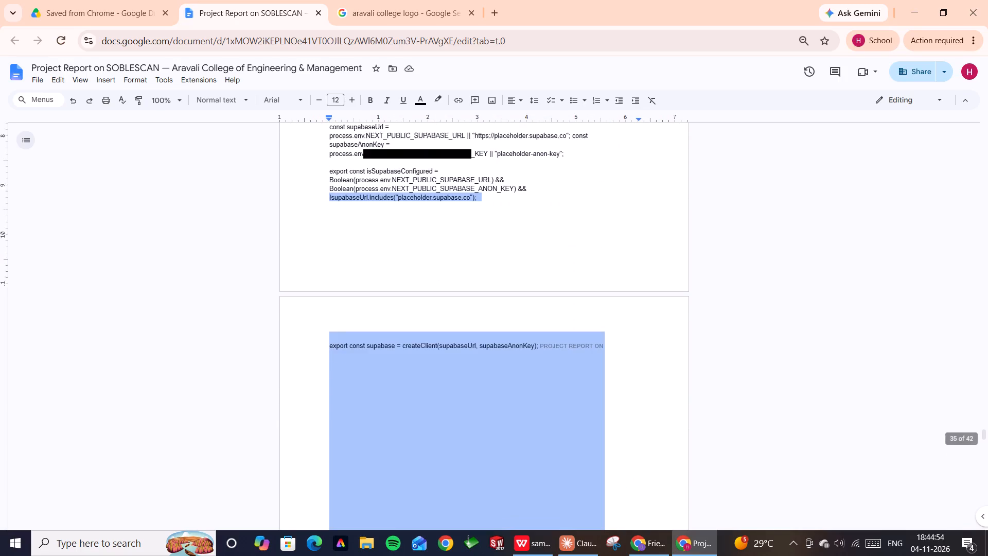
left_click_drag(288, 222, 316, 237)
scroll(314, 221, "up", 5)
key("BackSpace")
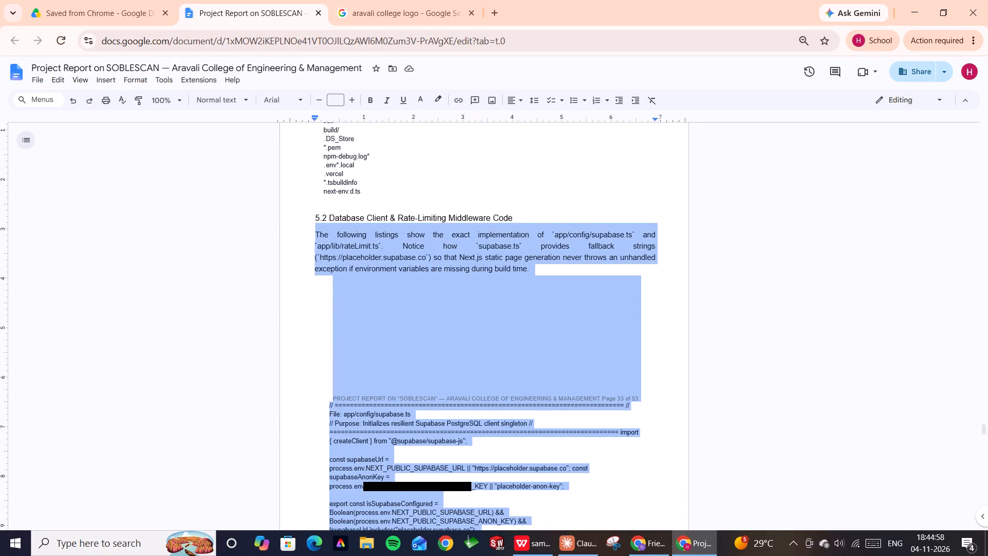
key("BackSpace")
key("BackSpace")
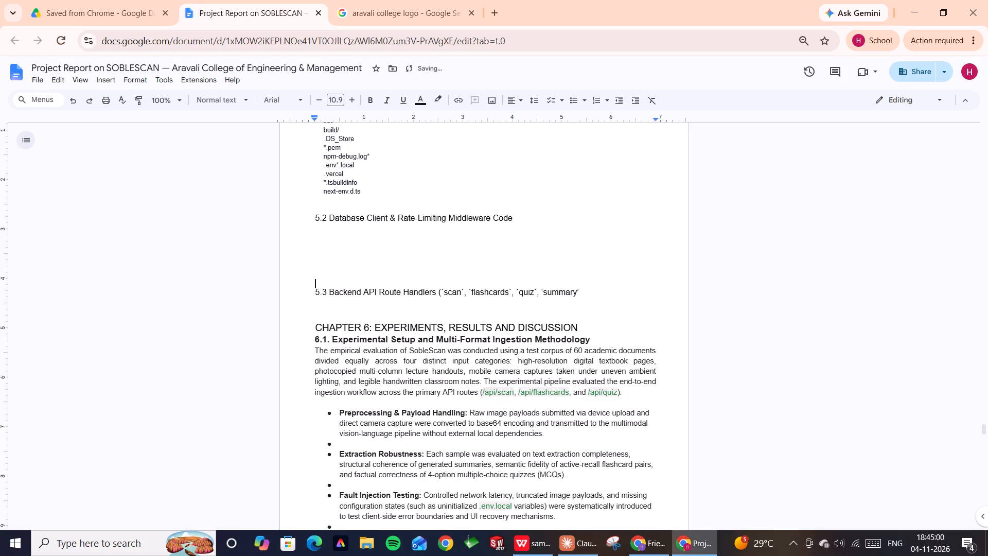
Delete everything between the Chapter 5 heading line and the section 5.2 heading, from "CODE LISTINGS" through the .gitignore listing.
scroll(525, 227, "up", 3)
left_click_drag(389, 380, 306, 242)
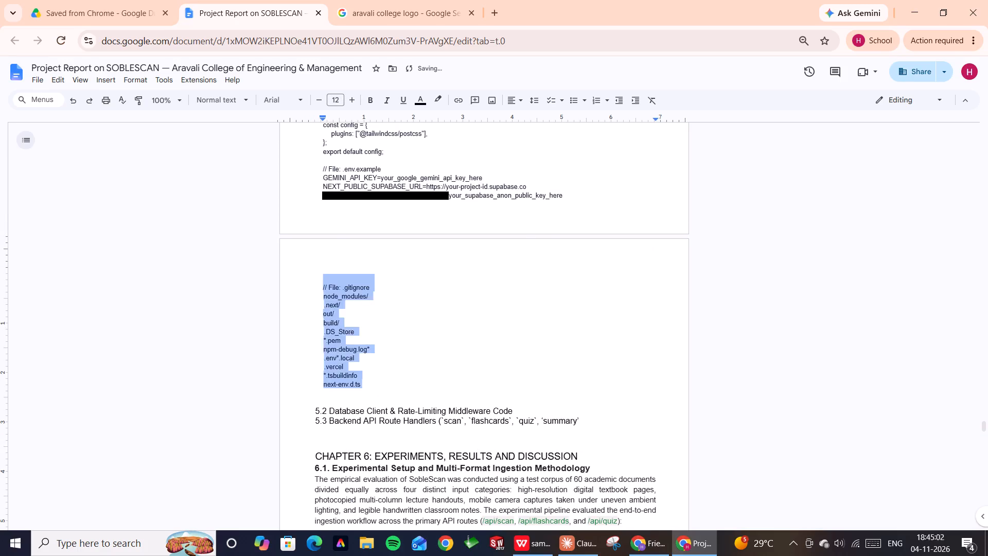
left_click_drag(306, 242, 317, 326)
scroll(307, 236, "up", 5)
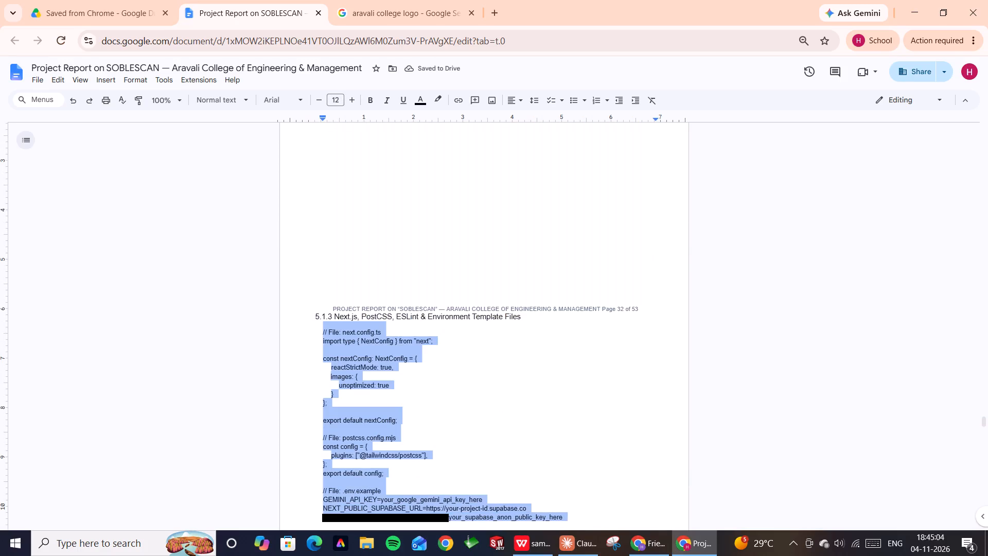
left_click_drag(317, 326, 315, 306)
scroll(314, 315, "up", 9)
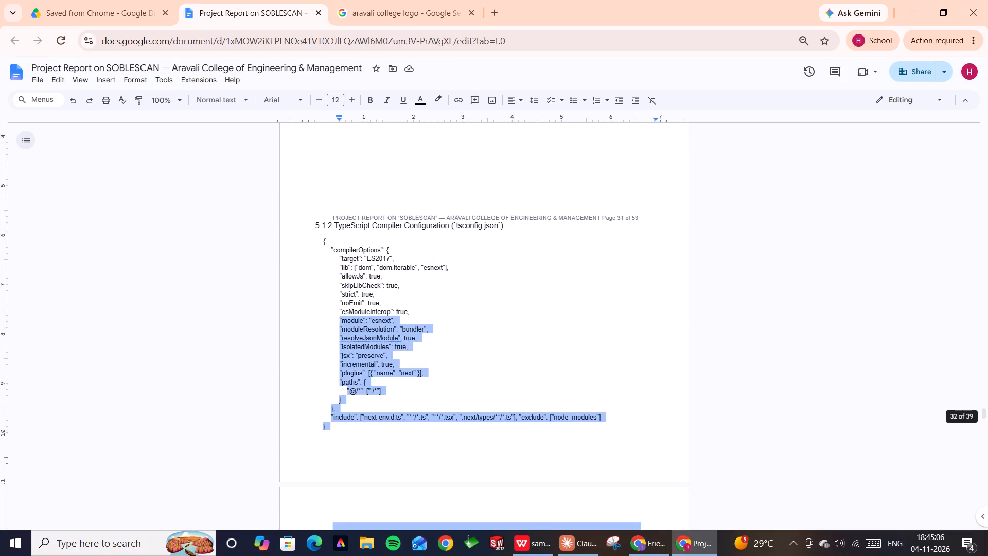
left_click_drag(315, 306, 316, 305)
scroll(315, 306, "up", 12)
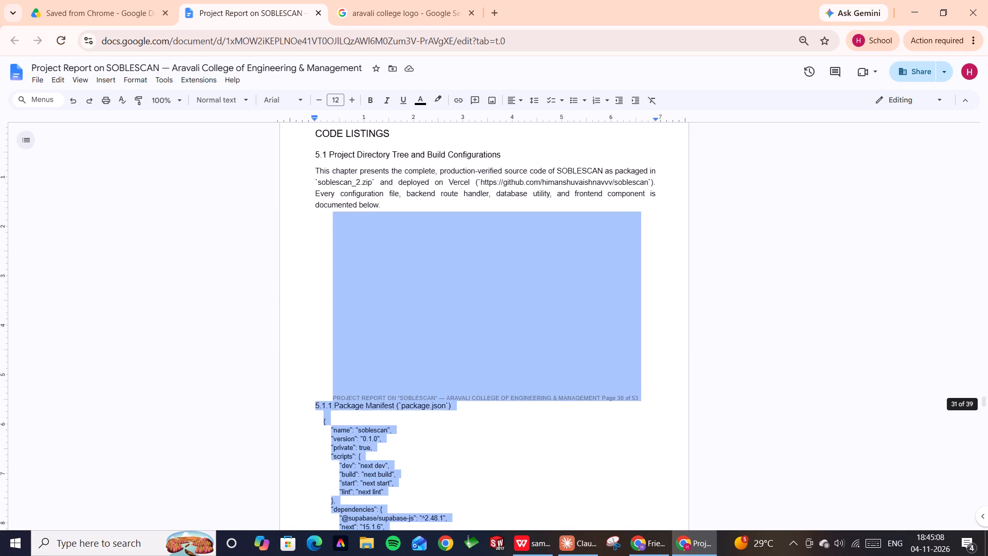
left_click_drag(316, 305, 319, 304)
scroll(316, 305, "up", 6)
scroll(316, 305, "down", 5)
scroll(316, 305, "up", 3)
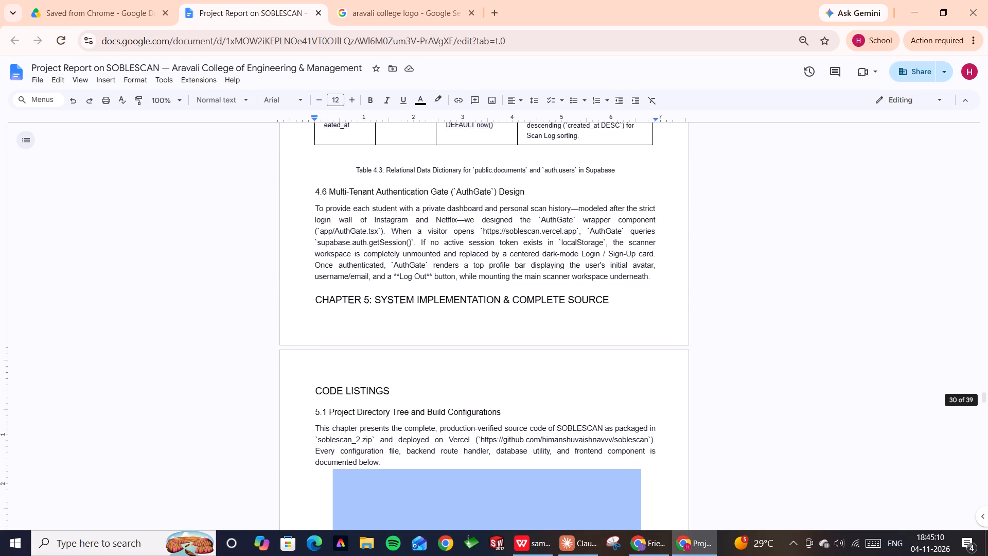
left_click_drag(319, 304, 308, 370)
key("BackSpace")
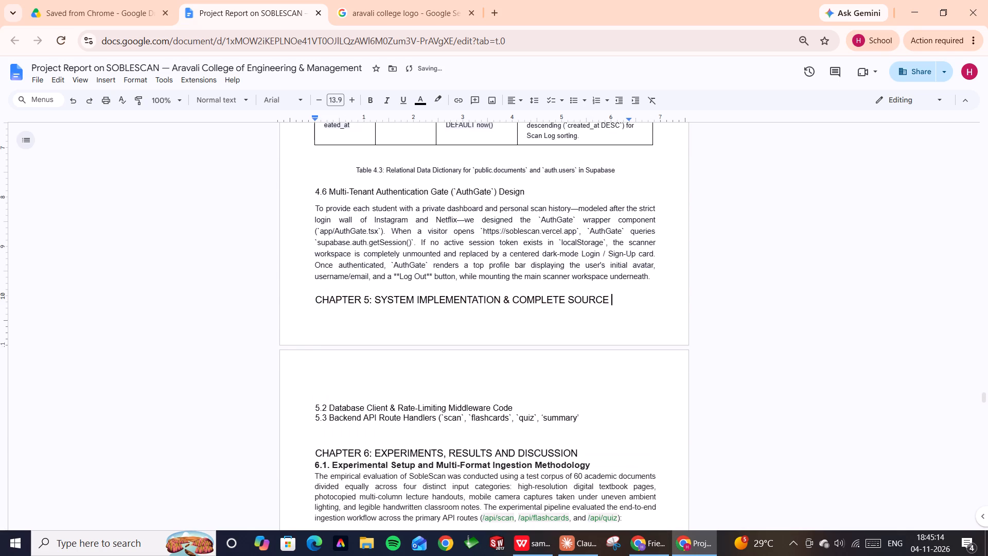
Delete the section 5.2 and 5.3 headings above the Chapter 6 heading.
left_click_drag(598, 420, 462, 421)
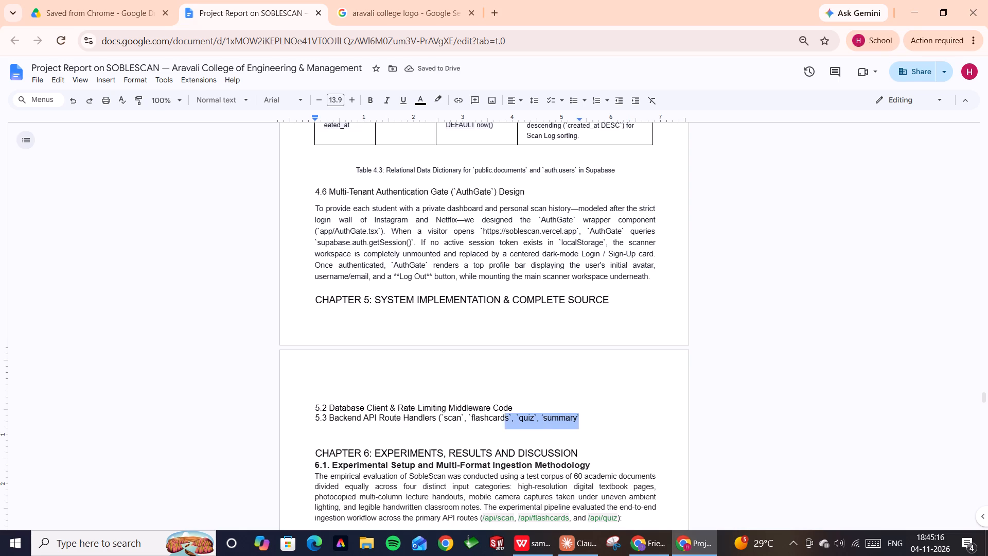
left_click_drag(462, 421, 264, 405)
key("BackSpace")
key("BackSpace")
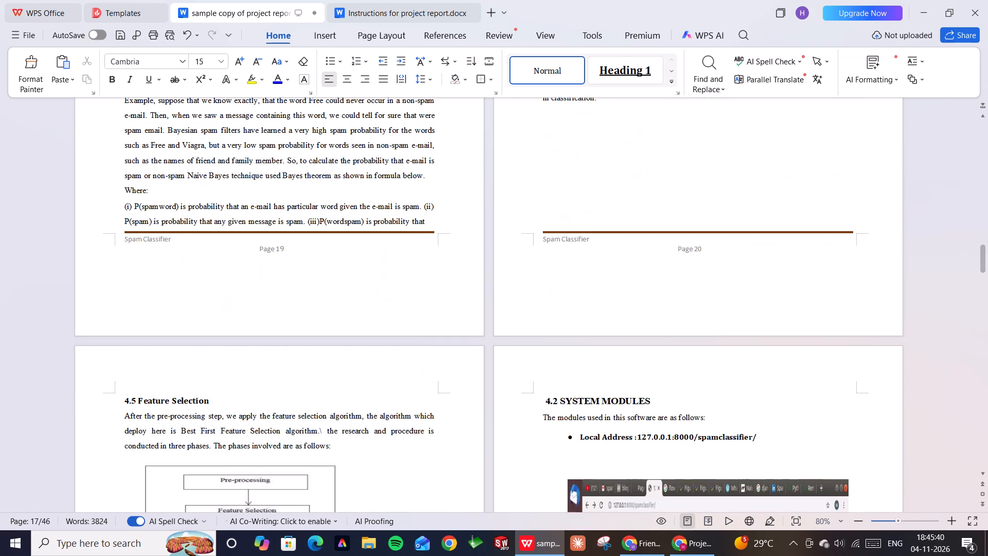
scroll(651, 230, "down", 6)
scroll(576, 219, "down", 20)
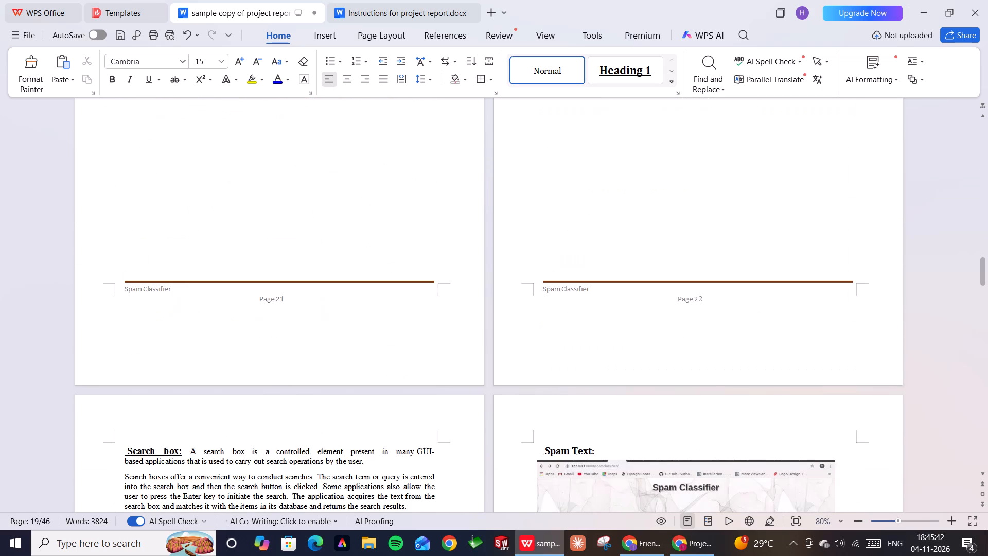
scroll(574, 215, "down", 10)
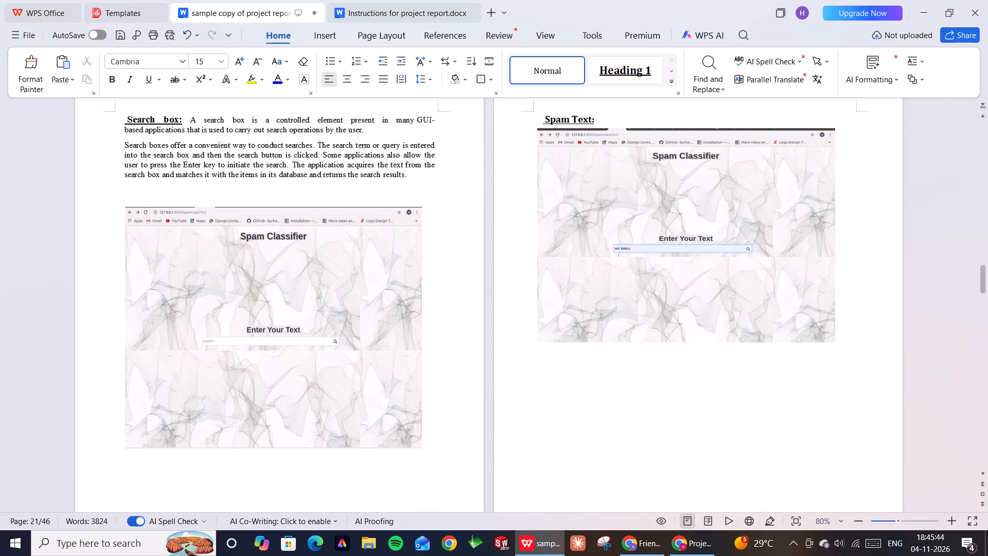
left_click(362, 284)
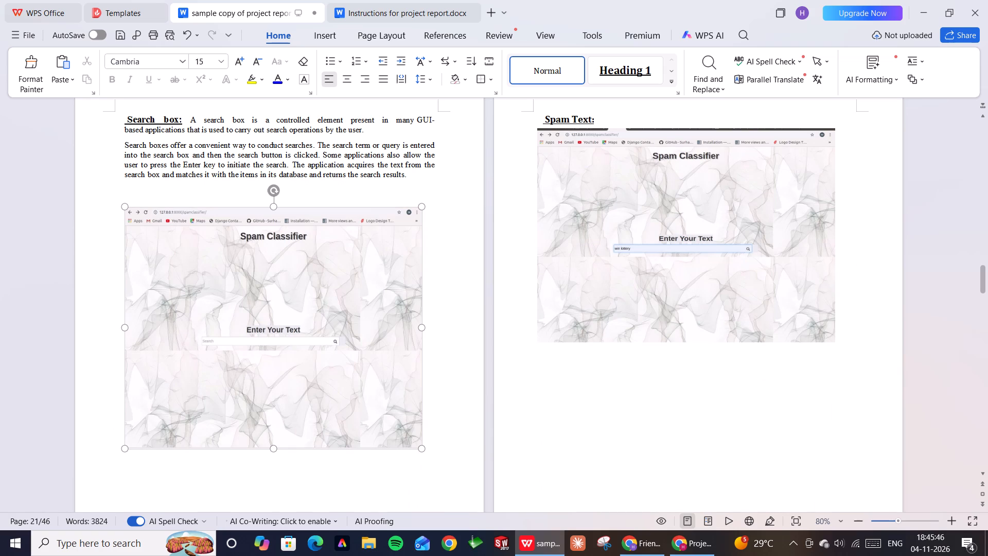
left_click(443, 263)
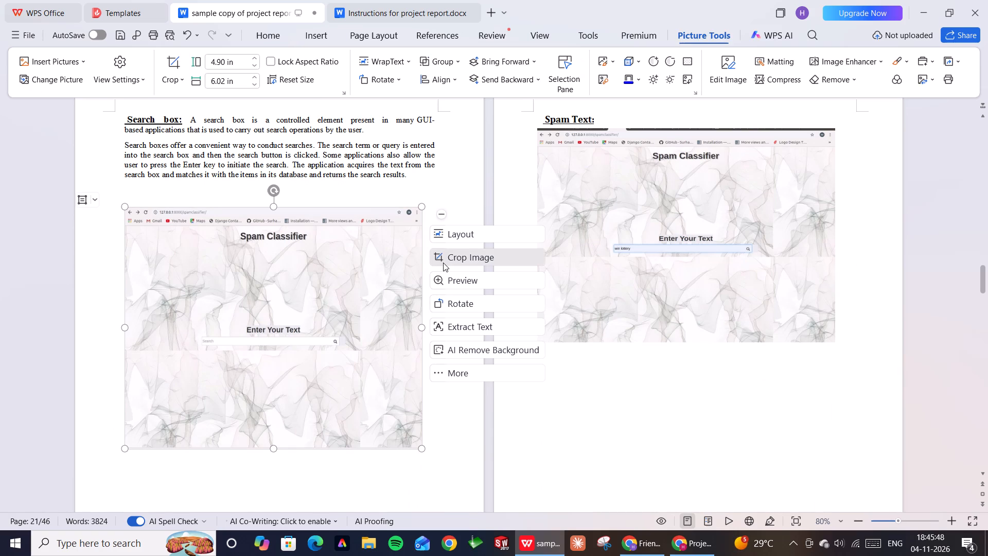
left_click(454, 247)
Look over the rest of the sample report, covering the spam and ham output pages, system coding and references.
scroll(506, 247, "down", 6)
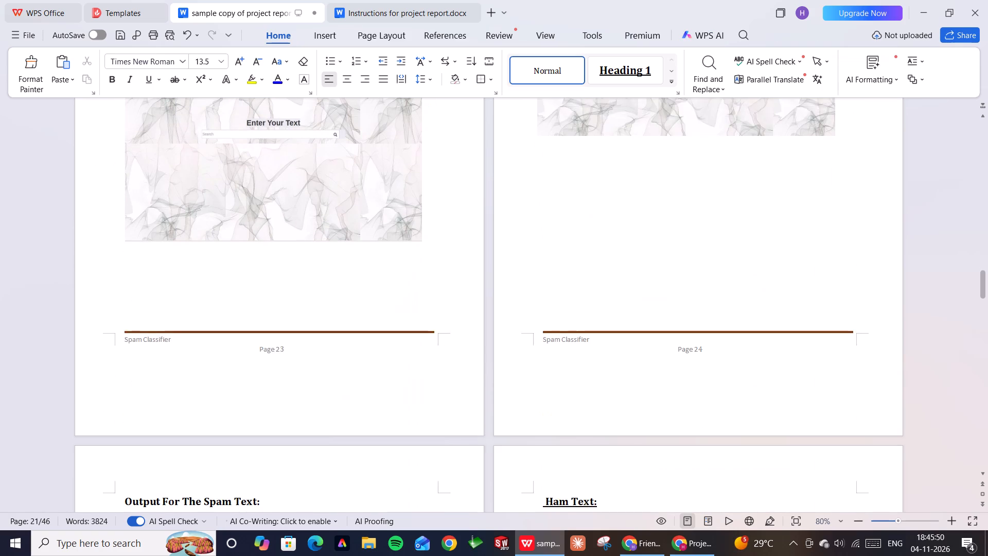
scroll(506, 247, "down", 11)
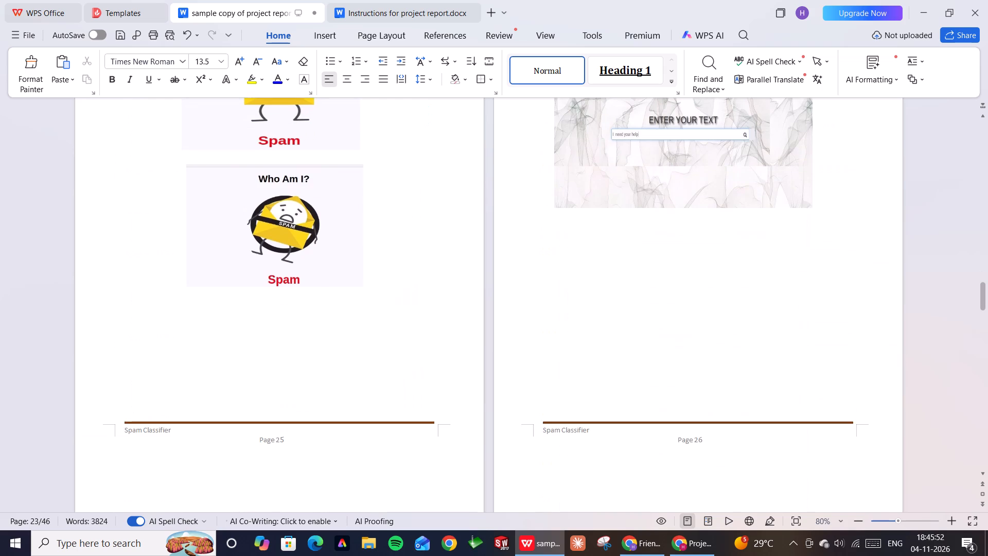
scroll(507, 243, "down", 8)
scroll(507, 243, "down", 14)
scroll(507, 243, "down", 7)
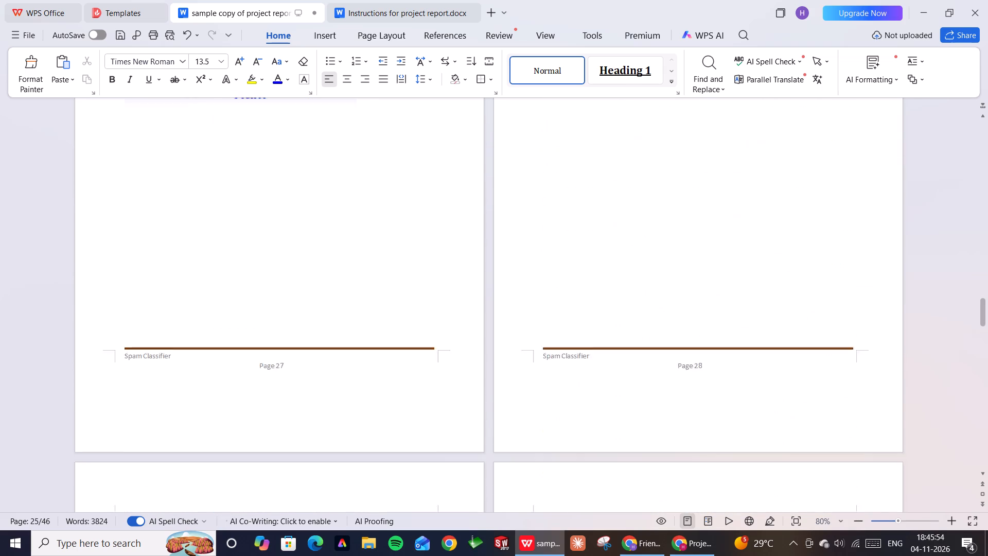
scroll(507, 243, "down", 14)
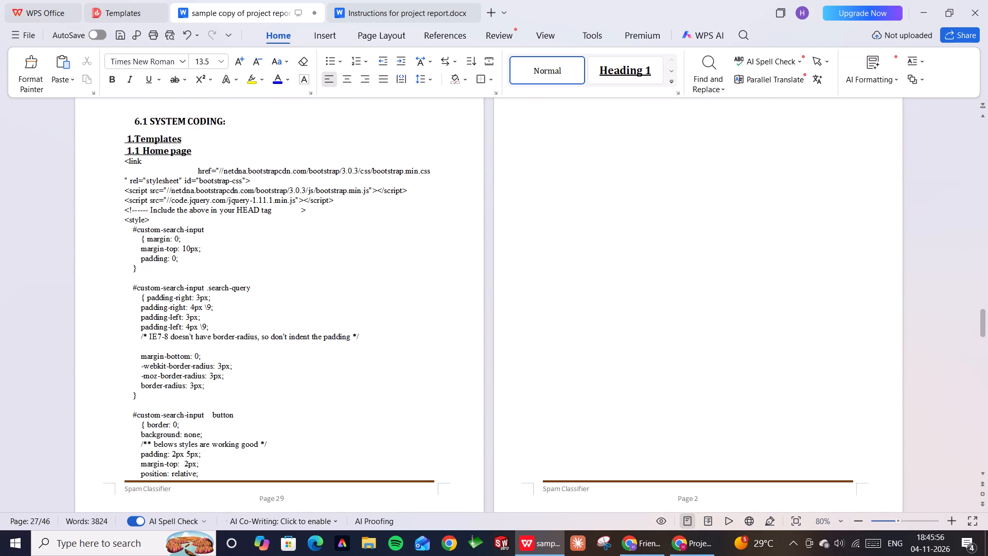
scroll(561, 211, "down", 14)
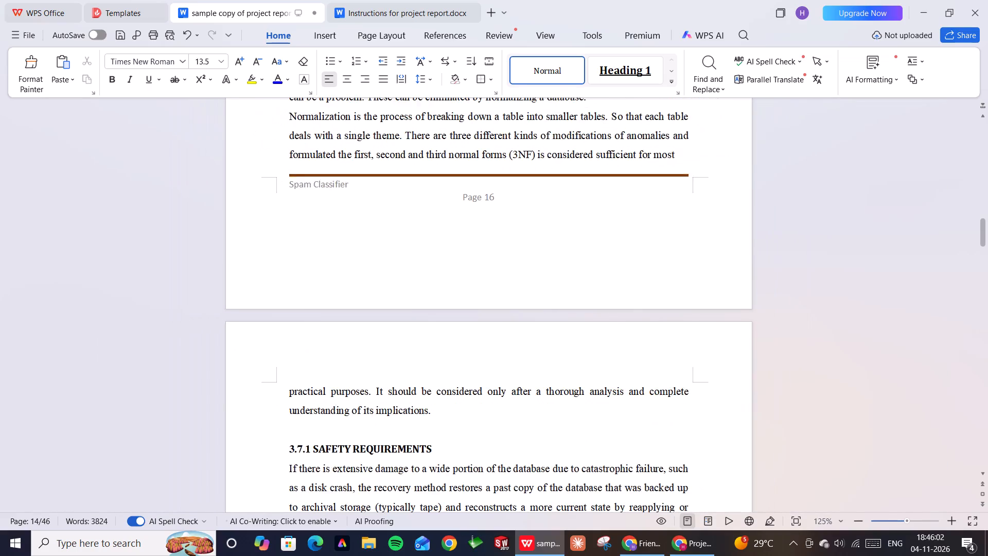
left_click_drag(982, 236, 987, 383)
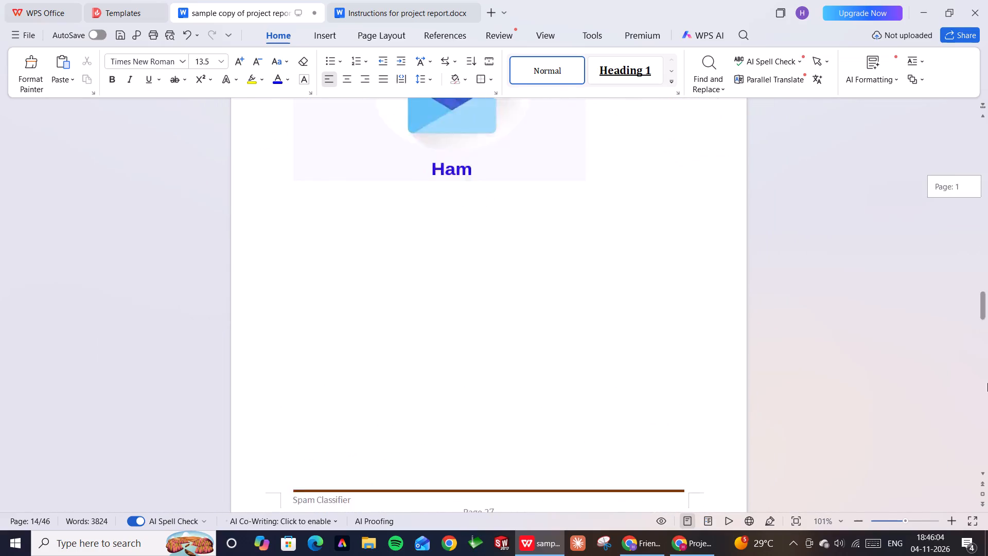
left_click_drag(987, 383, 987, 518)
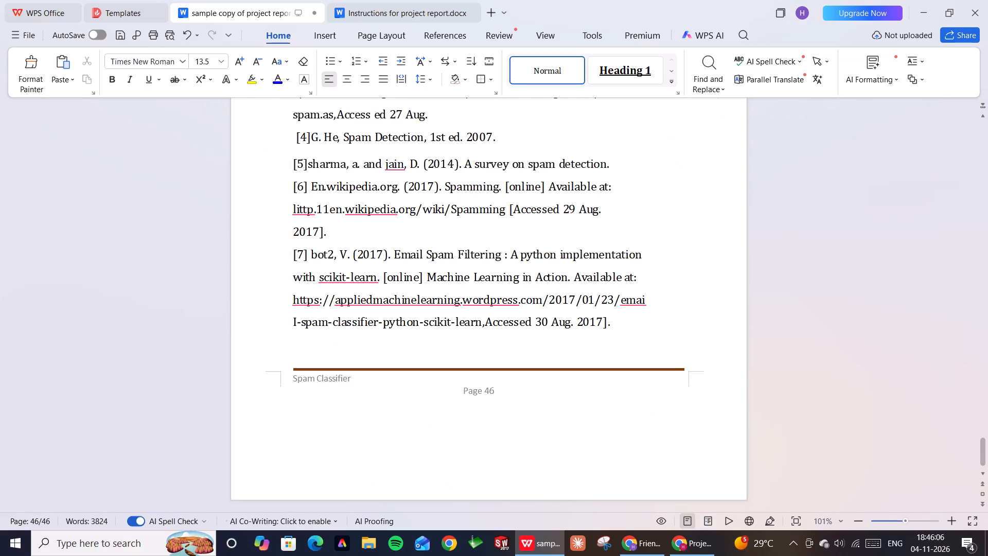
left_click_drag(983, 454, 981, 409)
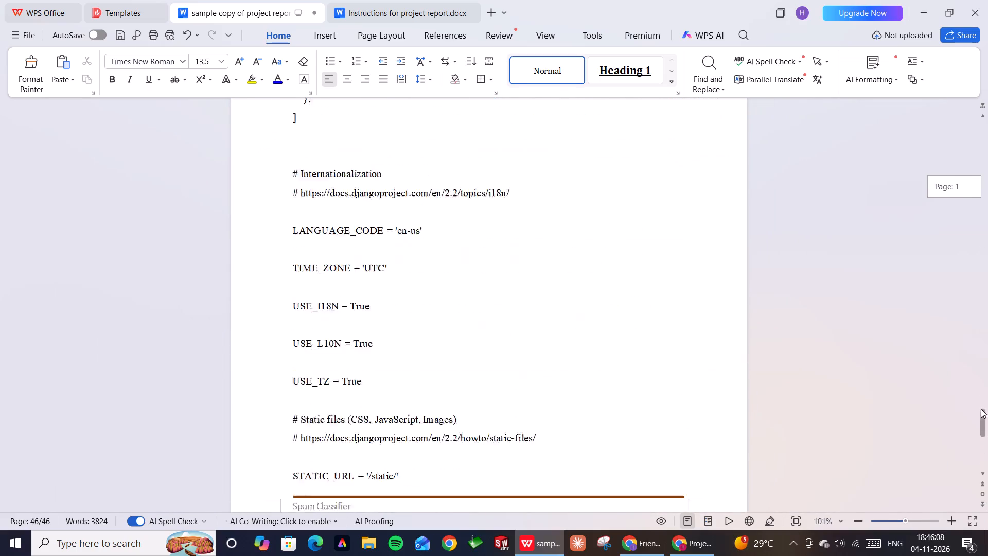
left_click_drag(981, 409, 987, 389)
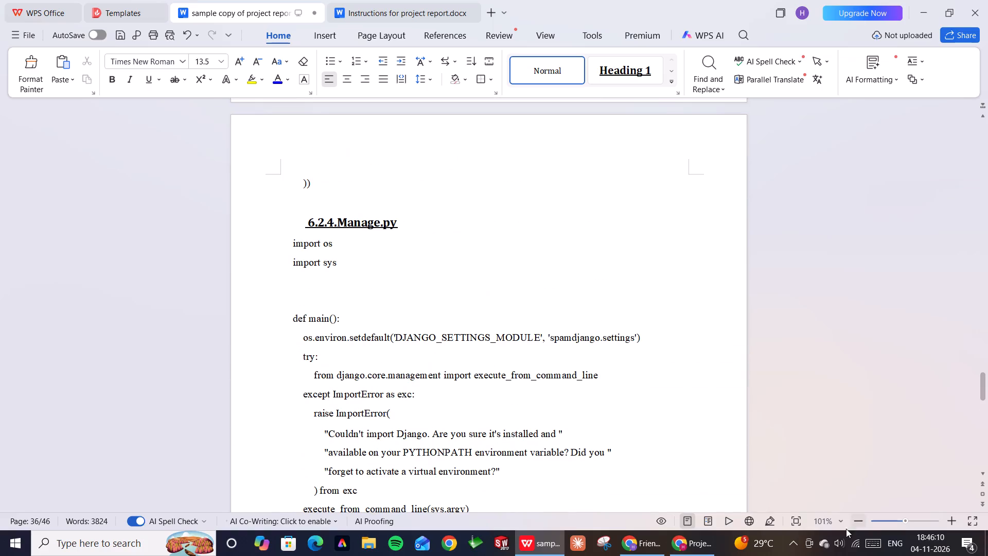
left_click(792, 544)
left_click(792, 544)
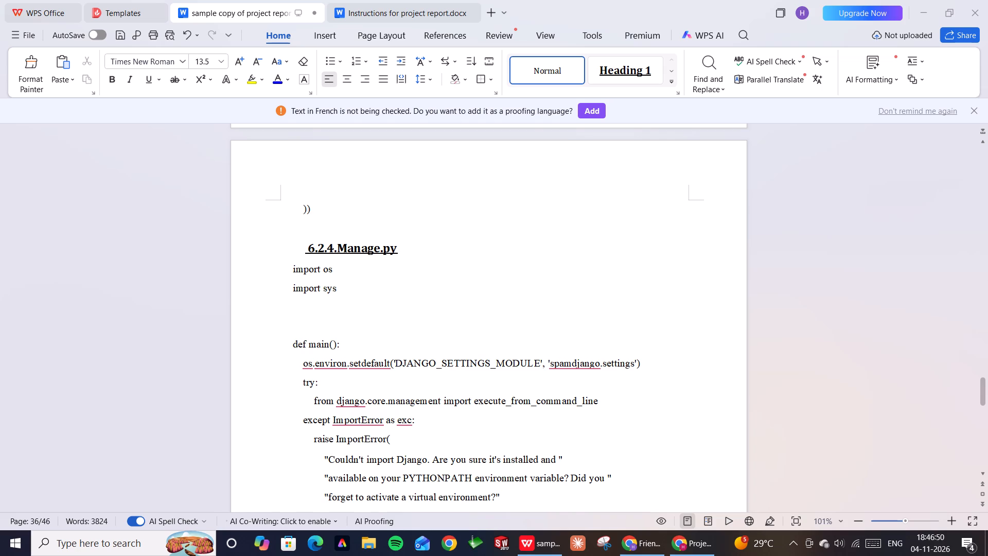
Examine the sample report's section 6.2.4 Manage.py listing, and return to the SOBLESCAN report in Google Docs.
key("alt+Tab")
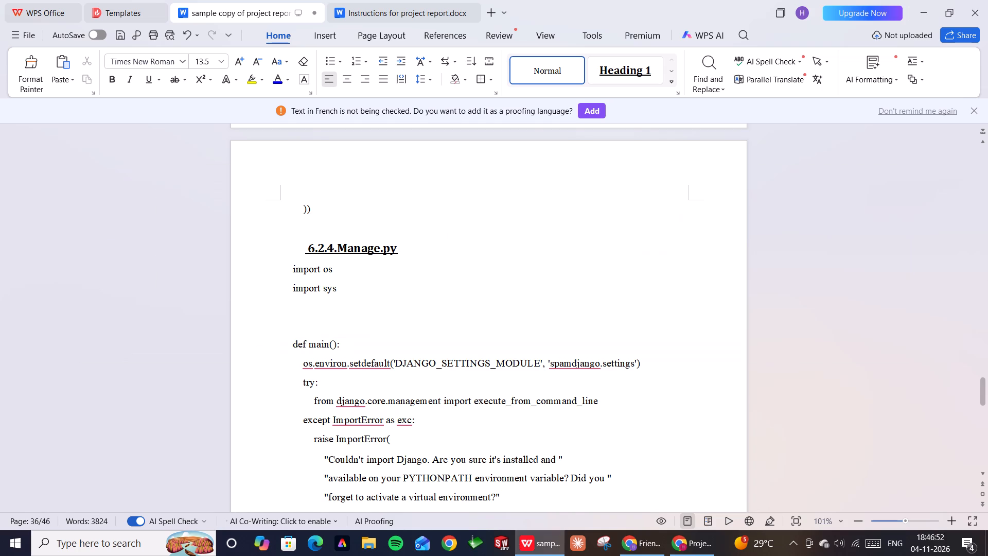
scroll(579, 263, "down", 5)
scroll(583, 271, "up", 8)
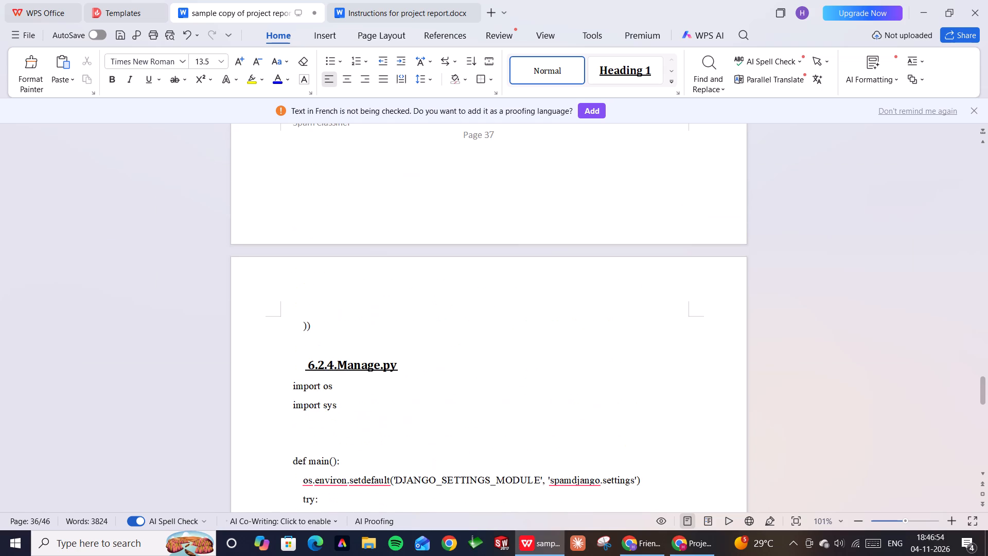
scroll(601, 271, "down", 12)
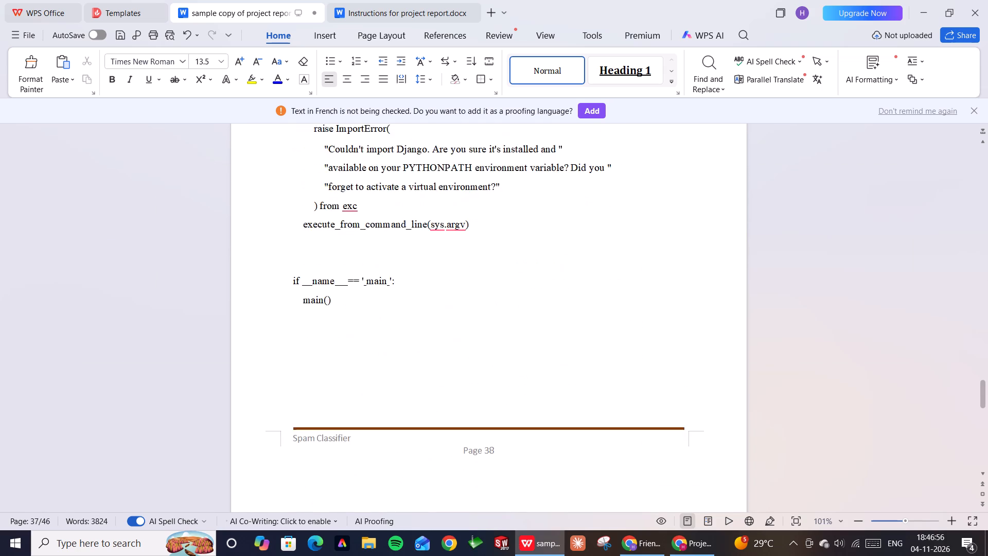
scroll(602, 275, "down", 6)
key("alt+Tab")
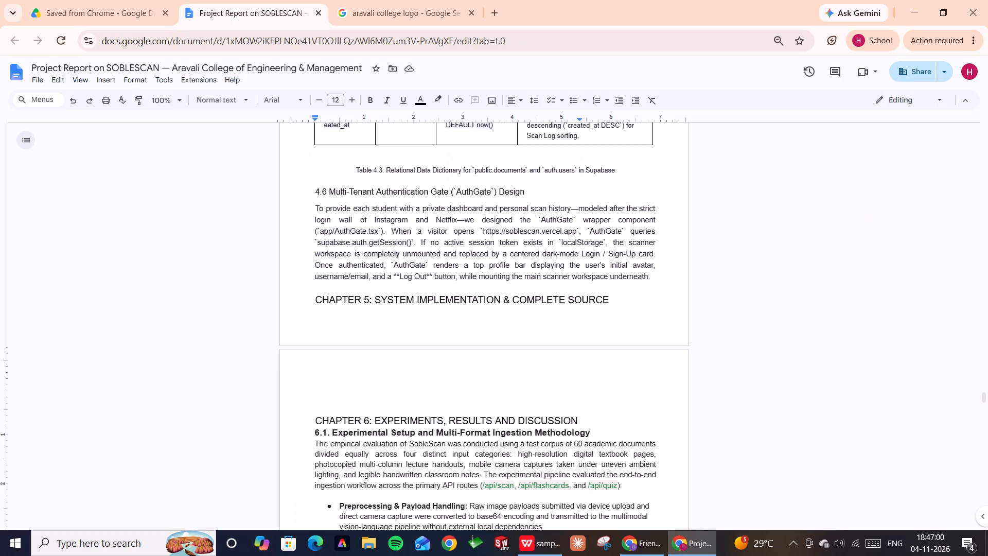
Look over the SOBLESCAN report from the Chapter 6 results back through the earlier chapters to the cover page and acknowledgement.
scroll(870, 283, "down", 7)
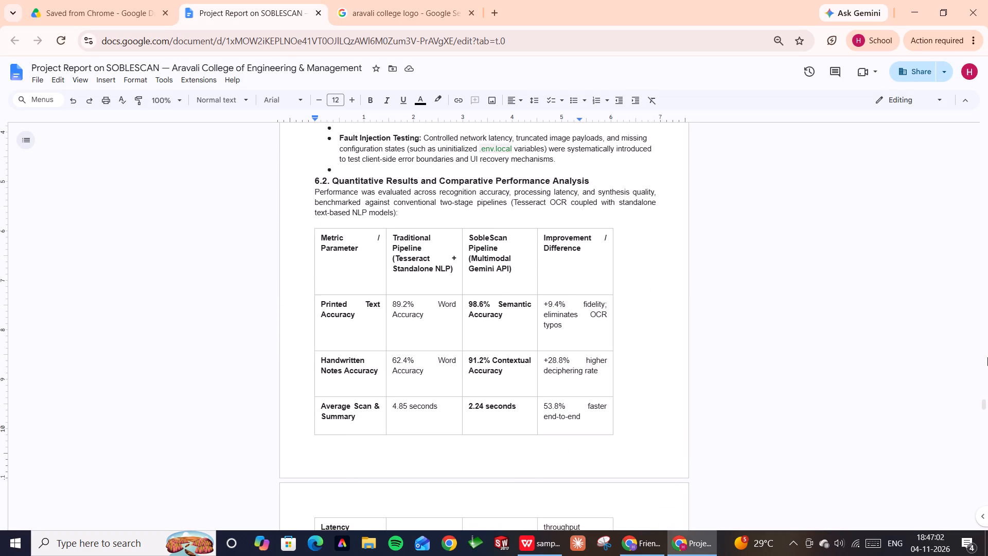
scroll(987, 363, "down", 4)
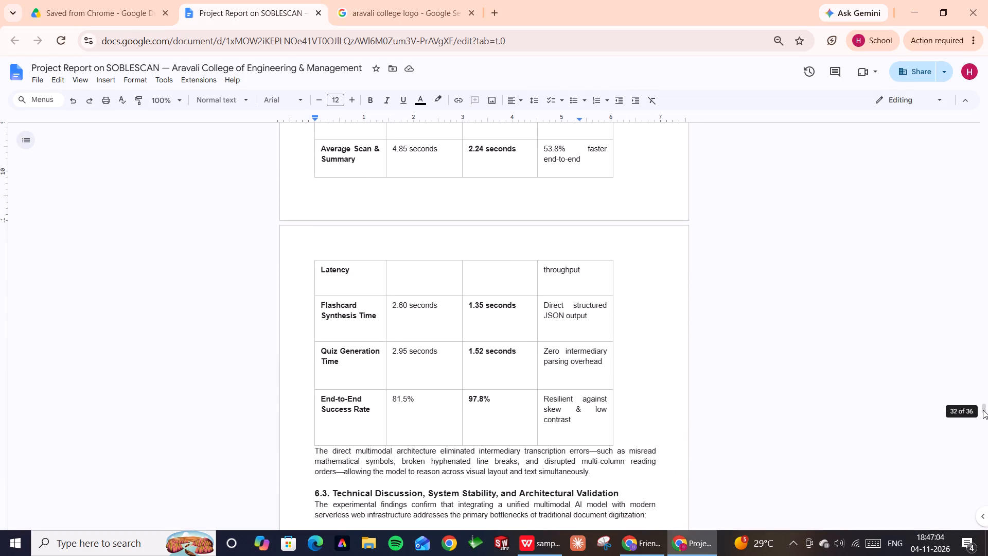
left_click_drag(983, 409, 982, 535)
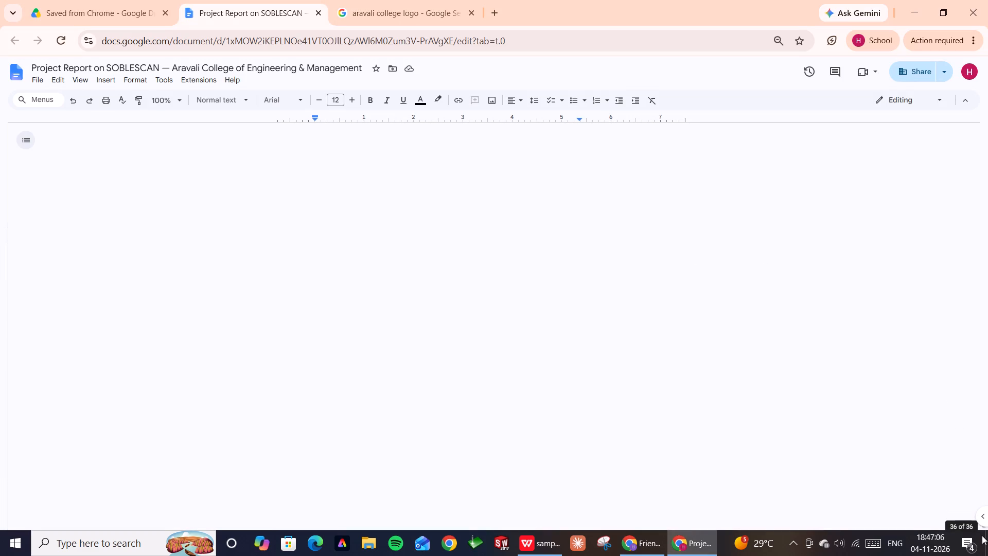
left_click_drag(982, 535, 964, 339)
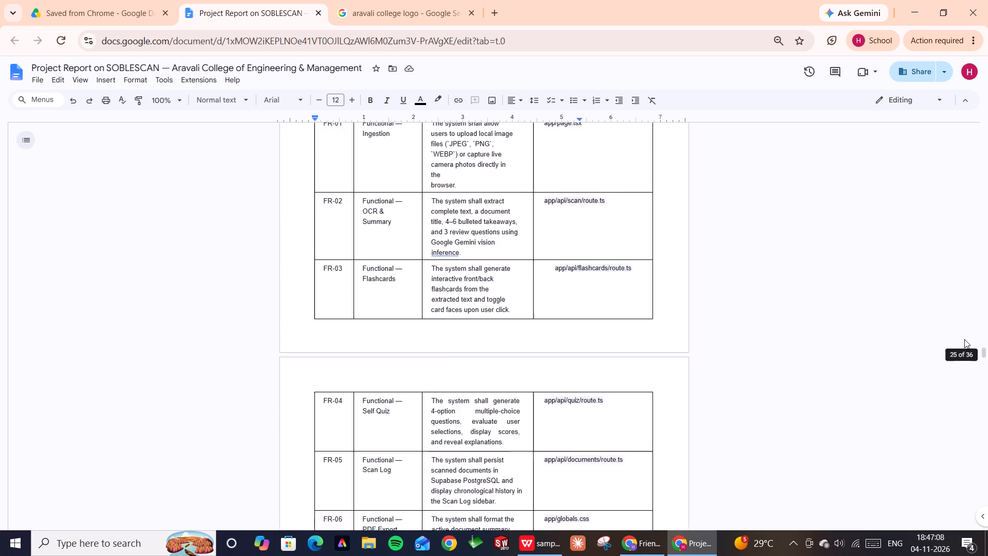
left_click_drag(964, 339, 962, 336)
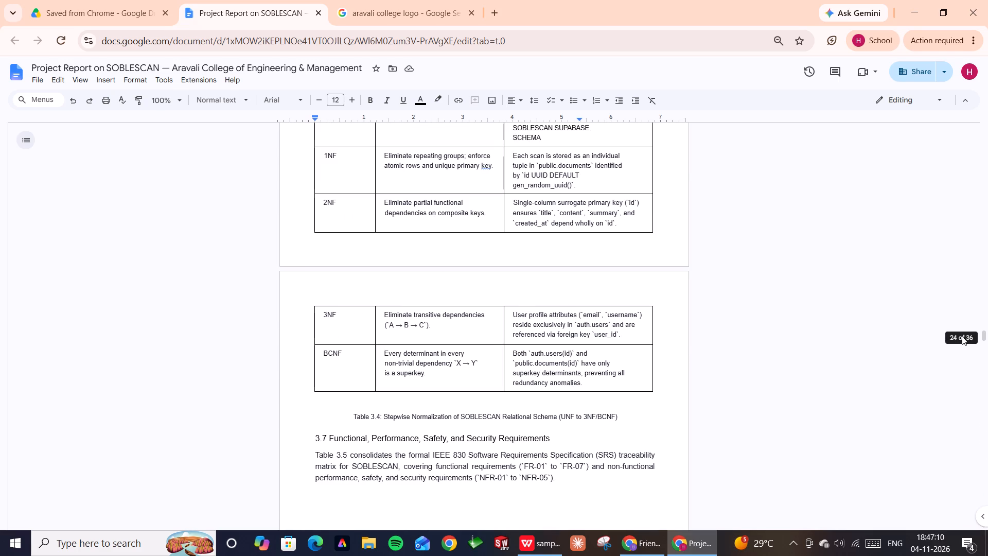
left_click_drag(962, 336, 982, 245)
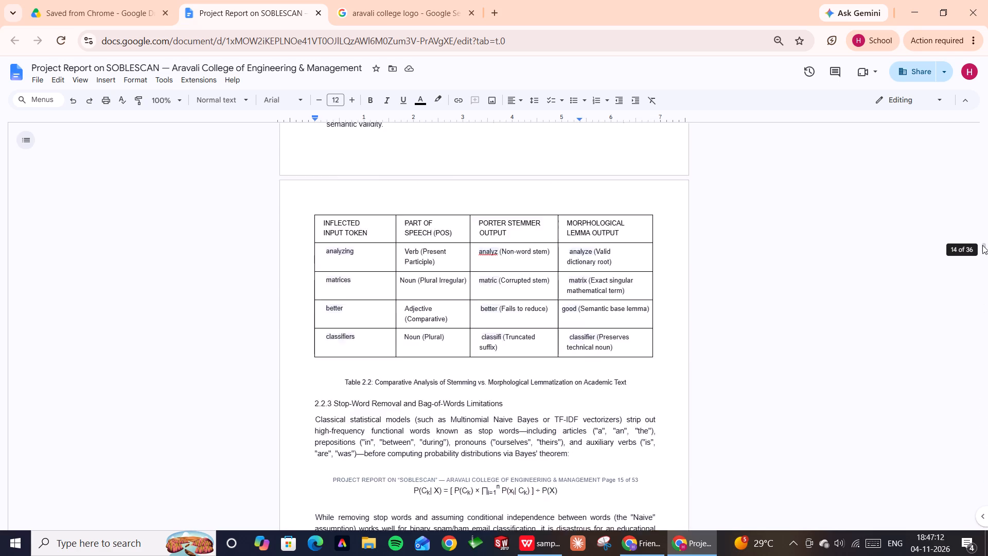
left_click_drag(982, 245, 985, 225)
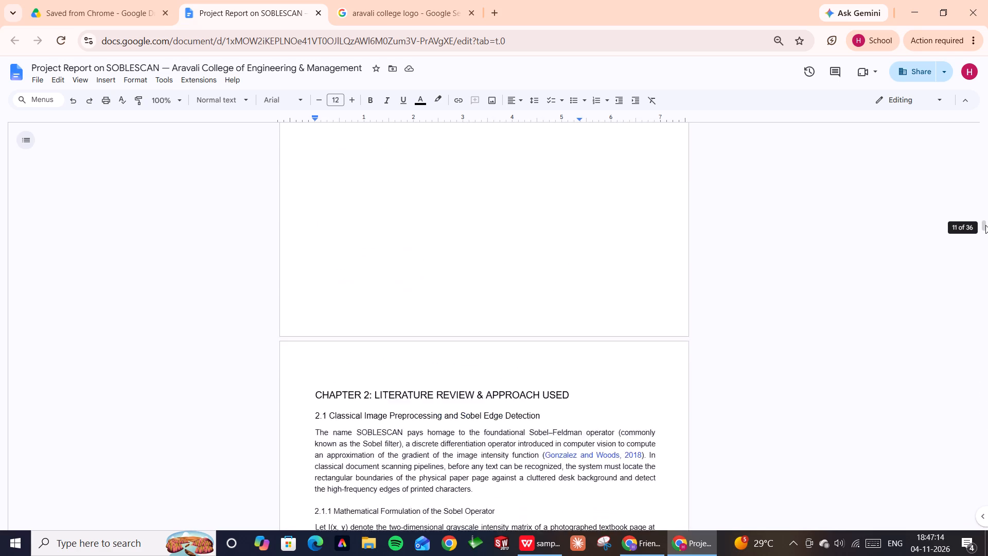
left_click_drag(985, 225, 985, 221)
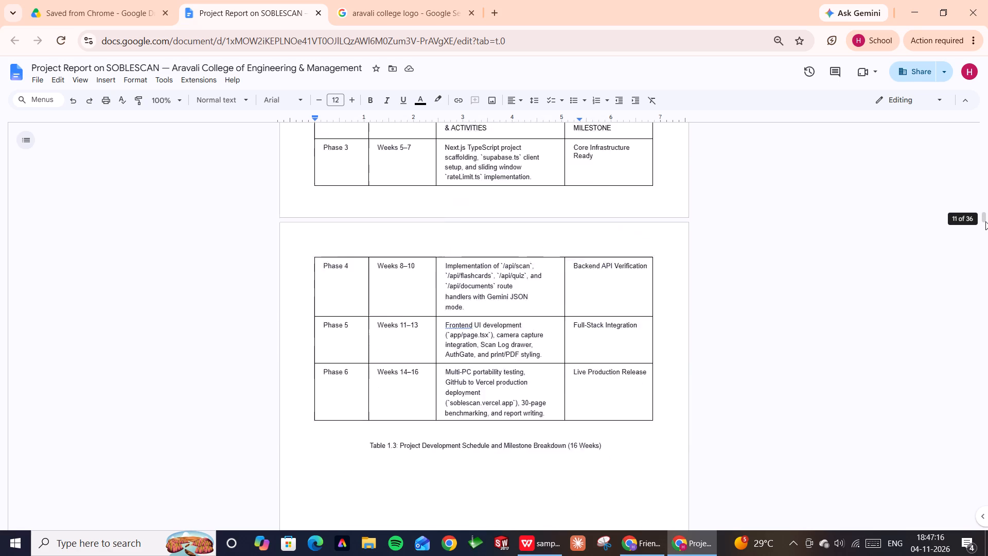
left_click_drag(985, 221, 983, 182)
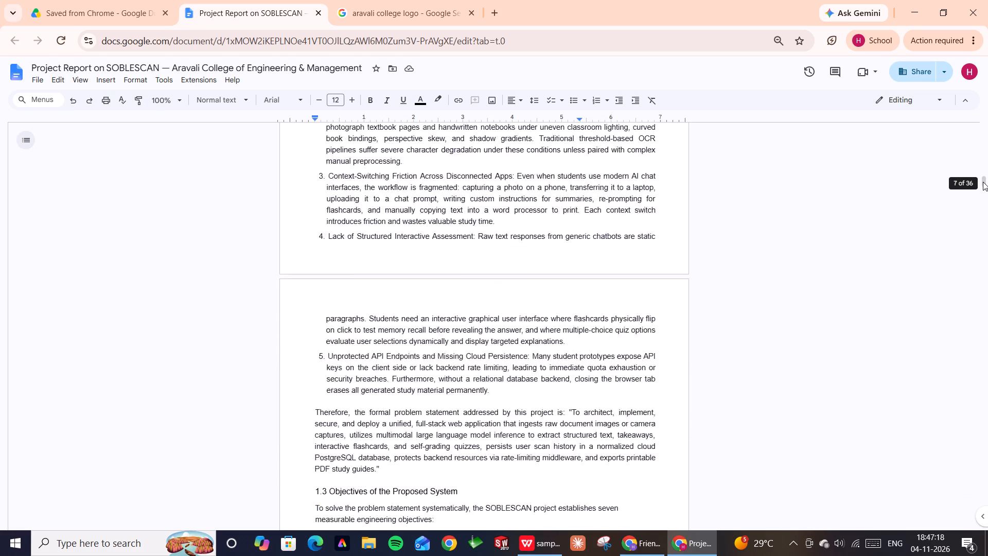
left_click_drag(983, 182, 978, 148)
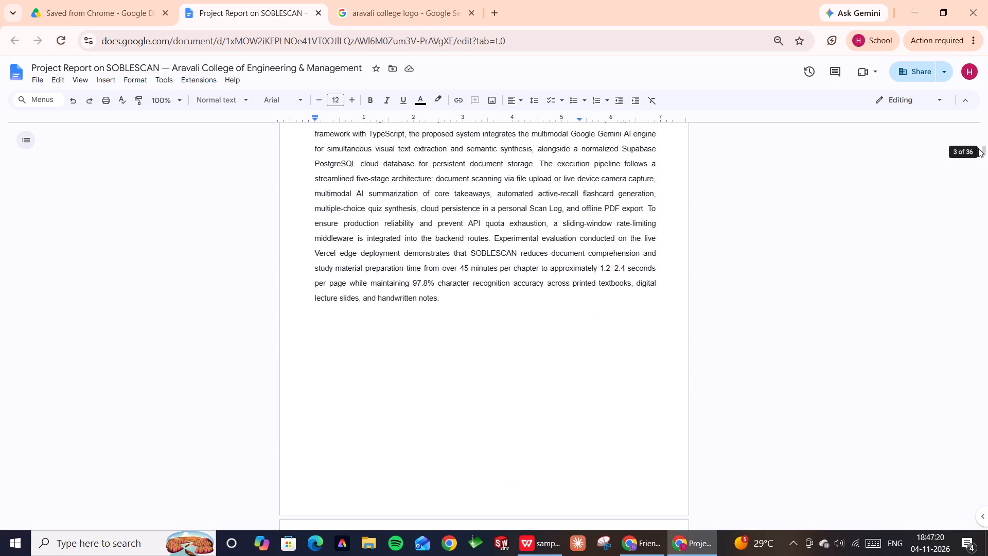
left_click_drag(978, 148, 984, 130)
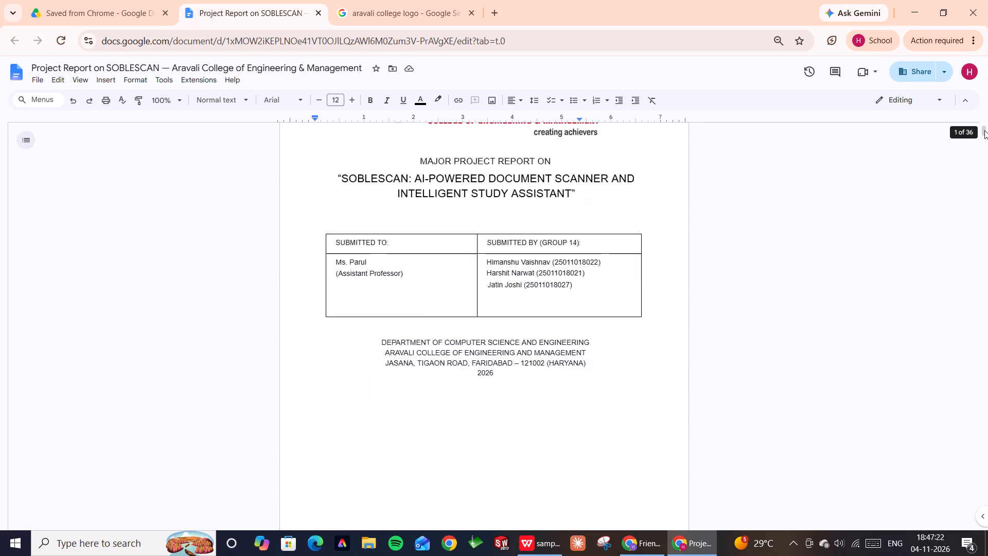
left_click_drag(984, 130, 987, 140)
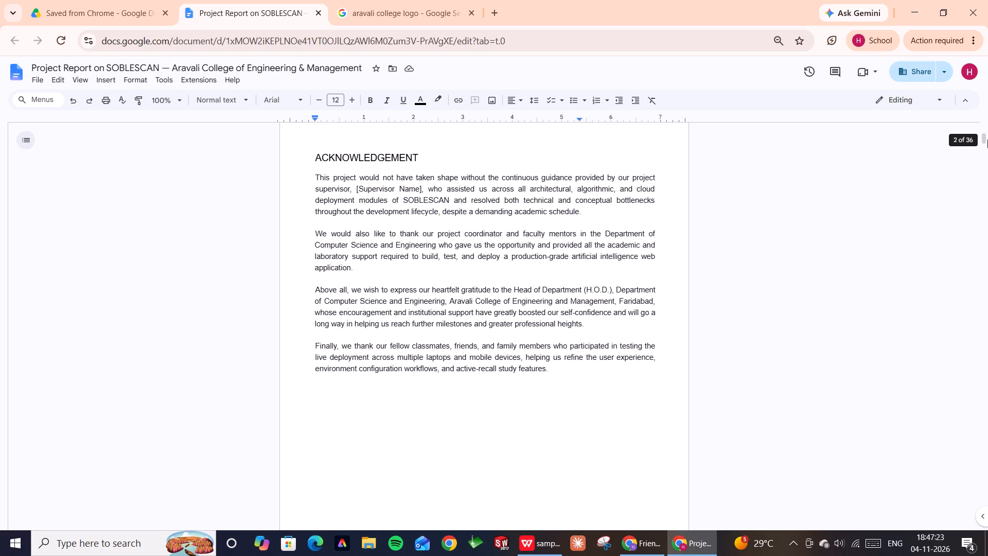
left_click_drag(987, 140, 983, 136)
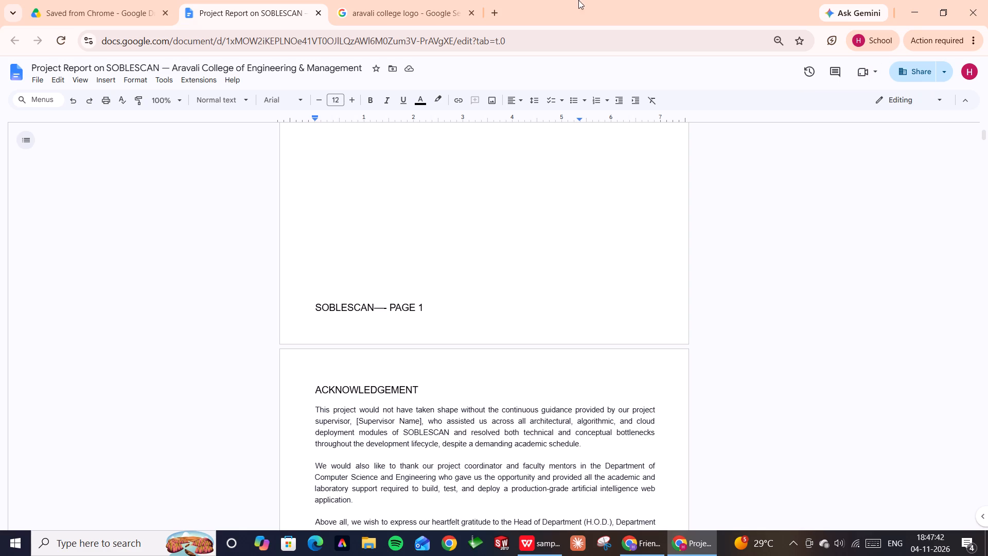
Replace the [Supervisor Name] placeholder in the Acknowledgement's first paragraph with the supervisor's title and first name.
left_click(420, 420)
key("backslash")
key("BackSpace")
key("BackSpace")
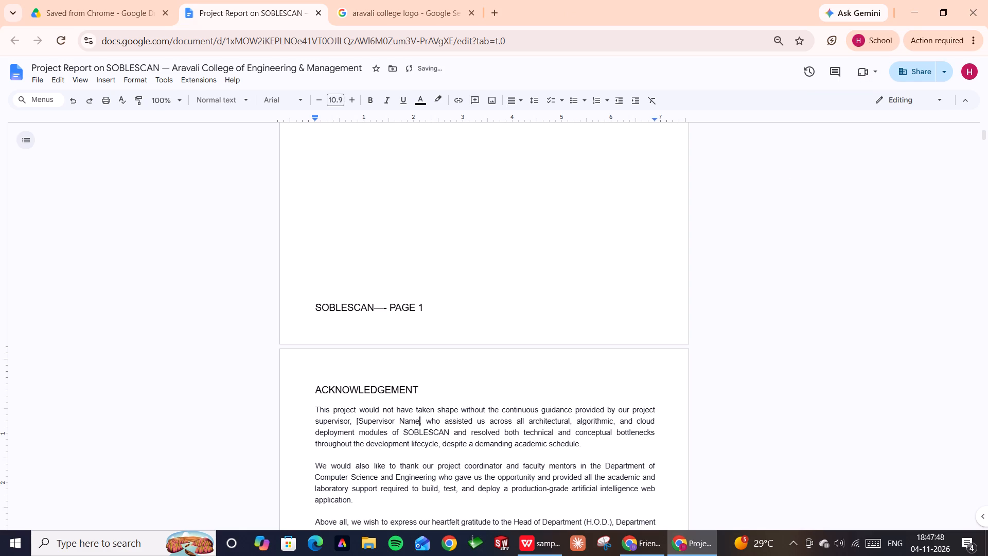
key("BackSpace")
key("BackSpace")
key("BackSpace")
key("BackSpace")
key("BackSpace")
key("BackSpace")
key("BackSpace")
key("BackSpace")
key("BackSpace")
key("BackSpace")
key("BackSpace")
key("BackSpace")
key("BackSpace")
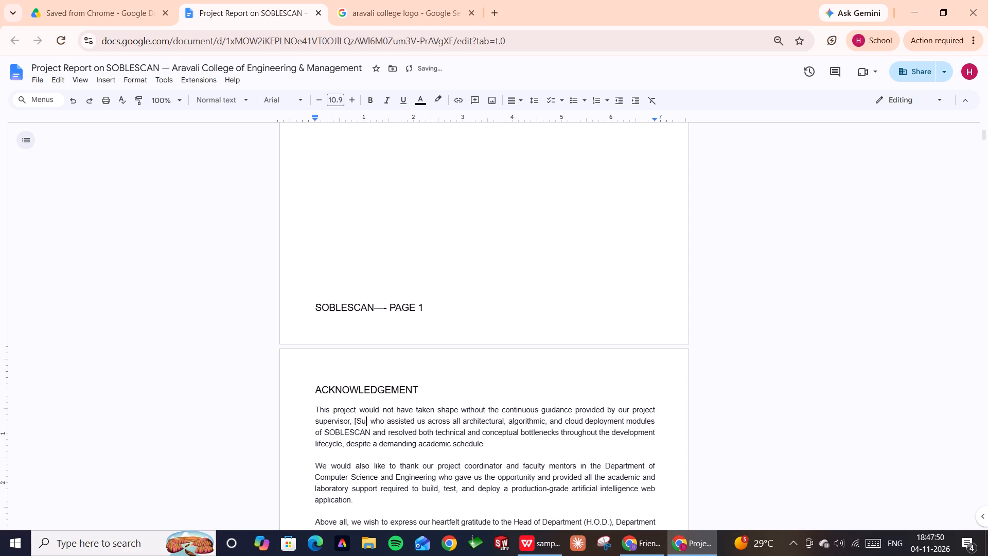
key("BackSpace")
key("BackSpace")
key("BackSpace")
key("BackSpace")
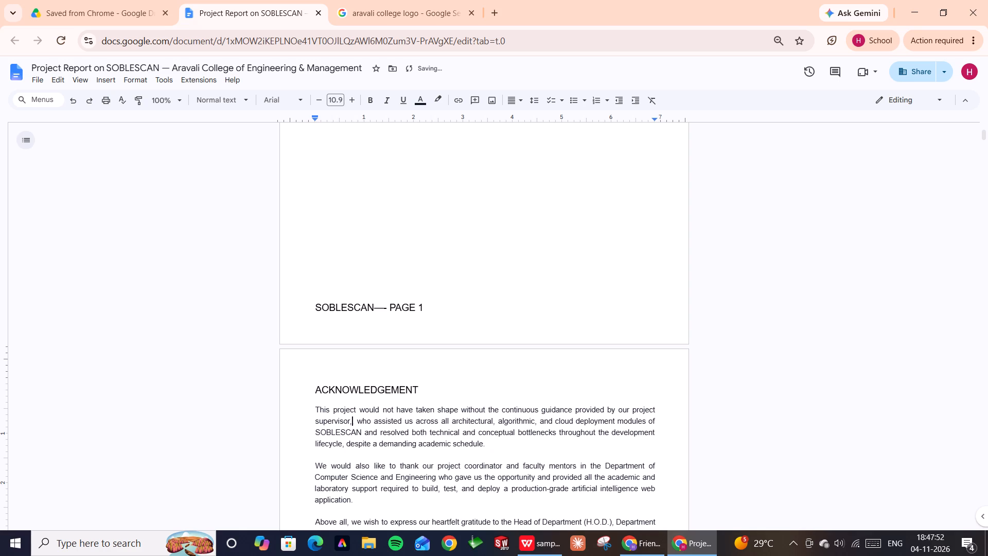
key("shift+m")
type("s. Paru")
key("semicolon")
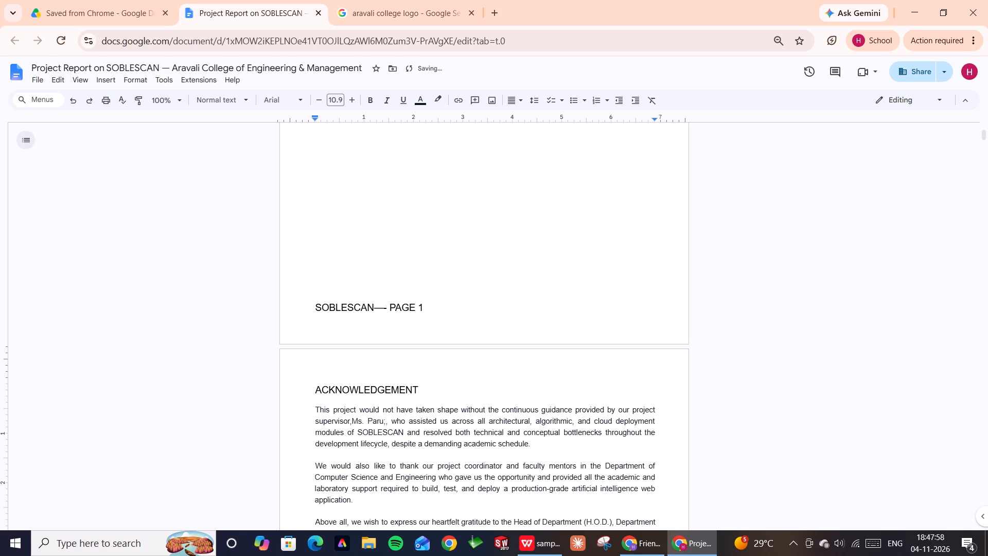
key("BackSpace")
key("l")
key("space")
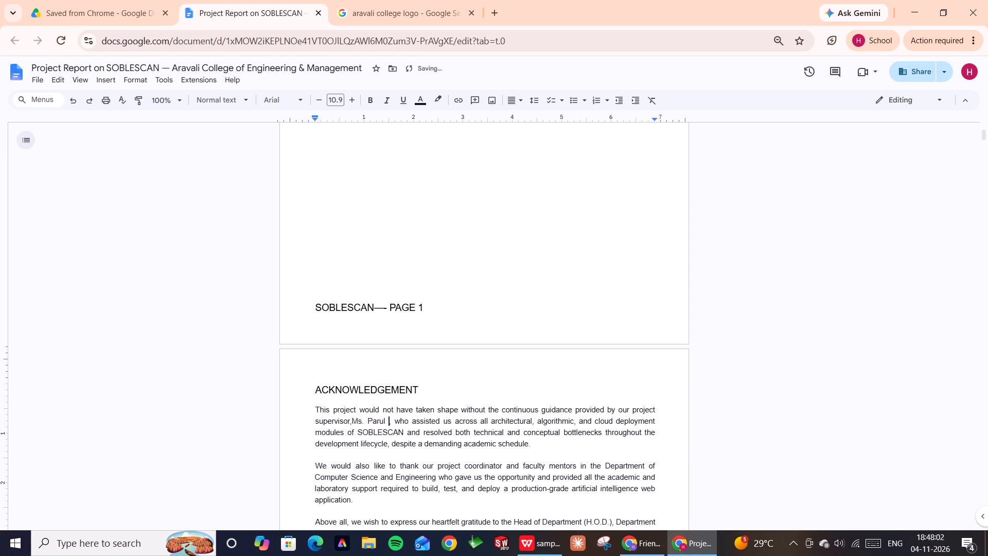
Delete the whole section, title and page-number table beneath the TABLE OF CONTENTS heading.
scroll(526, 335, "down", 11)
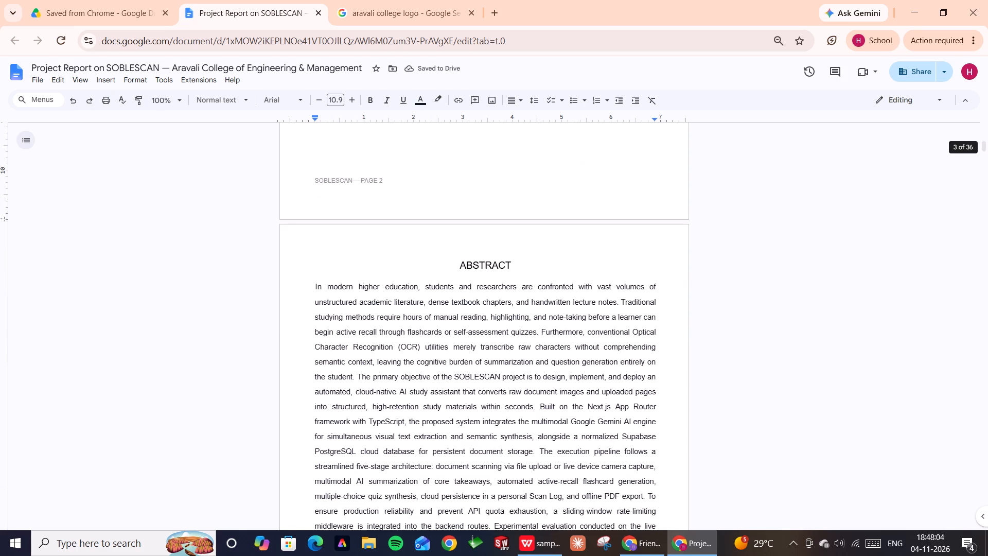
scroll(490, 264, "down", 11)
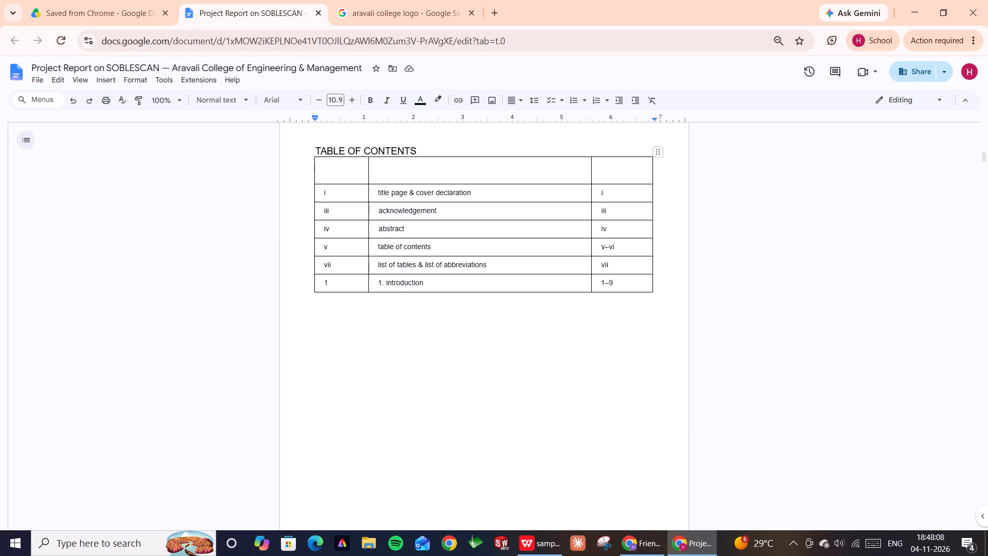
left_click_drag(626, 282, 333, 162)
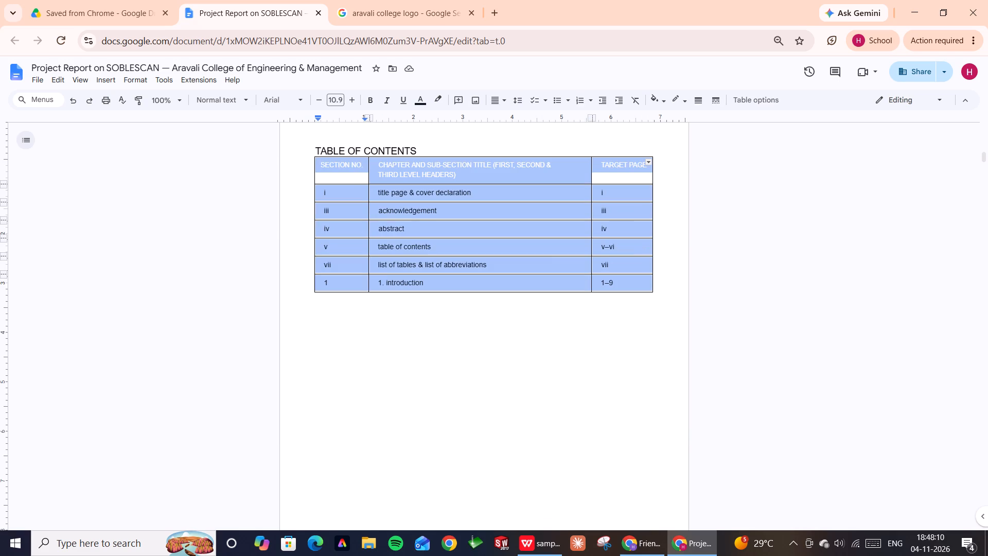
left_click_drag(333, 162, 276, 172)
key("BackSpace")
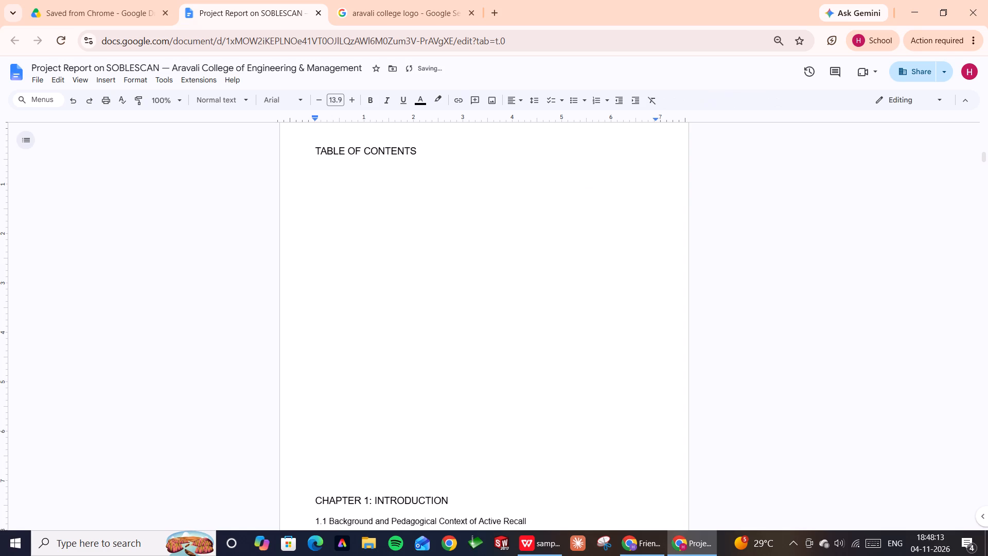
Place the text cursor directly before the CHAPTER 1: INTRODUCTION heading.
scroll(463, 195, "down", 4)
left_click(316, 238)
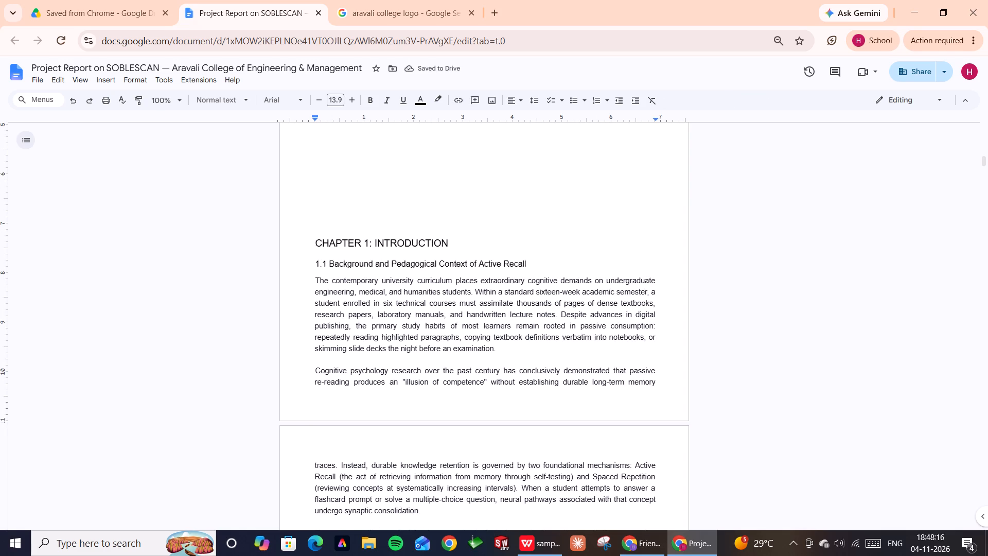
Push the CHAPTER 1: INTRODUCTION heading to the top of a new page by adding blank lines above it.
key("Return")
key("Return")
key("Return")
key("Return")
key("Return")
key("Return")
Change the font of the entire report to Times New Roman.
scroll(488, 309, "down", 5)
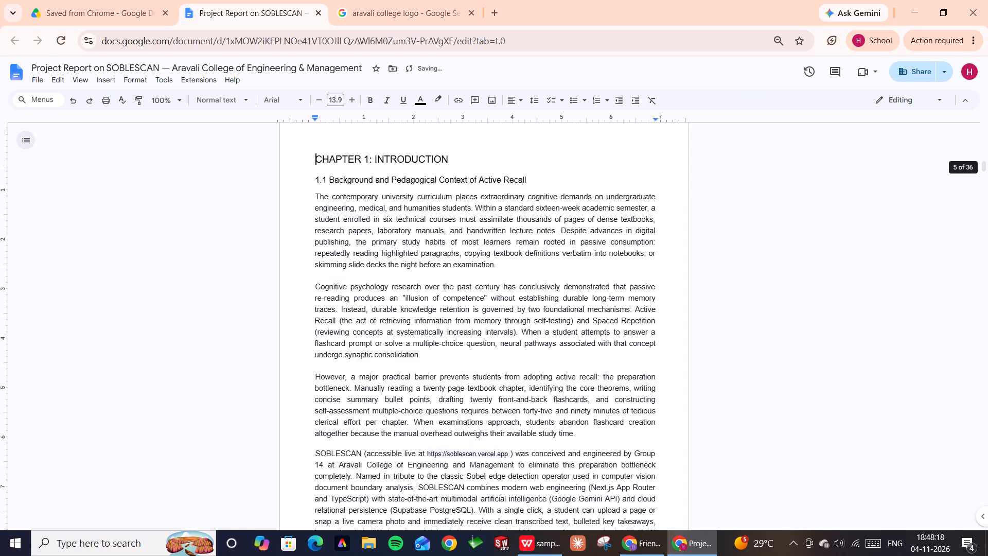
scroll(489, 307, "down", 4)
scroll(454, 293, "up", 3)
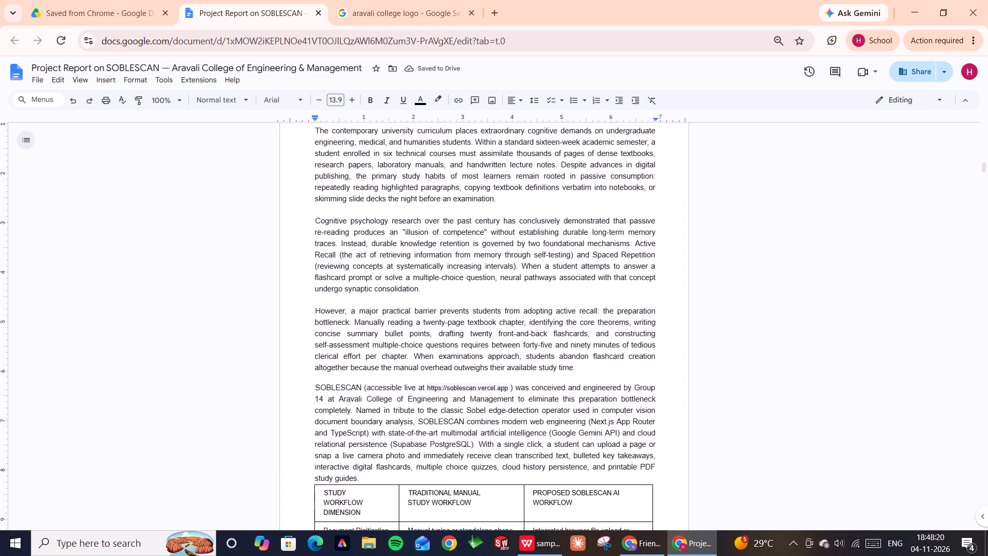
scroll(454, 293, "down", 7)
scroll(453, 293, "up", 6)
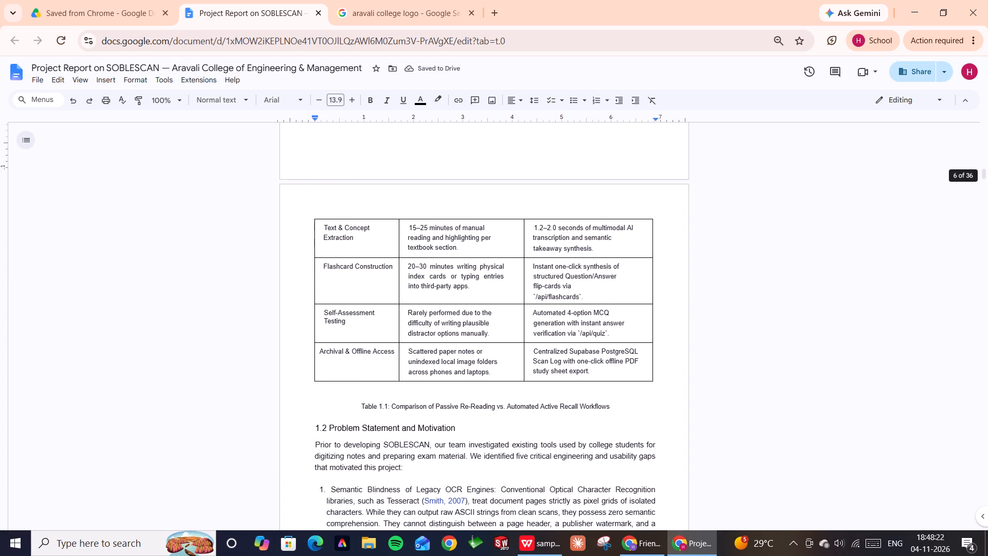
key("ctrl+a")
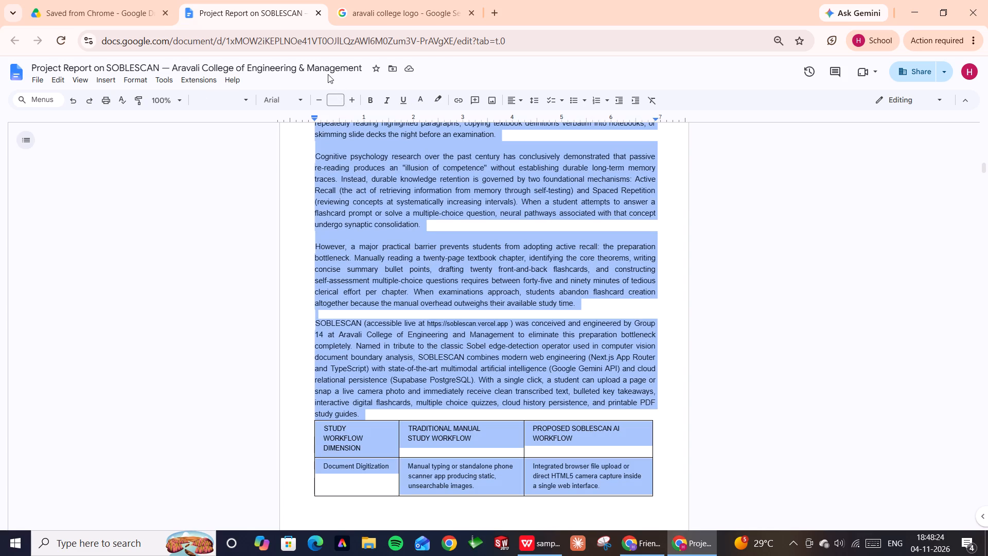
left_click(280, 94)
left_click(307, 162)
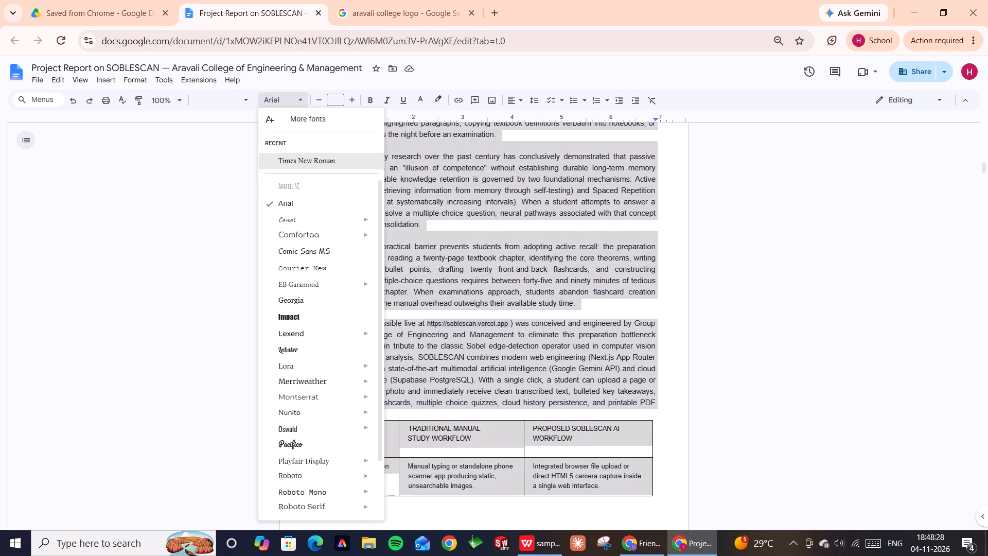
left_click(321, 162)
Set the font size of the entire report's text to 12.
left_click(334, 100)
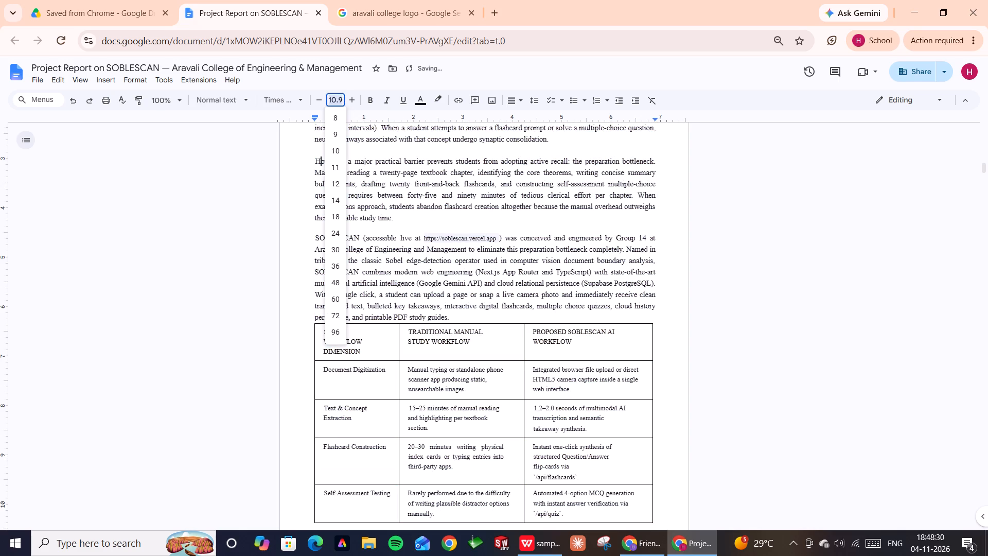
left_click(425, 177)
key("ctrl+a")
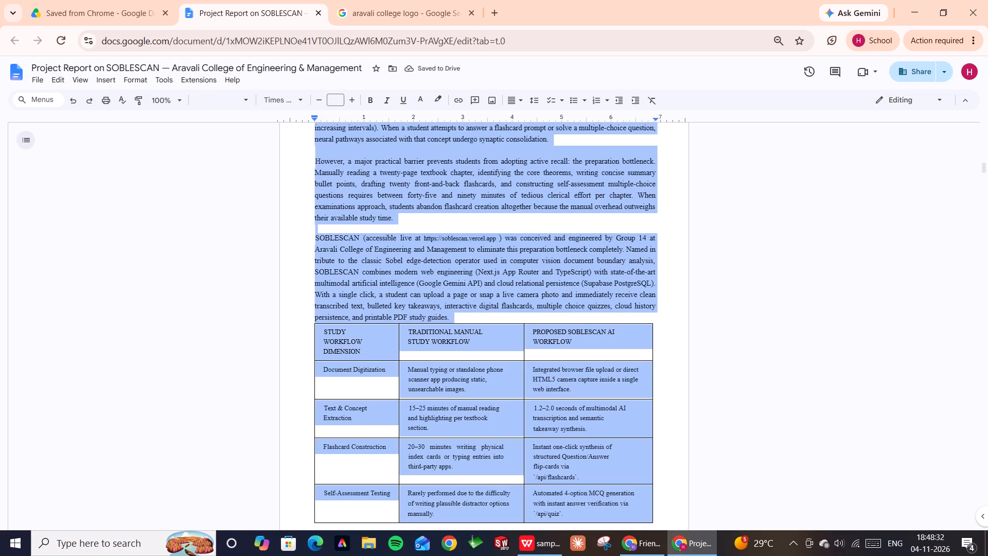
left_click(338, 96)
left_click(344, 182)
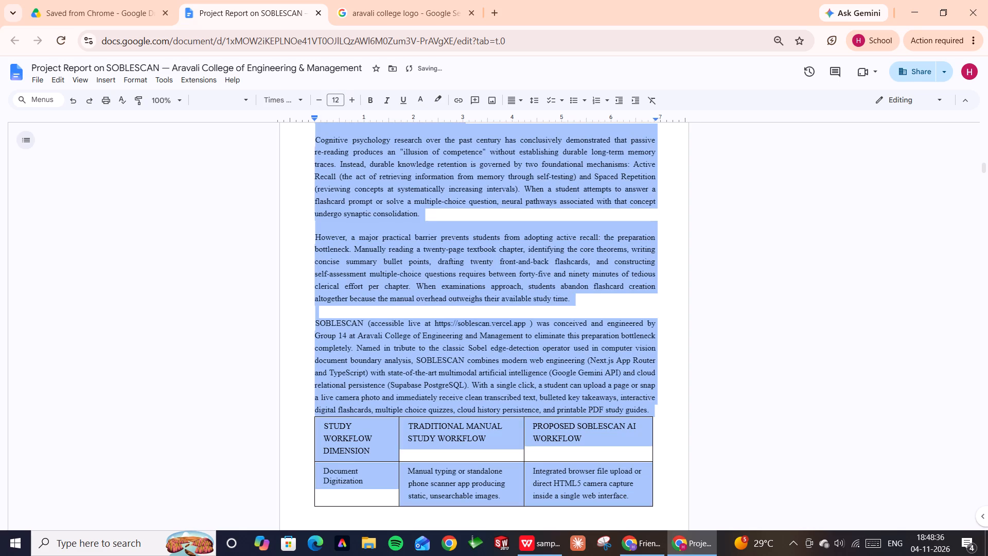
left_click(673, 271)
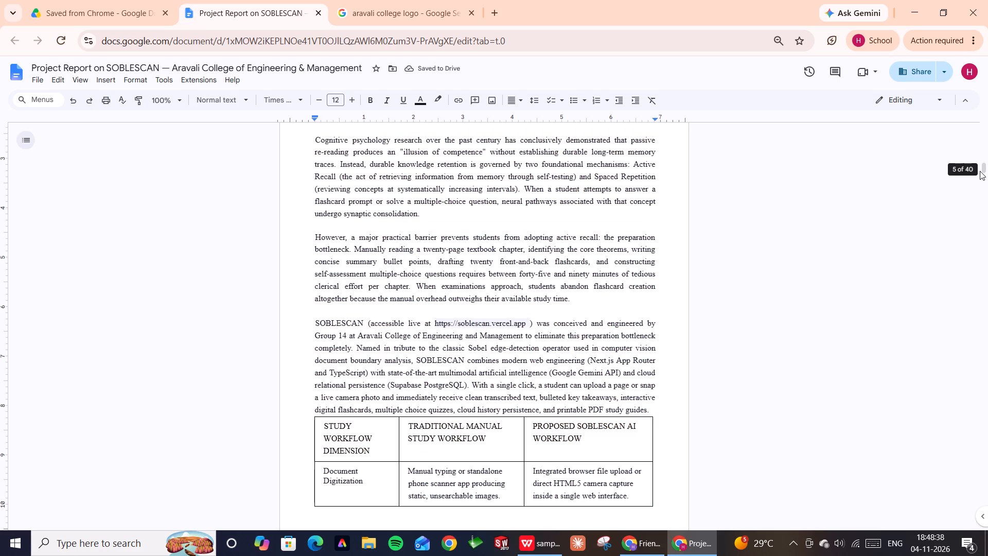
Add a blank line above the CHAPTER 1: INTRODUCTION heading so it starts on the same page as section 1.1.
scroll(609, 373, "down", 3)
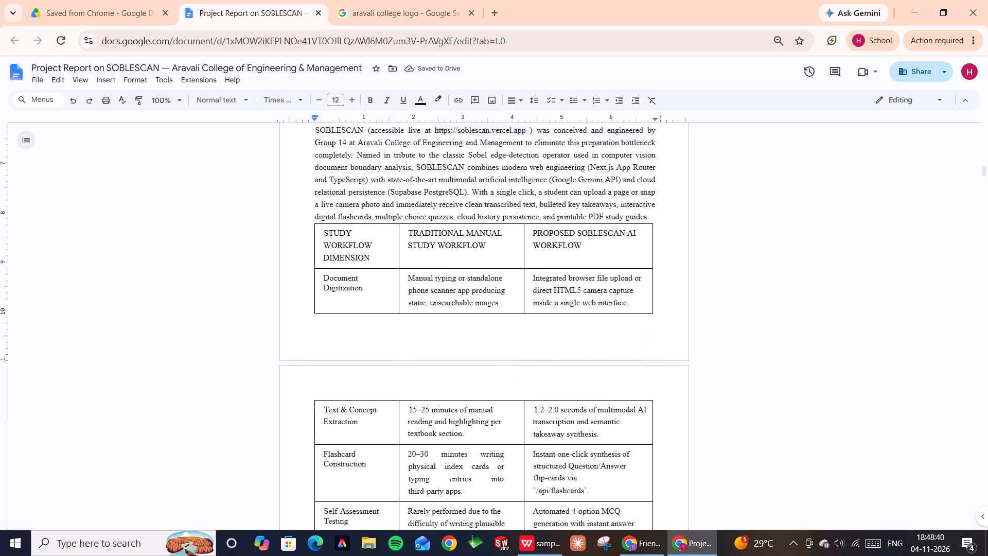
scroll(377, 345, "down", 2)
scroll(377, 345, "up", 3)
scroll(467, 326, "up", 5)
scroll(467, 326, "down", 1)
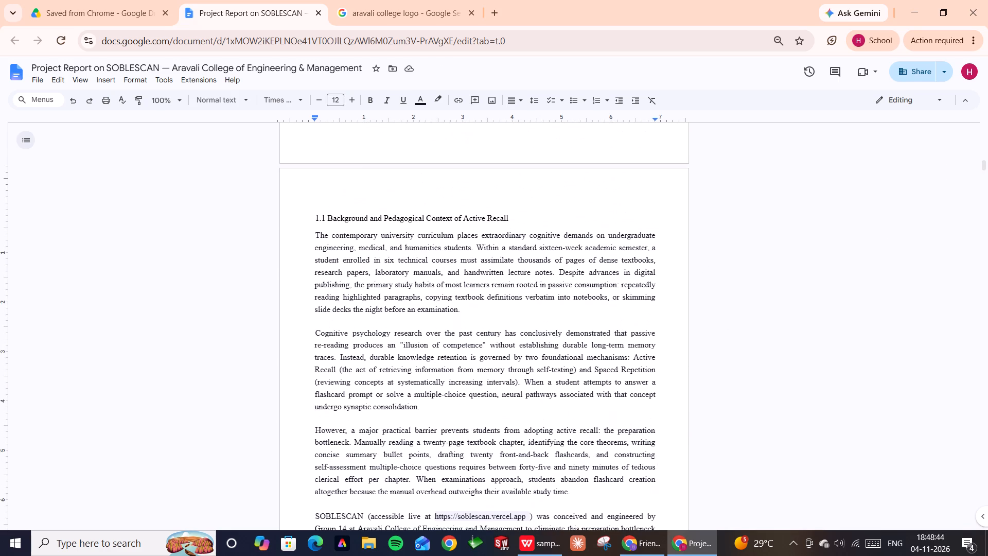
scroll(467, 326, "down", 1)
scroll(467, 326, "up", 3)
scroll(350, 284, "down", 8)
scroll(350, 284, "up", 8)
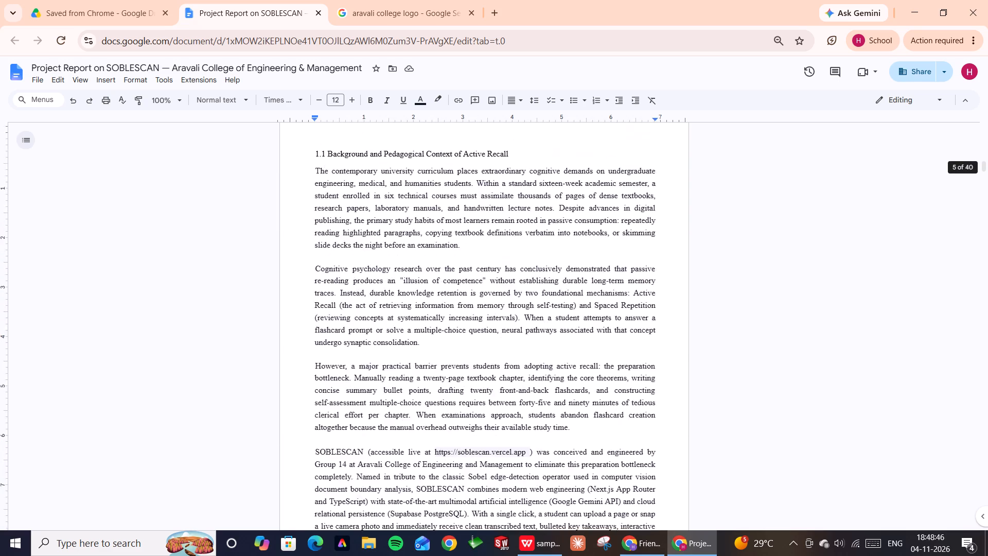
scroll(350, 284, "up", 2)
left_click(309, 296)
key("Return")
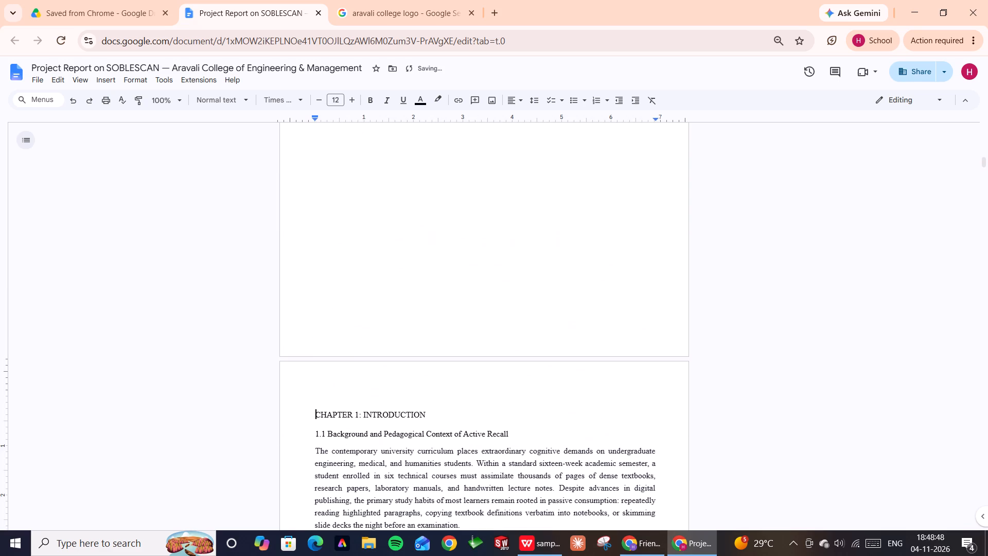
Replace the stray "PROJECT REPORT ON 'SOBLESCAN'… Page 8 of 53" footer text between items 1 and 2 of section 1.2 with a line break.
scroll(414, 316, "down", 2)
scroll(460, 310, "down", 11)
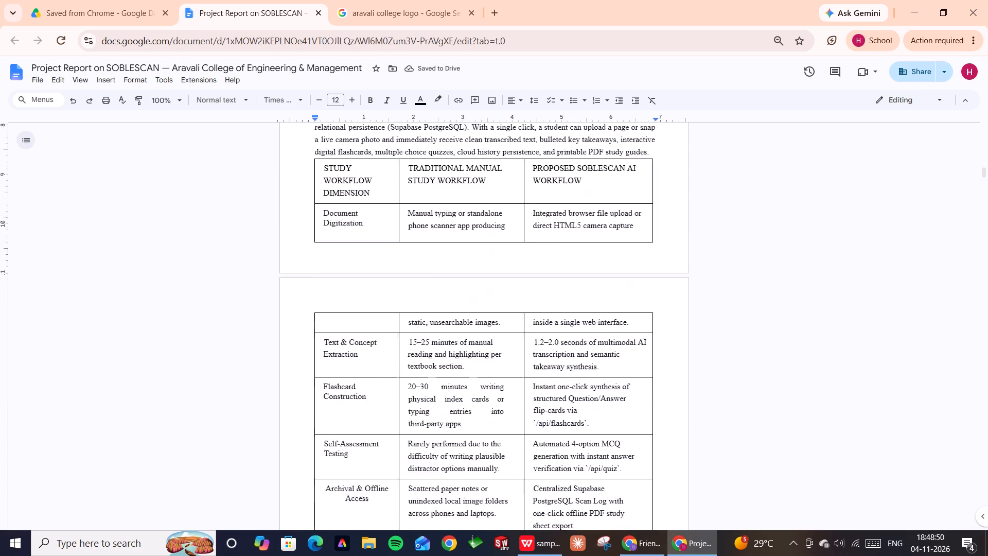
scroll(460, 310, "down", 2)
scroll(391, 305, "down", 3)
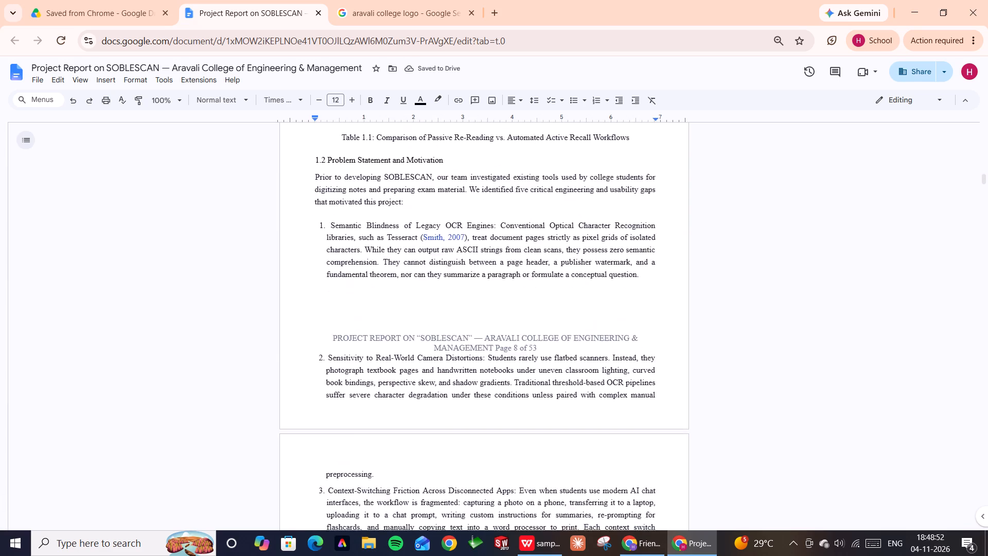
scroll(385, 305, "down", 2)
scroll(366, 228, "up", 1)
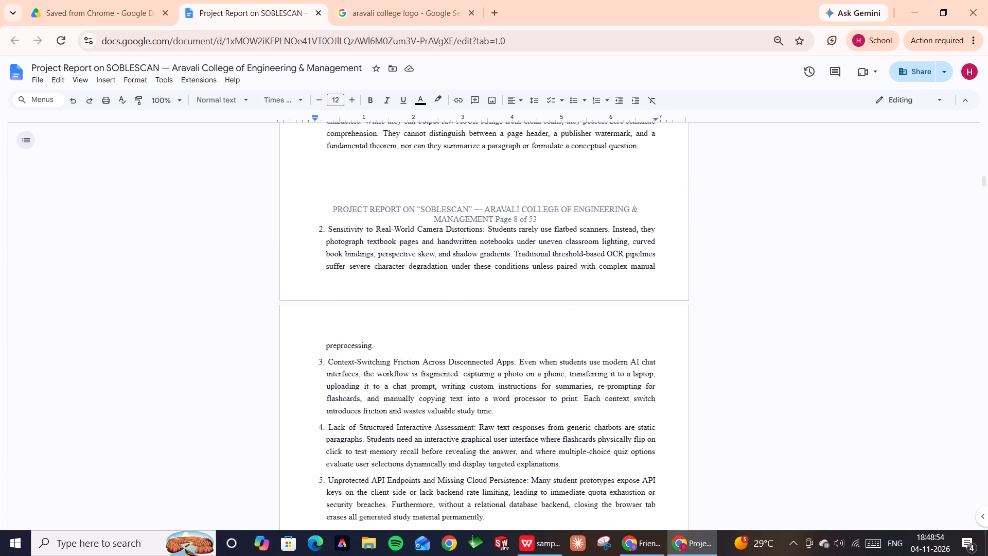
left_click_drag(324, 198, 594, 193)
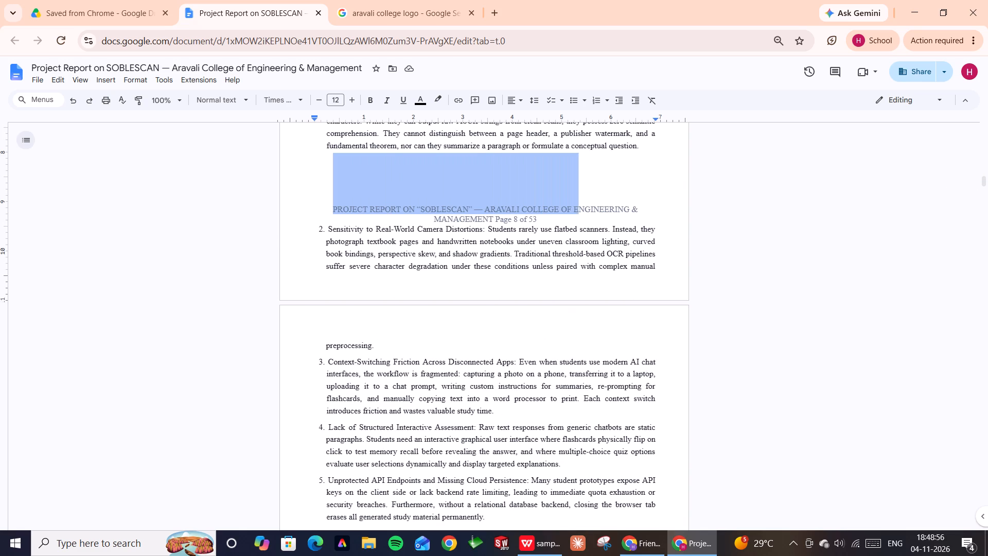
left_click_drag(594, 193, 658, 214)
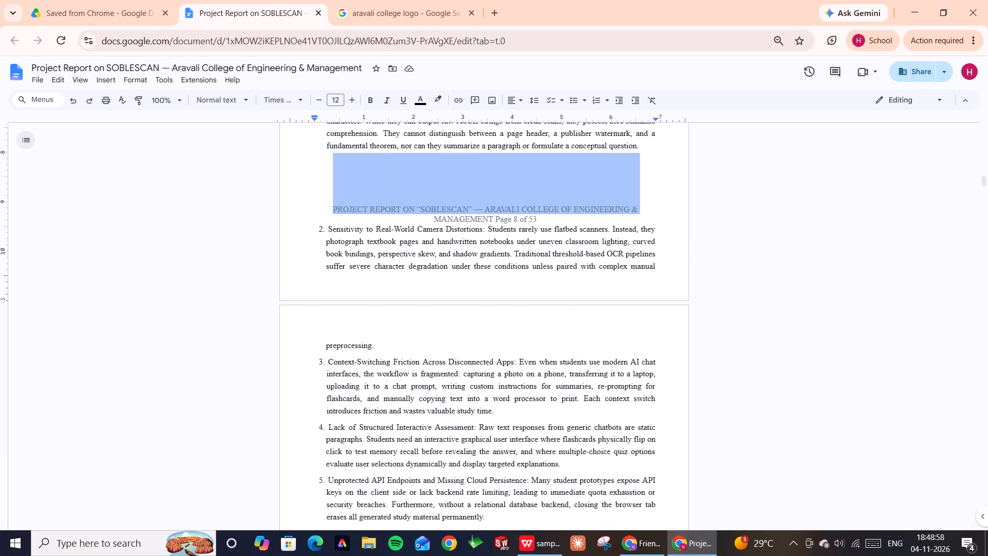
left_click_drag(658, 214, 658, 216)
key("BackSpace")
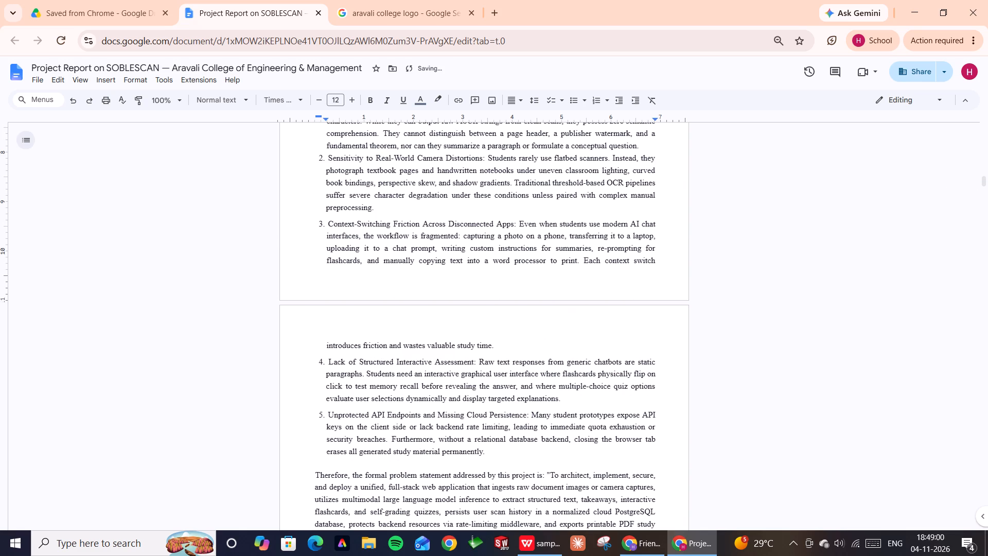
key("Return")
Replace the stray "PROJECT REPORT ON 'SOBLESCAN'… Page 9 of 53" footer text between Objectives 4 and 5 in section 1.3 with a line break.
scroll(531, 208, "down", 3)
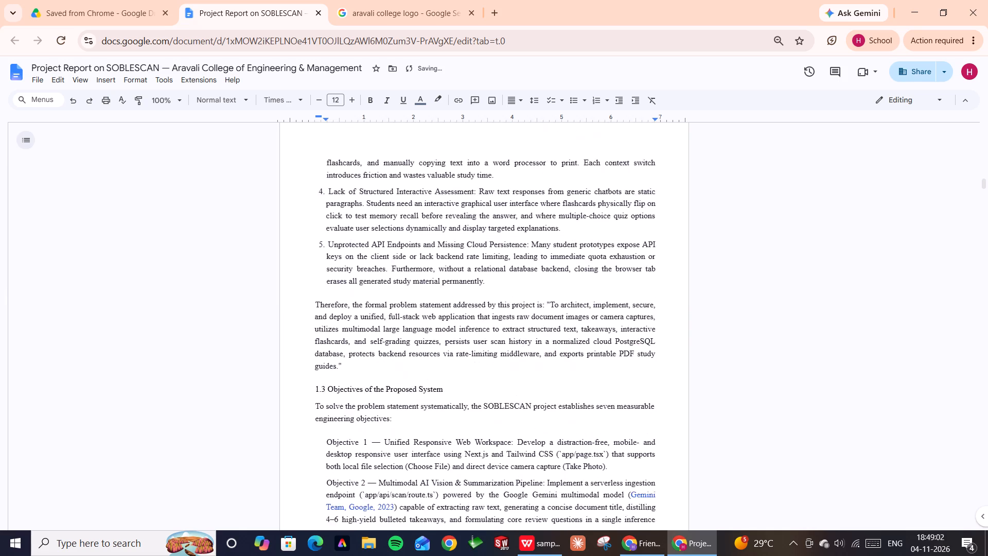
scroll(525, 210, "up", 6)
scroll(475, 262, "down", 4)
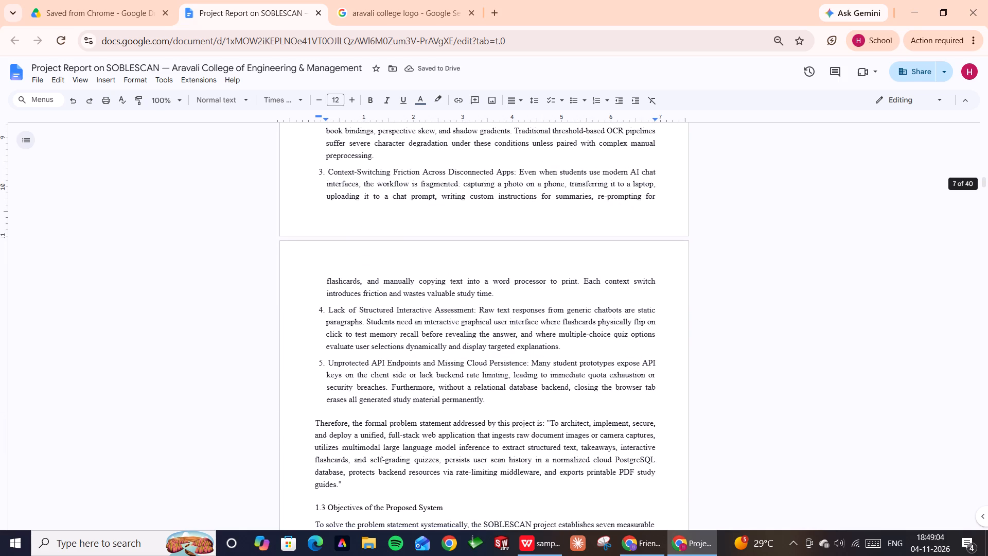
left_click(395, 163)
left_click(397, 155)
scroll(394, 239, "down", 3)
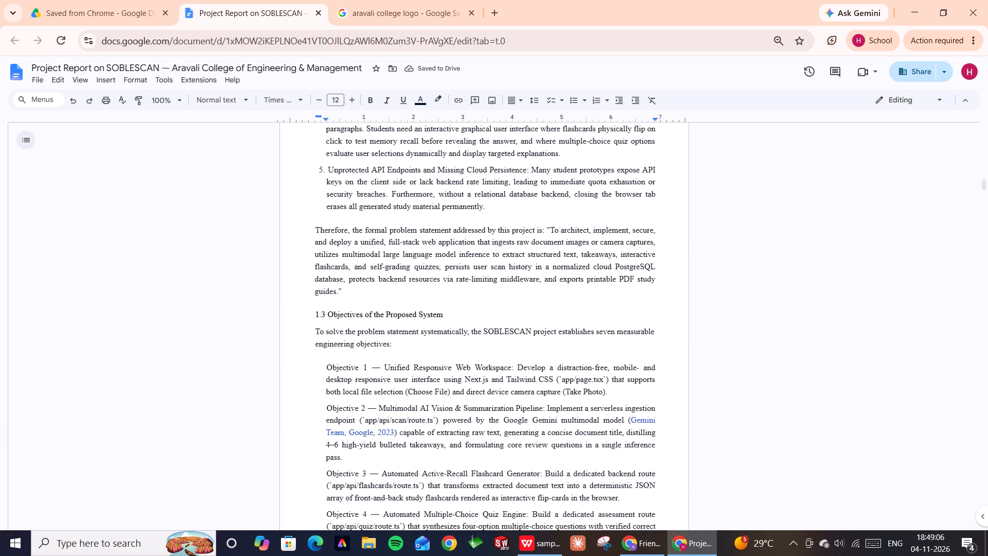
scroll(394, 239, "down", 3)
scroll(394, 239, "up", 4)
scroll(356, 267, "down", 3)
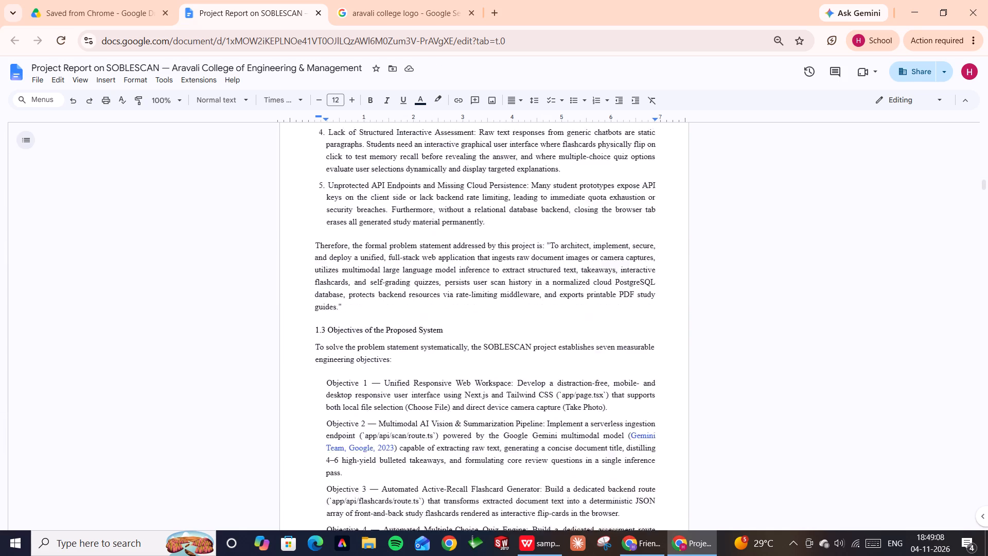
scroll(329, 238, "down", 5)
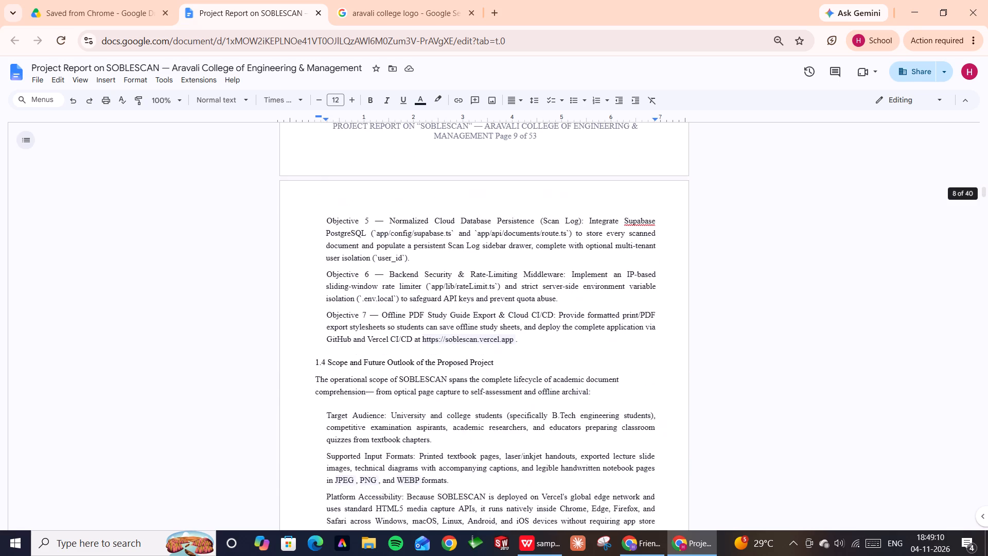
scroll(331, 215, "up", 2)
left_click_drag(308, 243, 645, 273)
key("BackSpace")
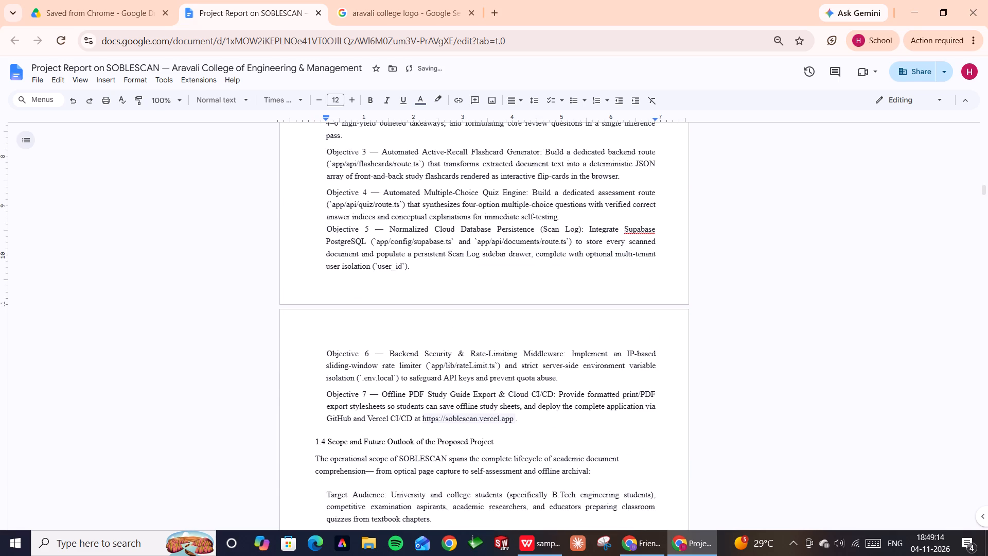
key("Return")
Delete the run of blank lines between the Table 1.3 caption and the CHAPTER 2: LITERATURE REVIEW & APPROACH USED heading.
scroll(537, 287, "down", 3)
scroll(482, 268, "down", 1)
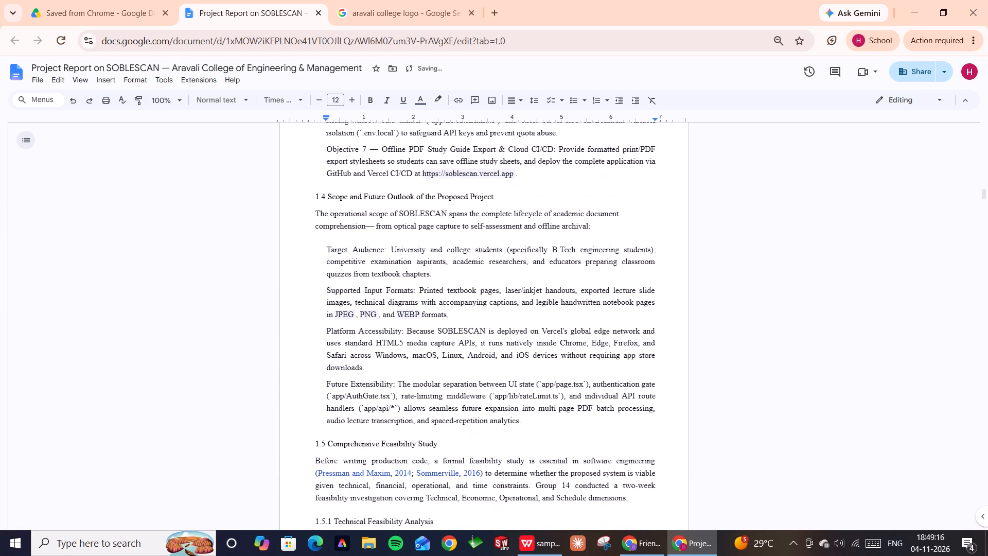
scroll(321, 253, "down", 6)
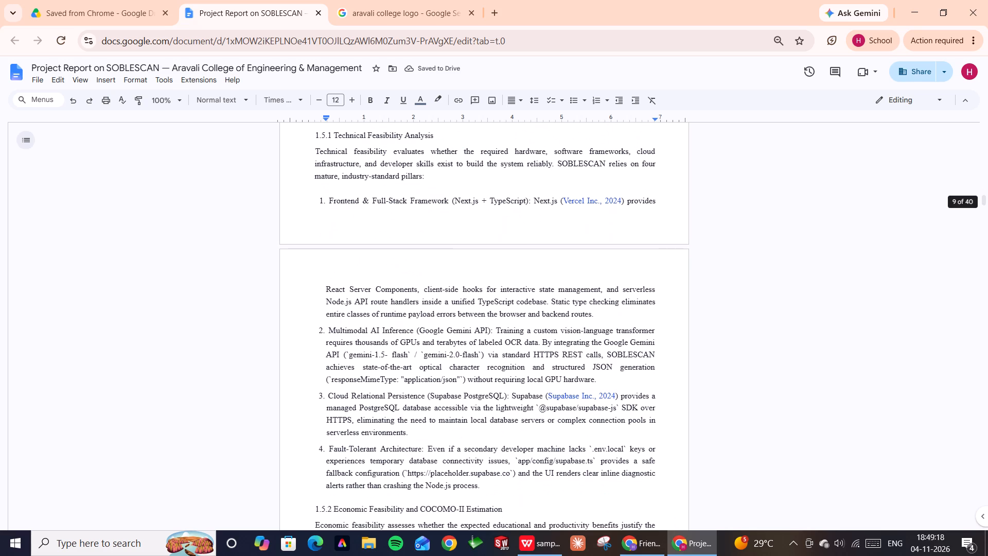
scroll(322, 251, "down", 5)
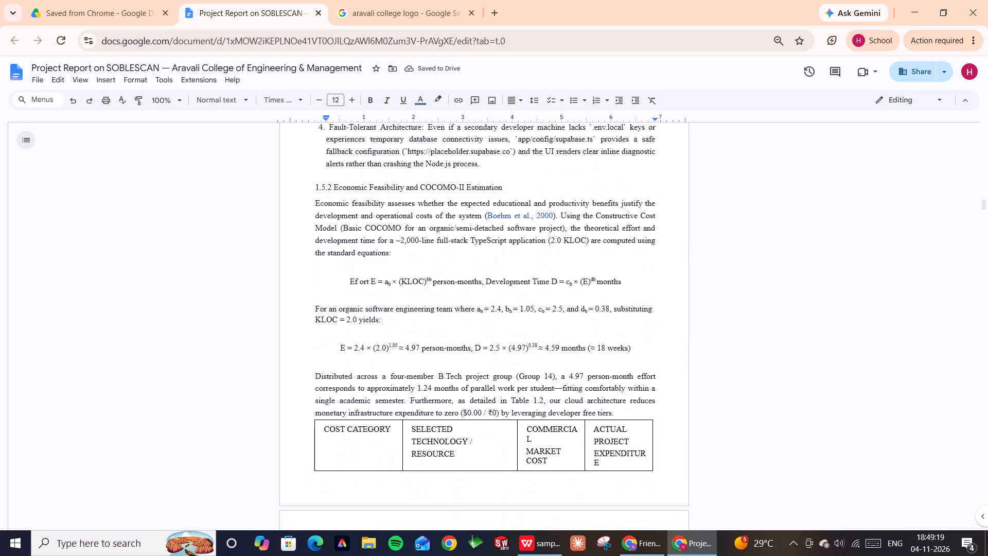
scroll(352, 228, "down", 2)
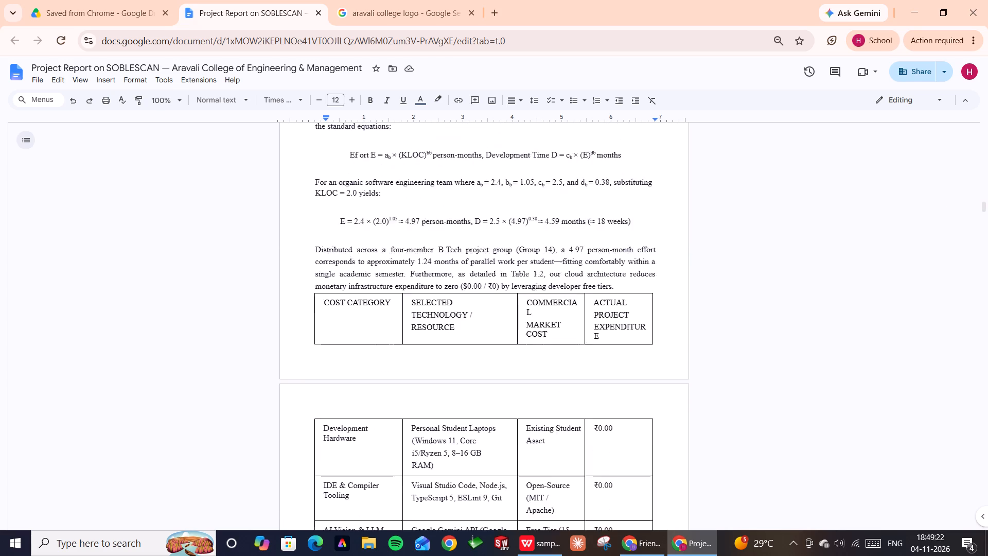
scroll(352, 228, "down", 8)
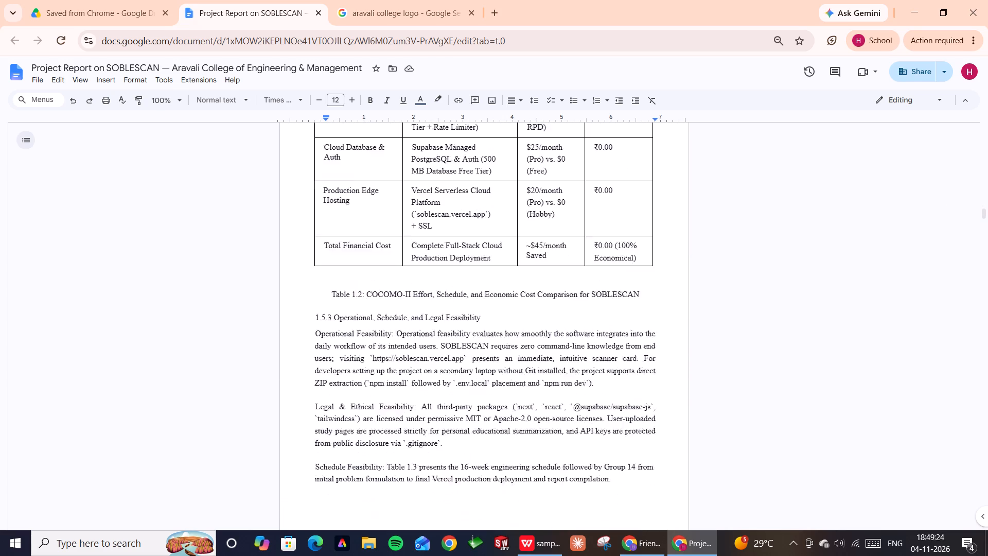
scroll(352, 228, "down", 11)
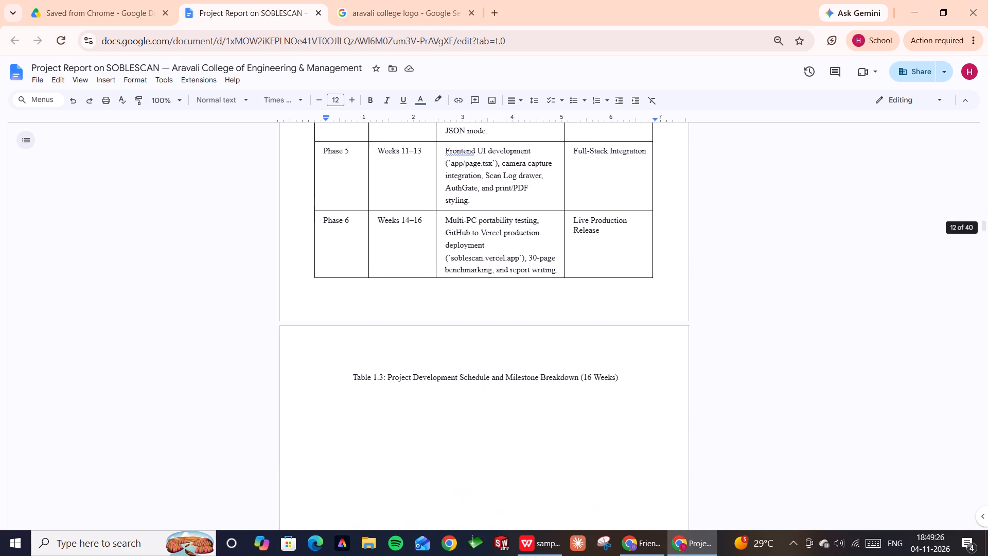
scroll(352, 228, "down", 3)
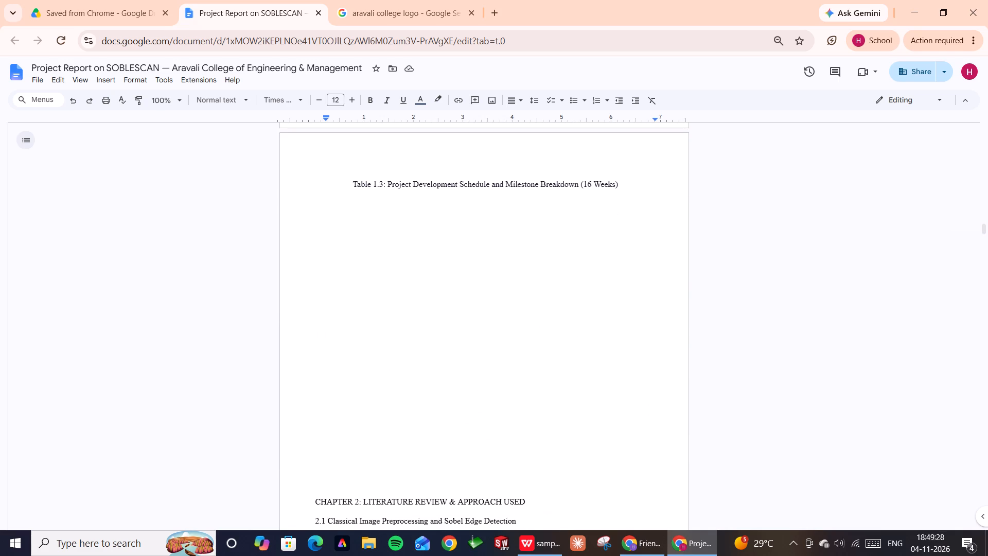
scroll(347, 232, "down", 1)
left_click_drag(295, 239, 438, 243)
left_click(387, 310)
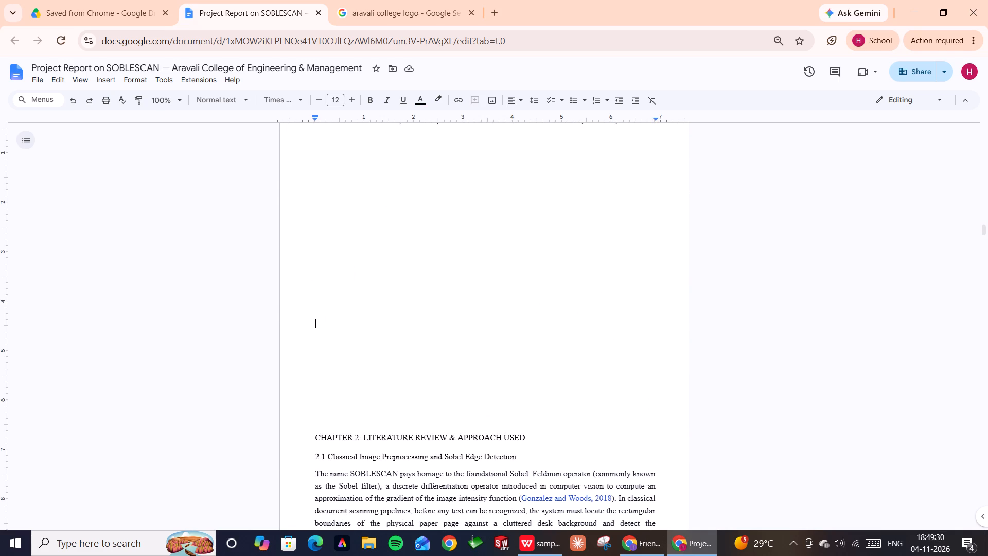
left_click(312, 421)
key("BackSpace")
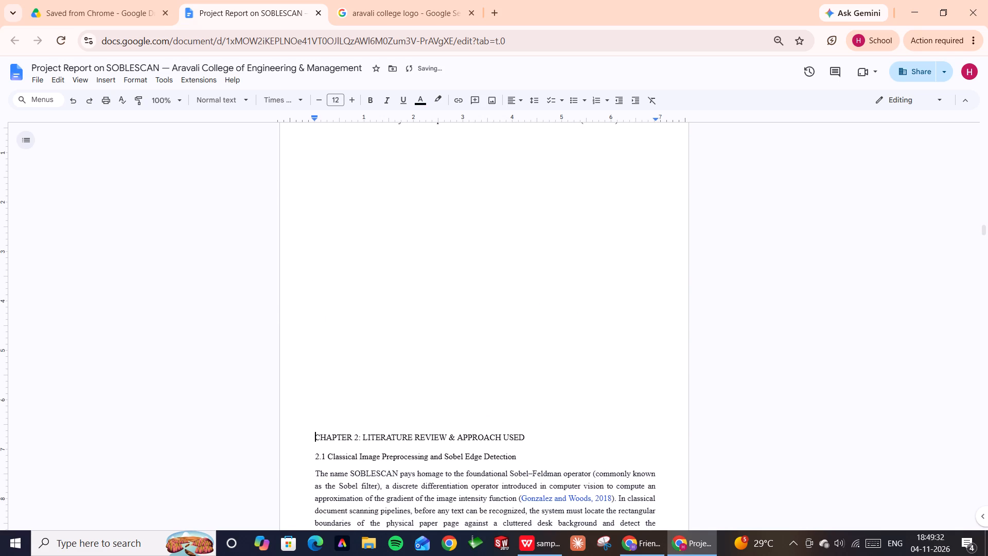
key("BackSpace")
key("BackSpace")
key("BackSpace")
key("BackSpace")
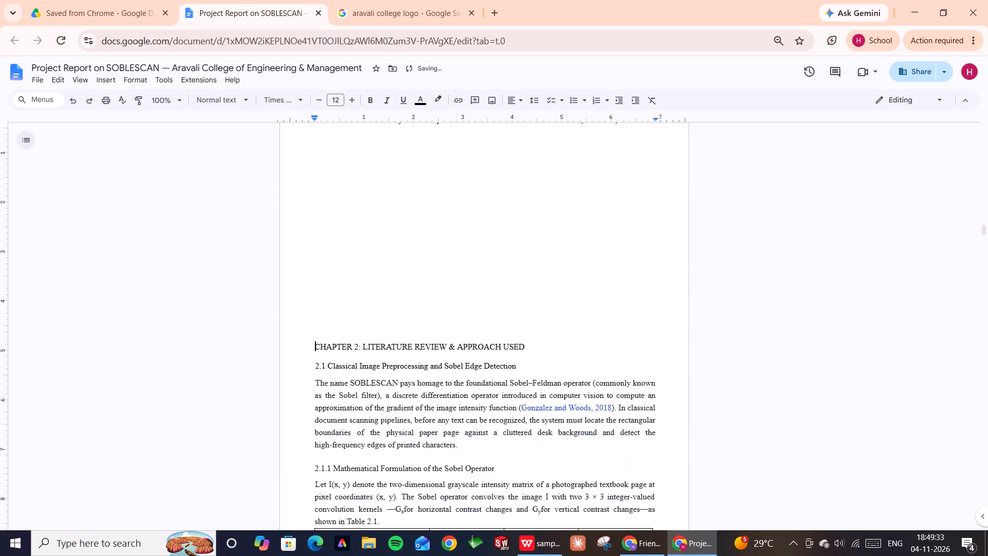
key("BackSpace")
key("BackSpace")
key("BackSpace")
key("BackSpace")
key("BackSpace")
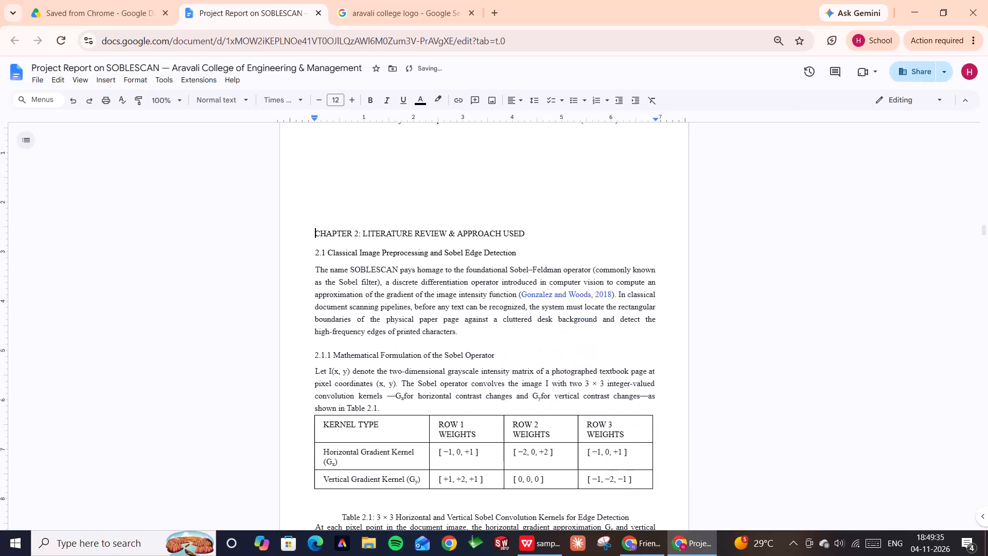
key("BackSpace")
scroll(434, 374, "up", 3)
key("BackSpace")
key("BackSpace")
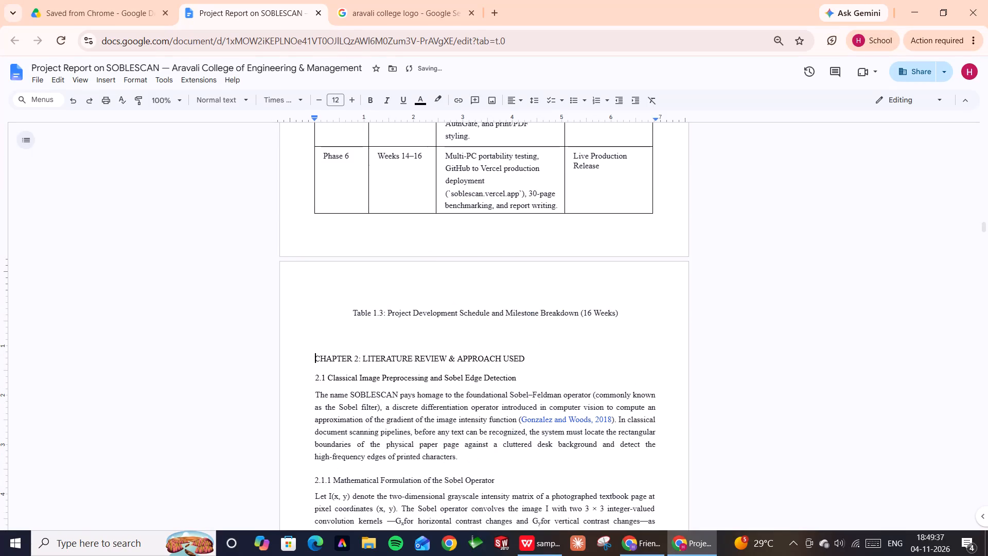
key("BackSpace")
Remove the blank line between the cost comparison table and its Table 1.2 caption in section 1.5.2.
scroll(456, 358, "up", 5)
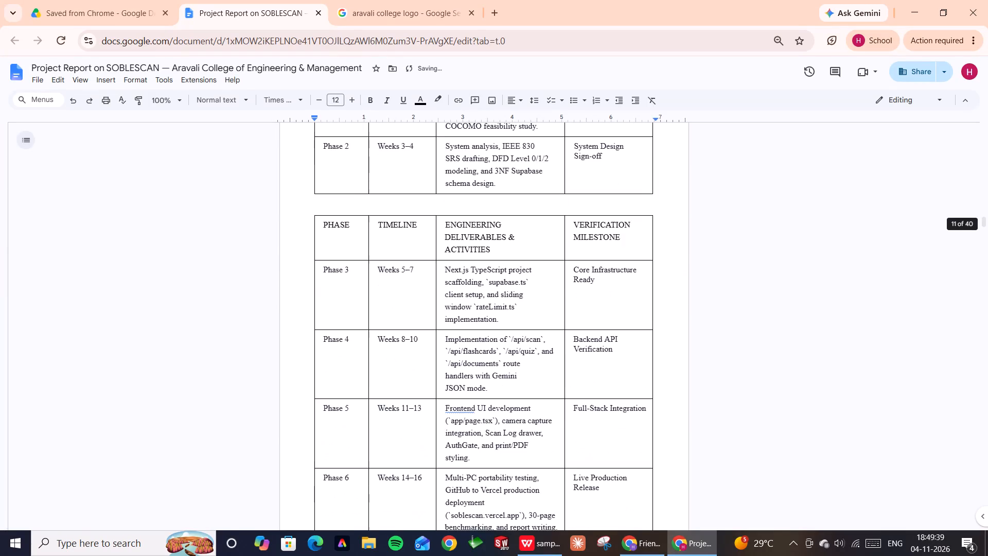
scroll(456, 358, "up", 6)
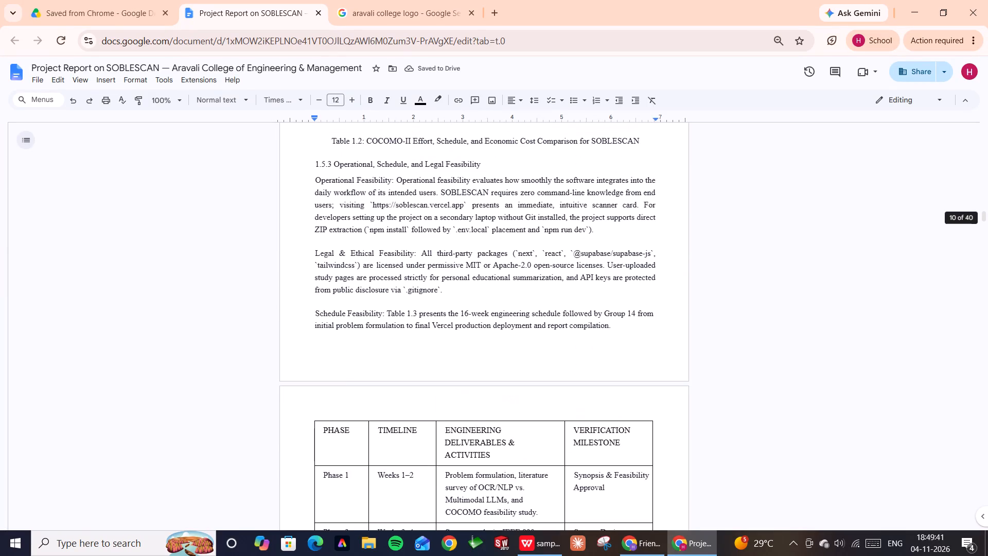
scroll(456, 358, "up", 3)
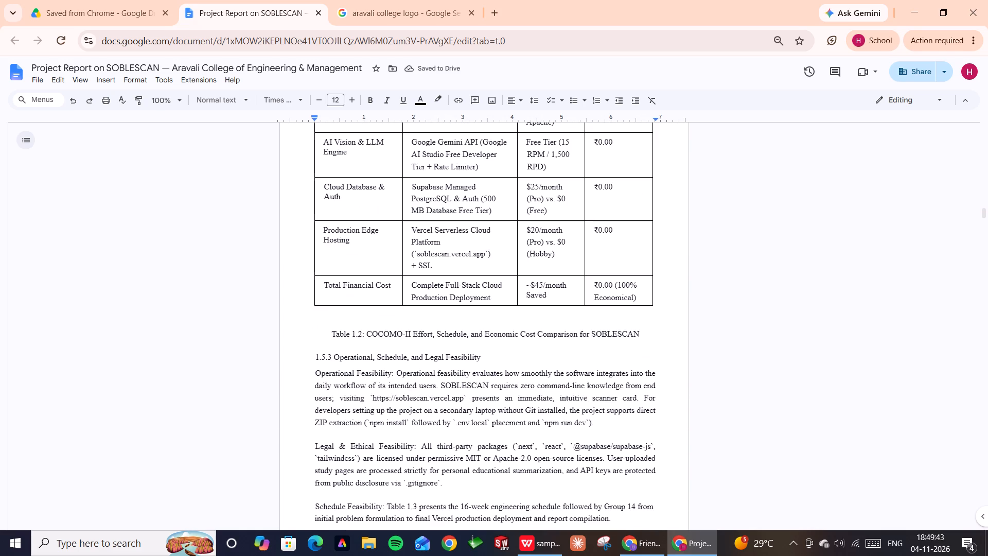
left_click(339, 316)
key("BackSpace")
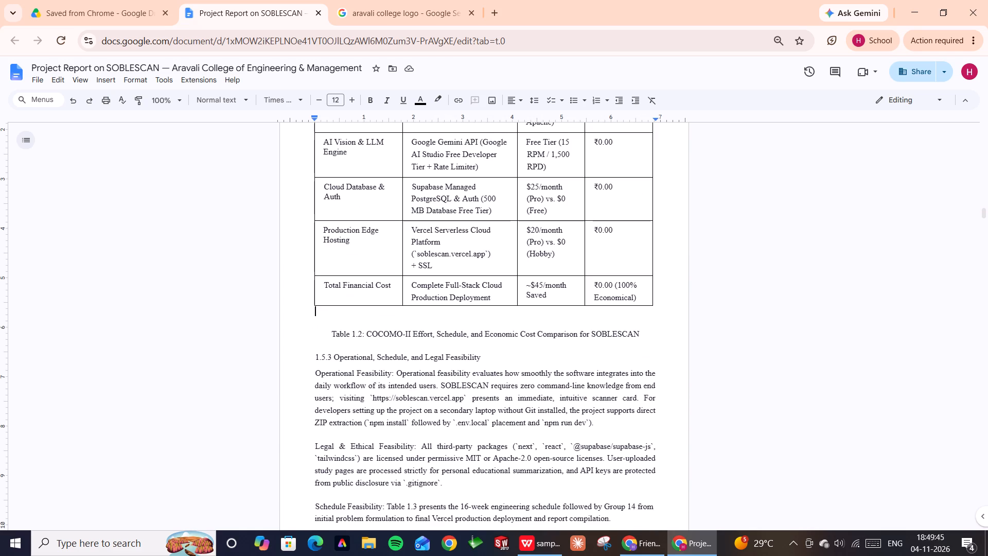
left_click(337, 328)
key("BackSpace")
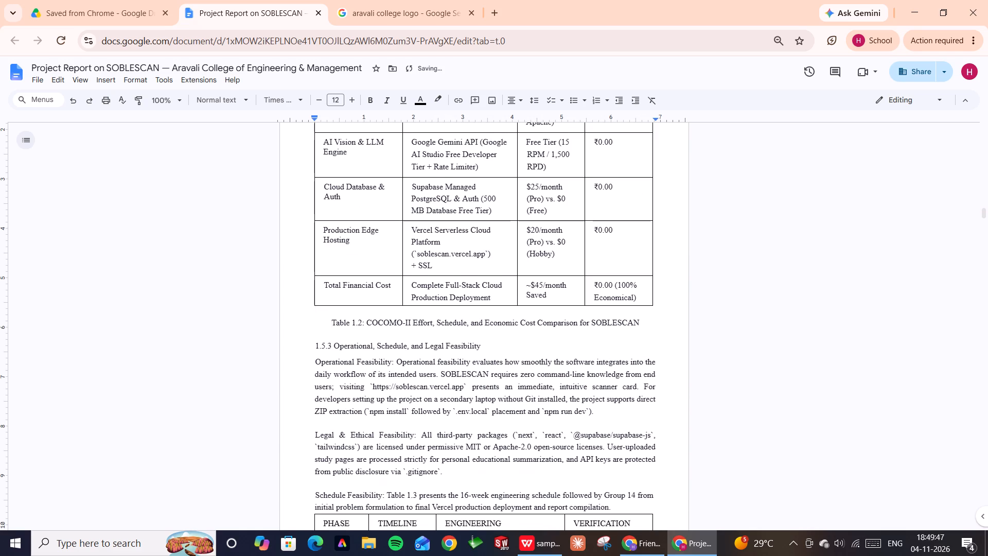
Set the font size of the CHAPTER 2: LITERATURE REVIEW & APPROACH USED heading to 14.
scroll(359, 331, "down", 14)
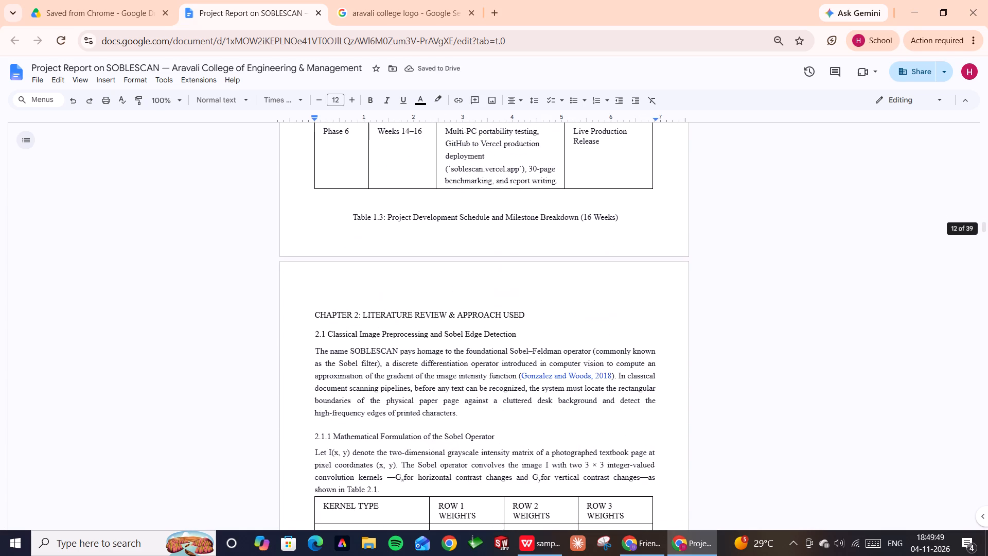
left_click(352, 293)
left_click(305, 313)
left_click_drag(324, 313, 369, 313)
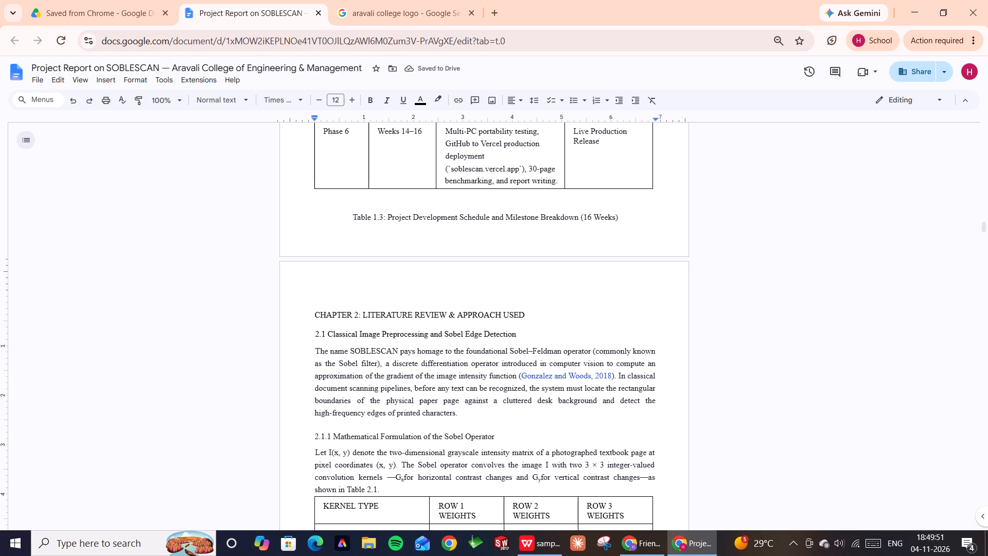
left_click_drag(369, 313, 528, 315)
left_click(553, 315)
left_click_drag(554, 315, 453, 315)
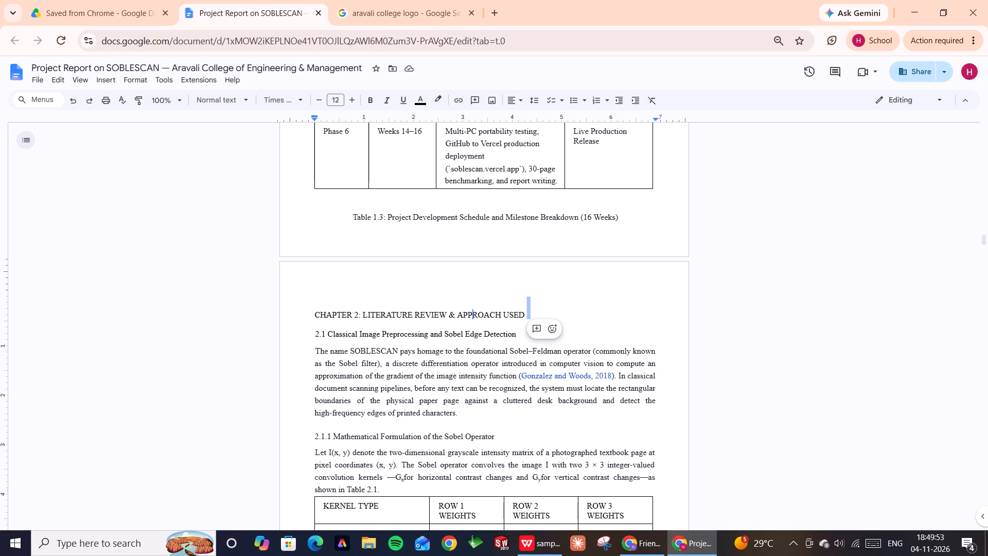
left_click_drag(453, 315, 547, 305)
left_click_drag(587, 317, 525, 317)
left_click_drag(525, 317, 283, 317)
left_click(340, 100)
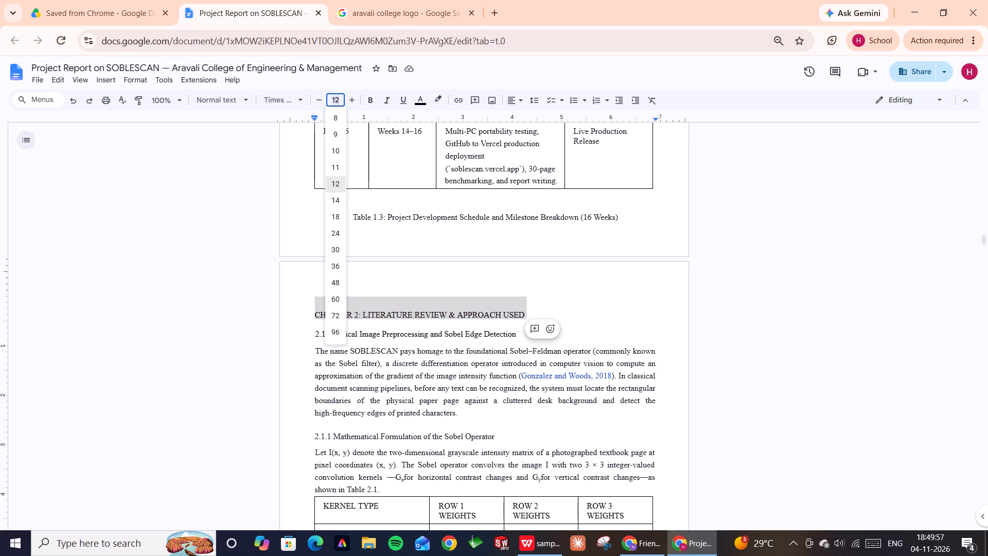
left_click(342, 202)
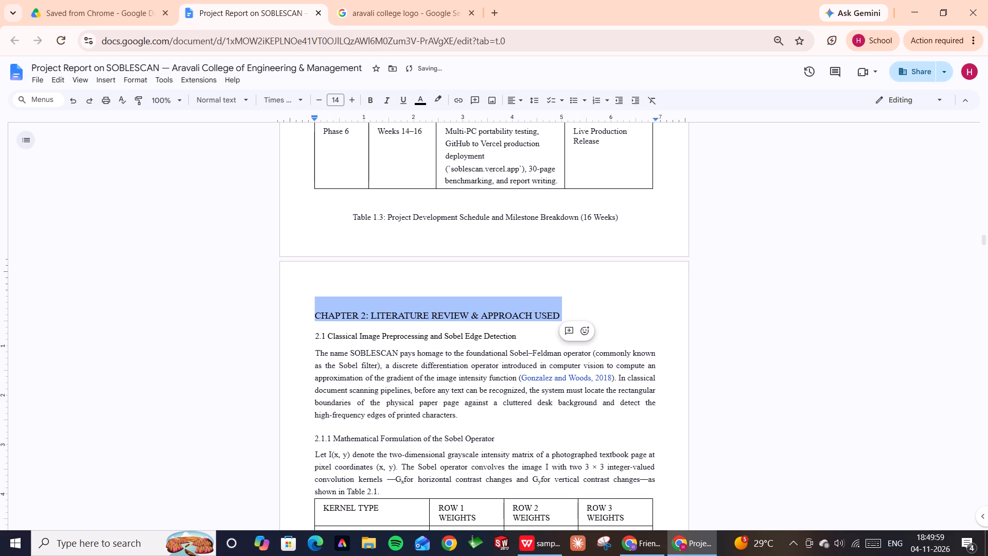
left_click(635, 297)
Delete the stray "PROJECT REPORT ON 'SOBLESCAN'… Page 15 of 53" footer text above the Bayes' theorem formula in section 2.2.3.
scroll(635, 297, "down", 9)
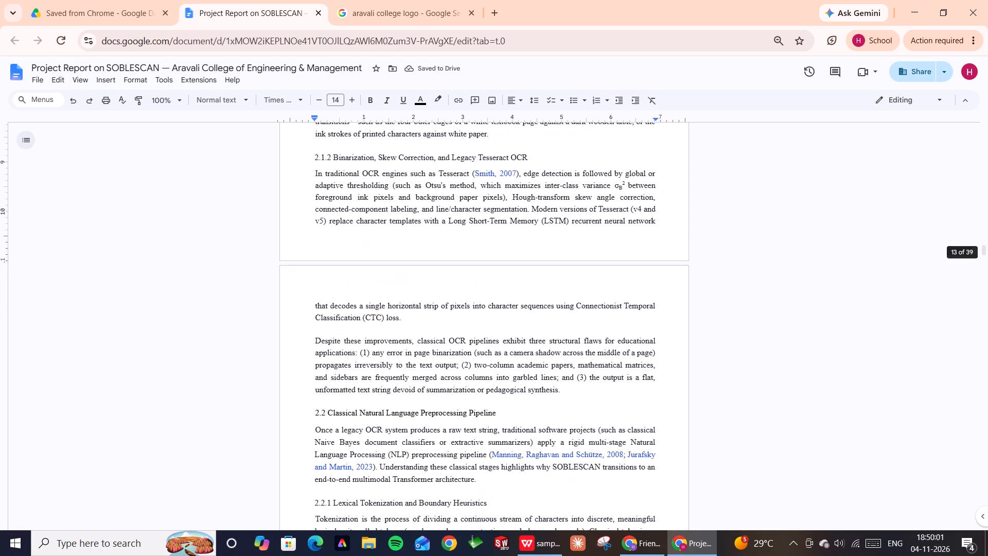
scroll(491, 275, "down", 12)
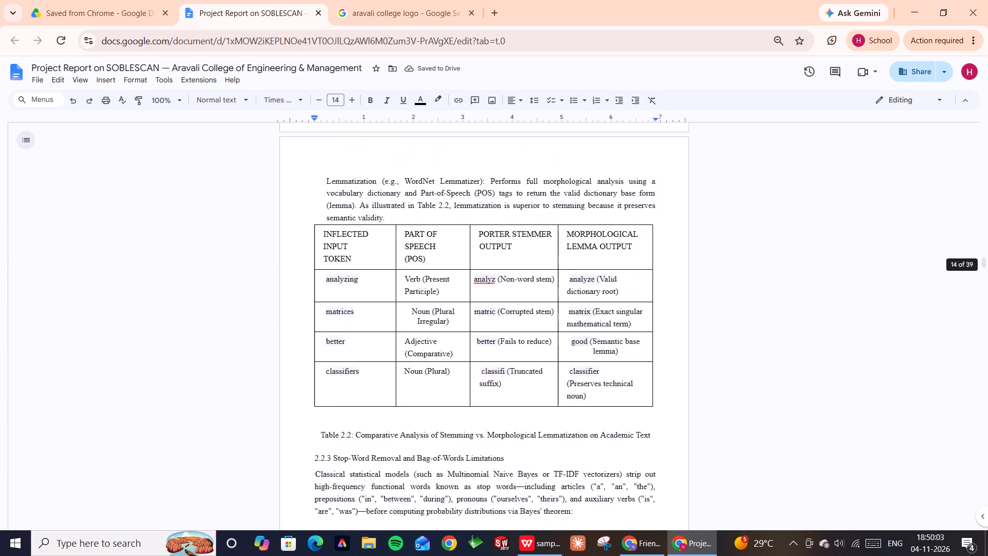
scroll(491, 275, "down", 4)
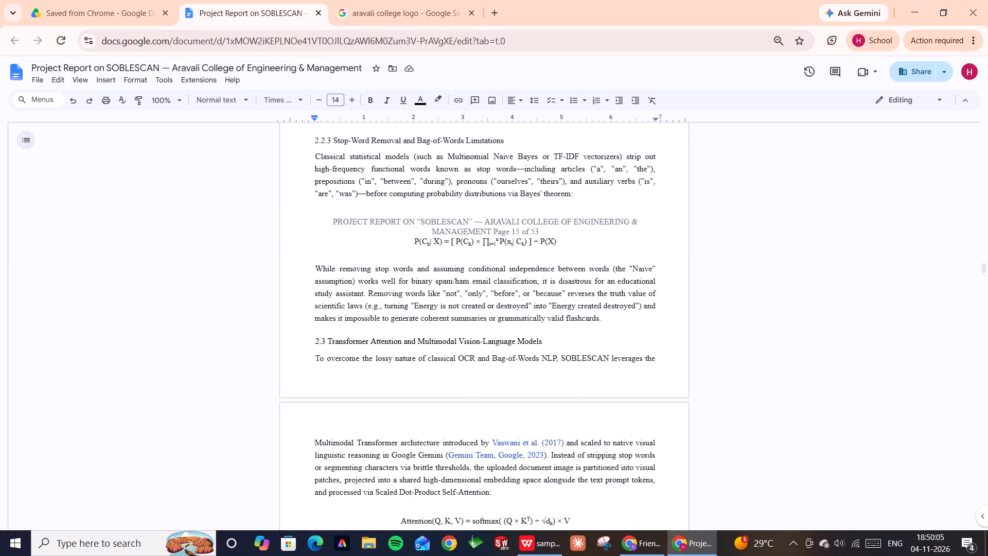
left_click_drag(316, 217, 554, 228)
key("BackSpace")
Insert blank lines before the CHAPTER 3: SYSTEM ANALYSIS & REQUIREMENTS SPECIFICATION heading so the chapter starts on a new page.
scroll(554, 228, "down", 3)
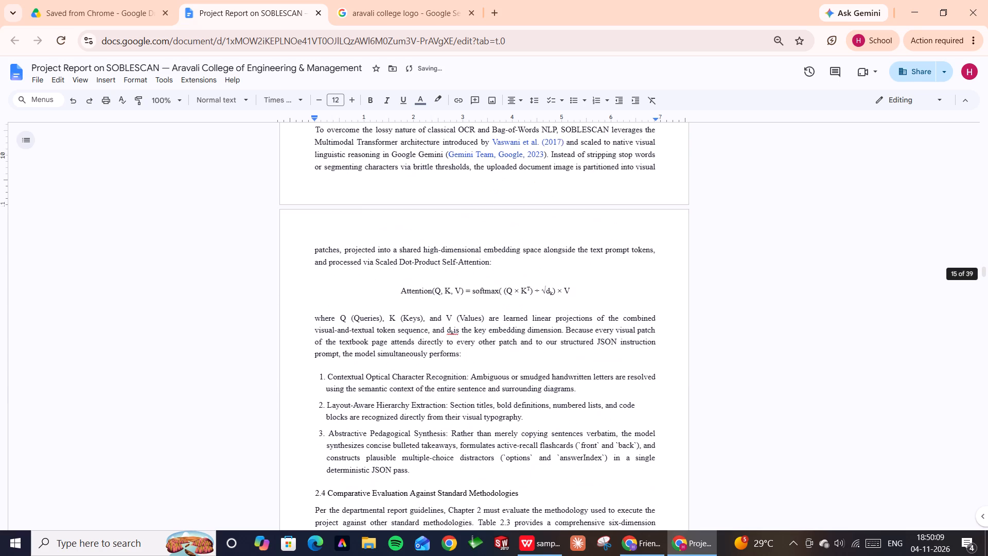
scroll(554, 228, "down", 10)
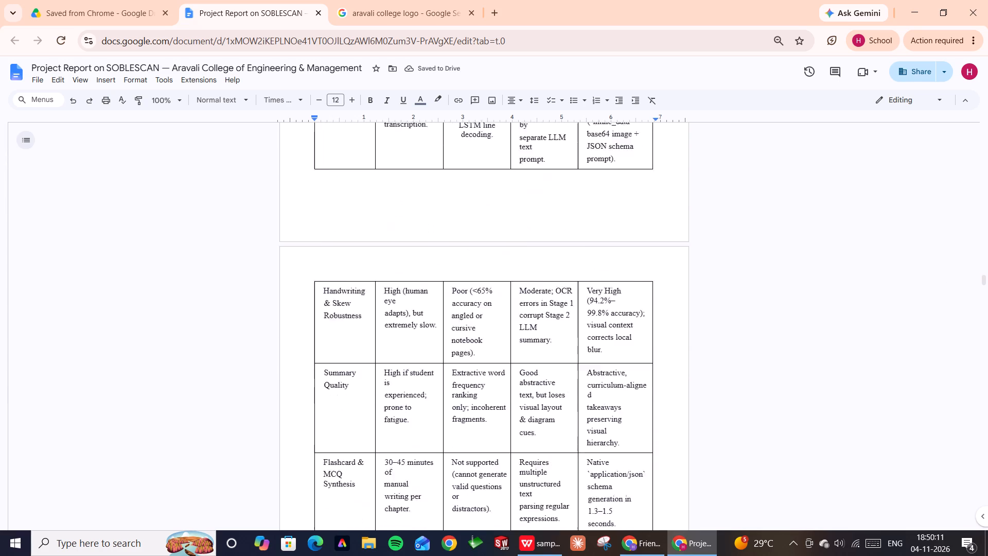
scroll(554, 228, "down", 7)
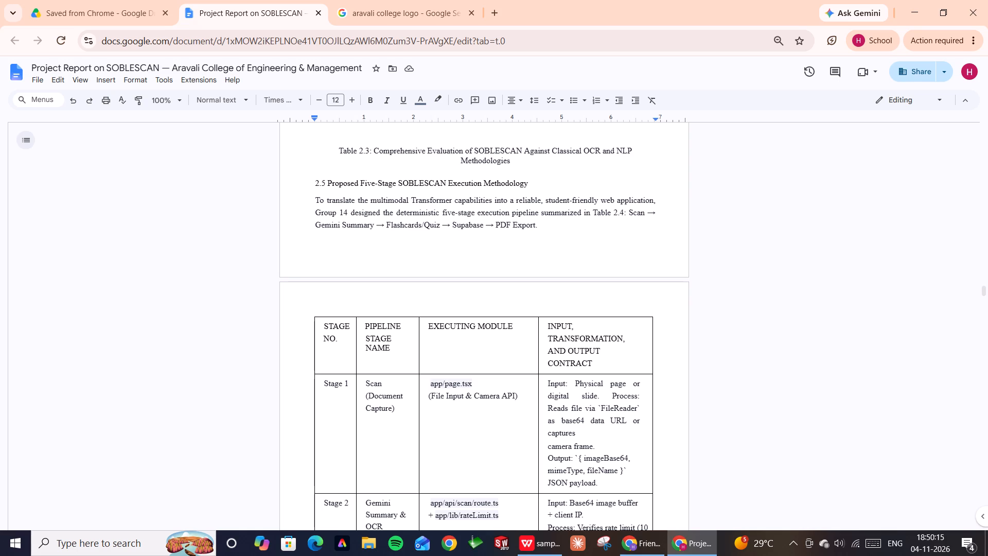
scroll(304, 202, "down", 2)
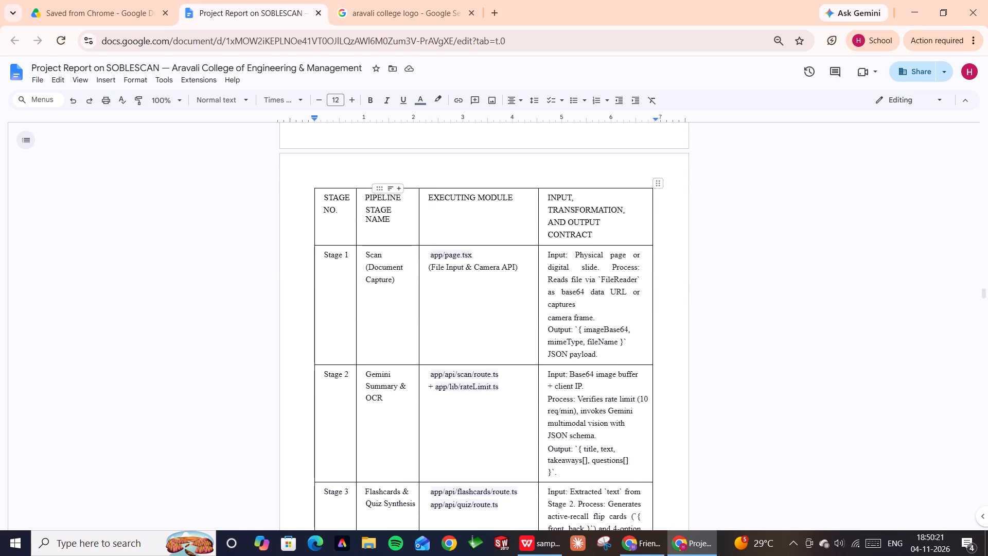
scroll(450, 256, "down", 1)
scroll(550, 258, "down", 9)
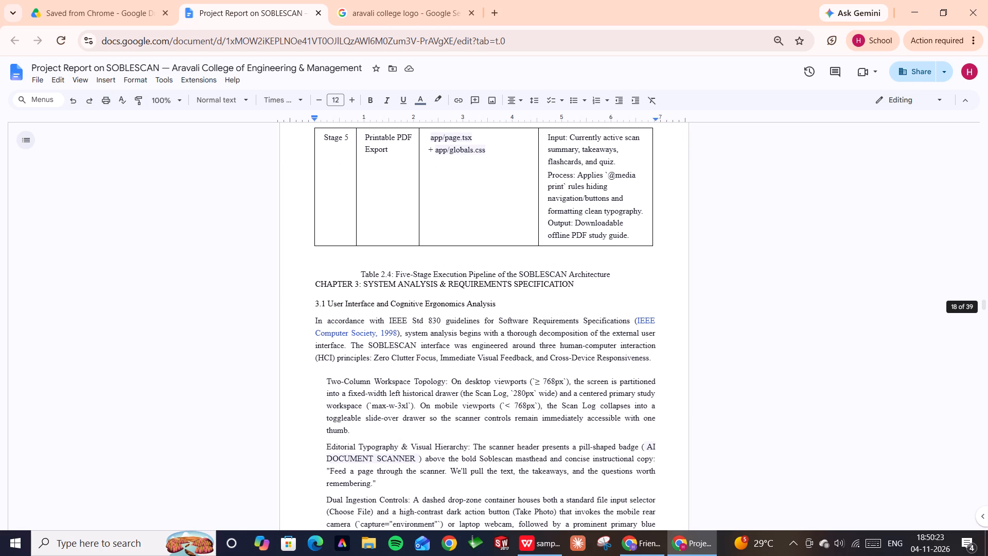
left_click(310, 288)
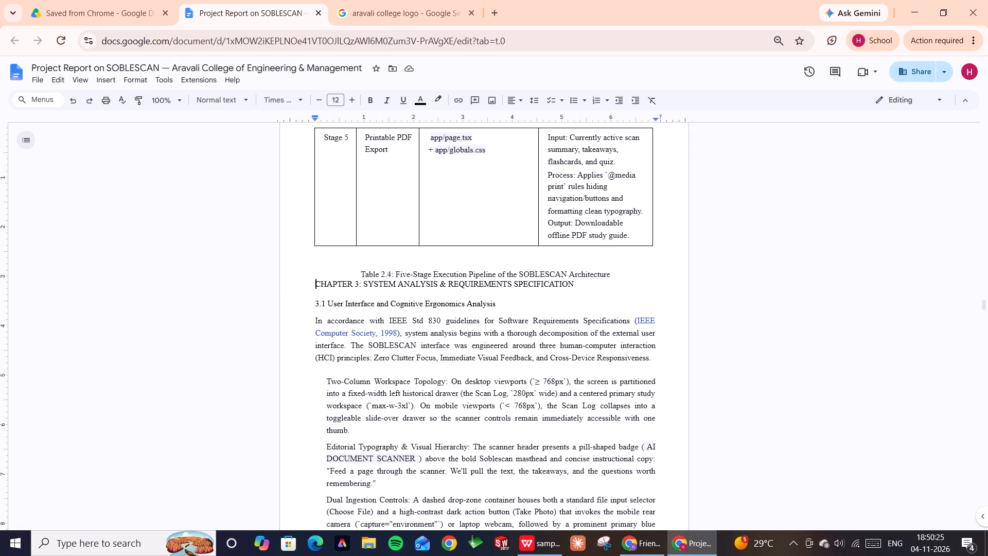
scroll(328, 271, "up", 2)
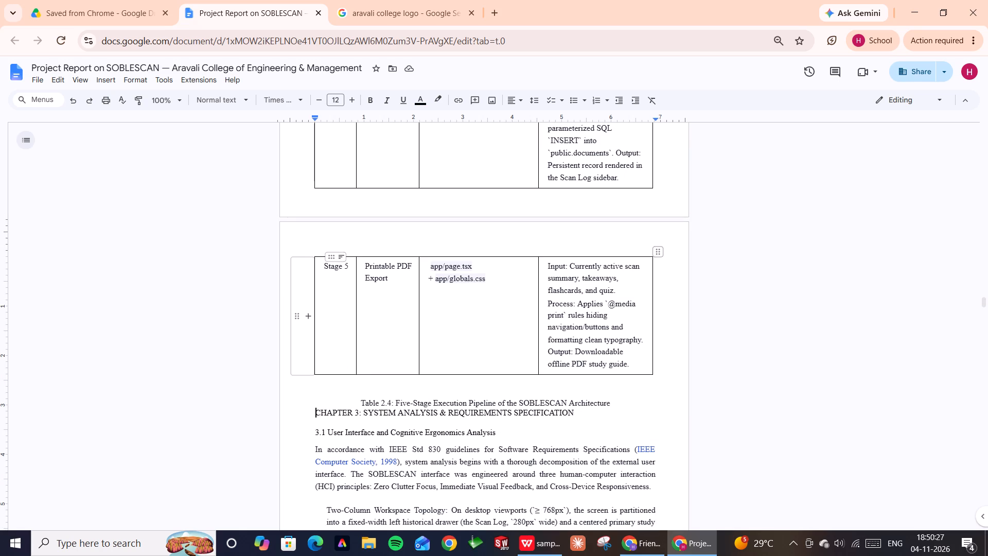
key("Return")
key("Return")
key("Return")
key("Return")
key("Return")
scroll(479, 345, "down", 5)
key("Return")
key("Return")
key("Return")
key("Return")
key("Return")
key("Return")
key("Return")
key("Return")
key("Return")
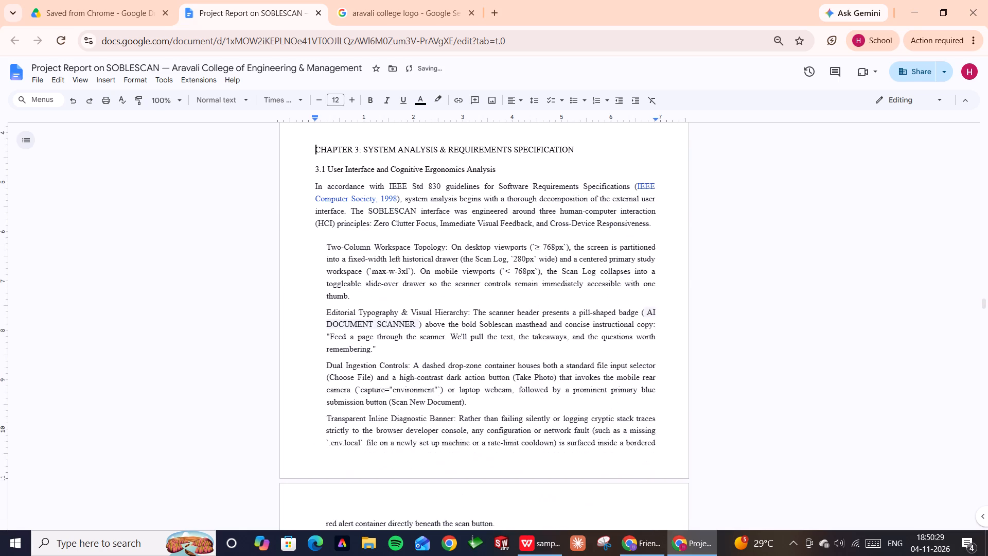
scroll(502, 338, "down", 5)
key("Return")
key("Return")
key("Return")
key("Return")
key("Return")
key("Return")
key("Return")
key("Return")
key("Return")
key("Return")
key("Return")
key("Return")
key("Return")
key("Return")
key("Return")
key("Return")
key("Return")
key("Return")
key("Return")
key("Return")
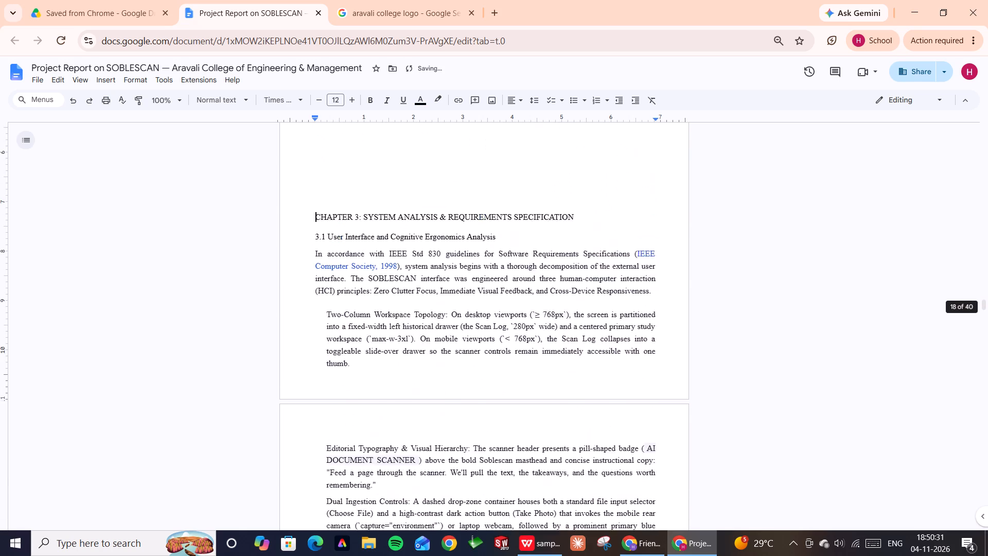
key("Return")
key("Return")
key("Return")
Review the layout of Chapter 3 from section 3.1 through the hardware table and the start of section 3.3.
scroll(502, 338, "down", 1)
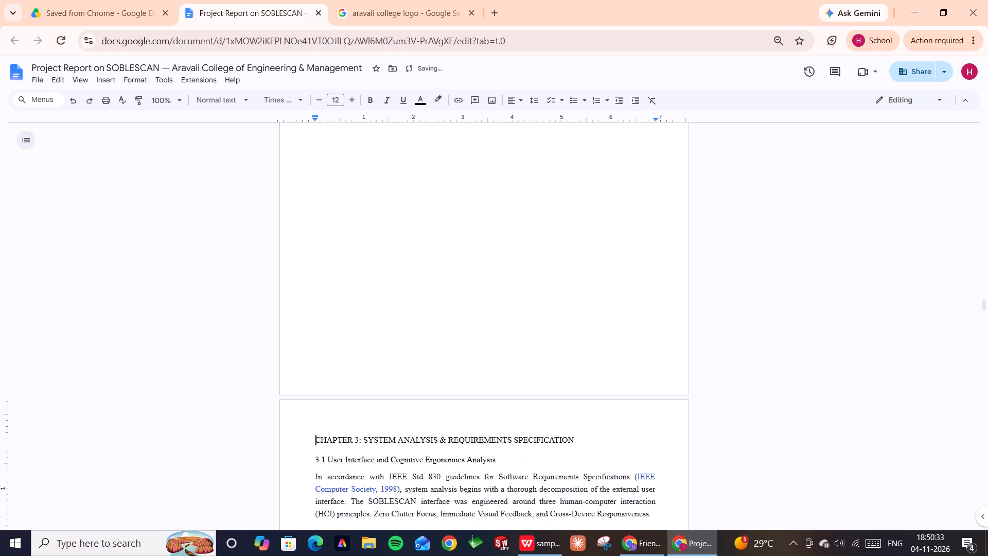
scroll(502, 338, "down", 11)
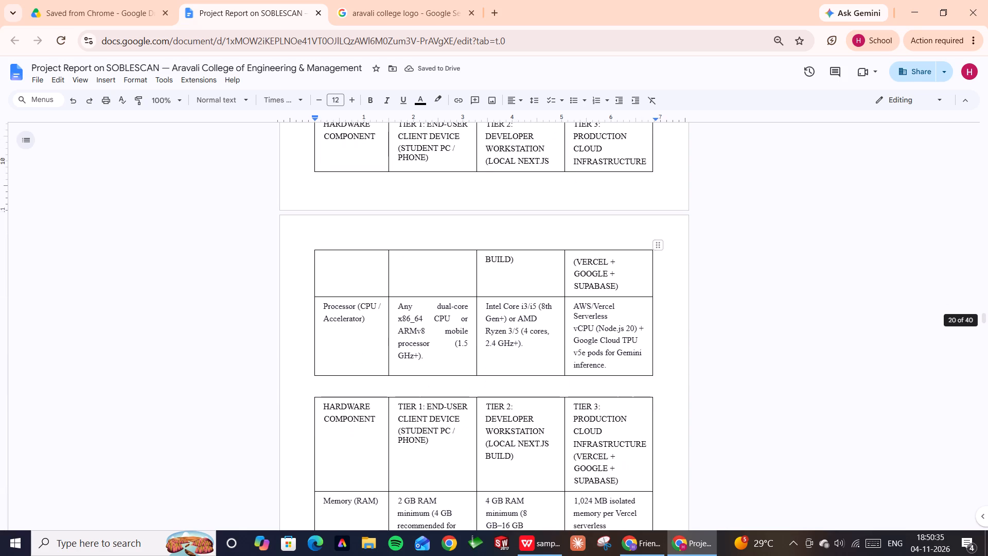
scroll(501, 338, "down", 10)
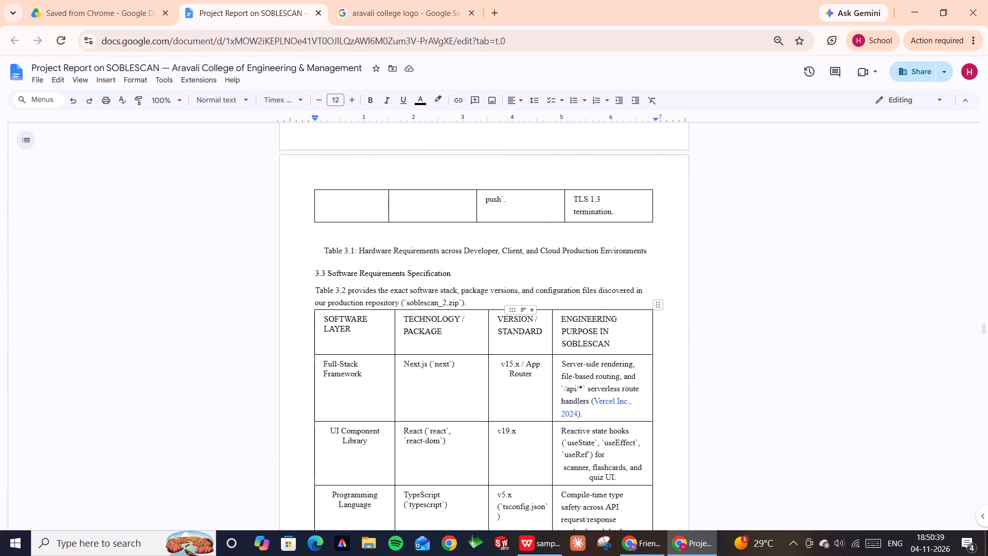
scroll(559, 302, "up", 16)
scroll(559, 302, "down", 2)
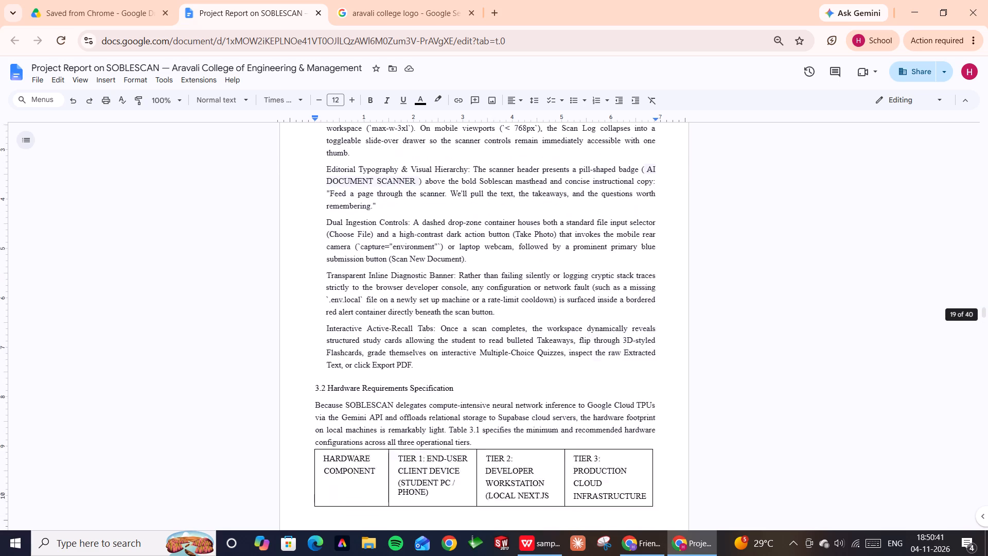
scroll(559, 302, "down", 9)
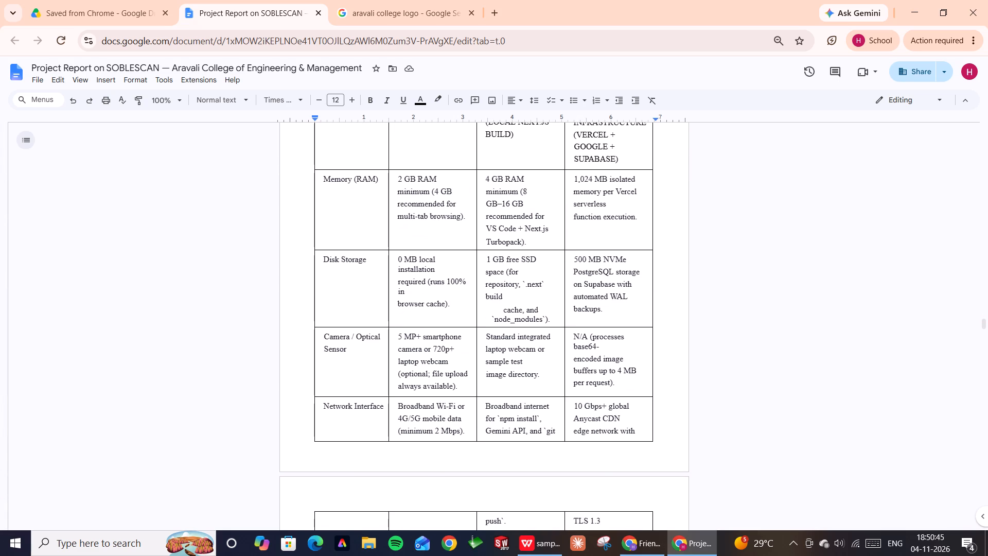
scroll(640, 432, "down", 4)
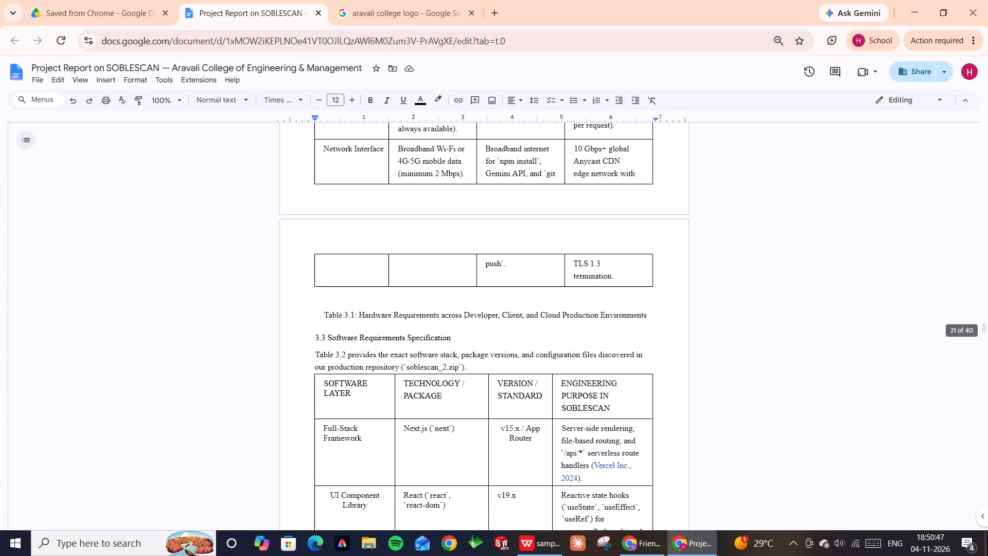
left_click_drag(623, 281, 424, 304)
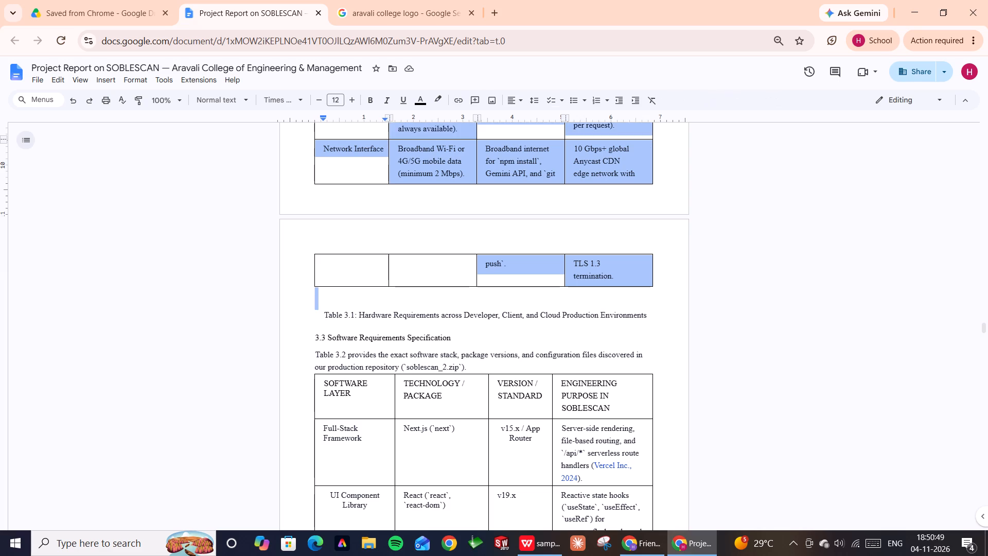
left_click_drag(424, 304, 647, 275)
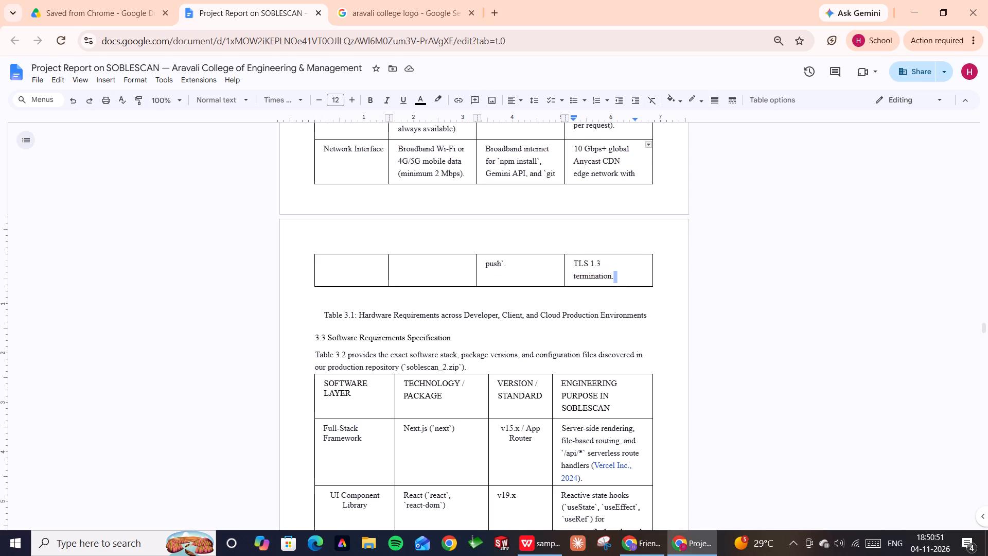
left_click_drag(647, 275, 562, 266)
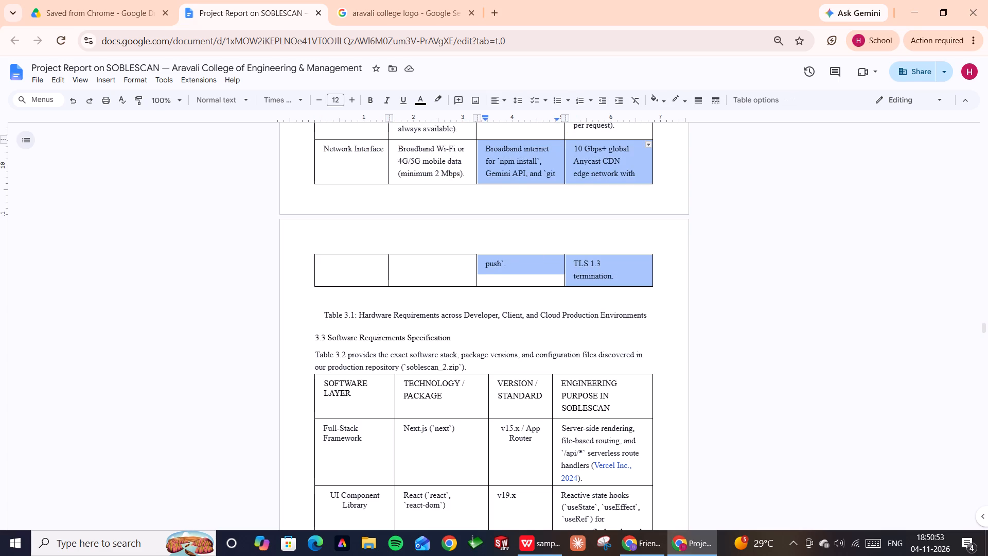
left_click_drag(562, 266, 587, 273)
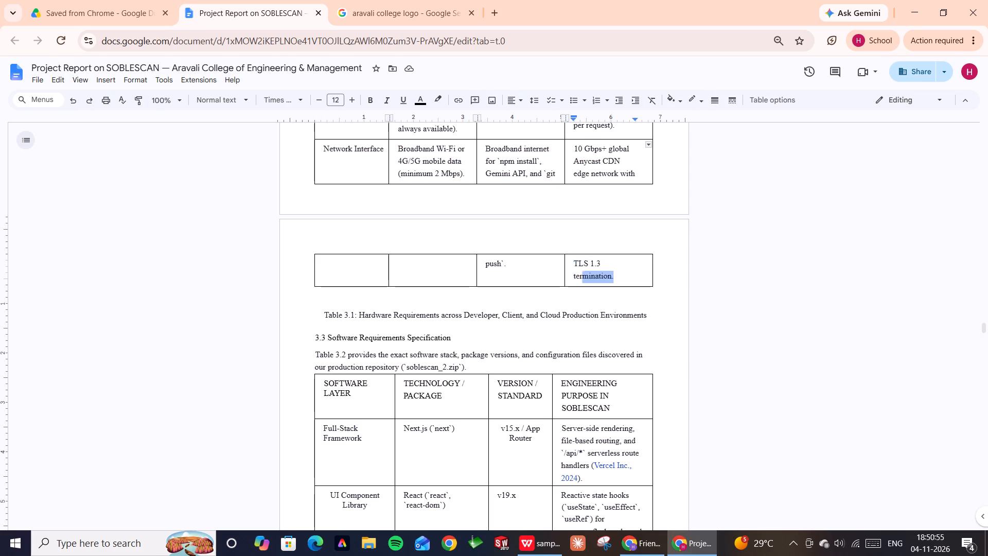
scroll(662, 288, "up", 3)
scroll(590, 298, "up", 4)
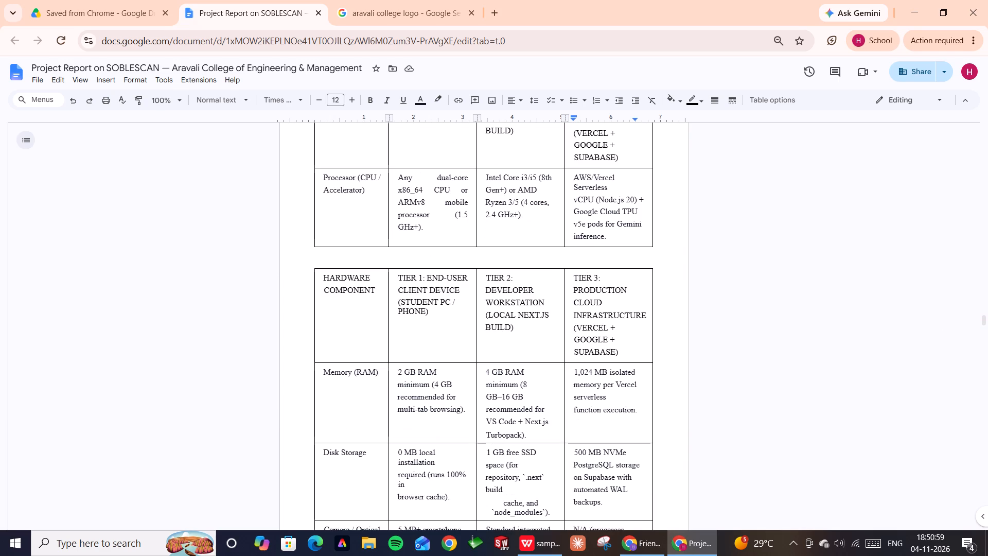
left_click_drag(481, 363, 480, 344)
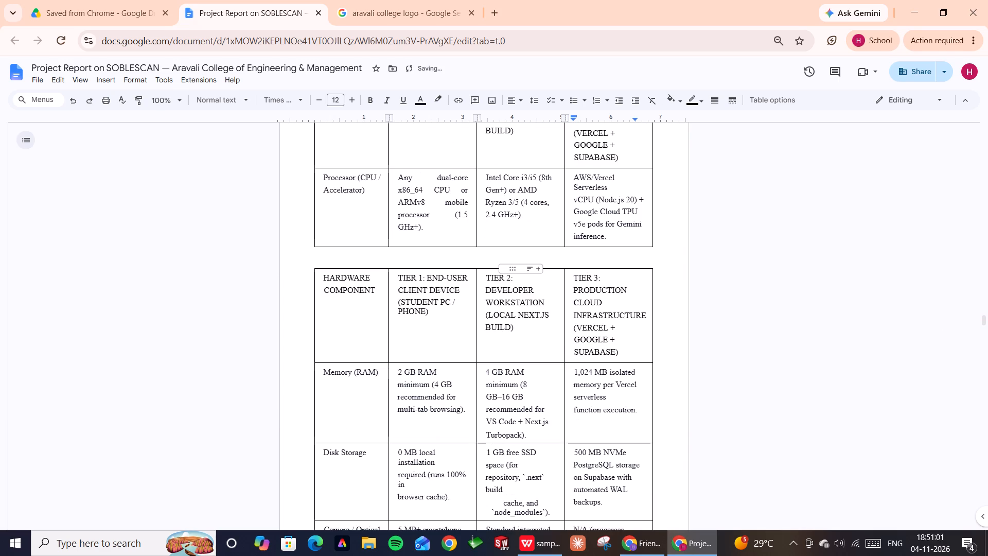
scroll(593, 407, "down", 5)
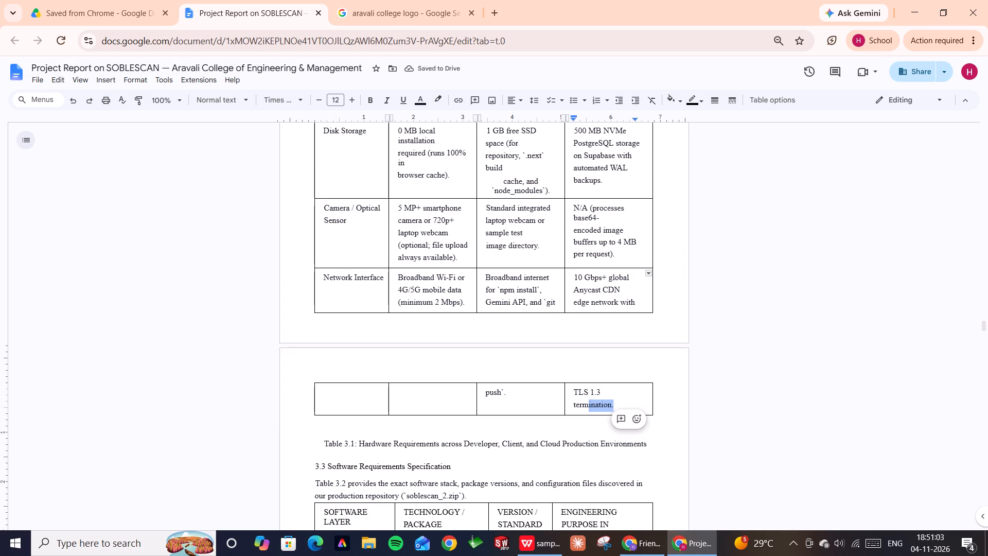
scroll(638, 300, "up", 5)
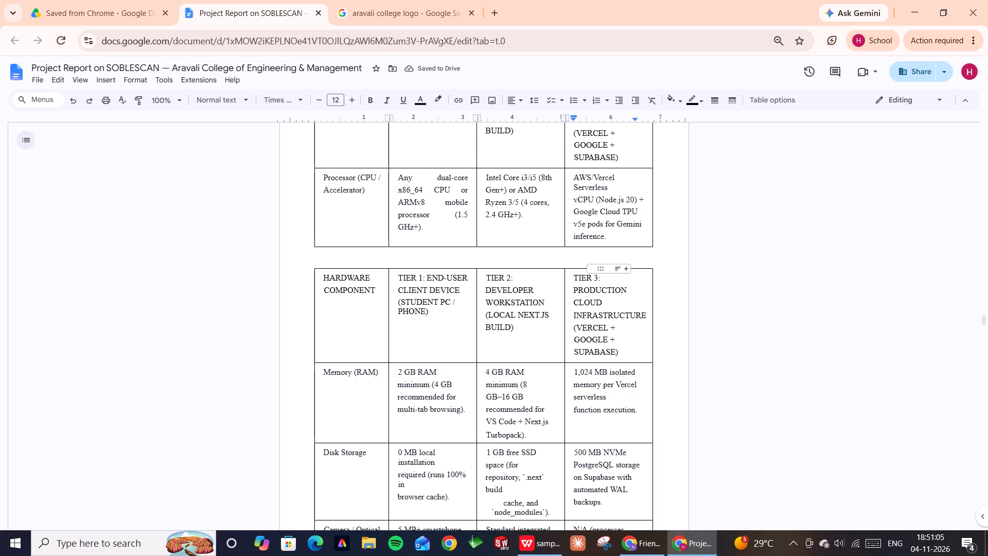
Apply small caps and lowercase capitalization to the HARDWARE COMPONENT header row above the Memory (RAM) row in section 3.2.
left_click_drag(626, 352, 393, 272)
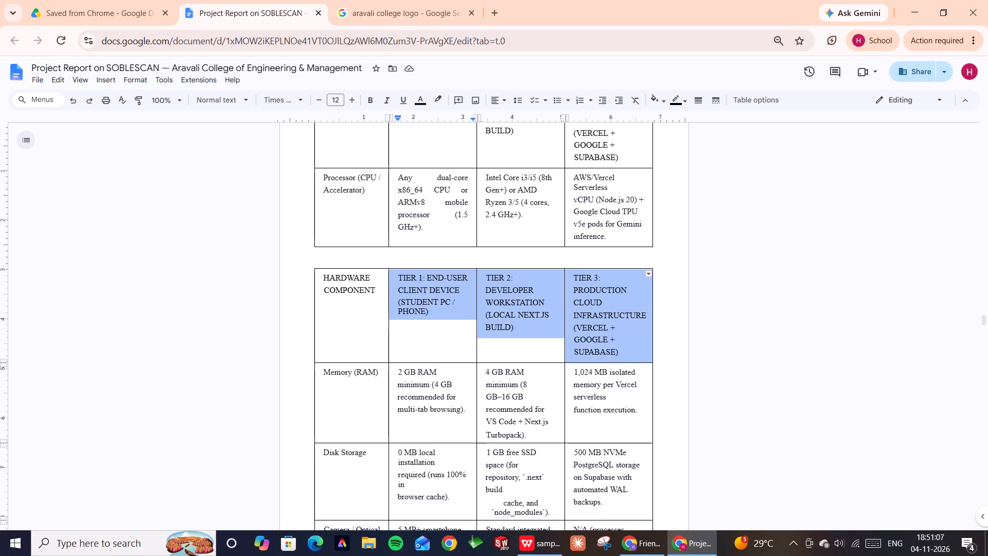
left_click_drag(393, 272, 348, 279)
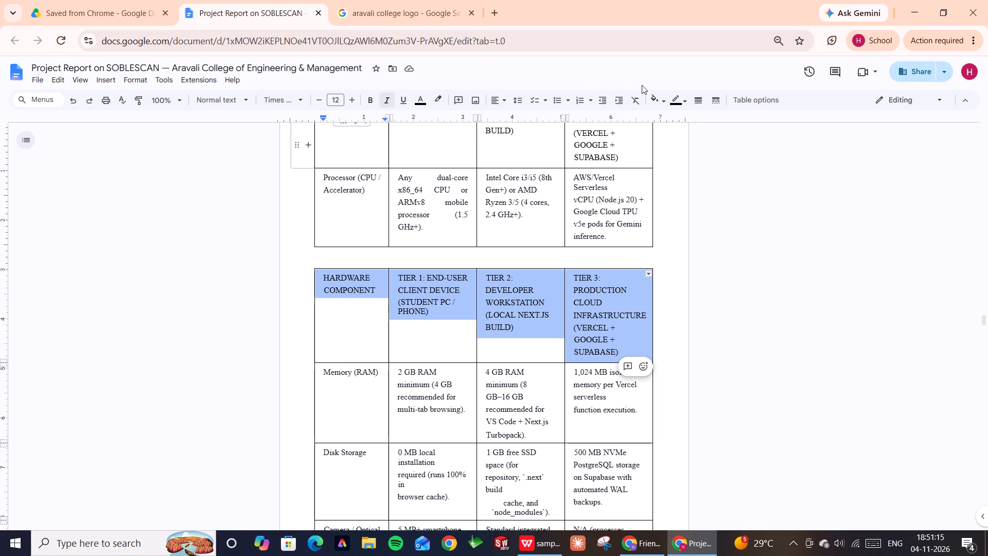
left_click(182, 81)
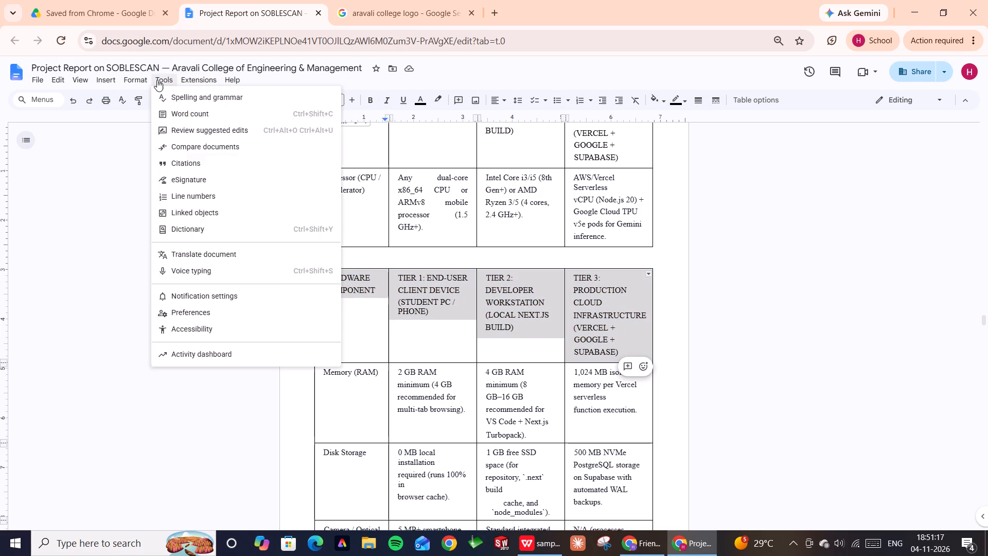
left_click(157, 80)
left_click(169, 79)
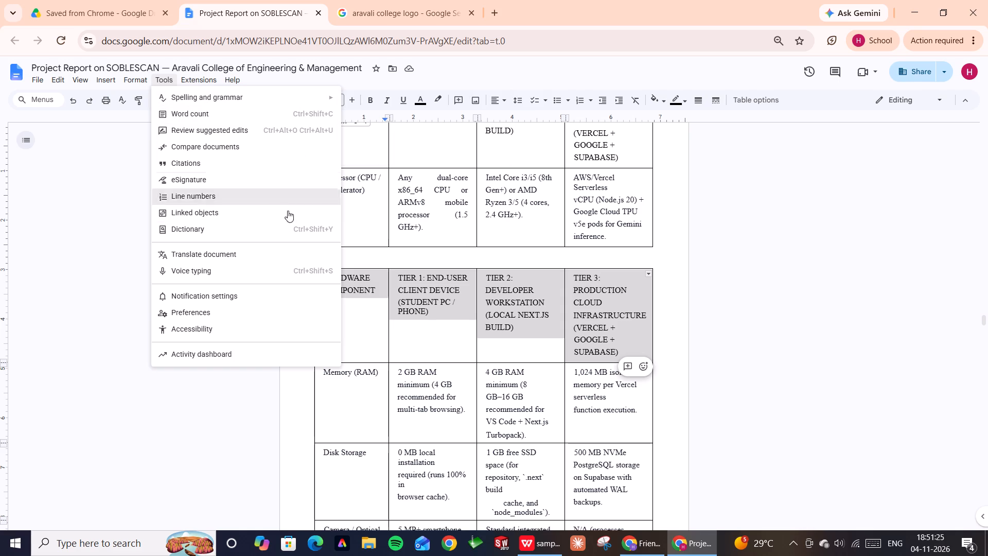
left_click(241, 326)
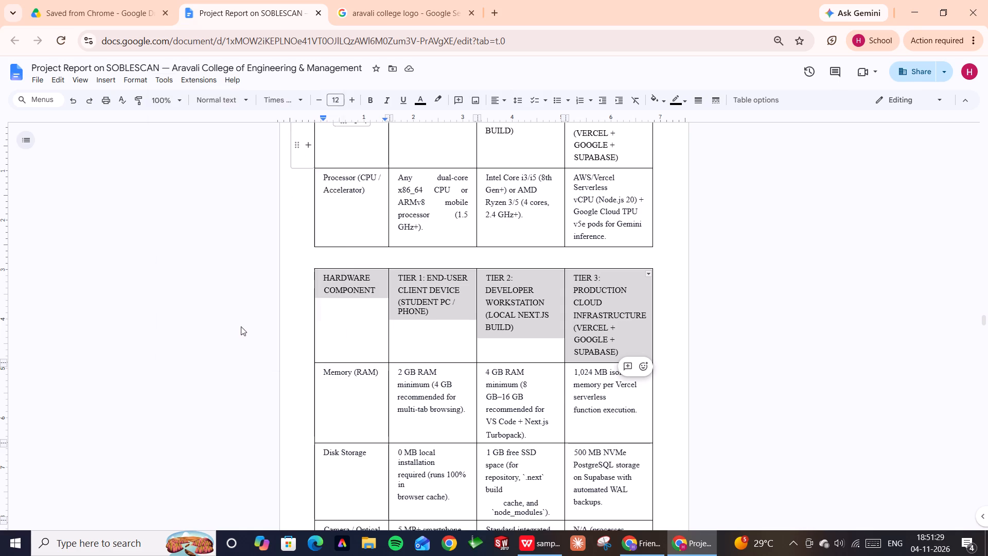
left_click(554, 385)
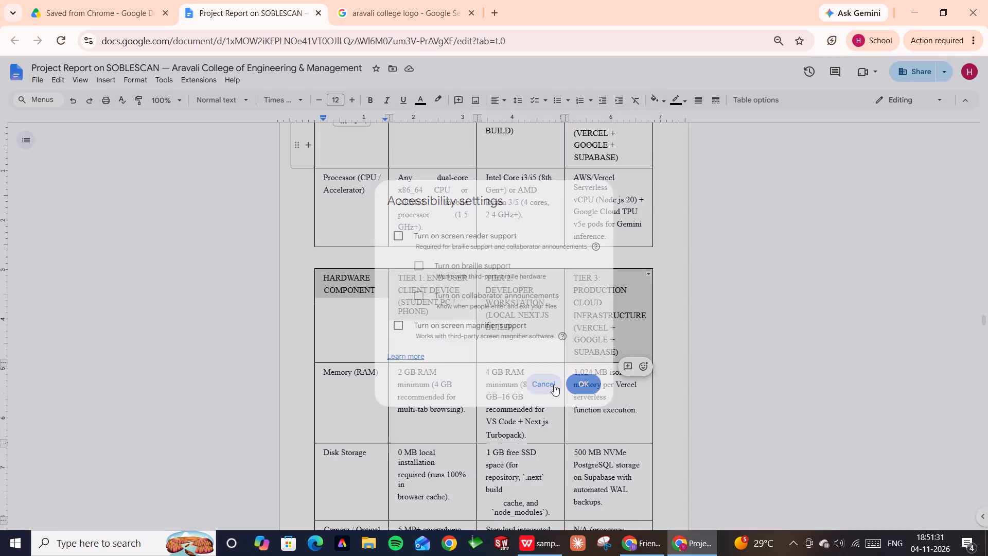
left_click(188, 79)
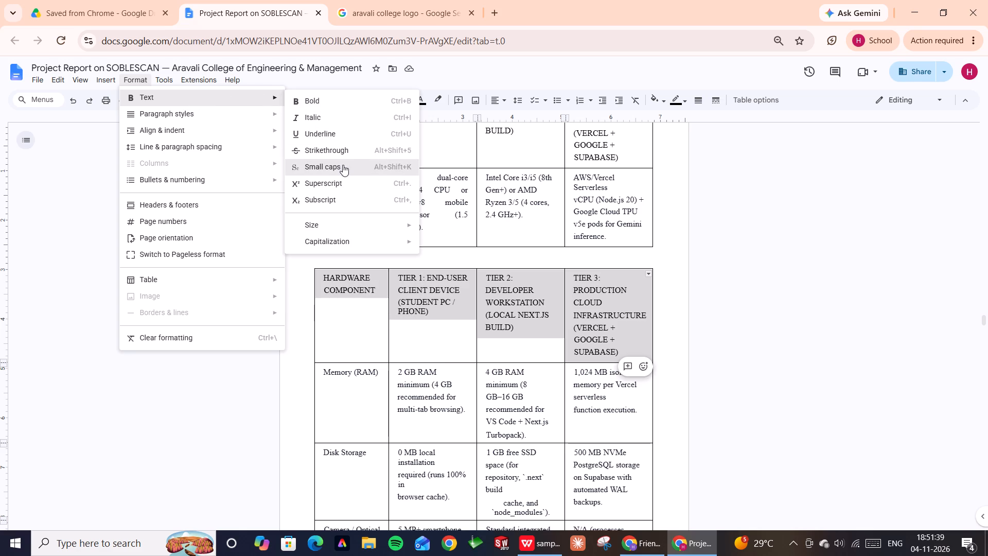
left_click(344, 169)
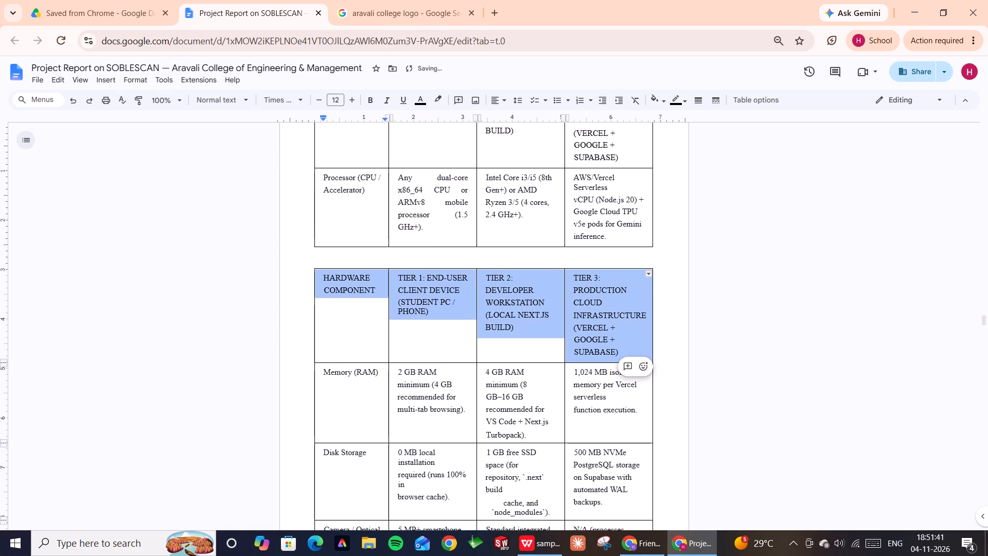
left_click(170, 81)
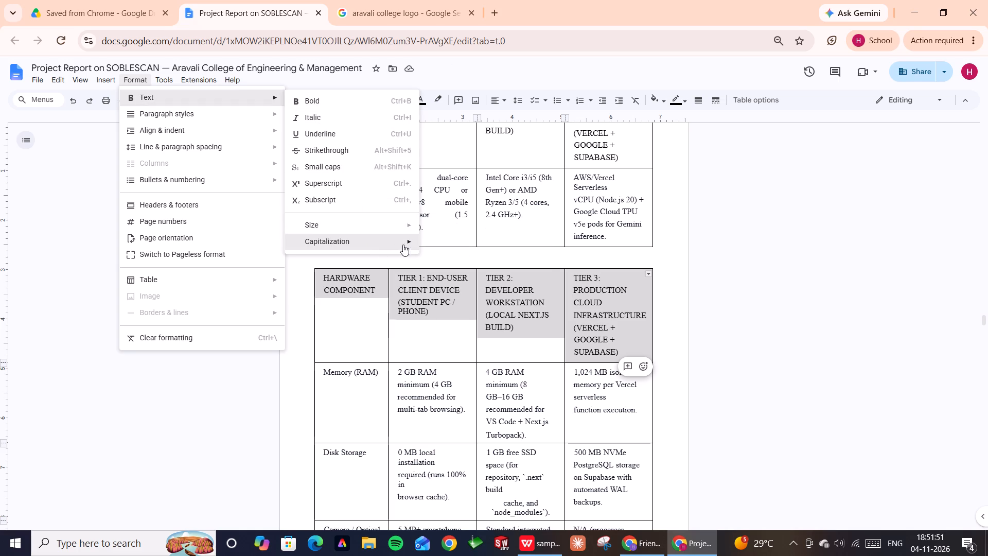
left_click(454, 249)
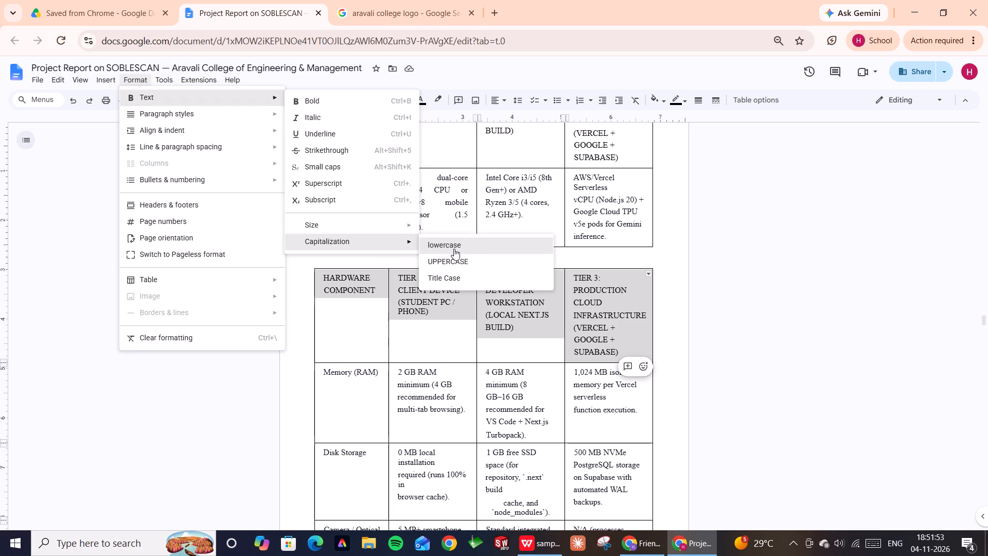
left_click(362, 318)
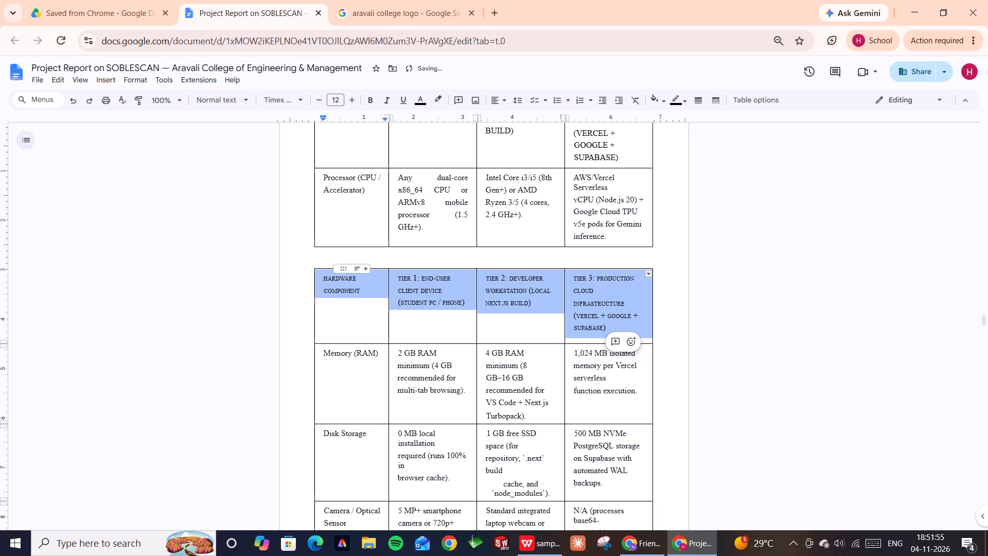
Clear the uppercase HARDWARE COMPONENT header row above the Processor (CPU / Accelerator) row in section 3.2 and delete the emptied row.
left_click_drag(615, 331, 343, 288)
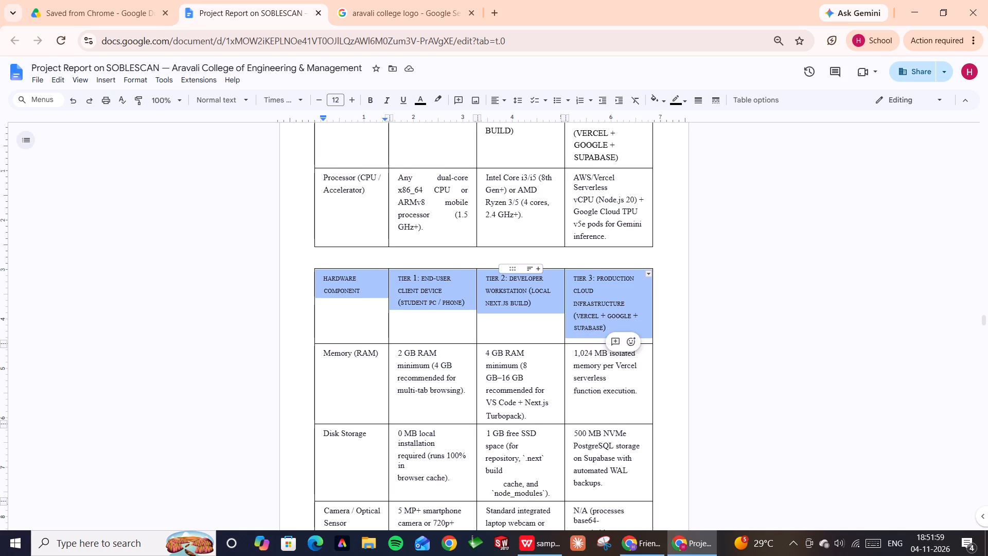
scroll(556, 331, "down", 4)
scroll(625, 335, "down", 3)
scroll(625, 335, "up", 4)
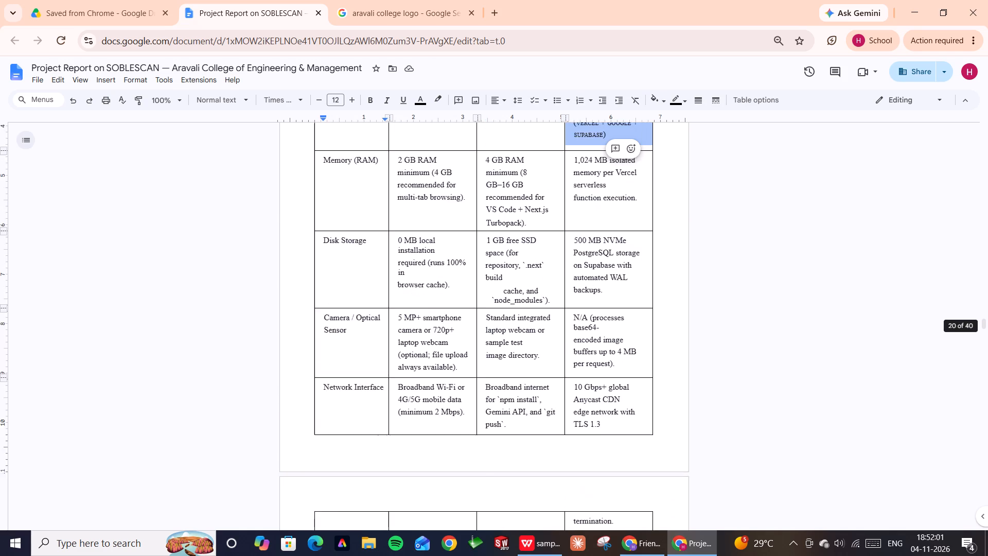
scroll(625, 335, "up", 3)
scroll(597, 376, "up", 2)
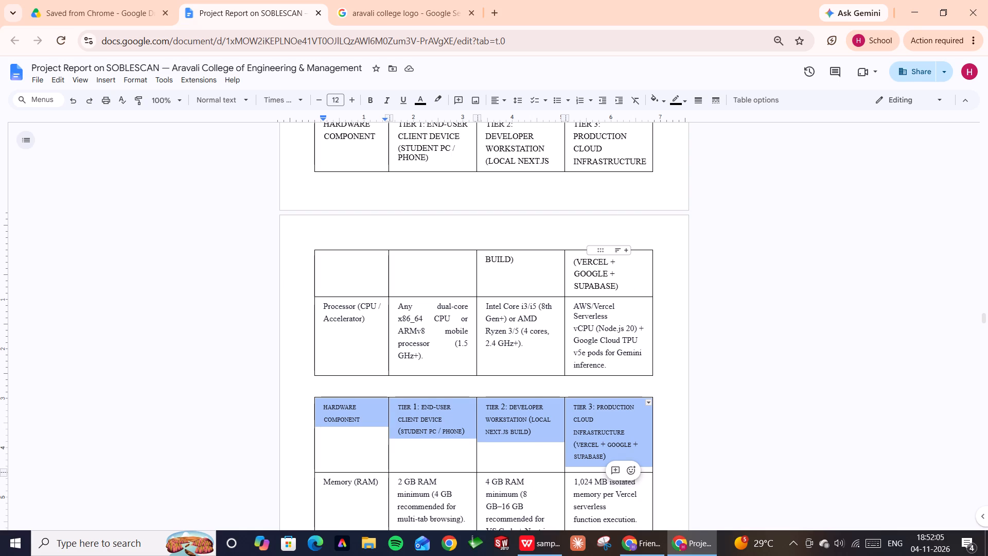
scroll(629, 288, "up", 1)
left_click_drag(622, 351, 520, 322)
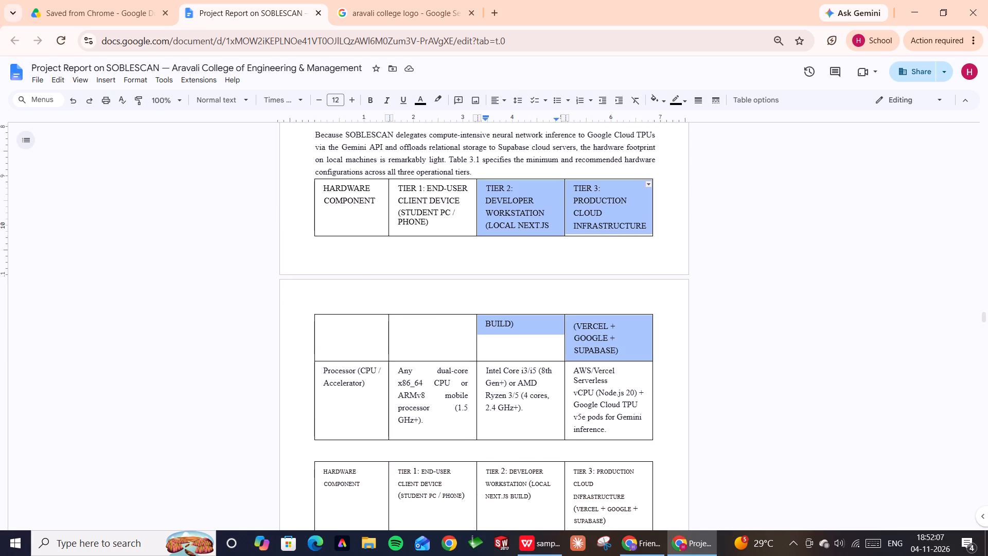
left_click_drag(520, 322, 374, 257)
key("BackSpace")
right_click(493, 218)
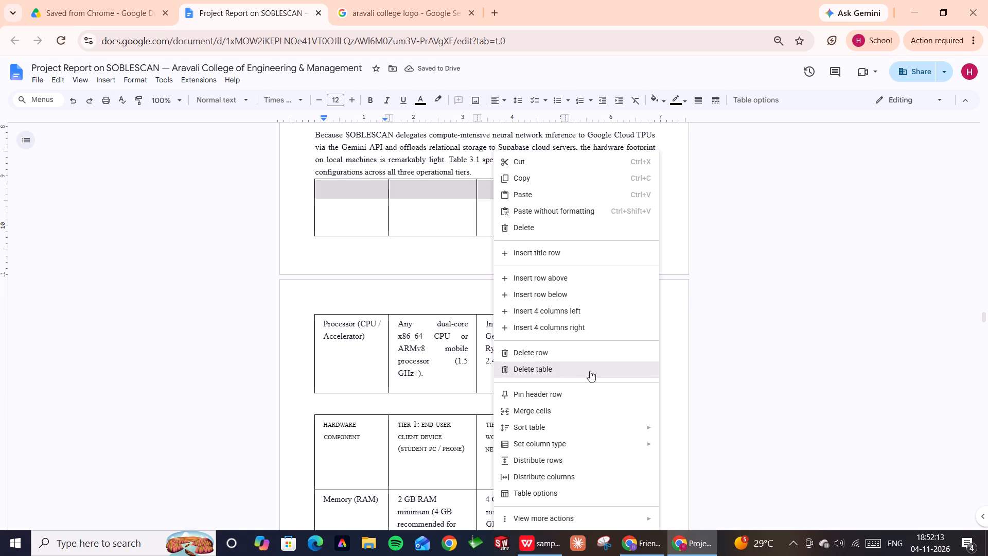
left_click(578, 359)
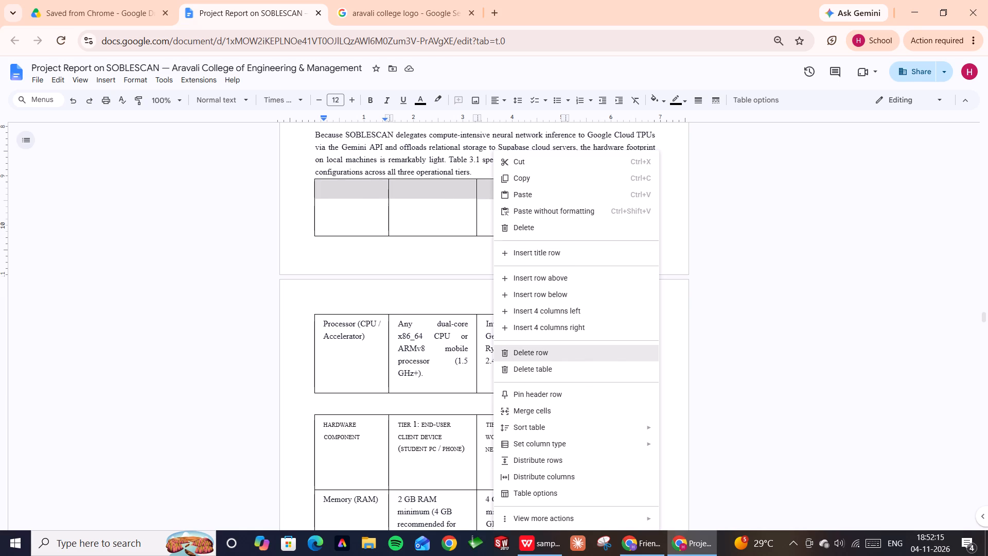
Delete the stray 'PROJECT REPORT ON SOBLESCAN… Page 20 of 53' text and spare blank line above the second SOFTWARE LAYER header row in section 3.3.
scroll(663, 286, "up", 1)
scroll(613, 360, "down", 10)
scroll(642, 310, "up", 1)
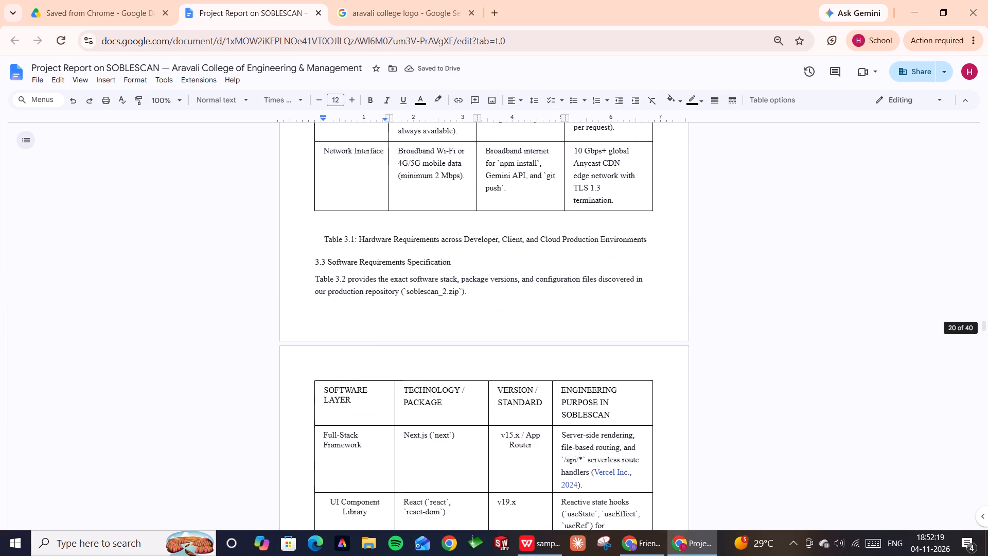
scroll(466, 317, "up", 1)
scroll(462, 327, "down", 9)
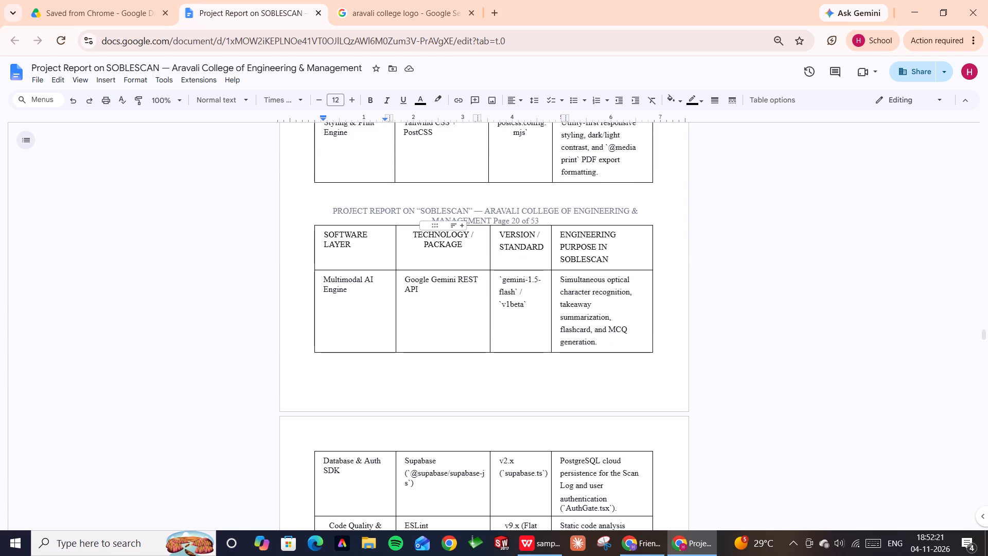
left_click_drag(309, 203, 585, 203)
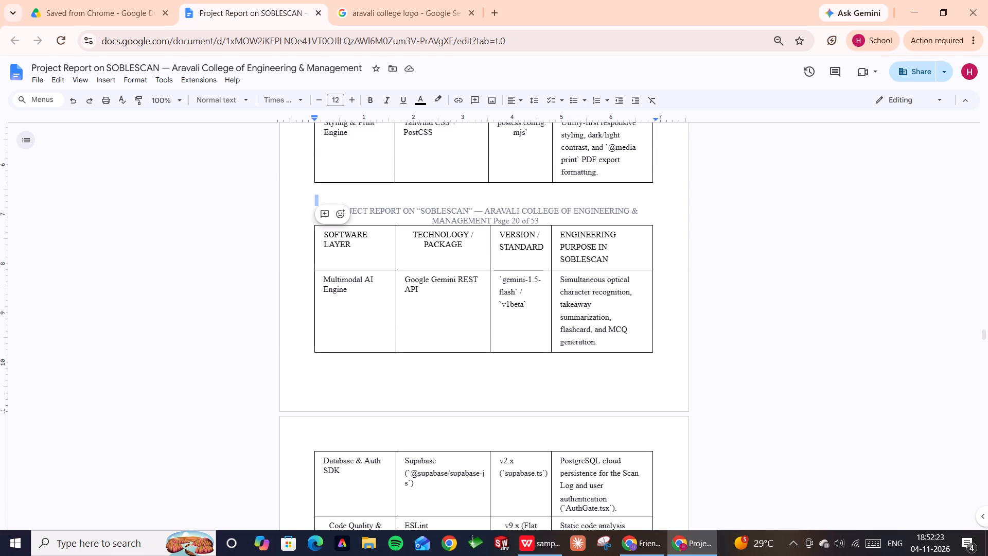
left_click_drag(544, 219, 271, 197)
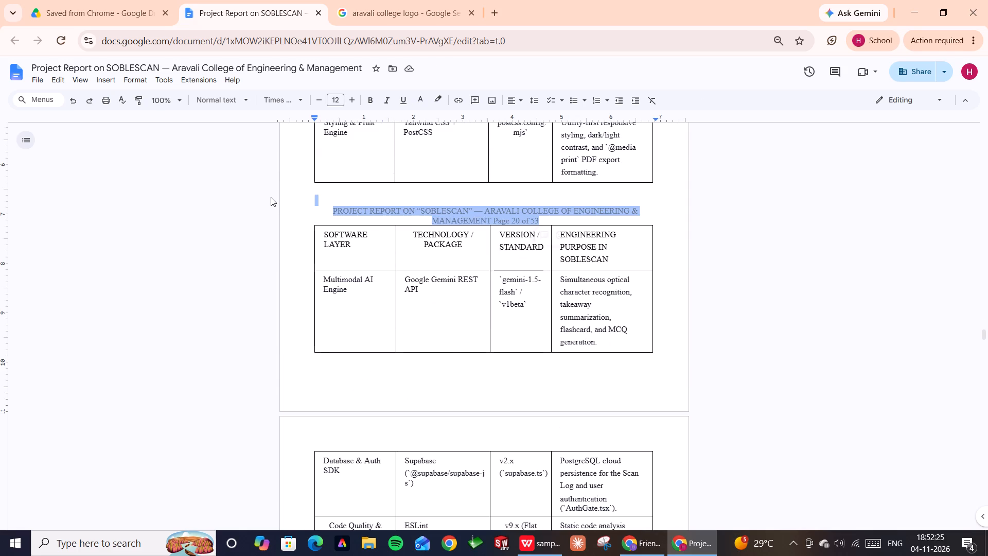
key("BackSpace")
scroll(524, 211, "down", 5)
scroll(523, 215, "up", 2)
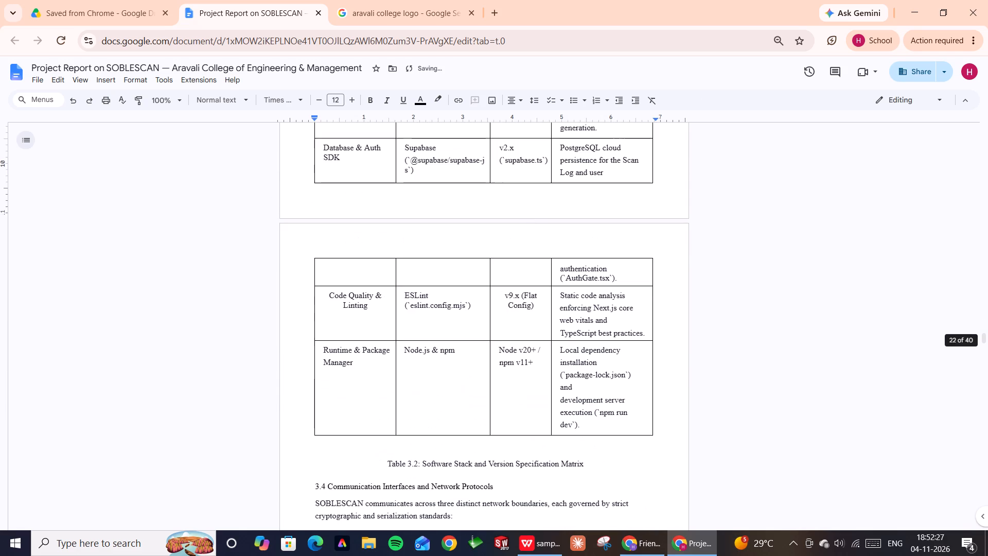
scroll(521, 216, "down", 5)
key("BackSpace")
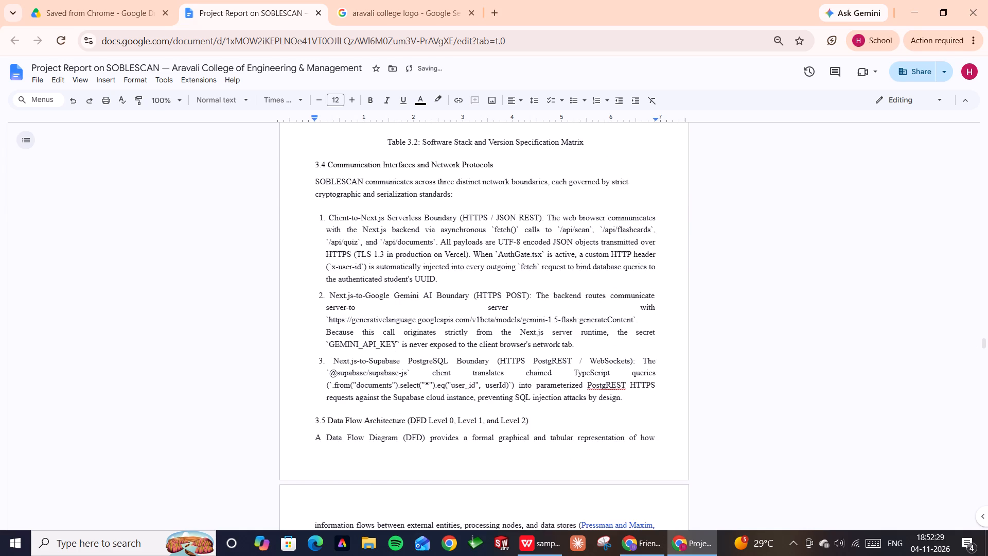
Replace the stray 'PROJECT REPORT ON SOBLESCAN… Page 21 of 53' text above the DFD Level 0 paragraph in section 3.5 with a blank line.
scroll(521, 217, "down", 6)
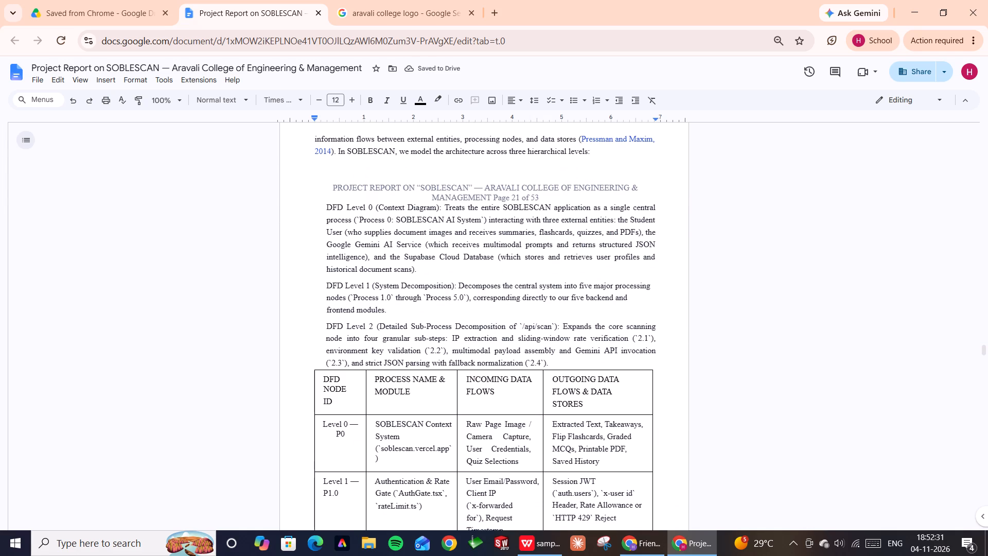
left_click_drag(549, 190, 320, 192)
key("BackSpace")
left_click_drag(598, 178, 545, 185)
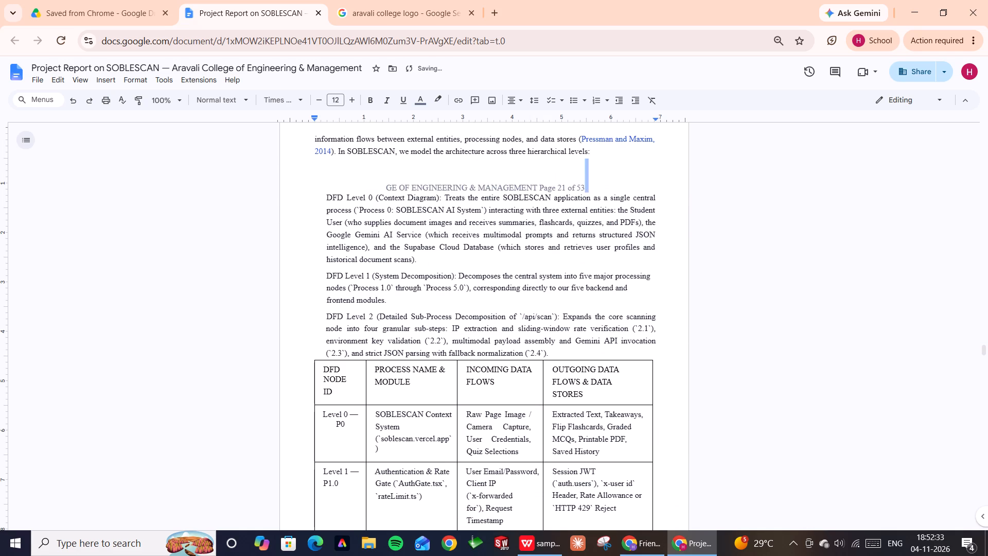
left_click_drag(545, 185, 380, 189)
key("BackSpace")
key("BackSpace")
key("BackSpace")
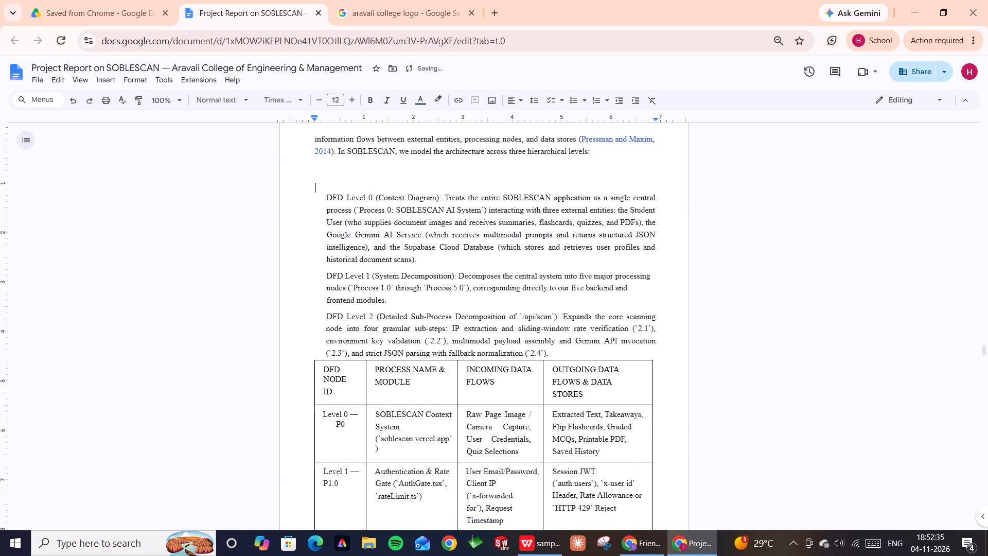
key("Return")
Delete the stray 'PROJECT REPORT ON SOBLESCAN… Page 22 of 53' text above the second DFD NODE ID header row in section 3.5.
scroll(583, 189, "down", 3)
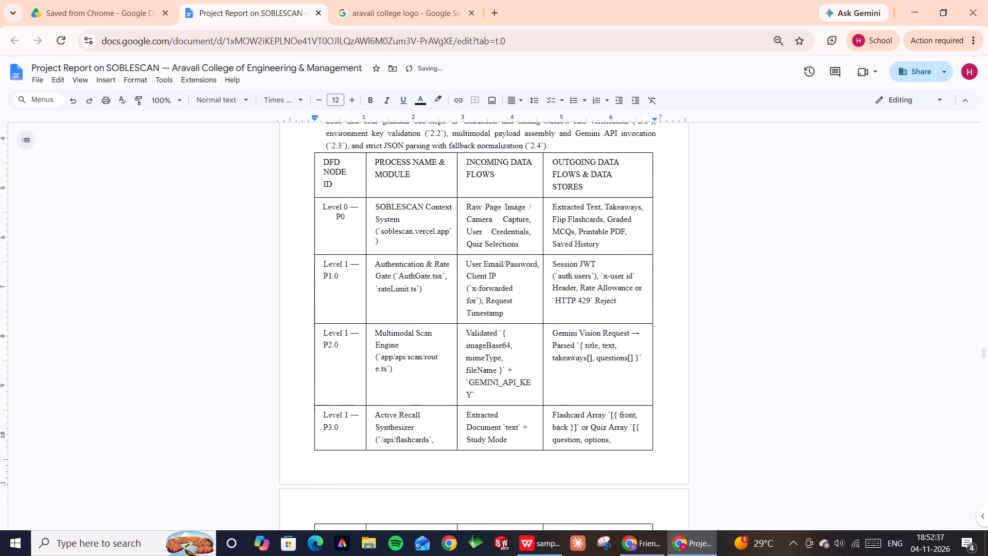
scroll(576, 193, "down", 11)
scroll(573, 195, "up", 3)
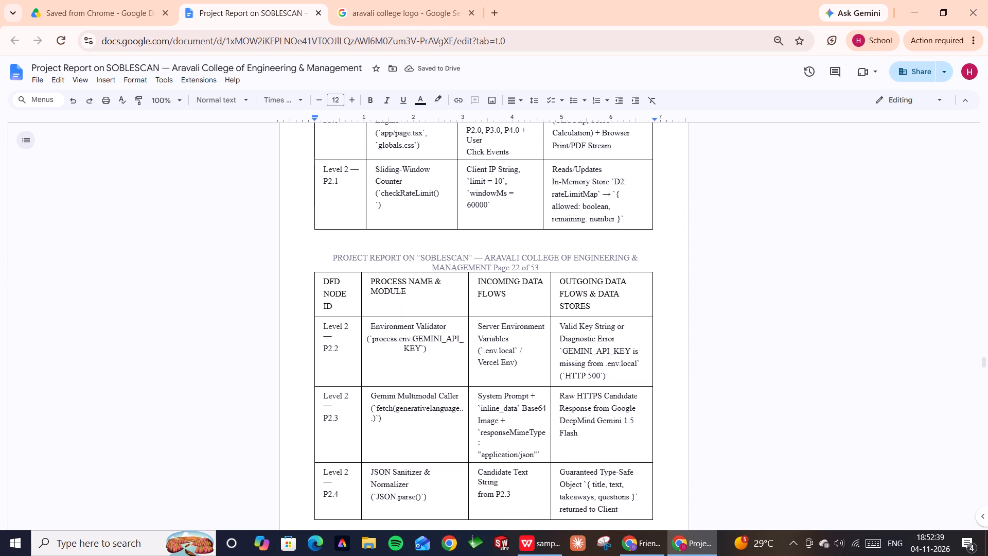
left_click_drag(552, 262, 591, 299)
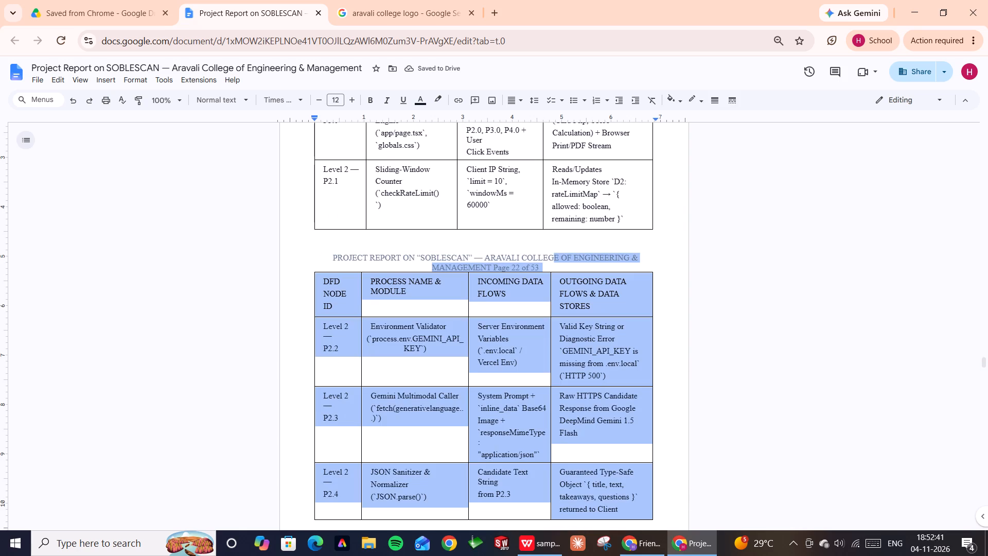
left_click_drag(591, 299, 562, 268)
left_click(549, 263)
left_click_drag(549, 267, 347, 248)
key("BackSpace")
key("BackSpace")
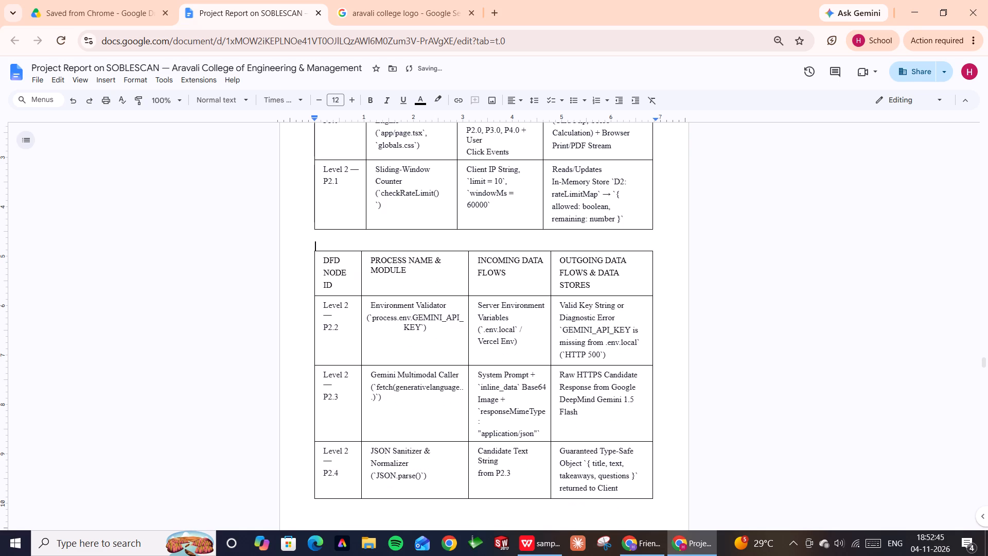
left_click(496, 251)
Delete the stray 'PROJECT REPORT ON SOBLESCAN… Page 23 of 53' text above the Second Normal Form paragraph in section 3.6 and tidy the blank lines there.
scroll(523, 249, "down", 6)
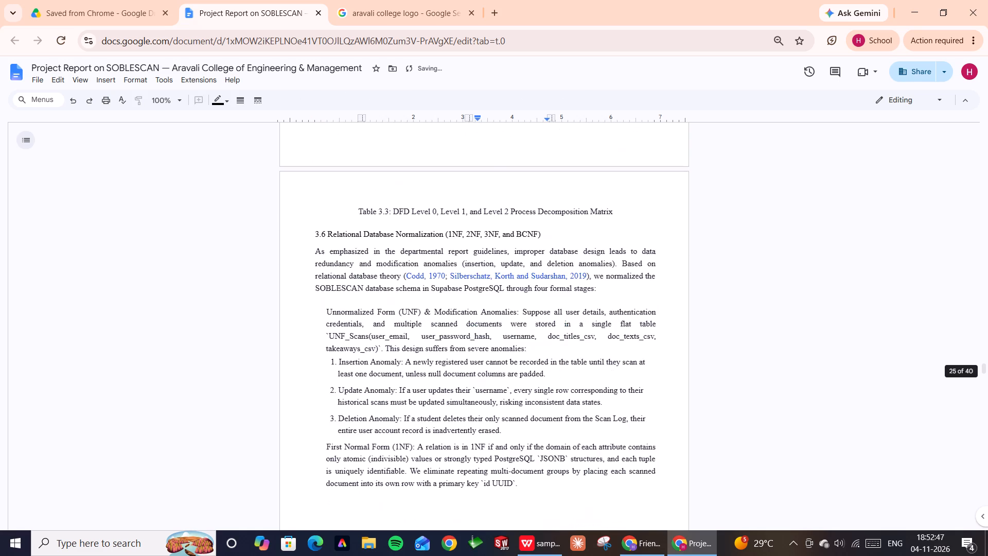
scroll(520, 256, "down", 7)
scroll(550, 217, "up", 2)
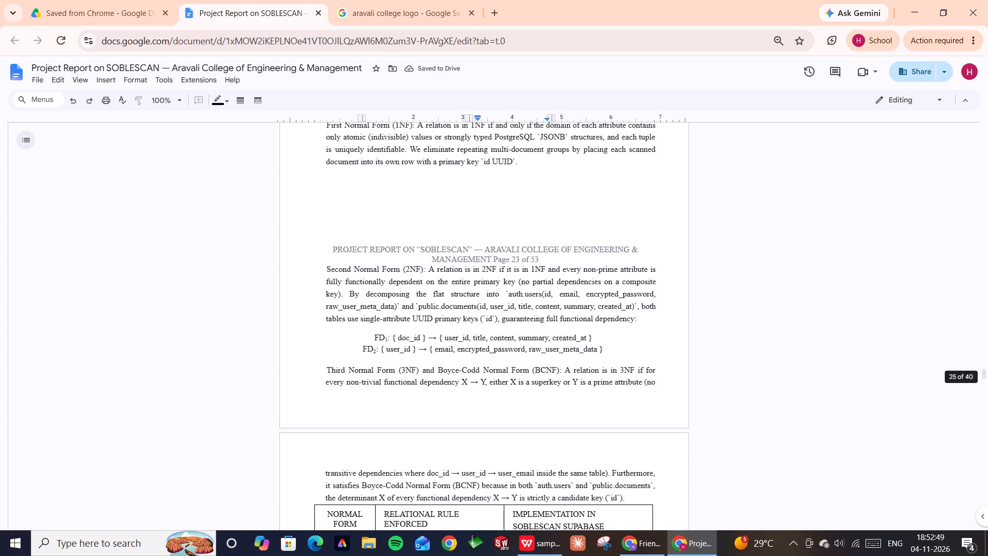
left_click_drag(561, 256, 326, 242)
key("BackSpace")
scroll(463, 240, "down", 1)
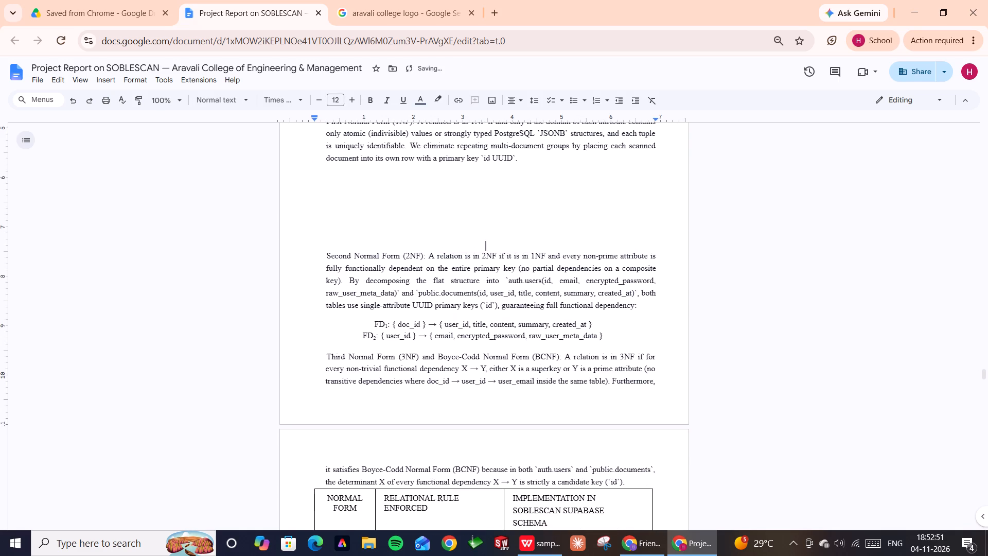
scroll(464, 240, "up", 2)
key("BackSpace")
scroll(516, 240, "down", 4)
scroll(517, 240, "up", 4)
key("BackSpace")
scroll(517, 242, "down", 6)
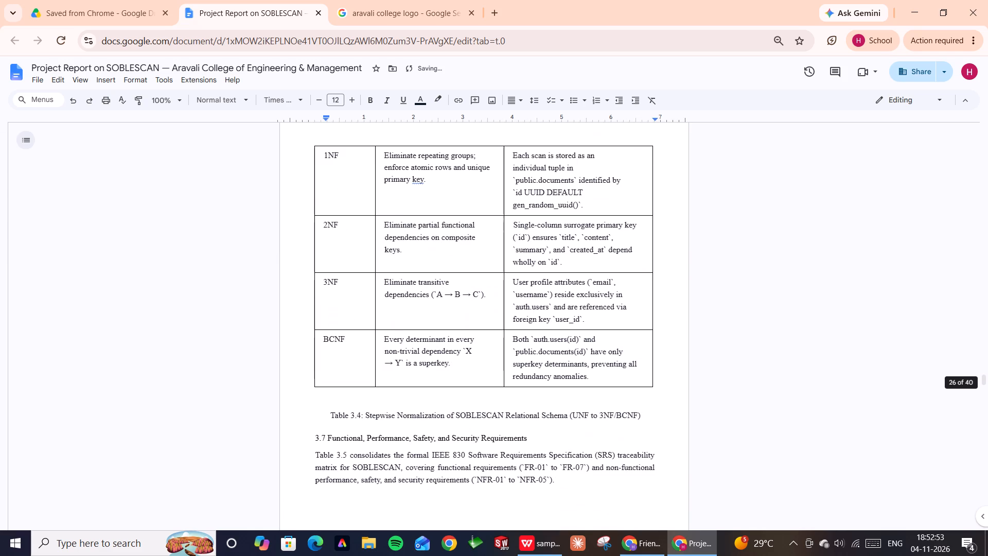
key("Return")
Delete the stray 'PROJECT REPORT ON SOBLESCAN… Page 24 of 53' text and the blank lines above the REQ. ID table in section 3.7.
scroll(516, 245, "down", 9)
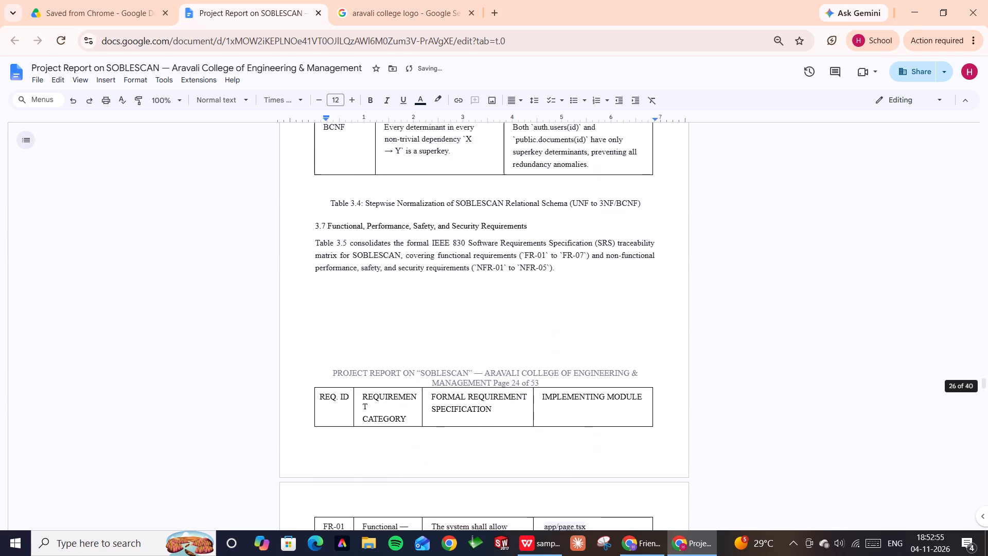
scroll(514, 247, "down", 4)
scroll(514, 247, "up", 4)
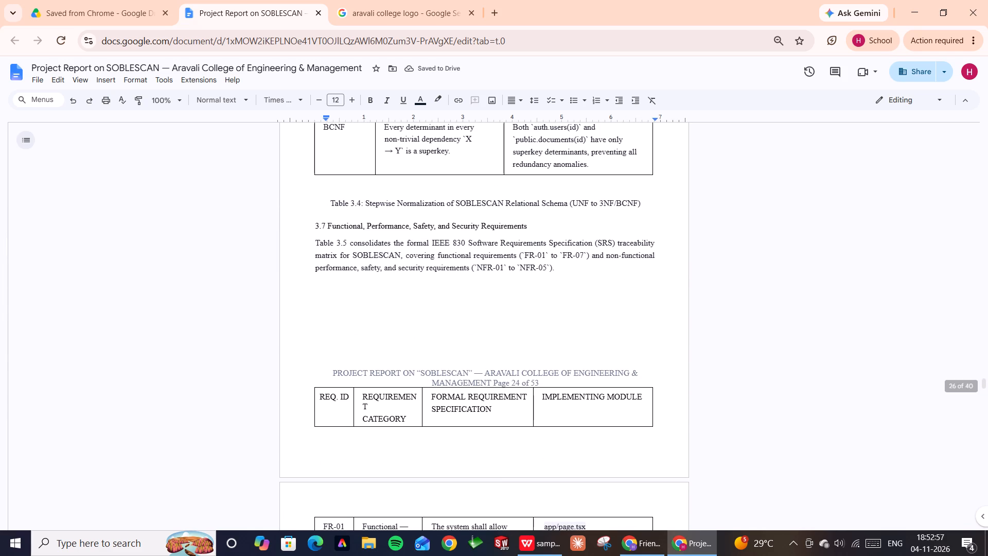
left_click_drag(555, 377, 322, 326)
key("BackSpace")
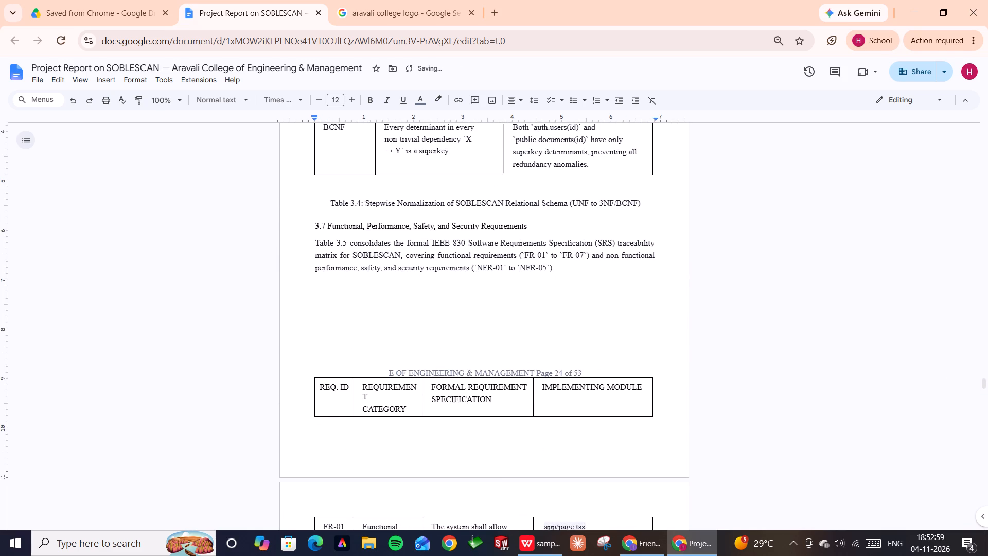
left_click_drag(594, 351, 332, 337)
key("BackSpace")
key("BackSpace")
key("BackSpace")
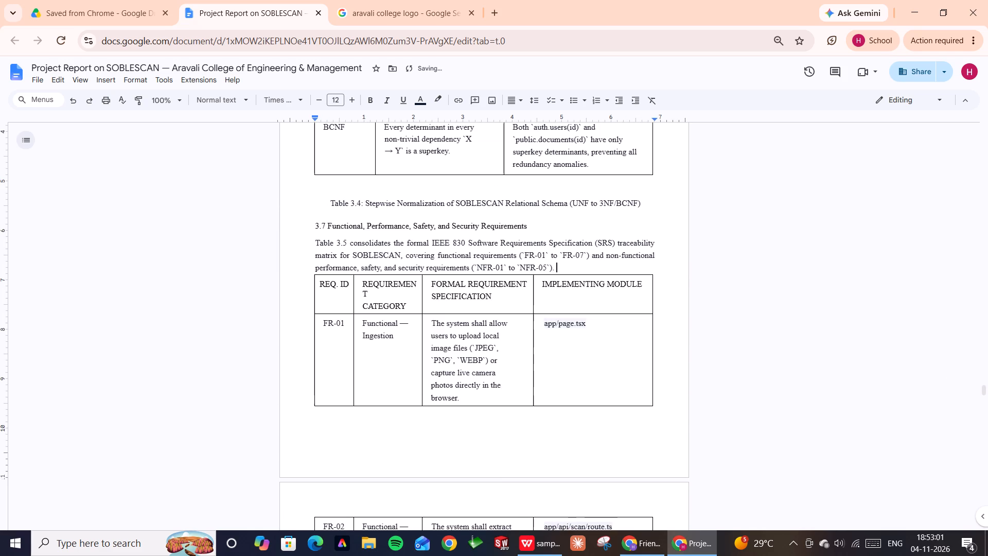
Delete the stray 'PROJECT REPORT ON SOBLESCAN… Page 25 of 53' text above the REQ. ID header row preceding NFR-03.
scroll(577, 308, "down", 14)
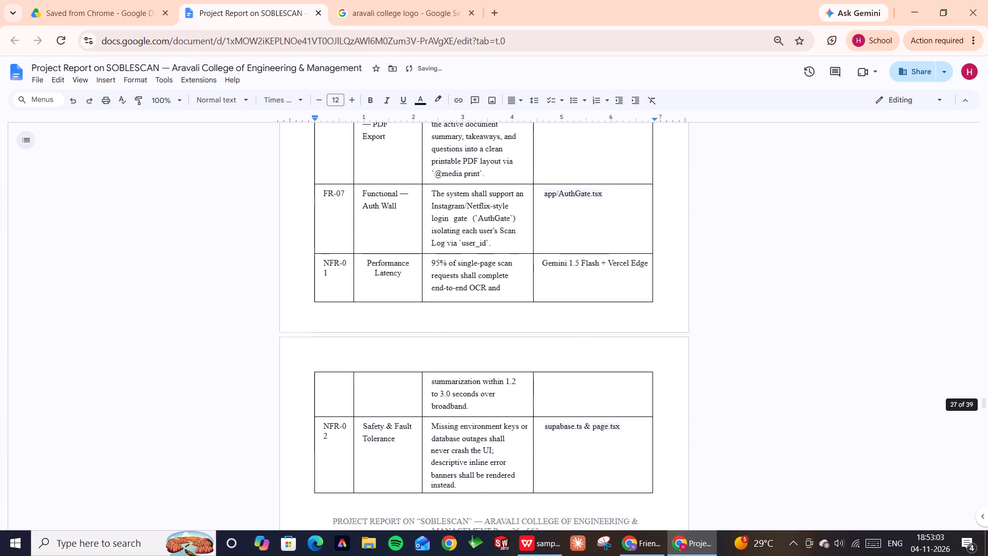
scroll(572, 308, "down", 2)
scroll(572, 308, "up", 4)
scroll(572, 307, "down", 4)
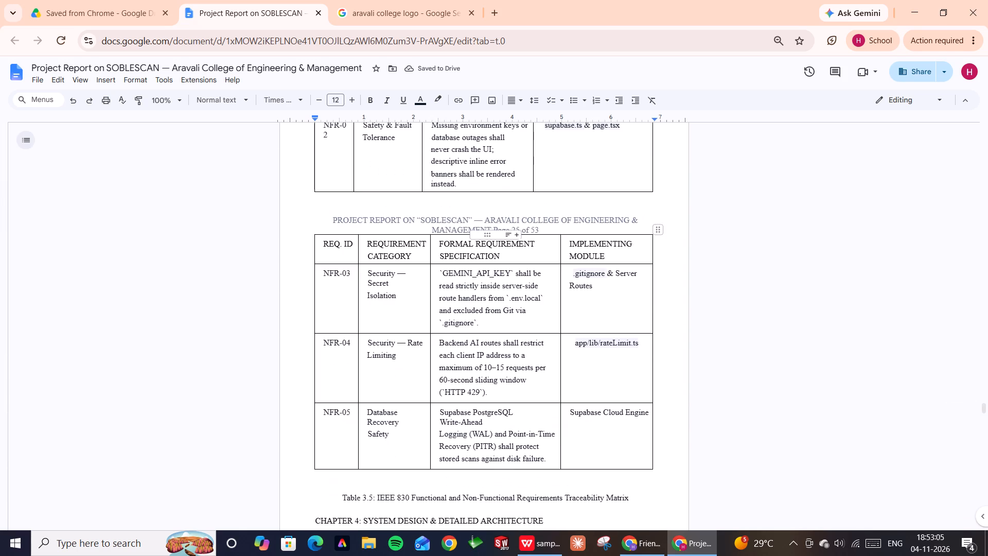
left_click_drag(548, 227, 300, 208)
key("BackSpace")
key("BackSpace")
Delete the stray 'PROJECT REPORT ON SOBLESCAN… Page 26 of 53' text and blank line above the MODULE NAME table in section 4.2.
scroll(488, 225, "down", 7)
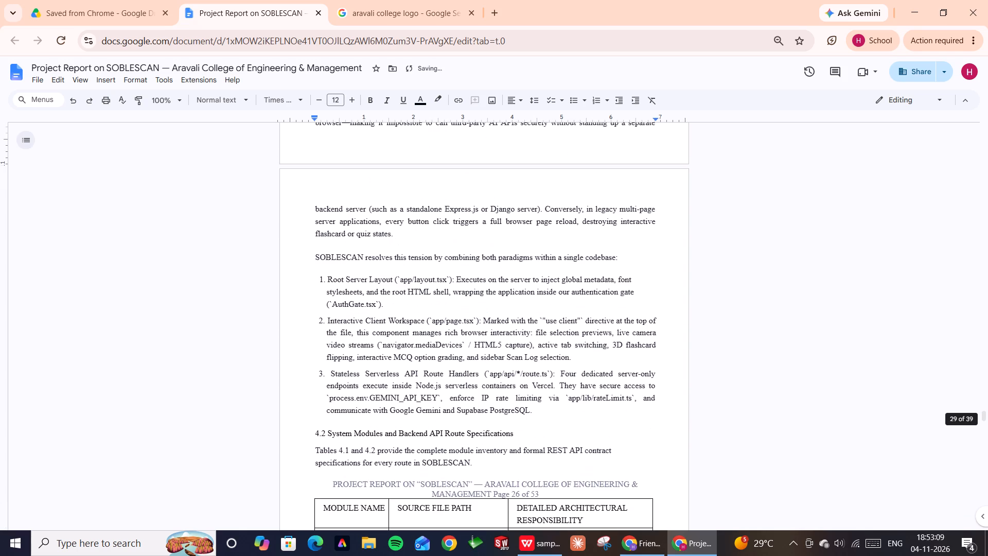
scroll(488, 231, "down", 5)
left_click_drag(568, 169, 301, 178)
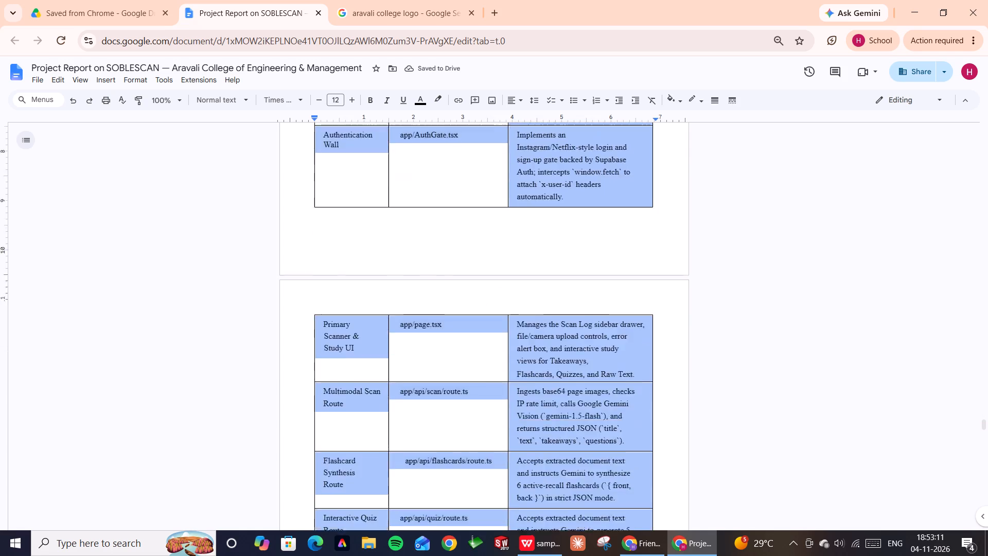
left_click_drag(301, 178, 311, 130)
scroll(380, 215, "up", 6)
scroll(577, 374, "up", 5)
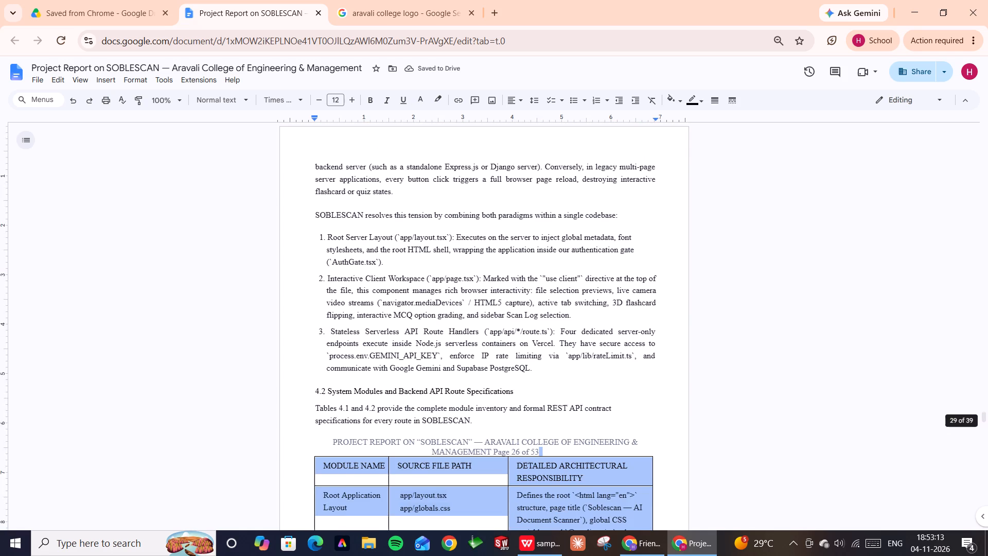
left_click(608, 439)
left_click_drag(556, 447, 325, 430)
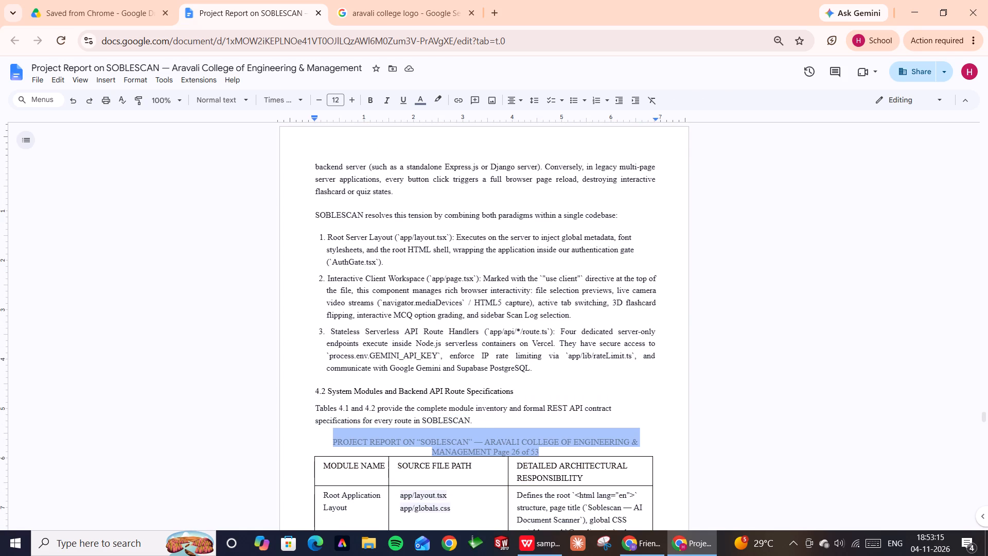
left_click_drag(325, 430, 320, 445)
key("BackSpace")
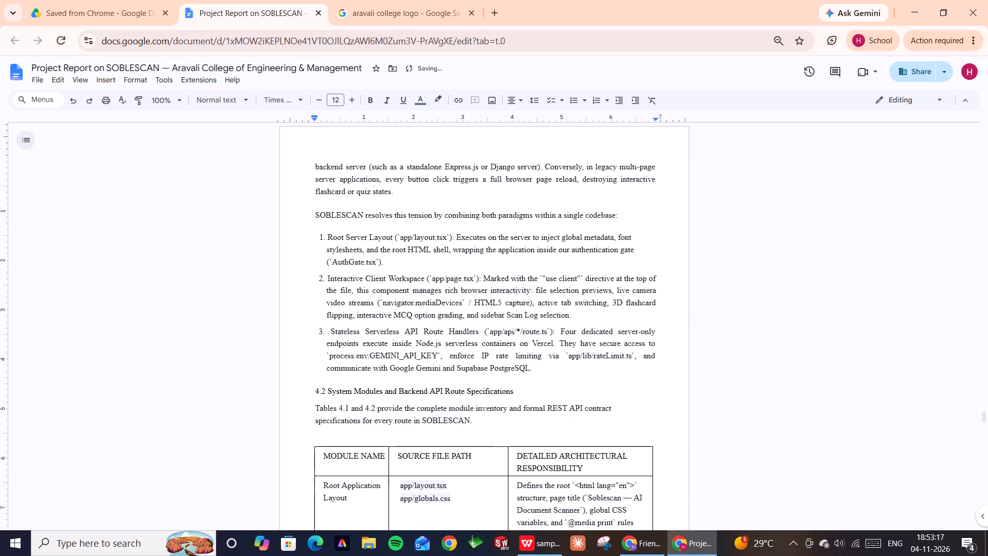
key("BackSpace")
Delete the stray 'PROJECT REPORT ON SOBLESCAN… Page 27 of 53' text and blank lines above the ENDPOINT & METHOD table in section 4.2.
scroll(546, 356, "down", 19)
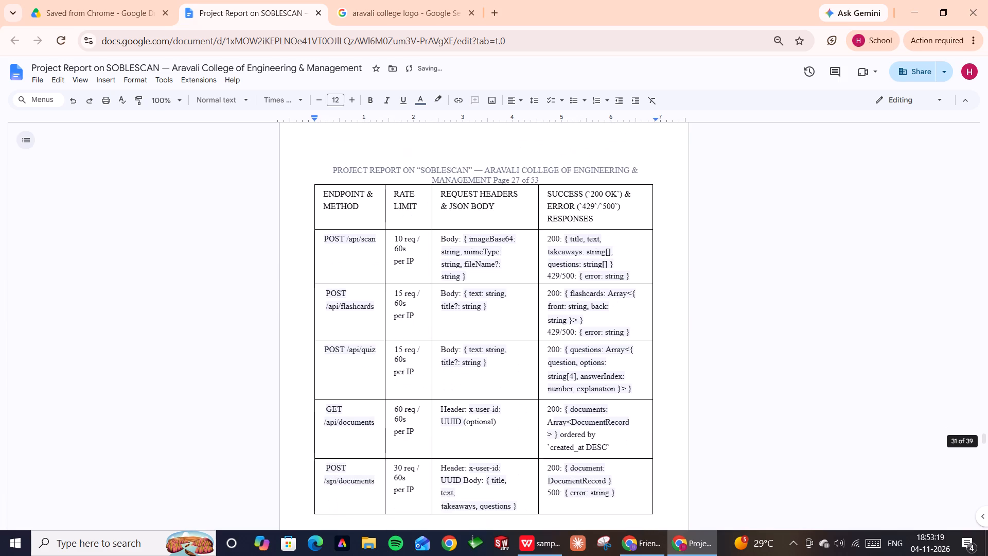
left_click_drag(543, 178, 323, 161)
key("BackSpace")
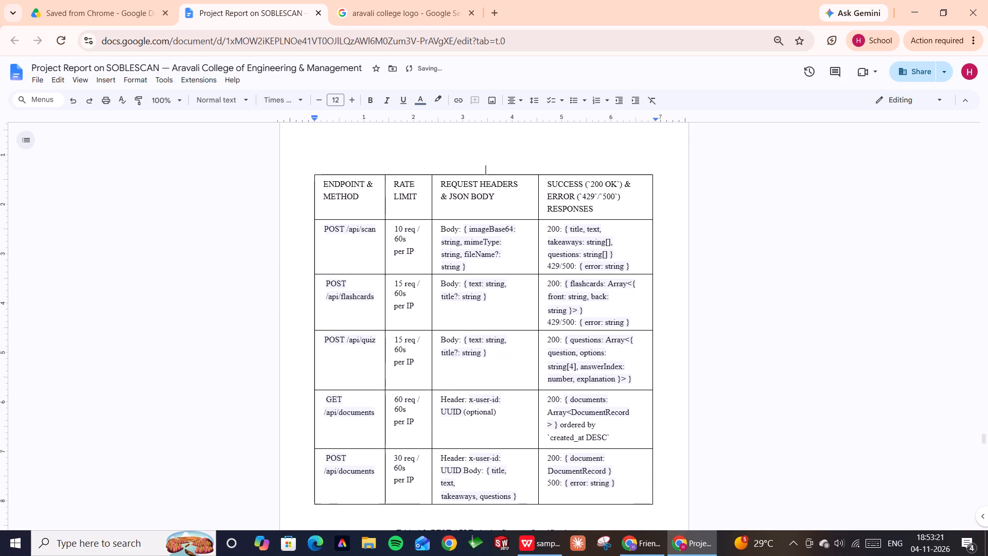
key("BackSpace")
scroll(540, 199, "down", 6)
scroll(541, 205, "up", 8)
key("BackSpace")
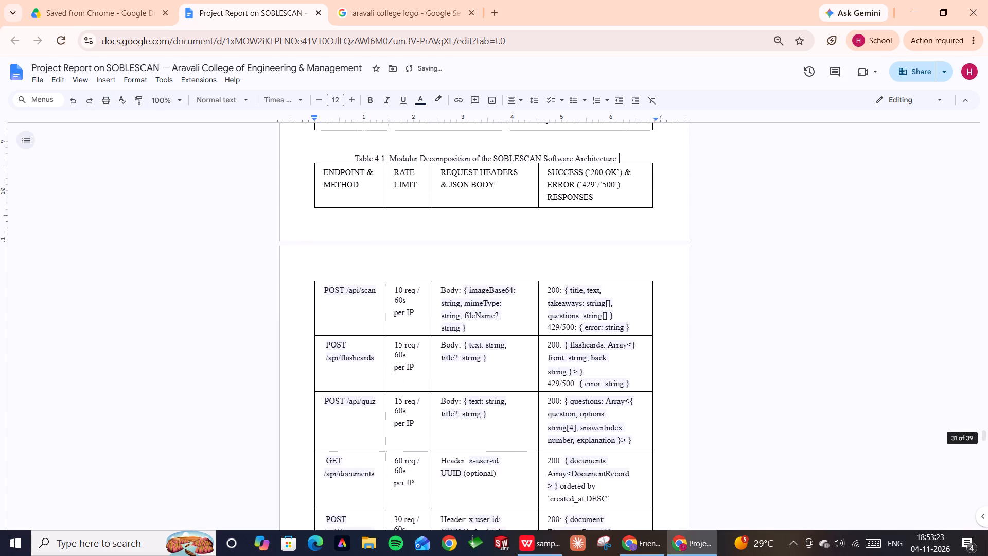
Delete the stray 'PROJECT REPORT ON SOBLESCAN… Page 28 of 53' text and the blank lines above the 4.4 Sliding-Window Rate-Limiting heading.
scroll(605, 245, "down", 12)
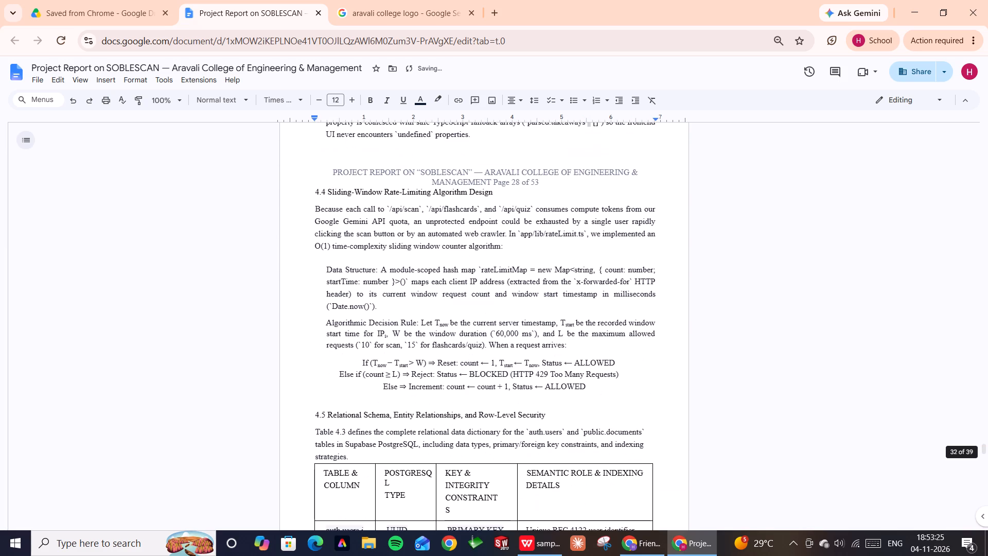
left_click_drag(561, 179, 215, 177)
key("BackSpace")
key("BackSpace")
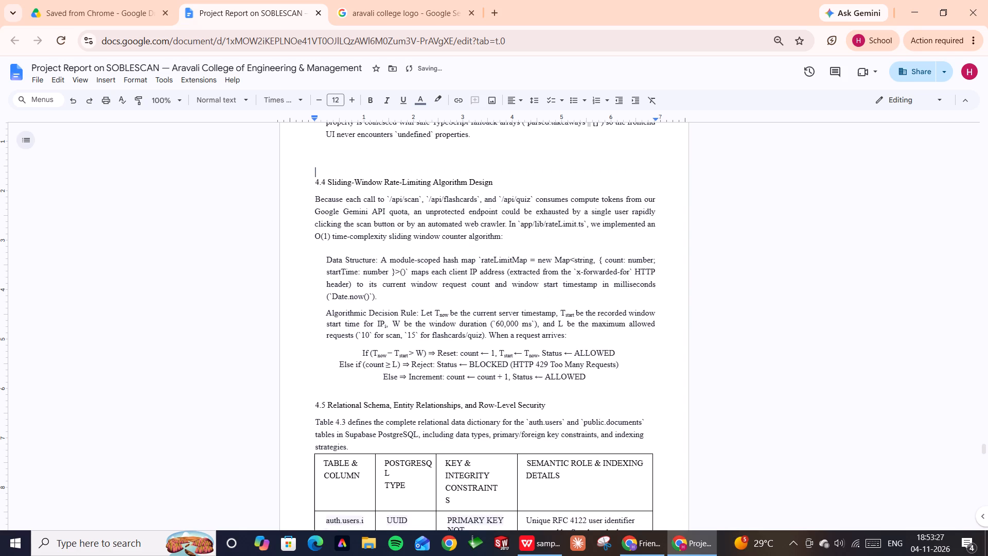
key("BackSpace")
Copy the heading 'CHAPTER 5: SYSTEM IMPLEMENTATION & COMPLETE SOURCE' from the report.
scroll(561, 170, "down", 6)
scroll(425, 279, "down", 6)
scroll(525, 253, "down", 3)
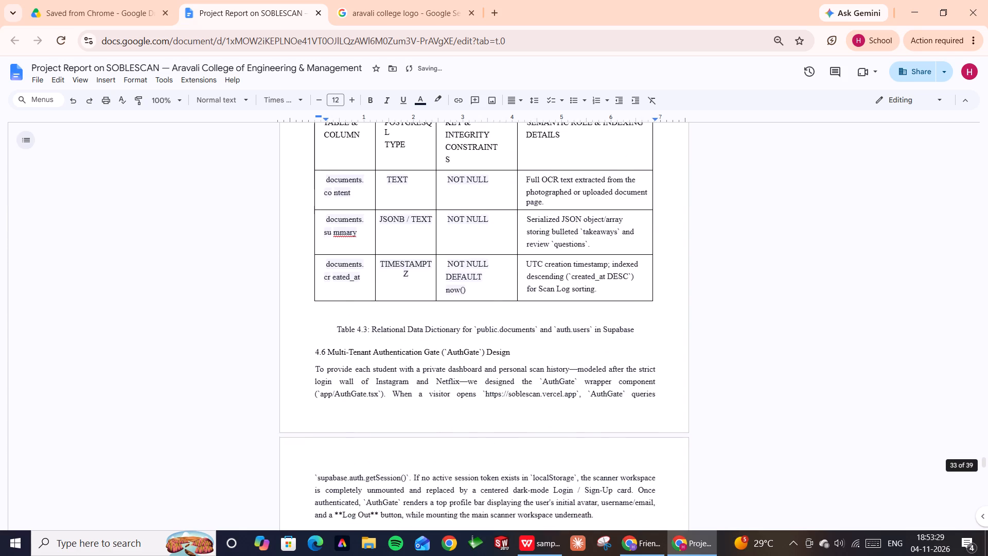
scroll(525, 253, "down", 6)
scroll(525, 253, "up", 4)
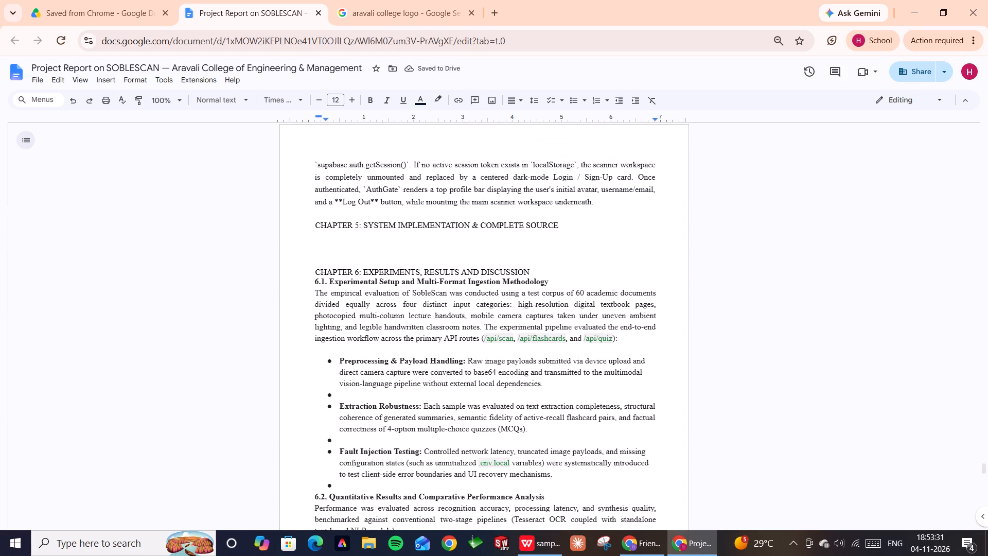
left_click_drag(309, 231, 382, 225)
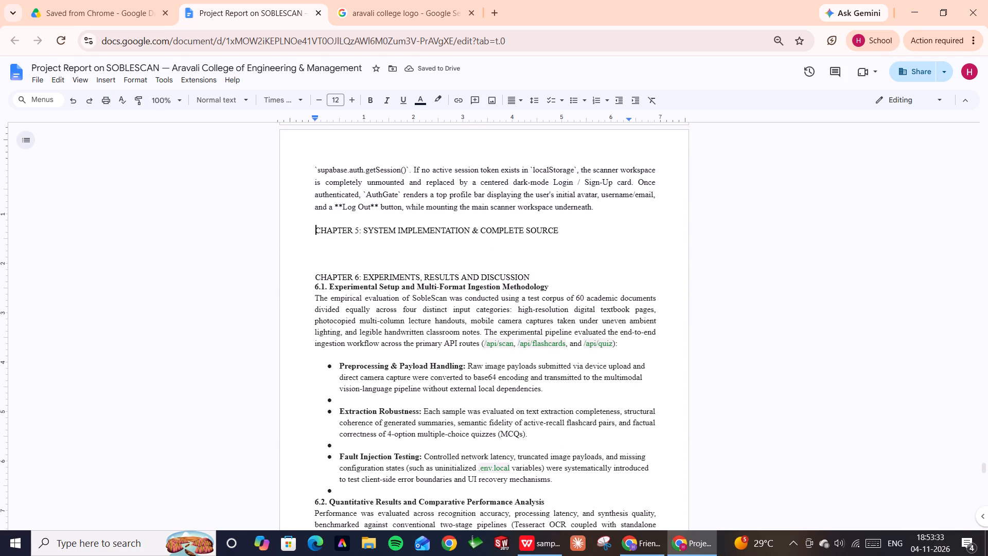
left_click_drag(382, 225, 599, 224)
key("ctrl+a")
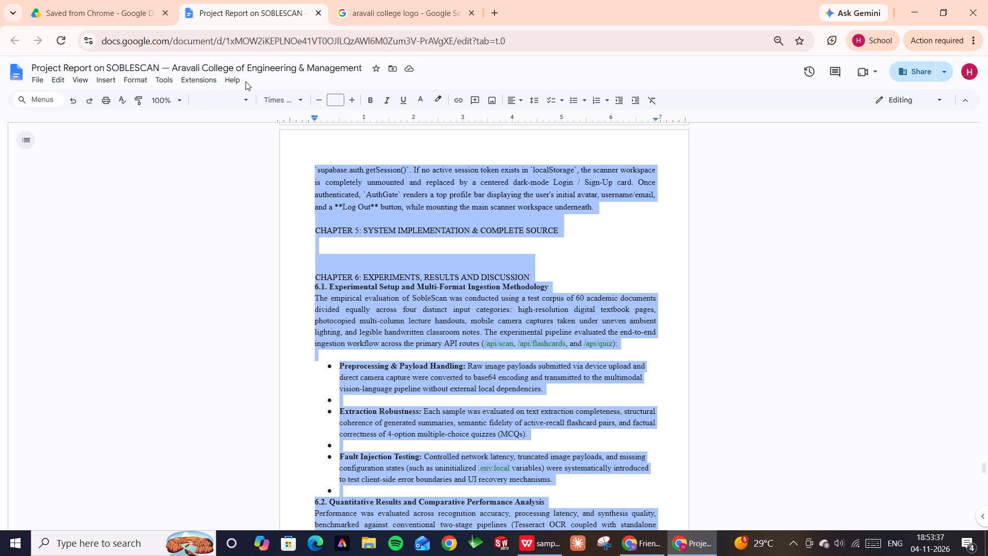
left_click(562, 223)
left_click_drag(571, 231, 276, 247)
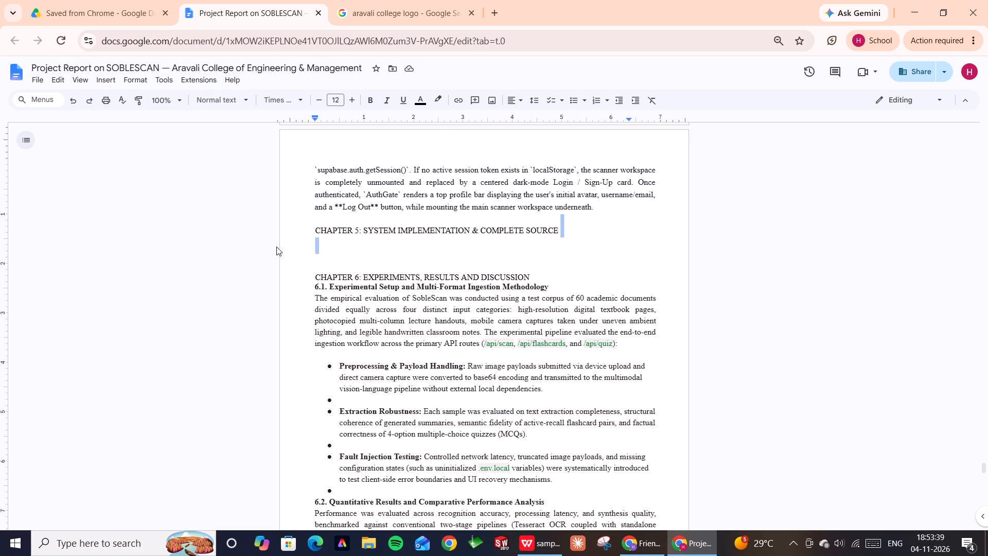
left_click_drag(276, 247, 288, 230)
key("ctrl+c")
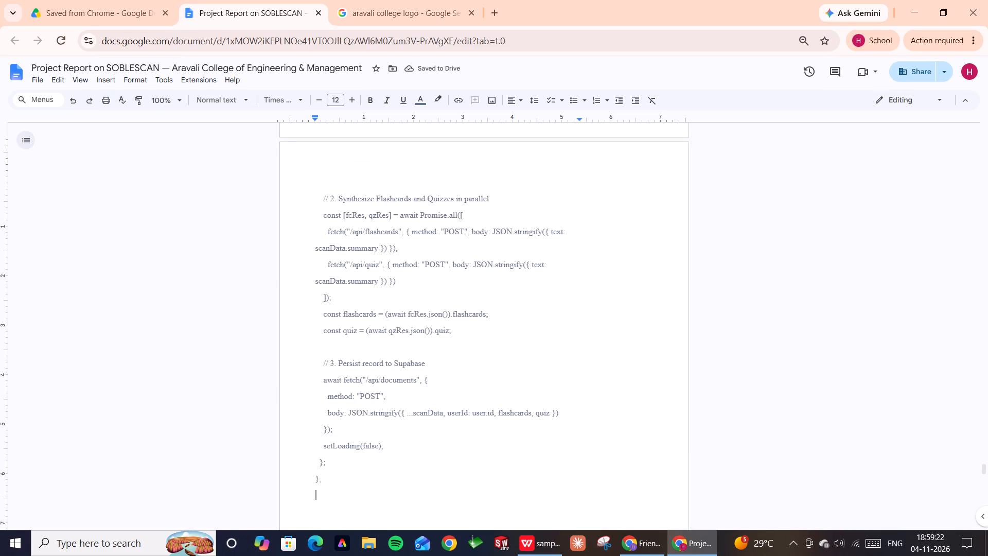
Delete the extra blank lines between the end of the pasted code and the Chapter 6 heading.
key("BackSpace")
key("BackSpace")
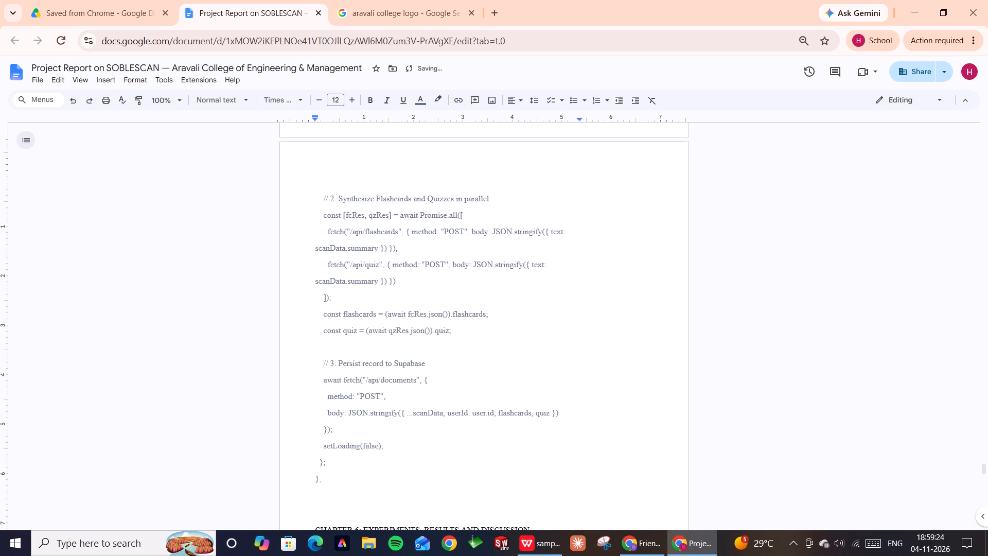
left_click(344, 491)
key("BackSpace")
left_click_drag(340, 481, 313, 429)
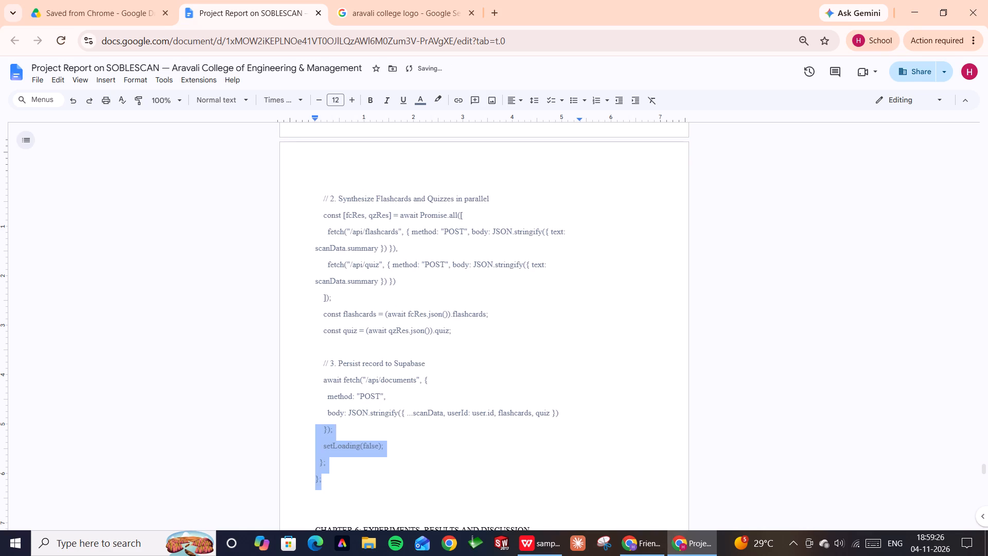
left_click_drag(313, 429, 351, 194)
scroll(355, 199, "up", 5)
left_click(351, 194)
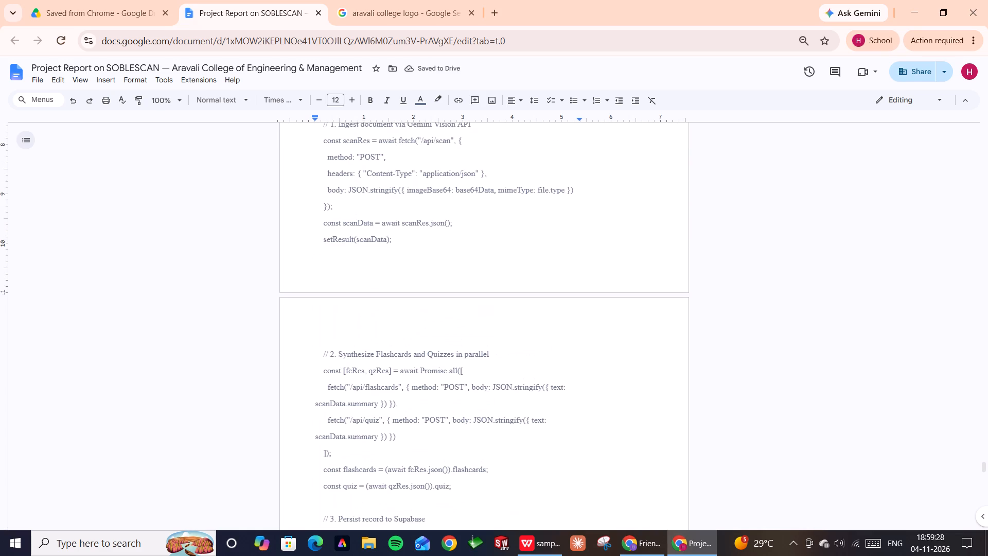
Delete the blank line above the '// 3. Persist record to Supabase' comment in the pasted code.
scroll(448, 315, "down", 4)
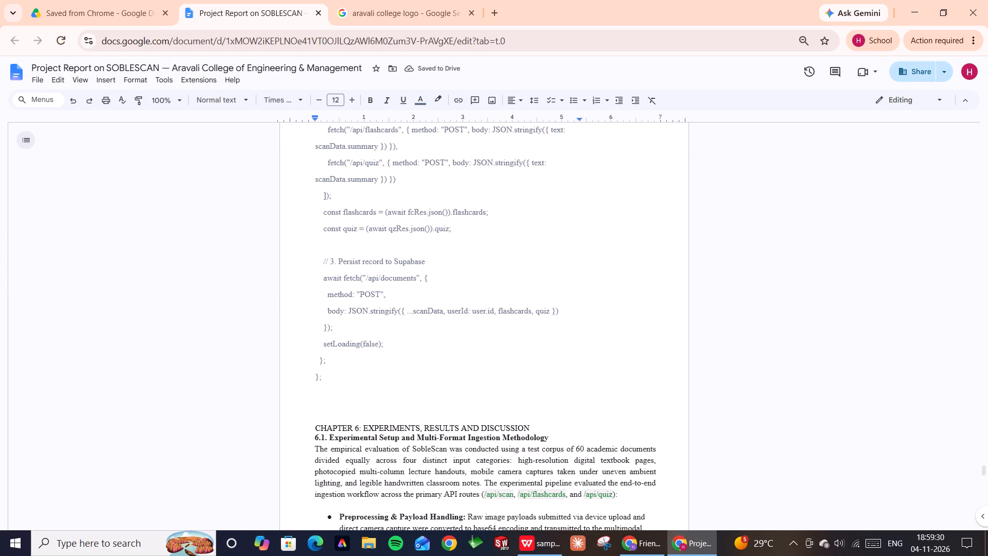
left_click(326, 247)
key("BackSpace")
key("BackSpace")
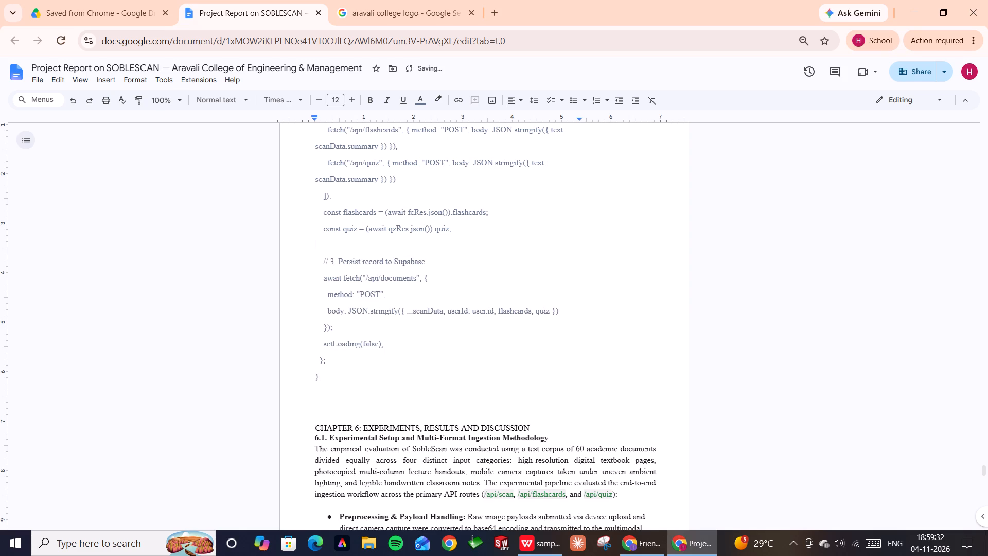
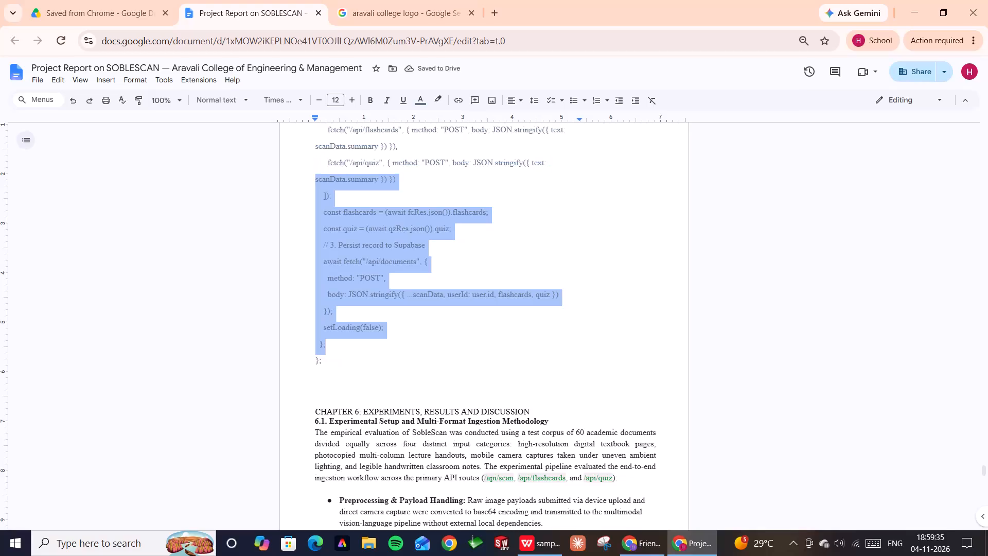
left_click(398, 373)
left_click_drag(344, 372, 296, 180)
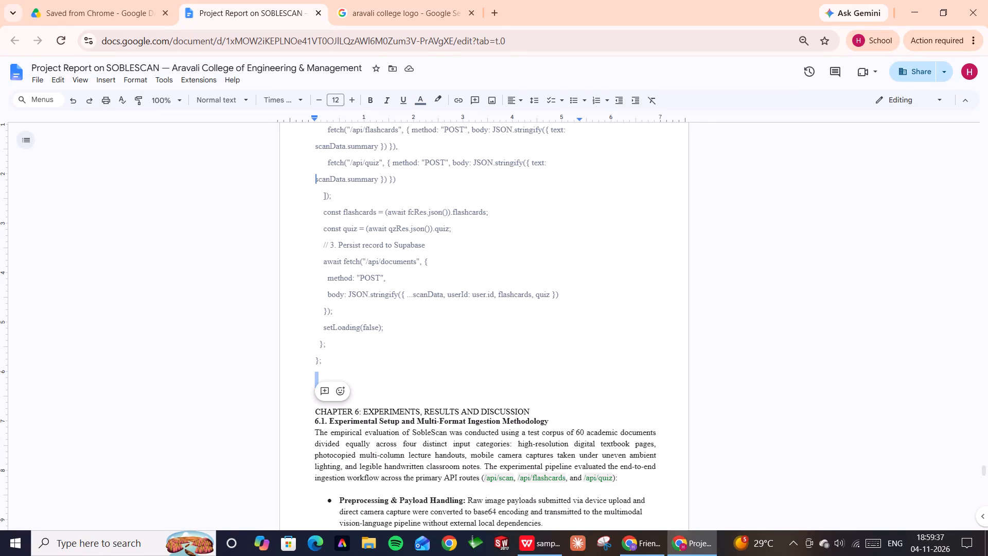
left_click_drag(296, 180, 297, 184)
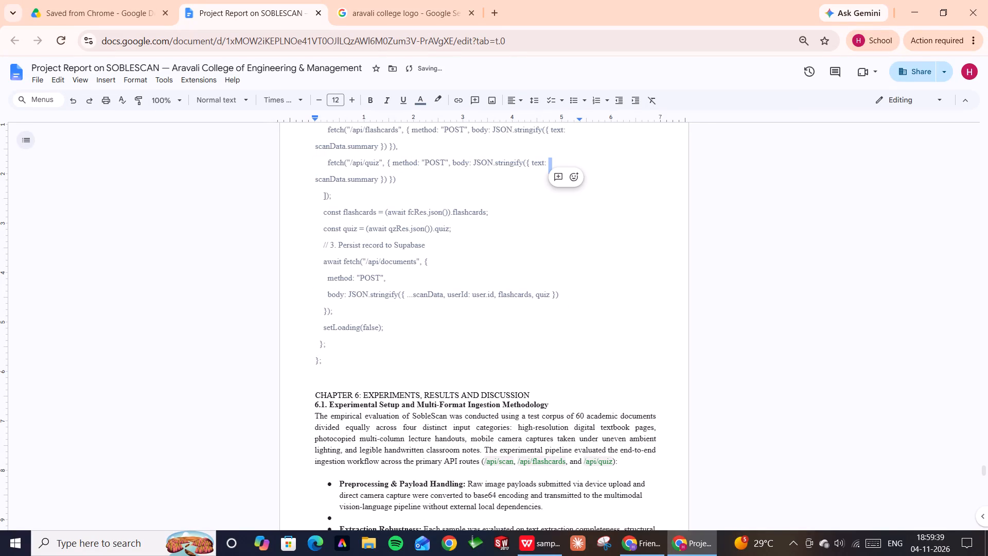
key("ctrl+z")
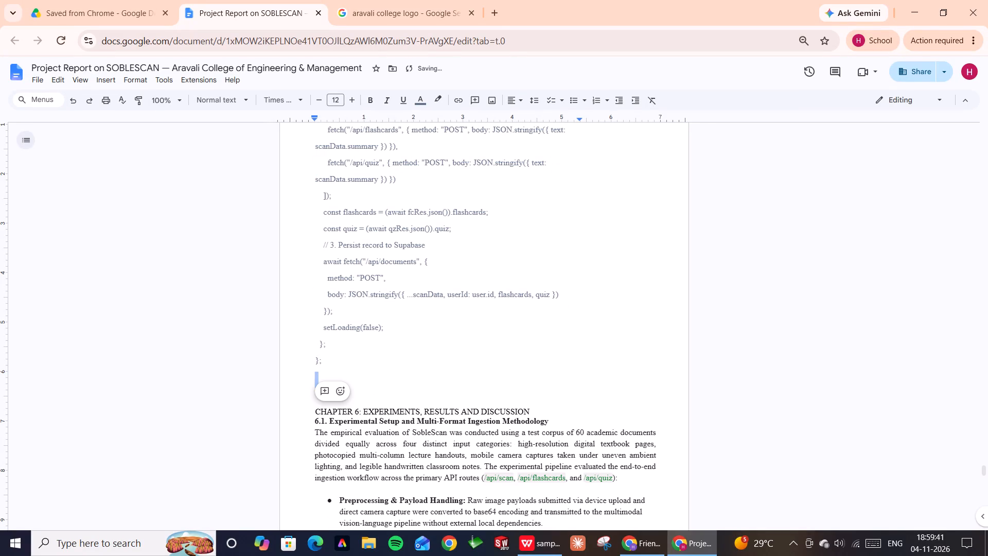
Set single line spacing for all Chapter 5 content, from heading 5.1.1 to the end of the code before Chapter 6.
left_click(430, 352)
left_click_drag(368, 358, 333, 179)
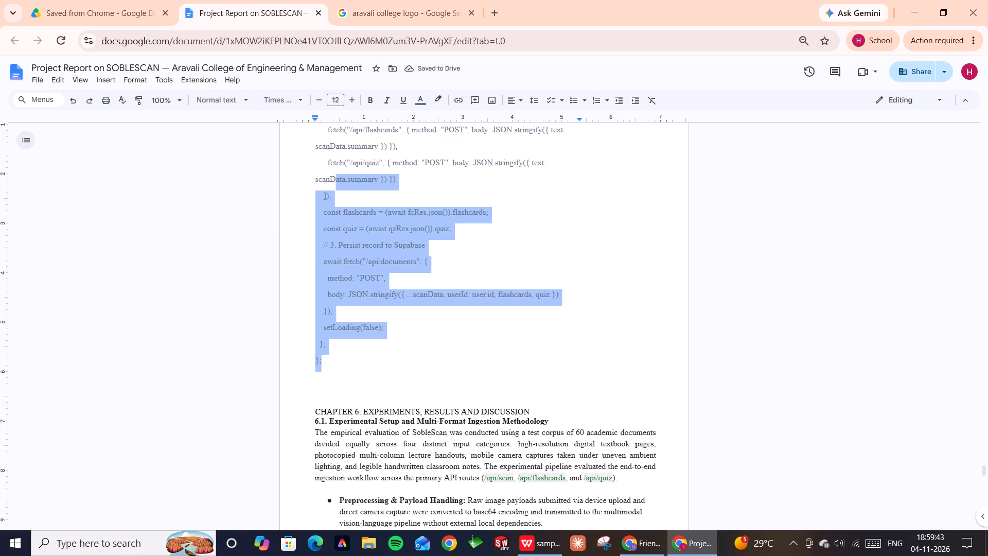
left_click_drag(333, 179, 314, 194)
scroll(333, 169, "up", 13)
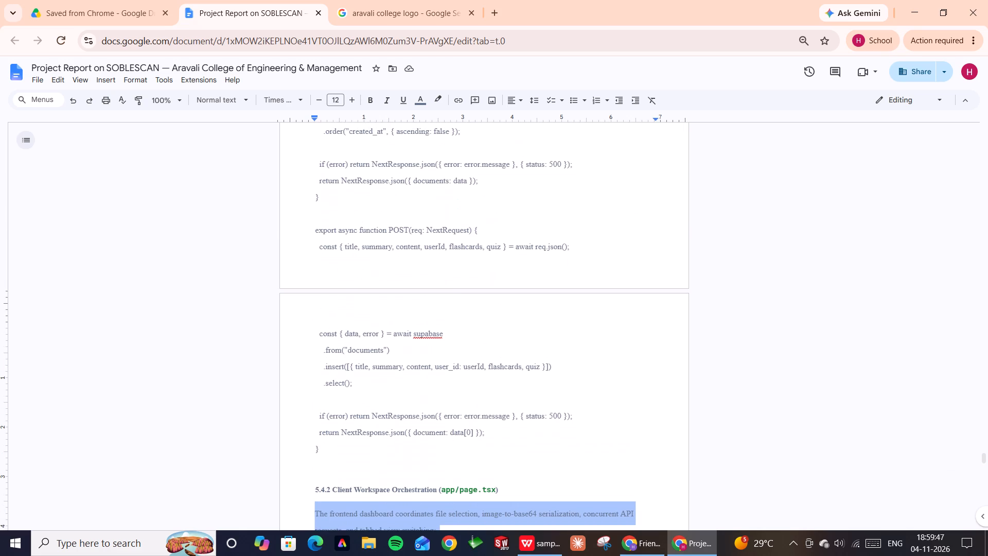
left_click_drag(314, 194, 320, 189)
scroll(314, 194, "up", 20)
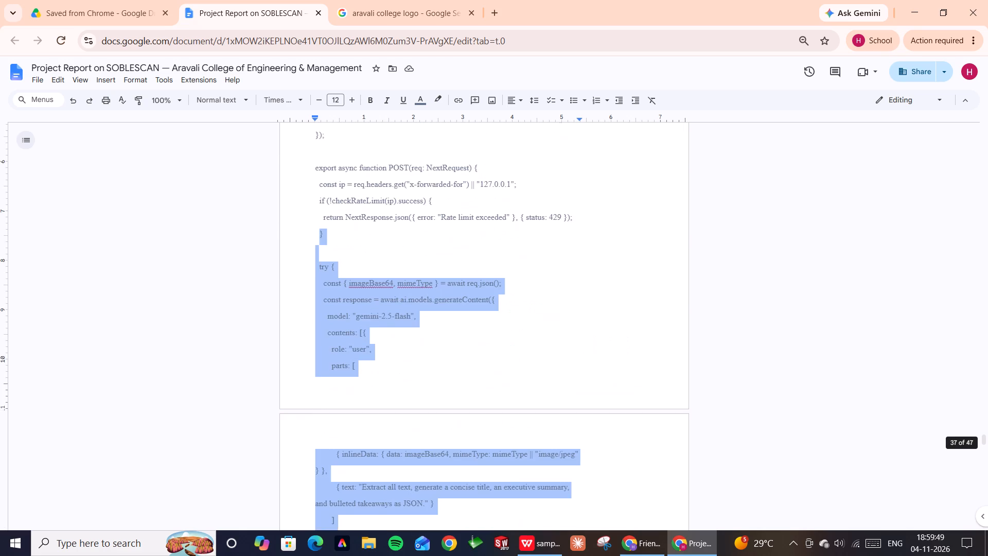
left_click_drag(320, 189, 300, 211)
scroll(320, 189, "up", 20)
scroll(300, 211, "up", 5)
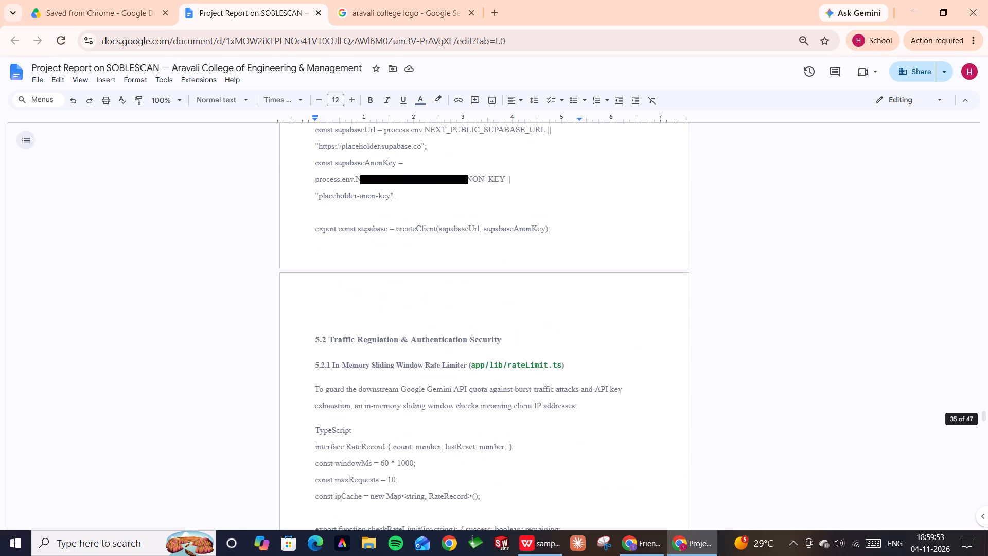
left_click_drag(300, 211, 311, 258)
scroll(311, 242, "up", 7)
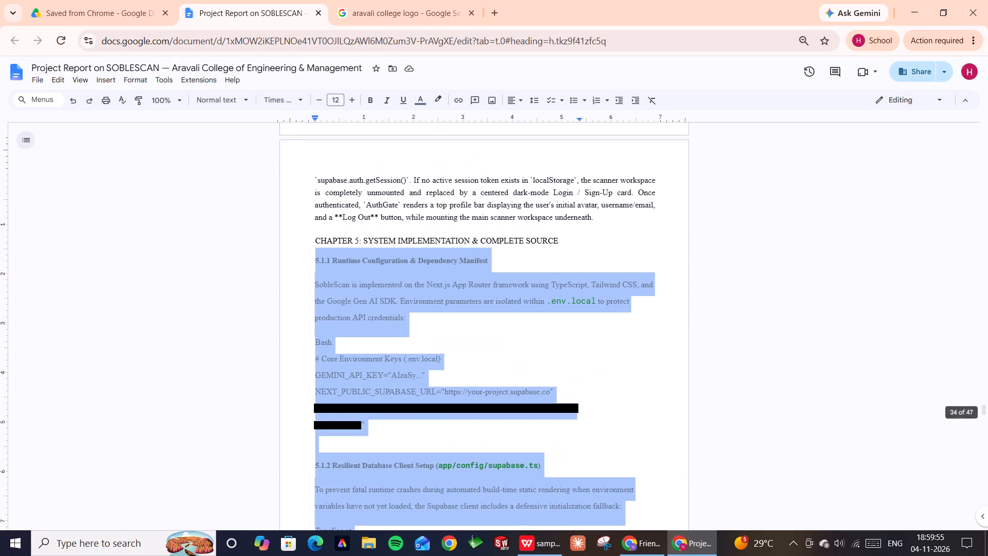
left_click_drag(311, 258, 311, 260)
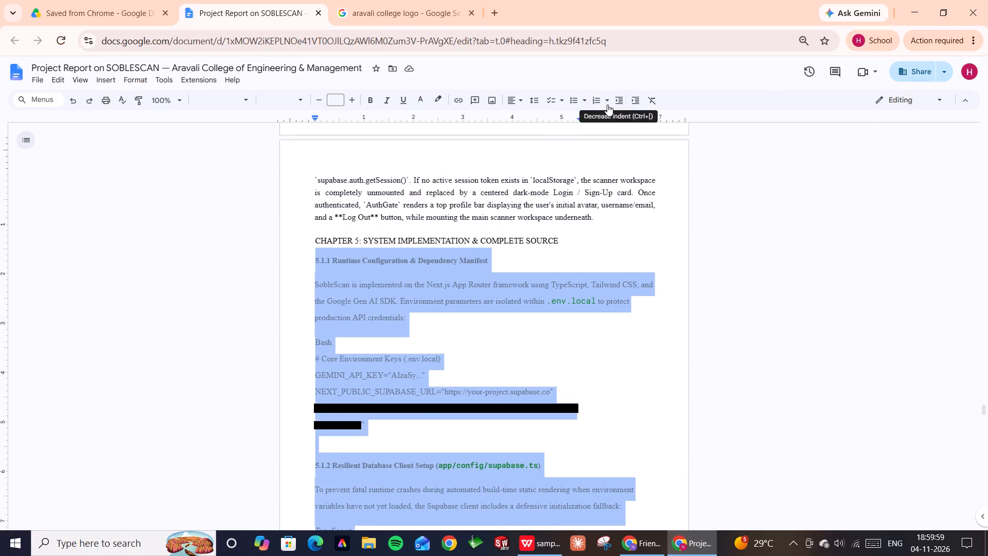
left_click(607, 105)
left_click(585, 100)
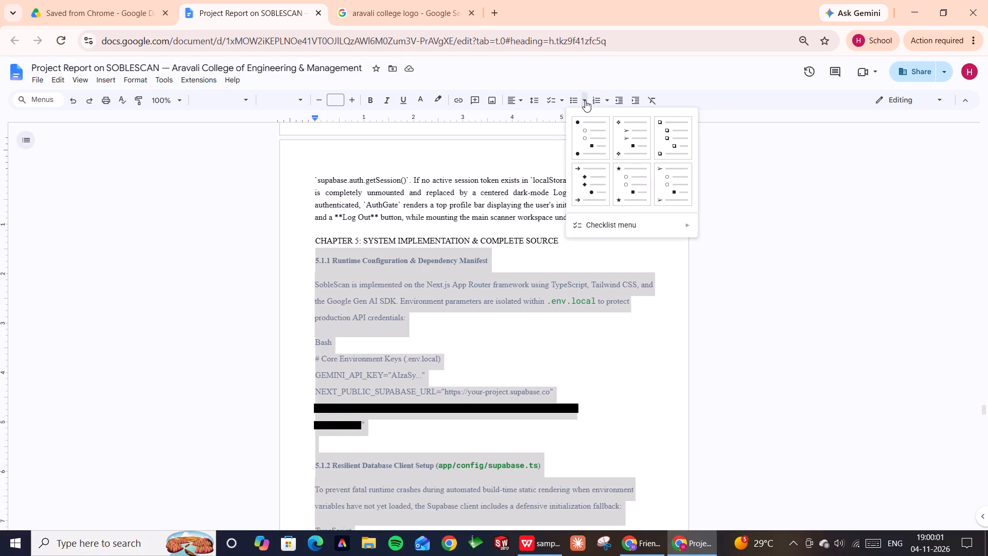
left_click(585, 100)
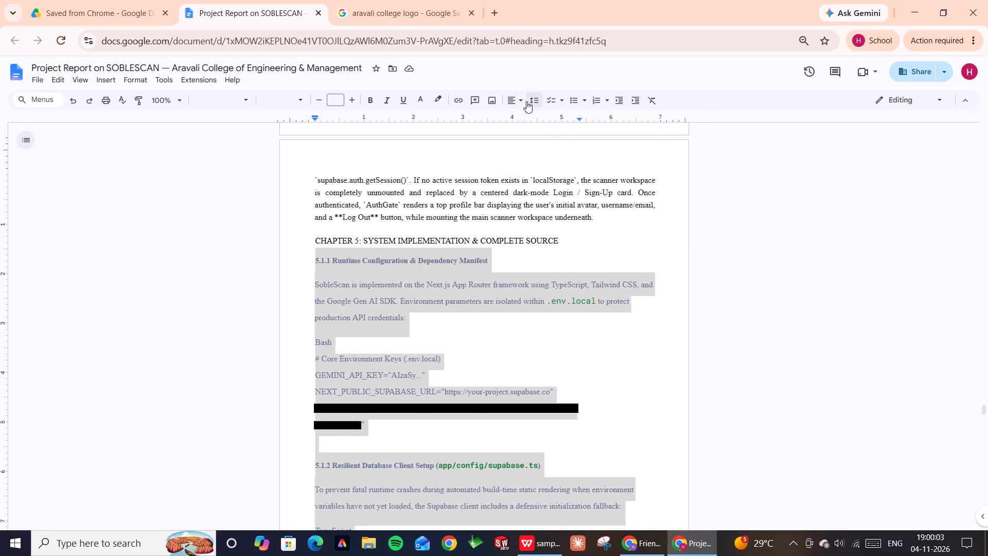
left_click(534, 101)
left_click(564, 117)
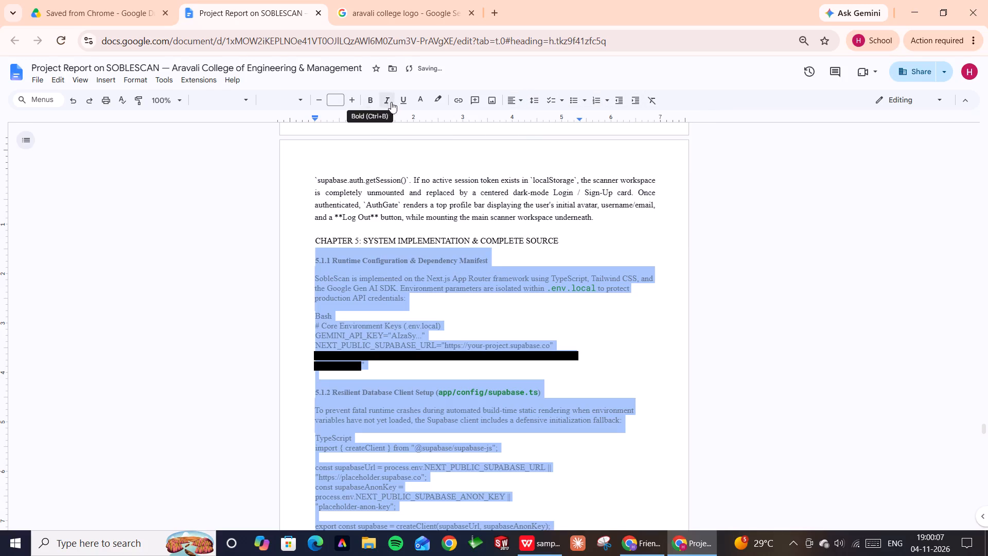
Change the text color of the selected Chapter 5 content to black.
left_click(425, 102)
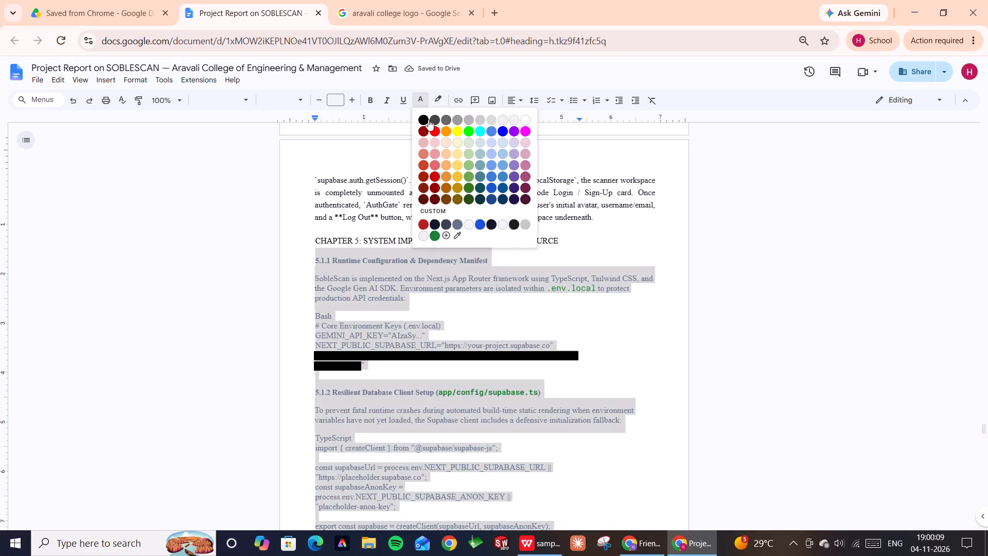
left_click(425, 118)
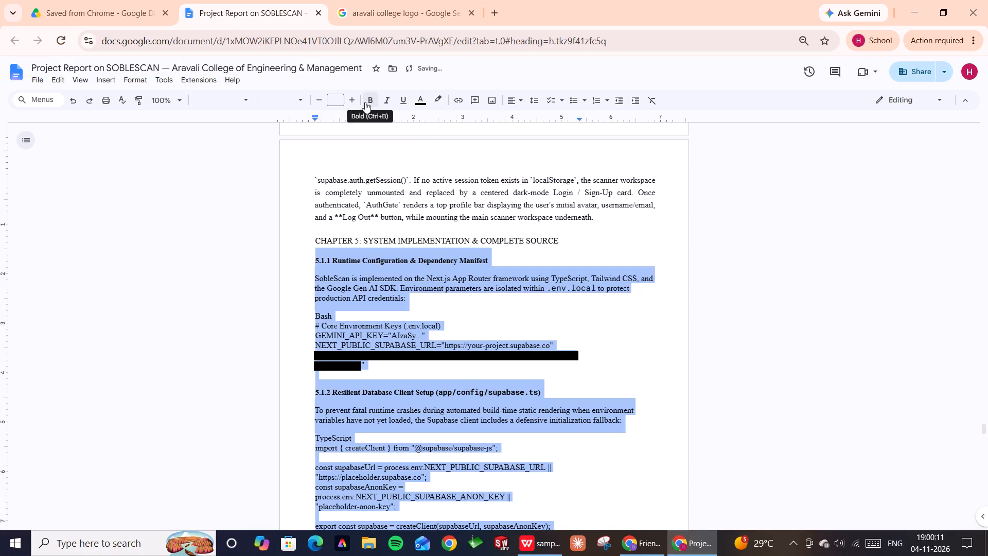
Set the selected Chapter 5 content to 12 pt Times New Roman.
left_click(337, 99)
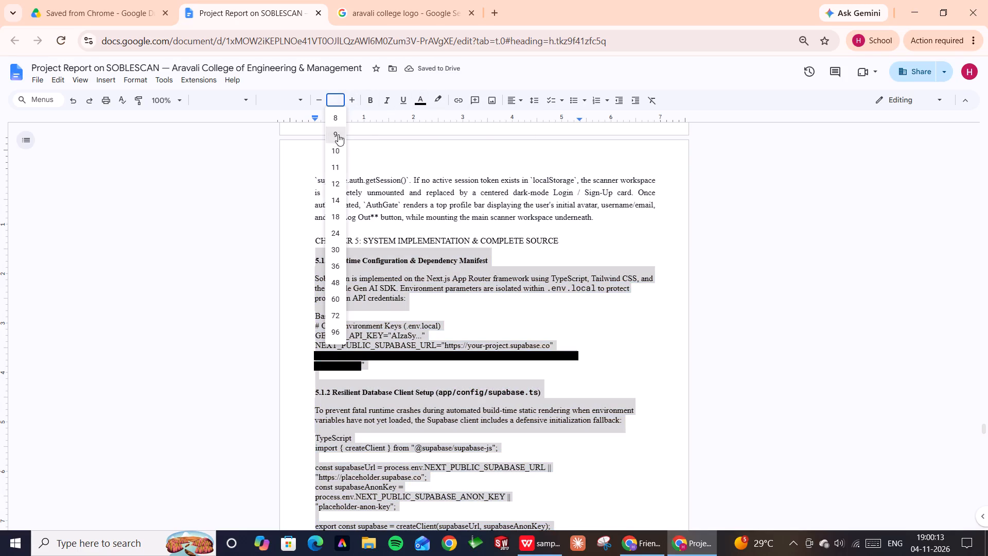
left_click(338, 180)
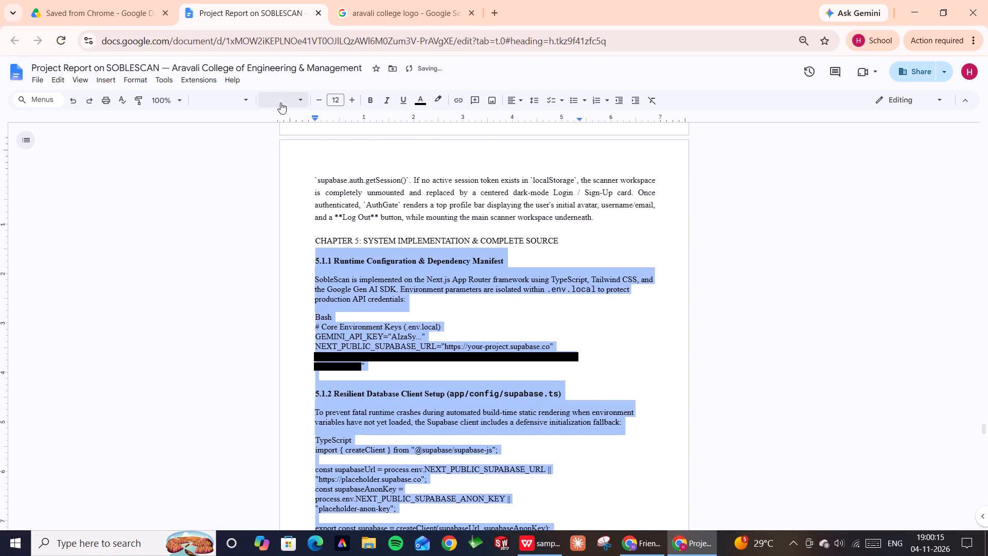
left_click(293, 105)
left_click(309, 159)
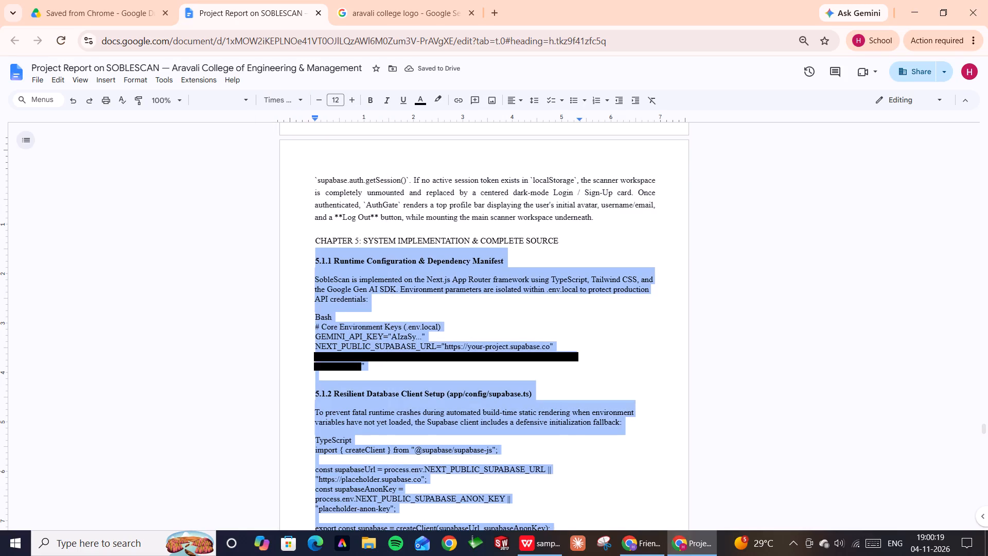
left_click(603, 346)
Insert four blank lines above the CHAPTER 6: EXPERIMENTS, RESULTS AND DISCUSSION heading.
scroll(925, 380, "down", 5)
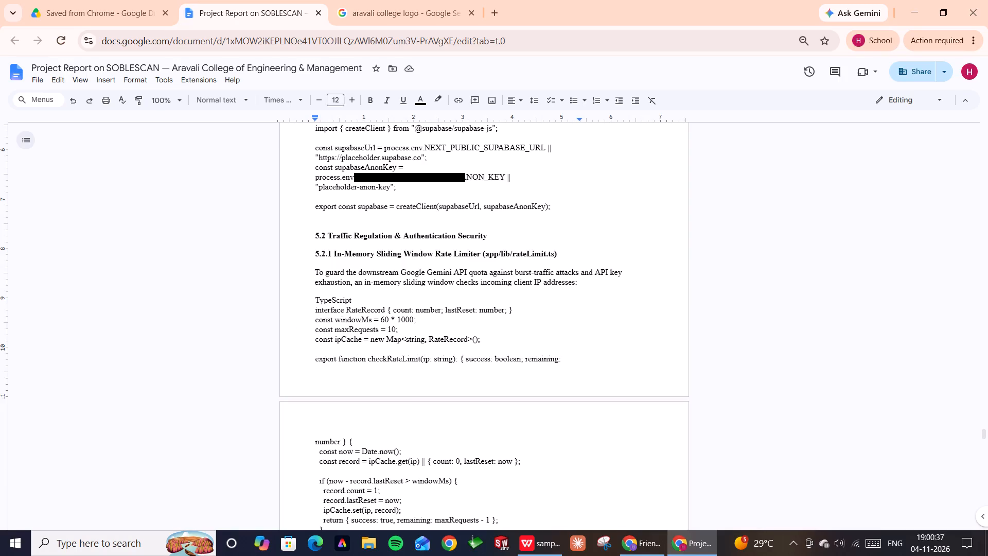
scroll(468, 286, "down", 18)
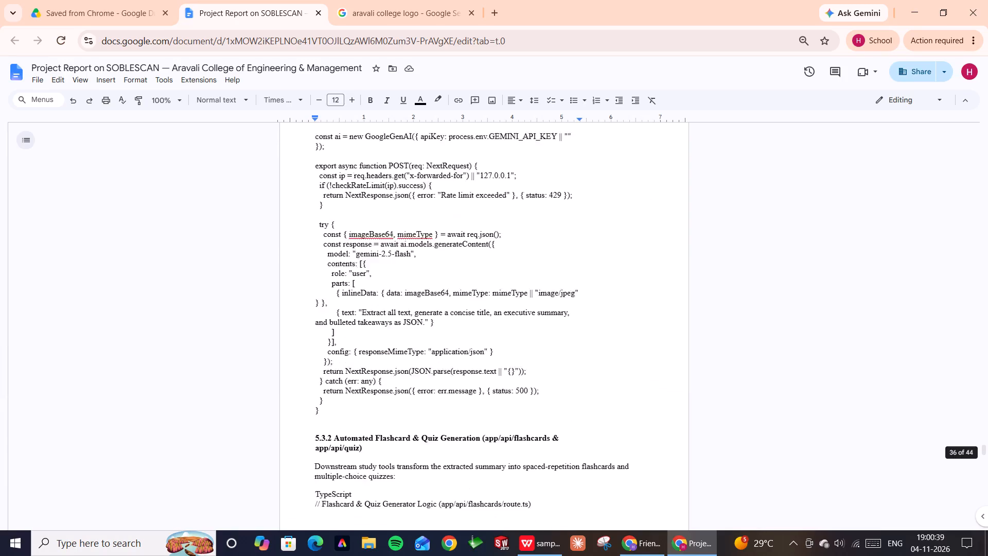
scroll(416, 302, "down", 12)
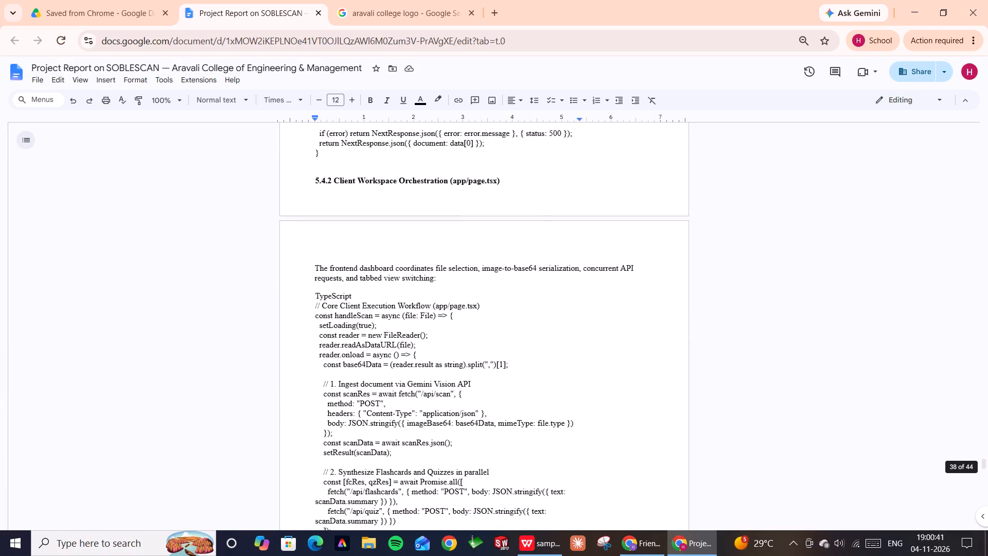
scroll(456, 303, "down", 6)
scroll(473, 307, "up", 4)
scroll(473, 307, "down", 6)
scroll(473, 307, "up", 1)
left_click(298, 218)
key("Return")
key("Return")
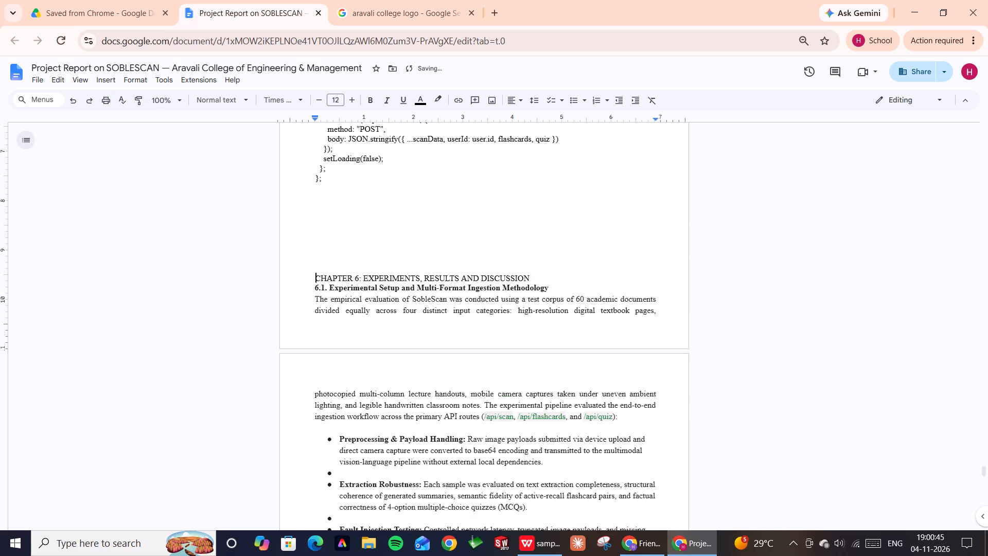
key("Return")
key("Return")
Push the 5.4.2 Client Workspace Orchestration heading onto the next page with one blank line above it.
scroll(484, 303, "up", 8)
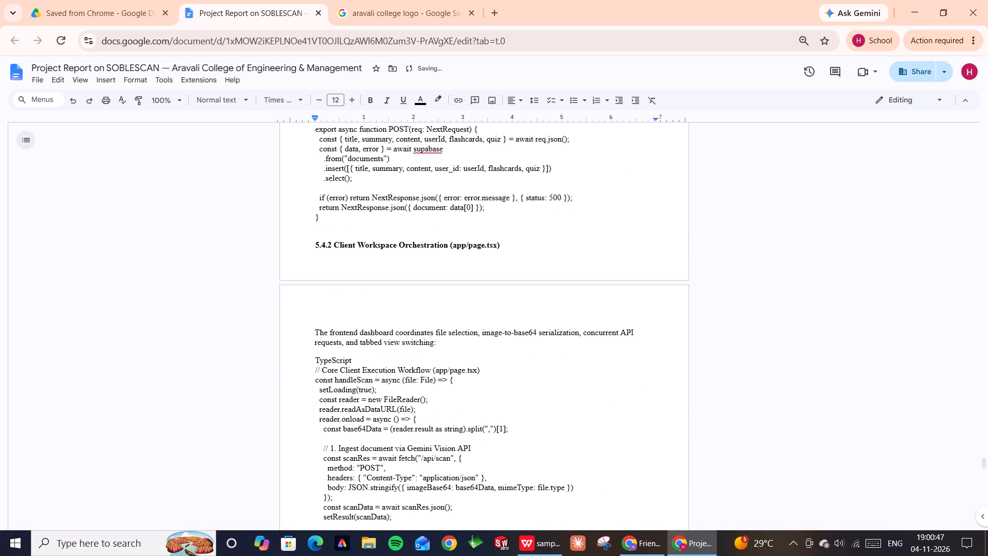
left_click(312, 246)
key("Return")
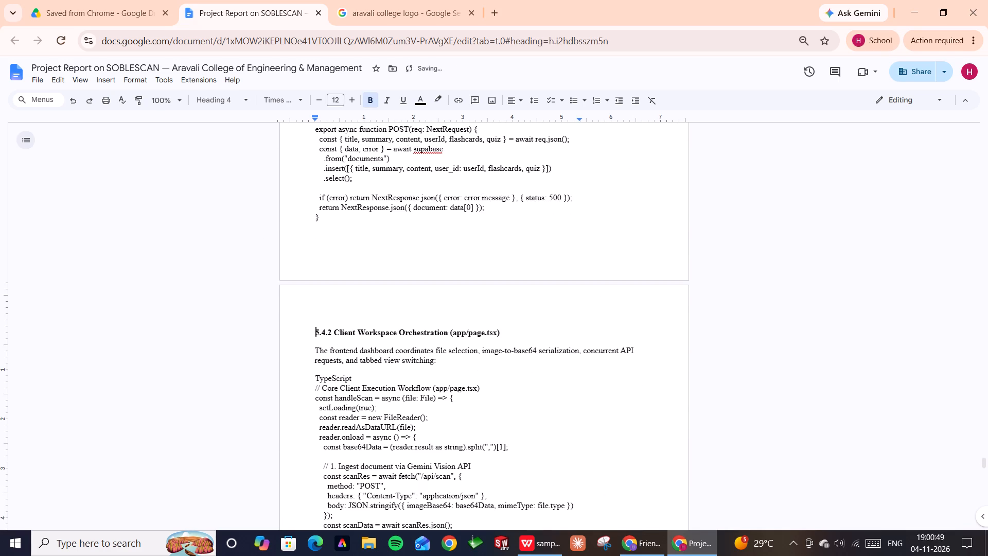
Delete section 4.6 Multi-Tenant Authentication Gate (`AuthGate`) Design, including its heading and full paragraph.
scroll(434, 310, "up", 11)
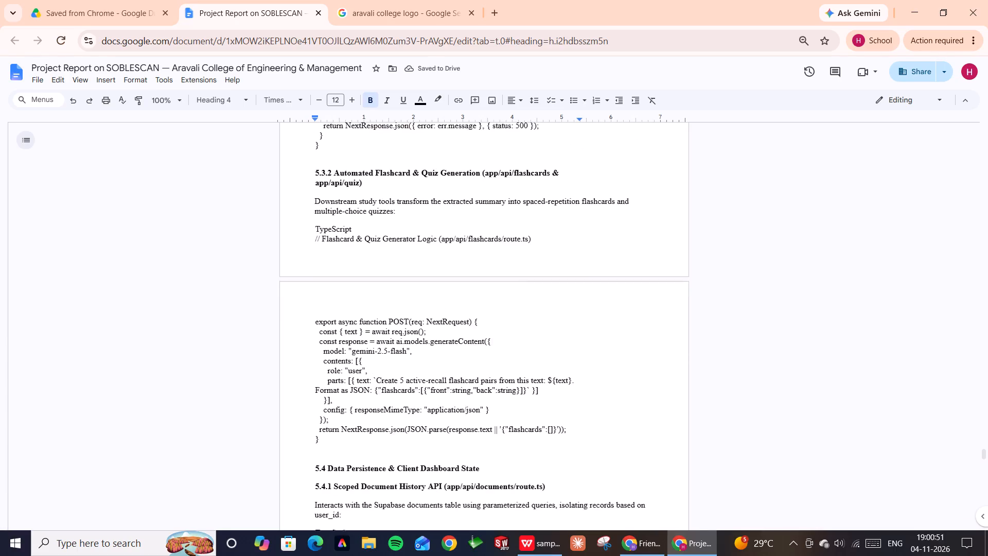
scroll(437, 309, "up", 10)
scroll(499, 294, "up", 15)
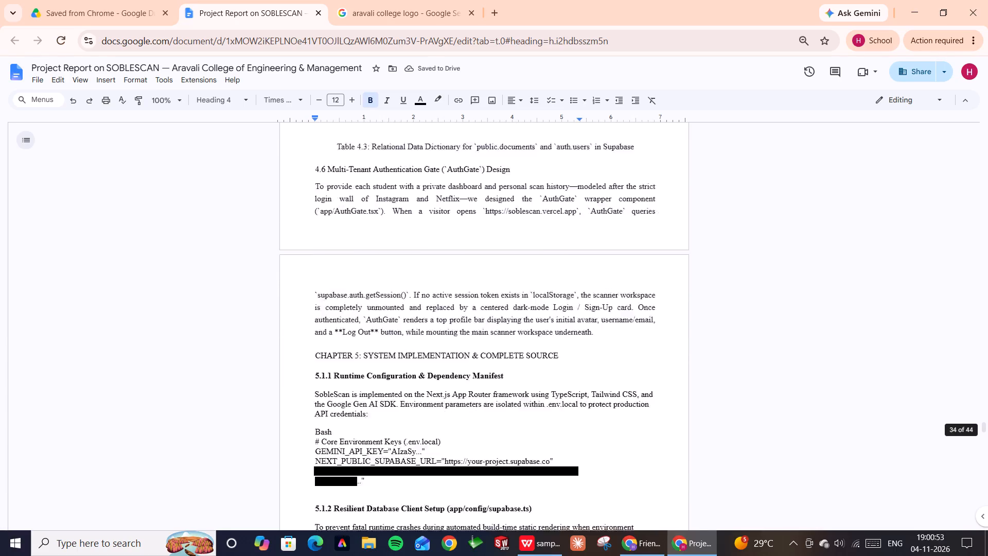
scroll(536, 310, "up", 3)
scroll(536, 310, "down", 5)
left_click(307, 235)
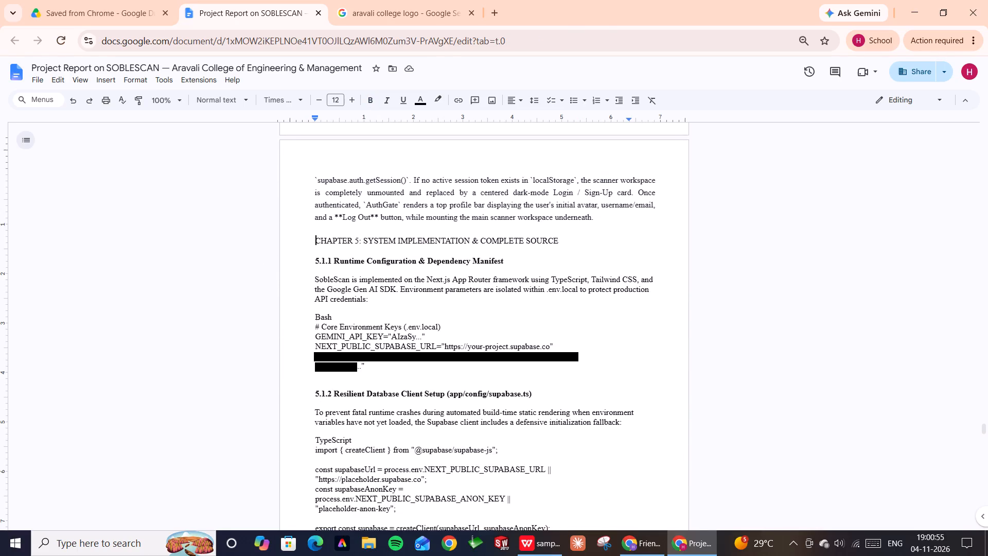
scroll(480, 270, "up", 3)
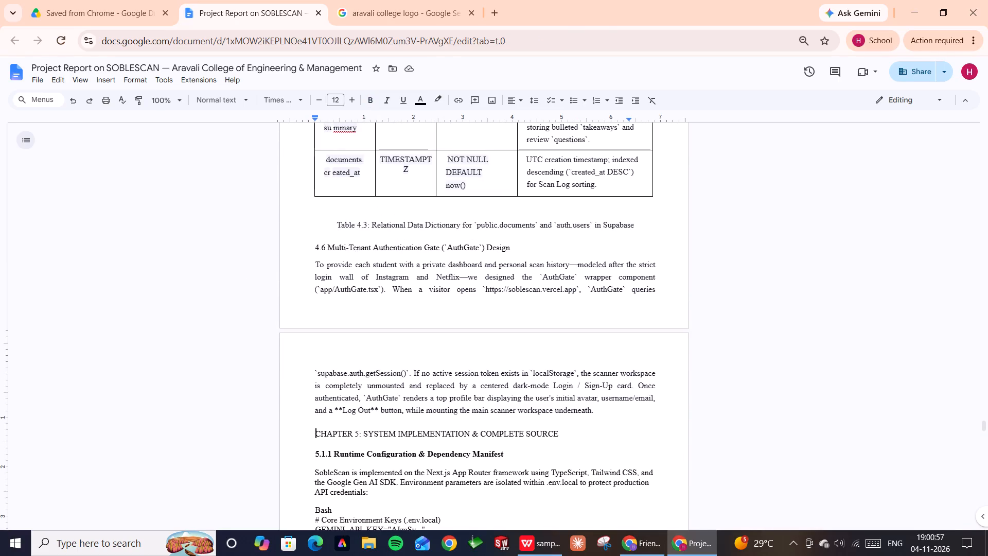
scroll(535, 327, "up", 6)
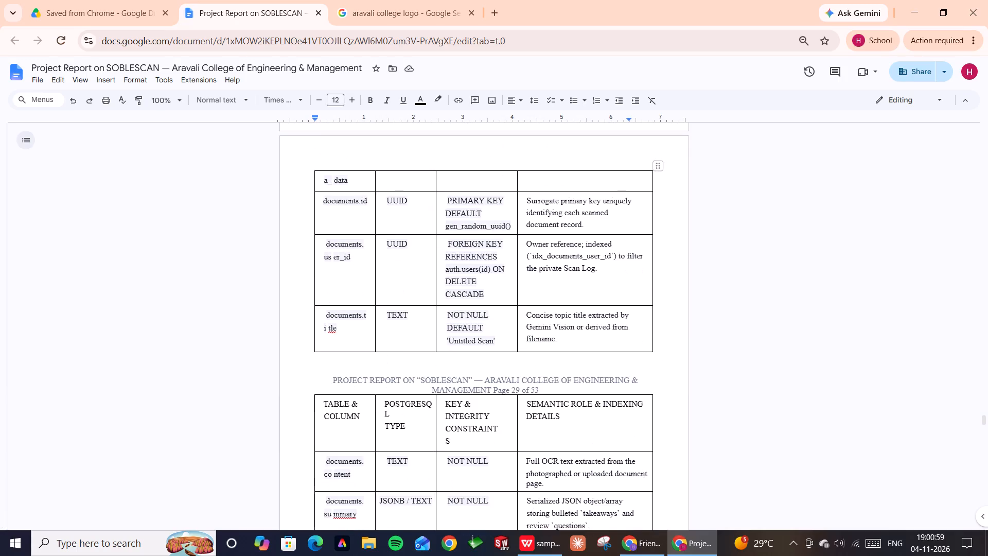
scroll(522, 328, "down", 7)
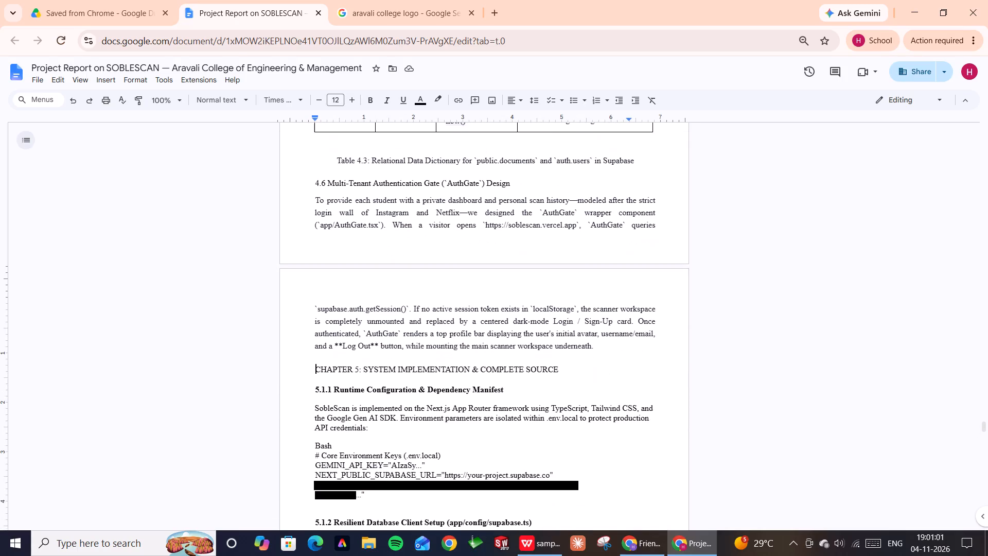
left_click_drag(602, 349, 306, 178)
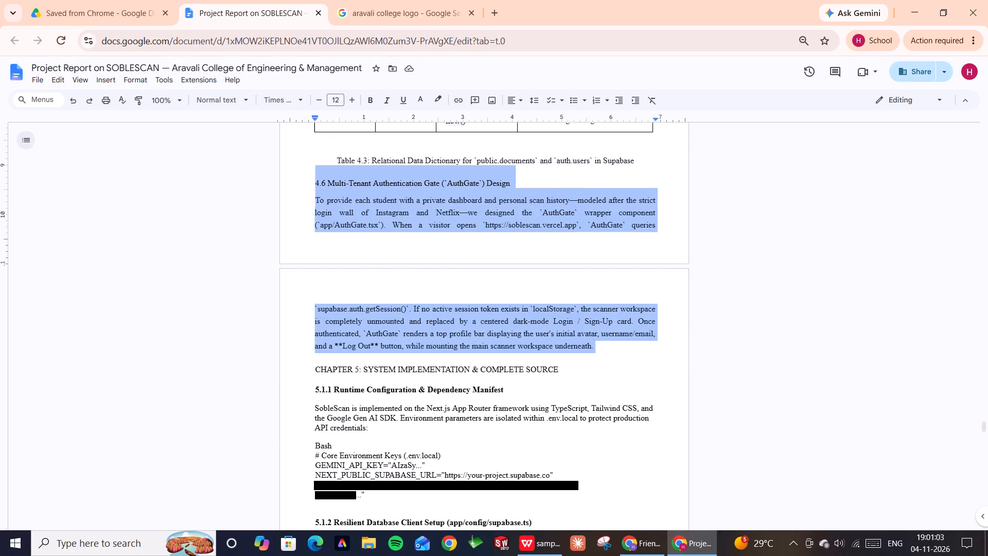
key("BackSpace")
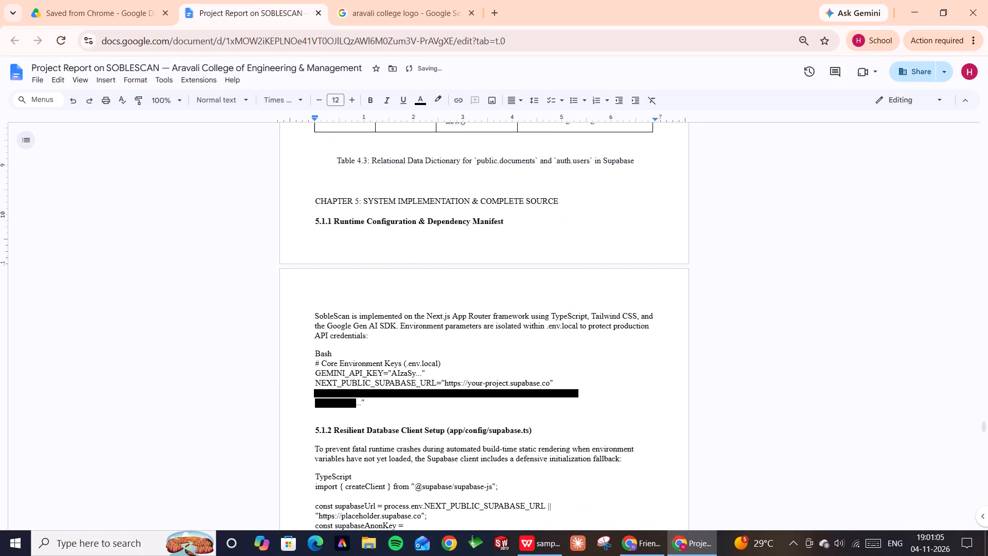
Push the CHAPTER 5: SYSTEM IMPLEMENTATION & COMPLETE SOURCE heading onto a new page with two blank lines above it.
key("Return")
key("Return")
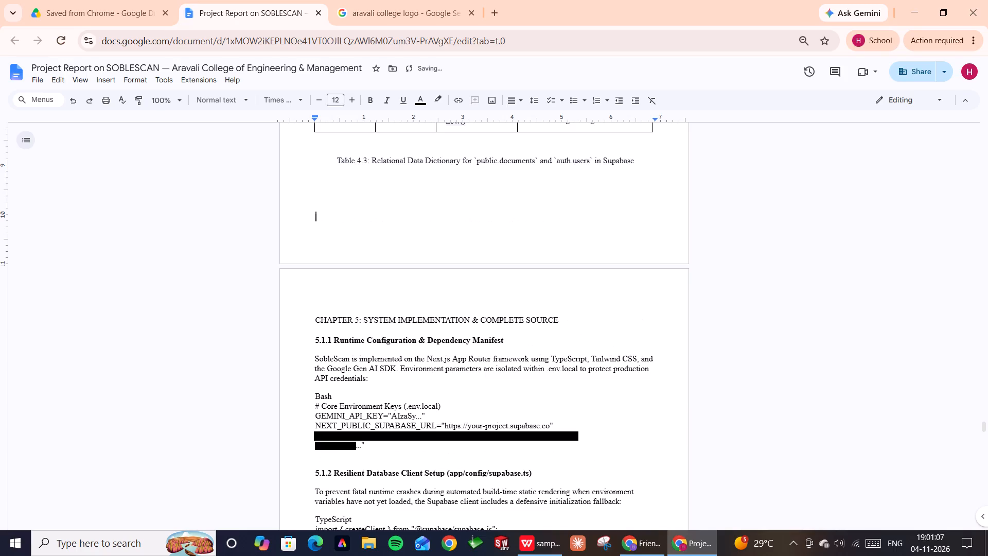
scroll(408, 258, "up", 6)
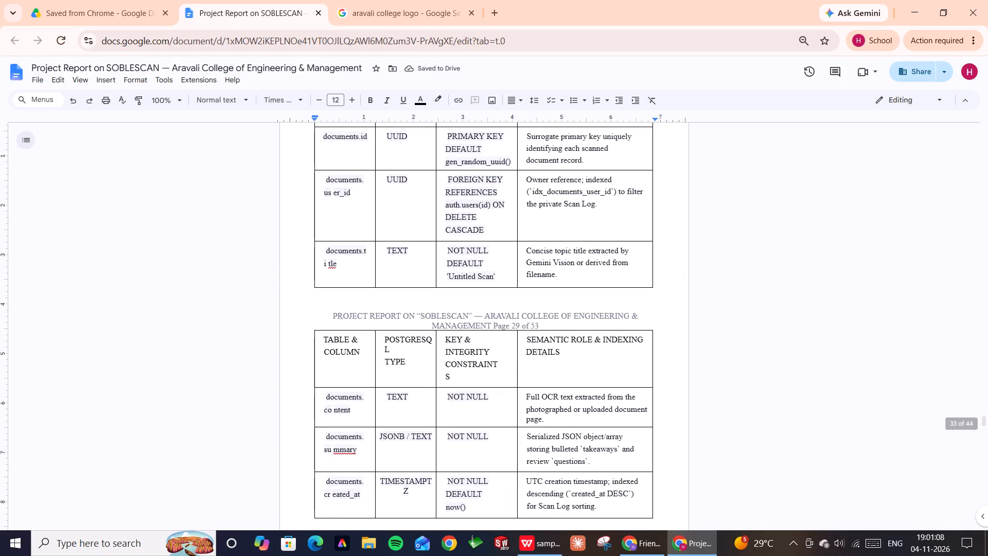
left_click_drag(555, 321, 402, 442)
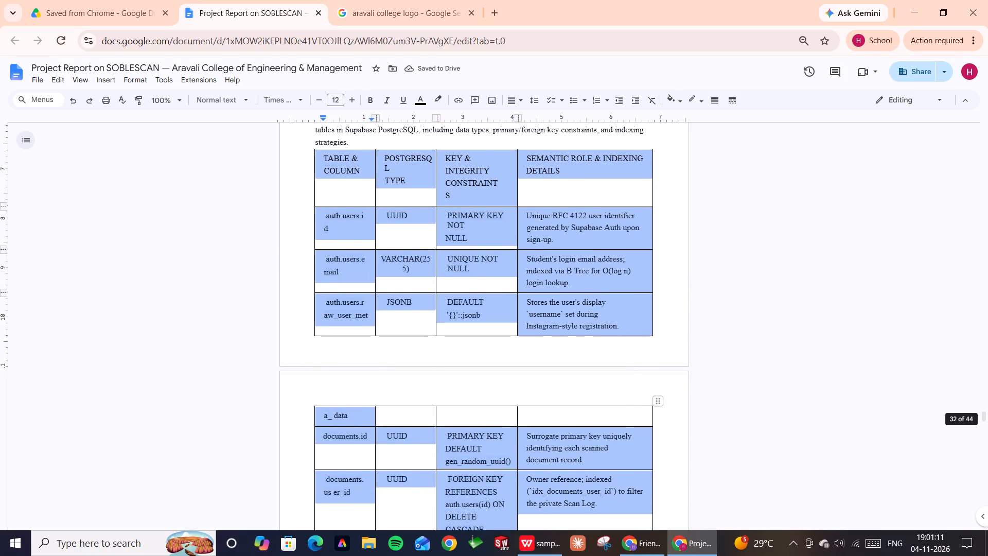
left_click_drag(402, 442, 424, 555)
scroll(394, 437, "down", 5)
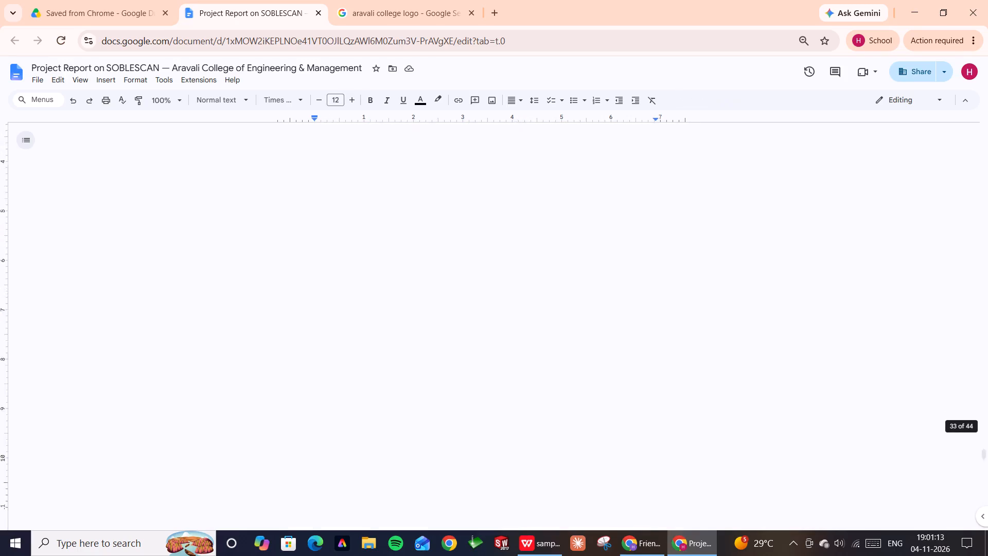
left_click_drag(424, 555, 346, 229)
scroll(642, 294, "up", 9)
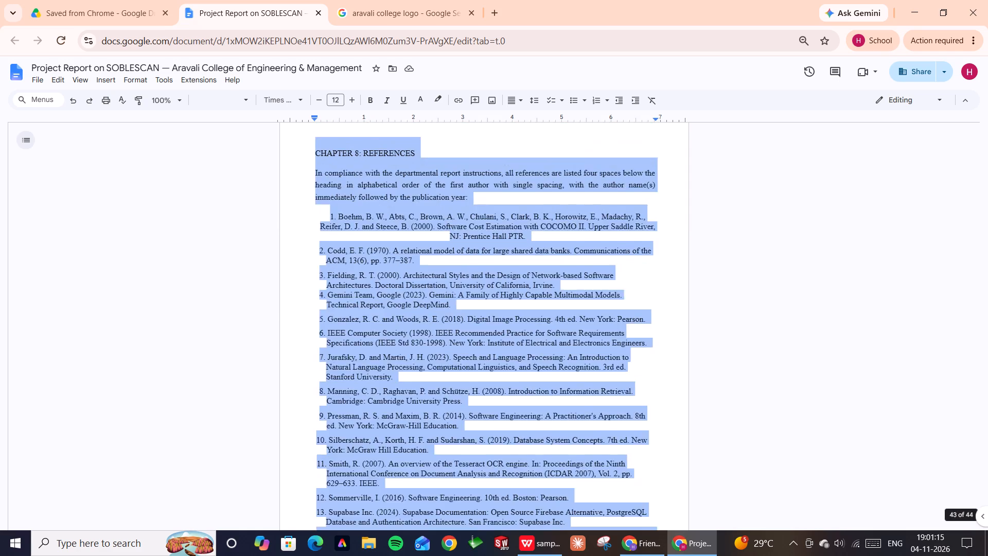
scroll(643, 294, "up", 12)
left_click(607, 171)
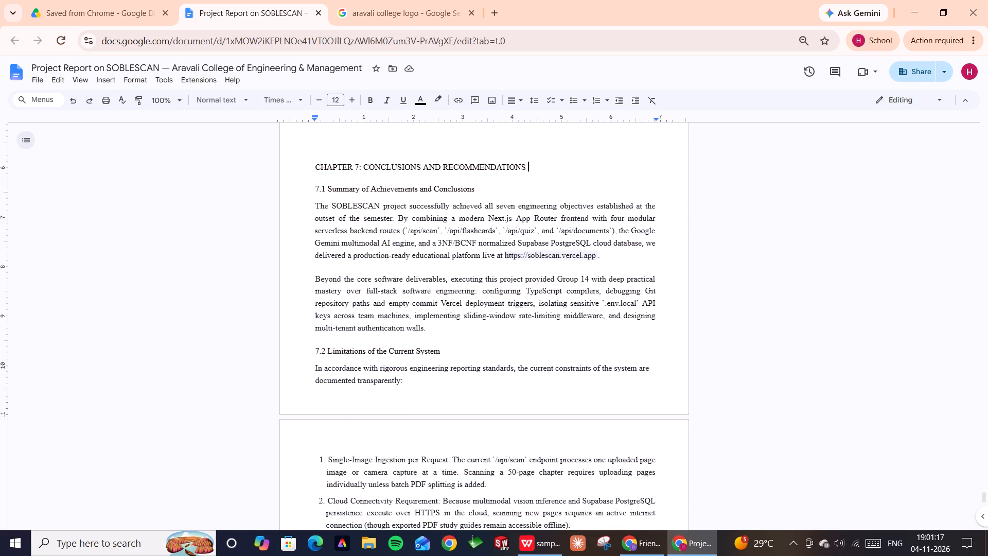
Remove the surplus blank lines above the CHAPTER 7: CONCLUSIONS AND RECOMMENDATIONS heading, keeping it at the top of its page.
scroll(286, 170, "up", 4)
scroll(414, 269, "up", 6)
scroll(395, 320, "down", 3)
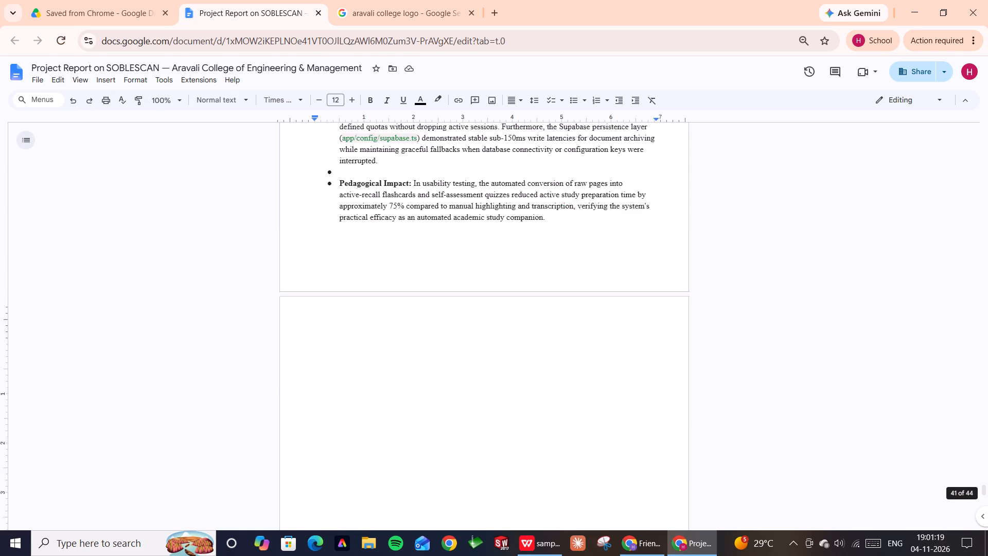
scroll(395, 320, "up", 5)
scroll(395, 320, "down", 7)
left_click(307, 381)
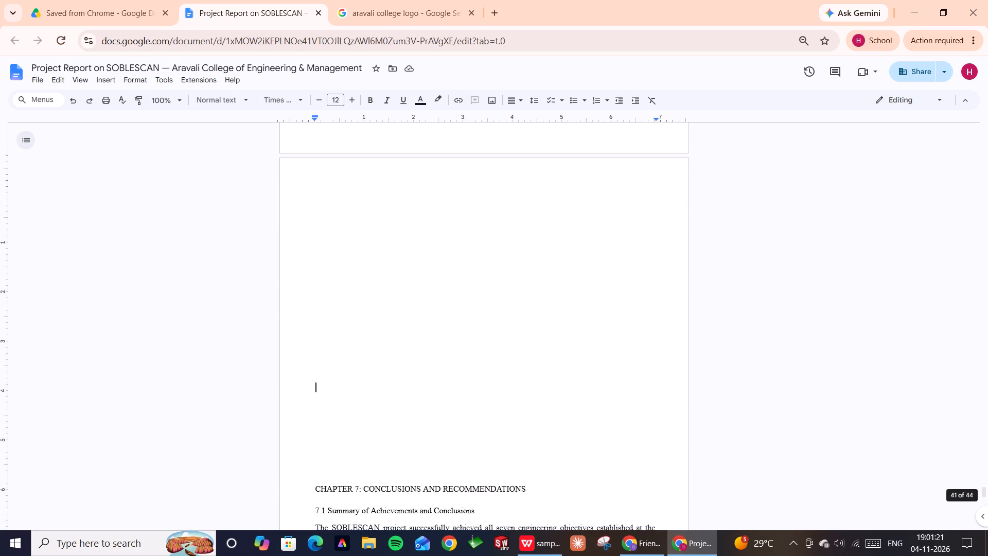
key("BackSpace")
key("BackSpace")
key("BackSpace")
key("BackSpace")
key("BackSpace")
key("BackSpace")
key("BackSpace")
left_click(346, 355)
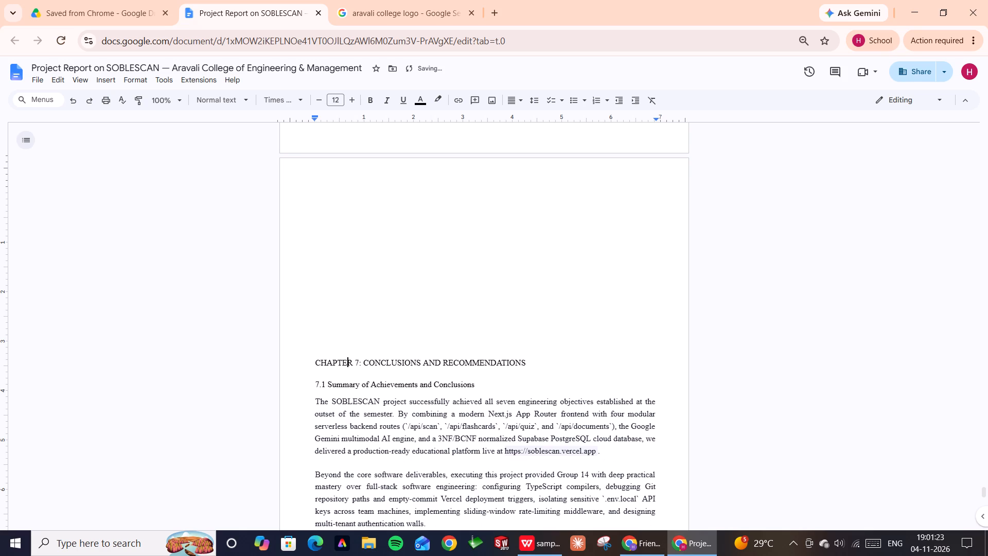
left_click(307, 352)
key("BackSpace")
key("BackSpace")
key("BackSpace")
key("BackSpace")
key("BackSpace")
key("BackSpace")
key("BackSpace")
key("BackSpace")
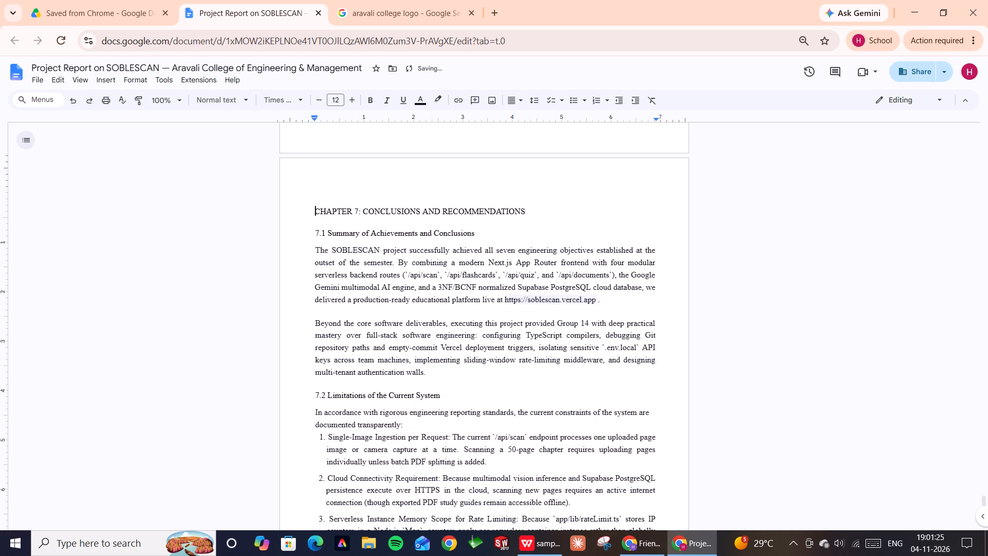
key("BackSpace")
key("Return")
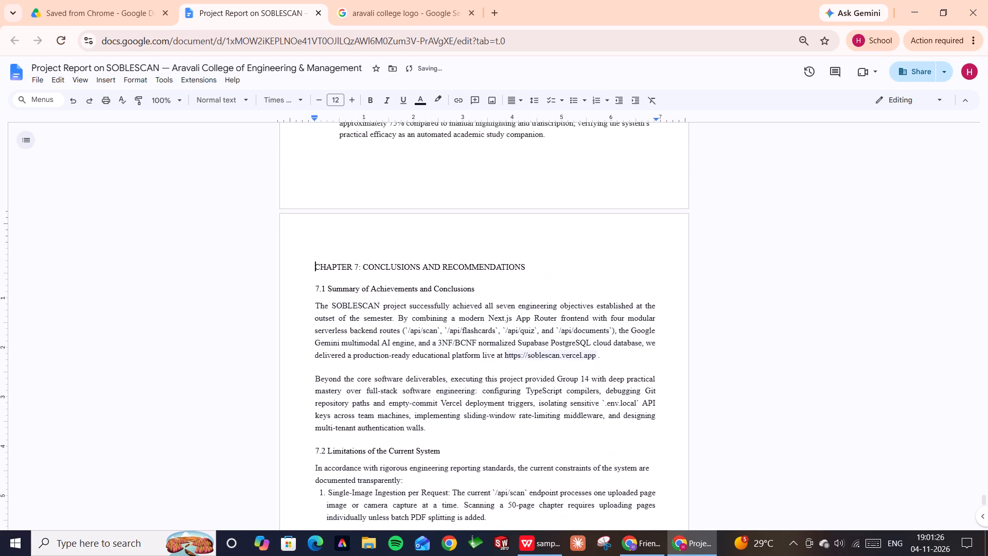
Push the CHAPTER 6: EXPERIMENTS, RESULTS AND DISCUSSION heading onto the page where section 6.1 starts, using one more blank line above it.
scroll(509, 279, "up", 5)
scroll(418, 296, "up", 6)
scroll(496, 323, "up", 1)
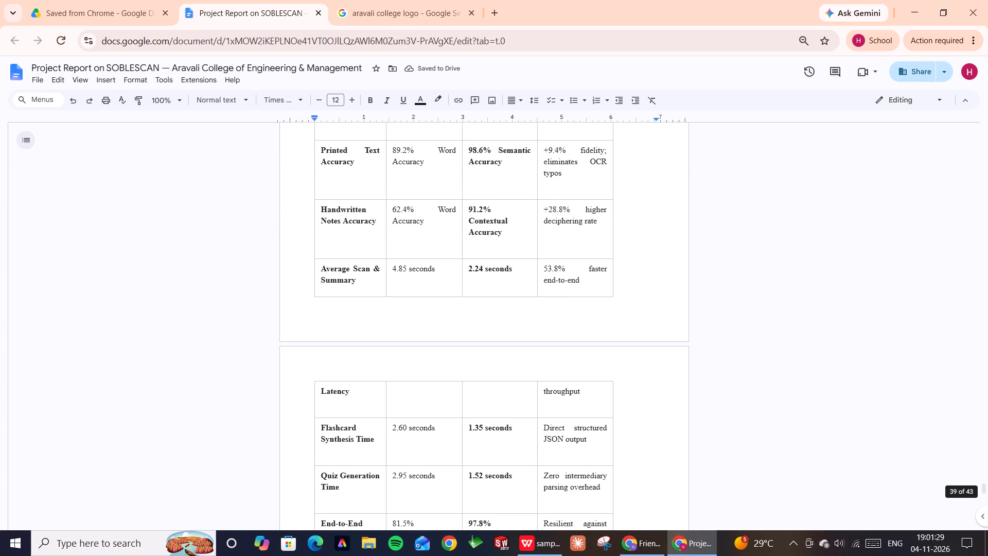
scroll(496, 323, "up", 7)
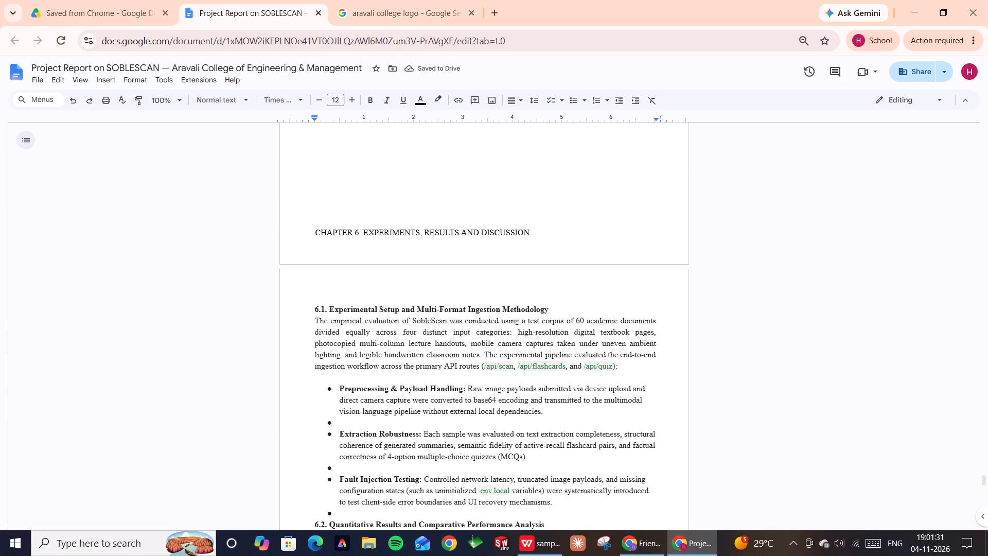
scroll(496, 324, "up", 2)
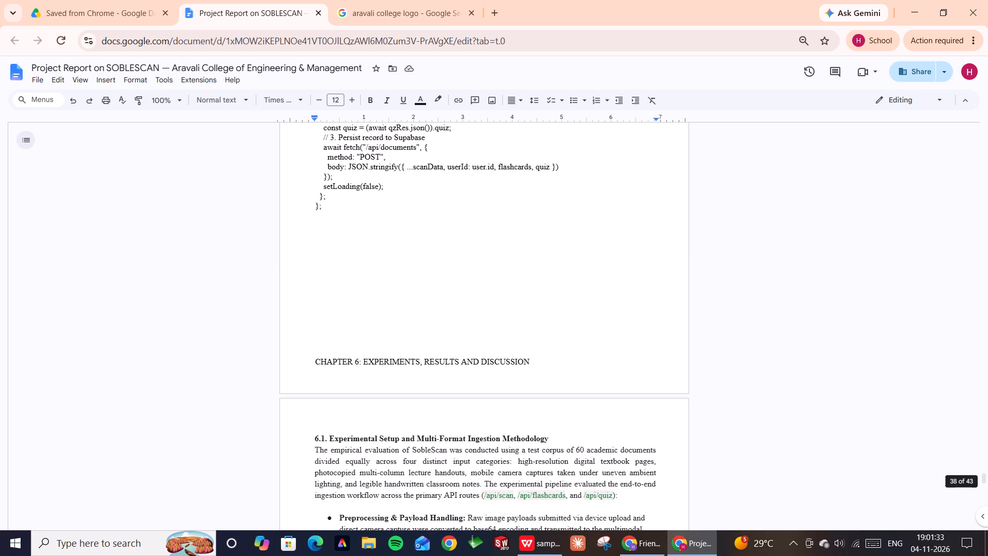
scroll(323, 322, "up", 5)
scroll(323, 322, "down", 5)
left_click(319, 332)
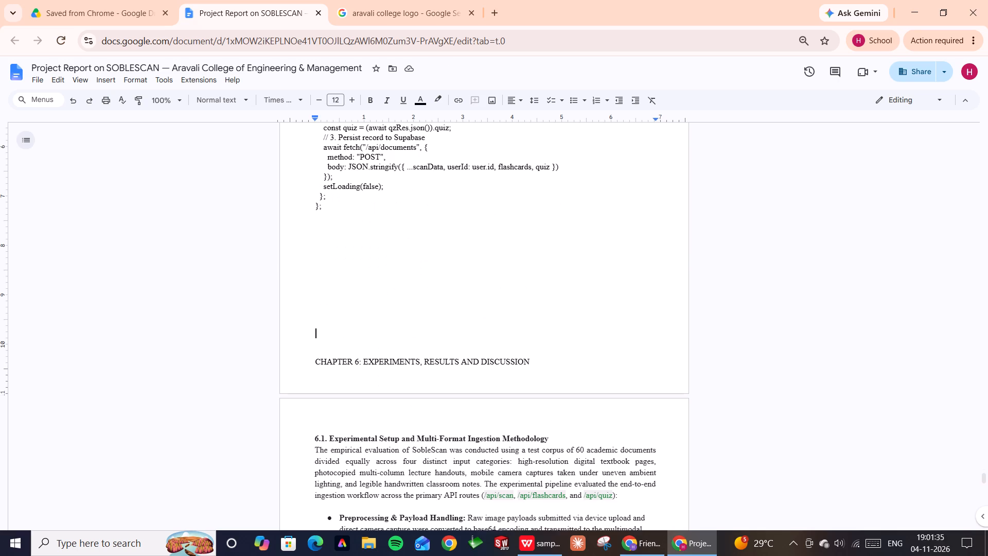
key("Return")
Make the CHAPTER 6: EXPERIMENTS, RESULTS AND DISCUSSION heading bold at font size 16.
left_click_drag(310, 455, 320, 455)
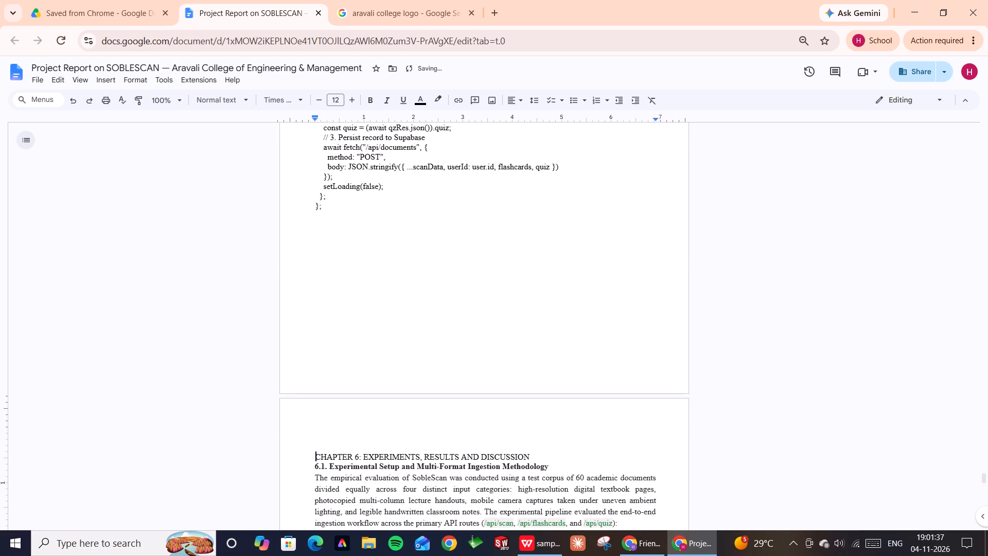
left_click_drag(320, 455, 541, 455)
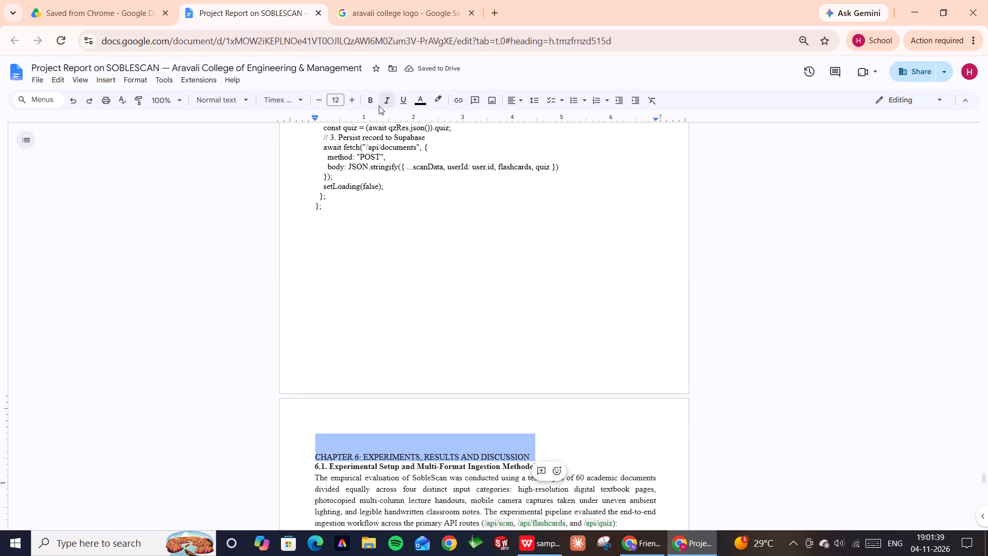
left_click(373, 103)
triple_click(357, 99)
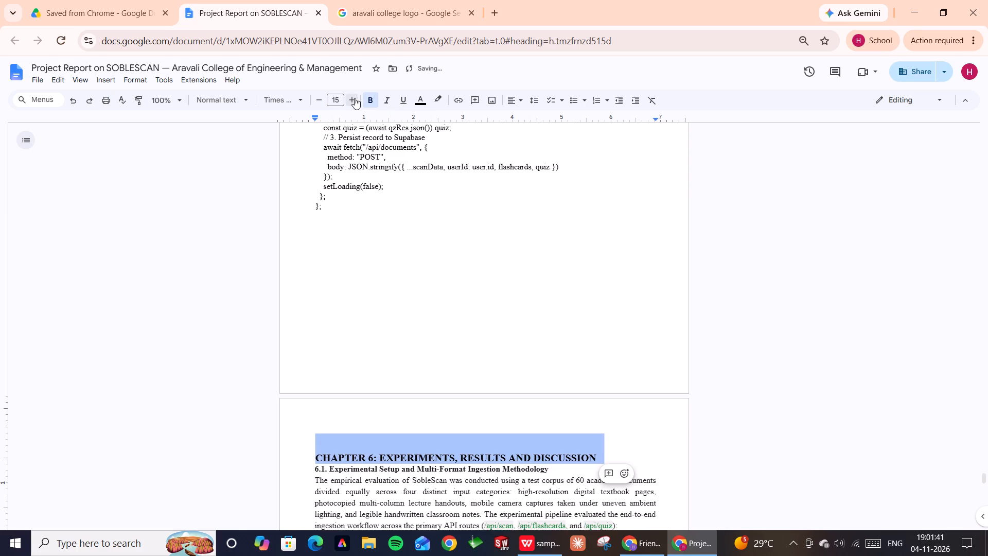
left_click(355, 98)
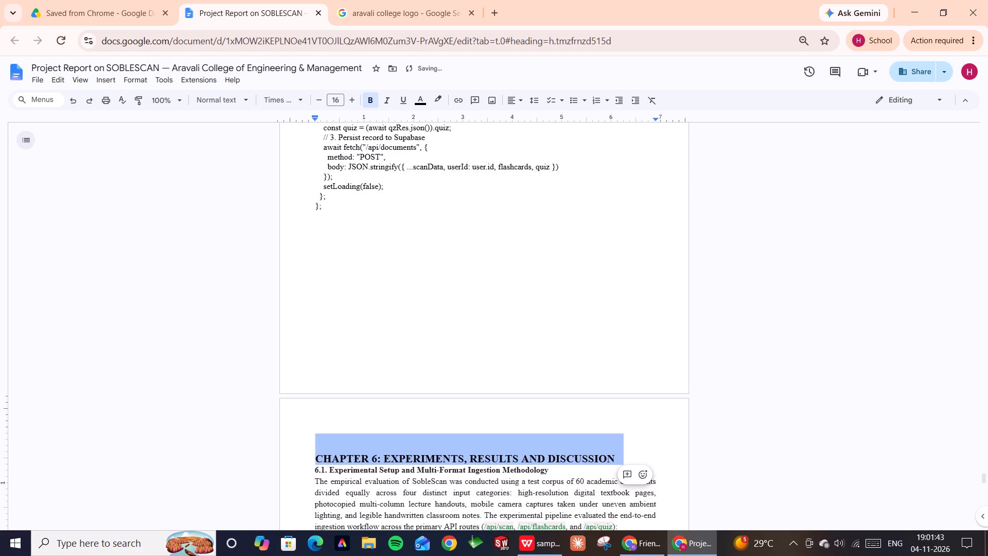
left_click(466, 297)
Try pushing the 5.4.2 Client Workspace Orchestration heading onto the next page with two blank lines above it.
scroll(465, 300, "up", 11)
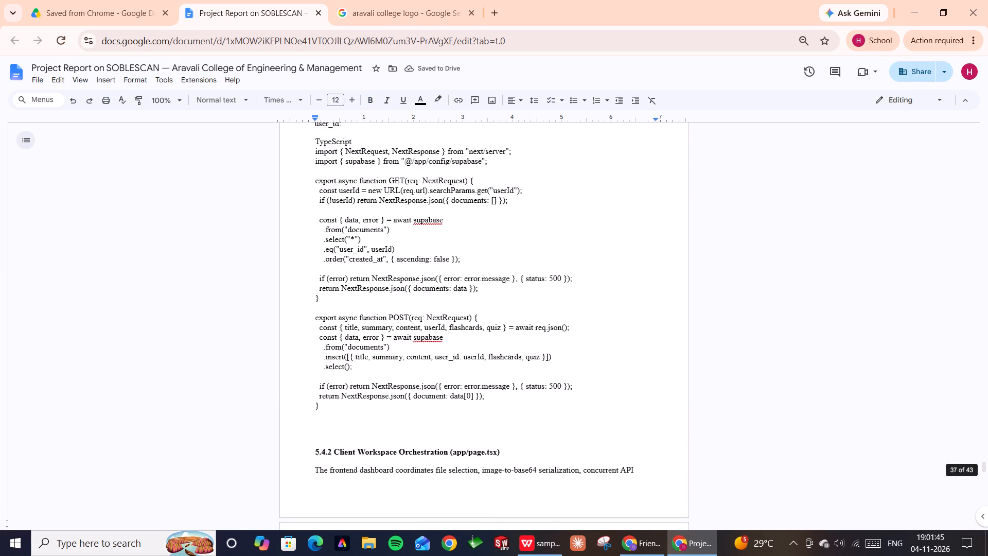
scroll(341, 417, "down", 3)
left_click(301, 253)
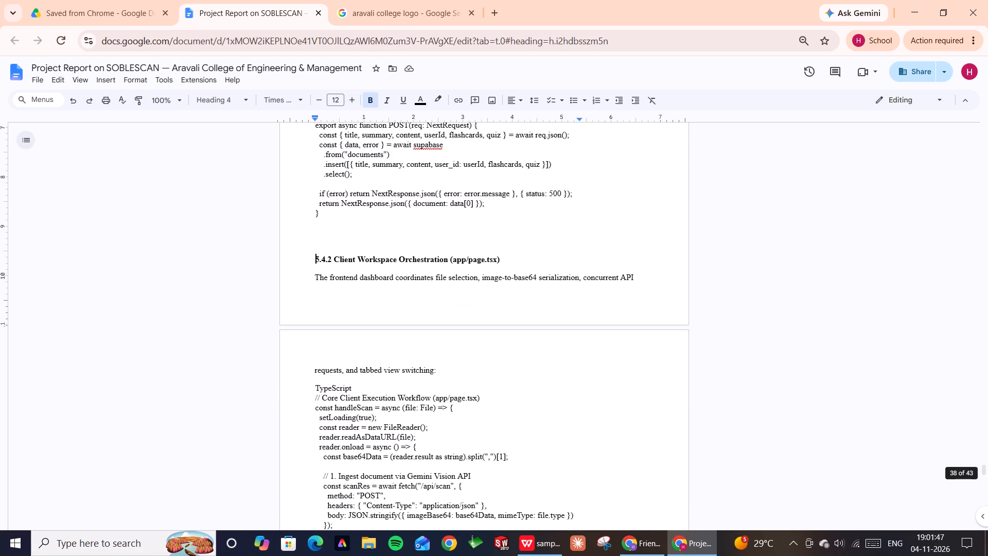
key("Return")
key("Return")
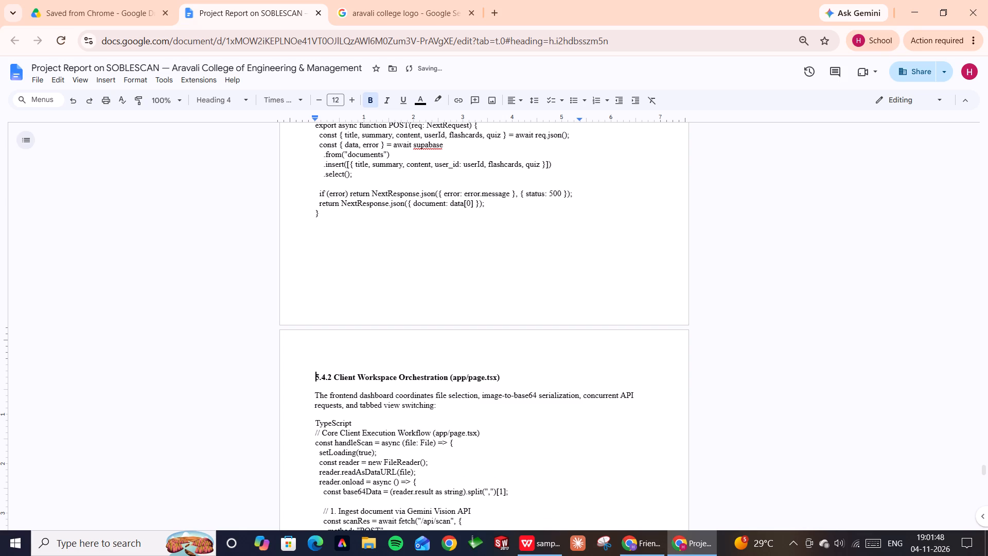
Remove the extra blank lines above the 5.4.2 Client Workspace Orchestration heading, bringing it back beneath the preceding code.
key("BackSpace")
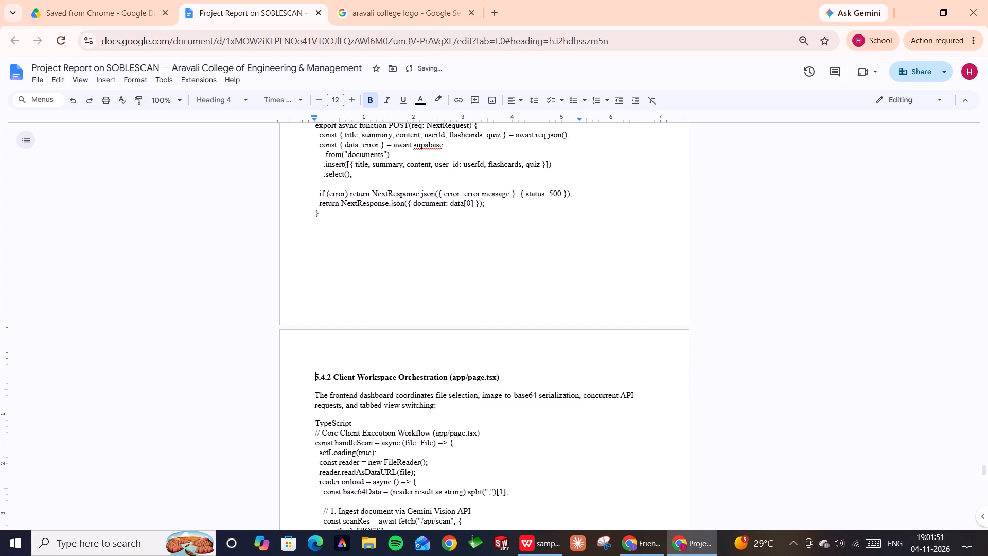
key("BackSpace")
key("BackSpace")
key("BackSpace")
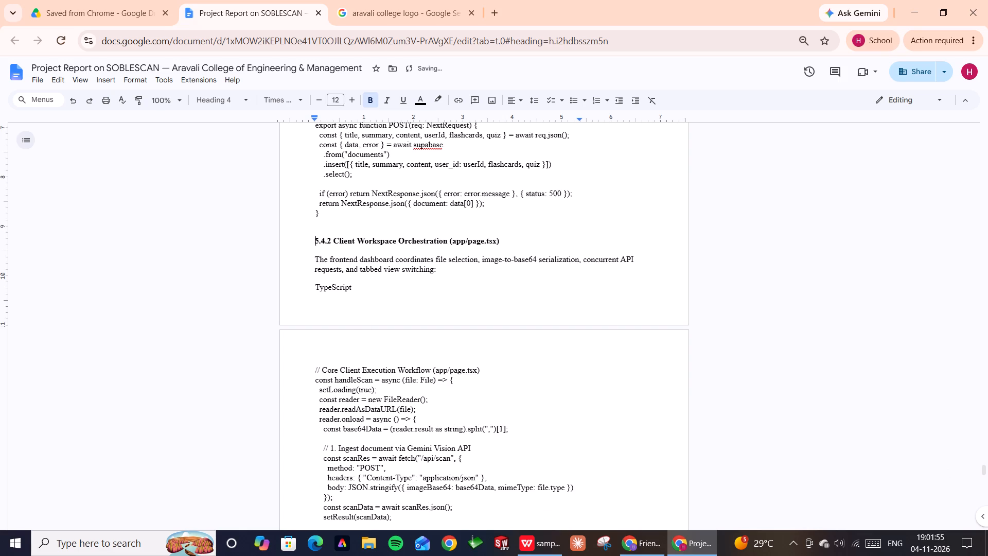
Push the TypeScript label of section 5.4.2 onto the next page, together with its code, using one blank line.
left_click(304, 287)
key("Return")
Make the CHAPTER 5: SYSTEM IMPLEMENTATION & COMPLETE SOURCE heading bold at font size 15.
scroll(389, 285, "up", 3)
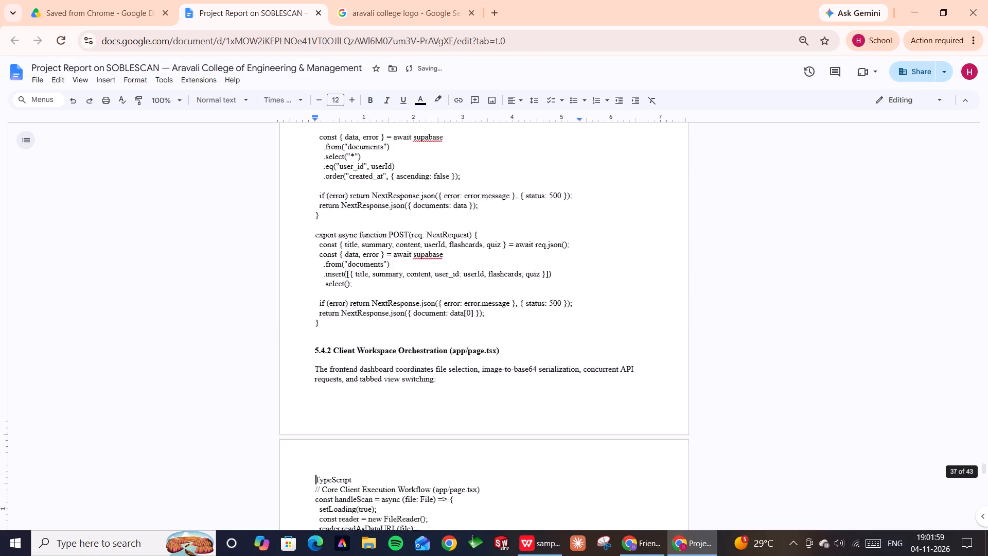
scroll(389, 285, "up", 7)
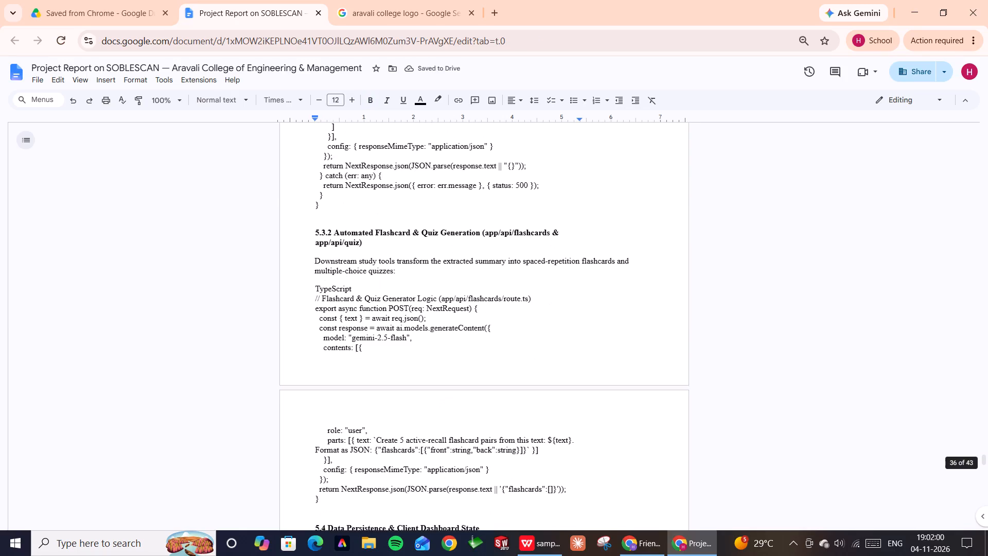
scroll(374, 306, "up", 13)
scroll(374, 306, "up", 10)
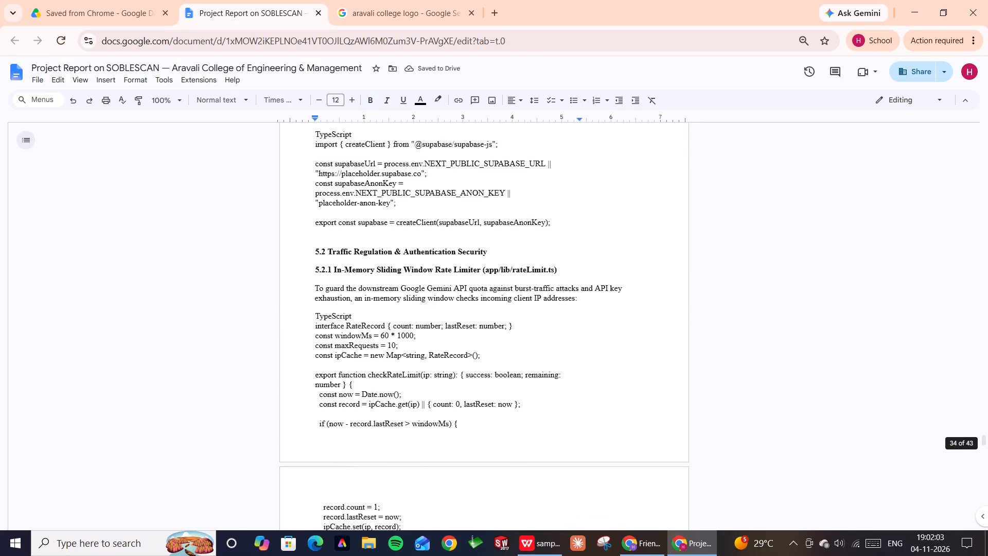
scroll(374, 306, "up", 7)
scroll(374, 306, "down", 6)
left_click_drag(297, 234, 597, 233)
triple_click(355, 98)
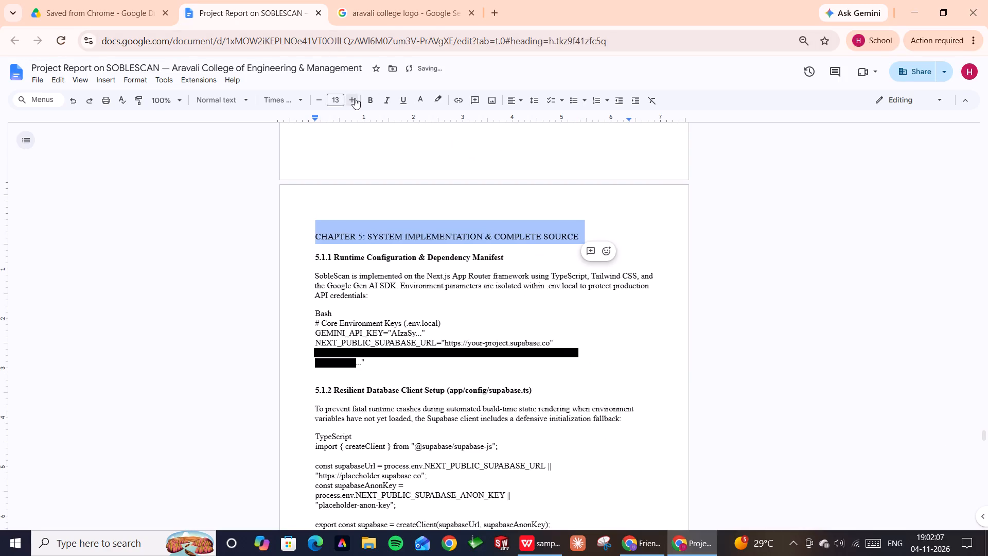
left_click(355, 98)
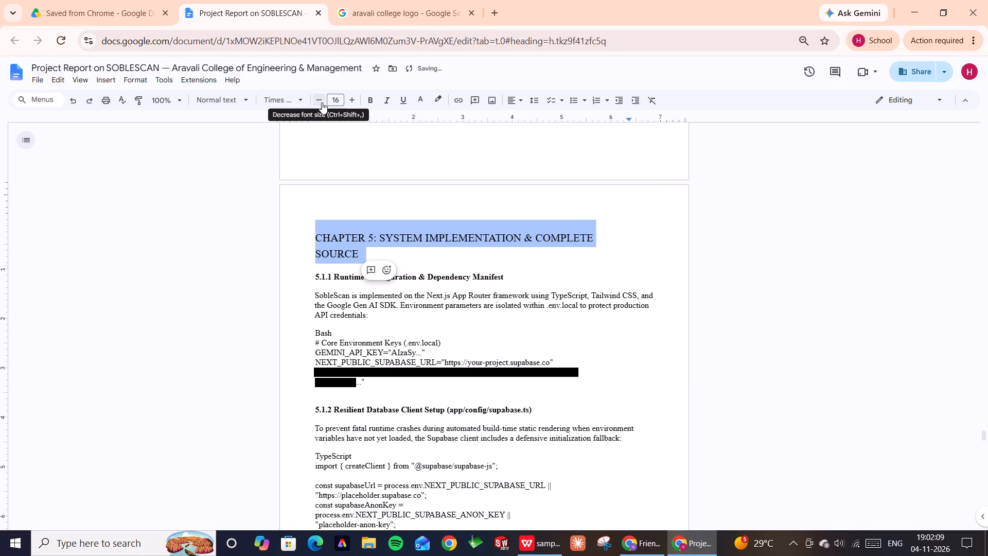
left_click(367, 100)
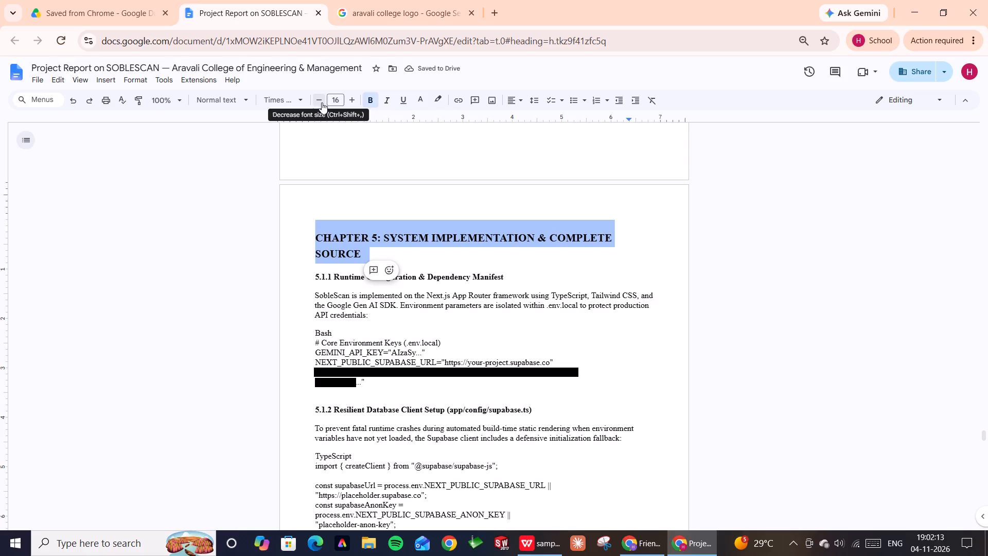
left_click(317, 102)
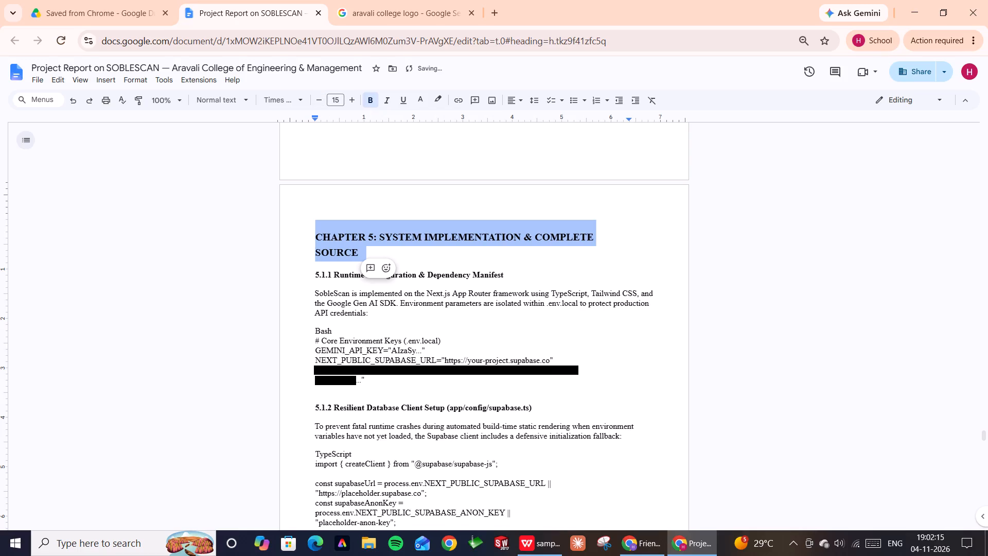
Delete the stray "Page 29 of 53" report header, the continuation table beneath it and the leftover blank line above the Table 4.3 caption.
scroll(429, 197, "up", 9)
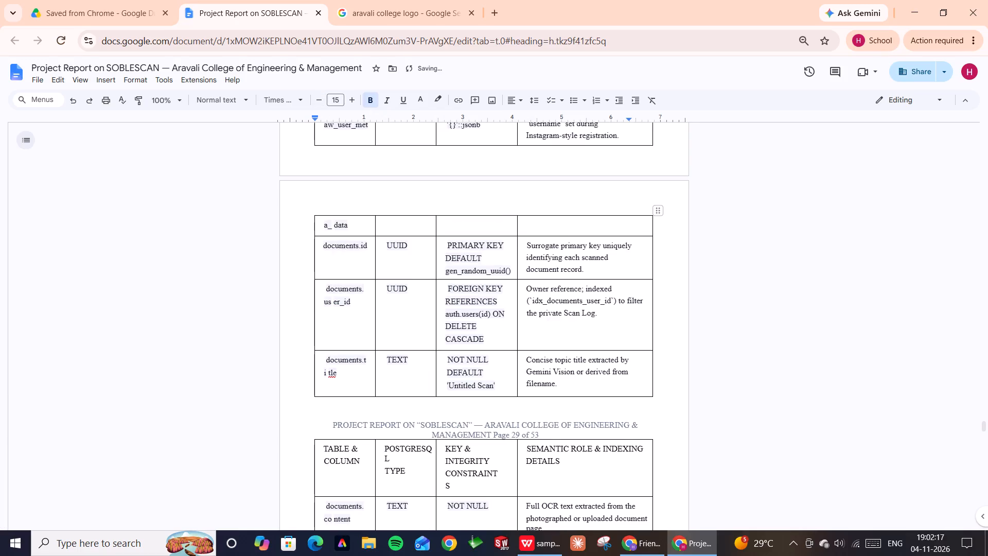
left_click_drag(329, 423, 611, 436)
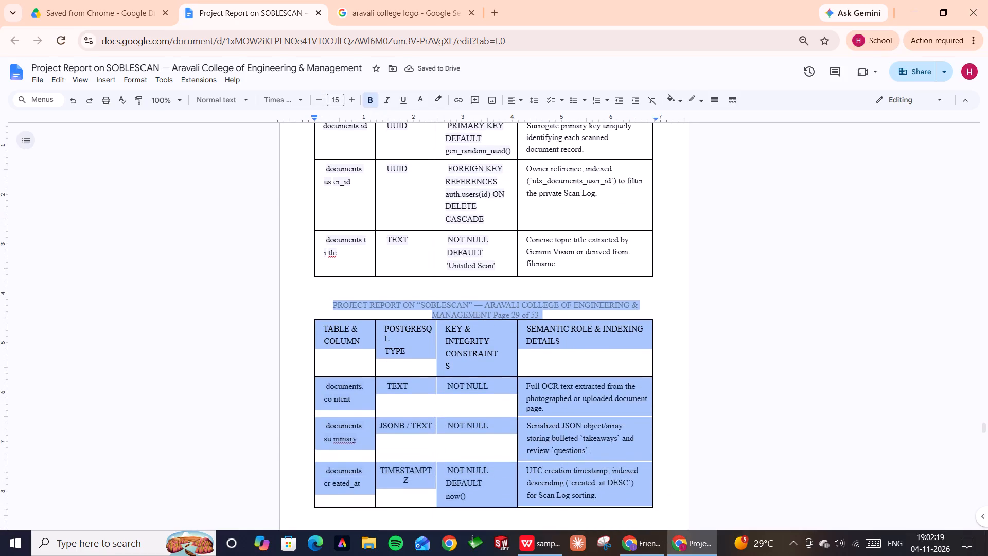
left_click_drag(611, 436, 615, 448)
key("BackSpace")
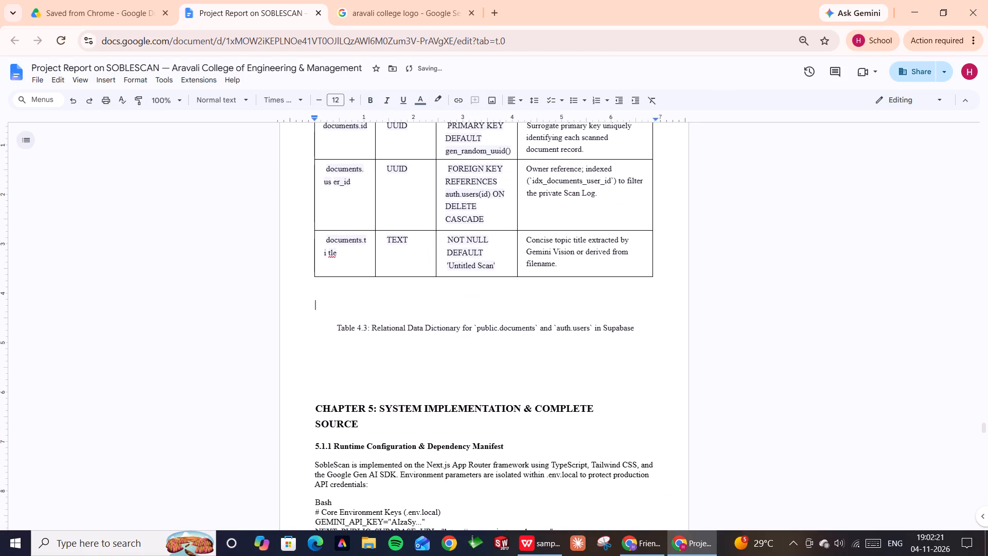
key("BackSpace")
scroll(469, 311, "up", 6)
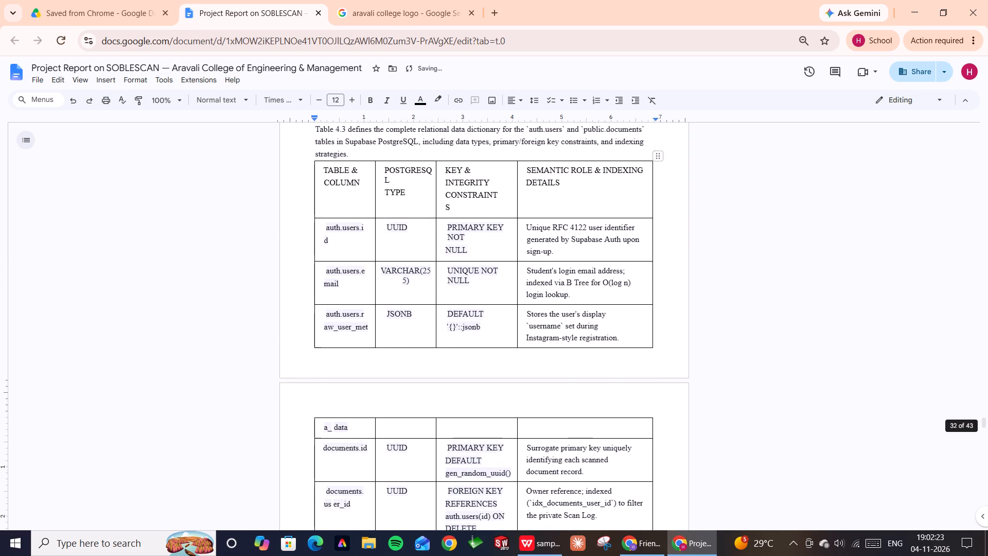
Review sections 4.4 and 4.5 with the Table 4.3 data dictionary, down to the Chapter 5 heading.
scroll(470, 314, "up", 2)
scroll(470, 314, "down", 7)
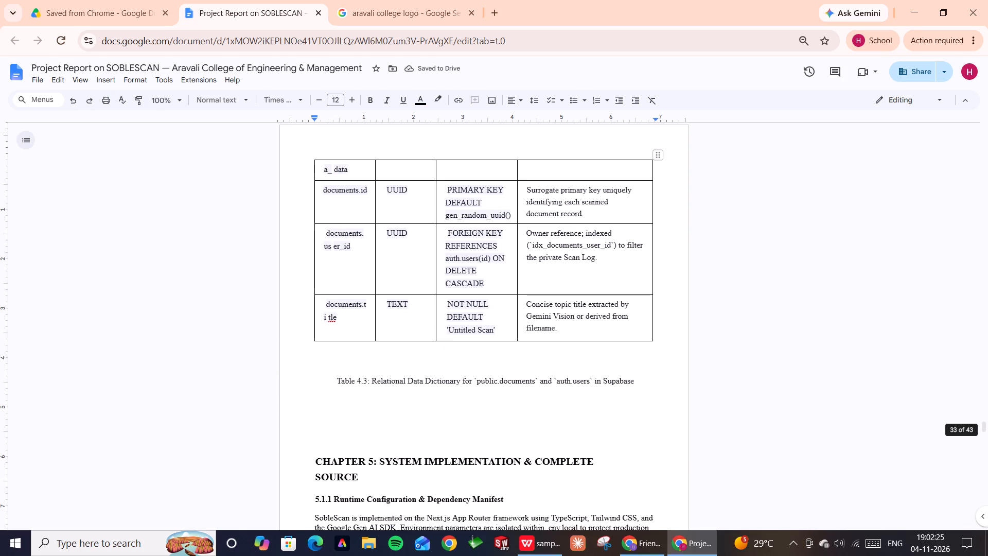
scroll(409, 306, "up", 7)
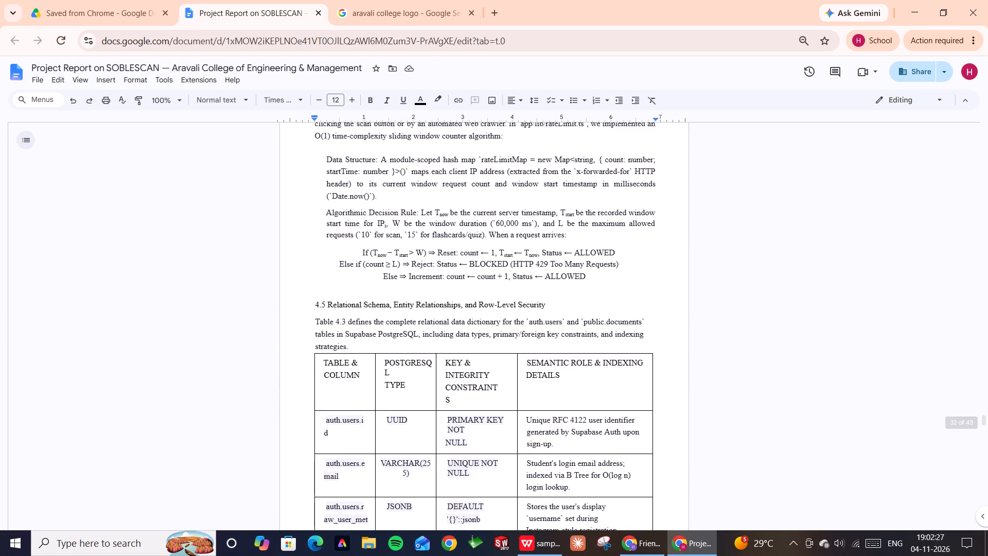
scroll(409, 302, "up", 2)
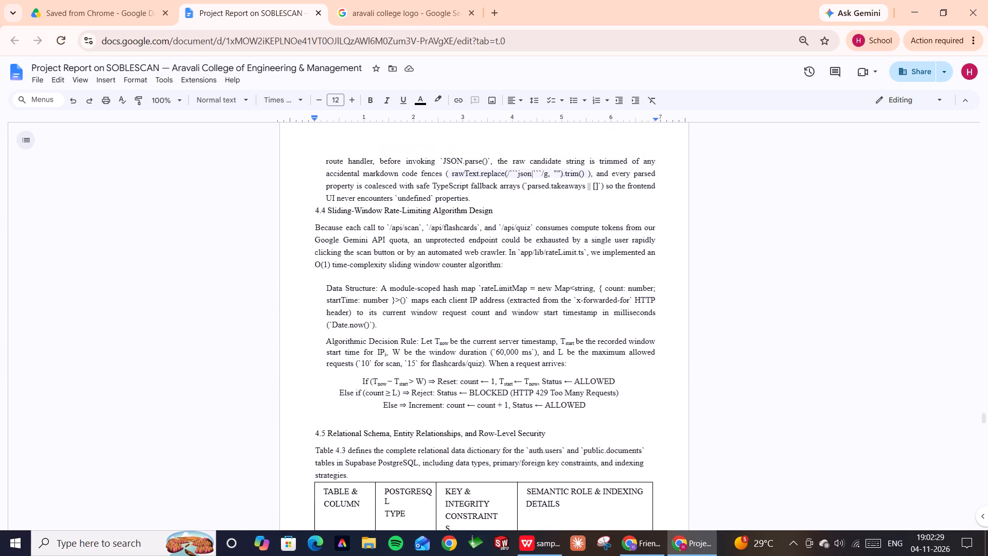
scroll(409, 302, "up", 1)
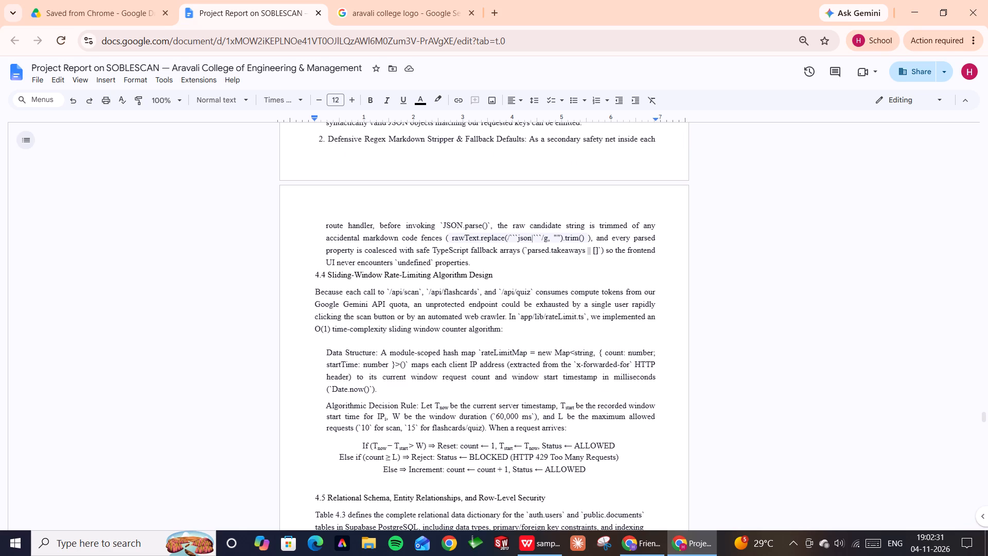
scroll(380, 304, "down", 2)
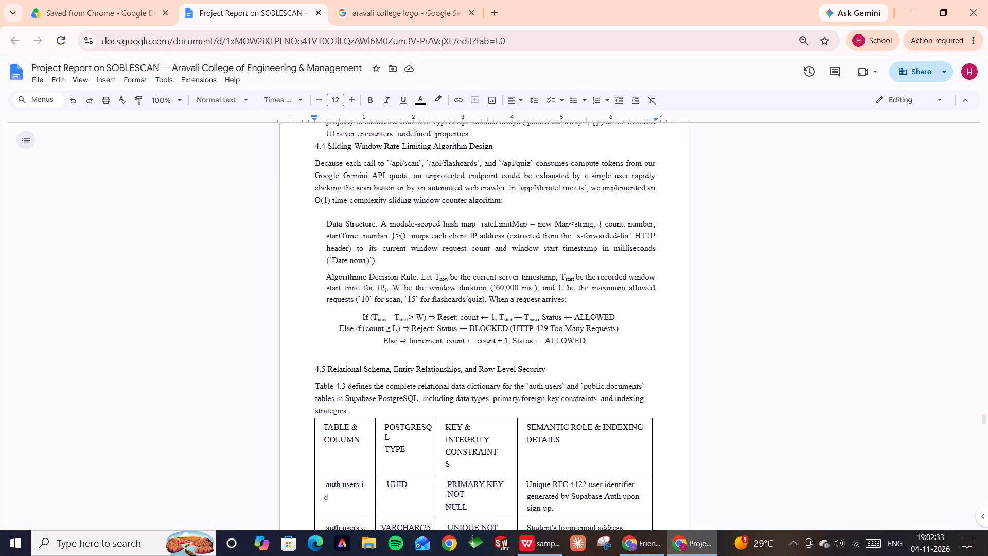
scroll(378, 306, "down", 1)
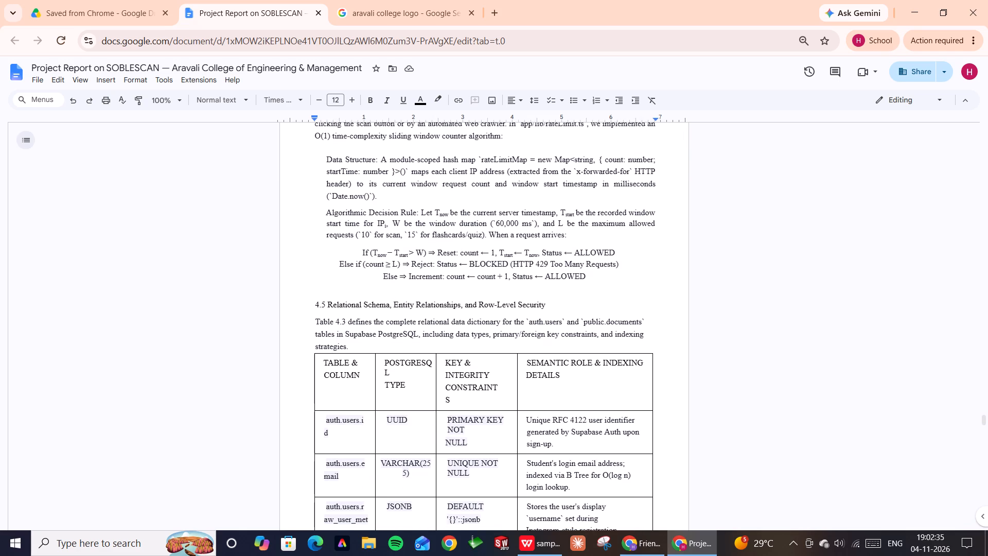
scroll(324, 320, "up", 3)
scroll(372, 316, "up", 1)
scroll(372, 316, "down", 7)
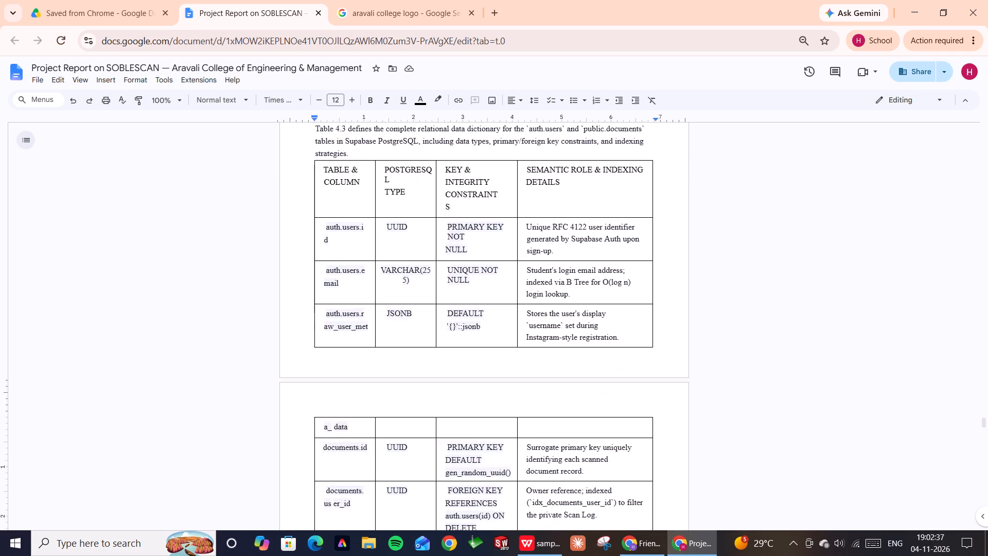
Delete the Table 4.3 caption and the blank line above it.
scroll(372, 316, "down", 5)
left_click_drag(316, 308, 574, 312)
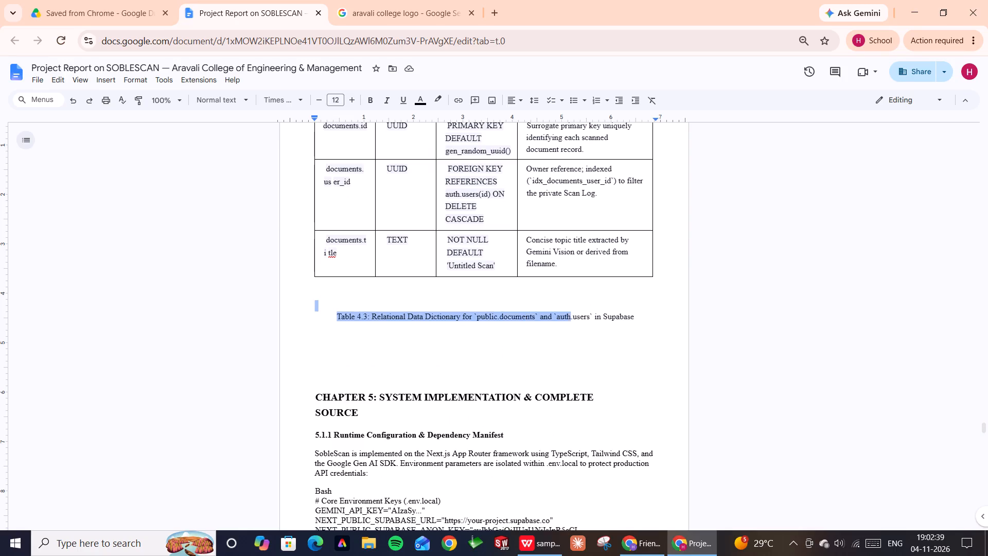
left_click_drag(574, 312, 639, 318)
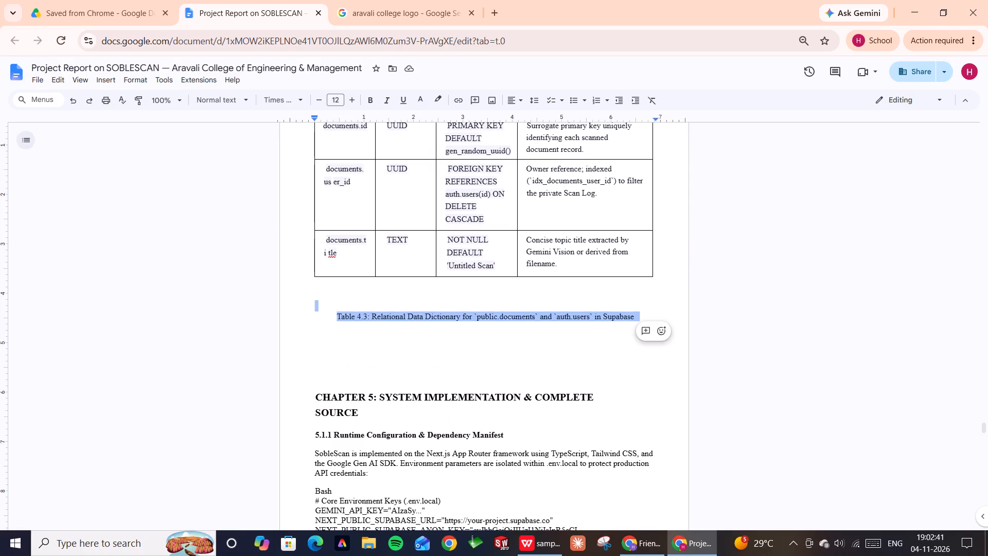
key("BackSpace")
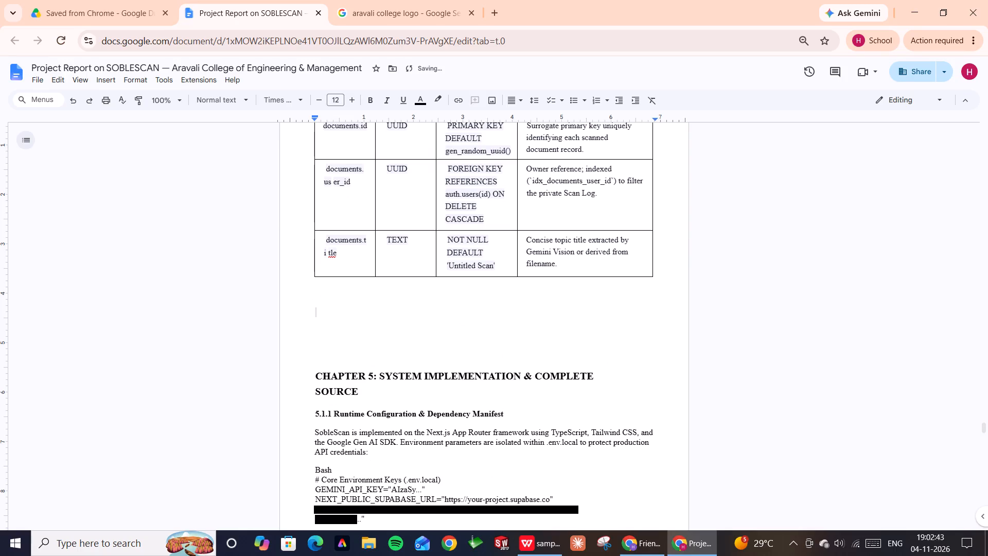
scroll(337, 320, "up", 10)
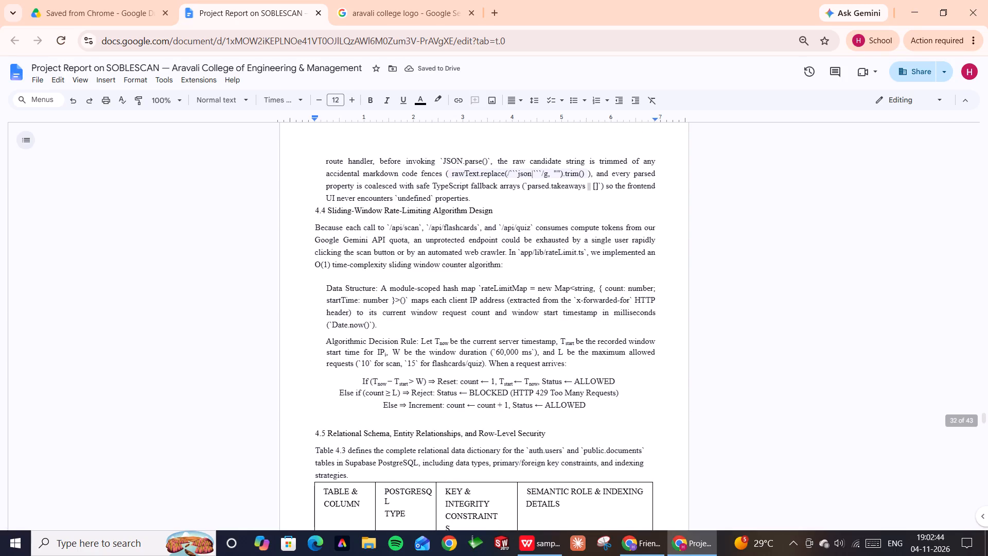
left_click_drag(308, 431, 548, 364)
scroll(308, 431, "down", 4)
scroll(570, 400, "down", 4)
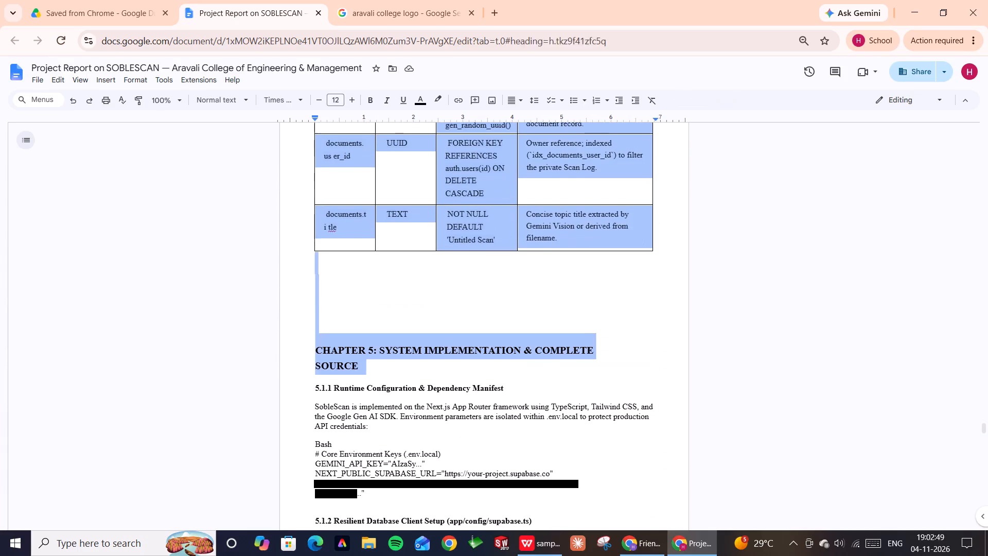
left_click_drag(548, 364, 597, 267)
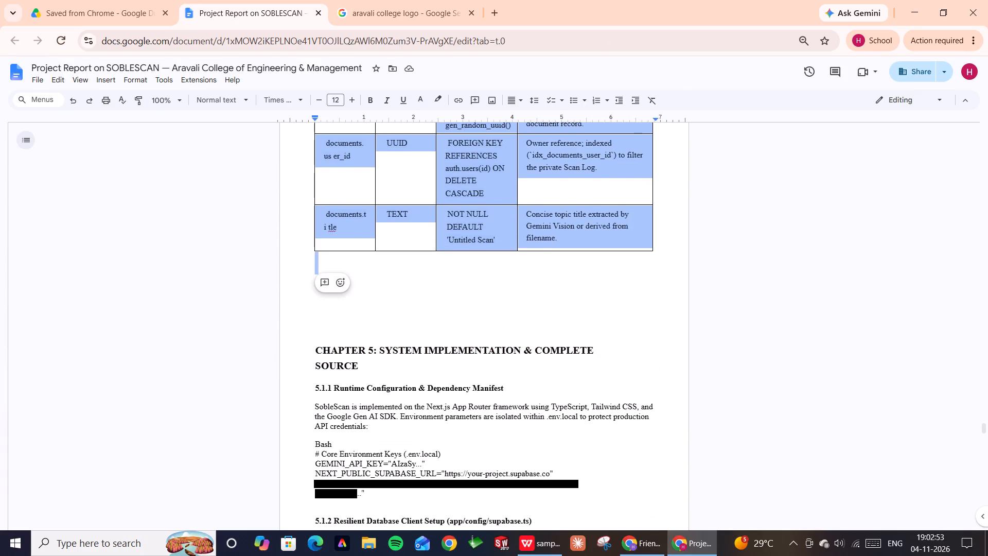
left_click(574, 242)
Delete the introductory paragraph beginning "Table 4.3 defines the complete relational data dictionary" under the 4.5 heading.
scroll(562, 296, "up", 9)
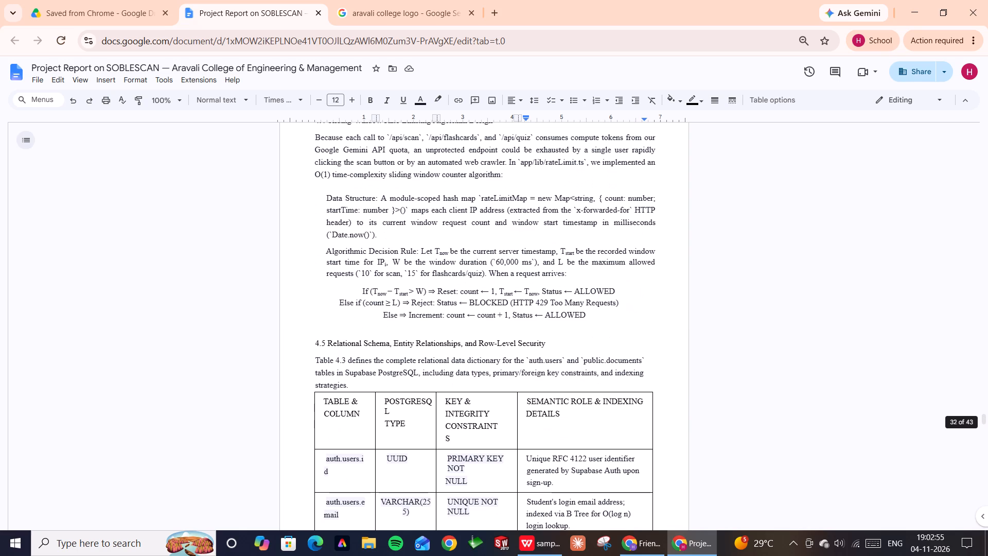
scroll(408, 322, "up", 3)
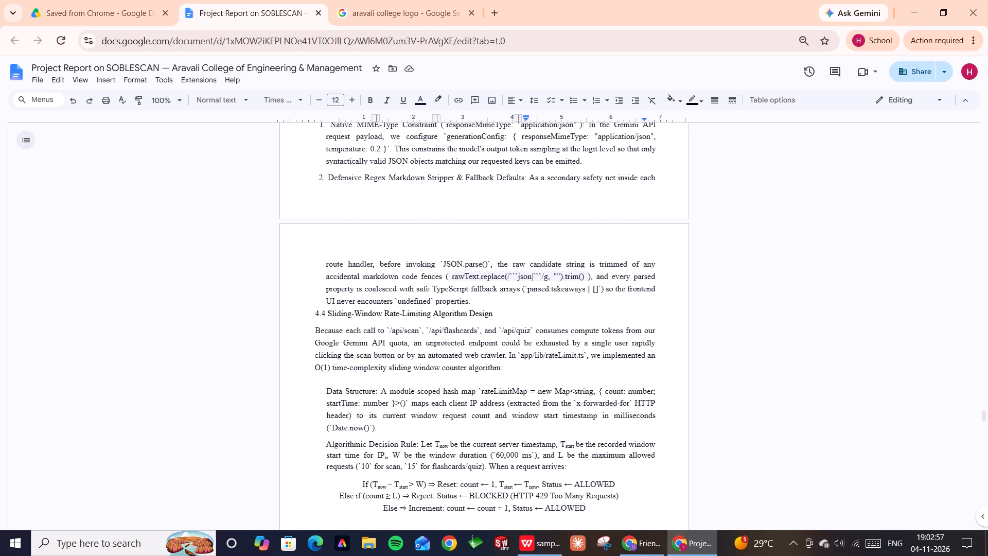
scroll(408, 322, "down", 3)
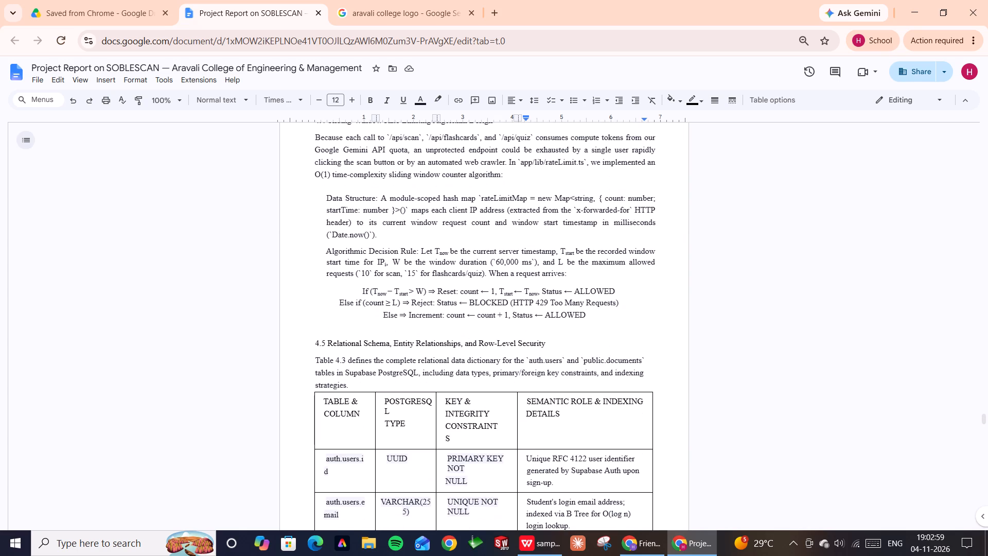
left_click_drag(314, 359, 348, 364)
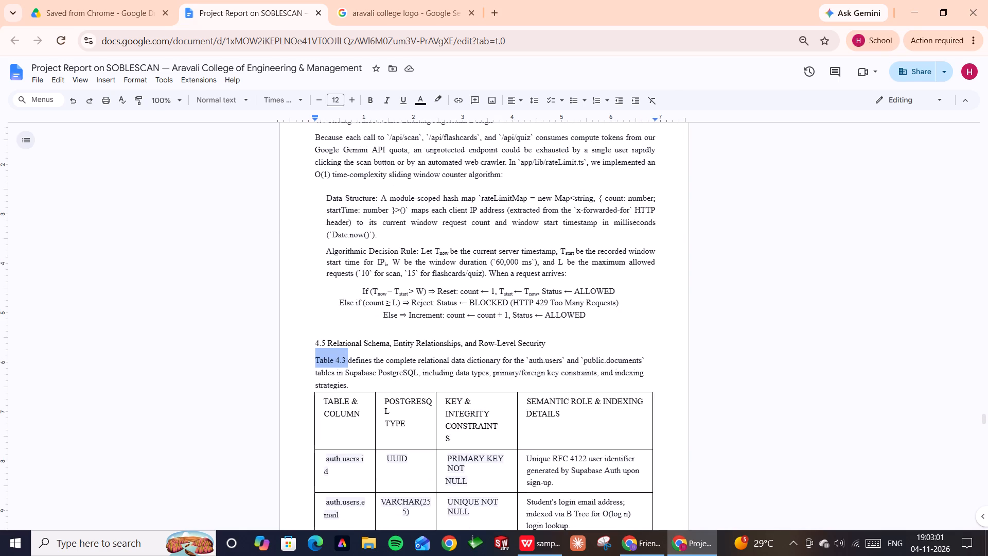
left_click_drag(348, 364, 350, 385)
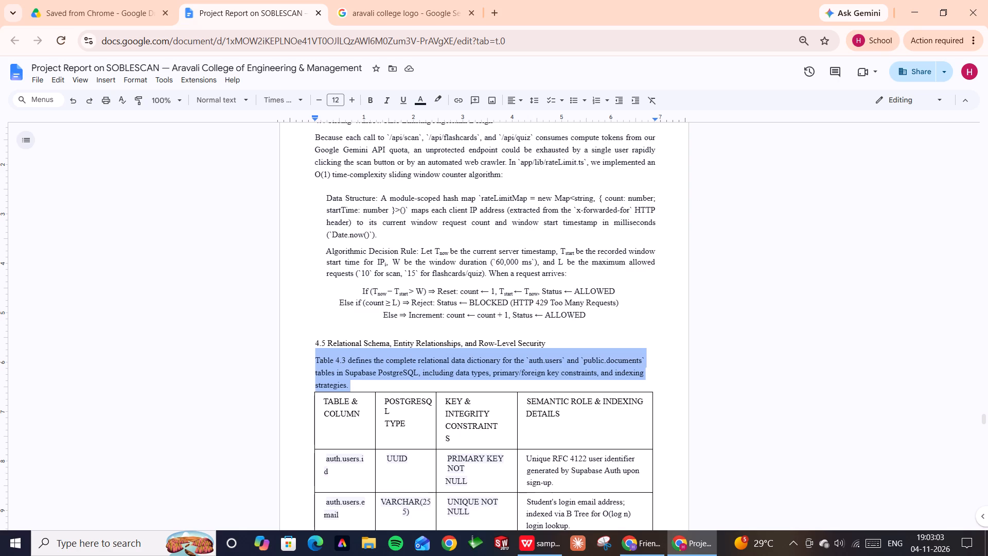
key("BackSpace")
Look through Chapter 4 from section 4.4 back to its chapter heading, examining the layout of Tables 4.1 and 4.2.
scroll(507, 306, "up", 3)
scroll(351, 319, "up", 1)
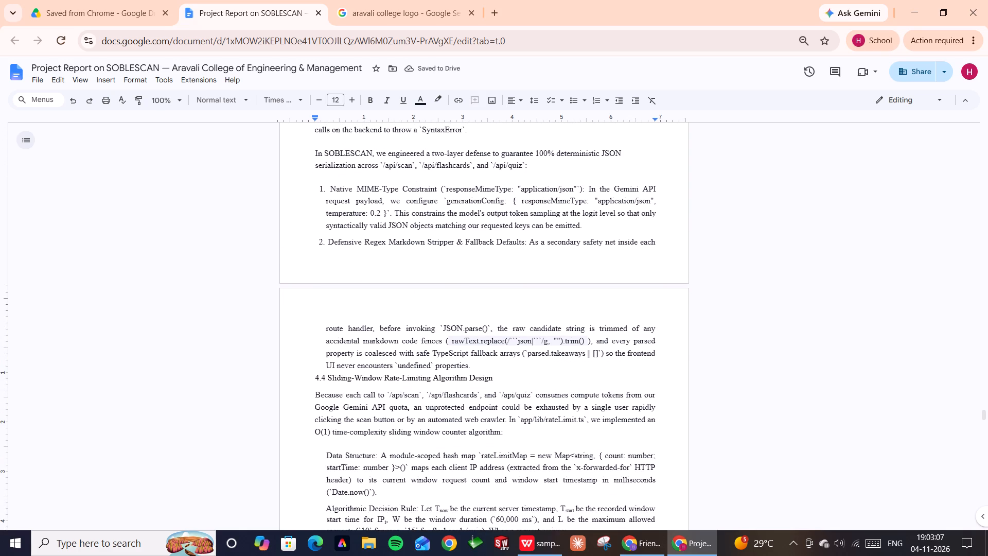
scroll(470, 368, "up", 4)
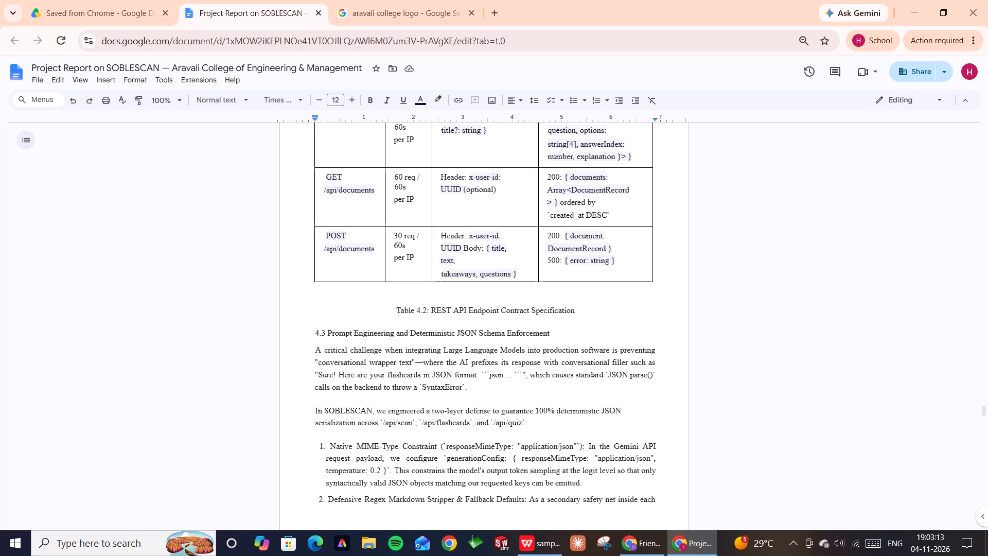
scroll(313, 334, "up", 7)
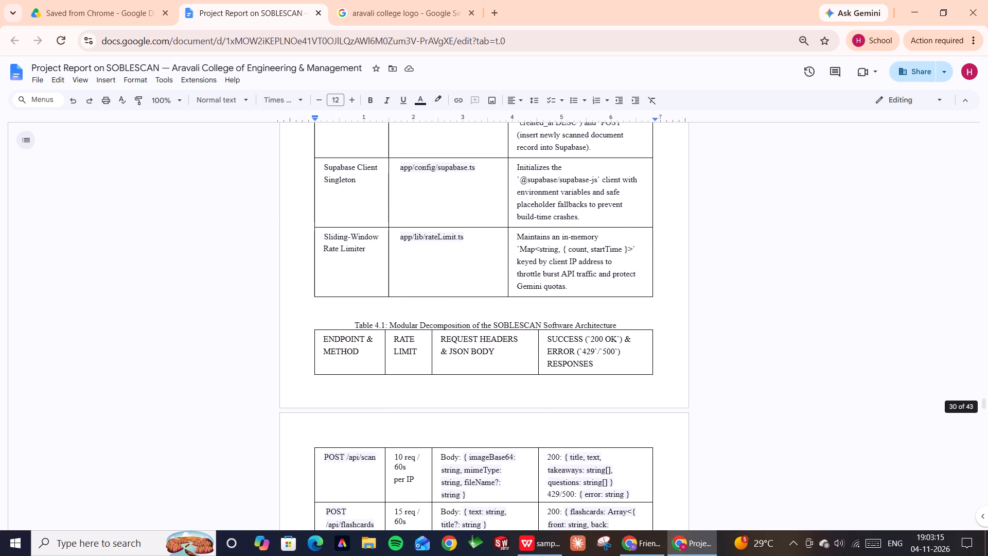
scroll(348, 324, "up", 10)
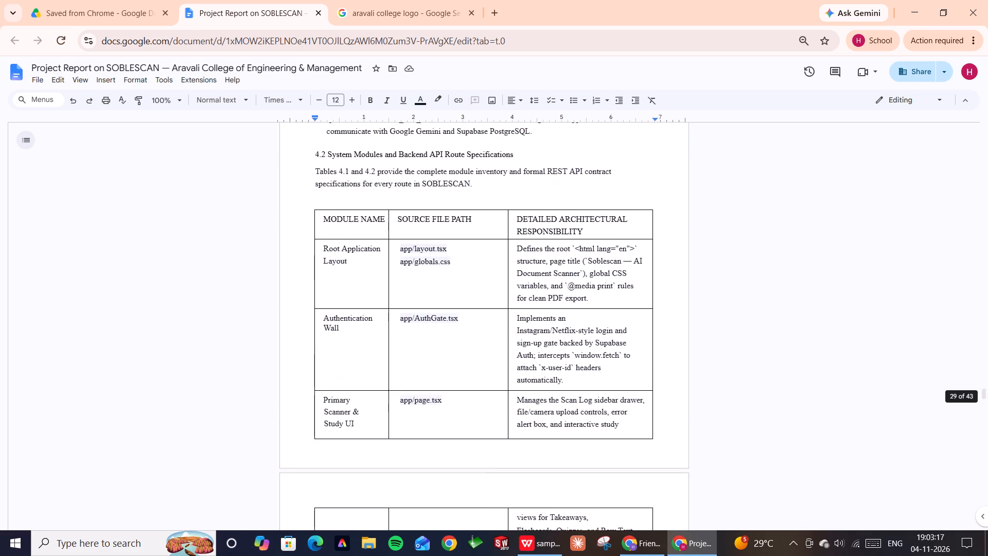
scroll(348, 324, "up", 4)
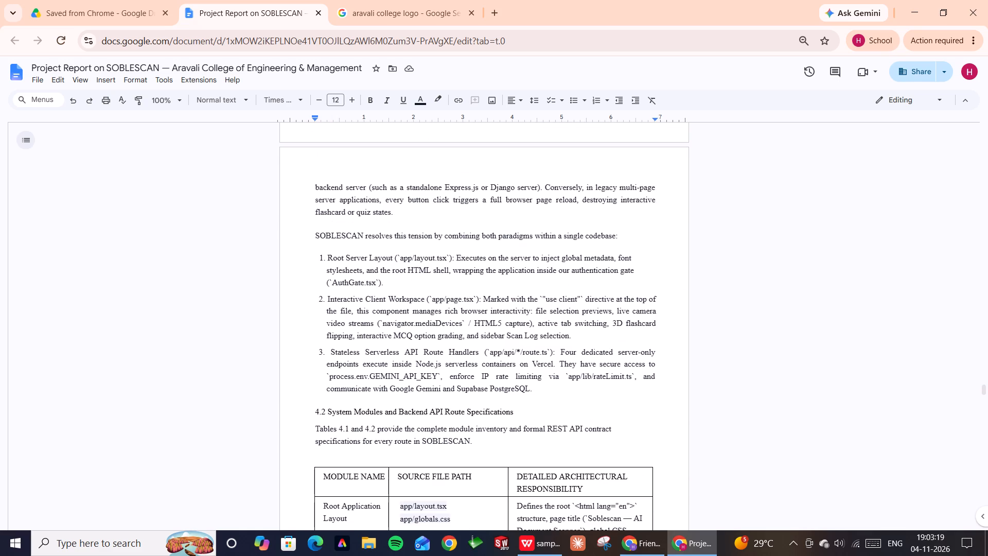
scroll(363, 391, "up", 3)
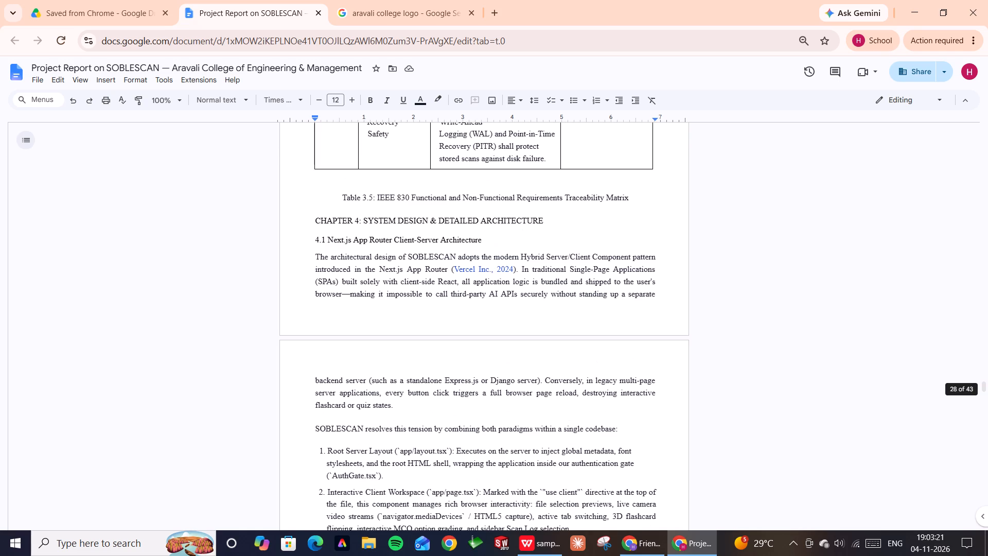
scroll(314, 241, "down", 6)
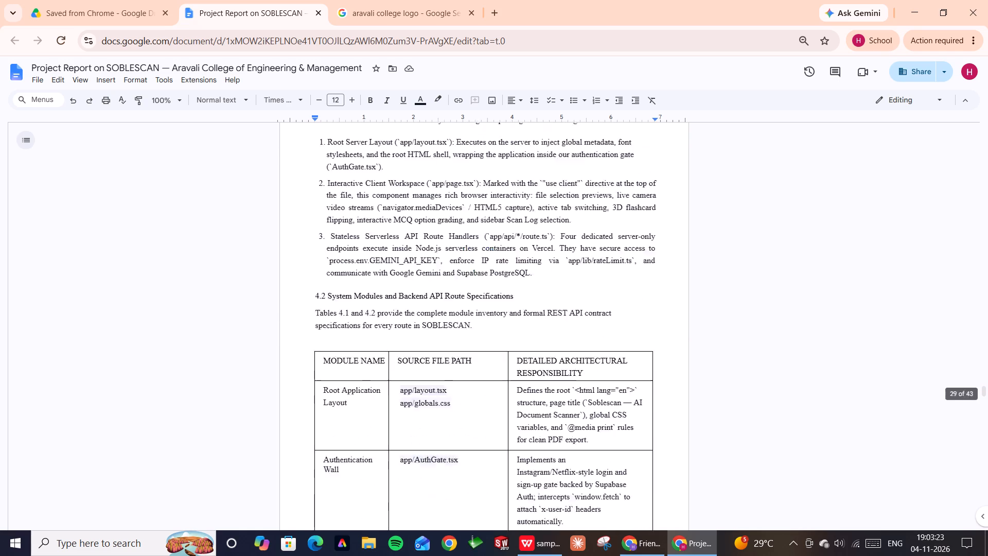
scroll(314, 241, "up", 5)
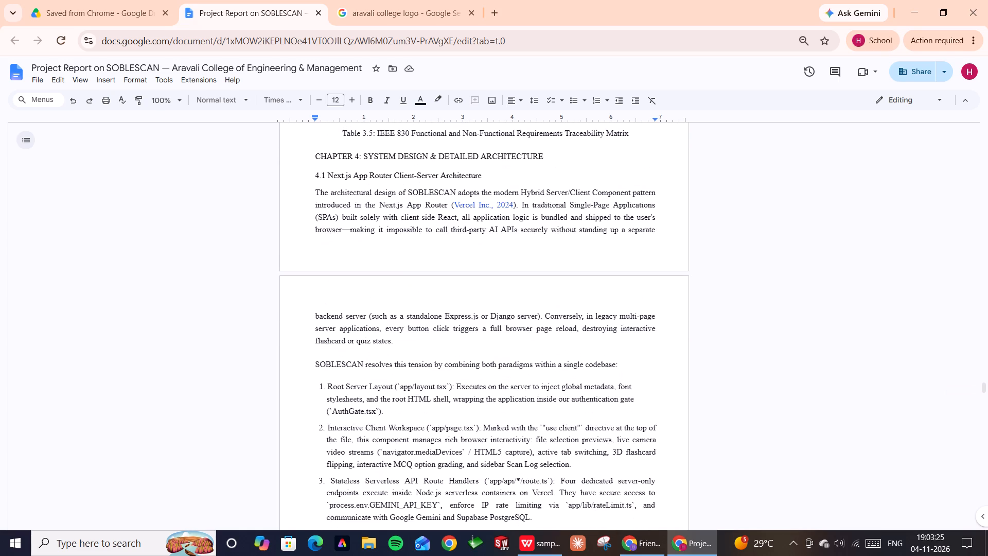
scroll(314, 241, "down", 7)
scroll(330, 286, "down", 12)
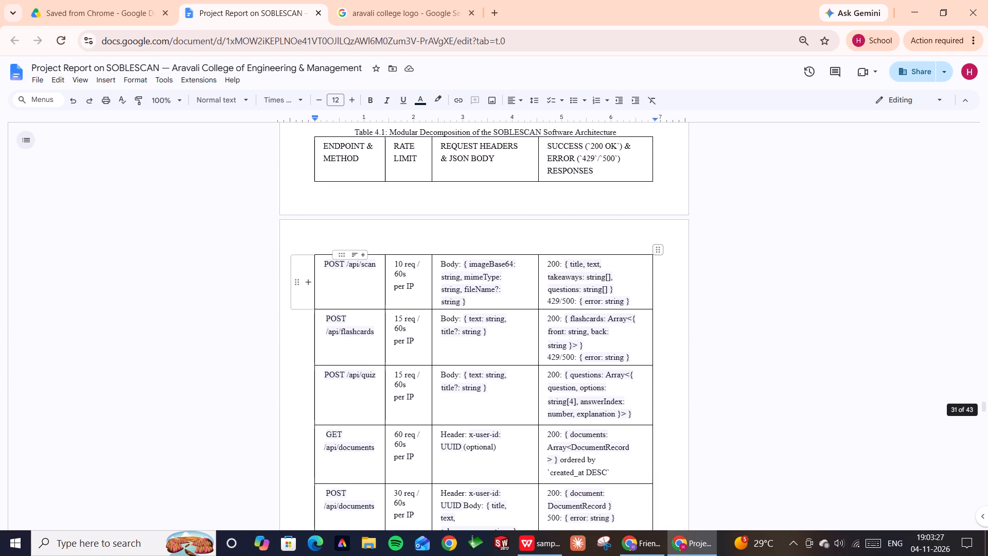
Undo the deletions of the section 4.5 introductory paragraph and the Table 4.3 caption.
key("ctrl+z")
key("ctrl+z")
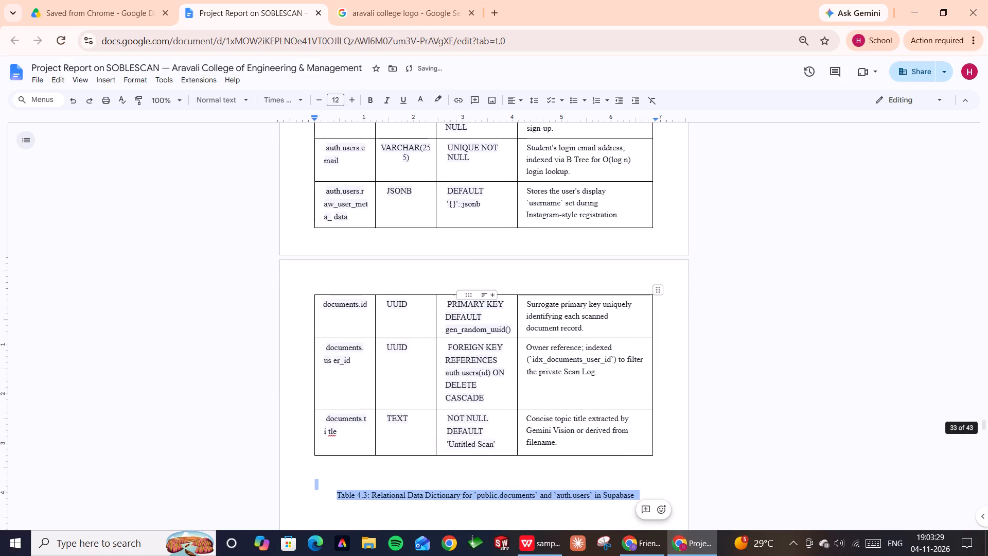
Delete the selected Table 4.3 caption and the blank line above it, leaving the section 4.5 introductory paragraph in place.
scroll(438, 296, "down", 4)
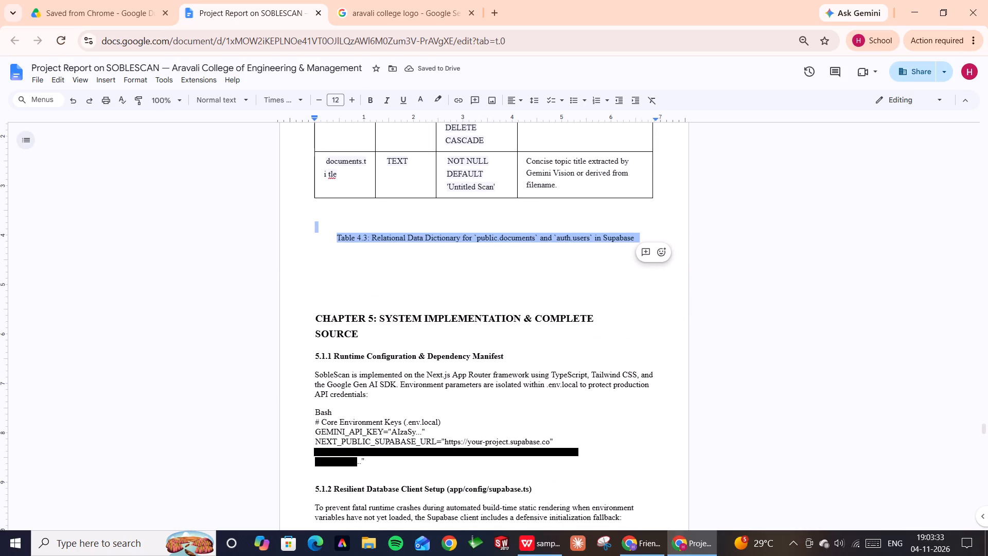
key("BackSpace")
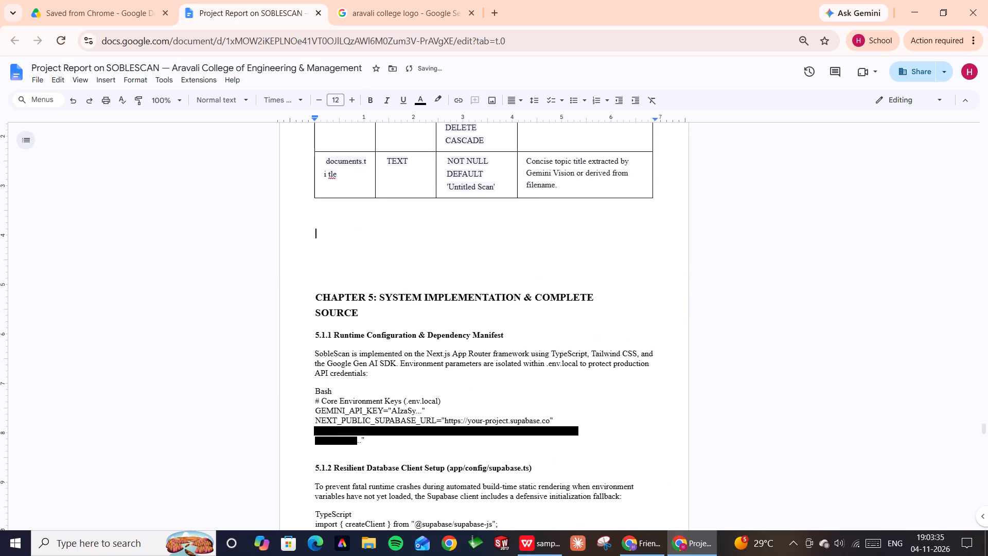
key("BackSpace")
key("BackSpace")
Look back through Chapter 4 from the section 4.5 table to the chapter heading, examining its sections and tables.
scroll(410, 267, "up", 4)
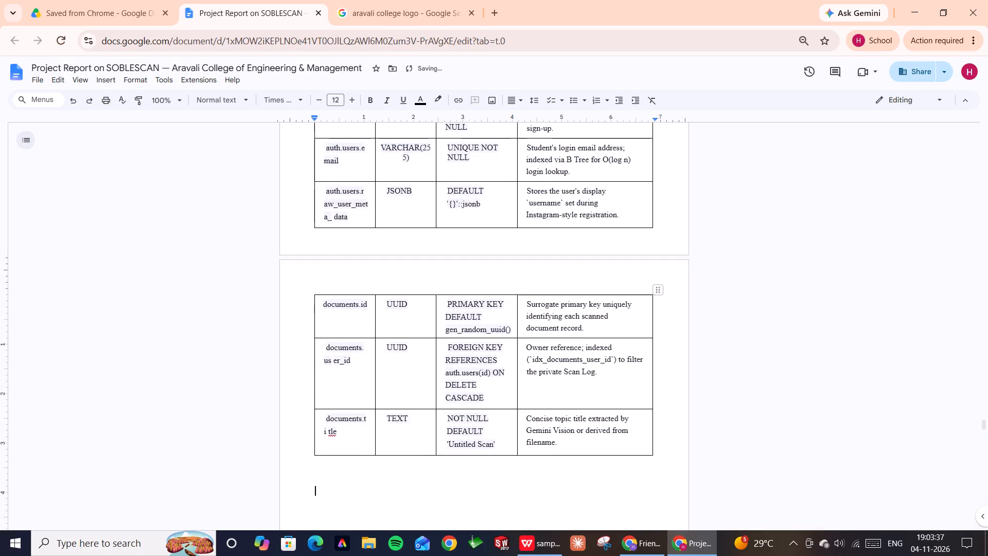
scroll(391, 350, "up", 5)
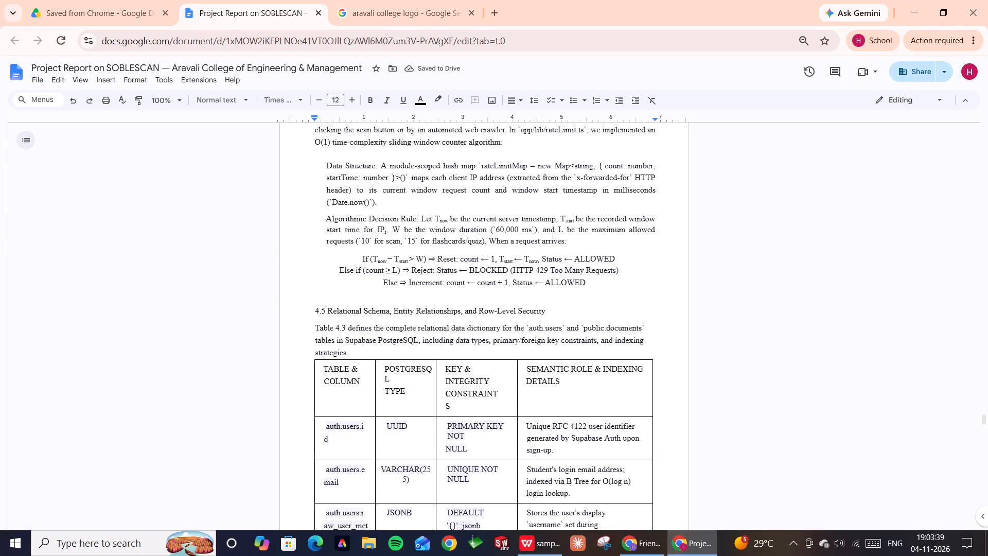
scroll(322, 328, "up", 6)
scroll(322, 328, "down", 2)
scroll(322, 328, "up", 2)
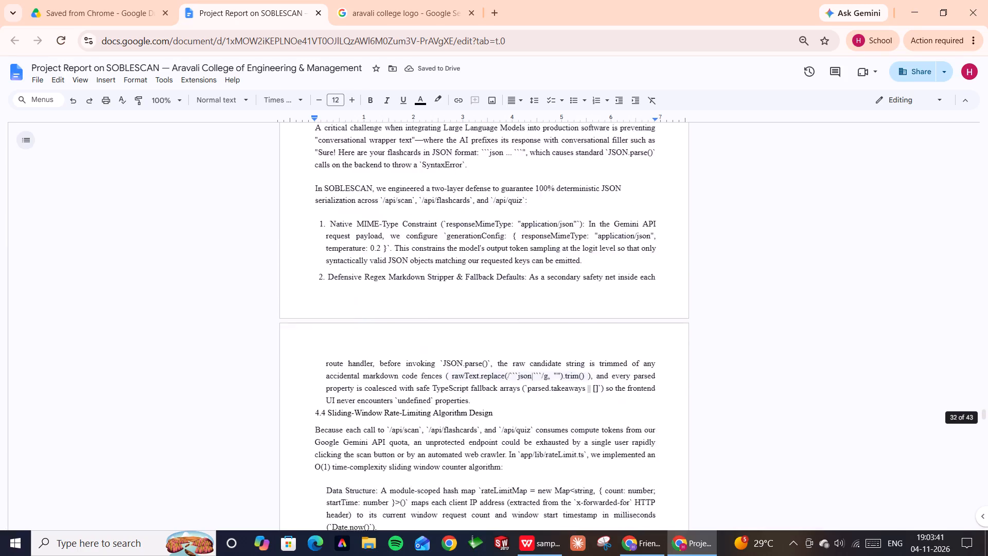
scroll(322, 328, "up", 2)
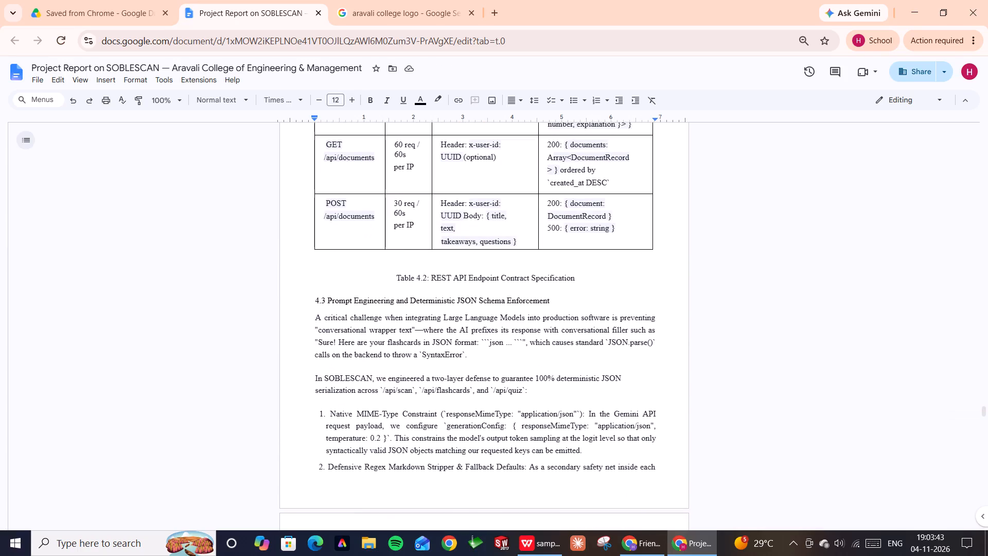
scroll(310, 304, "up", 4)
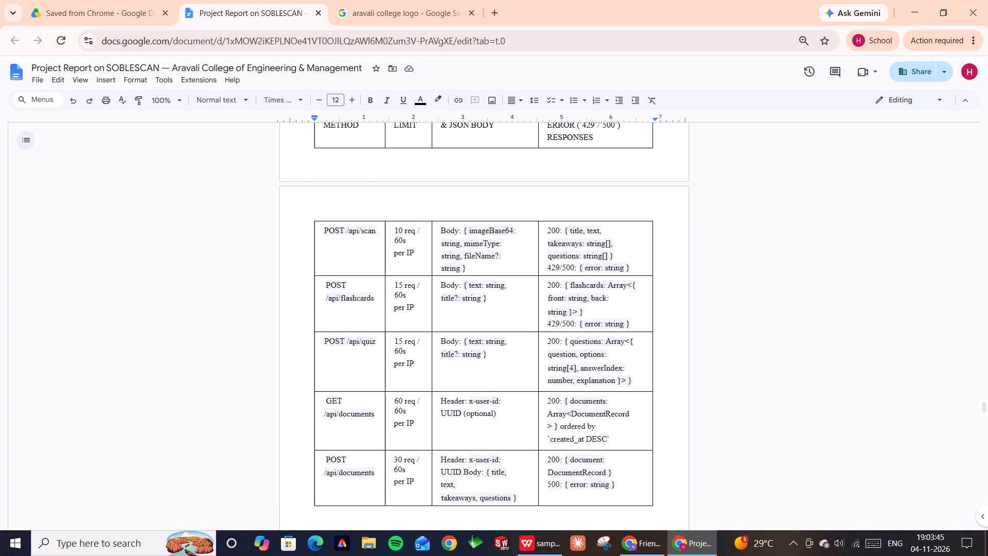
scroll(325, 304, "up", 8)
scroll(325, 304, "down", 4)
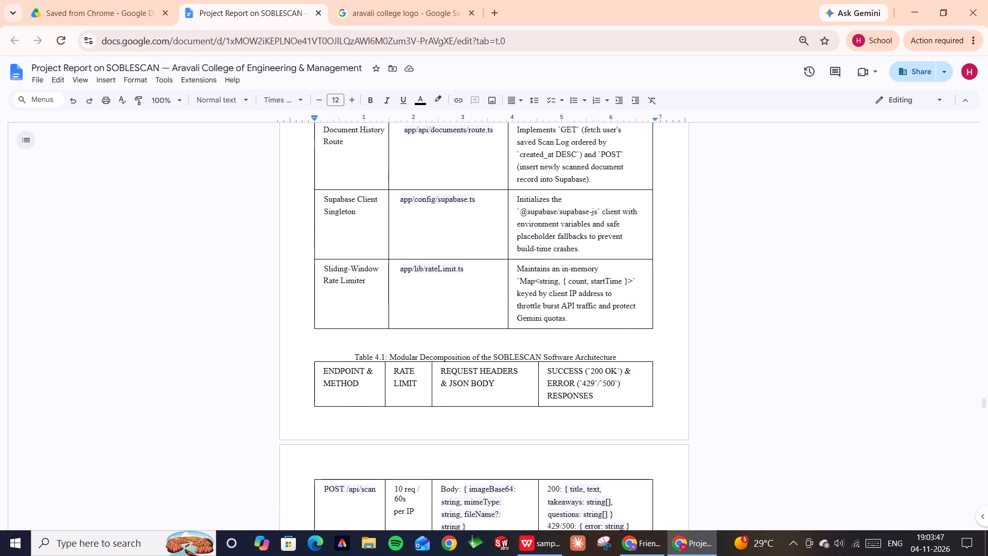
scroll(418, 343, "up", 11)
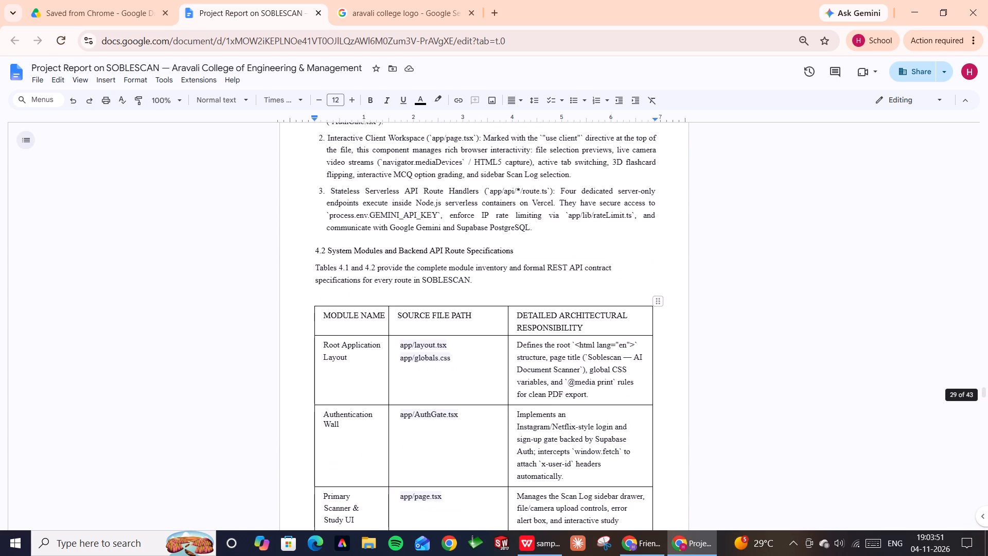
scroll(346, 285, "up", 5)
scroll(431, 361, "up", 1)
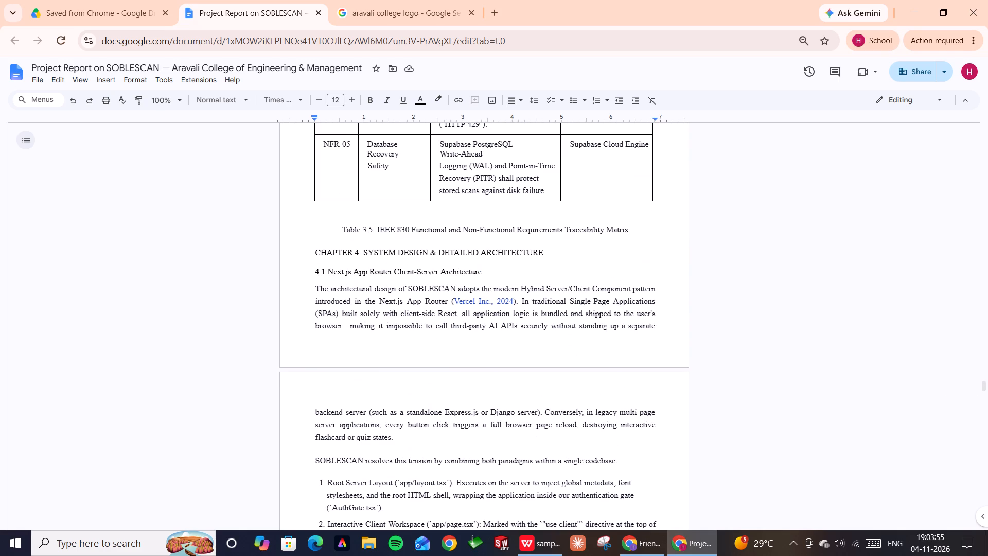
scroll(336, 233, "up", 2)
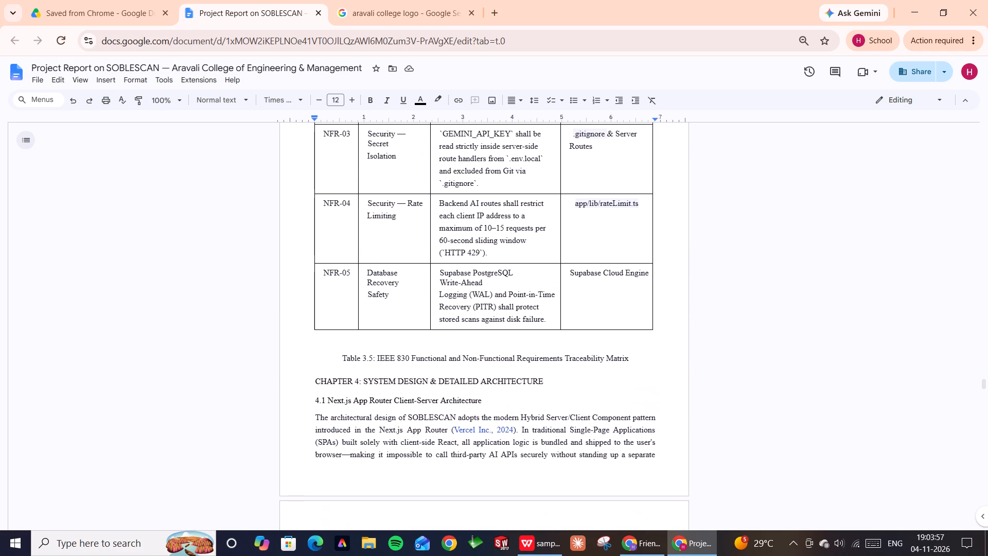
Insert four blank lines before the Chapter 4 heading to move it onto a new page.
left_click(321, 385)
left_click(314, 383)
key("Return")
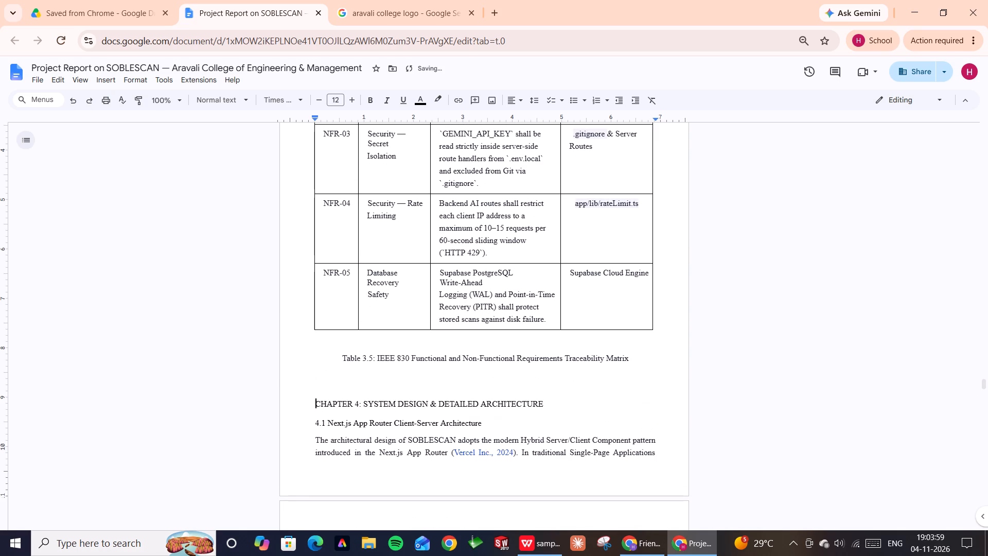
key("Return")
key("Return")
key("Return")
scroll(319, 381, "down", 4)
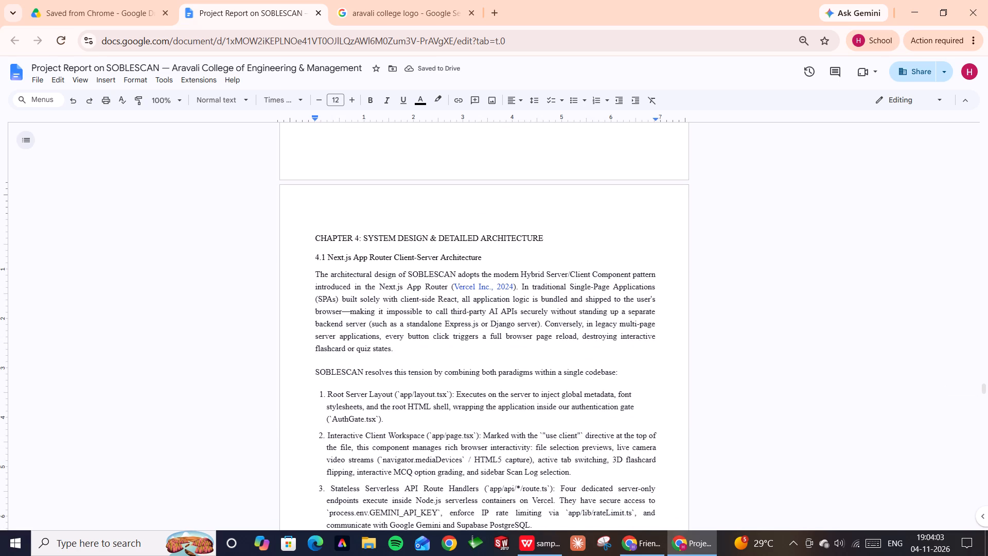
Format the heading "CHAPTER 4: SYSTEM DESIGN & DETAILED ARCHITECTURE" as bold at font size 16.
left_click_drag(307, 240, 621, 230)
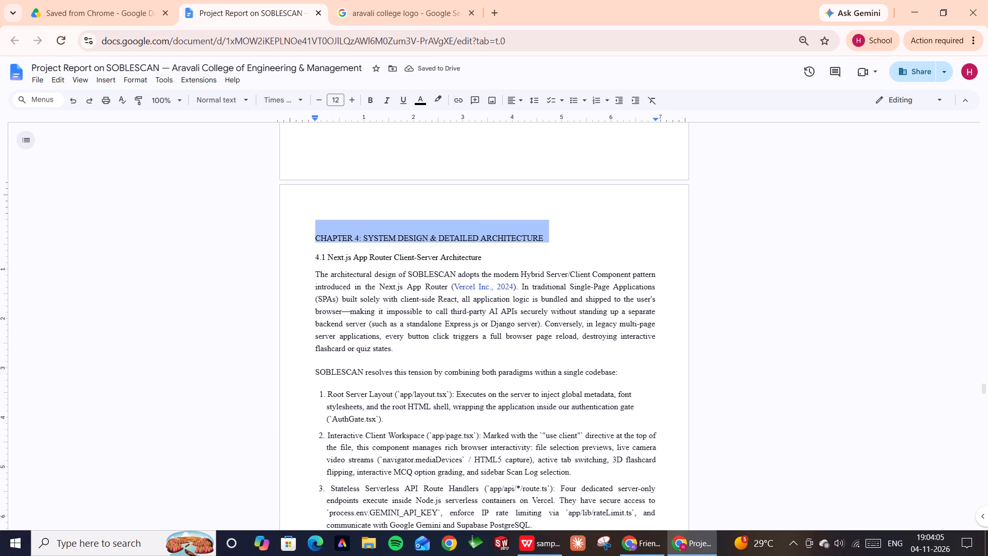
left_click(358, 101)
double_click(351, 100)
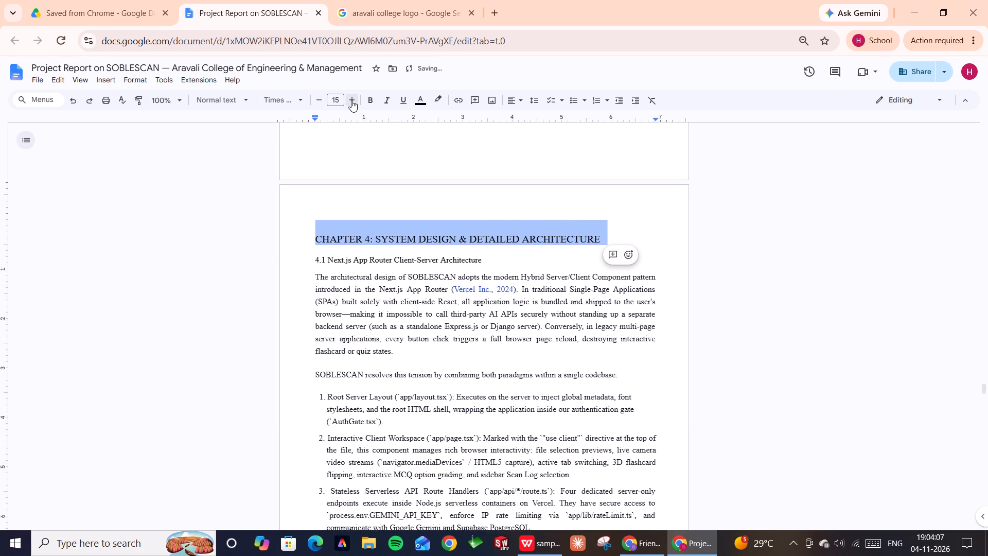
left_click(351, 100)
left_click(368, 100)
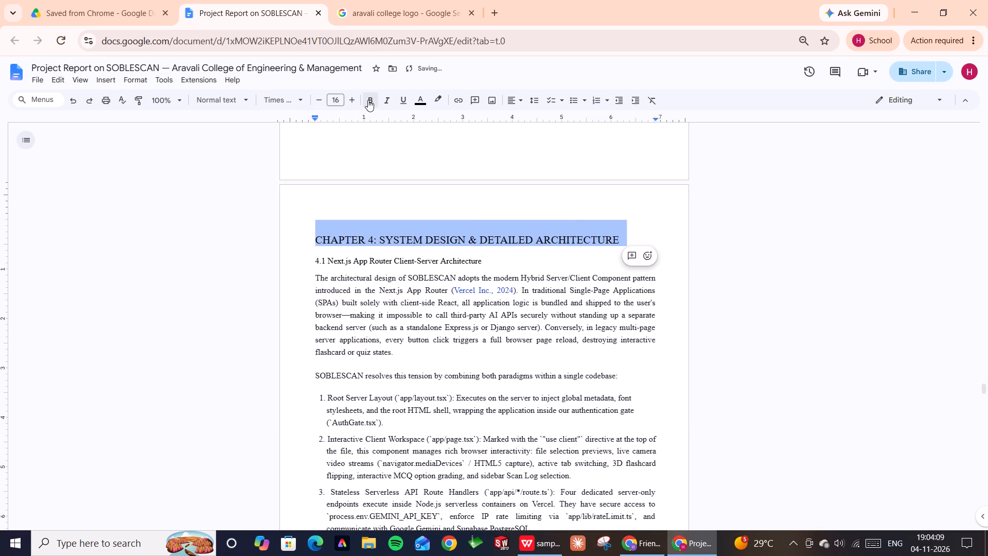
Examine the requirements tables and the Table 3.5 caption at the end of Chapter 3, just before the Chapter 4 heading.
scroll(408, 203, "up", 14)
scroll(443, 253, "down", 3)
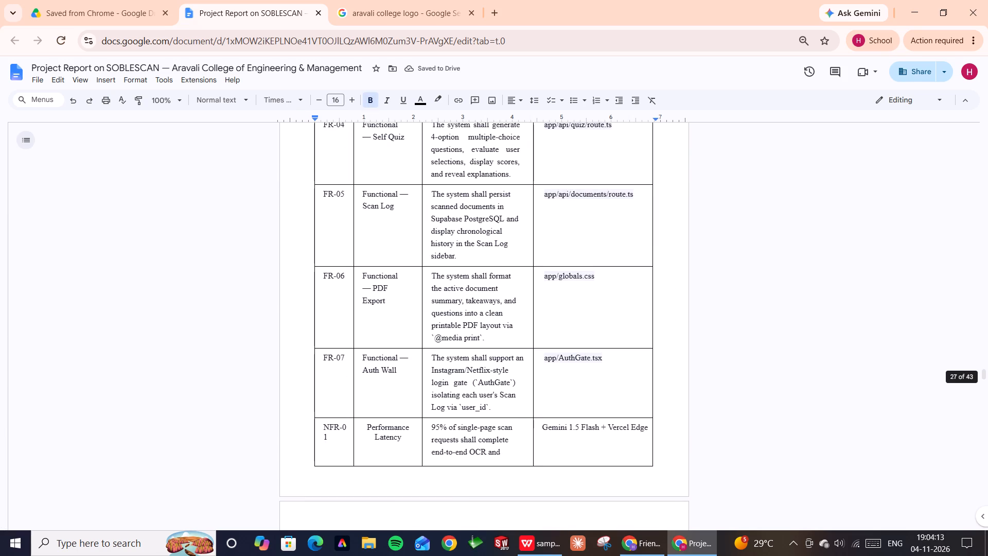
scroll(443, 253, "down", 7)
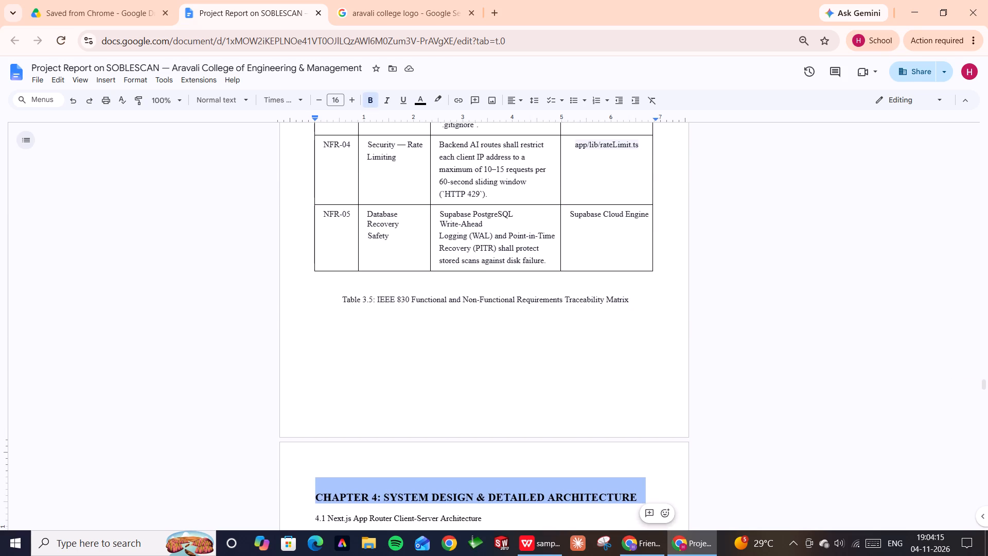
scroll(543, 284, "up", 1)
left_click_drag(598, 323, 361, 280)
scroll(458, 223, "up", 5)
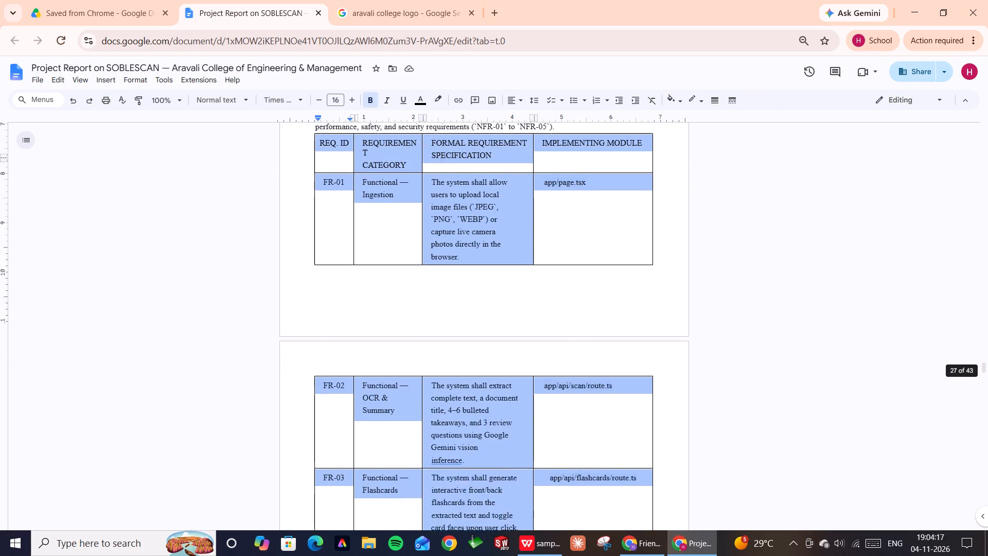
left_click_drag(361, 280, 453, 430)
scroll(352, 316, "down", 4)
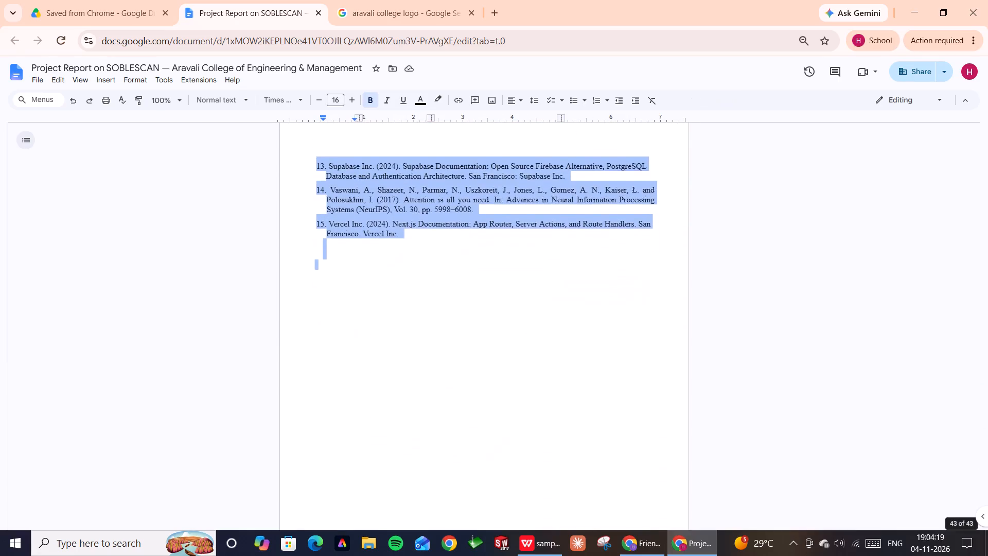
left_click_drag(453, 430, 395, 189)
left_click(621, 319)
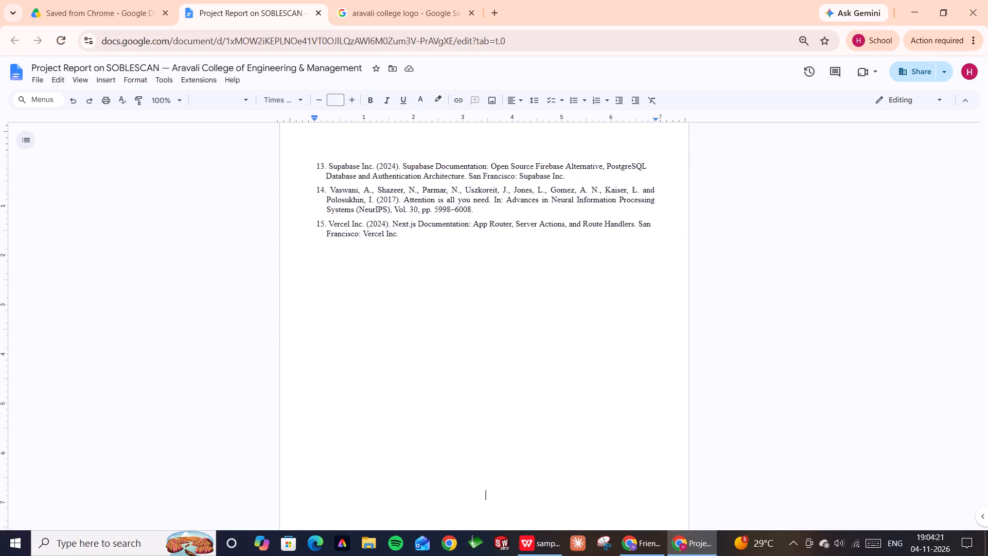
Look back through the report from the references to the Chapter 4 heading, examining the page layout.
scroll(621, 320, "up", 20)
scroll(621, 320, "up", 20)
scroll(621, 320, "up", 20)
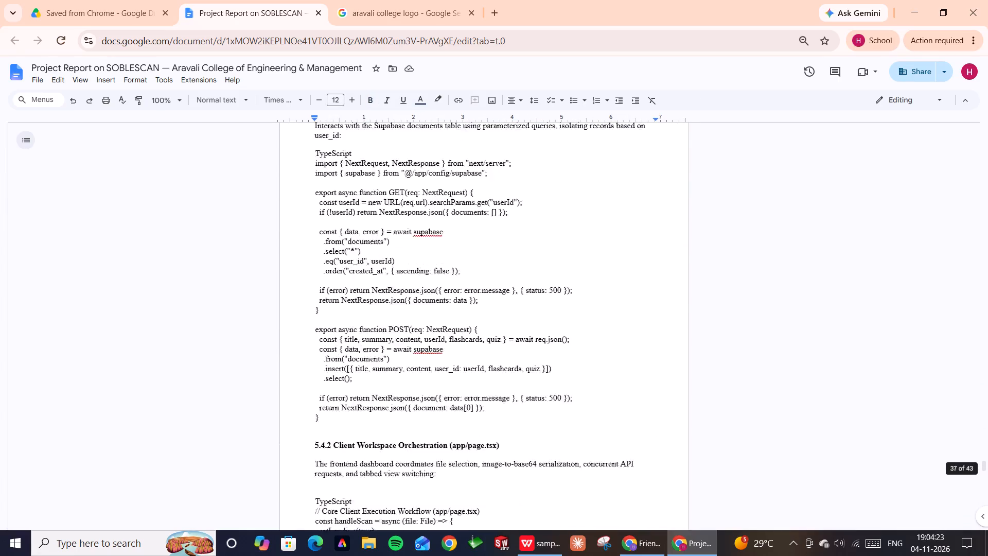
scroll(666, 420, "up", 20)
scroll(666, 420, "up", 18)
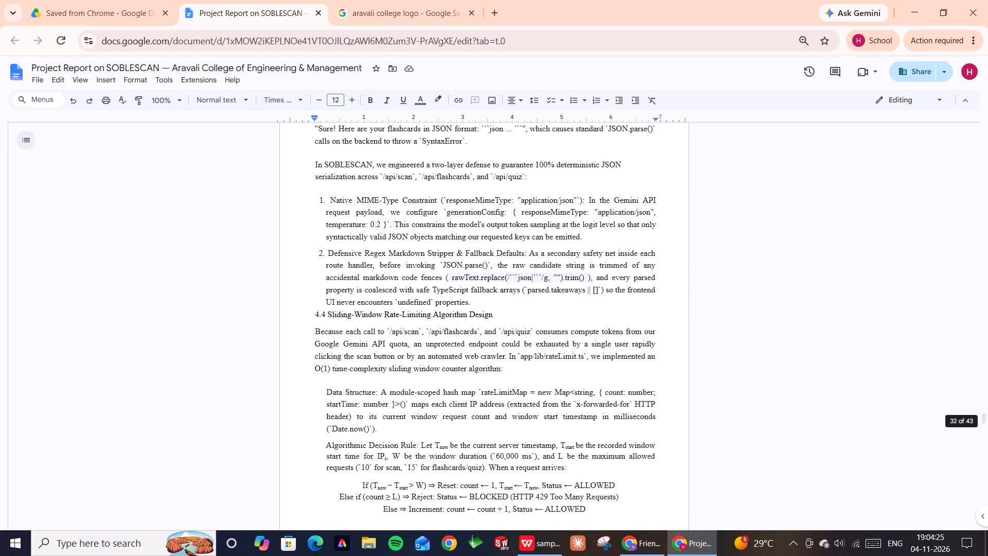
scroll(643, 419, "up", 18)
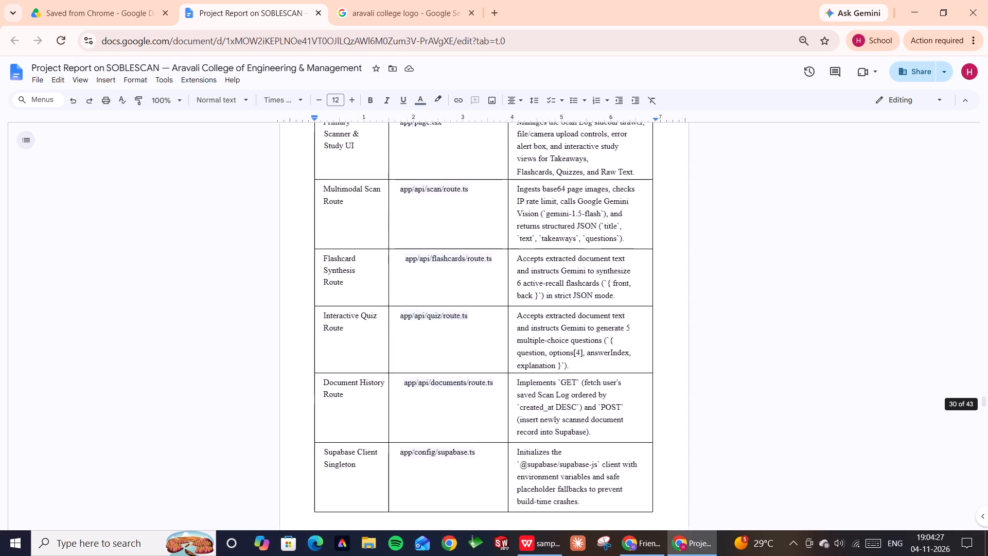
scroll(641, 419, "up", 7)
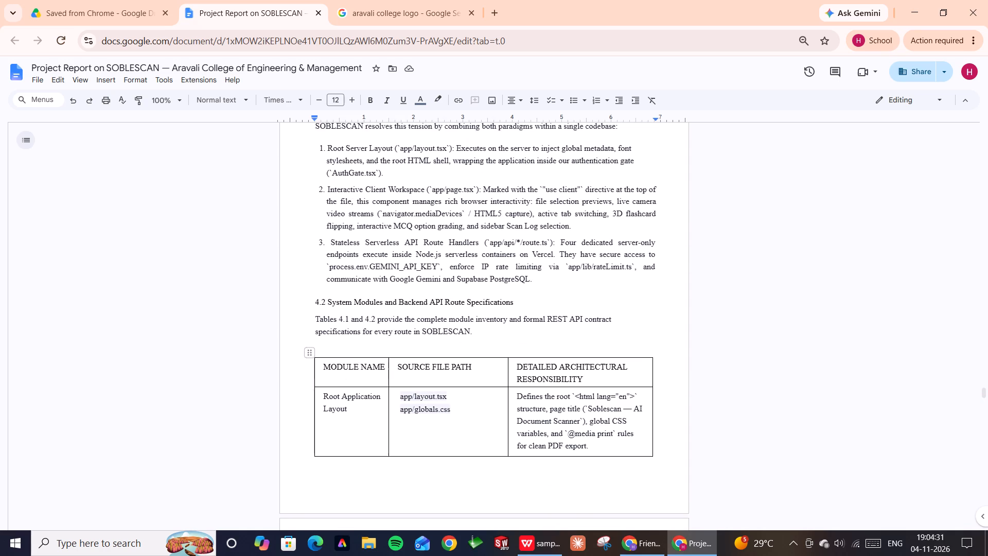
scroll(315, 297, "up", 4)
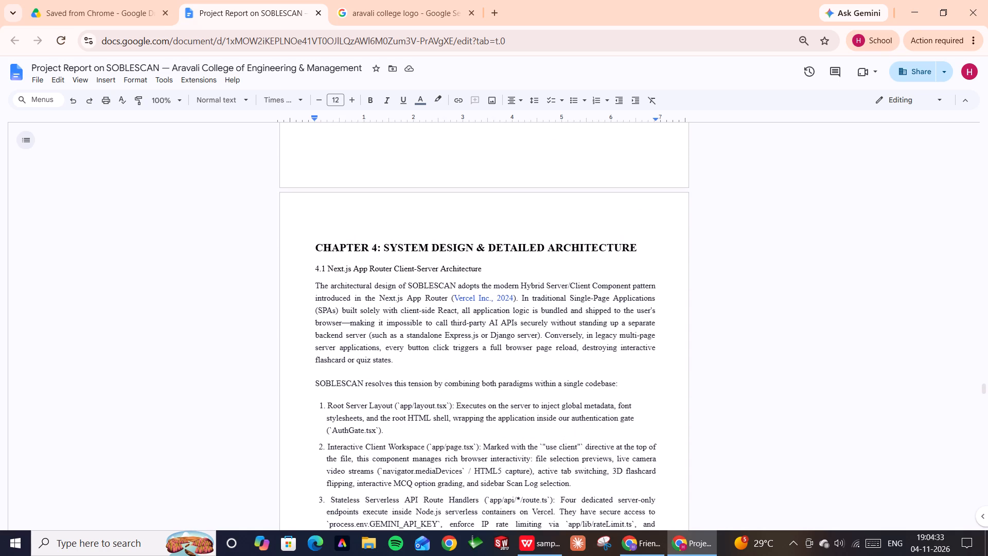
Look back through Chapter 3 from the Table 3.5 requirements matrix to section 3.4, examining its tables, captions and section headings.
scroll(386, 321, "up", 9)
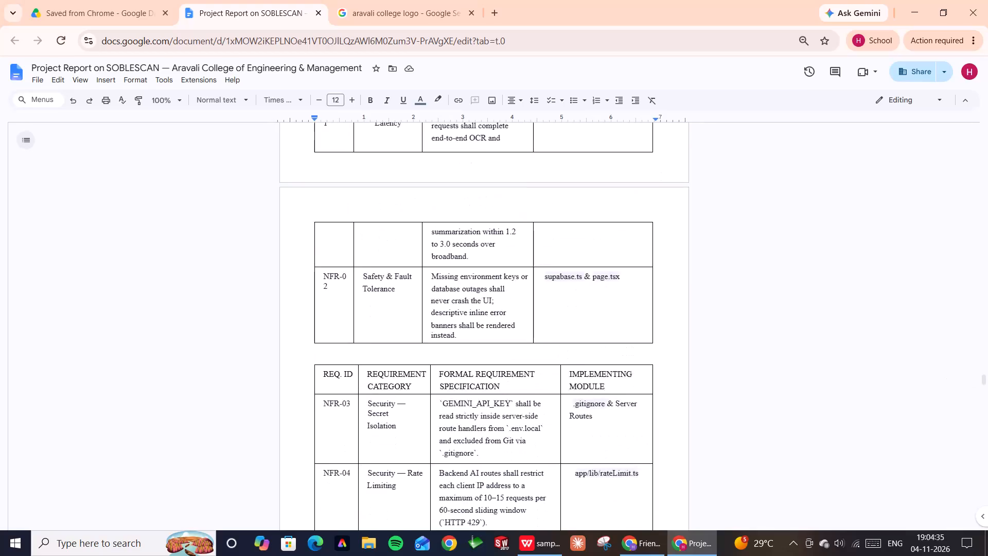
scroll(375, 344, "up", 10)
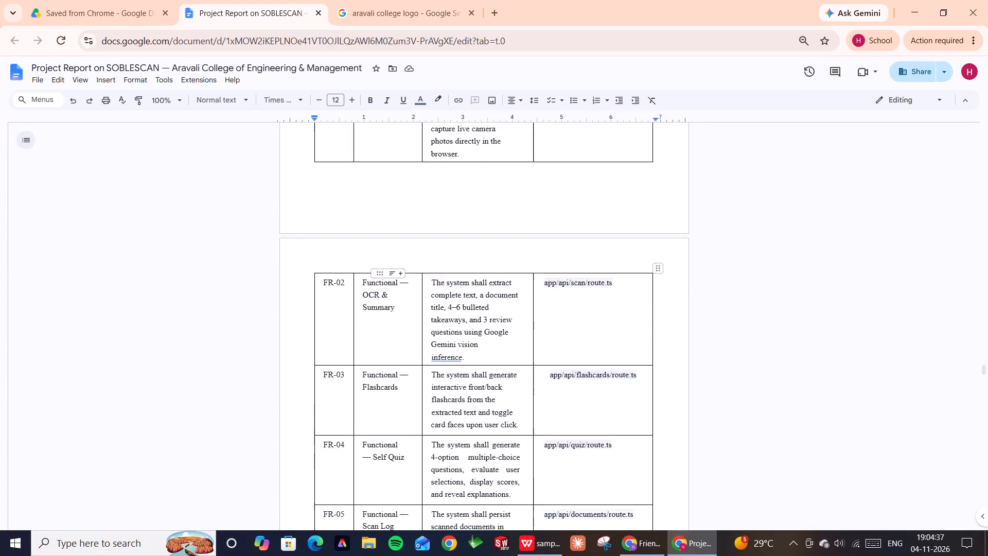
scroll(375, 344, "up", 7)
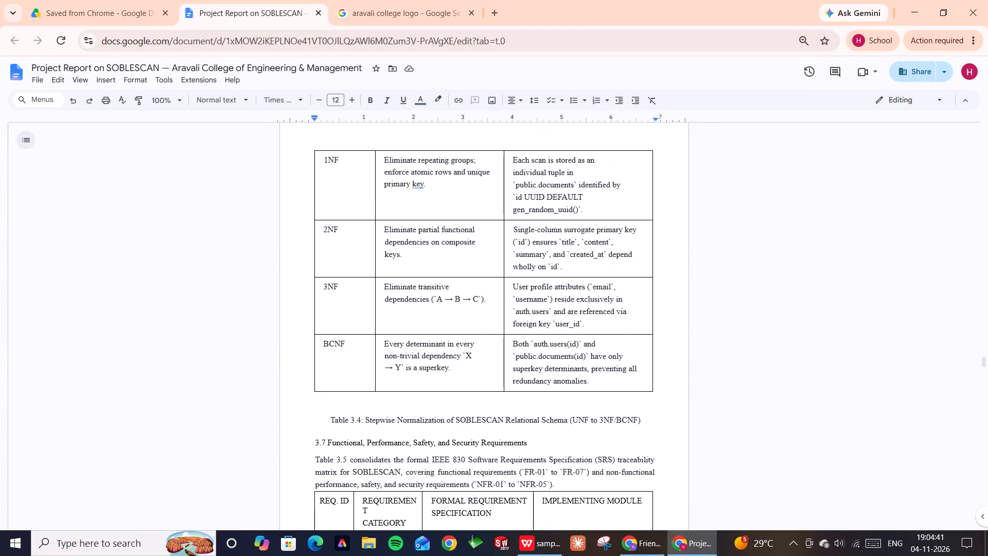
scroll(373, 429, "up", 4)
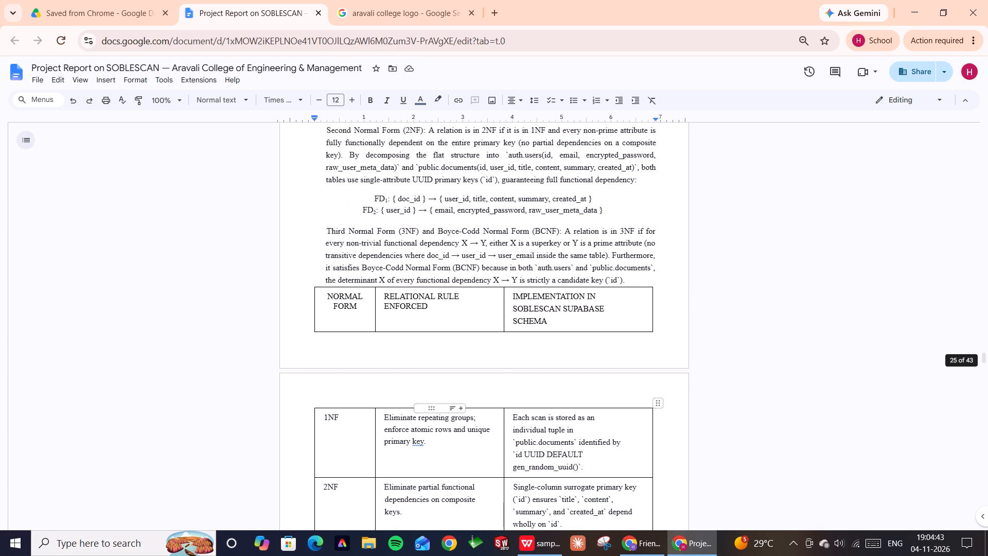
scroll(473, 413, "up", 4)
scroll(531, 408, "up", 2)
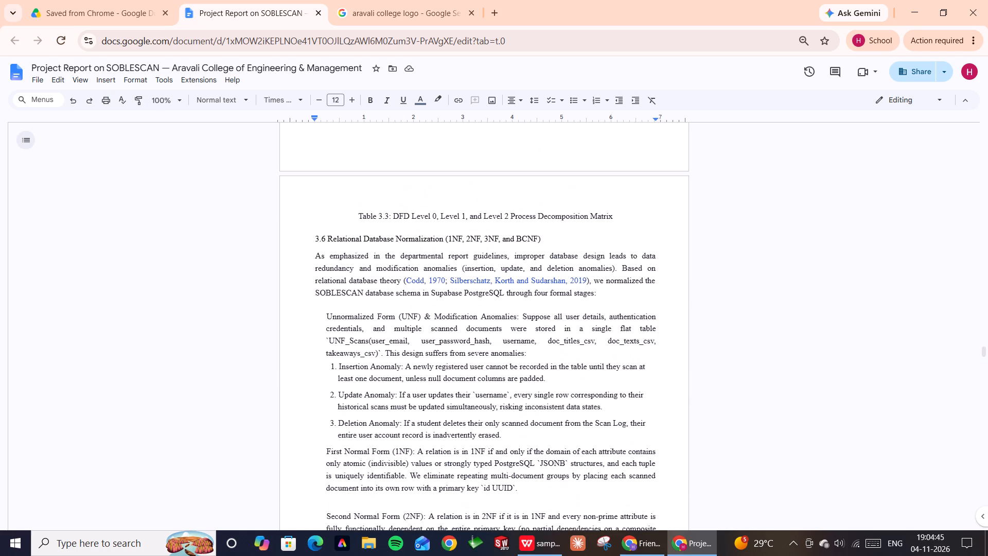
scroll(531, 408, "up", 4)
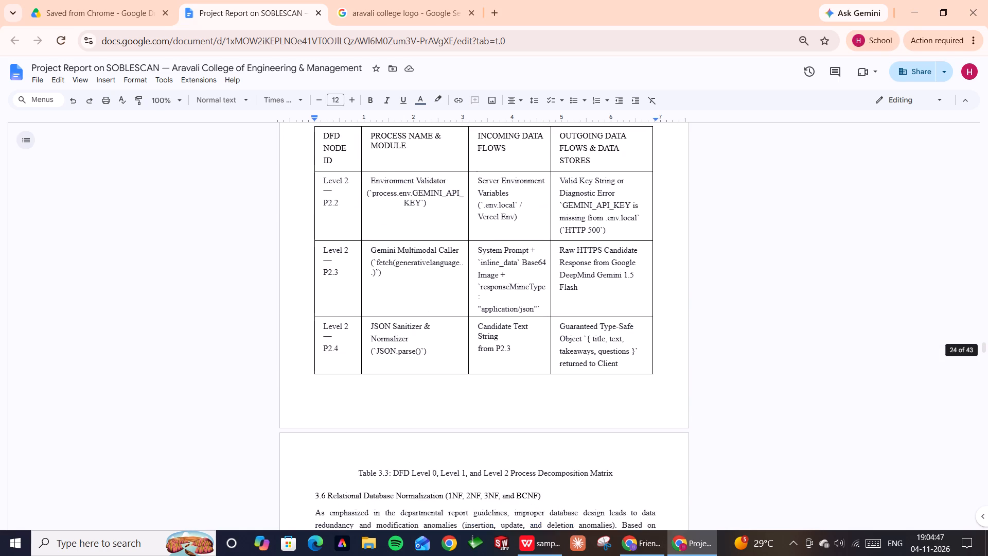
scroll(498, 408, "up", 8)
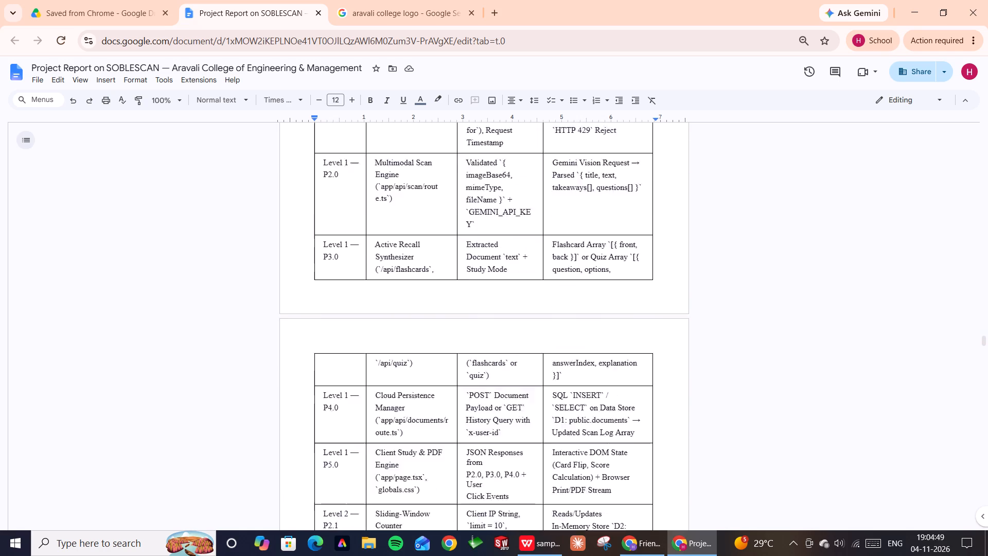
scroll(498, 408, "up", 7)
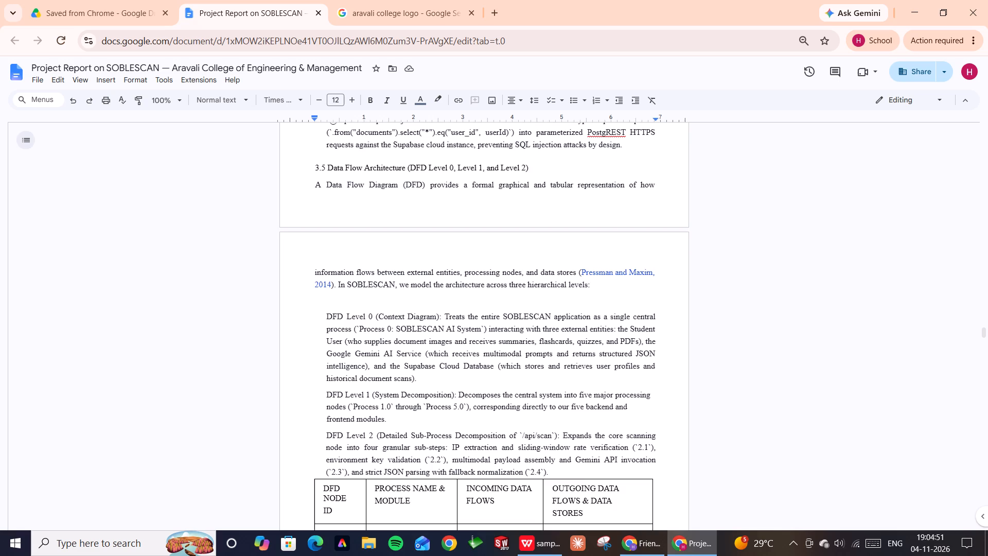
scroll(498, 408, "up", 5)
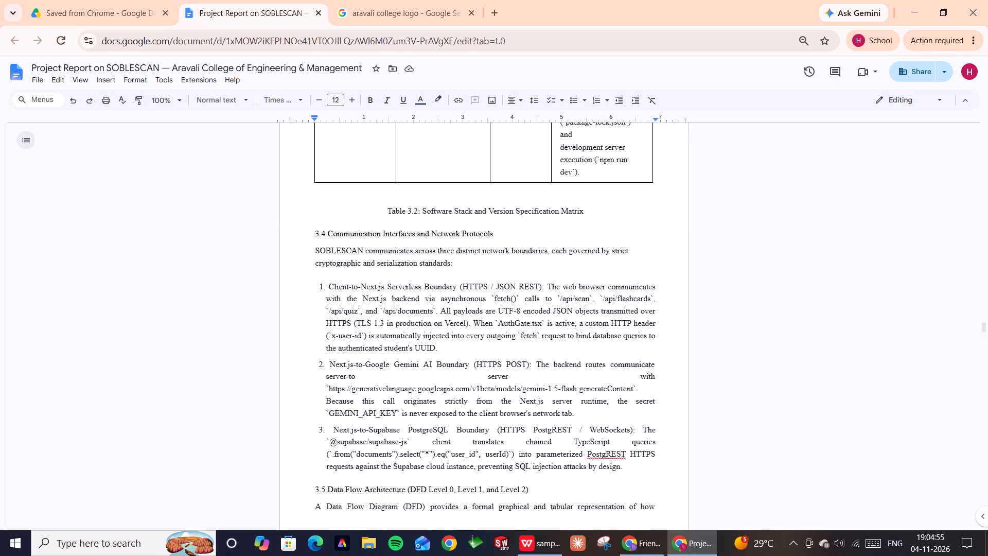
Renumber the heading "Relational Database Normalization (1NF, 2NF, 3NF, and BCNF)" as 3.5.
scroll(498, 408, "down", 16)
scroll(495, 409, "down", 11)
scroll(495, 409, "up", 4)
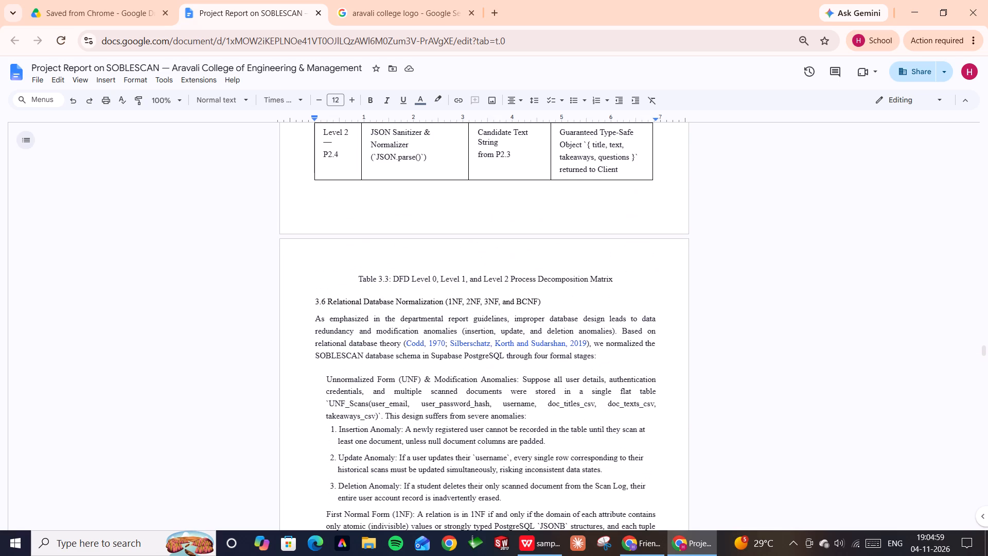
left_click(326, 301)
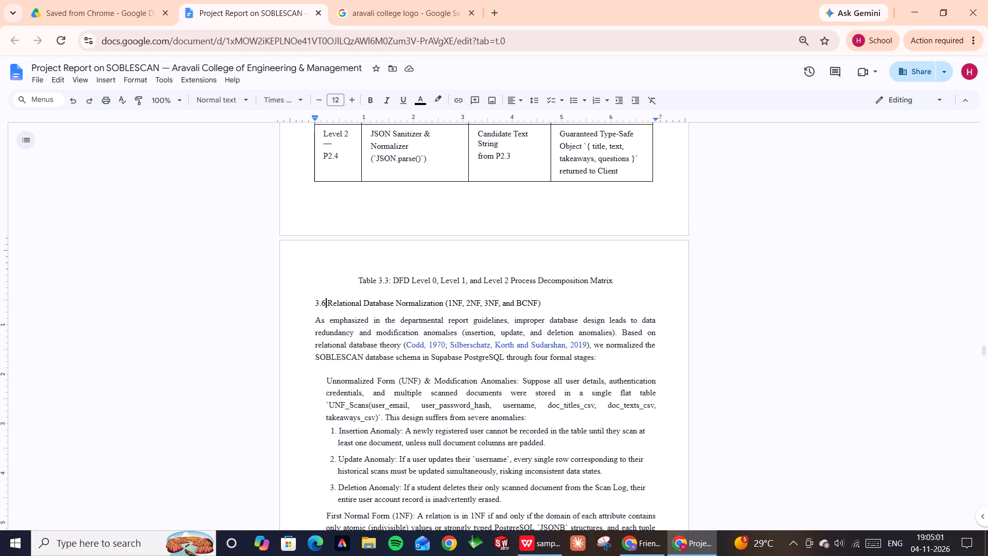
key("BackSpace")
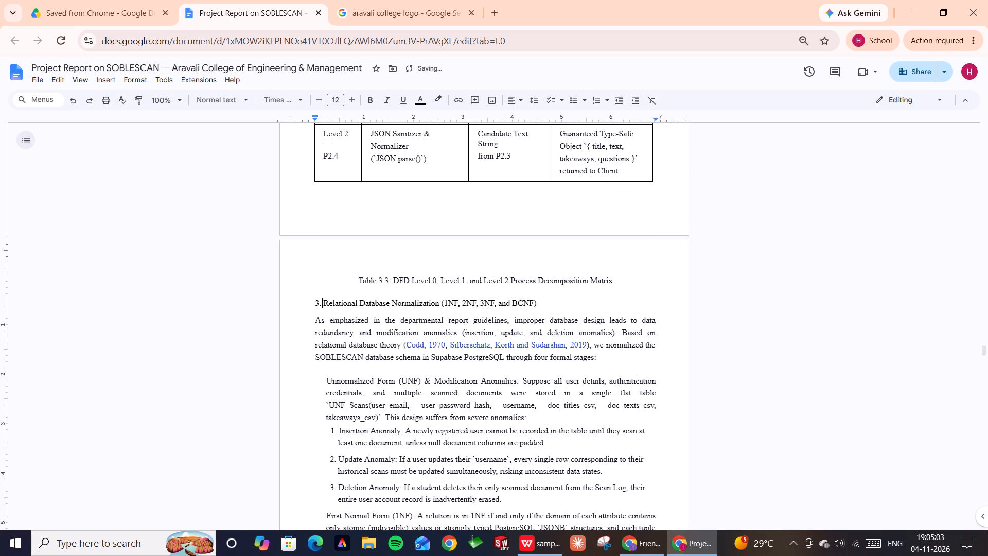
key("5")
Renumber the heading "Functional, Performance, Safety, and Security Requirements" as 3.6.
scroll(427, 343, "down", 10)
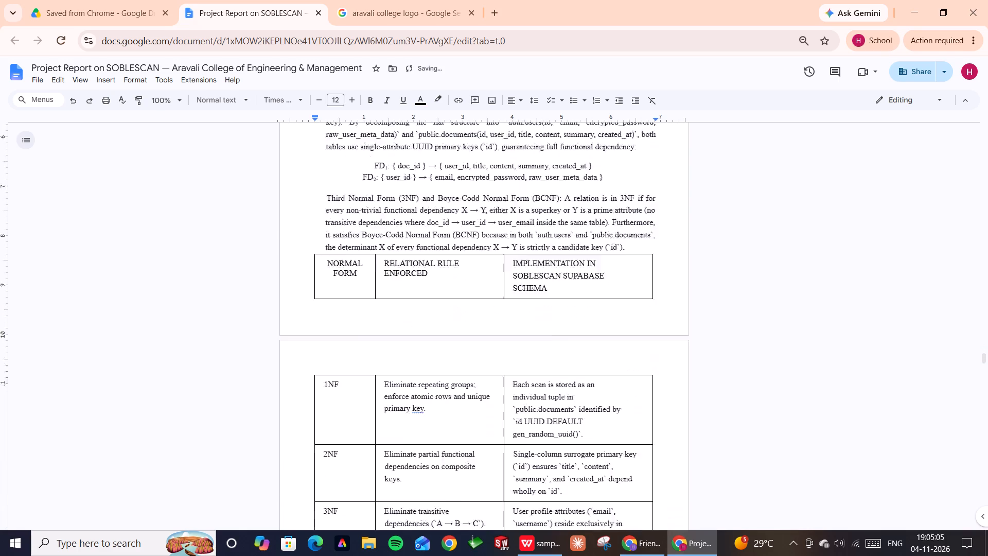
scroll(428, 344, "down", 4)
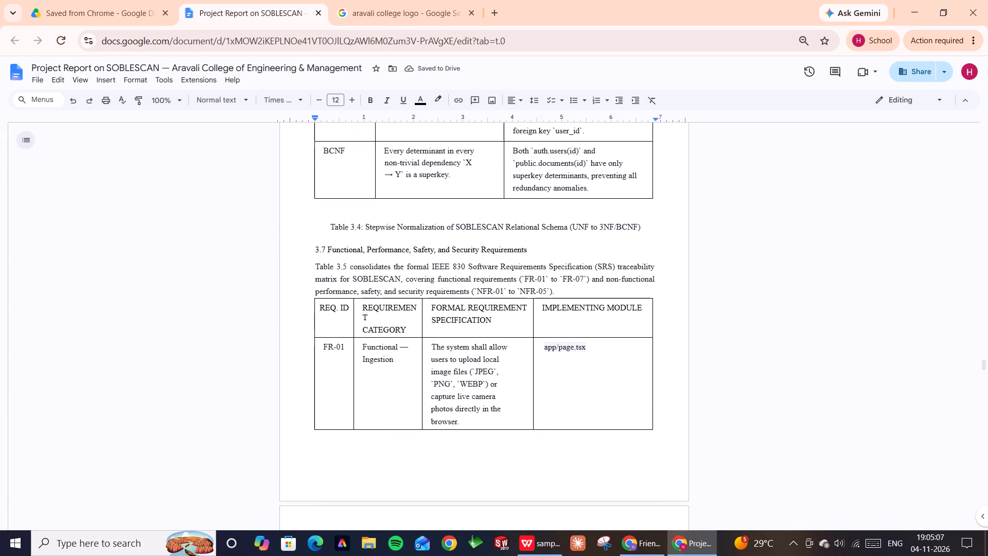
left_click(326, 252)
key("BackSpace")
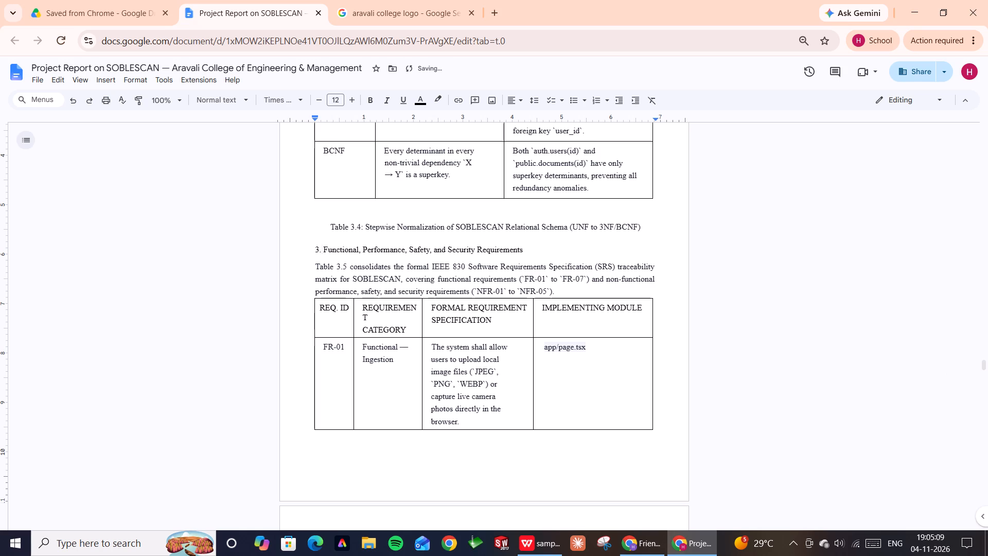
key("6")
Renumber the "IEEE 830 Functional and Non-Functional Requirements Traceability Matrix" caption at the end of Chapter 3 as Table 3.6.
scroll(452, 305, "down", 12)
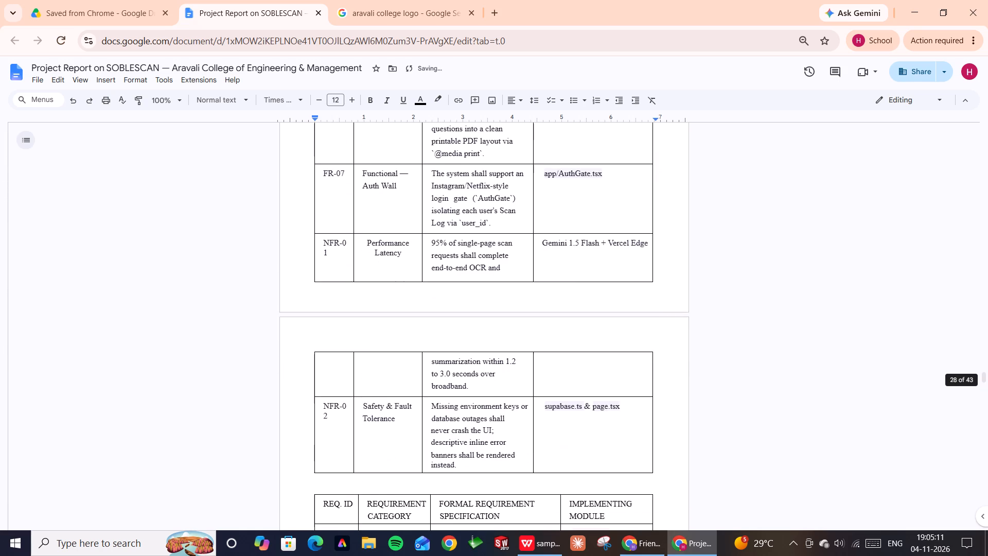
scroll(452, 306, "down", 8)
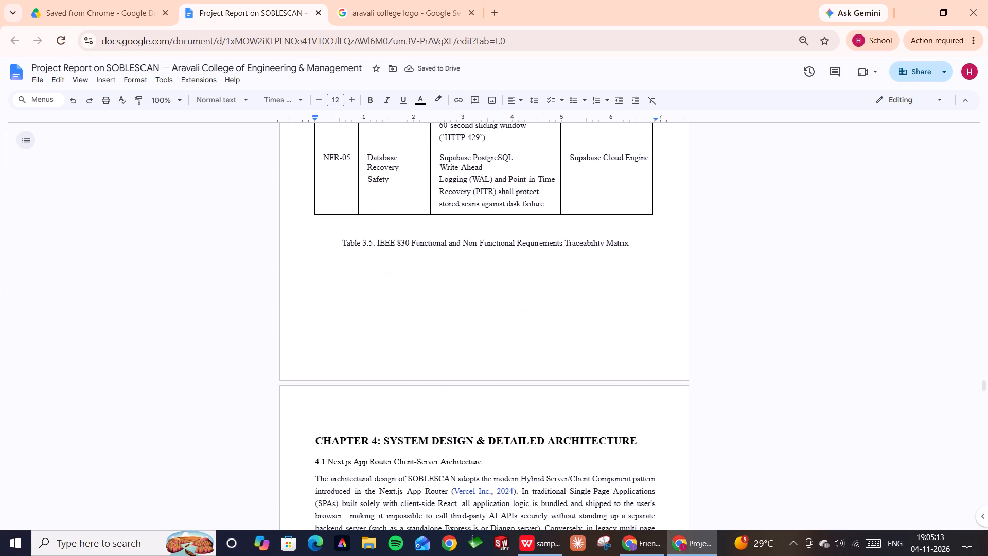
left_click(373, 239)
key("BackSpace")
key("6")
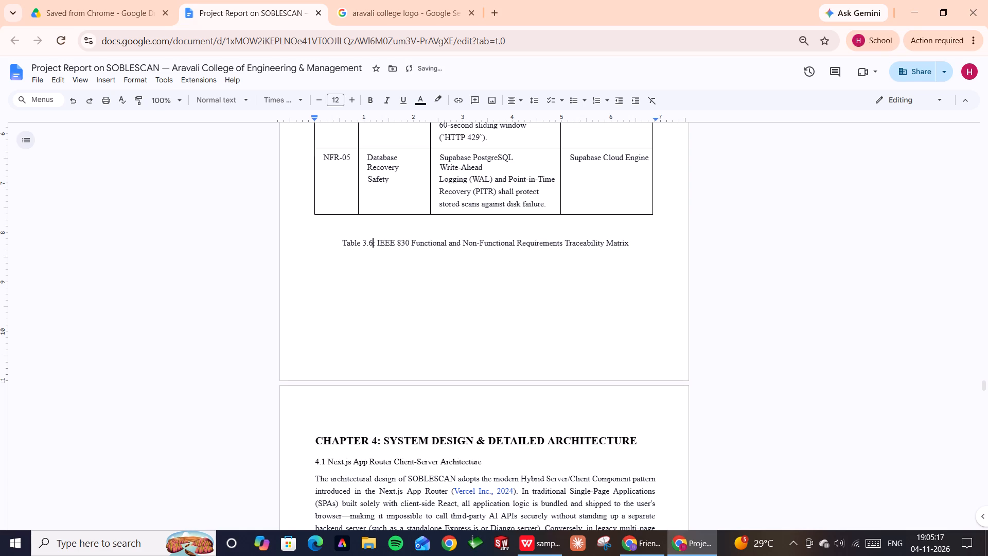
Renumber the "Stepwise Normalization of SOBLESCAN Relational Schema" caption as Table 3.5.
scroll(424, 302, "up", 18)
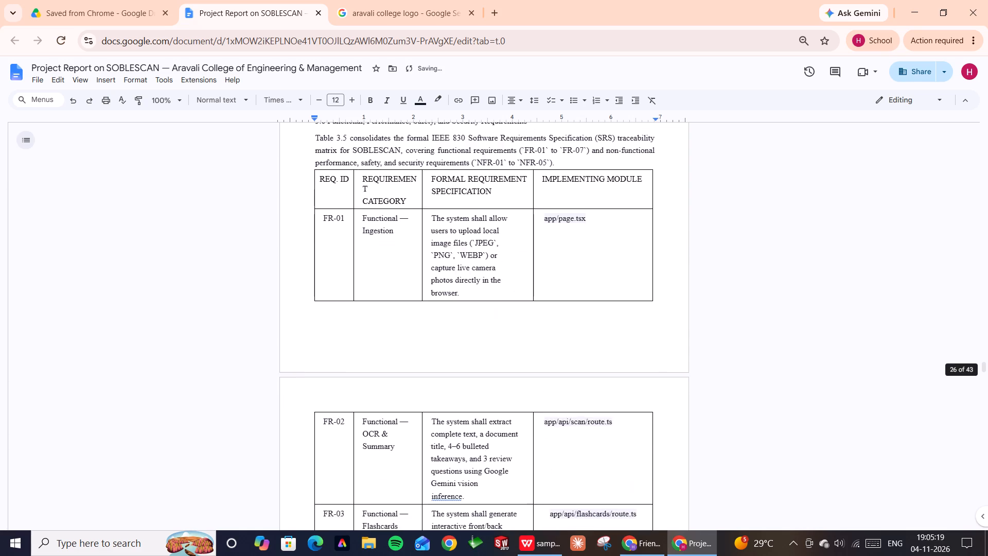
scroll(424, 302, "up", 5)
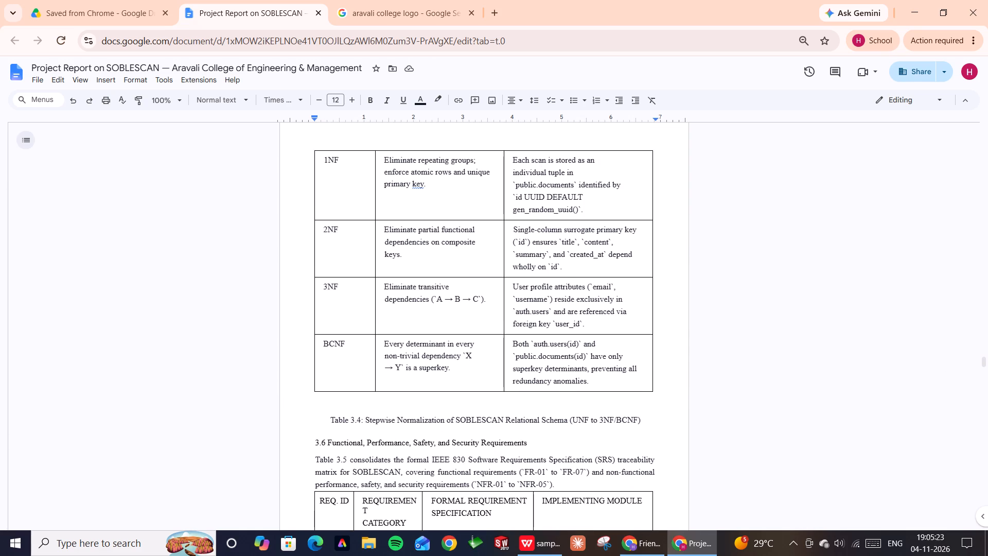
left_click(359, 420)
left_click(360, 418)
key("BackSpace")
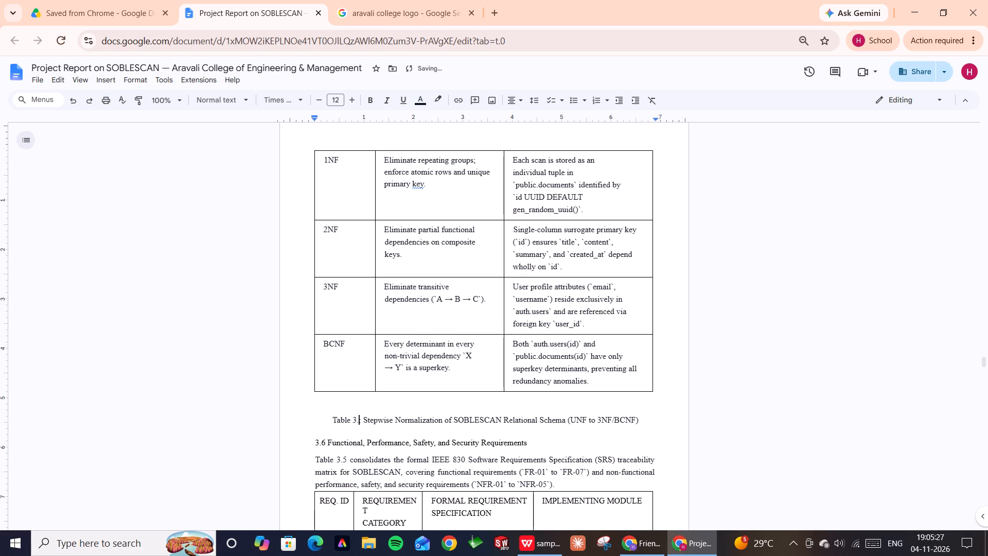
key("5")
Look back through Chapter 3 from the database normalization section to its opening, examining the section numbers and table captions.
scroll(436, 425, "up", 10)
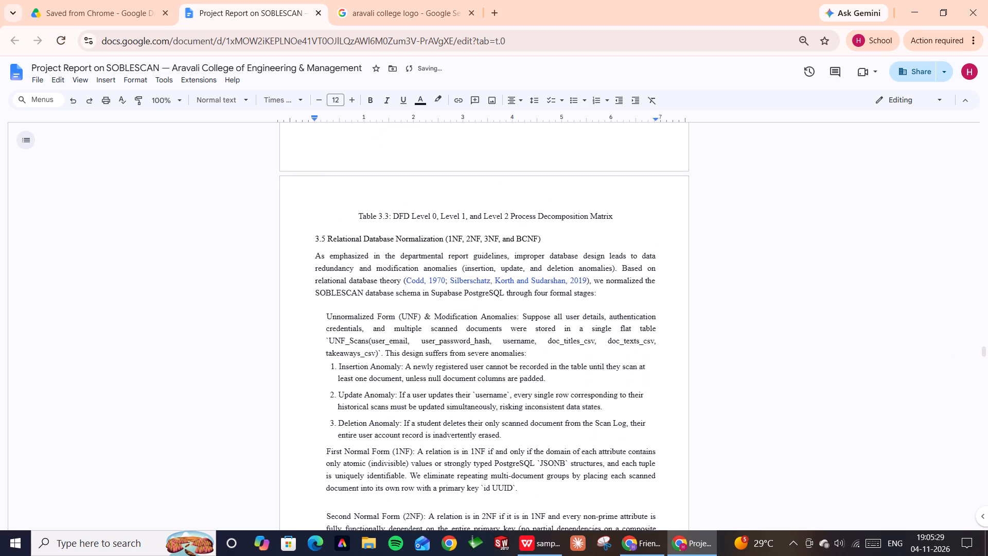
scroll(436, 425, "down", 4)
scroll(430, 416, "up", 1)
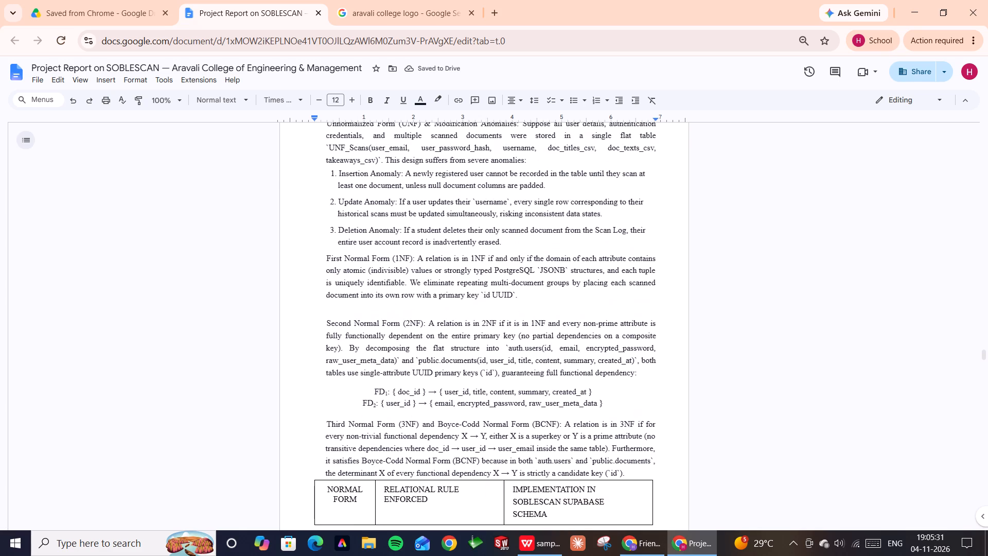
scroll(430, 416, "up", 5)
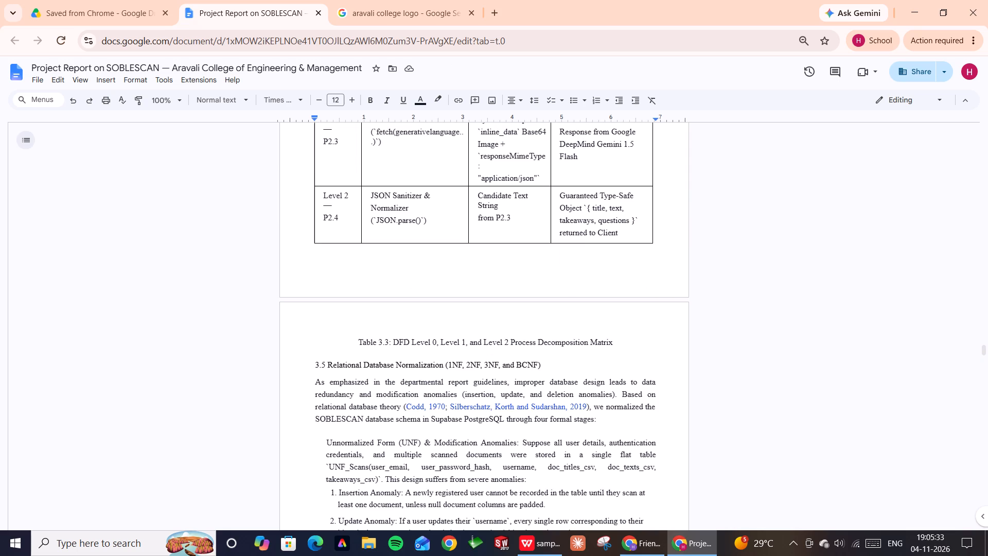
scroll(430, 416, "up", 2)
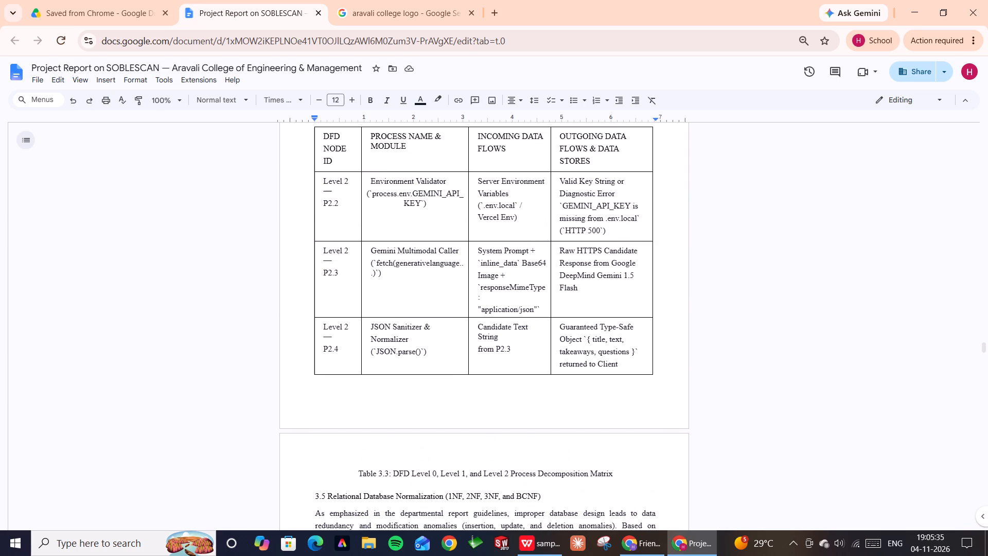
scroll(394, 455, "up", 13)
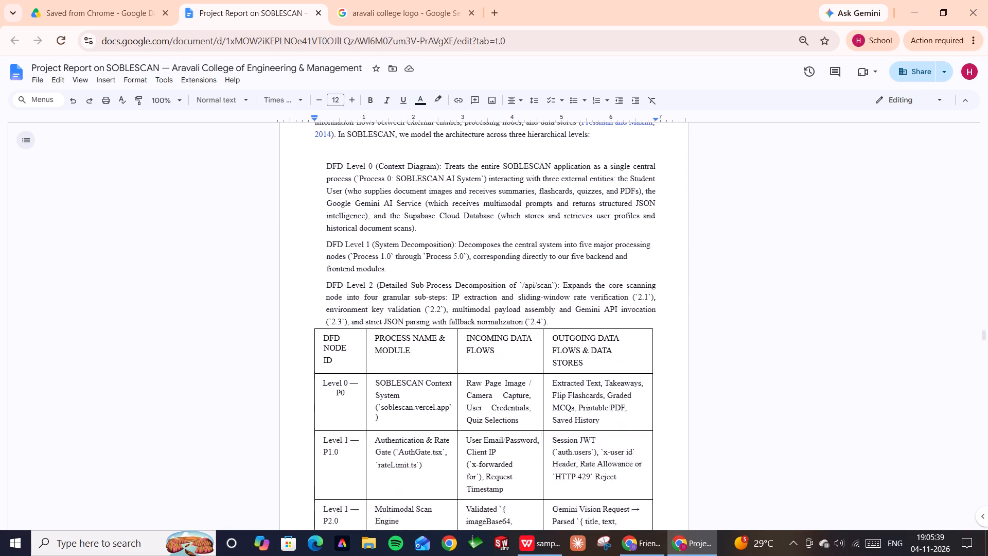
scroll(422, 443, "up", 6)
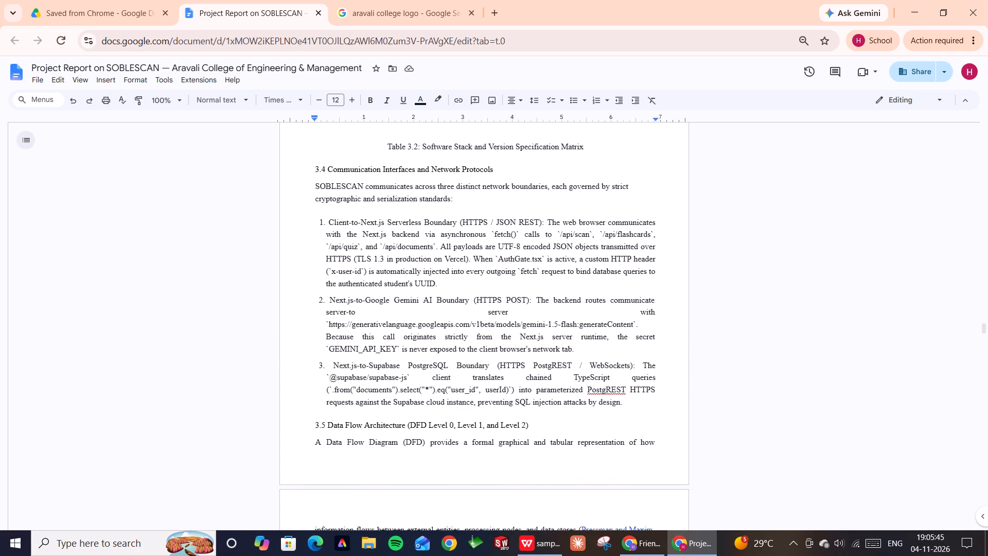
scroll(347, 418, "up", 3)
scroll(429, 402, "up", 1)
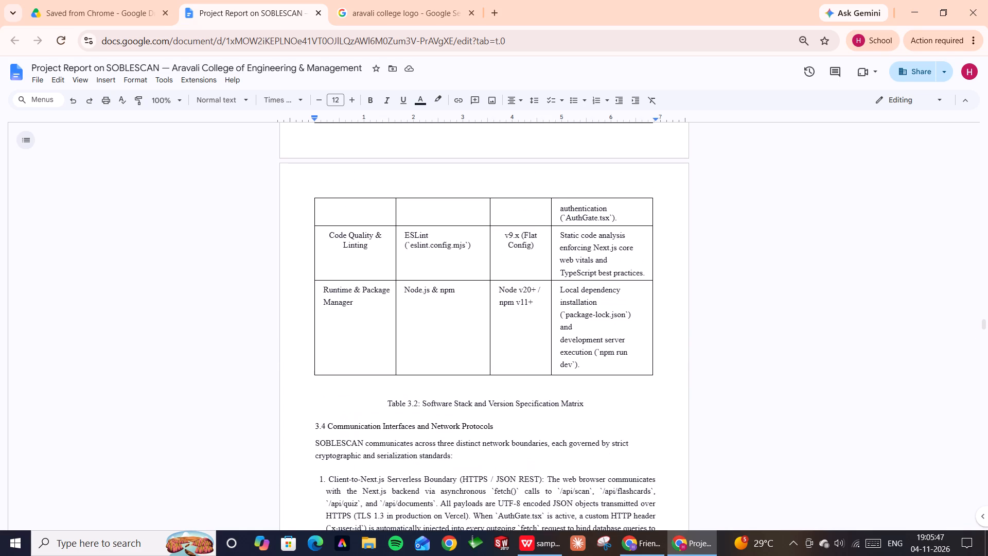
scroll(429, 402, "up", 5)
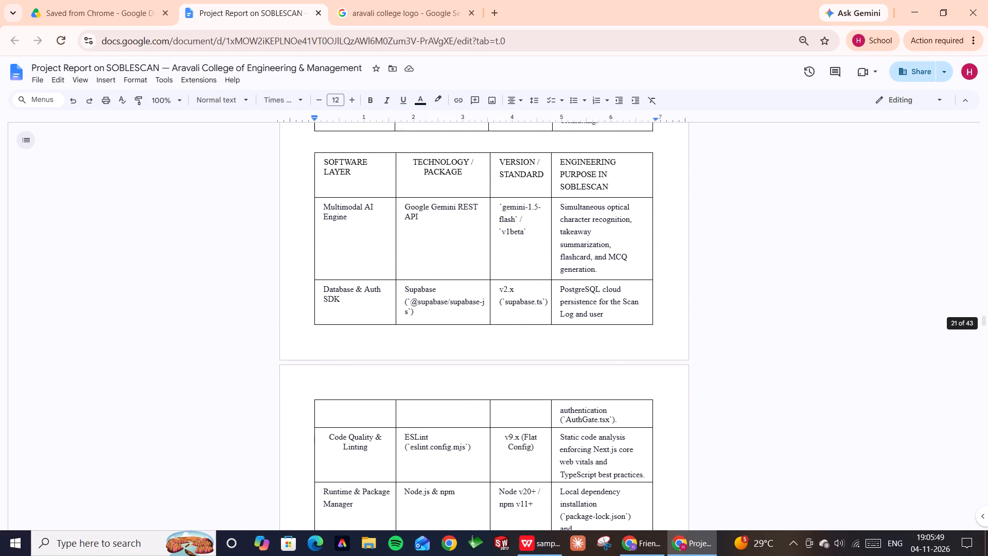
scroll(429, 402, "up", 6)
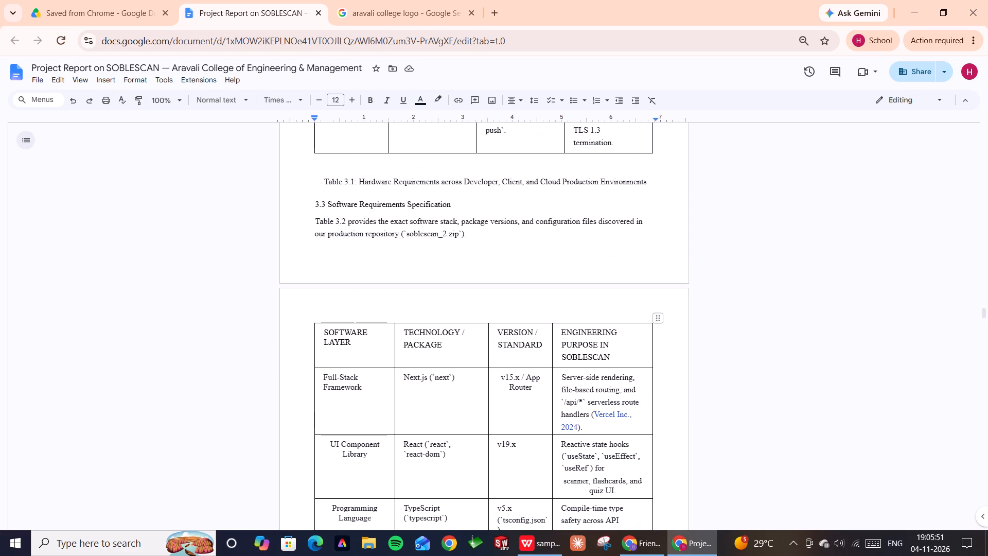
scroll(429, 402, "up", 3)
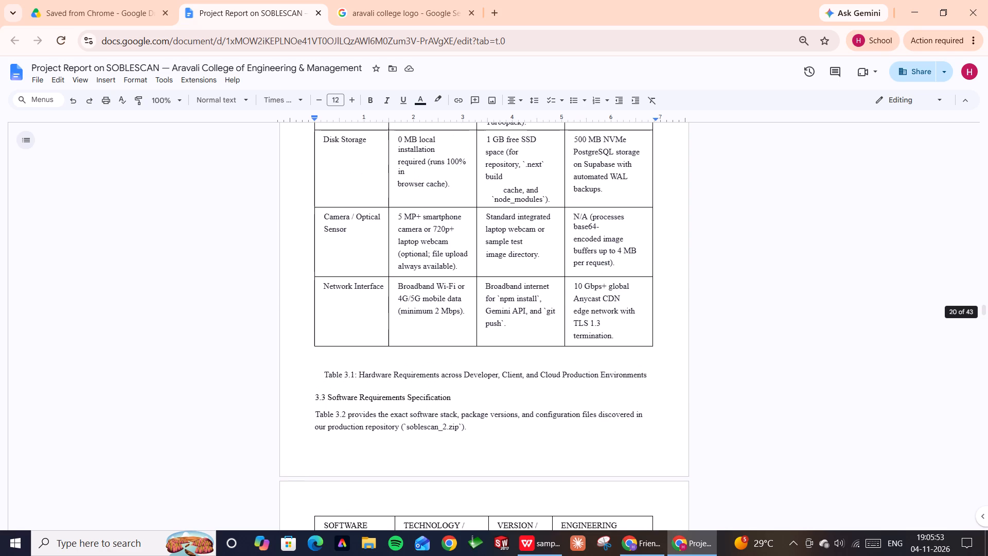
scroll(430, 400, "up", 10)
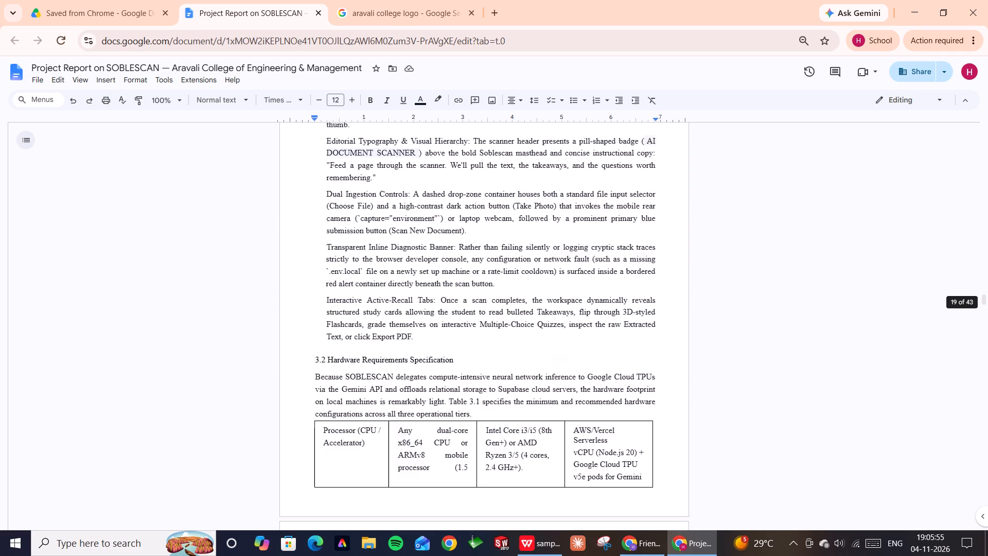
scroll(430, 400, "up", 2)
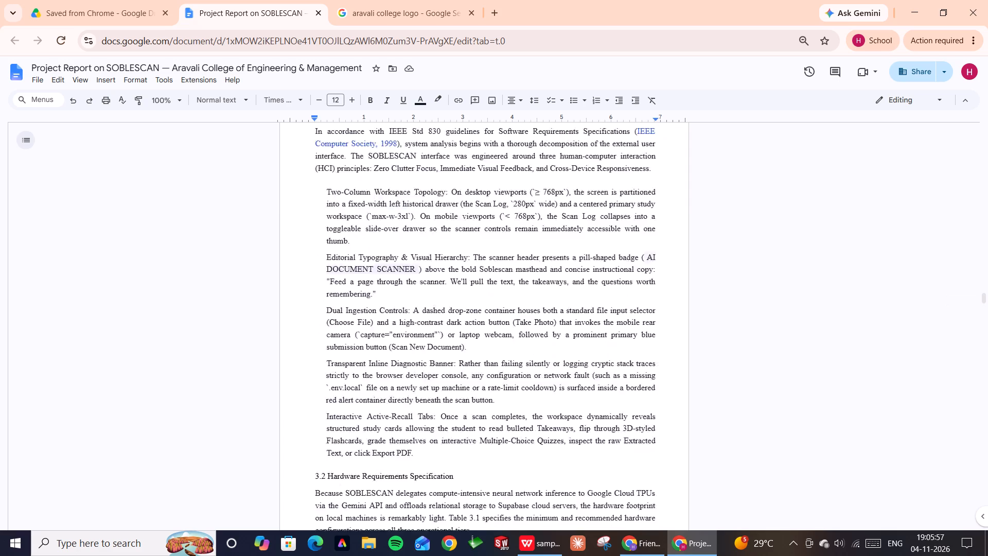
Look back from the start of Chapter 3 through Chapter 2 to section 2.1, examining headings, tables and captions.
scroll(430, 400, "up", 18)
scroll(430, 397, "up", 5)
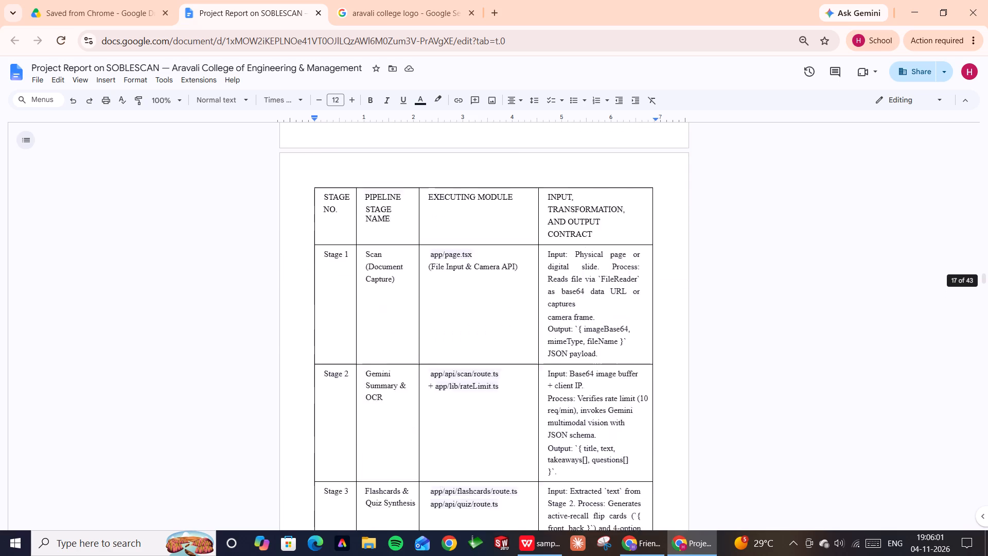
scroll(430, 397, "up", 5)
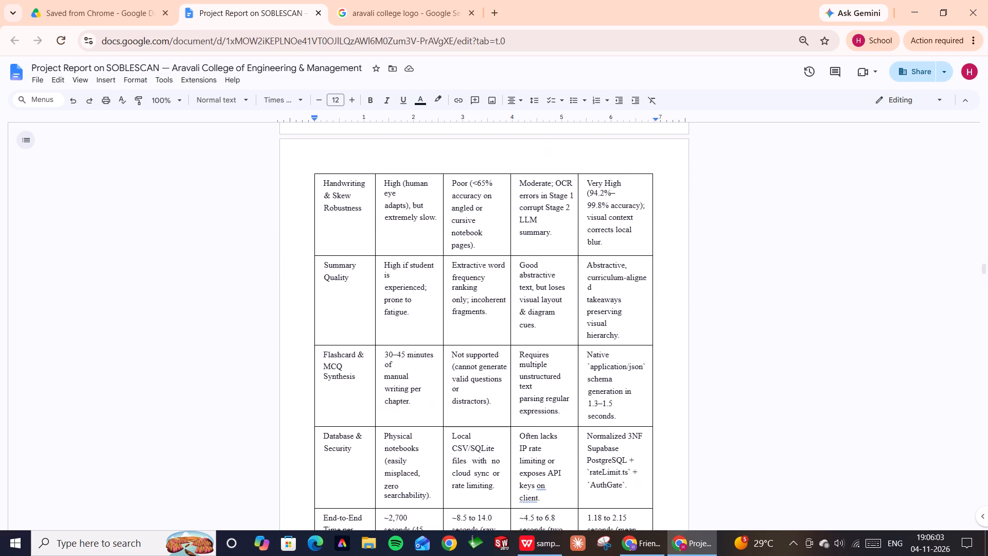
scroll(430, 397, "up", 13)
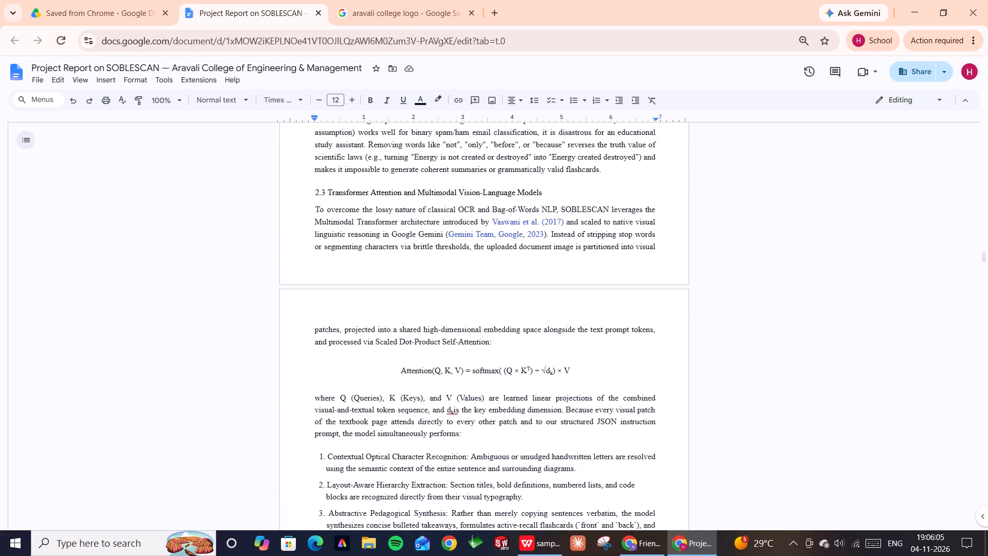
scroll(430, 397, "up", 17)
scroll(430, 397, "up", 5)
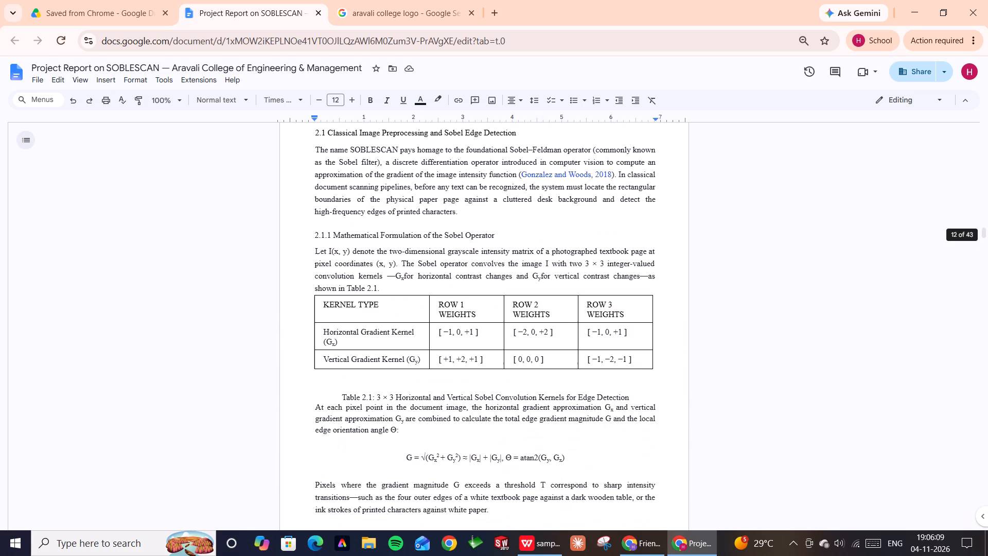
Look back through Chapter 1 and the front pages to the acknowledgement text, examining the Chapter 1 and Table of Contents headings.
scroll(430, 397, "up", 19)
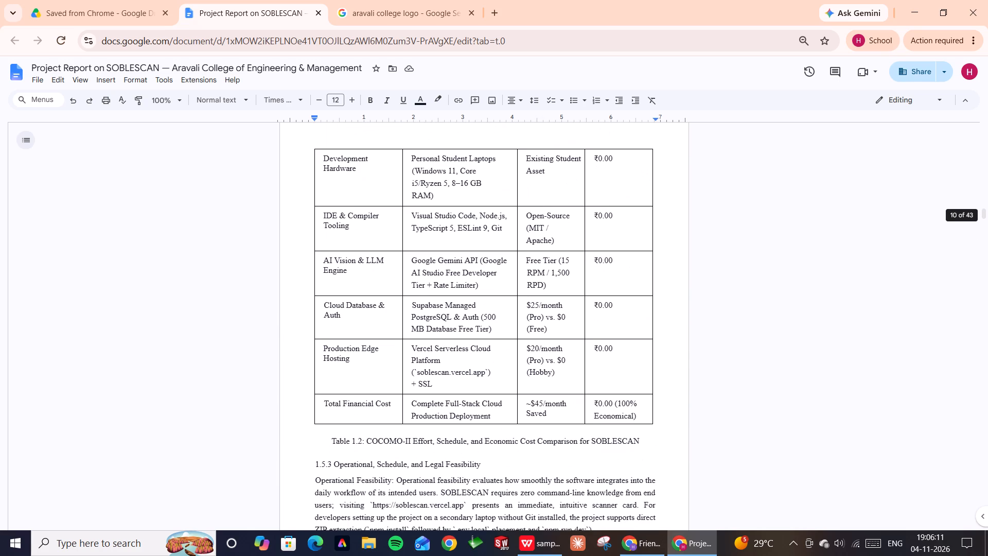
scroll(431, 395, "up", 20)
scroll(431, 395, "up", 13)
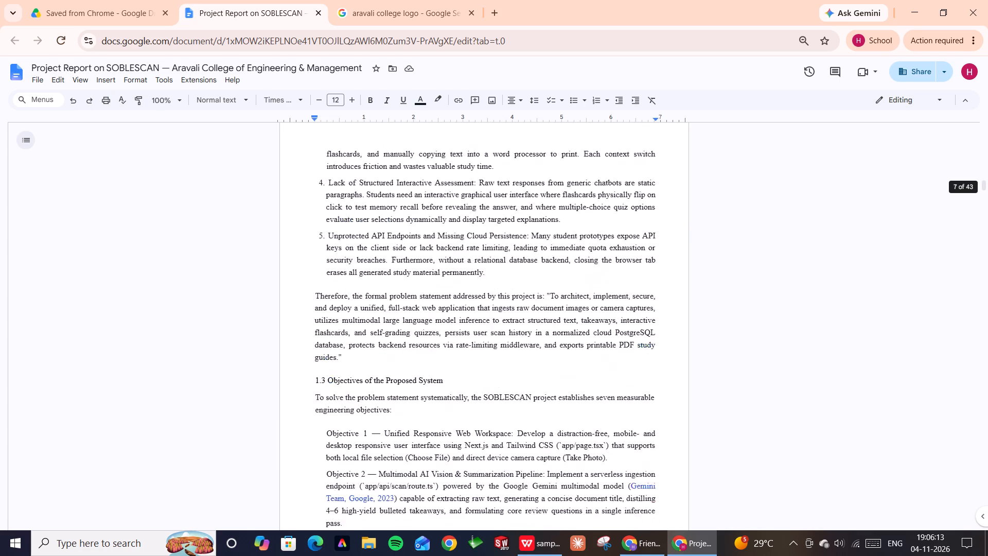
scroll(431, 395, "up", 18)
scroll(431, 395, "up", 7)
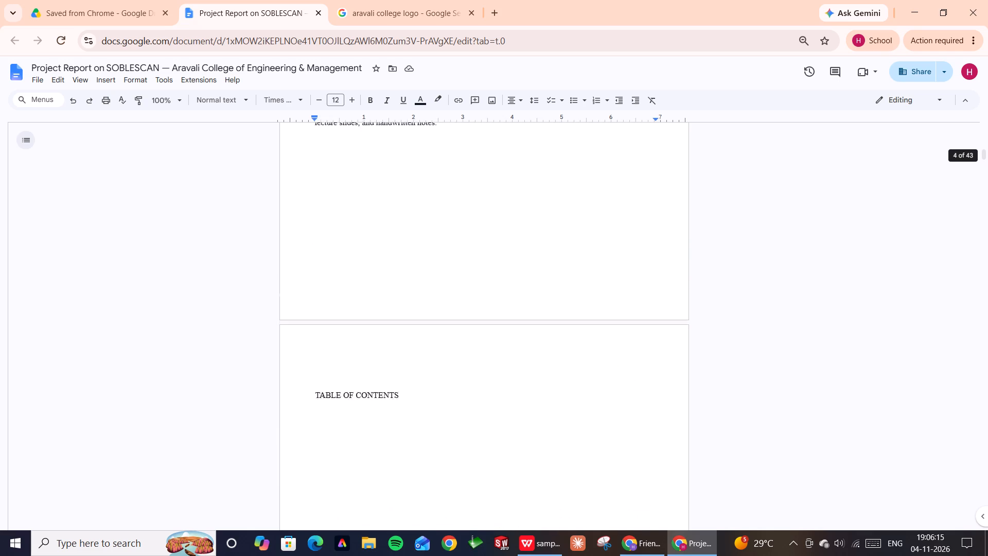
scroll(433, 423, "down", 13)
scroll(452, 420, "up", 3)
scroll(369, 378, "up", 2)
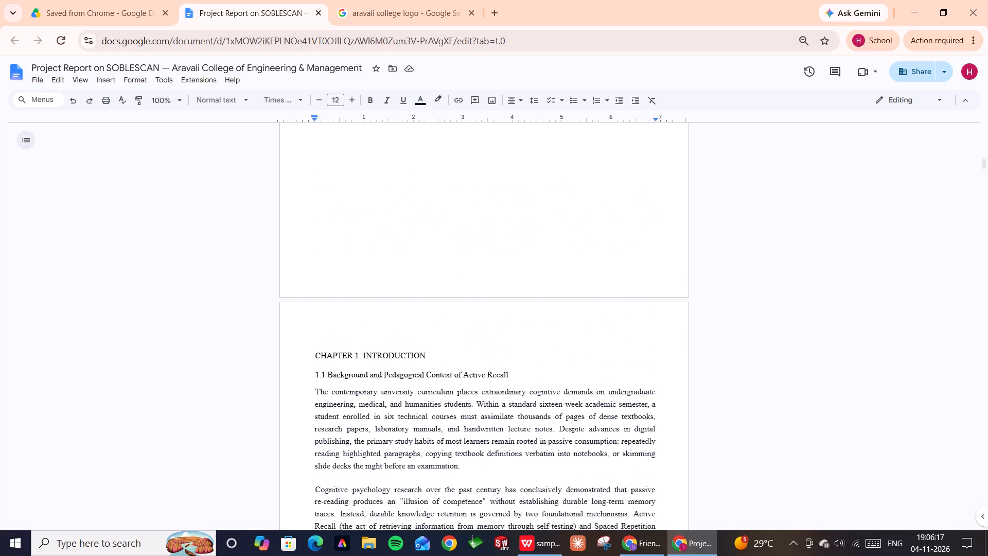
scroll(369, 378, "up", 8)
scroll(414, 373, "up", 1)
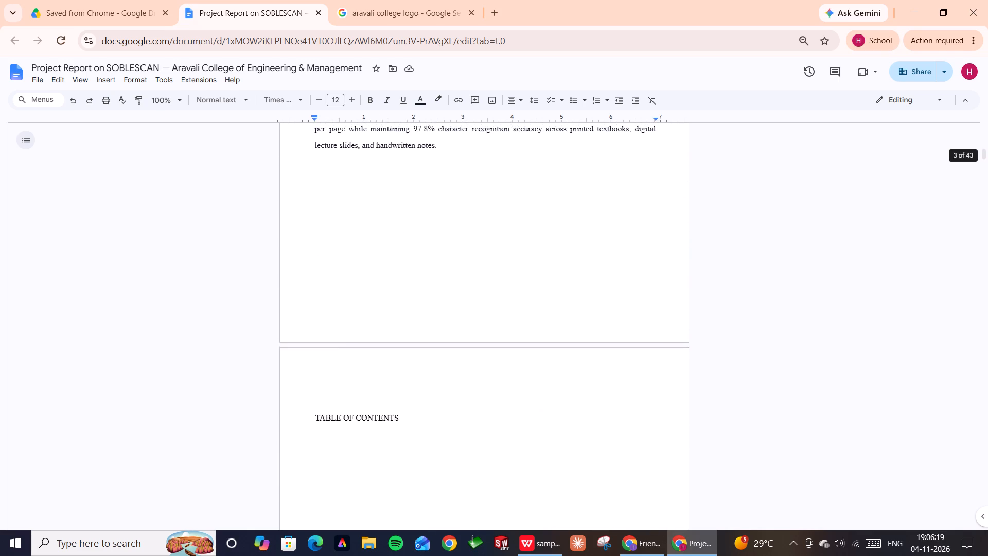
scroll(414, 373, "up", 14)
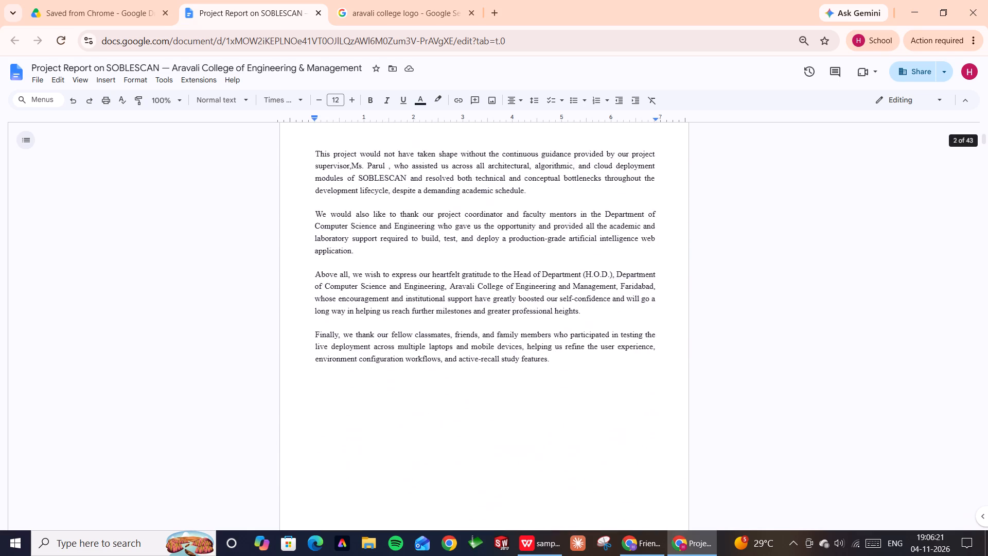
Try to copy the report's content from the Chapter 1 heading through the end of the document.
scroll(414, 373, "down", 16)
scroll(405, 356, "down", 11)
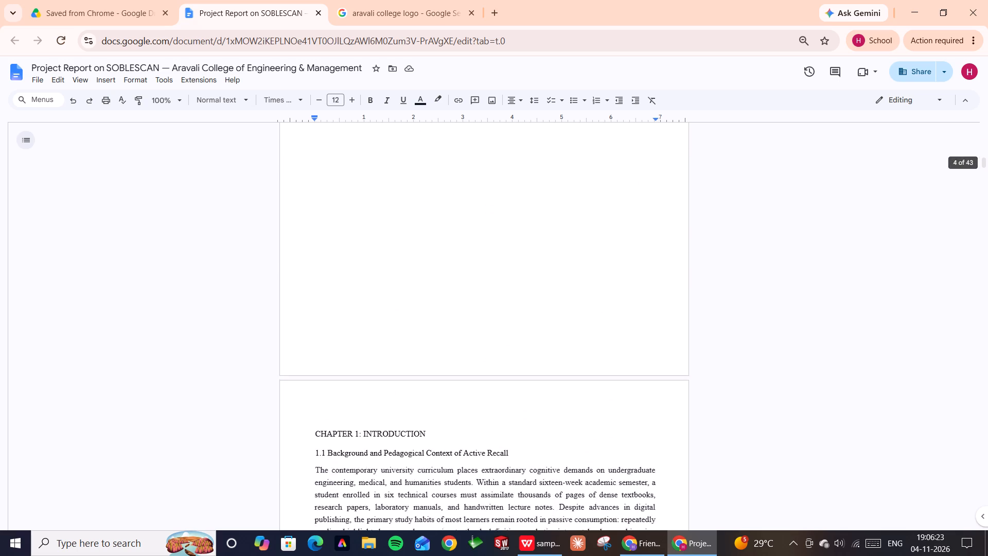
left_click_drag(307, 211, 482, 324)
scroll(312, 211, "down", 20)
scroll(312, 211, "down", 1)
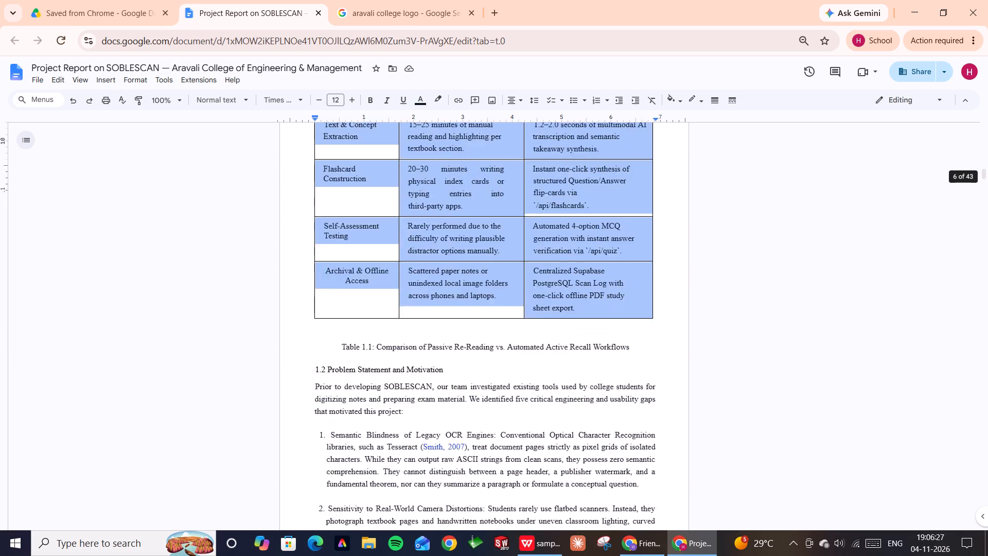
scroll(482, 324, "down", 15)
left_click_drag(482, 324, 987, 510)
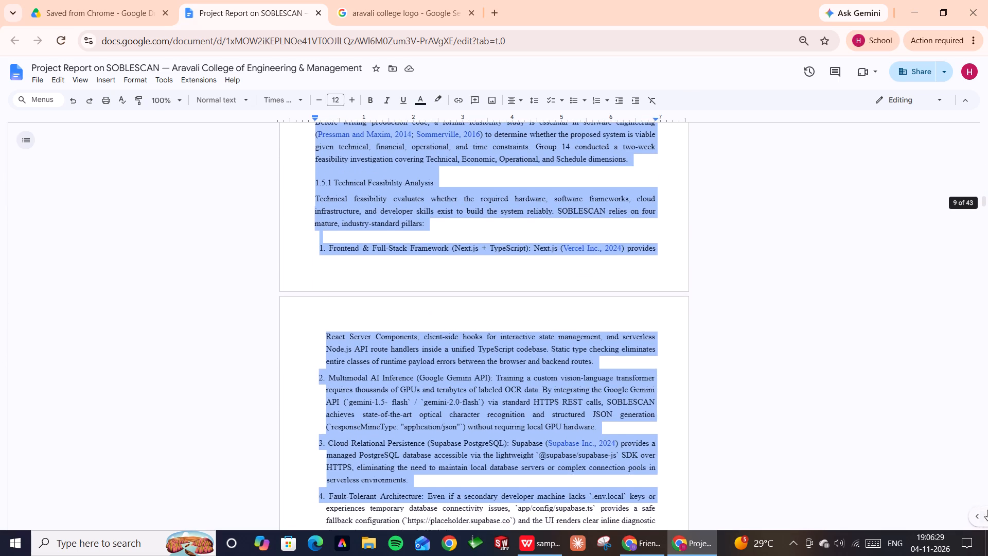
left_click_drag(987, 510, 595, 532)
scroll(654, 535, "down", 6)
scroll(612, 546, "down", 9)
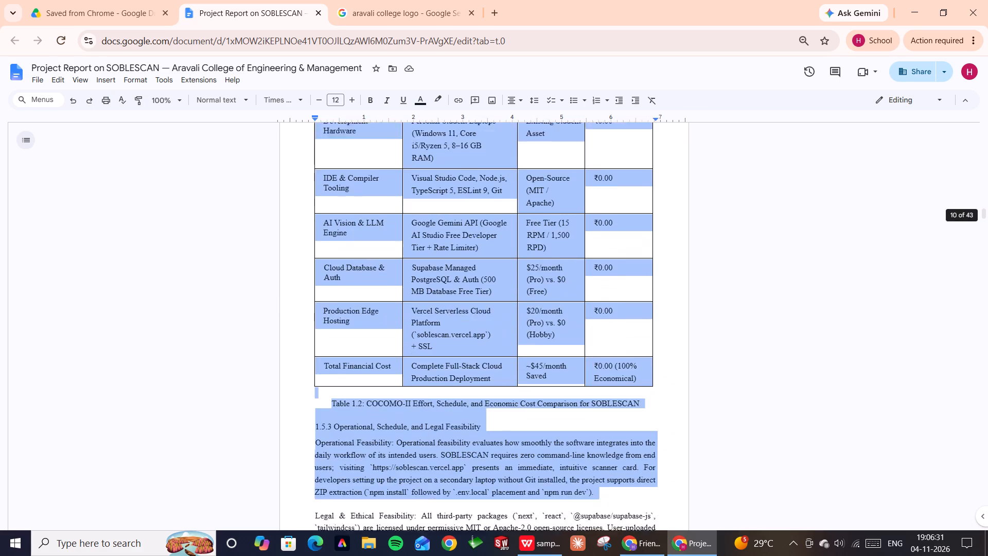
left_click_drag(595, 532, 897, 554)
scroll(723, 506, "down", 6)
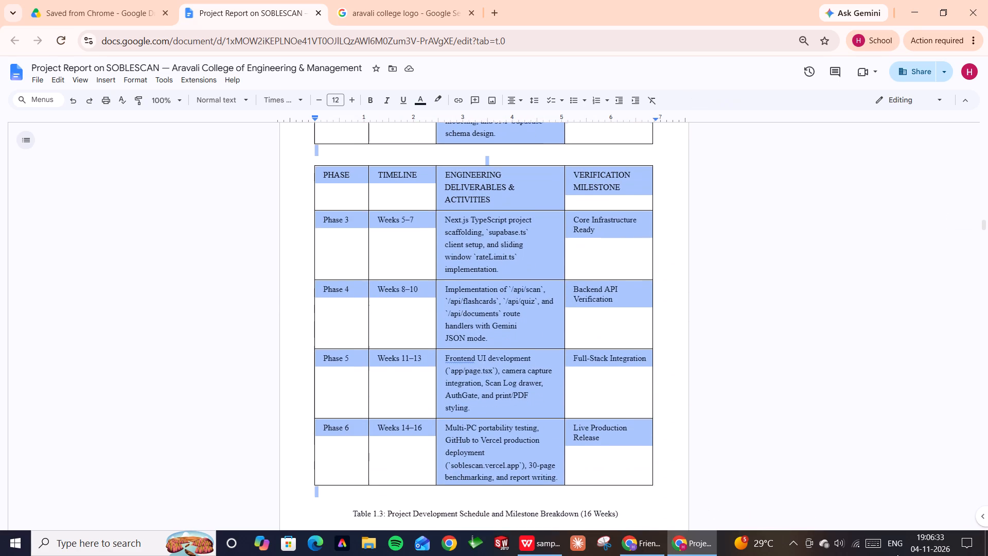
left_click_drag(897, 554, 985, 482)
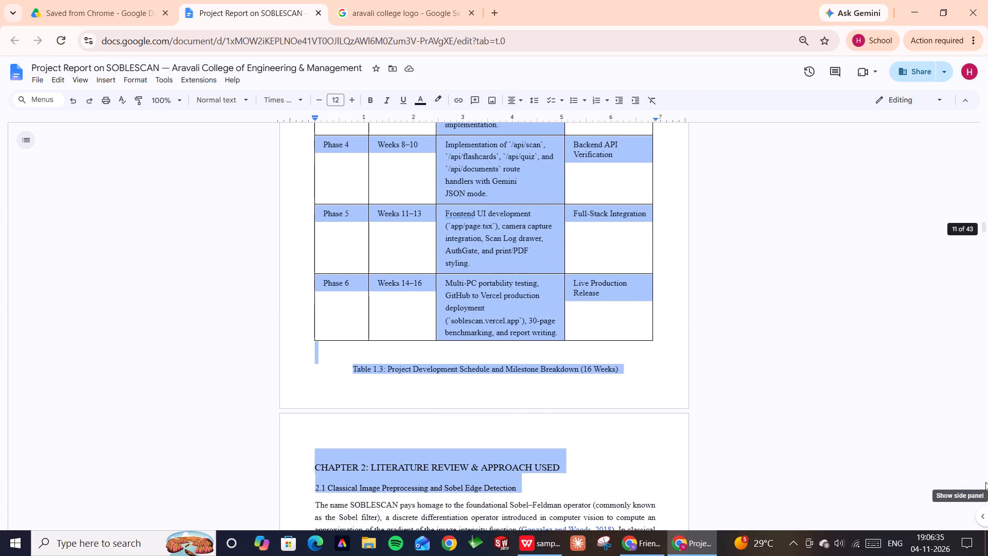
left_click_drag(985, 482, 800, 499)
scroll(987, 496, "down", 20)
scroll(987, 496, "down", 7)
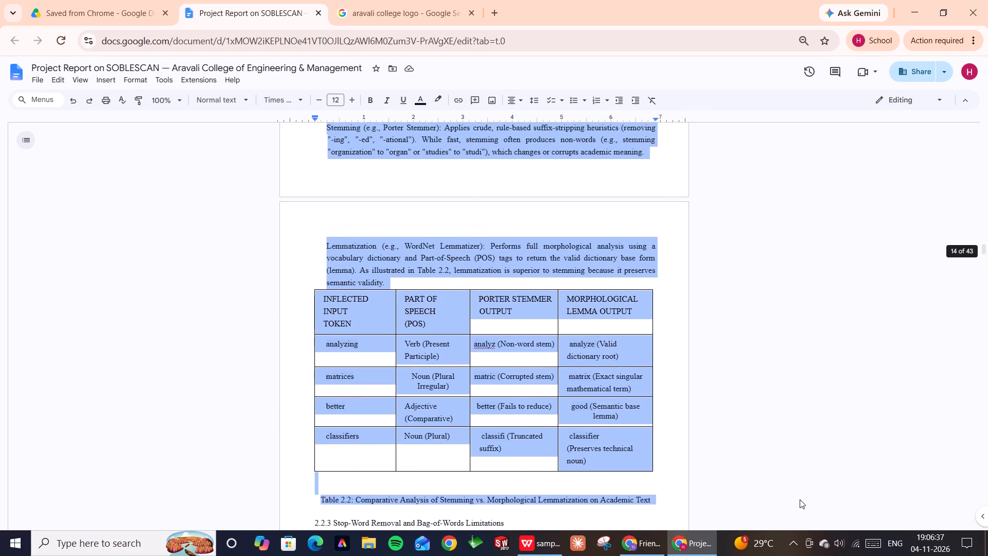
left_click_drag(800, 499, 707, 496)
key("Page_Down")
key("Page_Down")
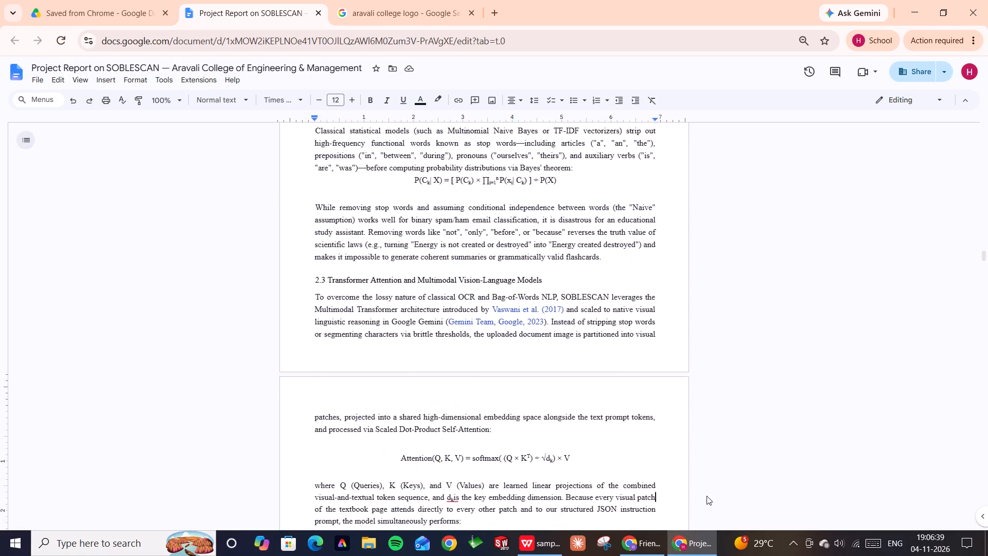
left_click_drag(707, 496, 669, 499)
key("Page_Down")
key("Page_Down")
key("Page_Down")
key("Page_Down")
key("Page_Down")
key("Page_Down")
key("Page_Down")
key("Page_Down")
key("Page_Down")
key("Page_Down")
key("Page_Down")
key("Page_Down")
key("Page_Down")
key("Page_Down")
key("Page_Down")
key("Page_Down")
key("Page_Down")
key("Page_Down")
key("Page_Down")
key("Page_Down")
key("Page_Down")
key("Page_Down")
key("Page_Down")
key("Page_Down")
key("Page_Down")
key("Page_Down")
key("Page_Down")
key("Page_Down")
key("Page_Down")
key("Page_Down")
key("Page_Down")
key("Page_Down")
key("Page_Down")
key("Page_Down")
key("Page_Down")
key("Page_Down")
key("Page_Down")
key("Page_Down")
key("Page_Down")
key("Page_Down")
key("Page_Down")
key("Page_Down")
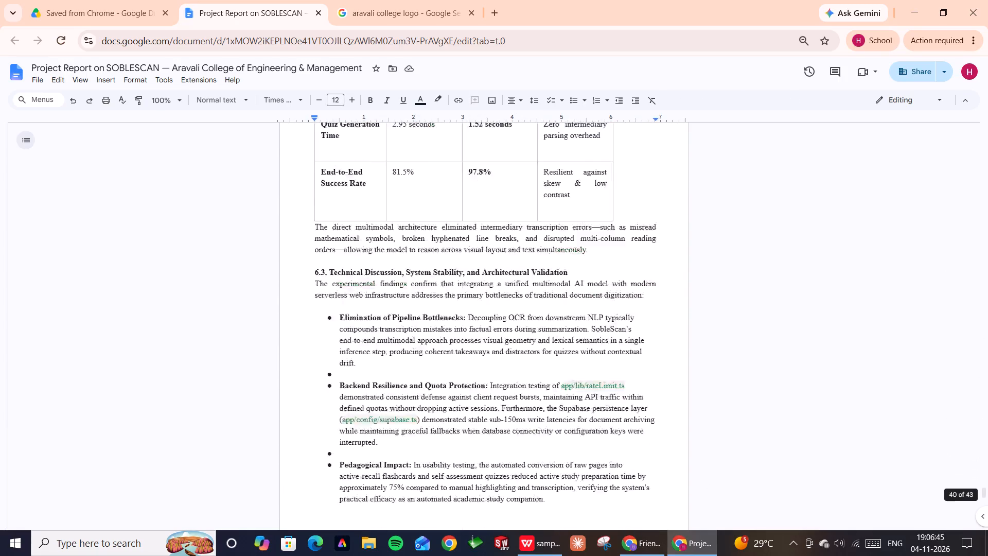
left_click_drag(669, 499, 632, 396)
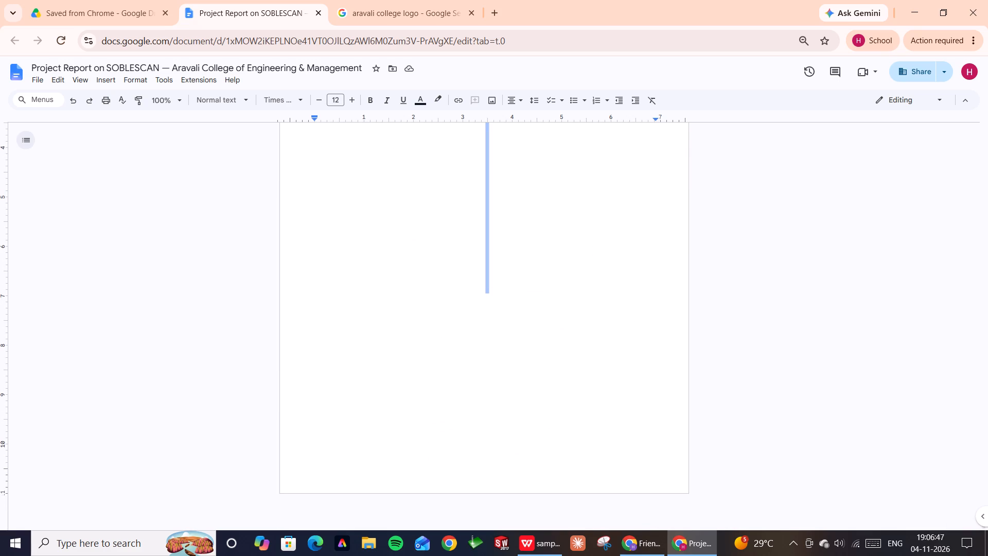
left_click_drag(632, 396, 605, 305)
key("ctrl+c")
key("alt+Tab")
left_click(446, 485)
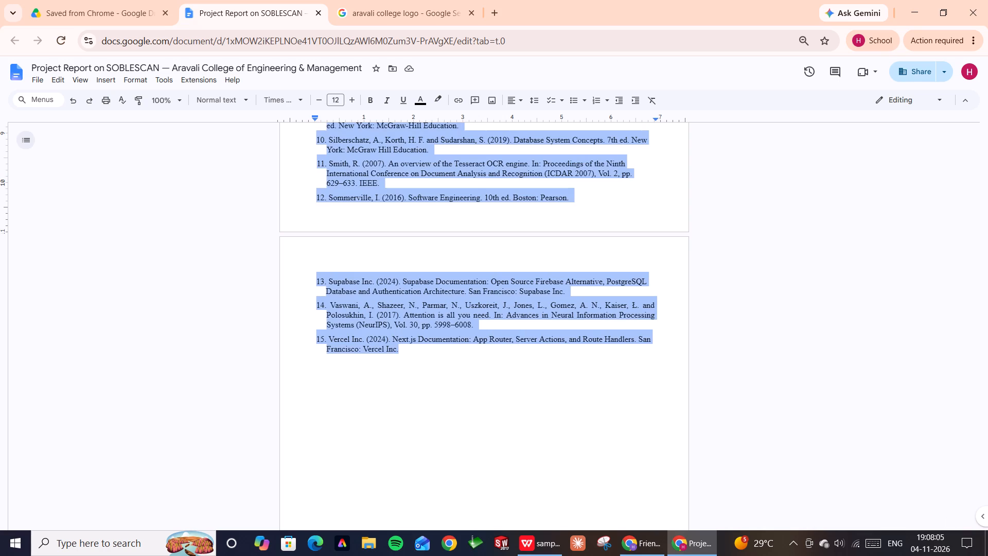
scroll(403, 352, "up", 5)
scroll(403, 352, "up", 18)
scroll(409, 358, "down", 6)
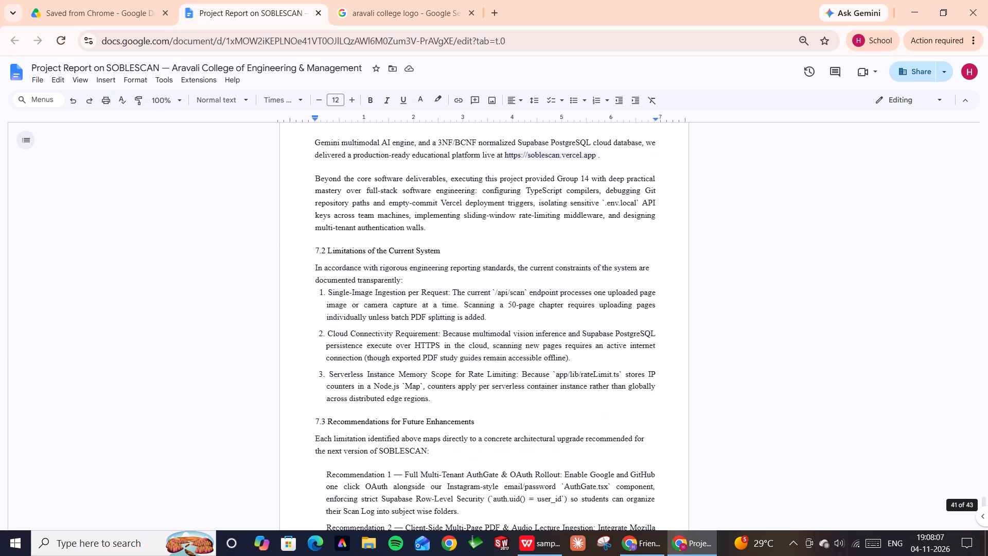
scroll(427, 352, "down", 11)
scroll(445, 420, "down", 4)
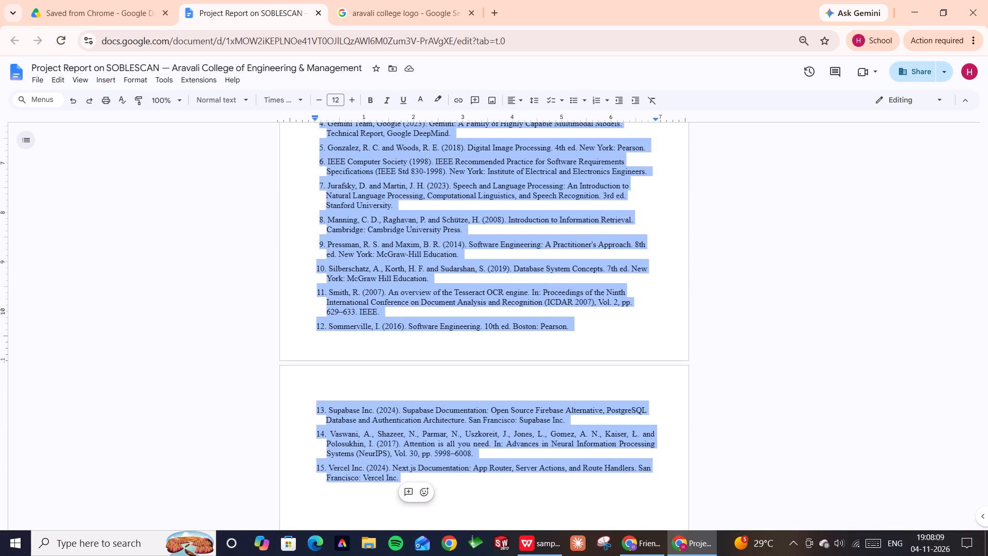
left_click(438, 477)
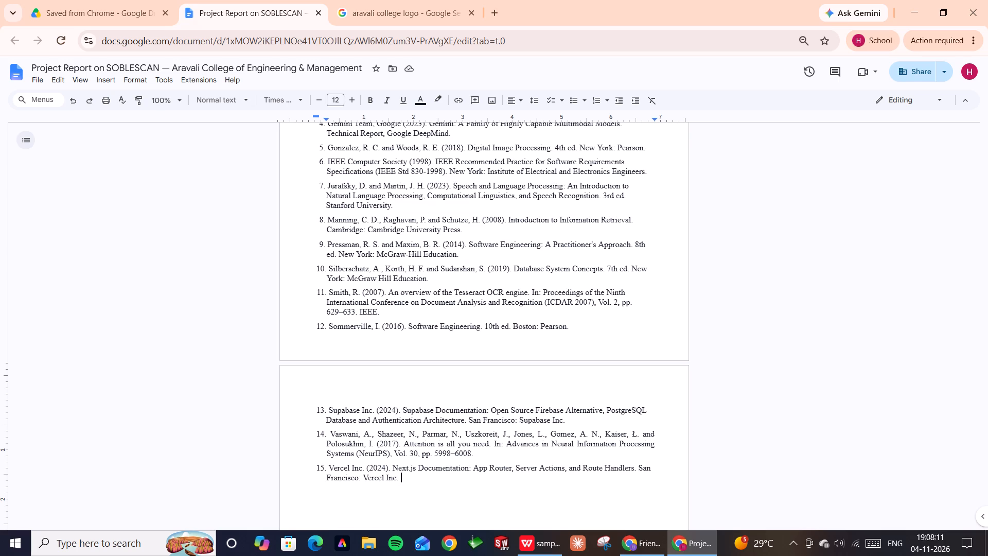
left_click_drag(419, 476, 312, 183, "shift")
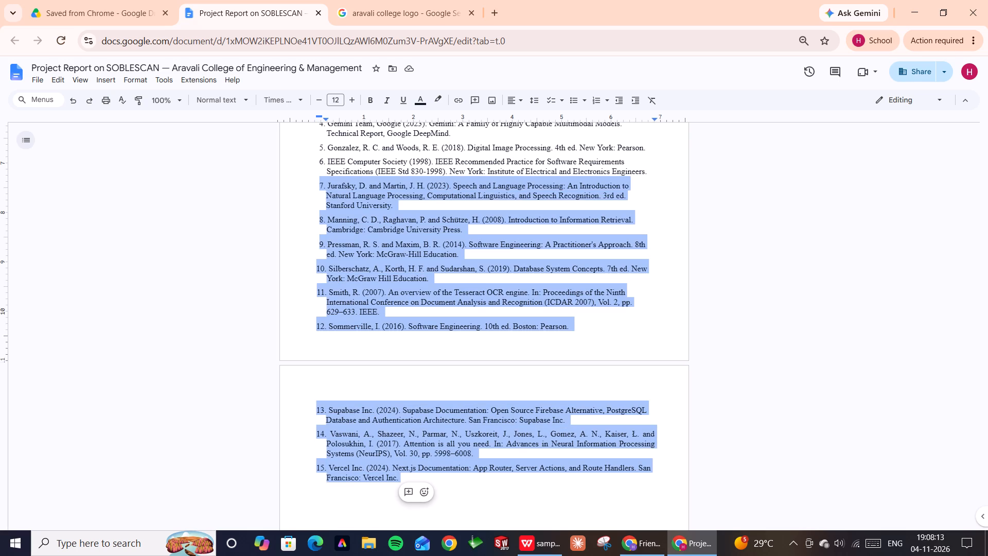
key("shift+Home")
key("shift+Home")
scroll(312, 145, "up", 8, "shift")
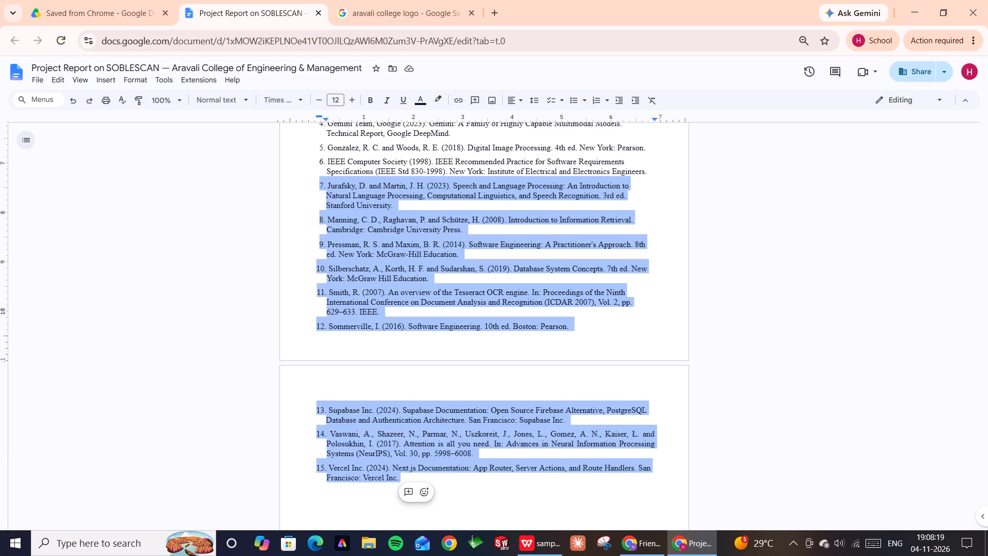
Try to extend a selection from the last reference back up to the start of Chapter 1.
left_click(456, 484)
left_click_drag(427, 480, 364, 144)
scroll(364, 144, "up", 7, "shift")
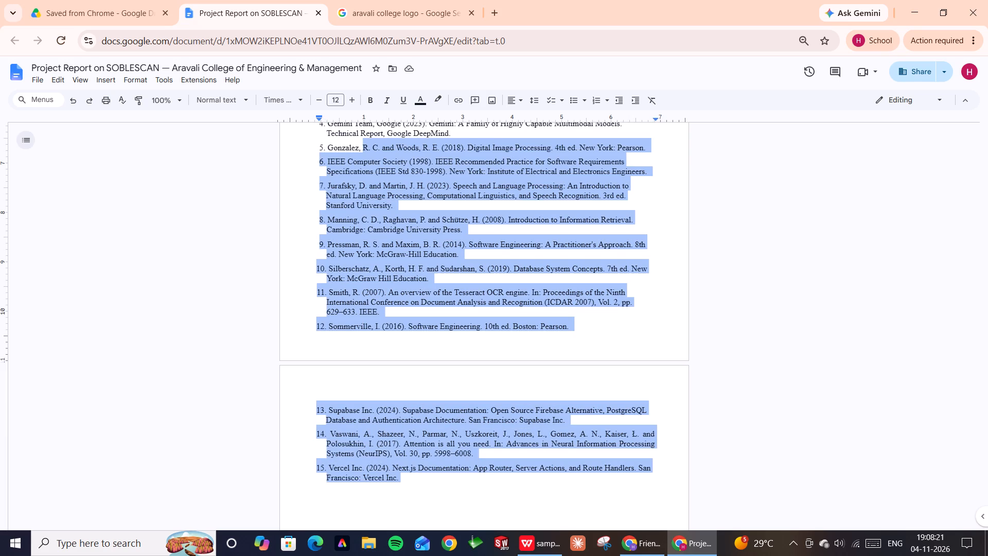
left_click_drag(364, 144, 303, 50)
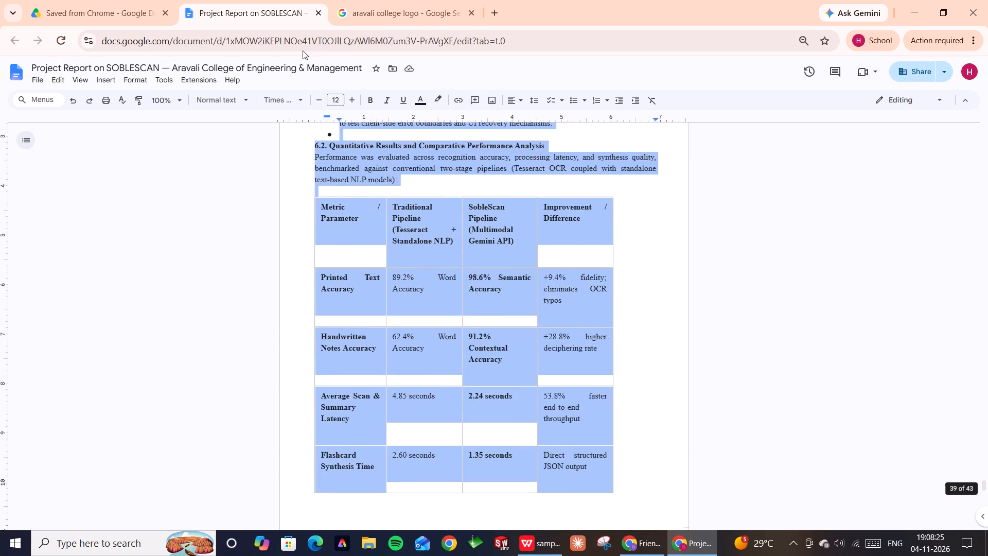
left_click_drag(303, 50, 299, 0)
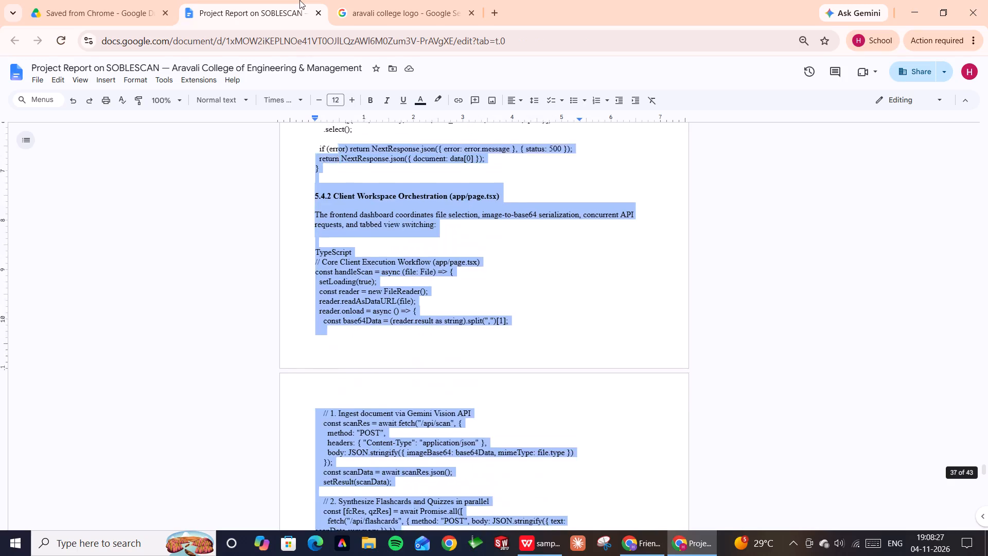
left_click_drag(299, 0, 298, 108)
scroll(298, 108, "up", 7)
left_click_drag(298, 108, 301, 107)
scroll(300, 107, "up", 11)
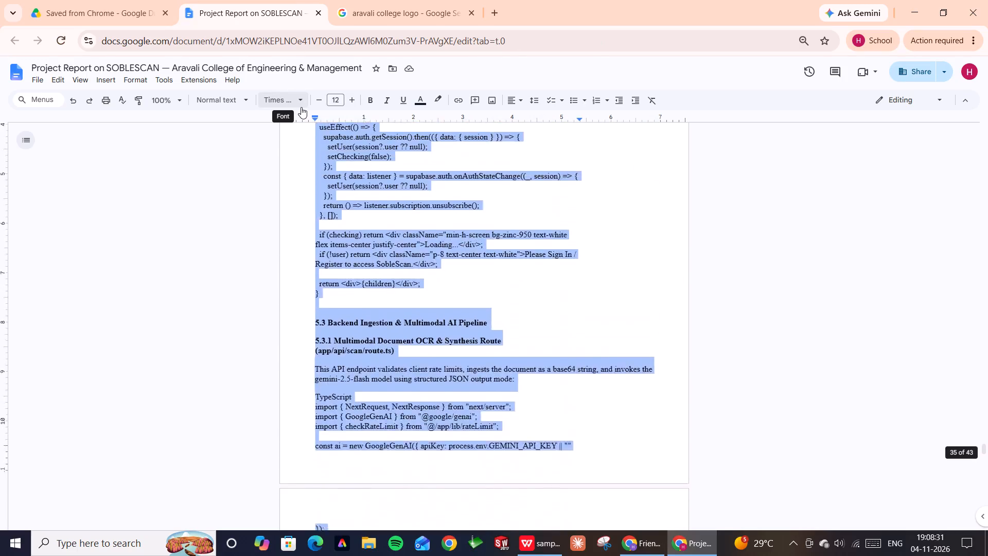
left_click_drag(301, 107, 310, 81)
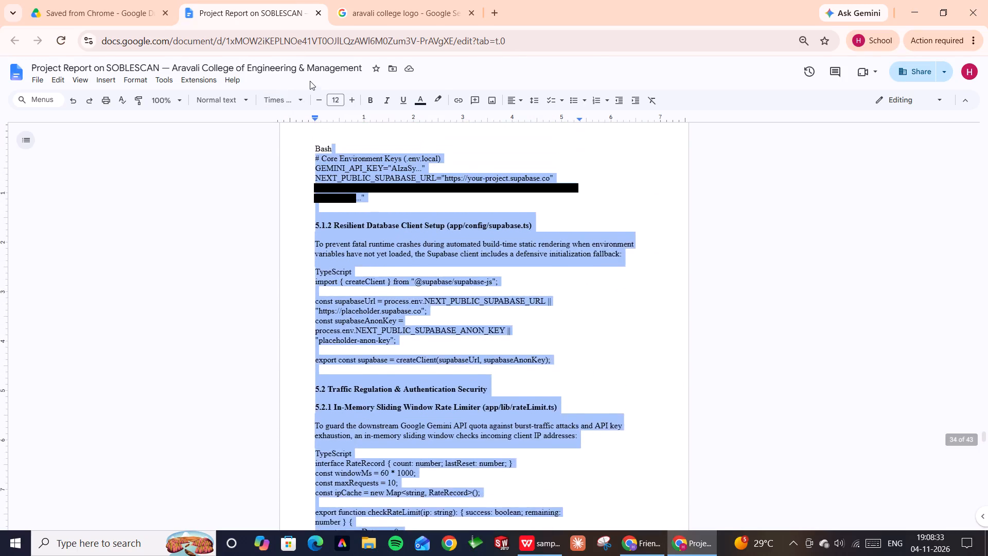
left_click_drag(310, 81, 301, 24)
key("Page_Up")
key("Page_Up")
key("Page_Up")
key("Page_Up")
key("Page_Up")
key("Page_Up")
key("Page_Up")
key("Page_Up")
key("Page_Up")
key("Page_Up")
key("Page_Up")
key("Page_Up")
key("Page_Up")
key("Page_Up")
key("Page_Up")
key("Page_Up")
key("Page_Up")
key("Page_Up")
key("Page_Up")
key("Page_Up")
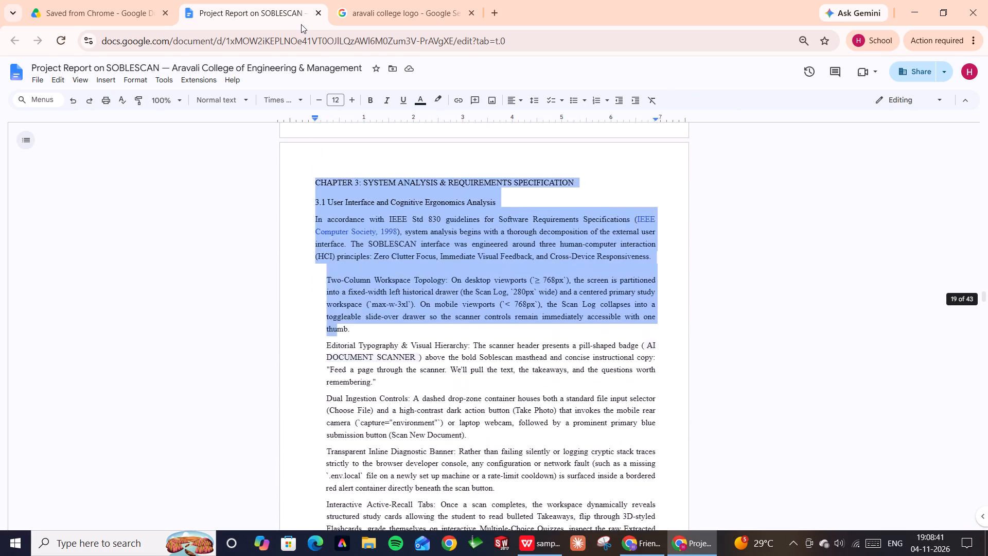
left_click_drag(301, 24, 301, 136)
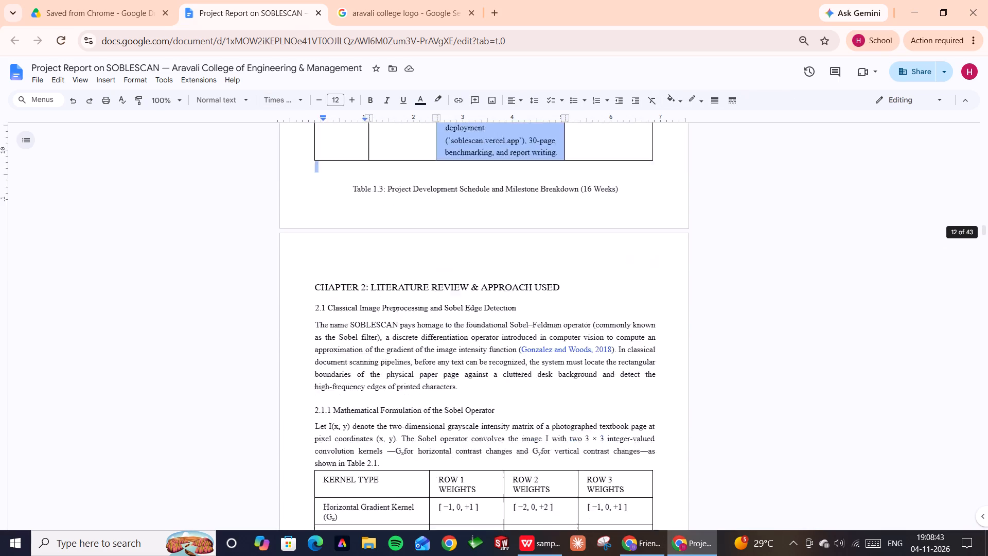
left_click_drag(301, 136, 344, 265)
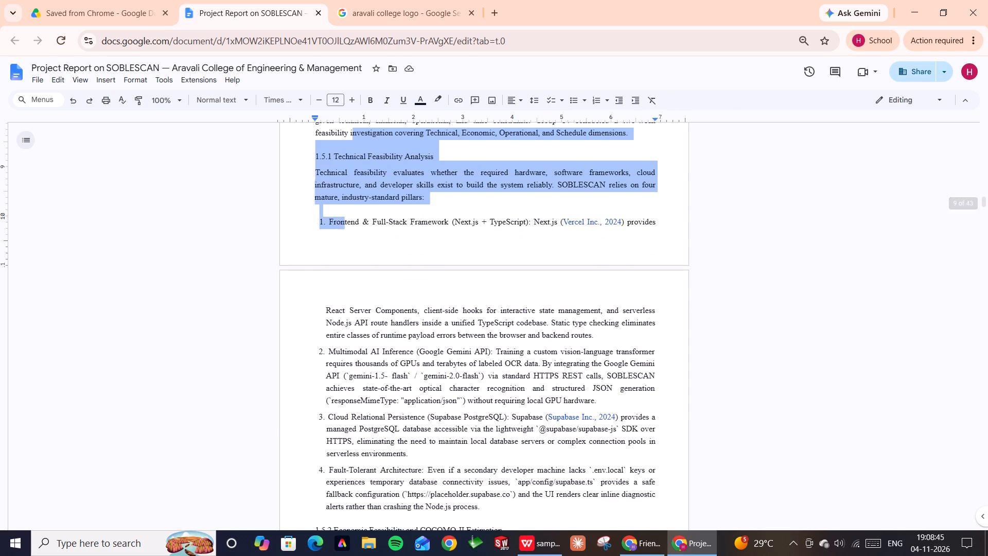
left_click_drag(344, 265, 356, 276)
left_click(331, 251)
scroll(246, 192, "up", 6)
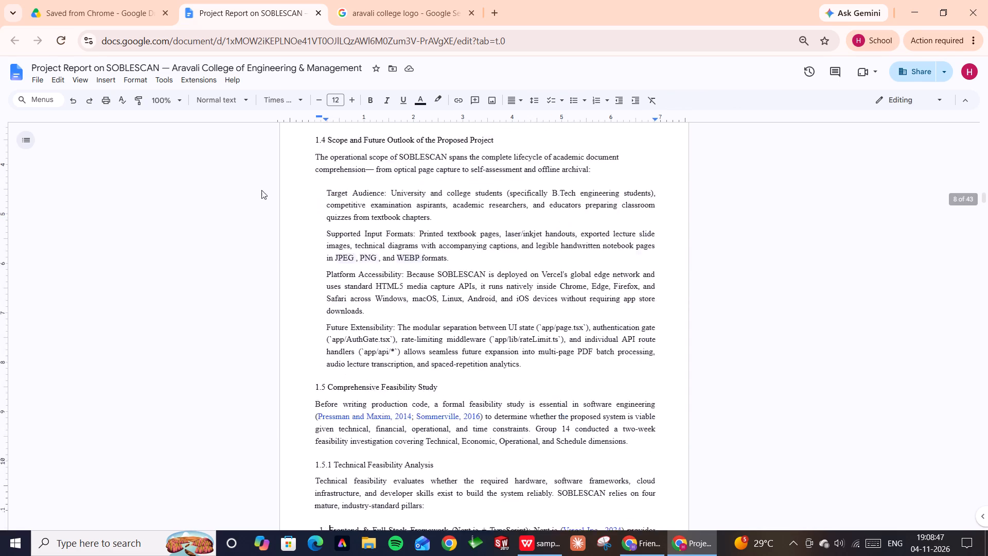
scroll(424, 189, "up", 15)
scroll(424, 189, "up", 20)
scroll(424, 189, "up", 2)
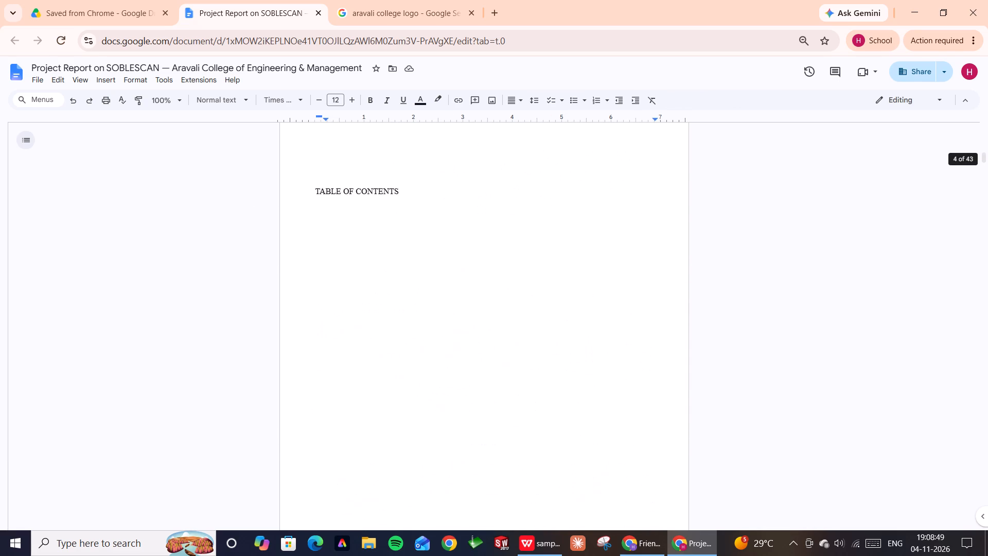
scroll(424, 189, "down", 10)
scroll(326, 147, "up", 2)
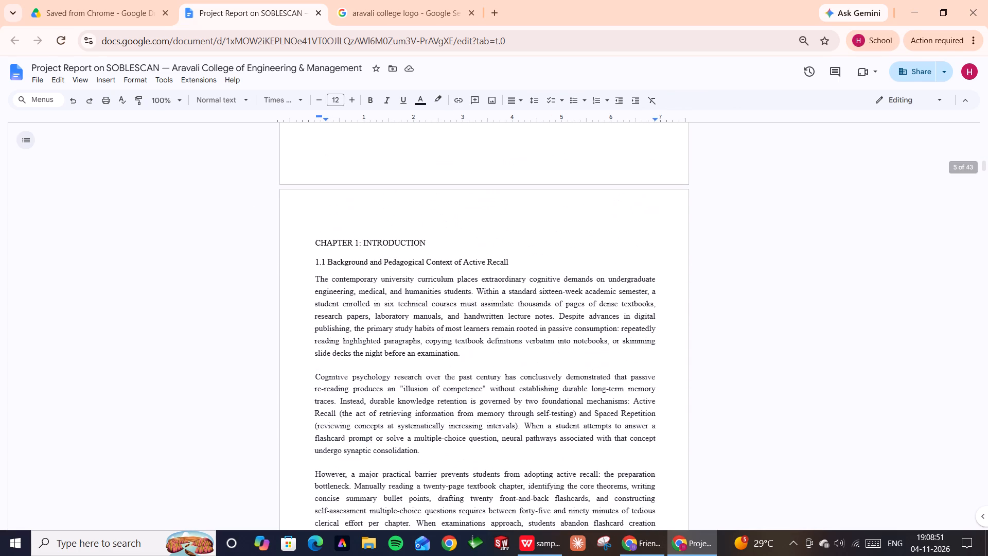
left_click_drag(308, 238, 729, 460)
scroll(484, 390, "down", 20)
scroll(484, 390, "down", 13)
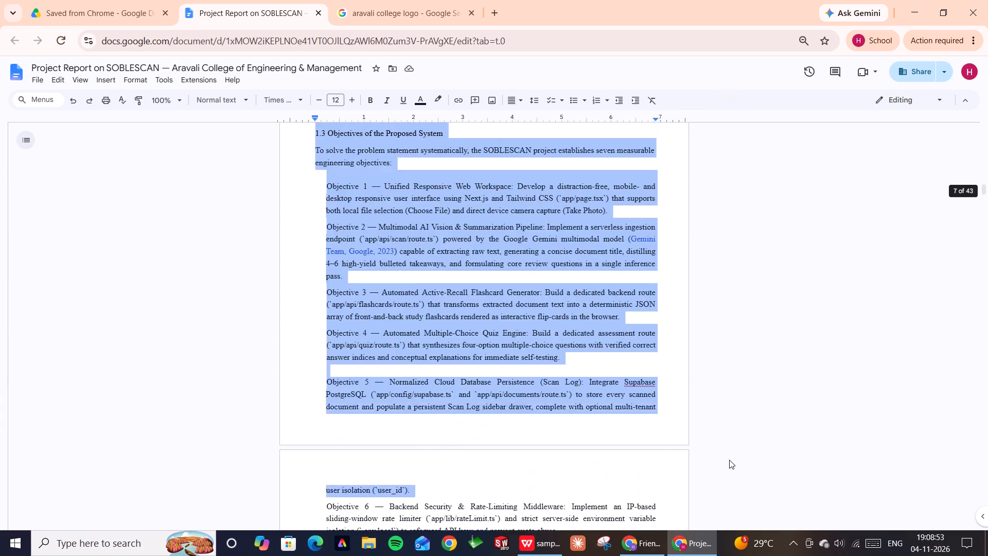
scroll(729, 460, "down", 4)
left_click_drag(729, 460, 693, 492)
scroll(692, 498, "down", 20)
scroll(692, 498, "down", 20)
scroll(692, 498, "down", 2)
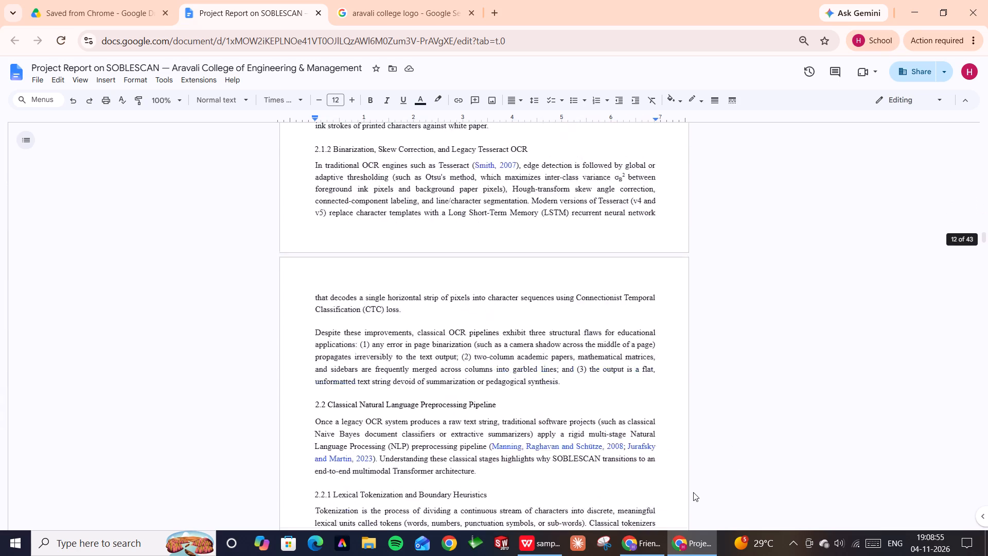
left_click_drag(693, 492, 675, 478)
scroll(678, 478, "down", 20)
scroll(678, 478, "down", 20)
scroll(678, 478, "down", 6)
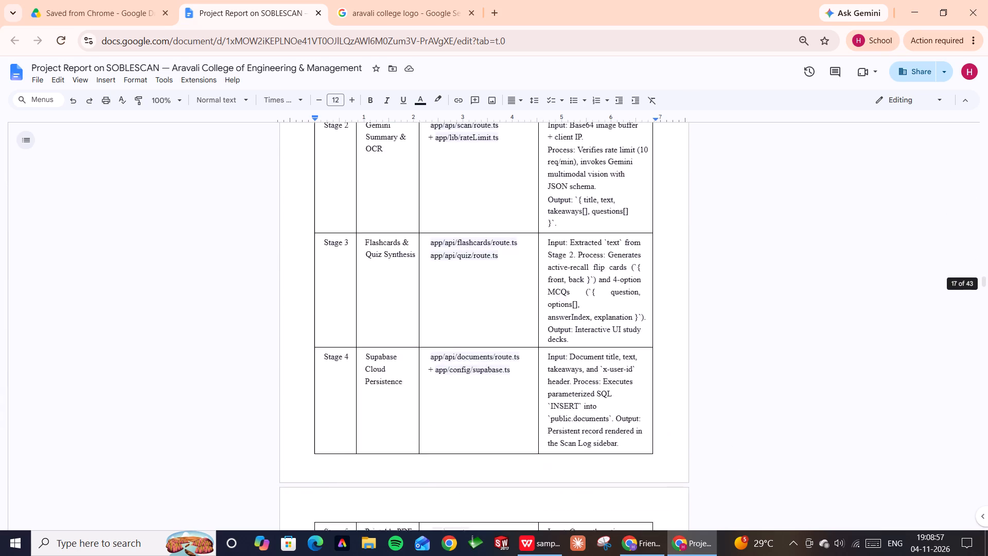
left_click_drag(675, 478, 657, 472)
scroll(675, 478, "down", 20)
scroll(675, 478, "down", 20)
scroll(675, 478, "down", 19)
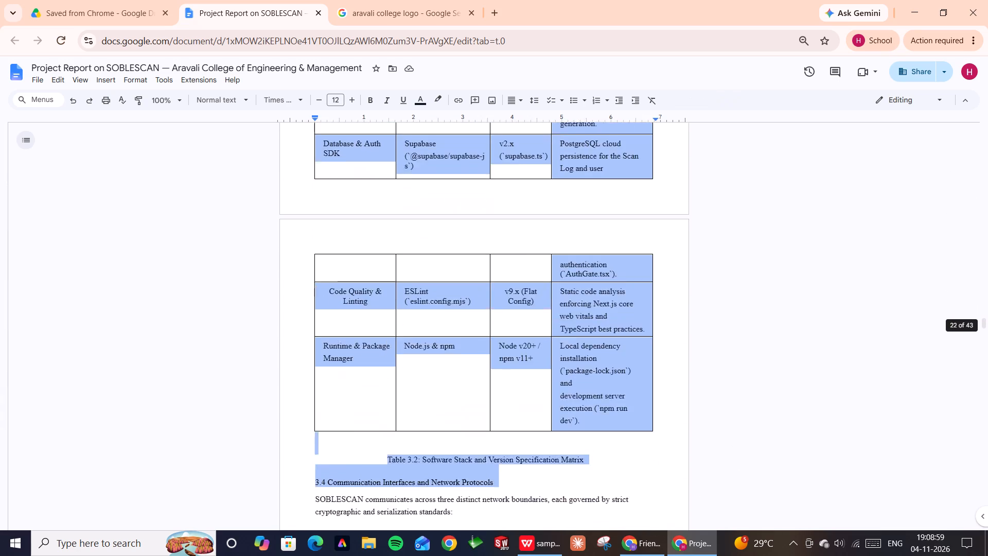
left_click_drag(657, 472, 655, 470)
scroll(657, 472, "down", 20)
scroll(657, 472, "down", 20)
scroll(657, 472, "down", 19)
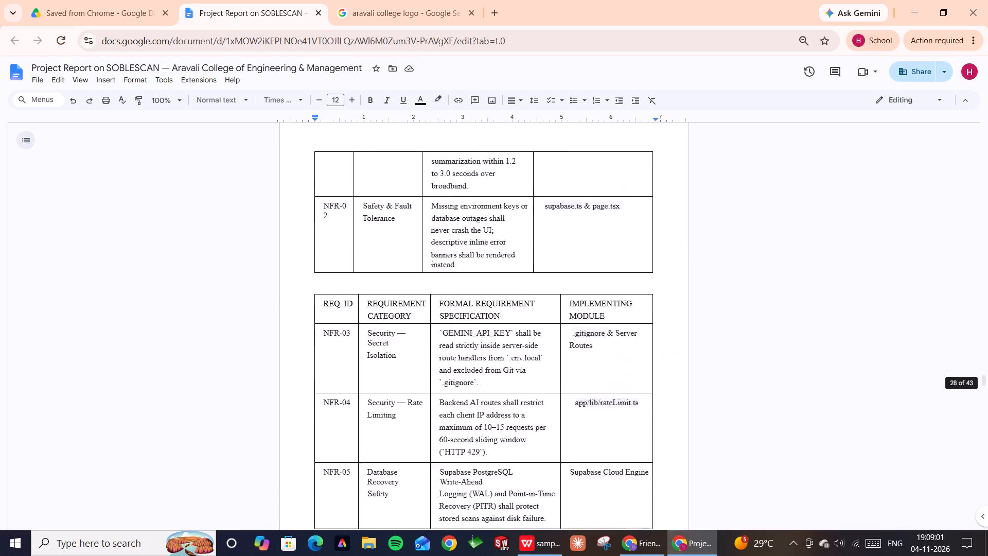
left_click_drag(655, 470, 655, 465)
scroll(655, 470, "down", 20)
scroll(655, 470, "down", 20)
scroll(655, 470, "down", 19)
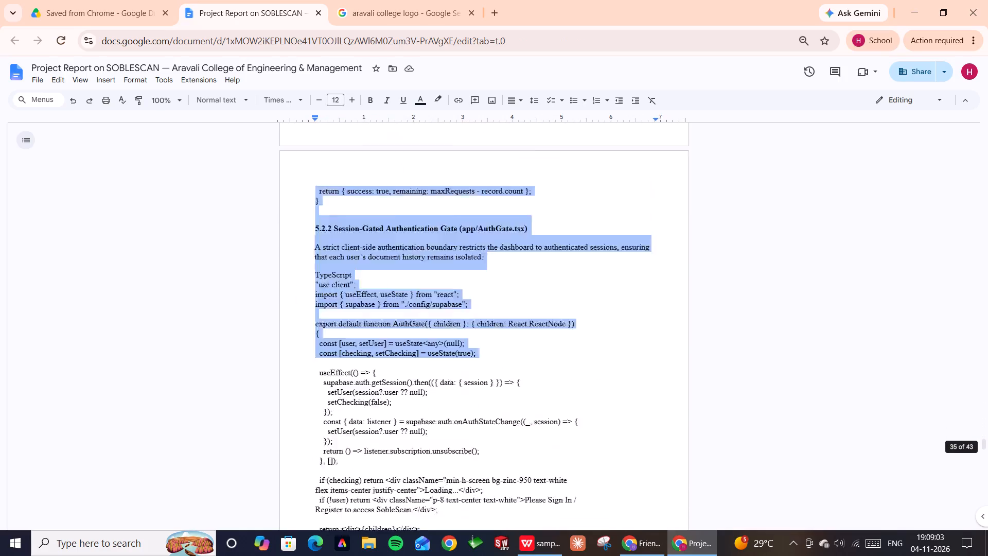
left_click_drag(655, 465, 660, 460)
scroll(655, 465, "down", 20)
scroll(655, 465, "down", 20)
scroll(655, 465, "down", 19)
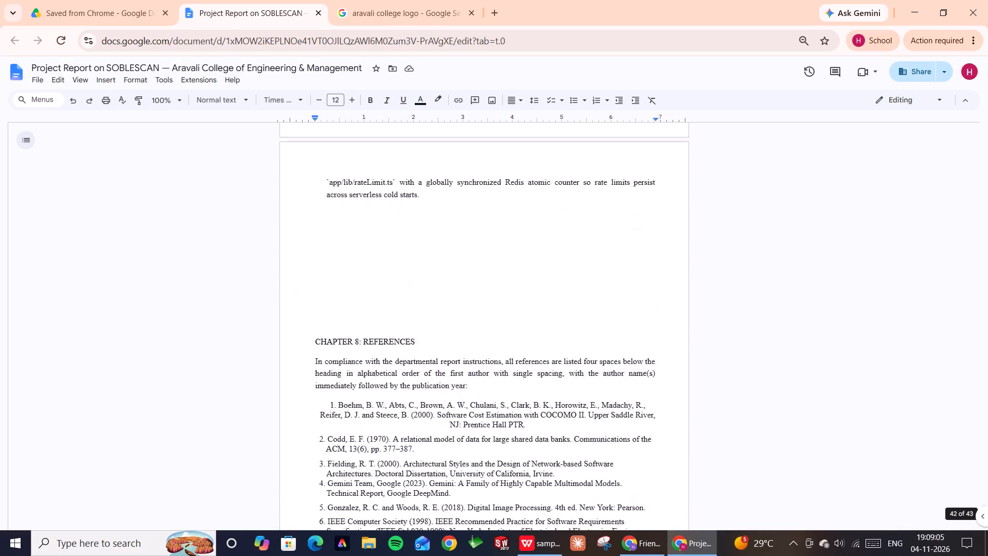
scroll(660, 460, "down", 17)
left_click_drag(660, 460, 610, 310)
scroll(575, 237, "up", 4)
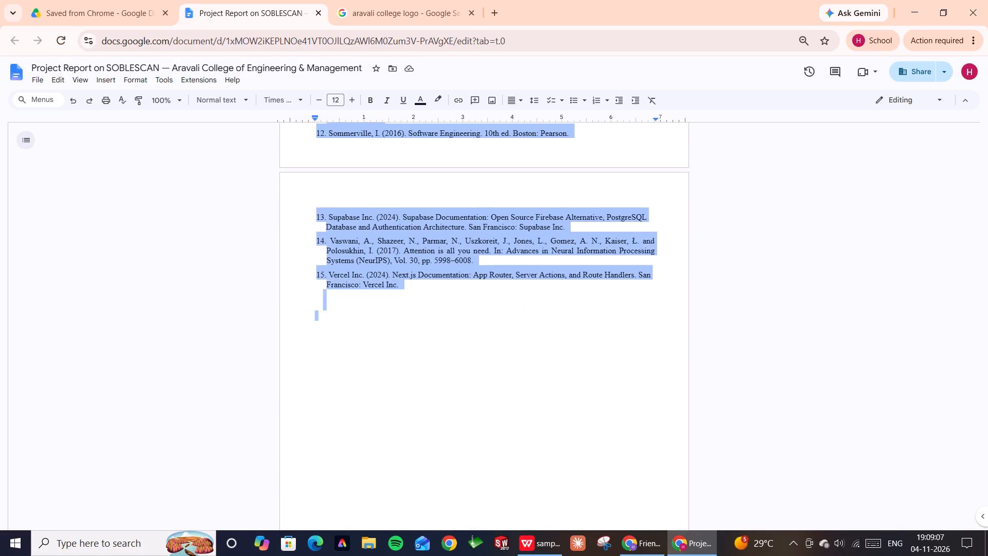
left_click_drag(610, 310, 425, 291)
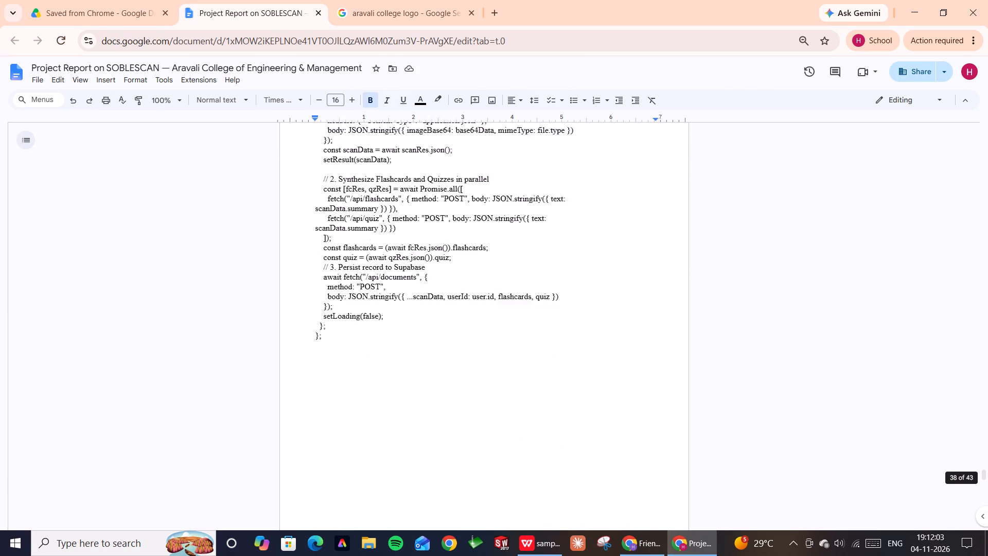
scroll(483, 305, "up", 13)
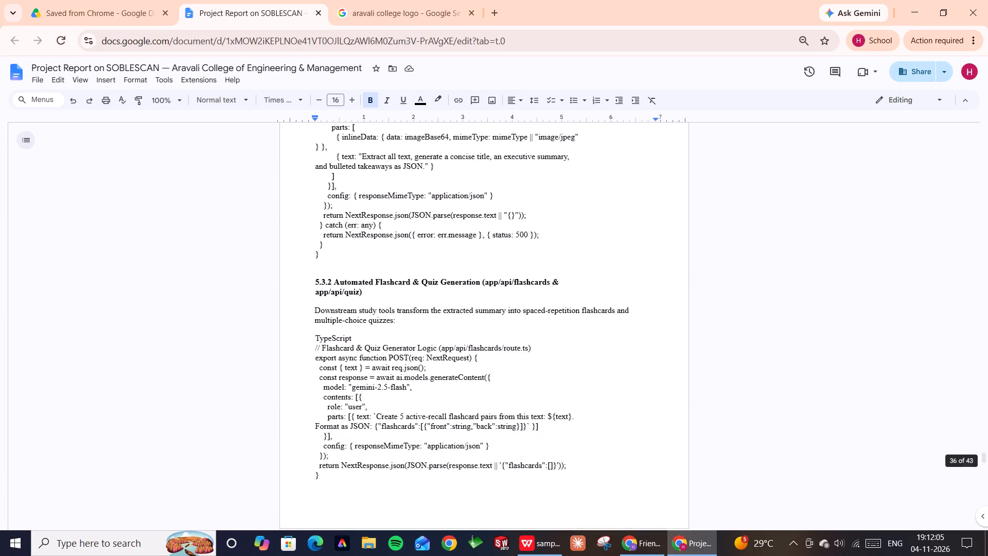
scroll(483, 305, "up", 17)
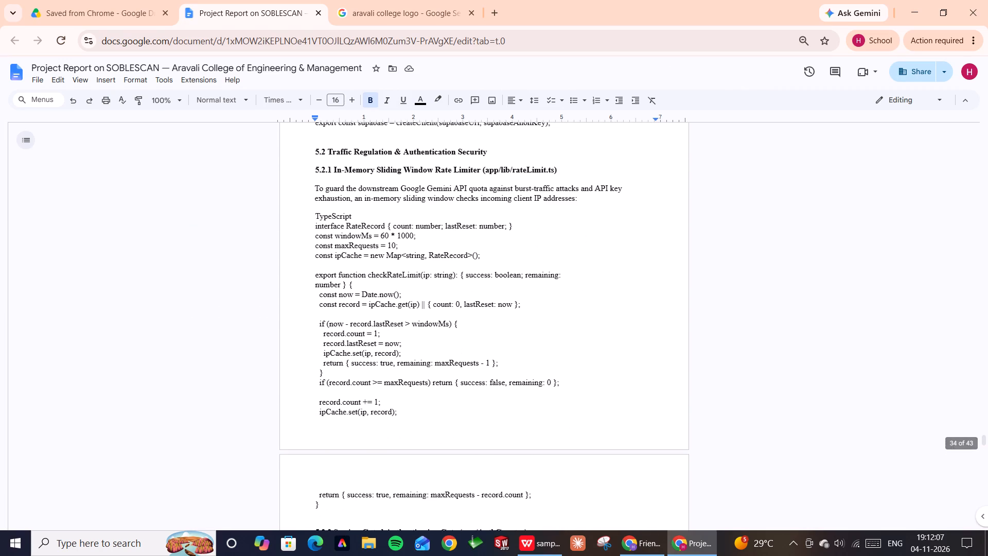
scroll(483, 305, "up", 5)
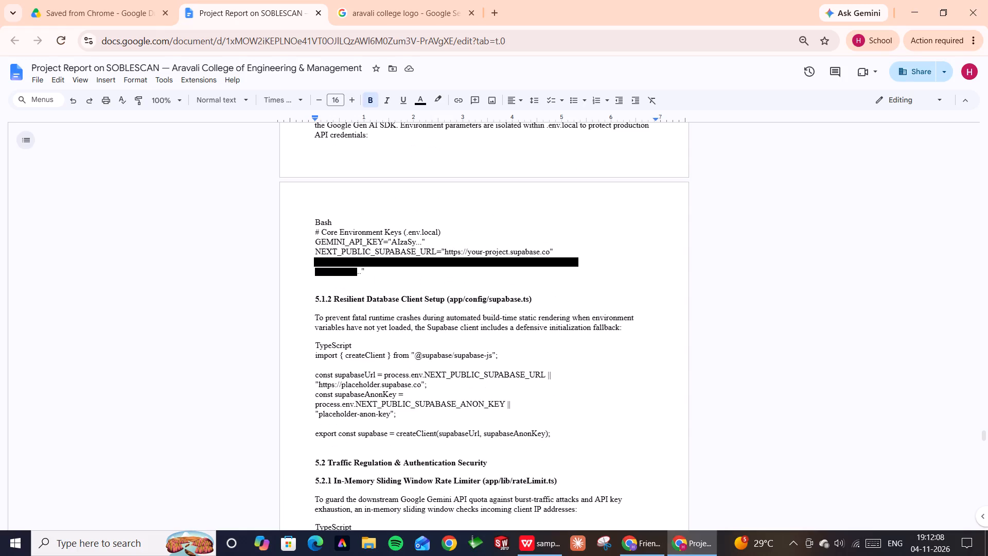
scroll(483, 305, "down", 2)
scroll(483, 305, "up", 5)
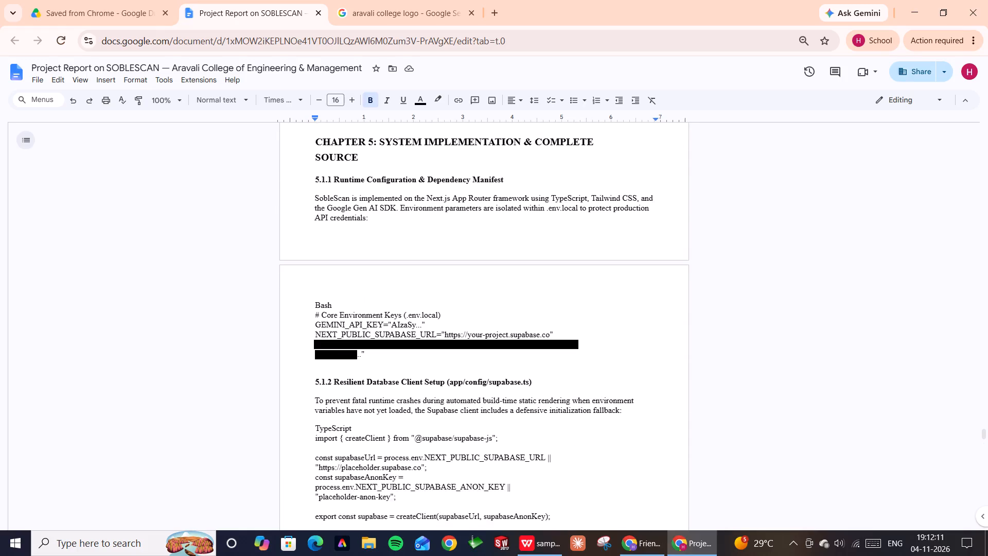
Make the "4.5 Relational Schema, Entity Relationships, and Row-Level Security" heading bold.
scroll(483, 305, "up", 8)
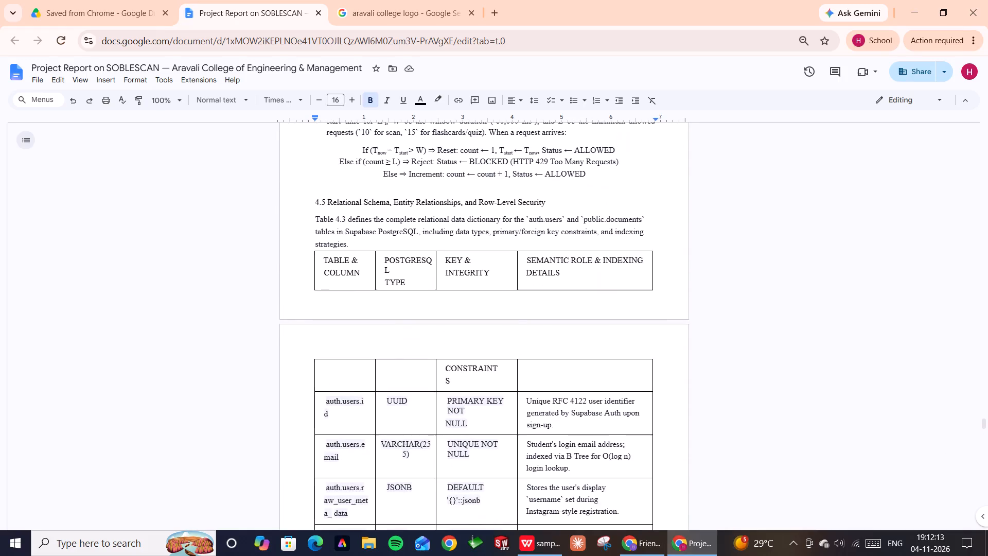
scroll(483, 305, "up", 1)
left_click_drag(553, 266, 492, 265)
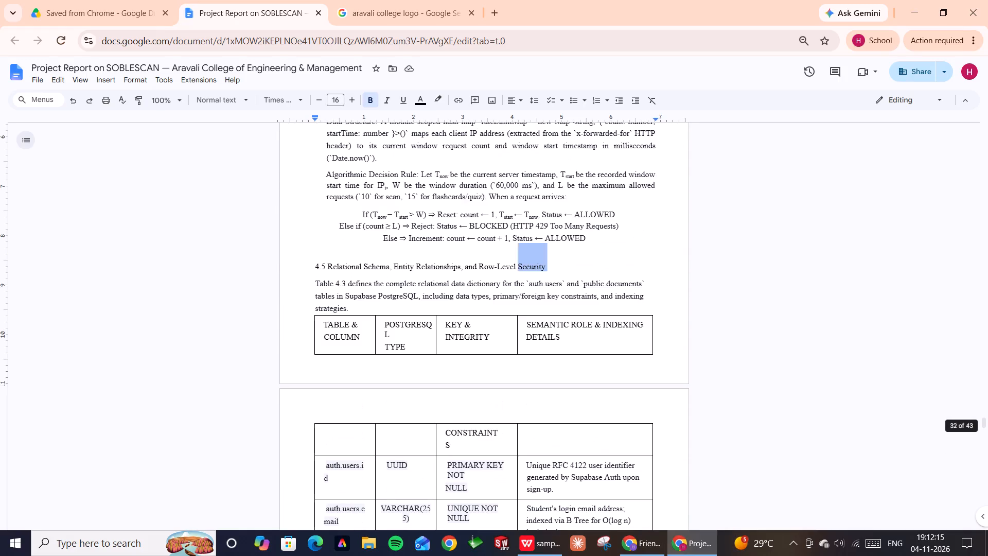
left_click_drag(492, 265, 298, 265)
left_click(373, 100)
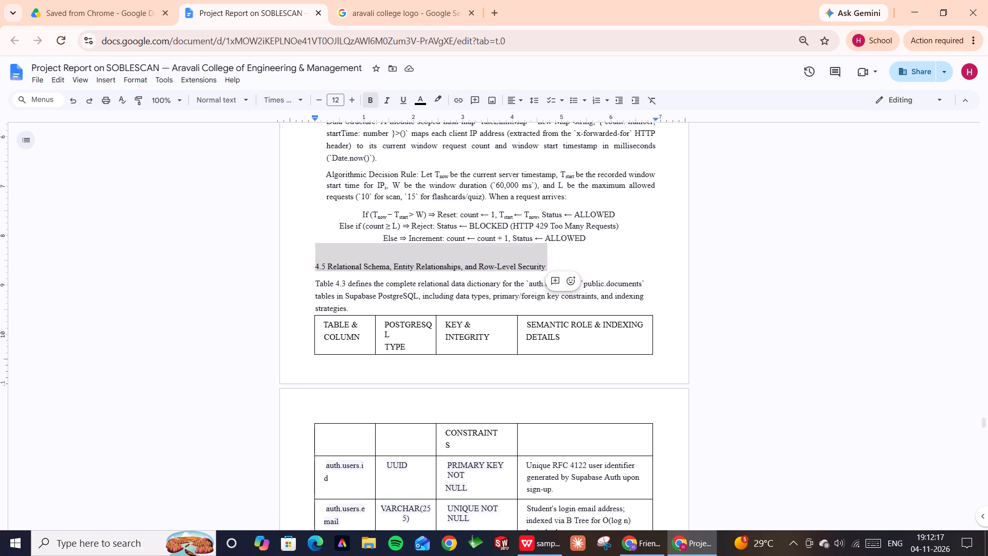
Make the "4.4 Sliding-Window Rate-Limiting Algorithm Design" heading bold.
scroll(330, 211, "up", 2)
scroll(400, 274, "up", 3)
left_click_drag(497, 364, 361, 360)
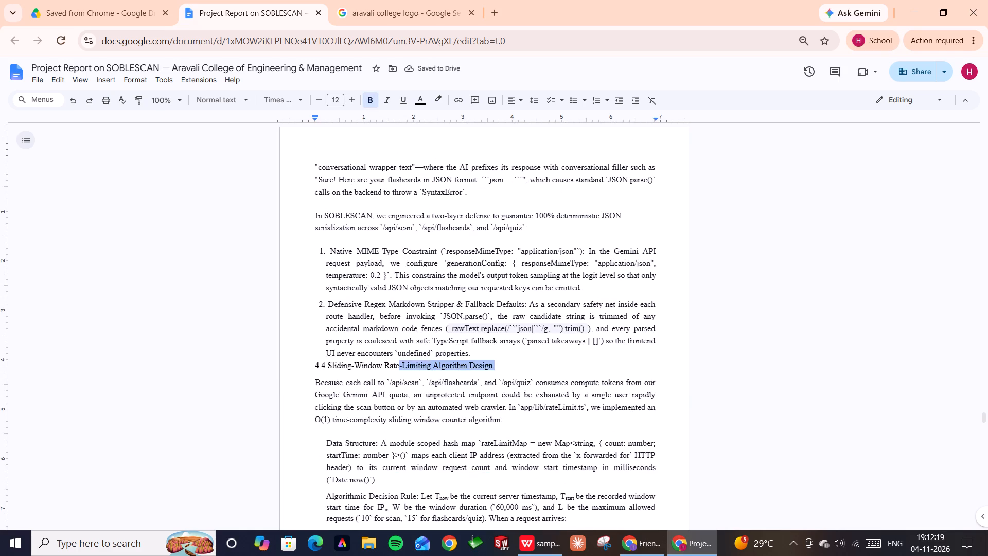
left_click_drag(361, 360, 297, 353)
left_click(299, 361)
left_click_drag(303, 364, 501, 368)
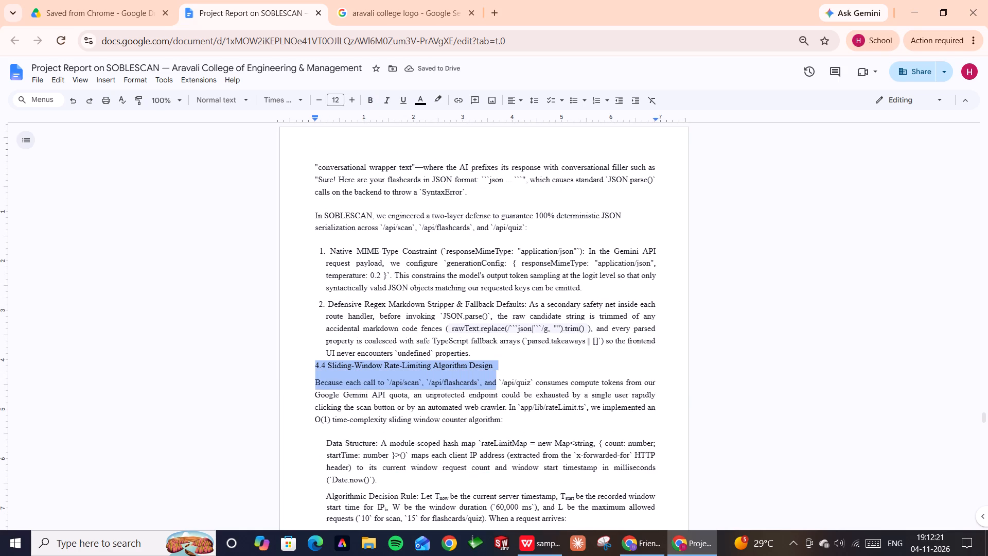
left_click_drag(501, 368, 502, 367)
left_click(375, 97)
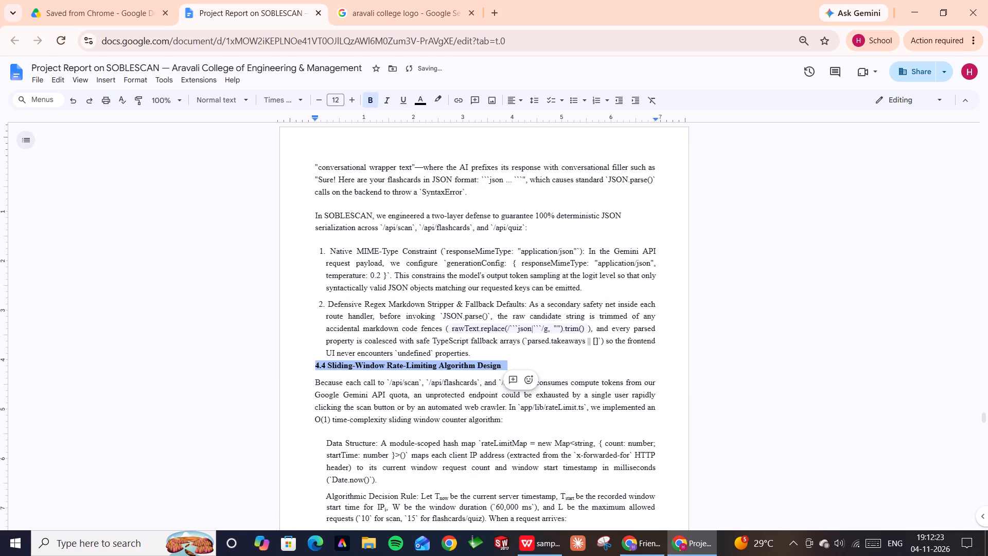
Insert a blank line between the second numbered list item and the 4.4 heading.
left_click(481, 353)
key("Return")
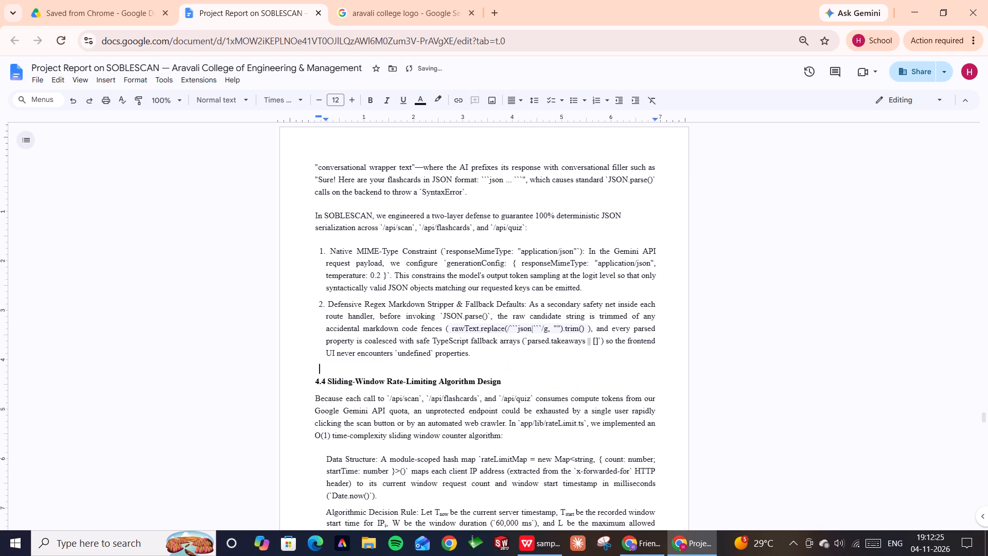
Make the "4.3 Prompt Engineering and Deterministic JSON Schema Enforcement" heading bold.
scroll(481, 352, "up", 3)
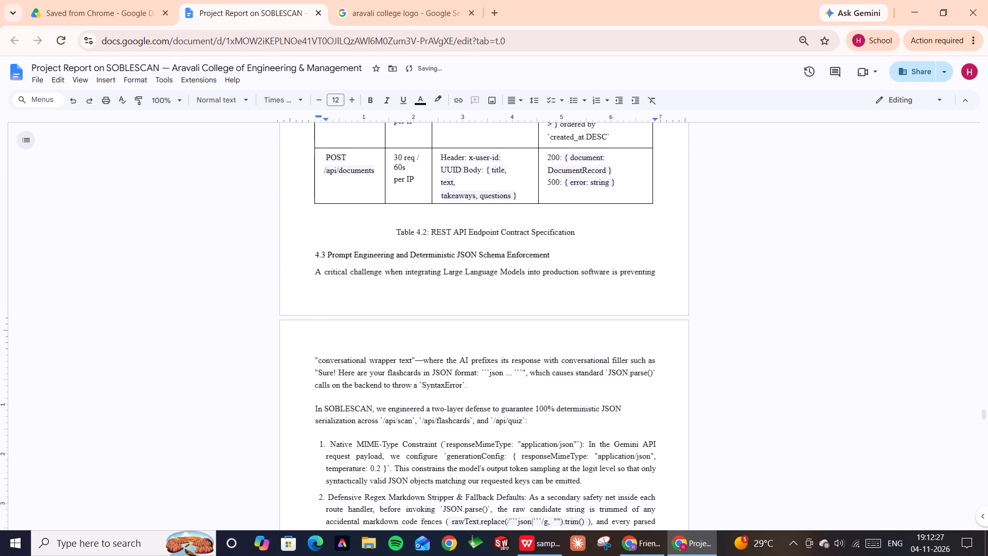
left_click_drag(557, 252, 301, 248)
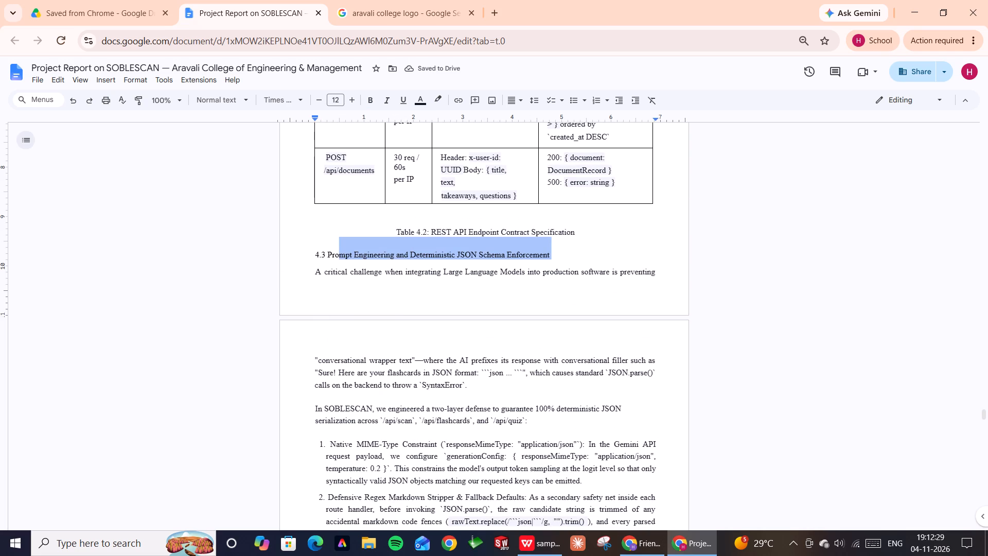
left_click_drag(301, 248, 264, 256)
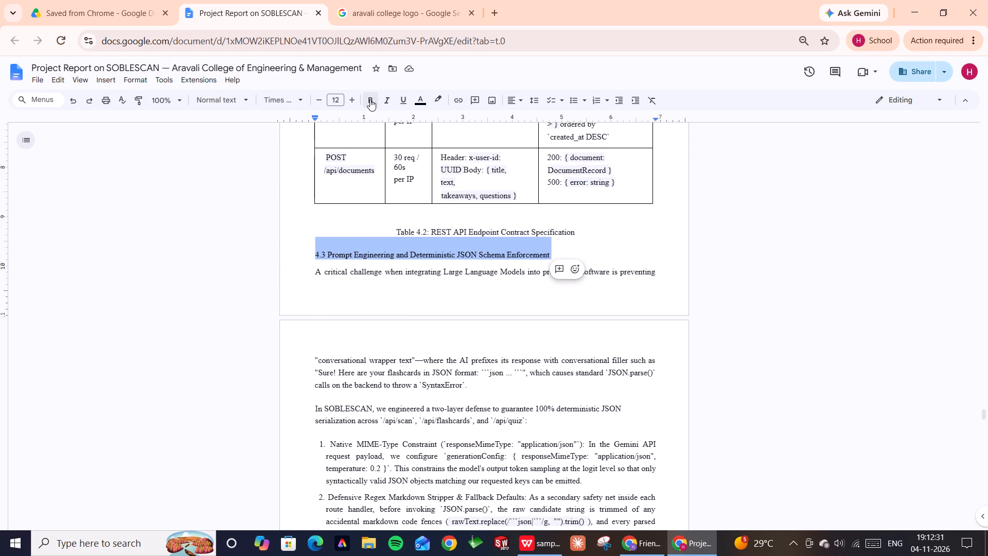
left_click(370, 99)
scroll(400, 259, "up", 8)
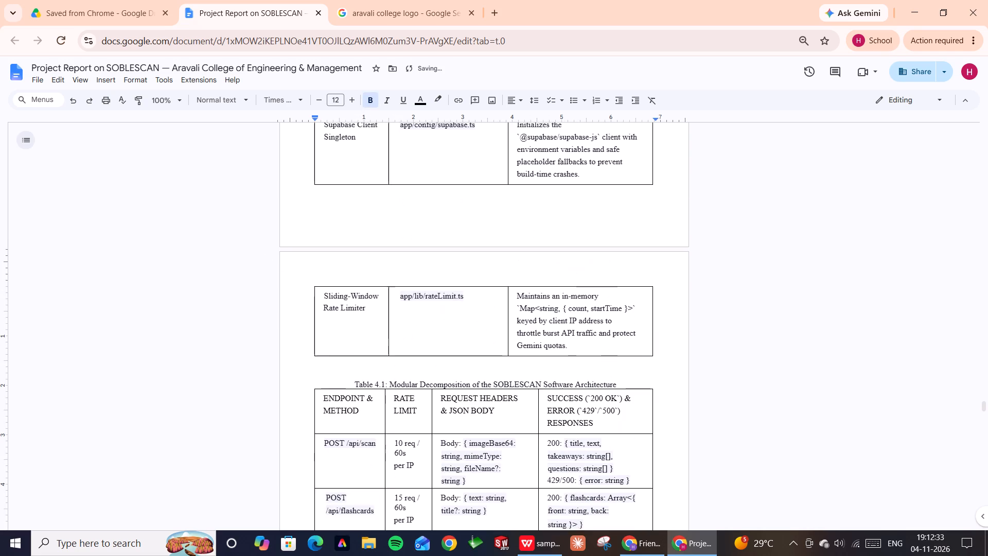
Make the "4.2 System Modules and Backend API Route Specifications" heading bold.
scroll(443, 357, "up", 7)
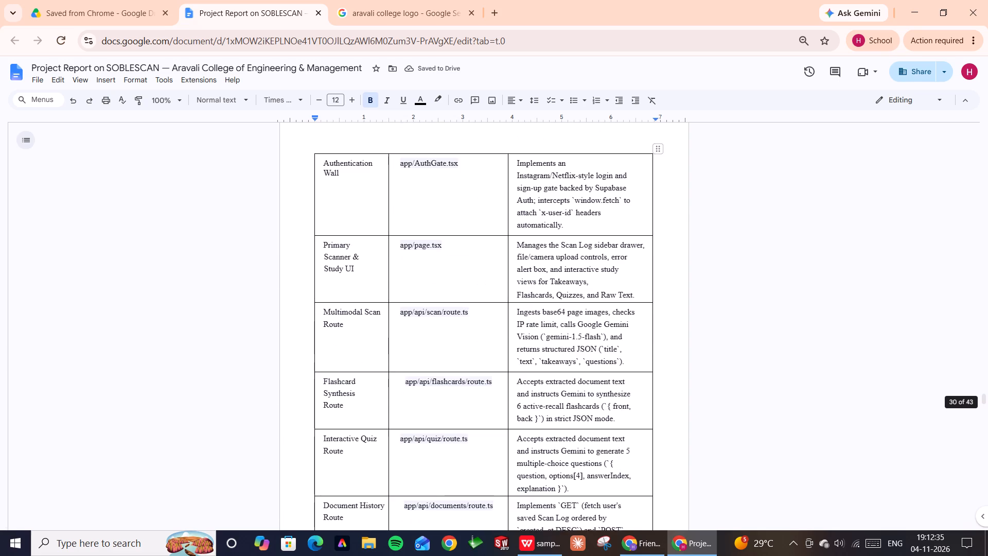
scroll(456, 311, "up", 8)
scroll(456, 319, "down", 2)
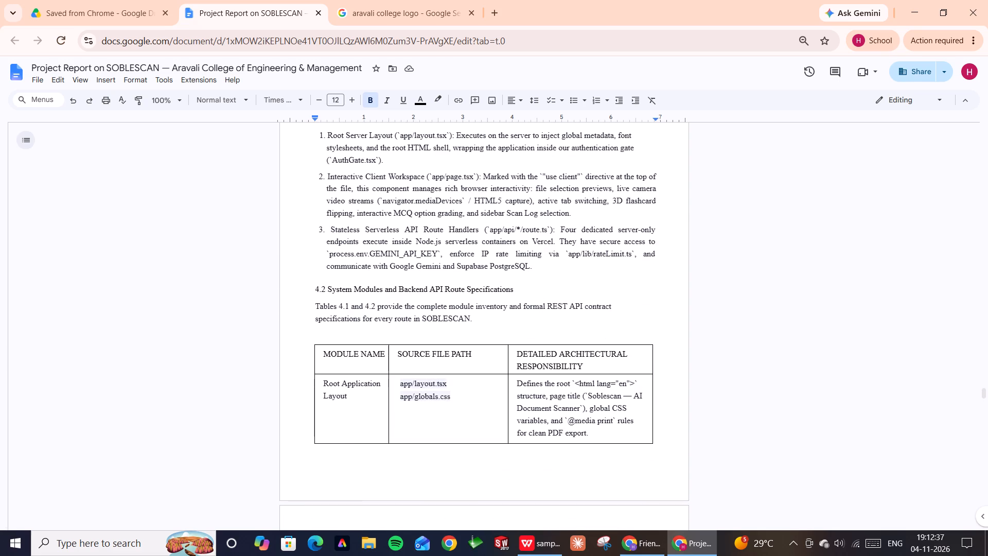
left_click_drag(521, 291, 312, 289)
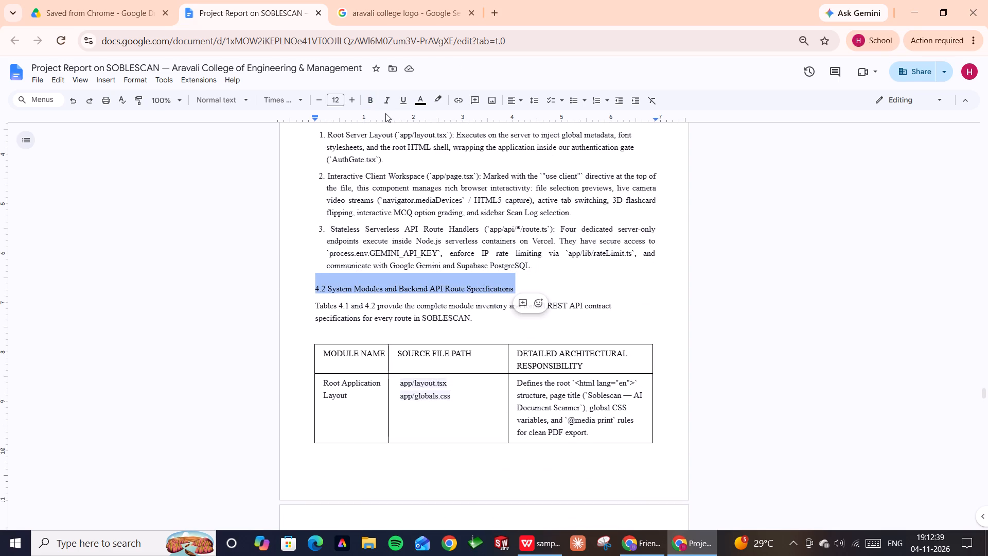
left_click(376, 101)
Make the "4.1 Next.js App Router Client-Server Architecture" heading bold.
scroll(407, 233, "up", 4)
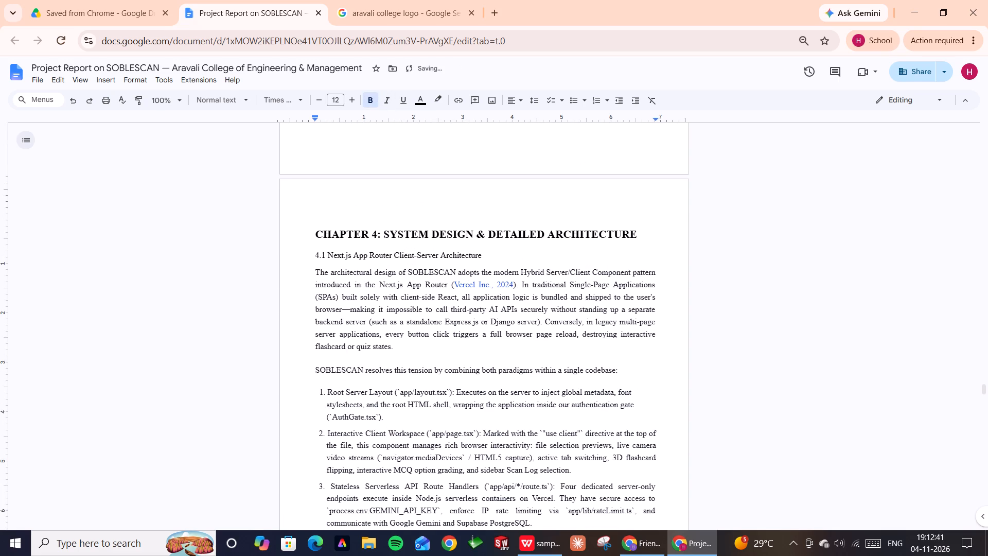
left_click_drag(484, 254, 287, 256)
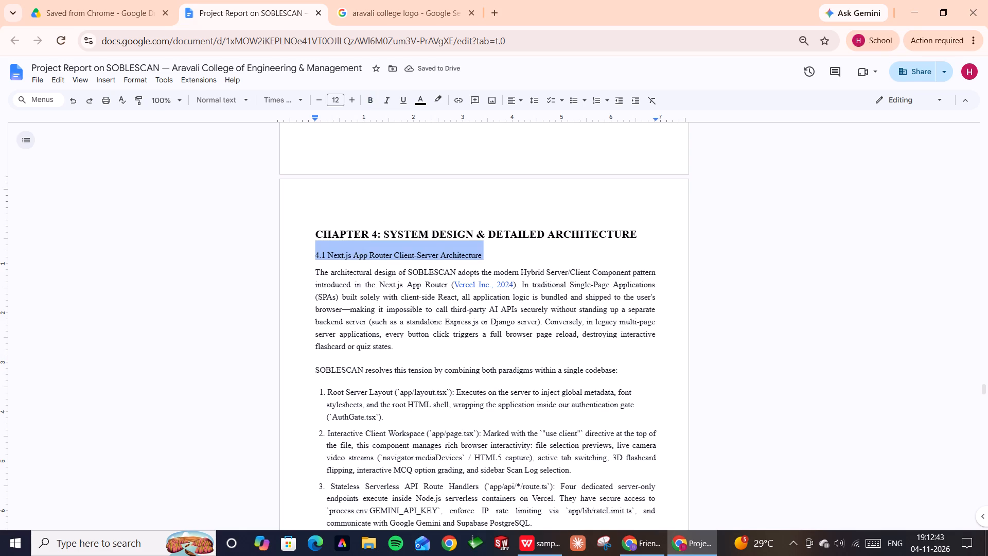
left_click(367, 100)
Enter "SOBLESCAN—" on the blank line near the end of the page, below the Table 3.6 caption.
scroll(396, 205, "up", 4)
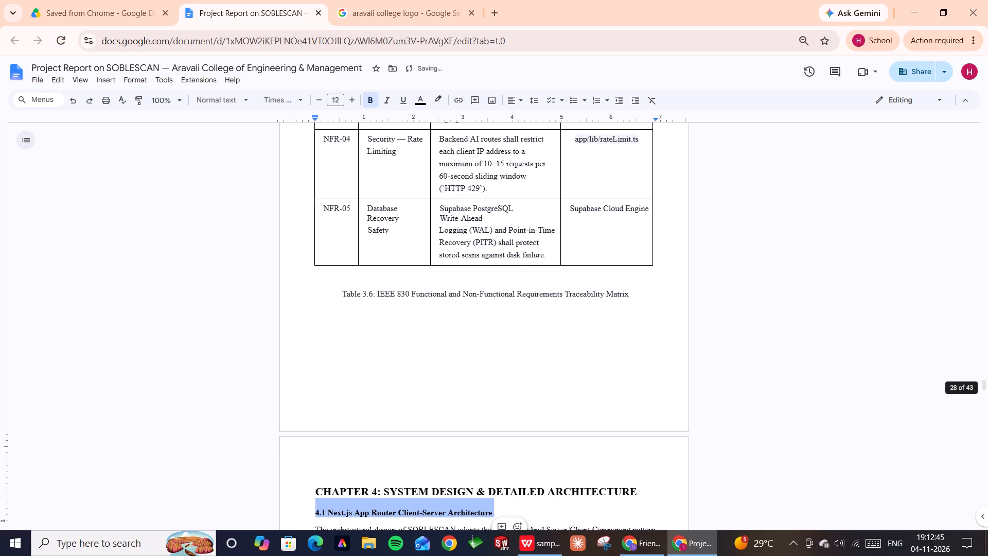
left_click(324, 392)
left_click(324, 409)
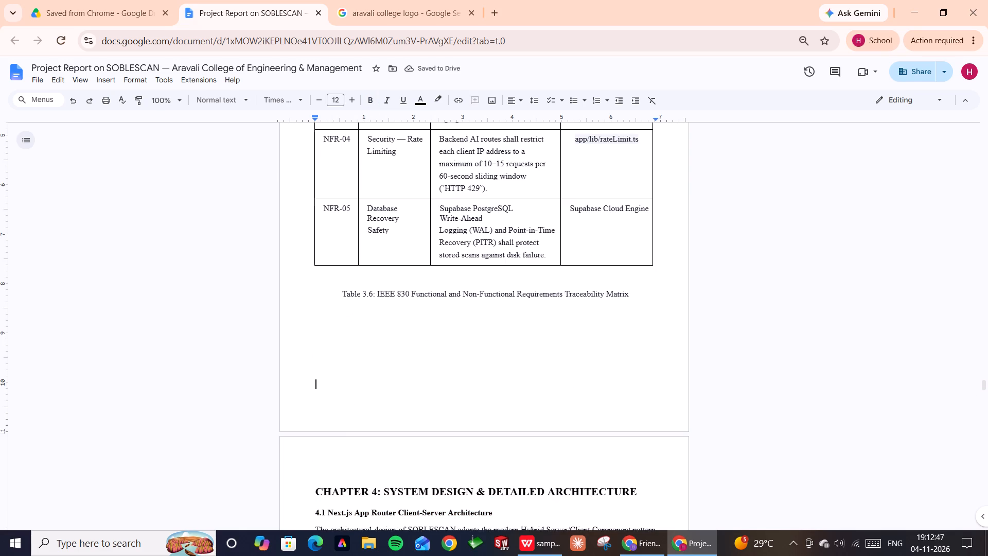
left_click(332, 400)
left_click(318, 401)
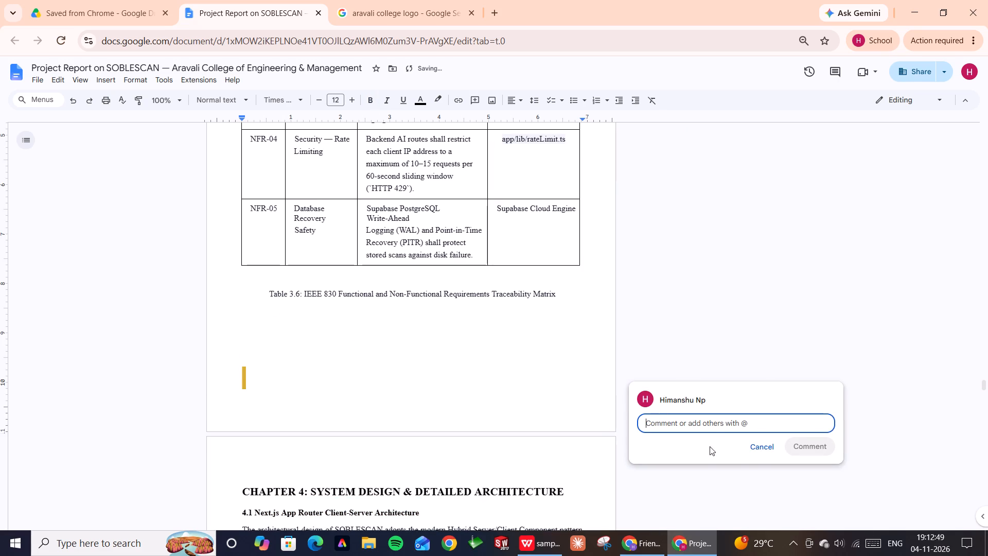
left_click(751, 446)
left_click(343, 369)
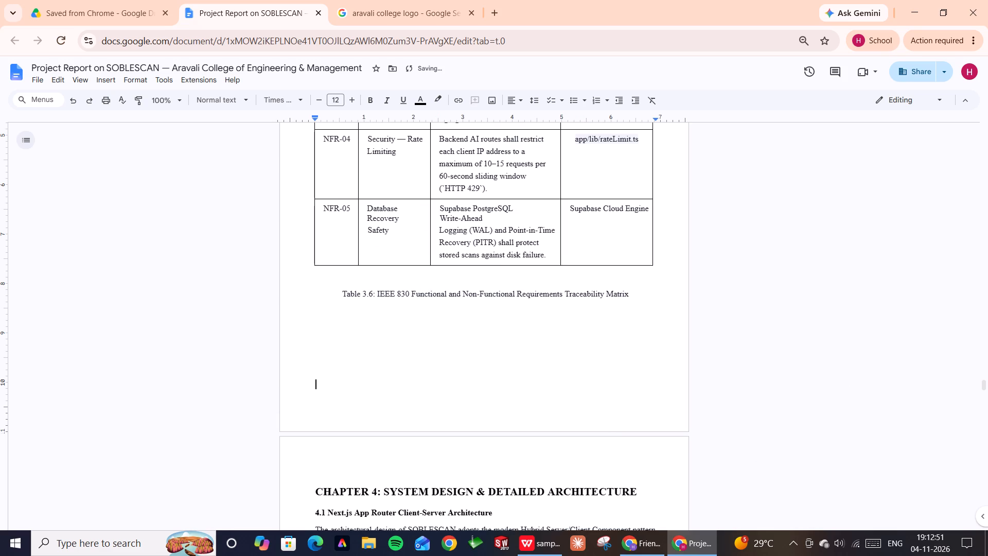
type("SOBLE")
type("SCN")
key("shift+BackSpace")
type("AN")
type("----")
key("BackSpace")
key("minus")
key("BackSpace")
Make the "3.6 Functional, Performance, Safety, and Security Requirements" heading bold.
scroll(347, 387, "up", 12)
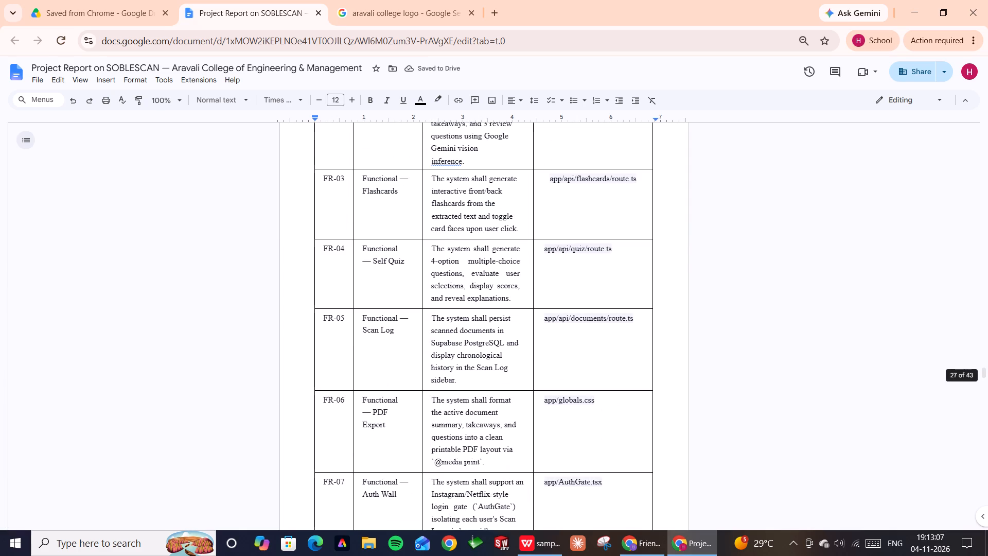
scroll(469, 307, "down", 8)
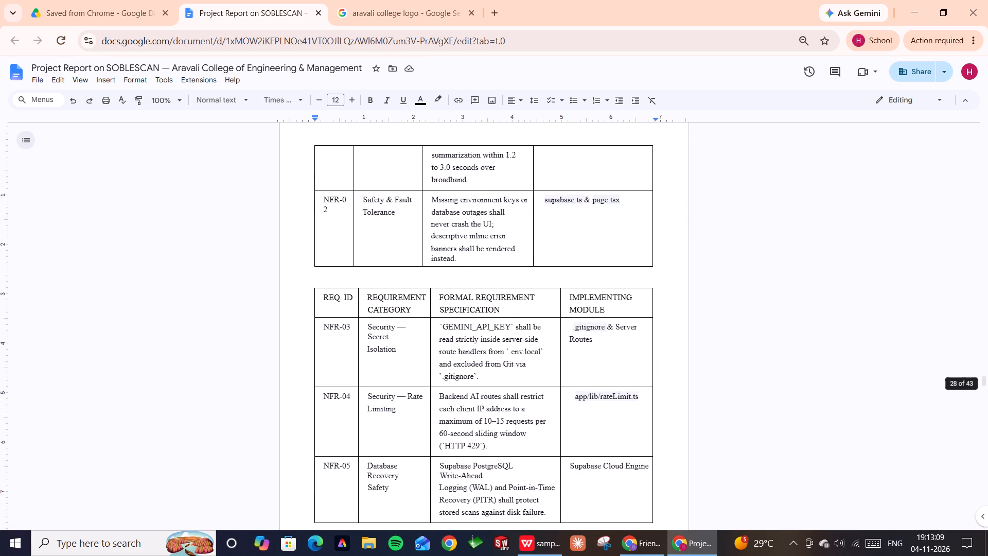
scroll(469, 307, "down", 4)
scroll(469, 307, "up", 14)
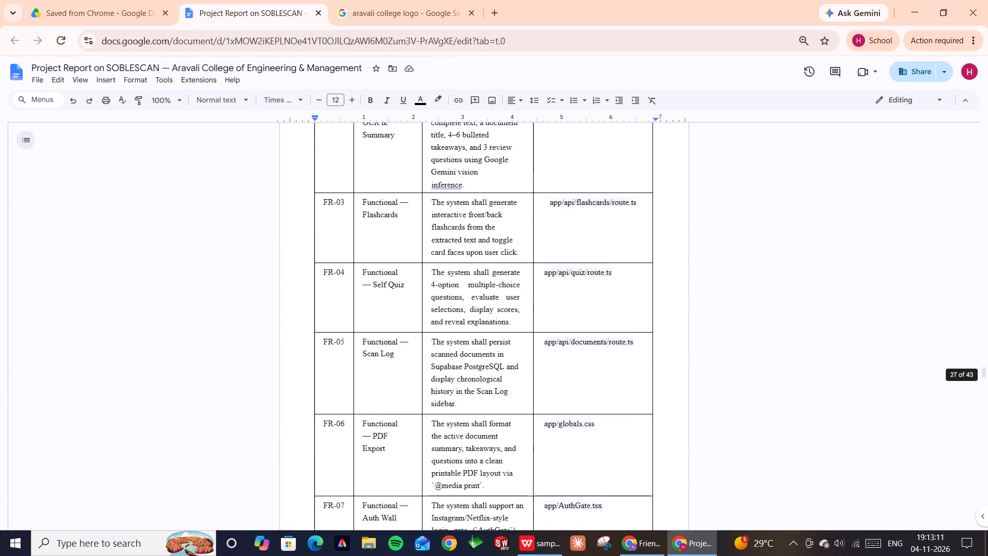
scroll(466, 308, "up", 6)
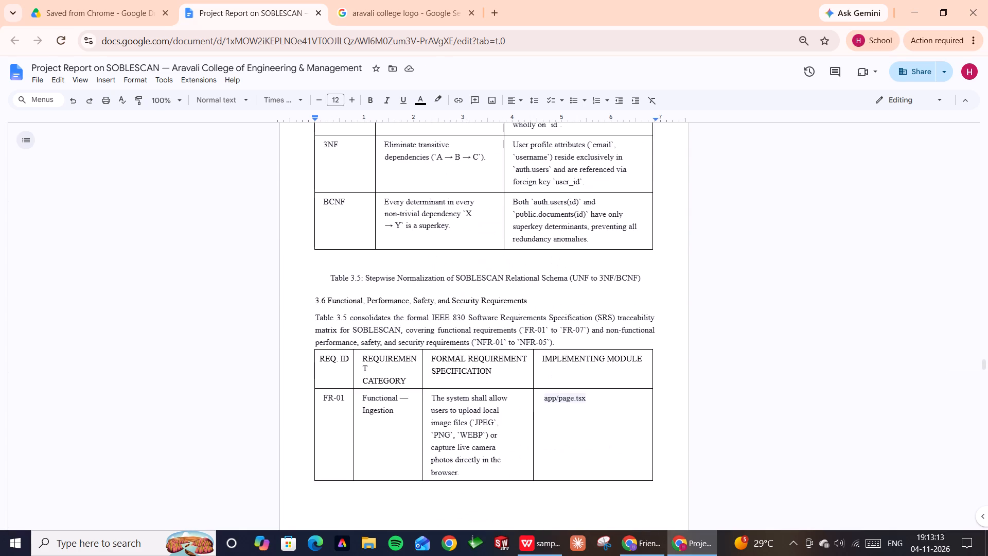
left_click_drag(313, 298, 540, 301)
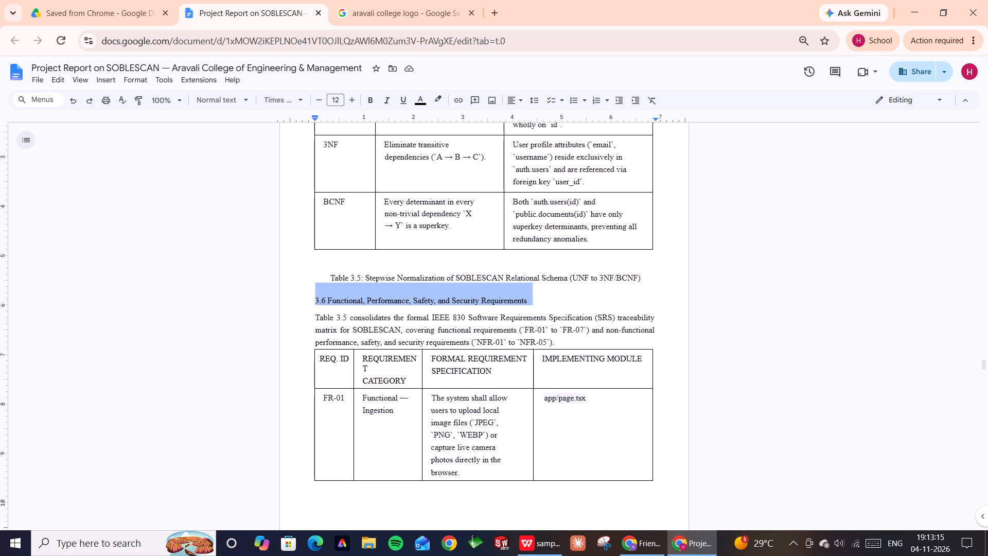
left_click(375, 102)
Make the "3.5 Relational Database Normalization (1NF, 2NF, 3NF, and BCNF)" heading bold.
scroll(404, 243, "up", 4)
scroll(464, 313, "up", 2)
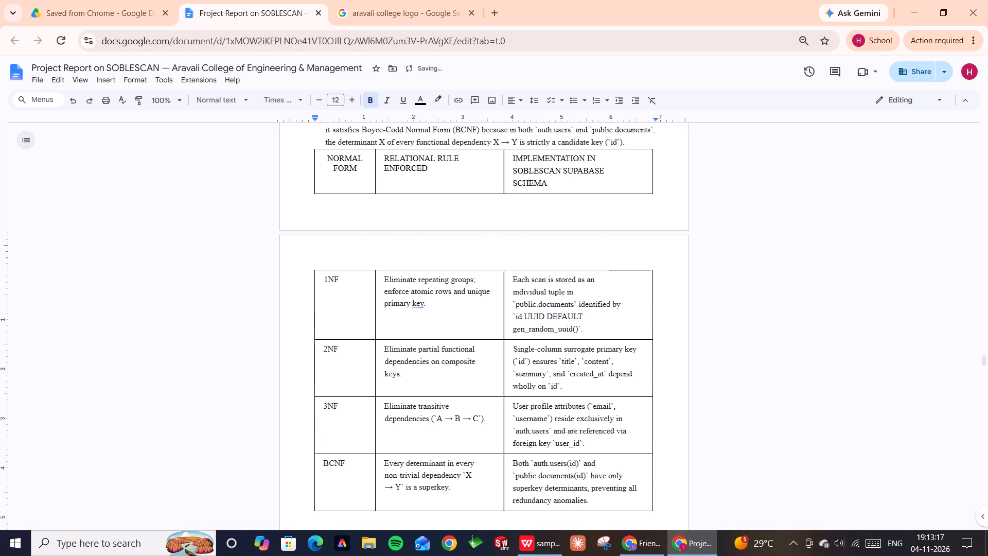
scroll(464, 313, "up", 7)
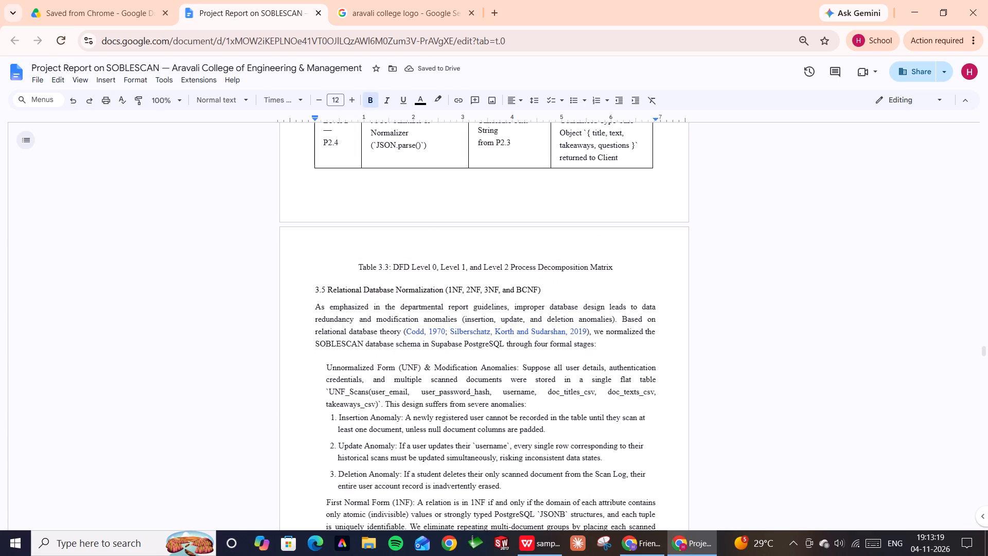
left_click_drag(543, 290, 284, 283)
left_click(370, 99)
Make the "3.5 Data Flow Architecture (DFD Level 0, Level 1, and Level 2)" heading bold.
scroll(404, 208, "up", 3)
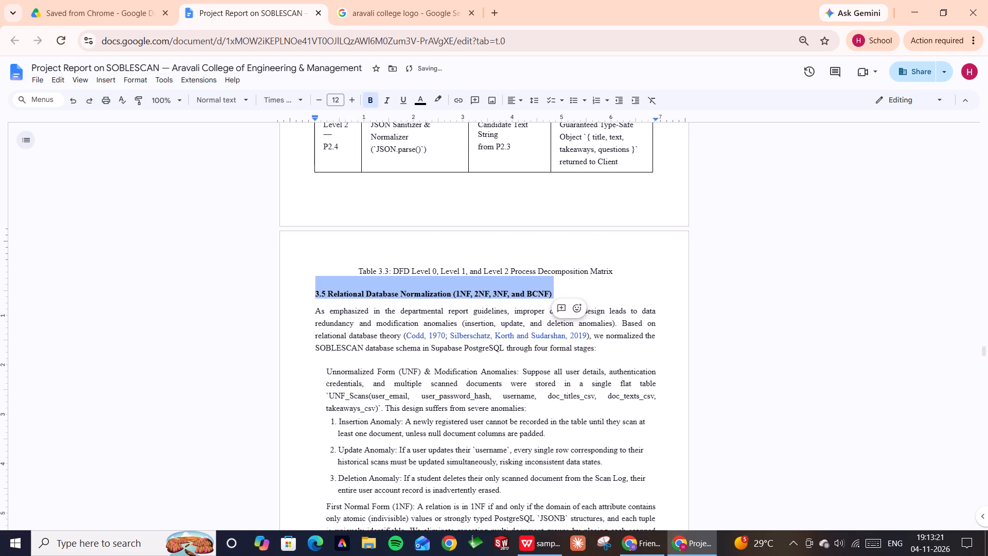
scroll(406, 215, "up", 2)
scroll(428, 265, "up", 15)
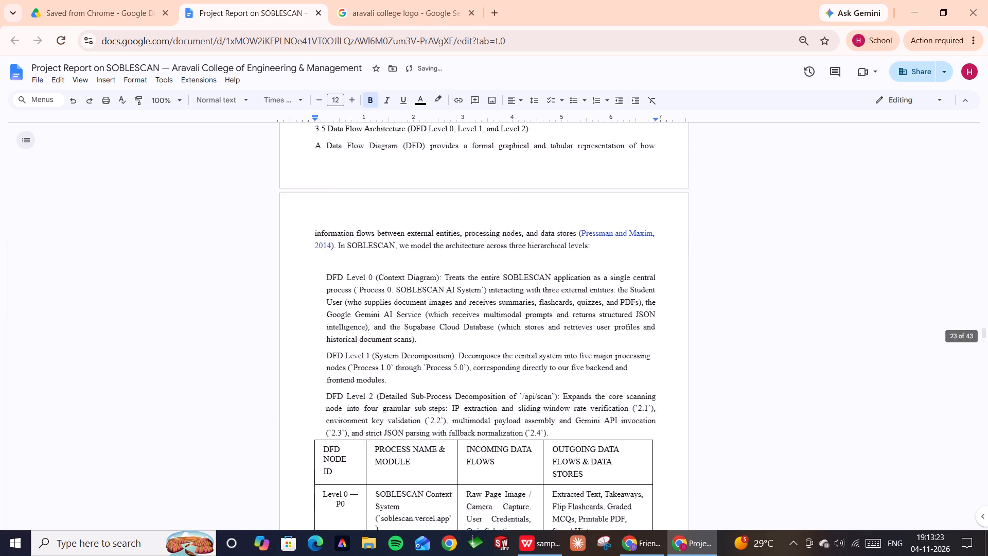
scroll(463, 367, "up", 2)
left_click_drag(538, 404, 479, 408)
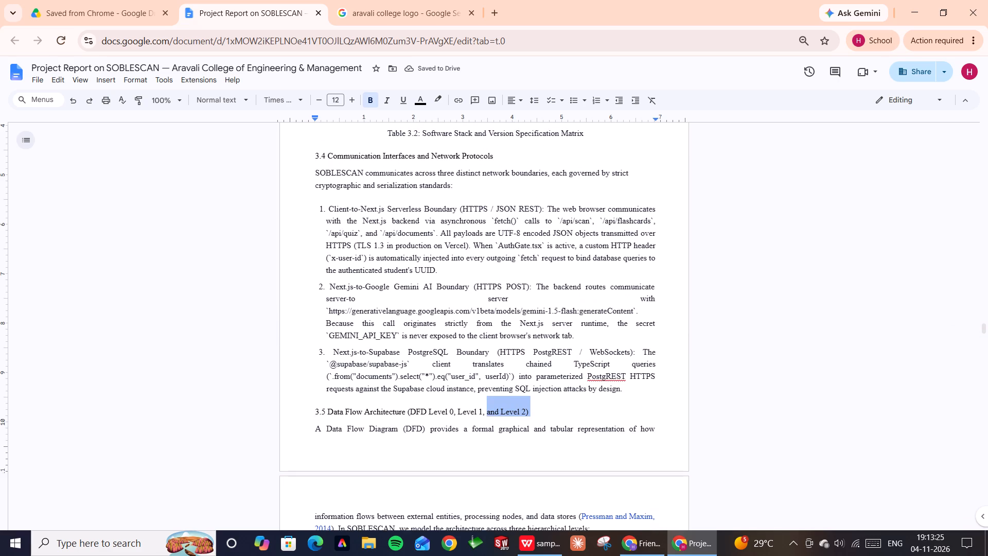
left_click_drag(479, 408, 286, 401)
left_click(368, 100)
Make the "3.4 Communication Interfaces and Network Protocols" heading bold.
scroll(418, 255, "up", 3)
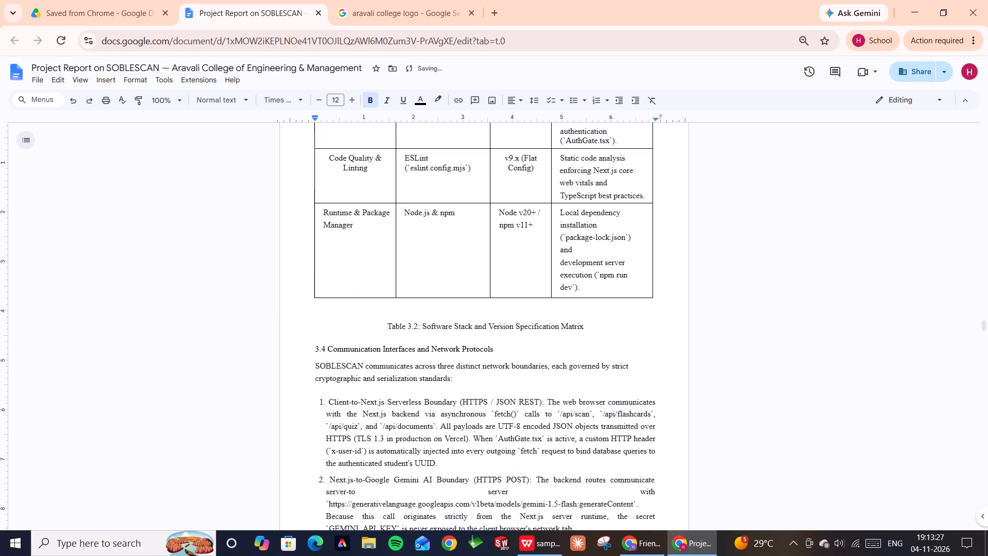
left_click_drag(499, 352, 279, 334)
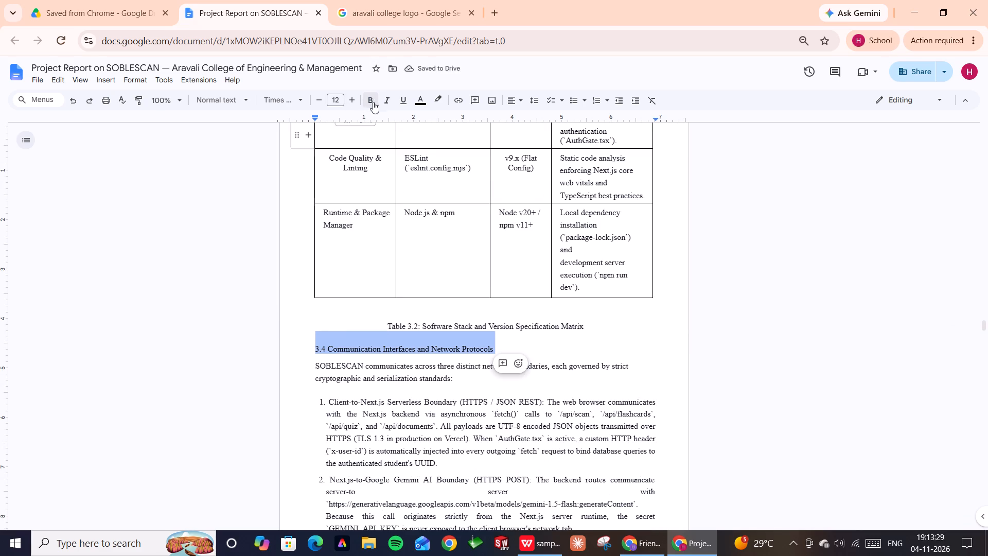
left_click(373, 102)
Make the "3.3 Software Requirements Specification" heading bold.
scroll(399, 274, "up", 6)
scroll(472, 311, "up", 8)
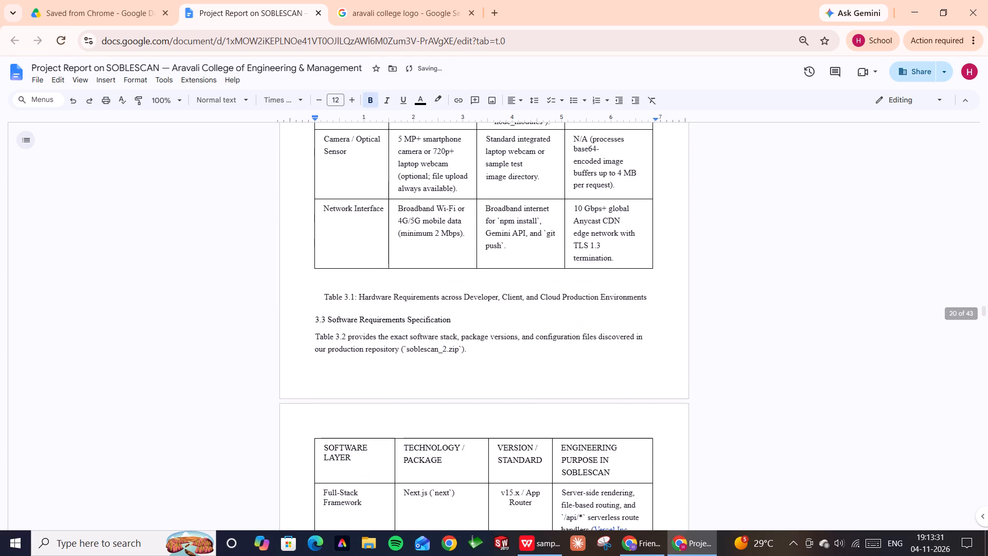
left_click_drag(468, 318, 283, 319)
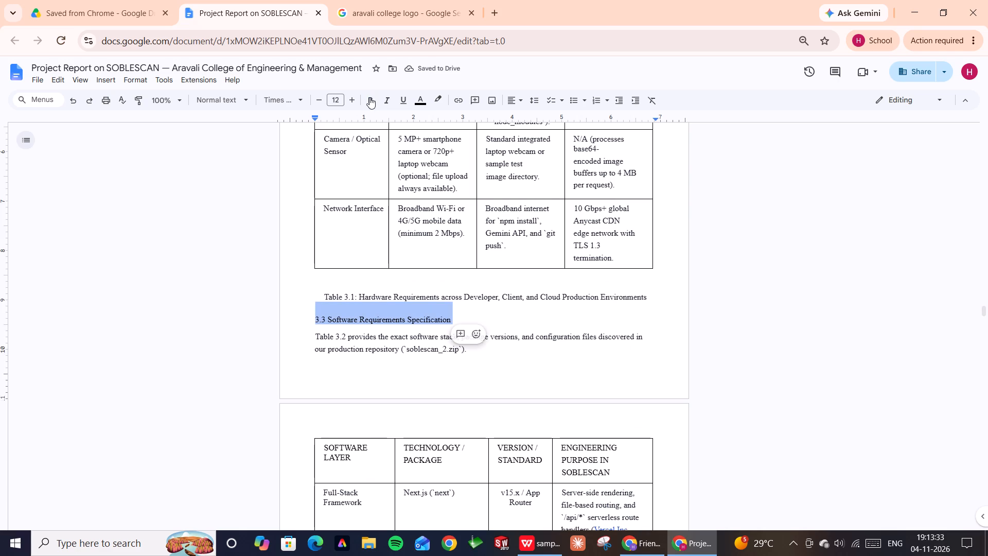
left_click(369, 97)
Make the "3.2 Hardware Requirements Specification" heading bold.
scroll(425, 264, "up", 5)
scroll(450, 298, "up", 5)
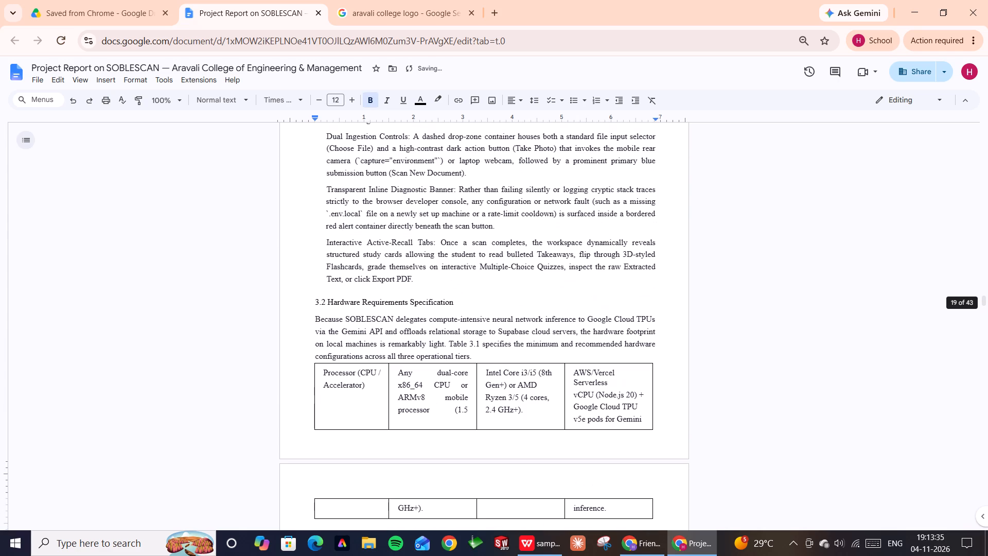
left_click_drag(475, 306, 290, 301)
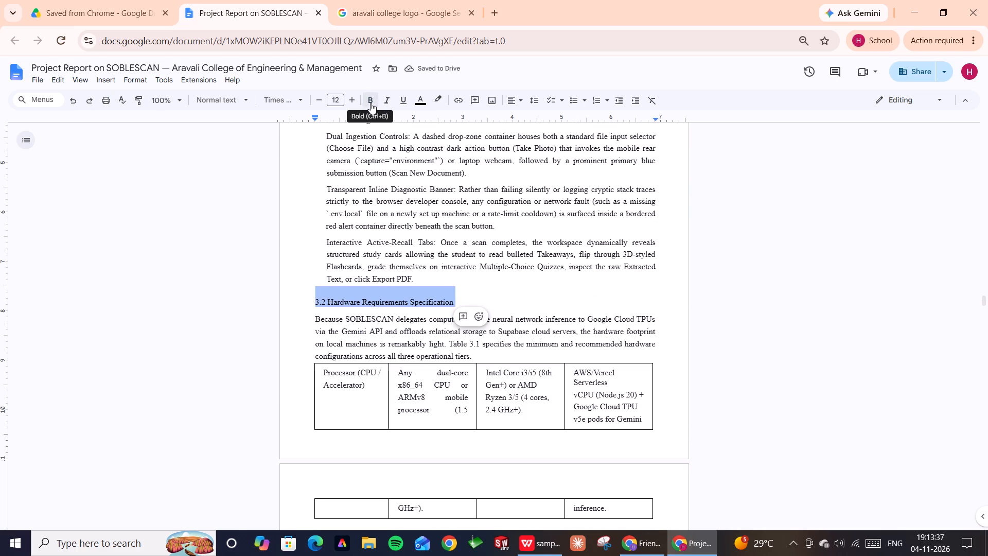
left_click(370, 103)
Make the "3.1 User Interface and Cognitive Ergonomics Analysis" heading bold.
scroll(435, 313, "up", 5)
left_click_drag(510, 266, 290, 266)
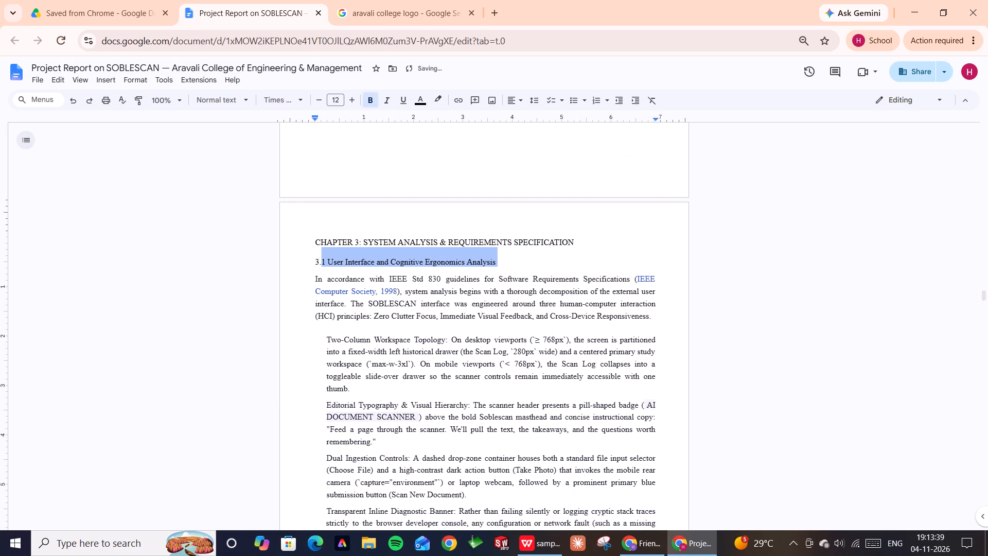
left_click_drag(290, 266, 287, 266)
left_click(369, 103)
Make the "CHAPTER 3: SYSTEM ANALYSIS & REQUIREMENTS SPECIFICATION" heading bold and set its font size to 16.
left_click_drag(625, 244, 346, 247)
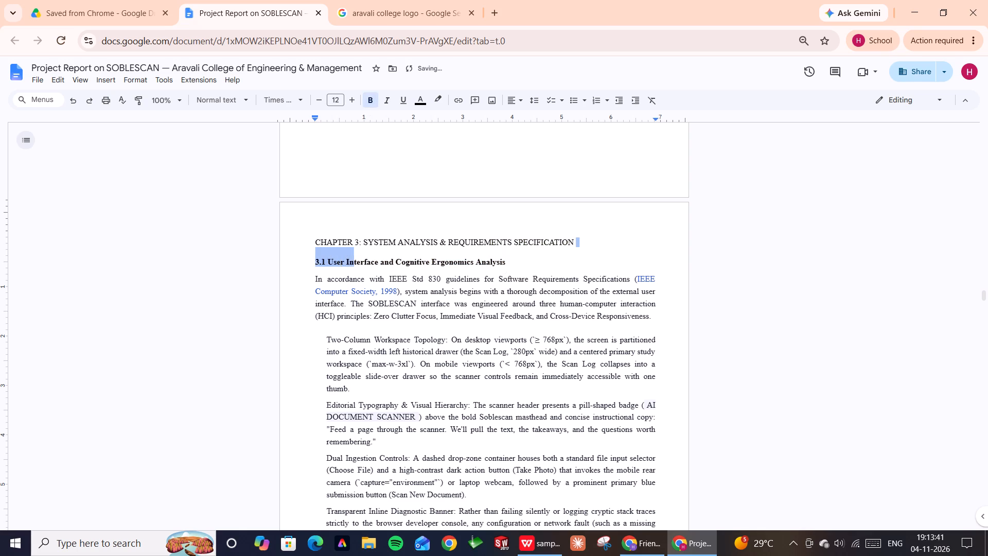
left_click_drag(346, 247, 311, 240)
left_click(376, 101)
triple_click(349, 99)
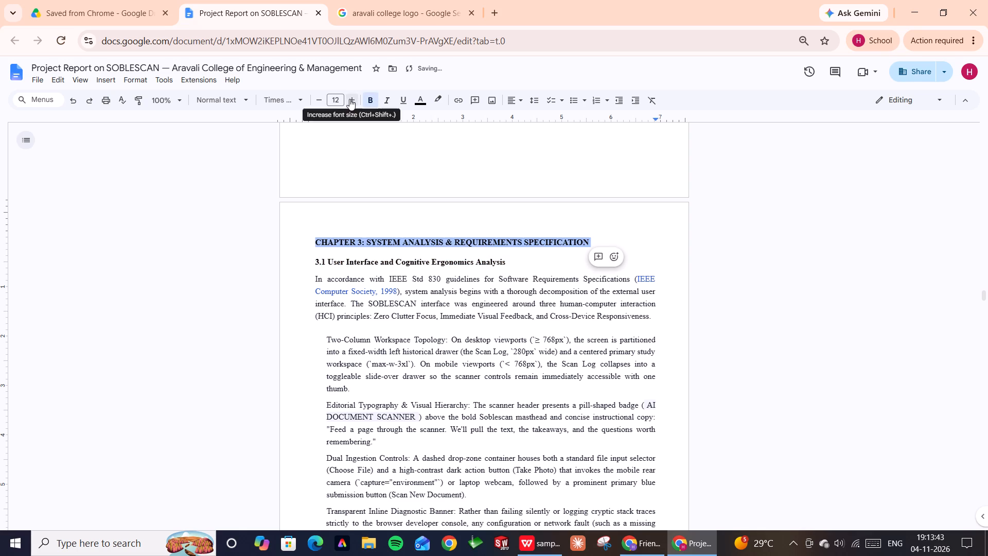
left_click(352, 98)
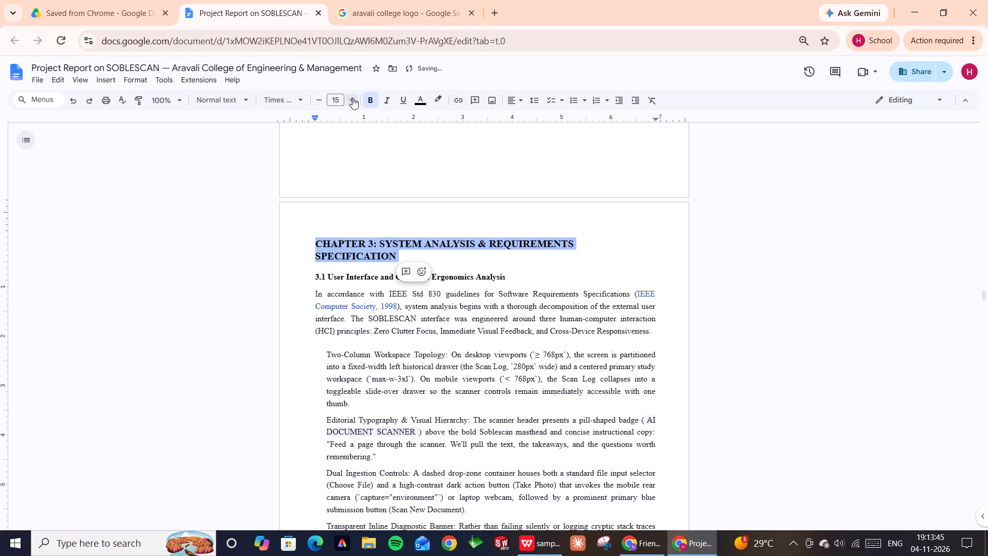
Center-align the "CHAPTER 3: SYSTEM ANALYSIS & REQUIREMENTS SPECIFICATION" heading.
left_click(517, 101)
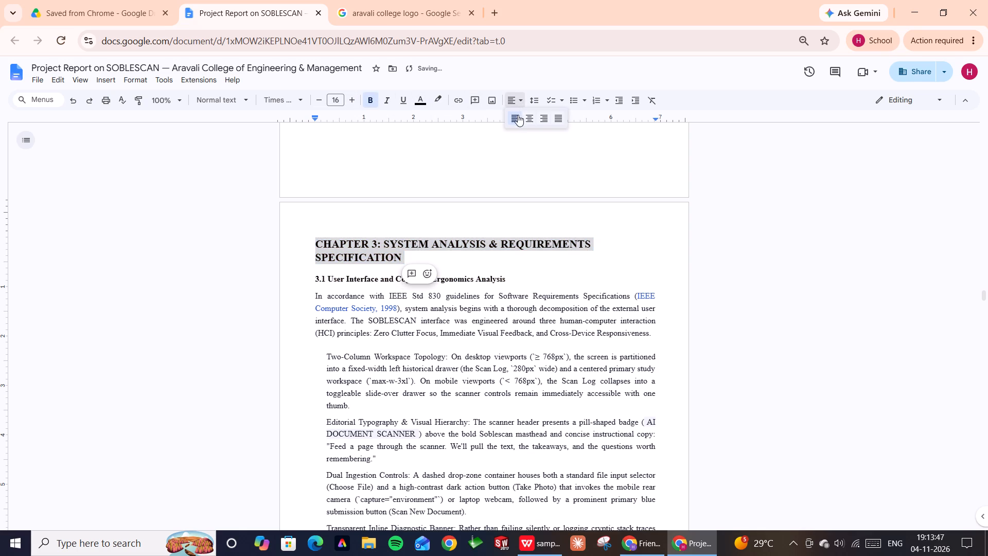
left_click(528, 119)
Make the "2.5 Proposed Five-Stage SOBLESCAN Execution Methodology" heading bold.
scroll(485, 253, "up", 4)
scroll(502, 302, "up", 5)
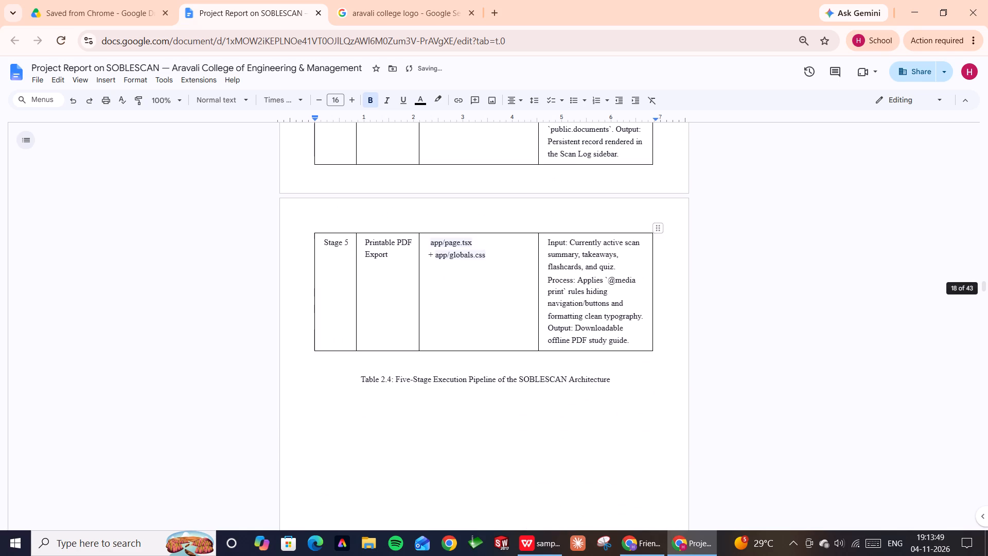
scroll(373, 420, "up", 5)
scroll(457, 398, "up", 4)
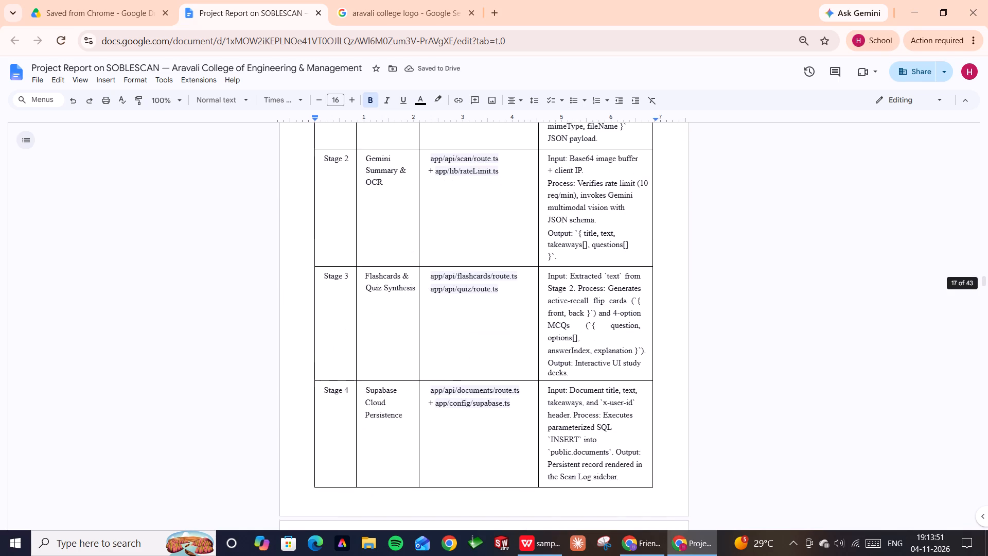
scroll(455, 398, "up", 6)
scroll(436, 423, "down", 1)
left_click_drag(527, 419, 295, 396)
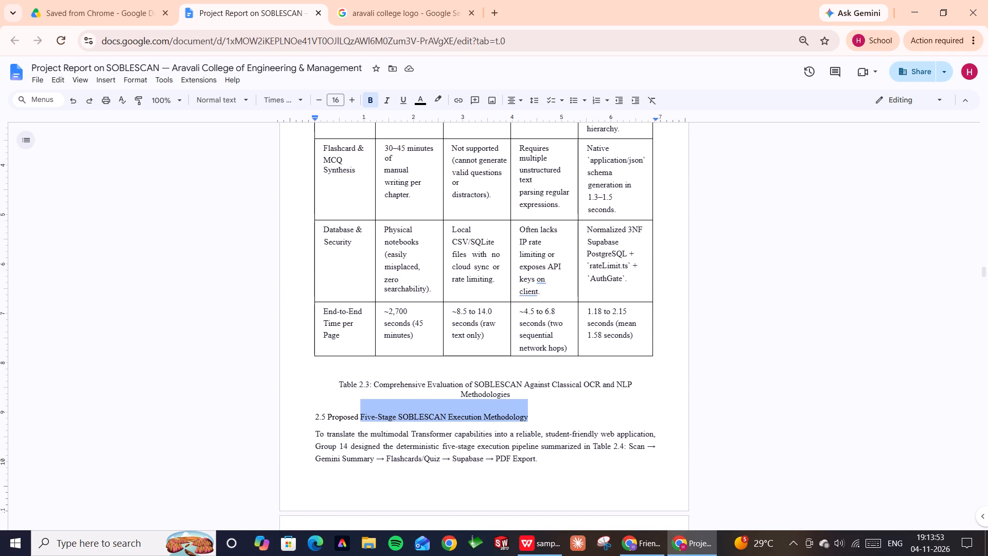
left_click_drag(295, 396, 289, 408)
left_click(370, 99)
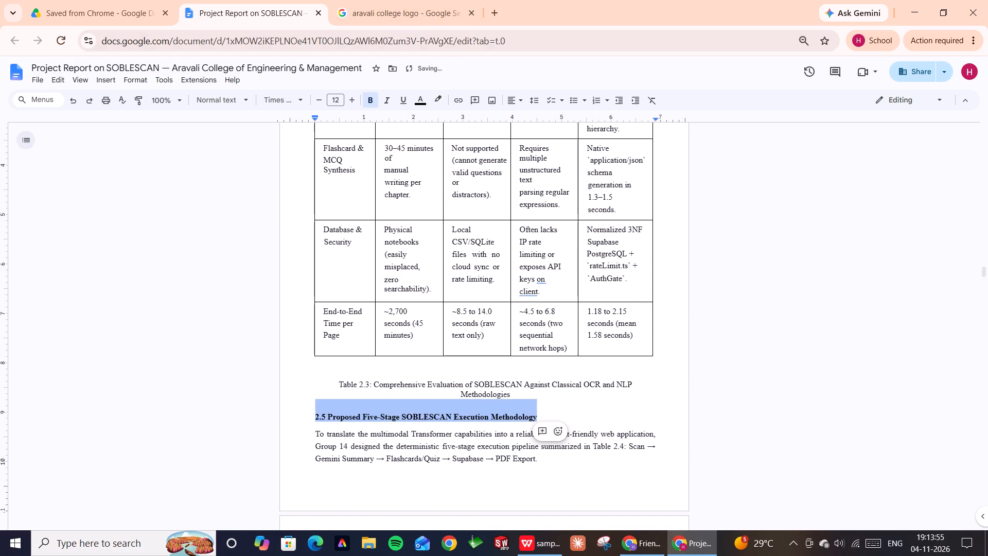
Make the "2.4 Comparative Evaluation Against Standard Methodologies" heading bold.
scroll(406, 286, "up", 13)
scroll(425, 322, "down", 2)
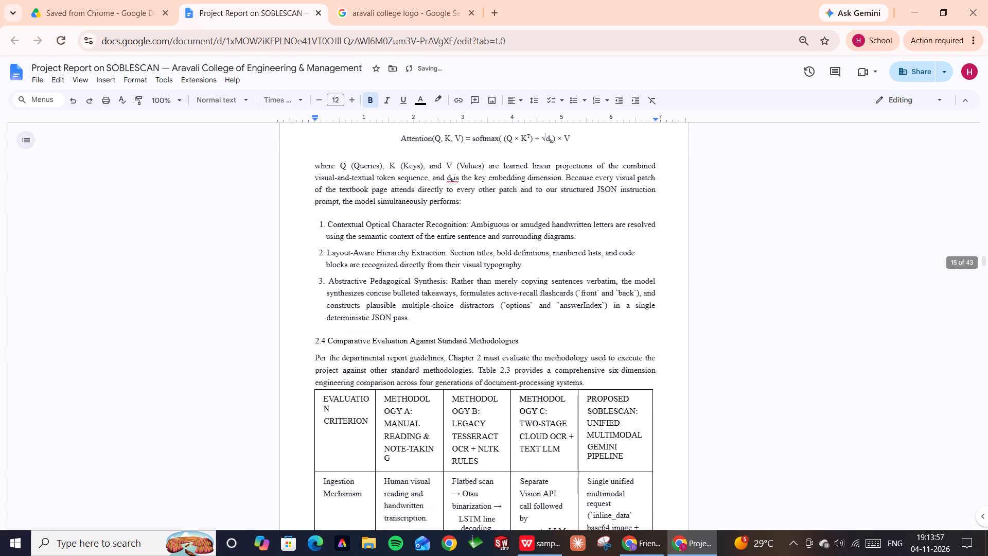
left_click_drag(533, 340, 293, 334)
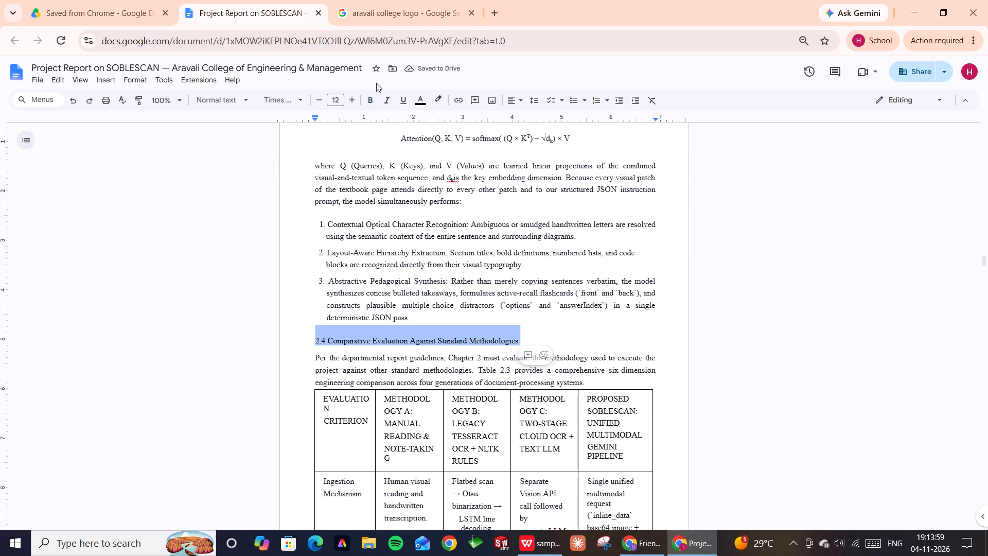
left_click(373, 95)
Make the "2.3 Transformer Attention and Multimodal Vision-Language Models" heading bold.
scroll(408, 204, "up", 4)
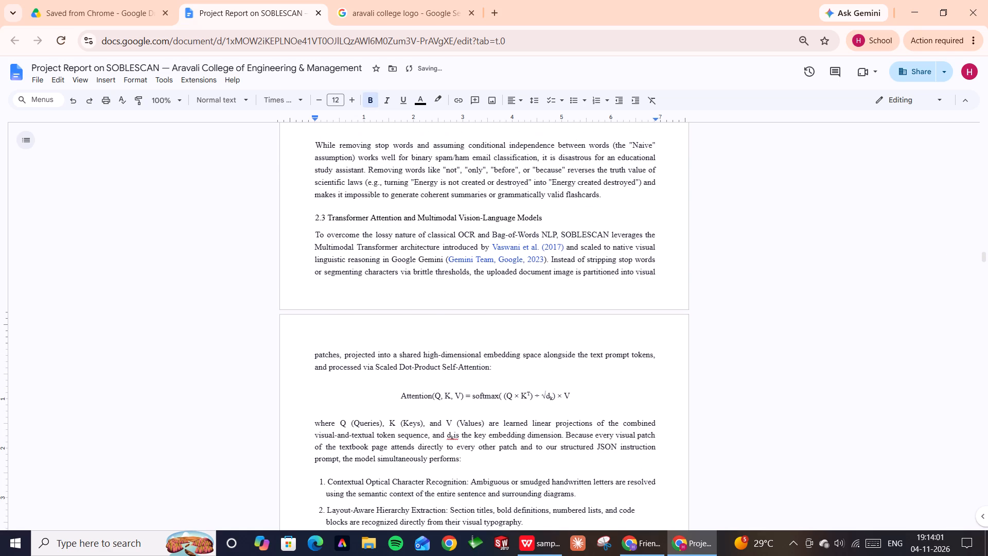
left_click_drag(566, 208, 285, 204)
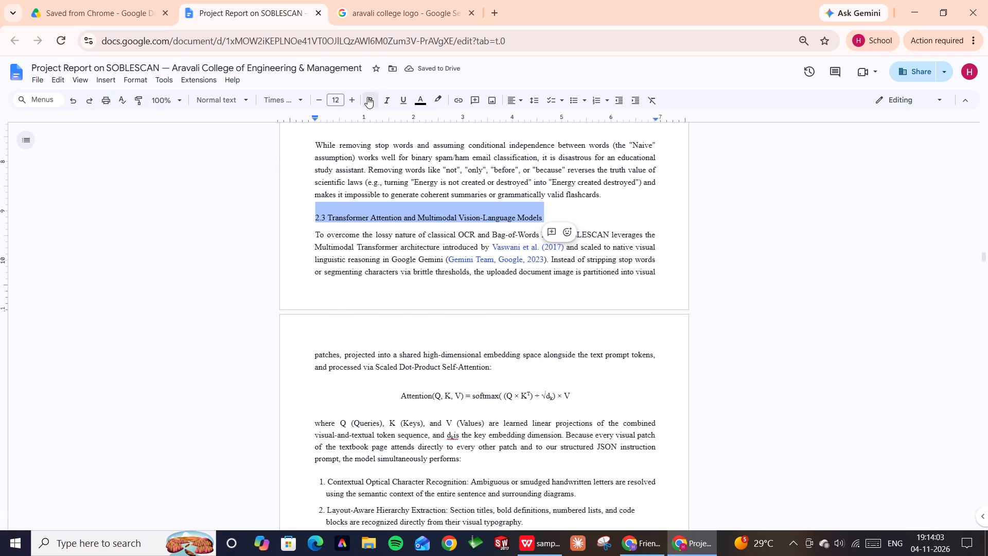
left_click(369, 98)
Make the "2.2.3 Stop-Word Removal and Bag-of-Words Limitations" subheading bold.
scroll(395, 236, "up", 4)
left_click_drag(523, 307, 308, 299)
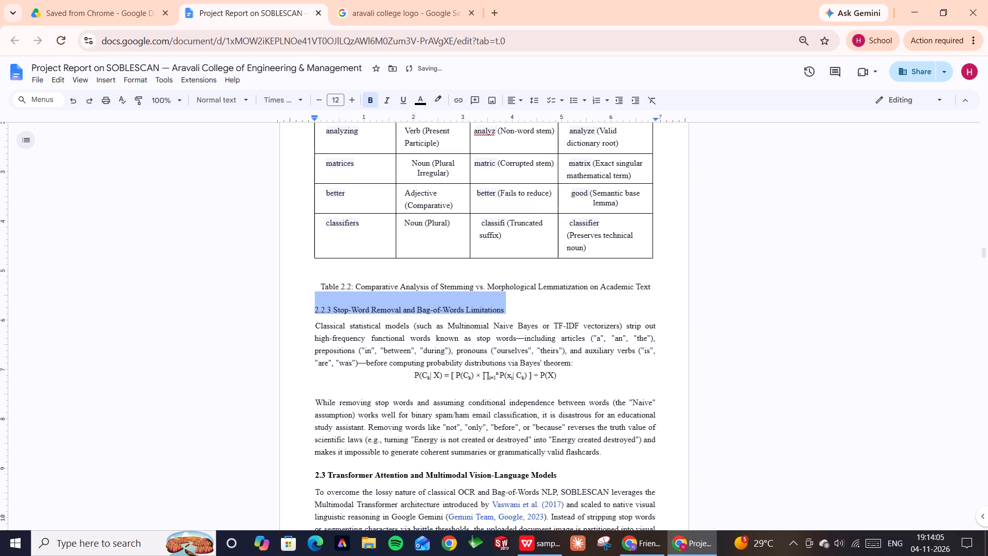
left_click_drag(308, 299, 295, 300)
left_click(369, 100)
Make the "2.2.2 Morphological Stemming vs. Lemmatization" subheading bold.
scroll(430, 229, "up", 4)
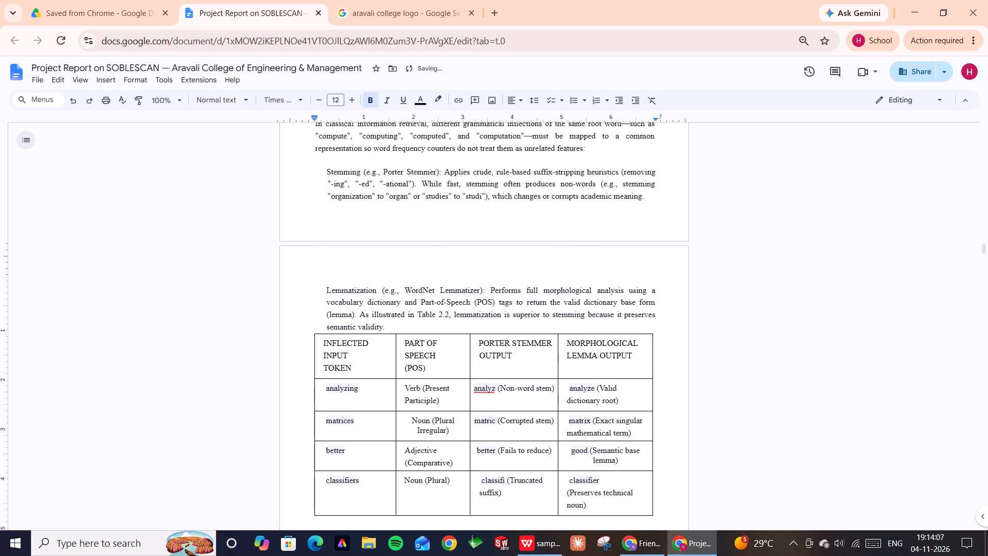
scroll(499, 266, "up", 3)
left_click_drag(492, 297, 267, 282)
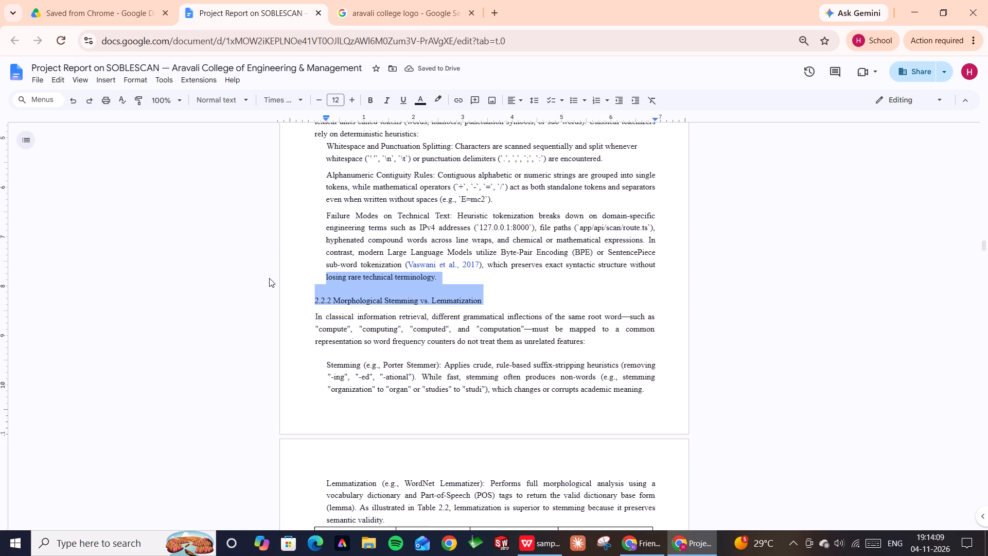
left_click(303, 290)
left_click_drag(292, 290, 479, 290)
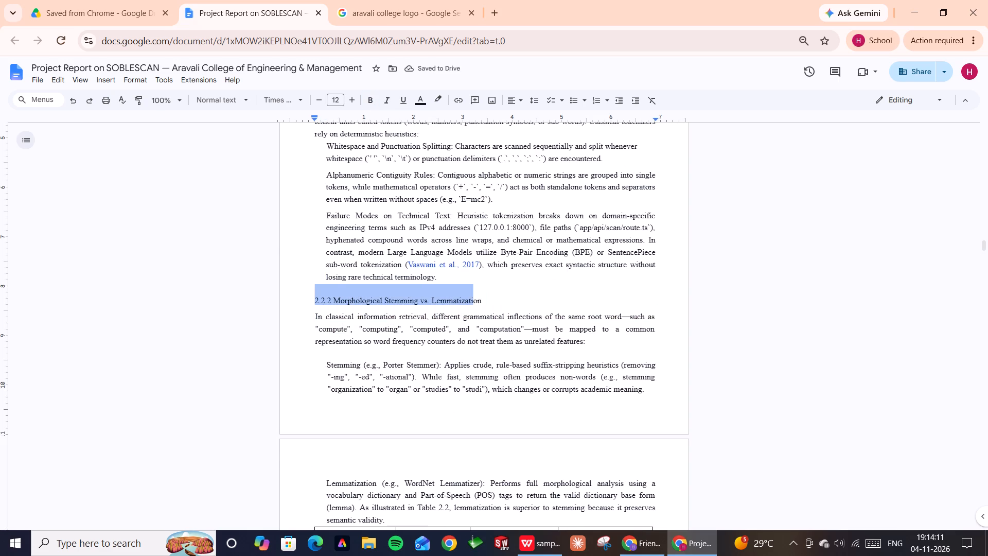
left_click_drag(479, 290, 485, 296)
left_click(374, 101)
Make the "2.2 Classical Natural Language Preprocessing Pipeline" heading bold.
scroll(404, 203, "up", 6)
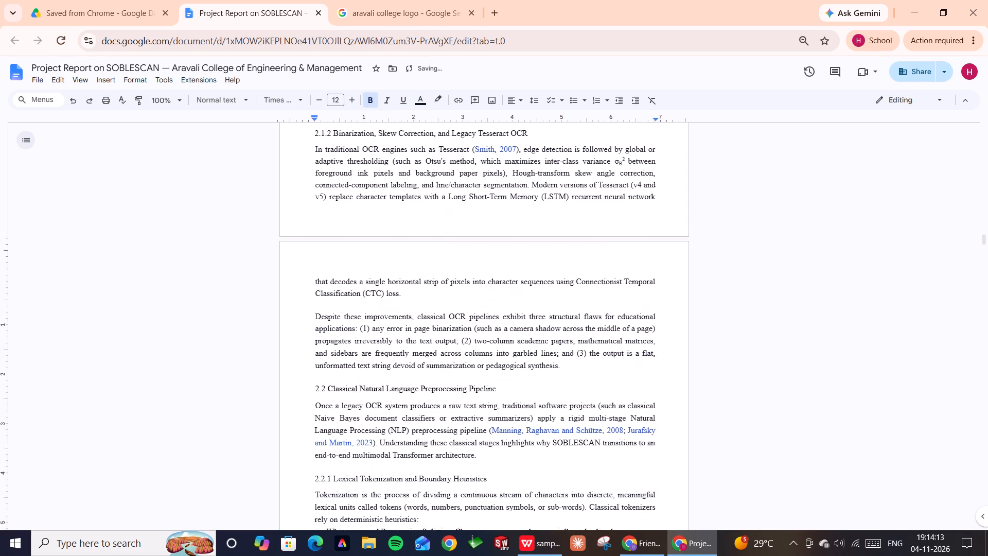
scroll(411, 295, "up", 1)
scroll(458, 380, "down", 3)
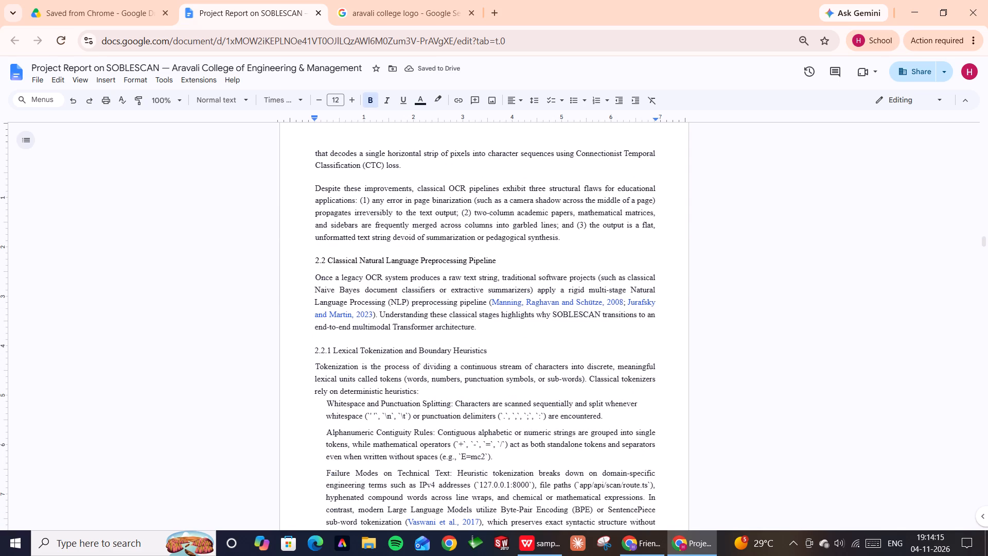
left_click_drag(510, 260, 296, 264)
left_click(365, 96)
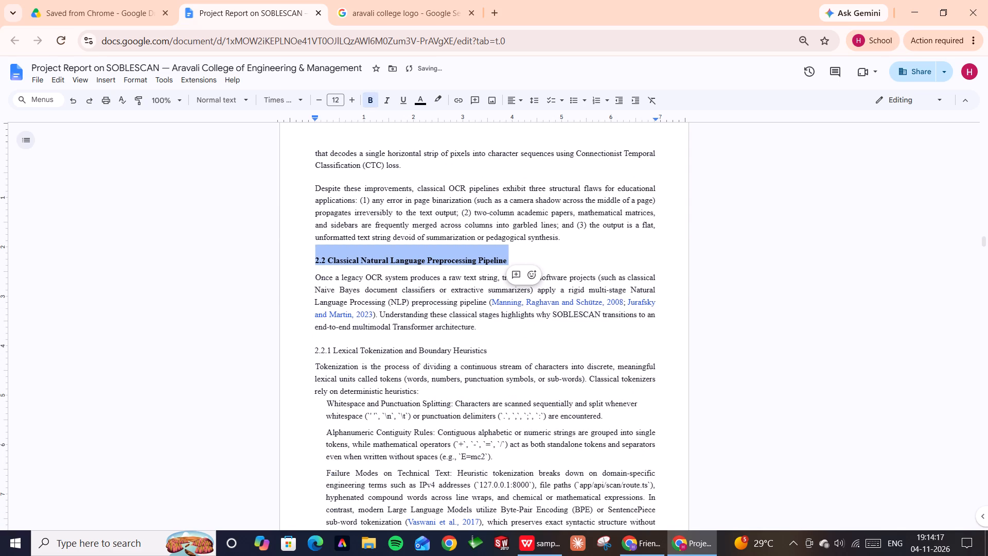
Make the "2.2.1 Lexical Tokenization and Boundary Heuristics" subheading bold.
left_click_drag(503, 352, 287, 346)
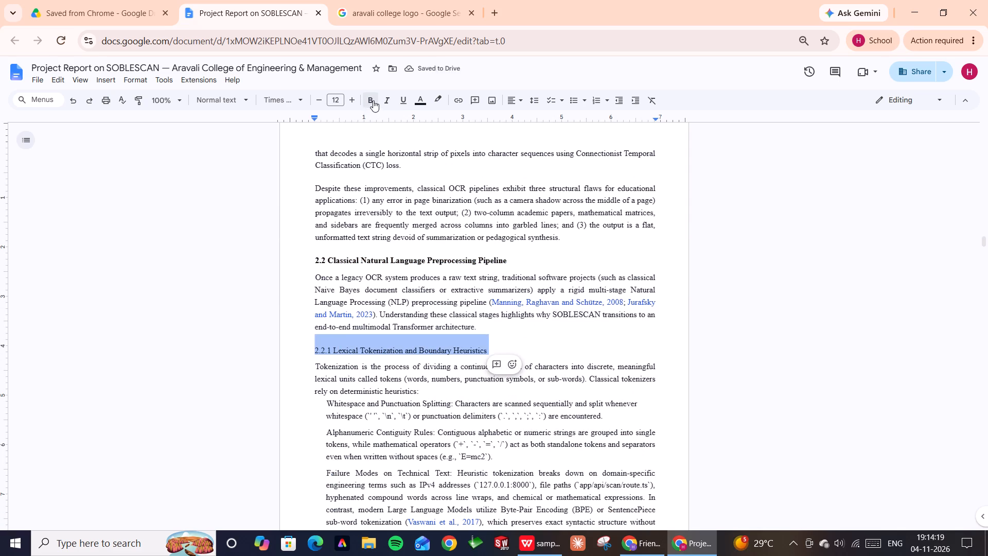
left_click(373, 100)
Make the "2.1.2 Binarization, Skew Correction, and Legacy Tesseract OCR" subheading bold.
scroll(412, 246, "up", 4)
scroll(416, 294, "down", 1)
left_click_drag(537, 186, 508, 194)
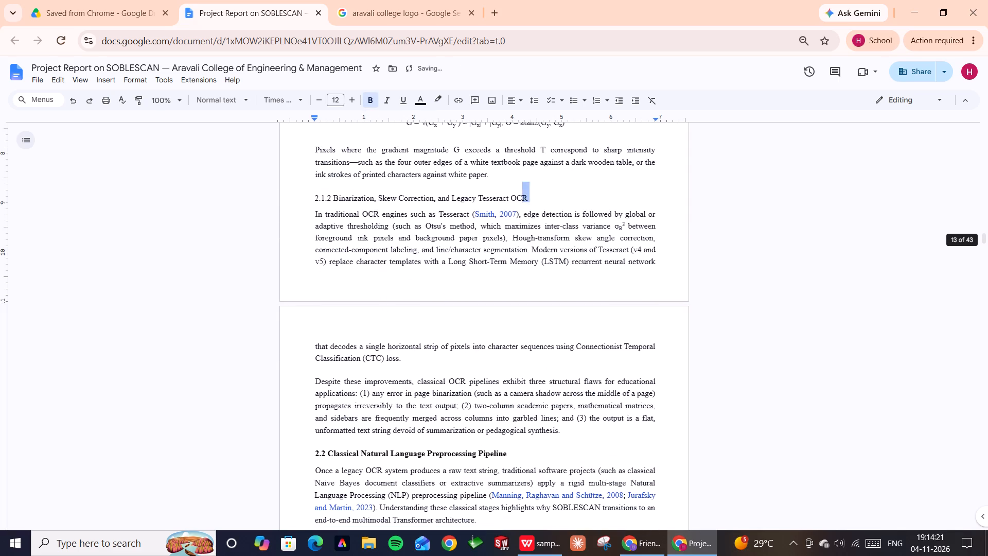
left_click_drag(508, 194, 294, 193)
left_click(374, 98)
Make the "2.1.1 Mathematical Formulation of the Sobel Operator" subheading bold.
scroll(385, 211, "up", 2)
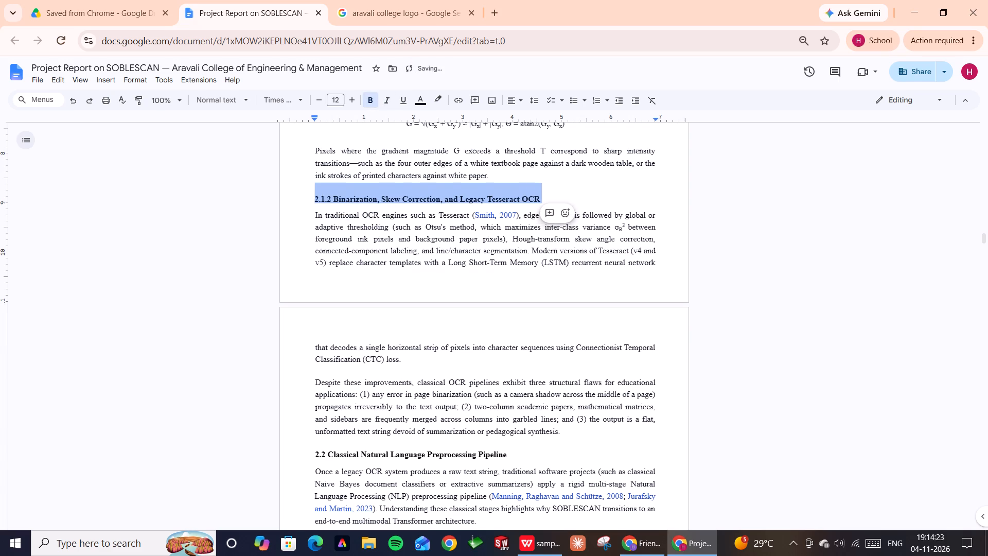
scroll(385, 215, "up", 2)
scroll(408, 308, "up", 2)
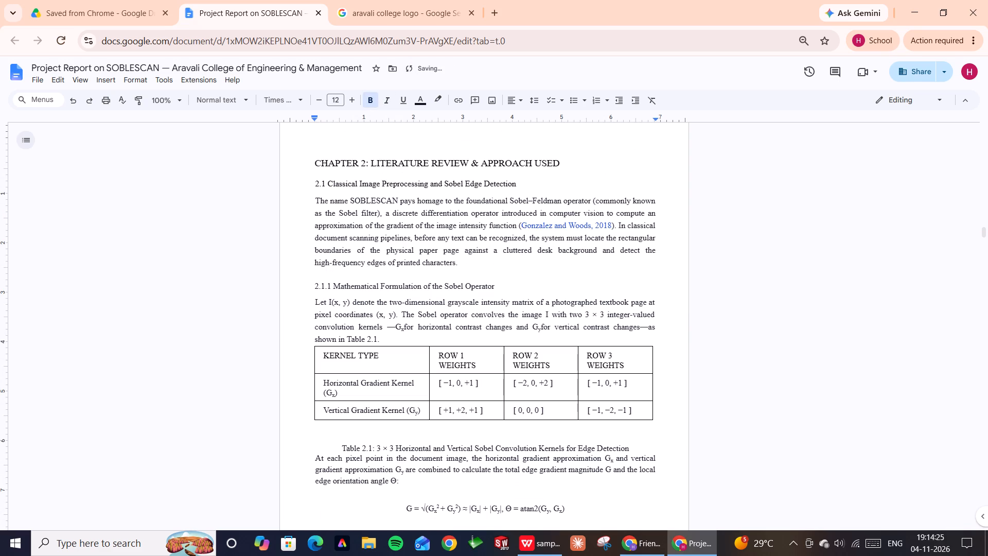
left_click_drag(503, 292, 338, 290)
left_click_drag(505, 276, 309, 277)
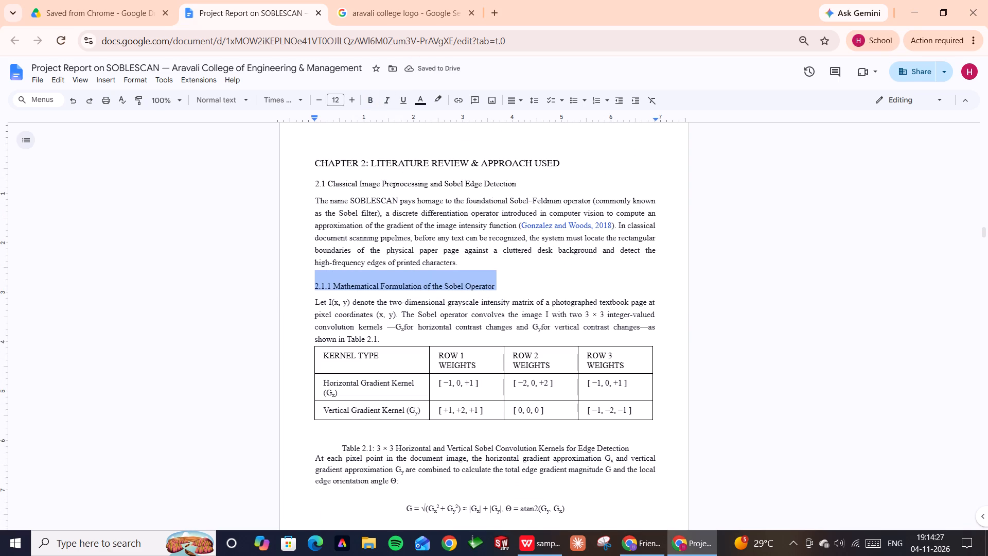
left_click_drag(309, 277, 304, 278)
left_click(368, 101)
Format the "CHAPTER 2: LITERATURE REVIEW & APPROACH USED" heading as bold, font size 16 and centered.
left_click_drag(564, 164, 541, 164)
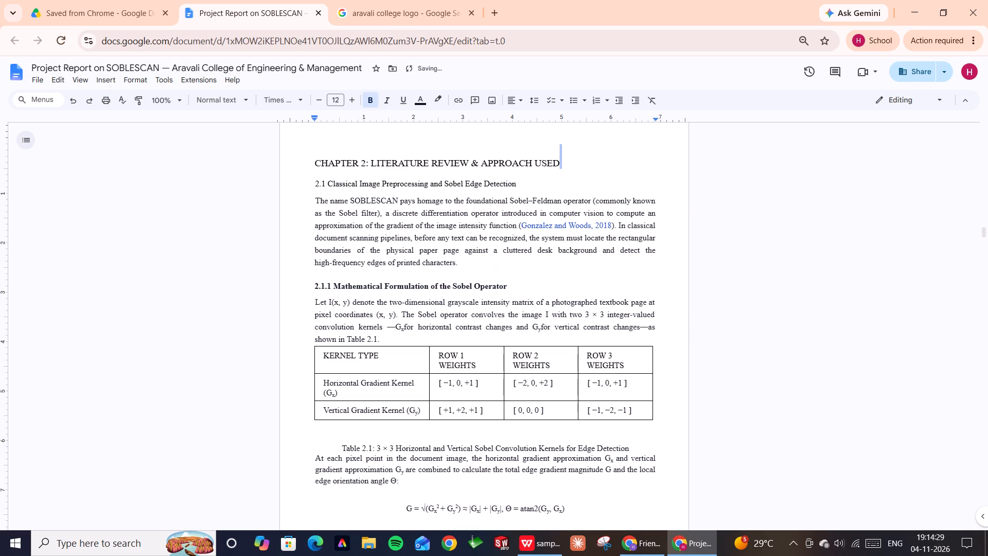
left_click_drag(541, 164, 262, 164)
left_click(369, 97)
double_click(359, 100)
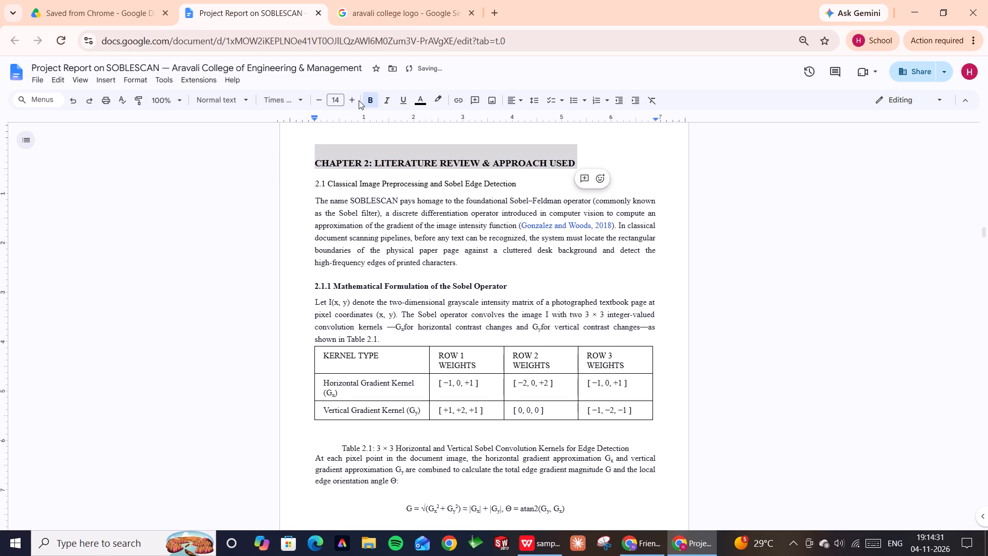
double_click(352, 100)
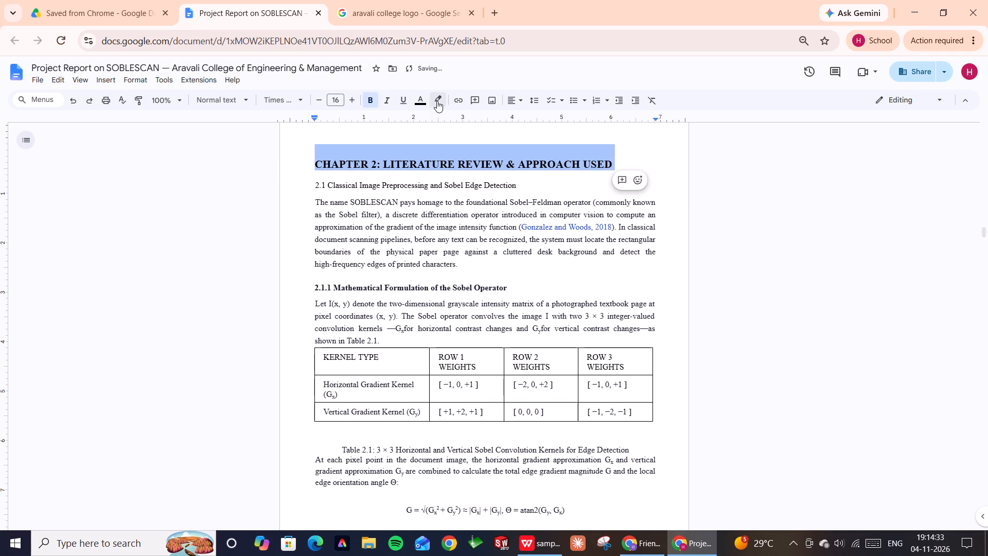
left_click(512, 102)
left_click(532, 121)
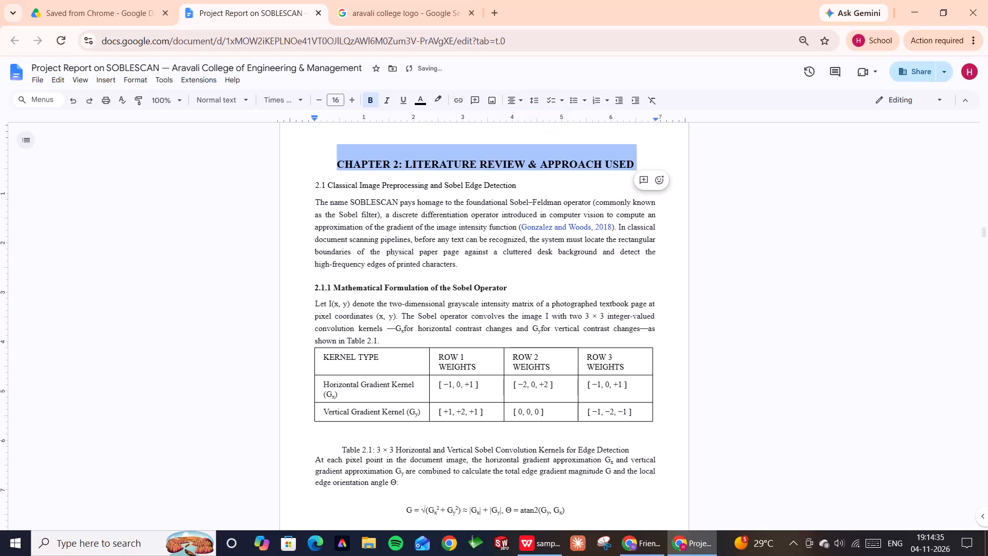
Make the "2.1 Classical Image Preprocessing and Sobel Edge Detection" heading bold.
left_click_drag(533, 188, 306, 180)
left_click(376, 98)
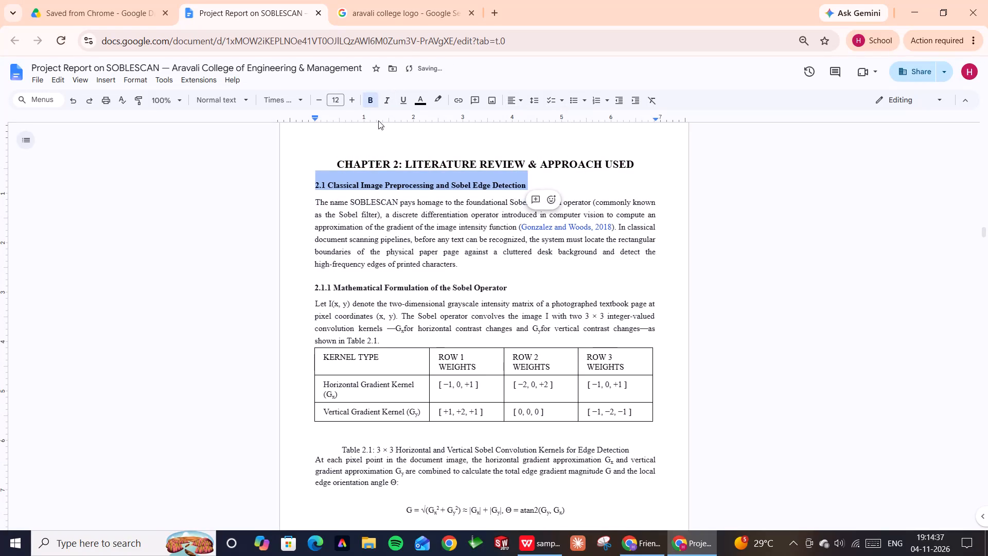
Make the "1.5.3 Operational, Schedule, and Legal Feasibility" subheading in Chapter 1 bold.
scroll(400, 194, "up", 6)
scroll(434, 245, "up", 7)
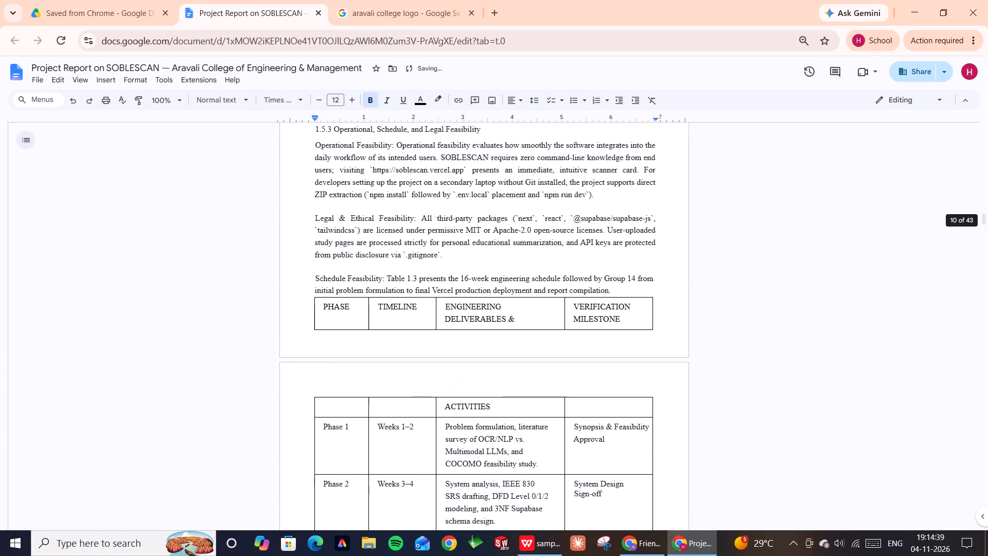
scroll(501, 269, "up", 4)
left_click_drag(480, 379, 365, 376)
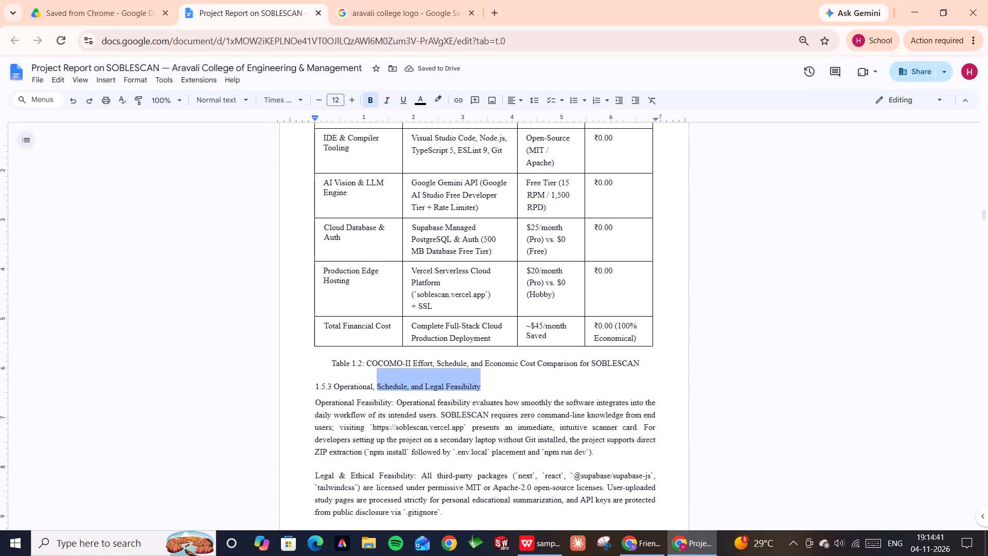
left_click_drag(365, 376, 306, 388)
left_click(374, 95)
Make the "1.5.2 Economic Feasibility and COCOMO-II Estimation" subheading bold.
scroll(412, 235, "up", 5)
scroll(515, 240, "up", 4)
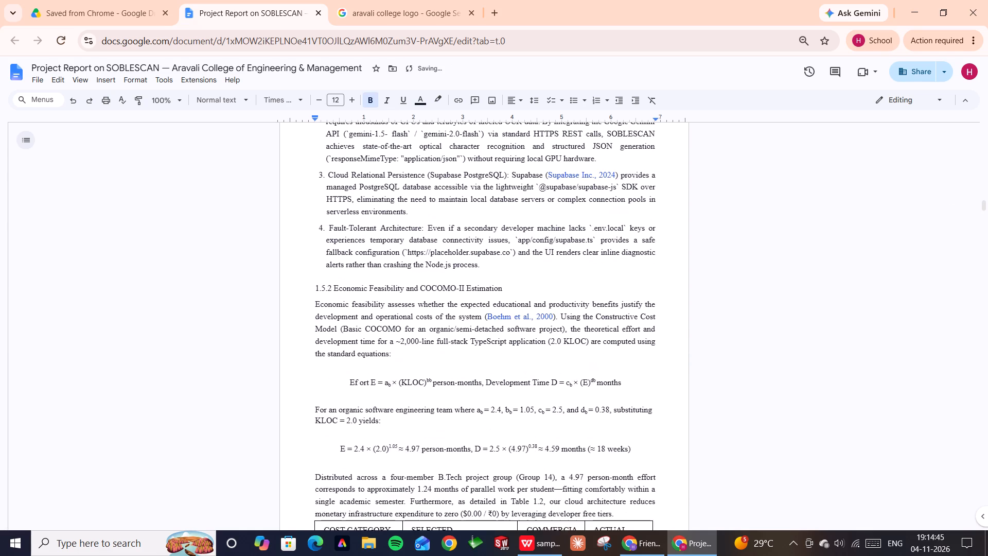
left_click_drag(515, 291, 291, 290)
left_click(374, 102)
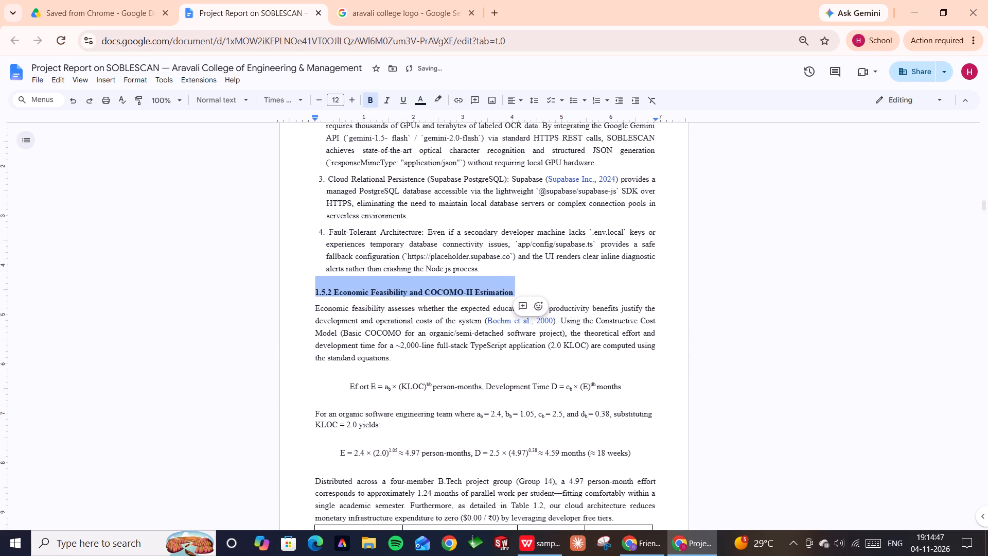
Make the "1.5.1 Technical Feasibility Analysis" subheading bold.
scroll(417, 215, "up", 4)
scroll(424, 294, "up", 2)
left_click_drag(455, 295, 278, 298)
left_click(366, 95)
Make the "1.5 Comprehensive Feasibility Study" section heading bold.
left_click_drag(445, 223, 313, 224)
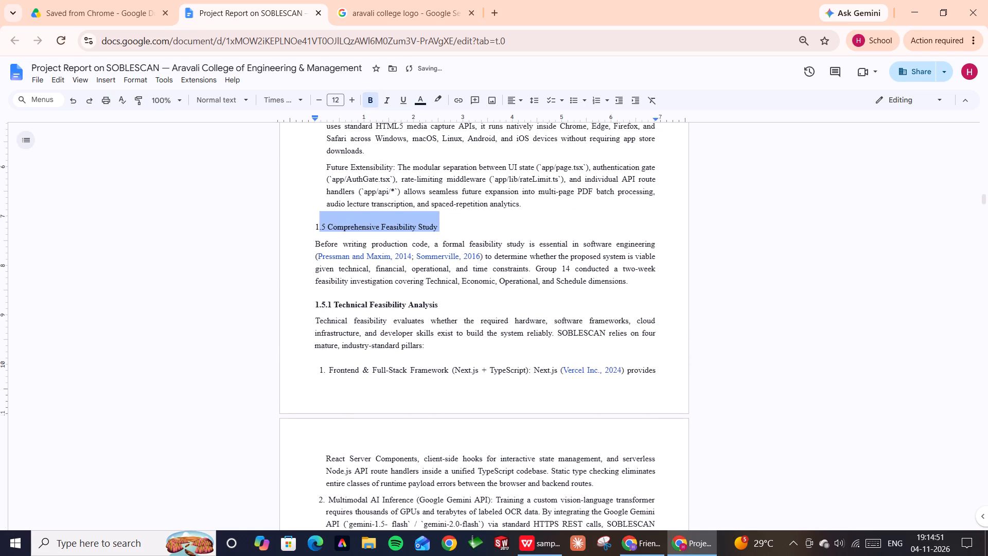
left_click_drag(313, 224, 299, 224)
left_click(373, 103)
Make the "1.4 Scope and Future Outlook of the Proposed Project" section heading bold.
scroll(396, 196, "up", 3)
scroll(419, 244, "up", 2)
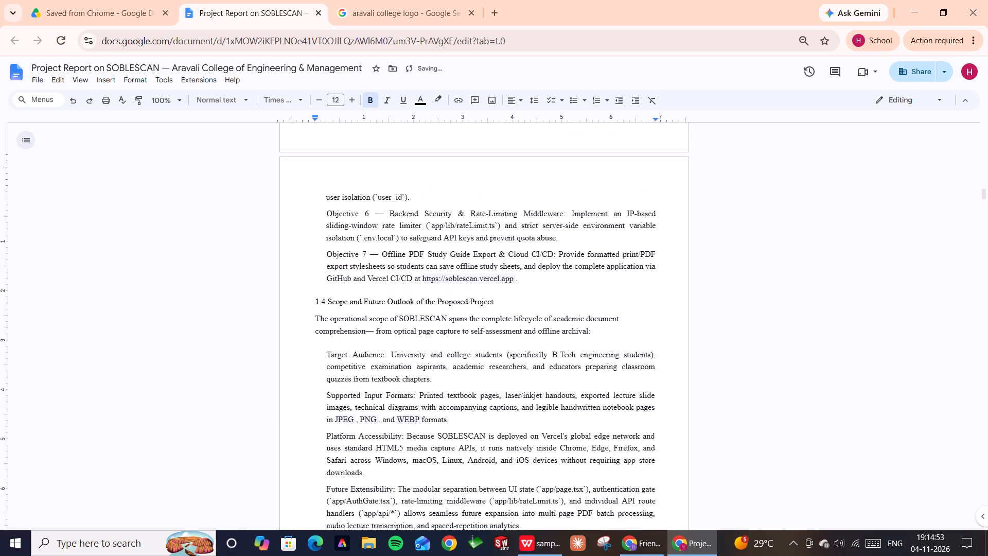
left_click_drag(503, 298, 285, 288)
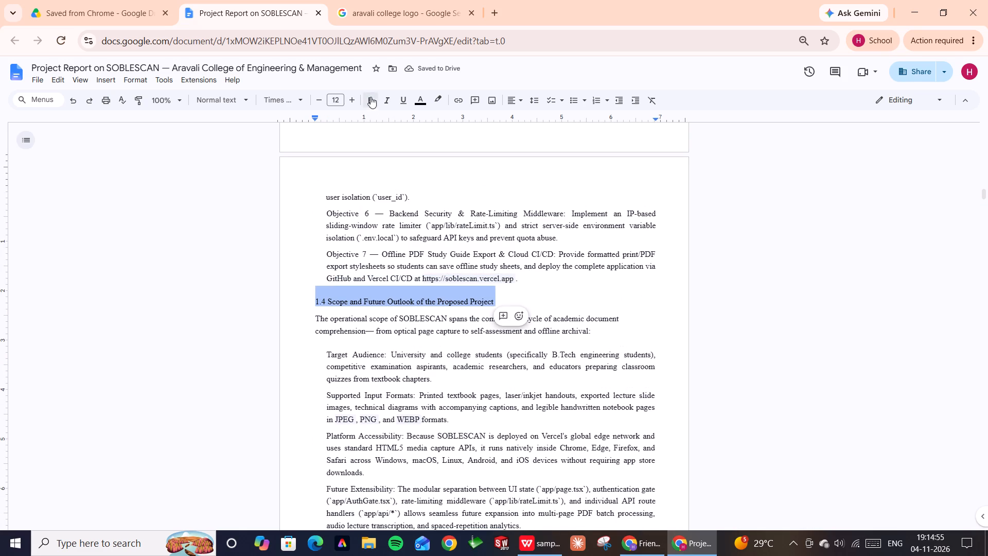
left_click(370, 97)
Make the "1.3 Objectives of the Proposed System" section heading bold.
scroll(458, 277, "up", 6)
scroll(433, 242, "up", 1)
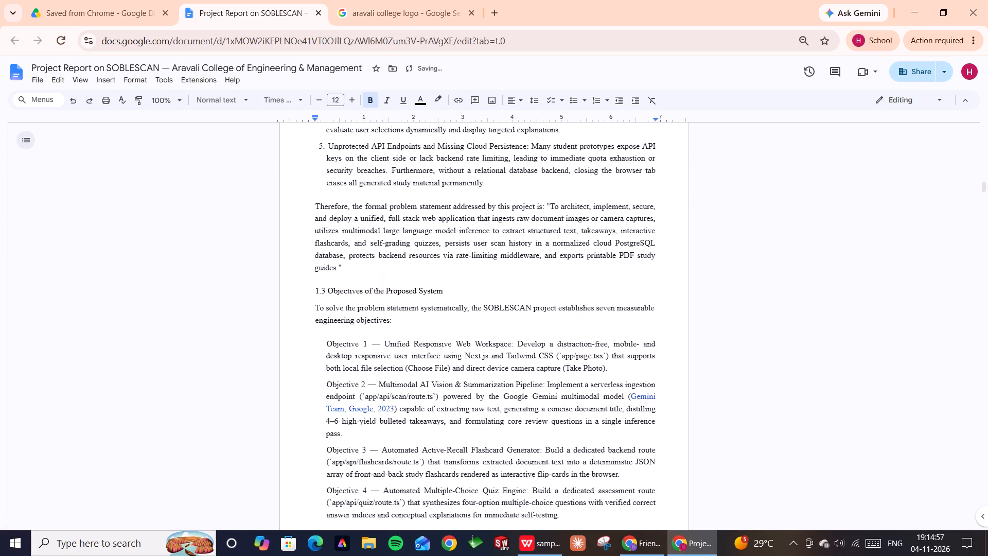
left_click_drag(453, 286, 295, 281)
left_click(378, 105)
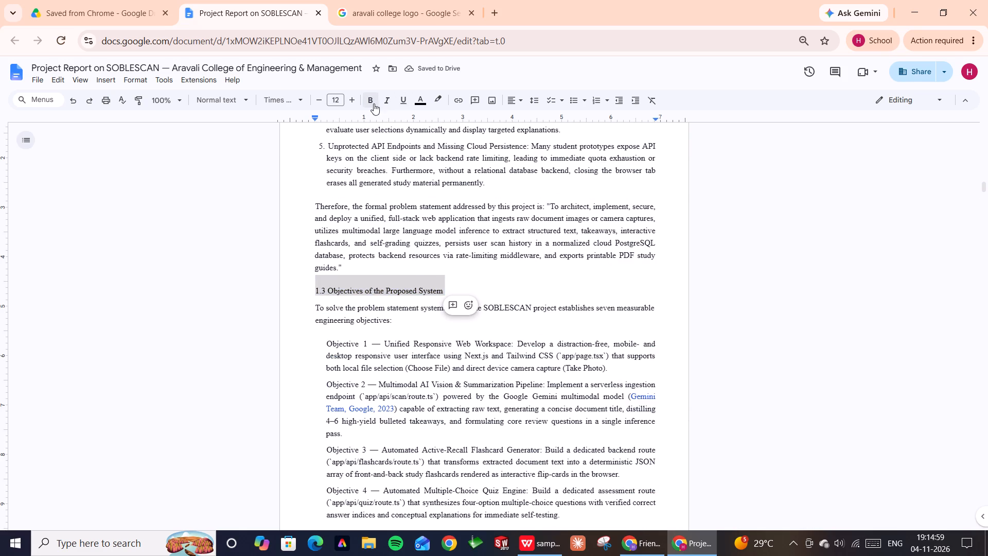
left_click(374, 103)
Make the "1.2 Problem Statement and Motivation" section heading below Table 1.1 bold.
scroll(391, 190, "up", 4)
scroll(433, 320, "up", 2)
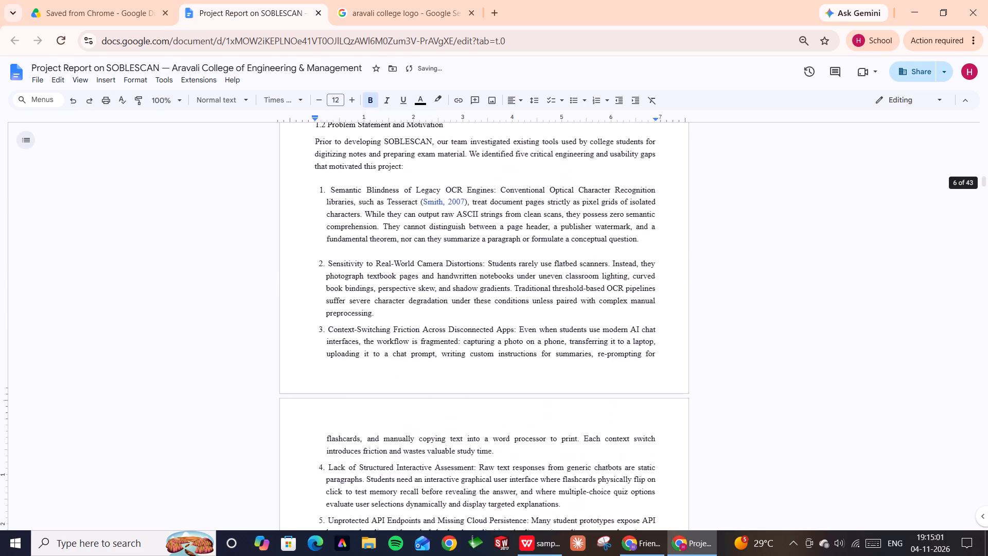
scroll(433, 320, "up", 3)
left_click_drag(447, 327, 310, 318)
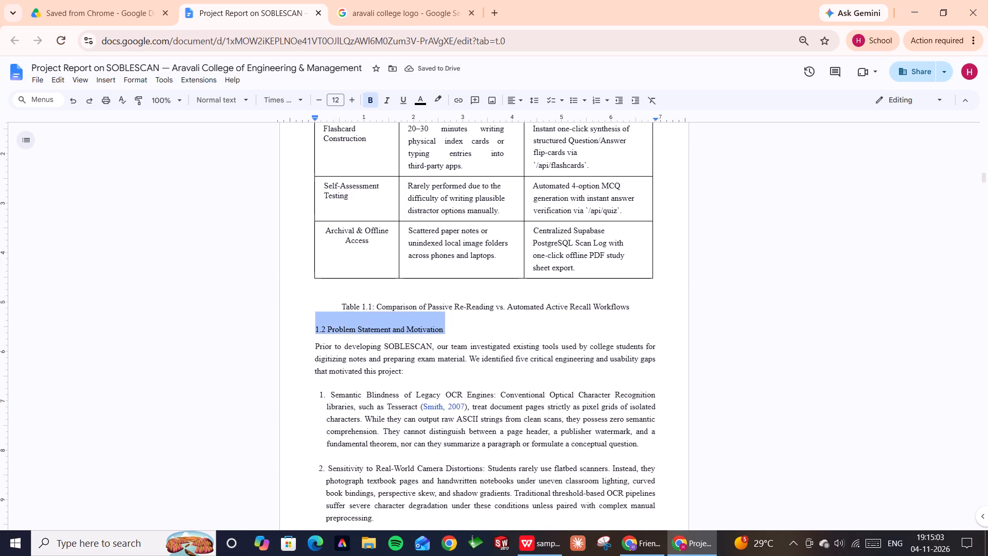
left_click_drag(310, 318, 298, 314)
left_click(368, 103)
scroll(385, 221, "up", 5)
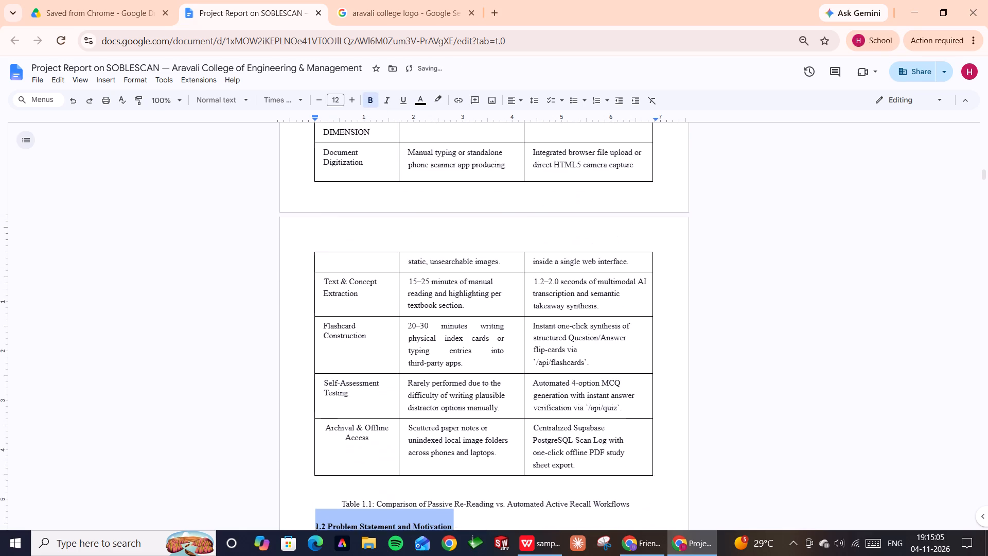
Format the "CHAPTER 1: INTRODUCTION" heading as bold, font size 16 and centered.
scroll(405, 256, "up", 7)
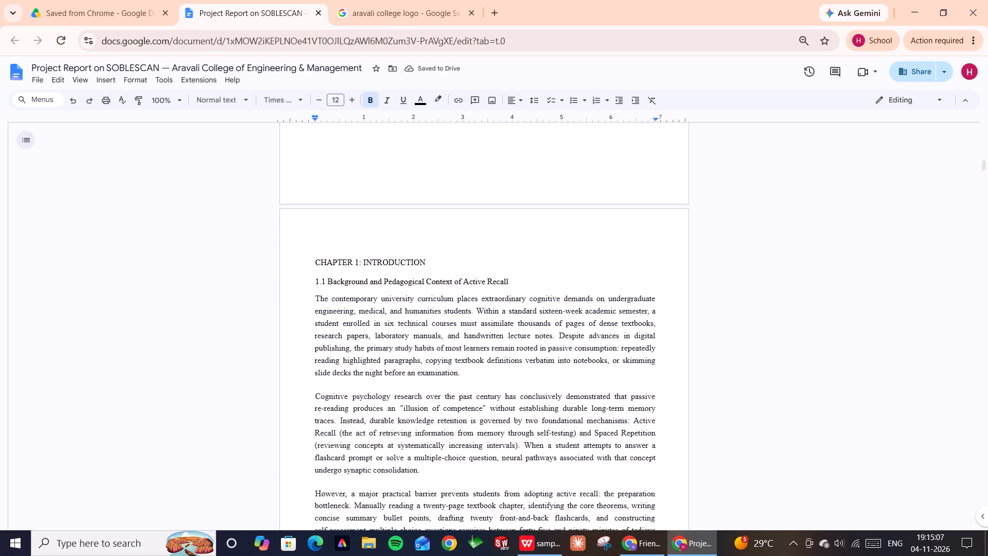
left_click_drag(430, 255, 282, 255)
left_click(373, 100)
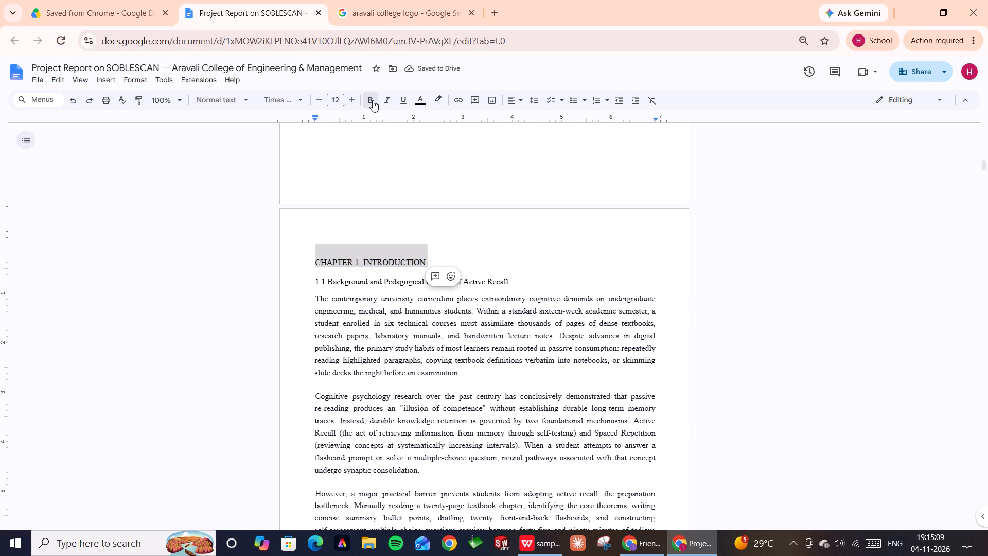
left_click(352, 107)
double_click(356, 98)
left_click(355, 98)
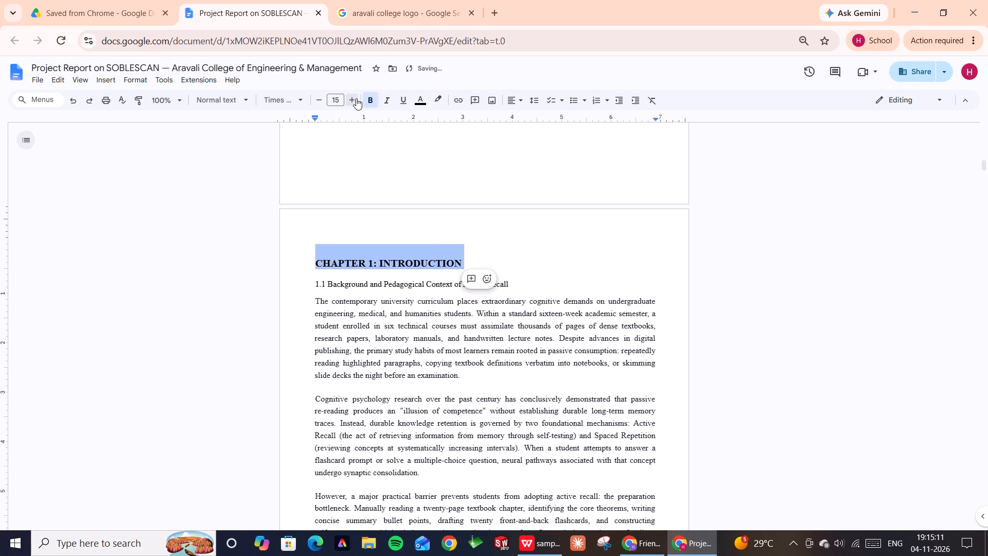
left_click(356, 98)
left_click(517, 102)
left_click(526, 118)
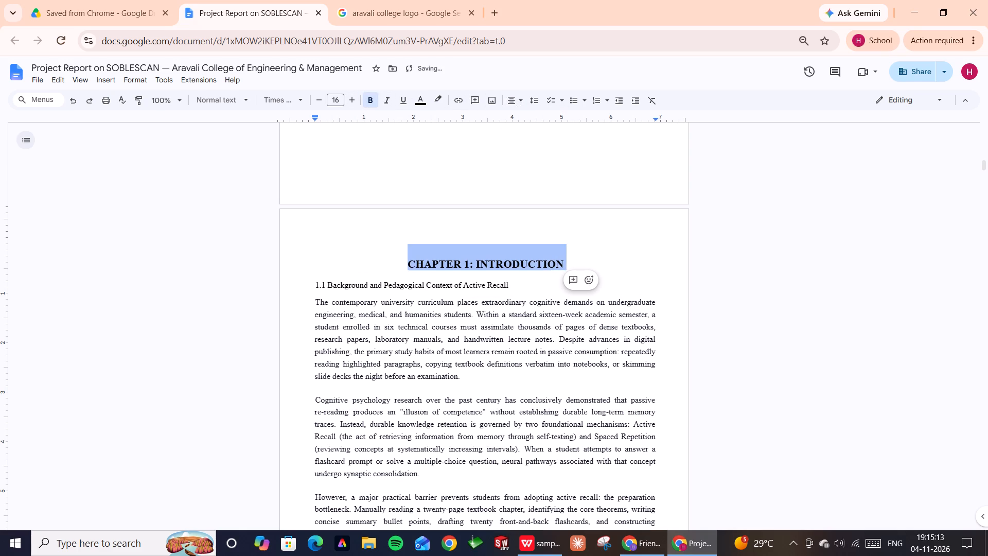
Make the "1.1 Background and Pedagogical Context of Active Recall" heading bold.
left_click_drag(516, 283, 309, 276)
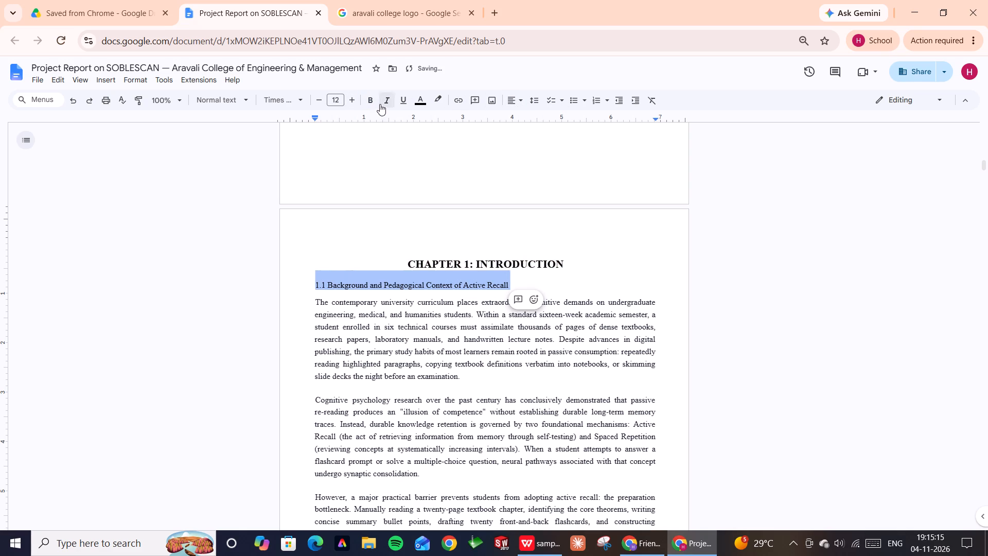
left_click(376, 102)
Remove the blank line above the "TABLE OF CONTENTS" heading and restore the heading's initial "T".
scroll(411, 207, "up", 8)
scroll(471, 242, "up", 2)
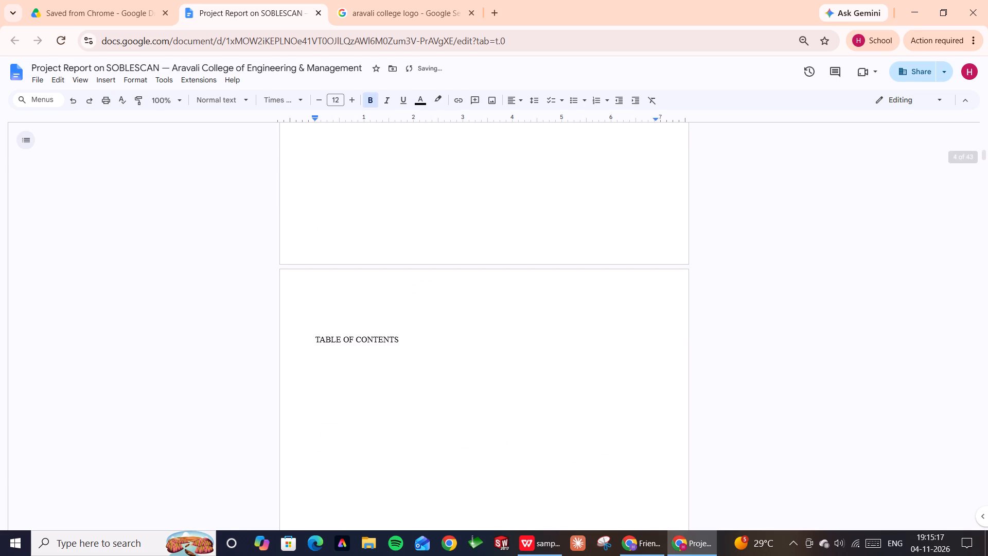
left_click(394, 403)
left_click(411, 346)
left_click(411, 334)
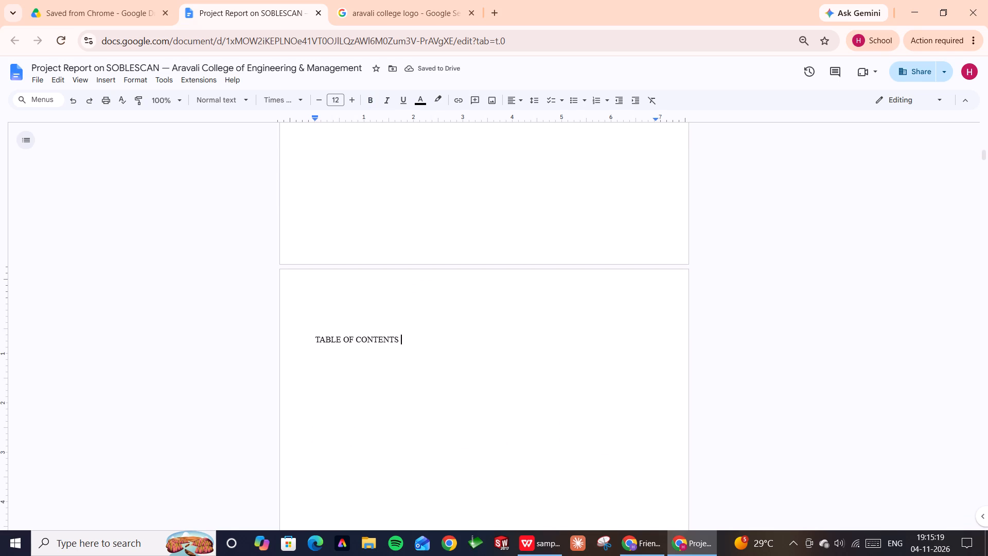
left_click(322, 307)
key("BackSpace")
key("BackSpace")
left_click(318, 307)
key("BackSpace")
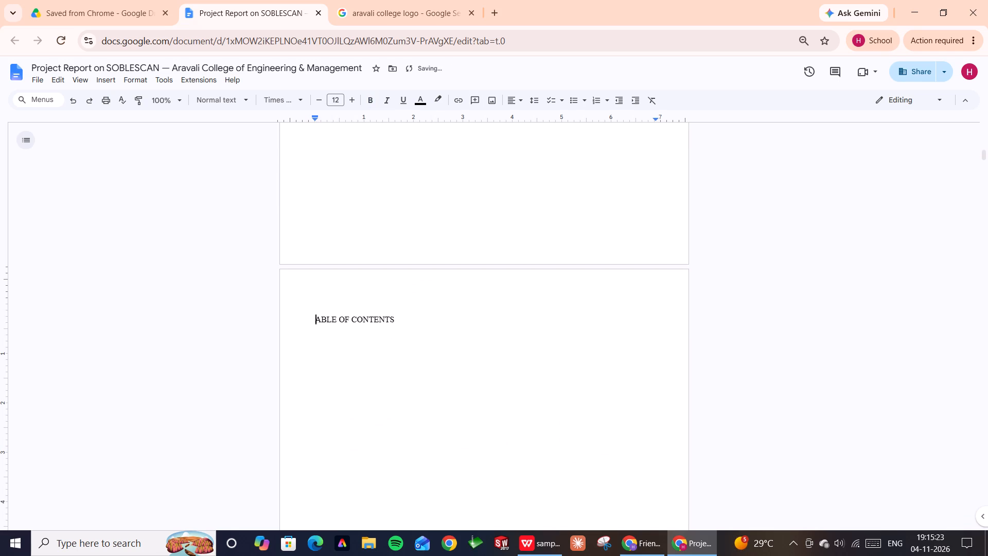
key("shift+t")
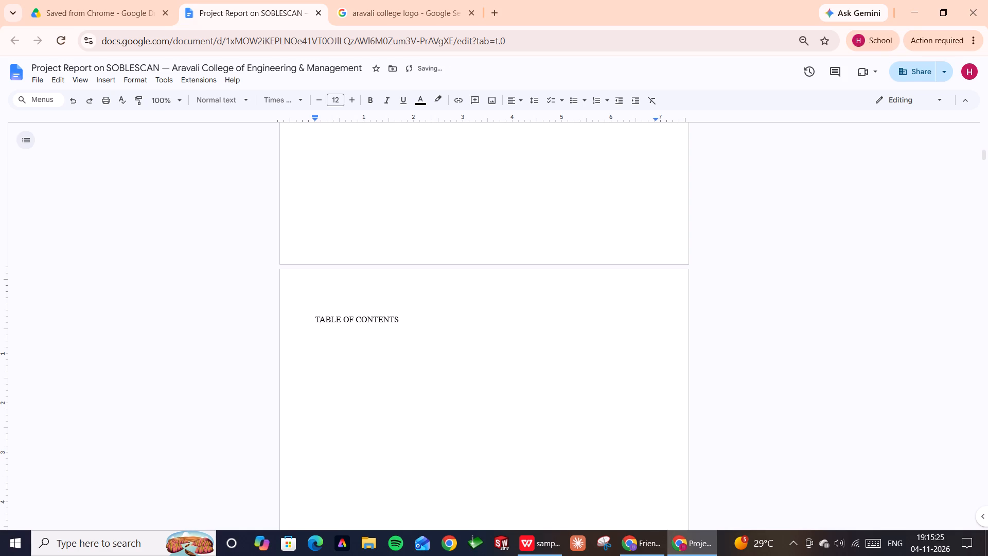
Format the "TABLE OF CONTENTS" heading as bold, font size 16 and centered.
left_click(308, 318)
left_click(317, 301)
left_click_drag(314, 321, 433, 306)
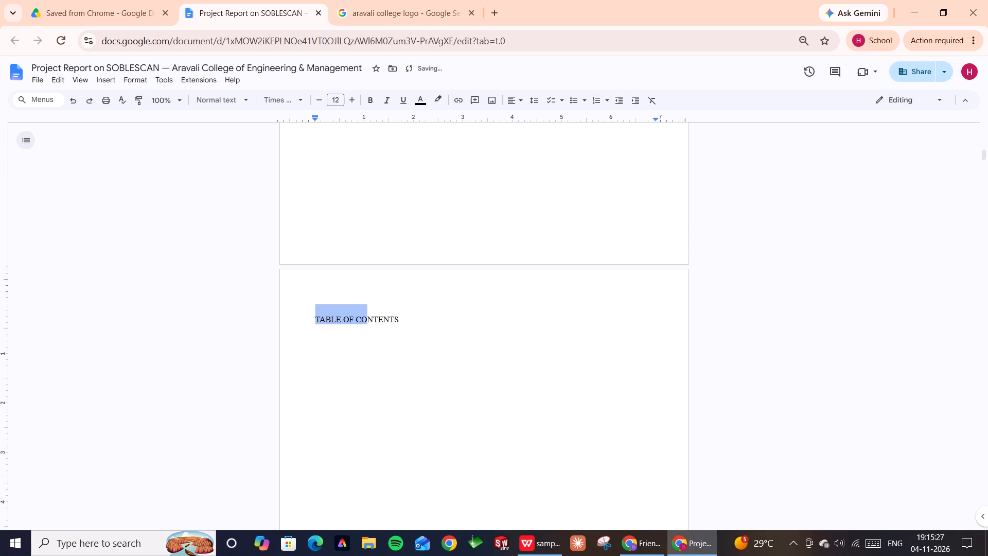
left_click(369, 98)
double_click(356, 99)
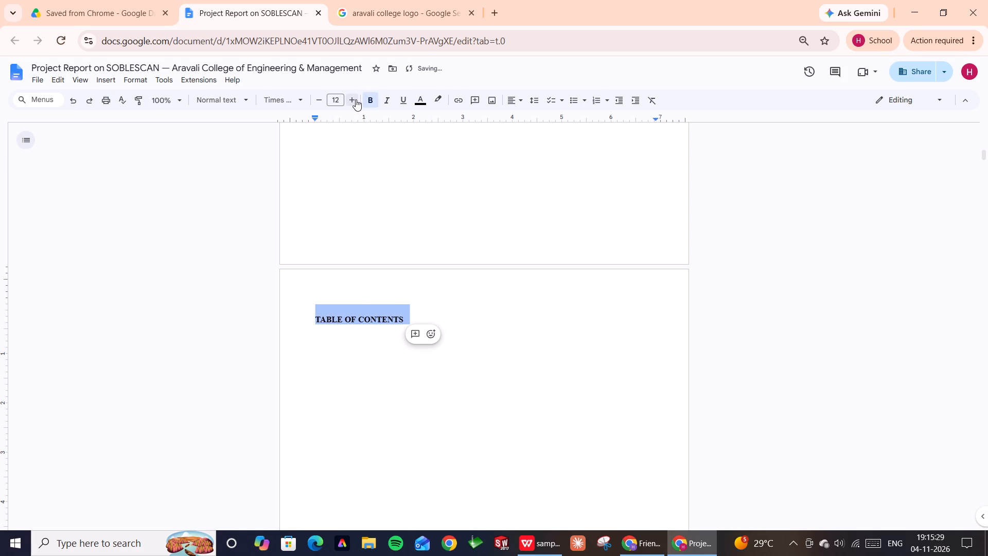
left_click(355, 99)
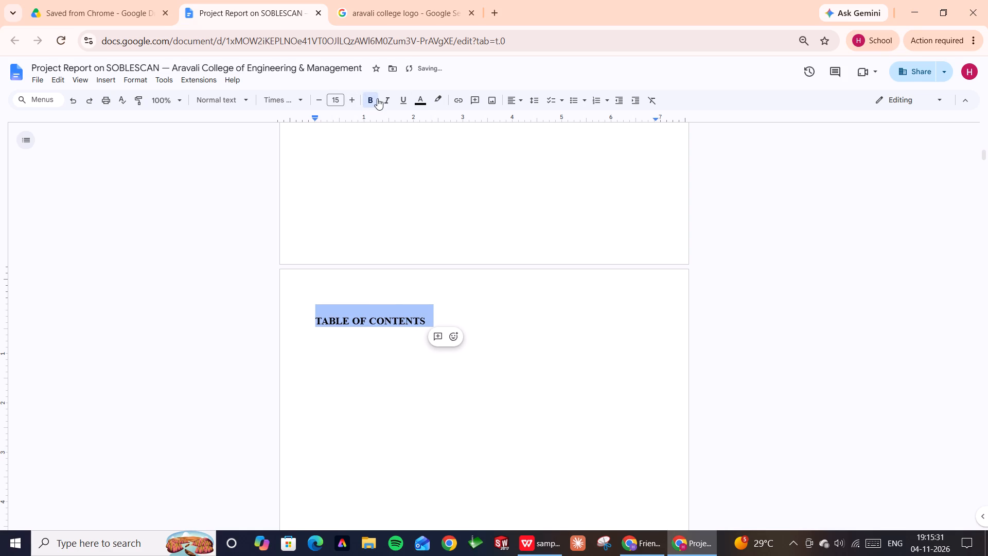
left_click(357, 101)
left_click(510, 103)
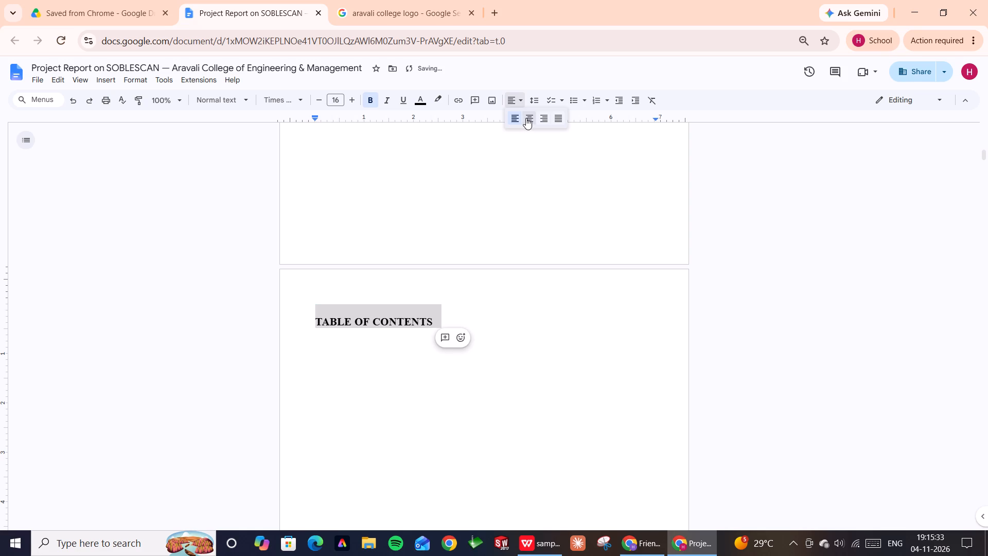
left_click(526, 118)
Add a left-aligned, non-bold, size 12 line below the "TABLE OF CONTENTS" heading and paste the copied contents list there.
left_click(613, 310)
key("Return")
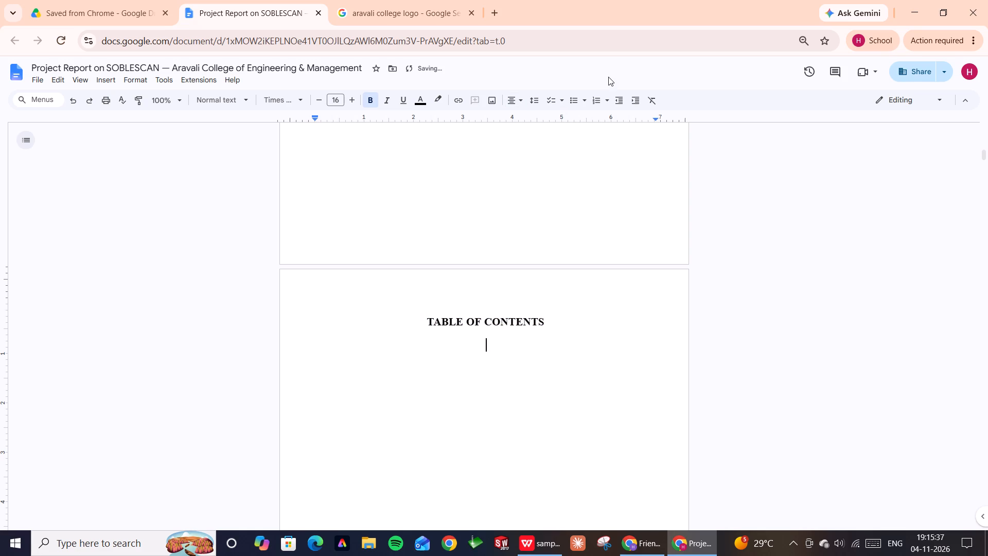
left_click(509, 107)
left_click(513, 117)
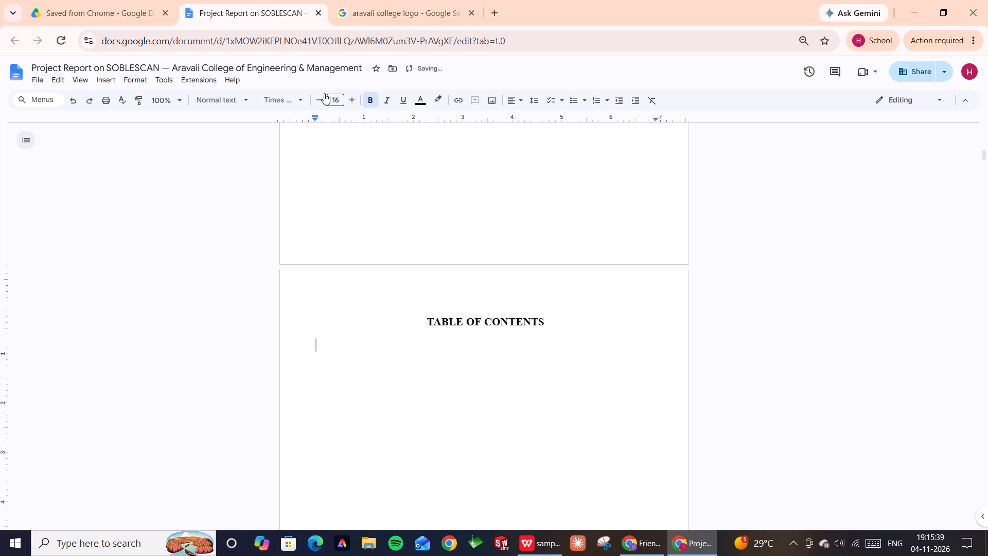
triple_click(320, 99)
left_click(320, 99)
left_click(375, 101)
key("ctrl+v")
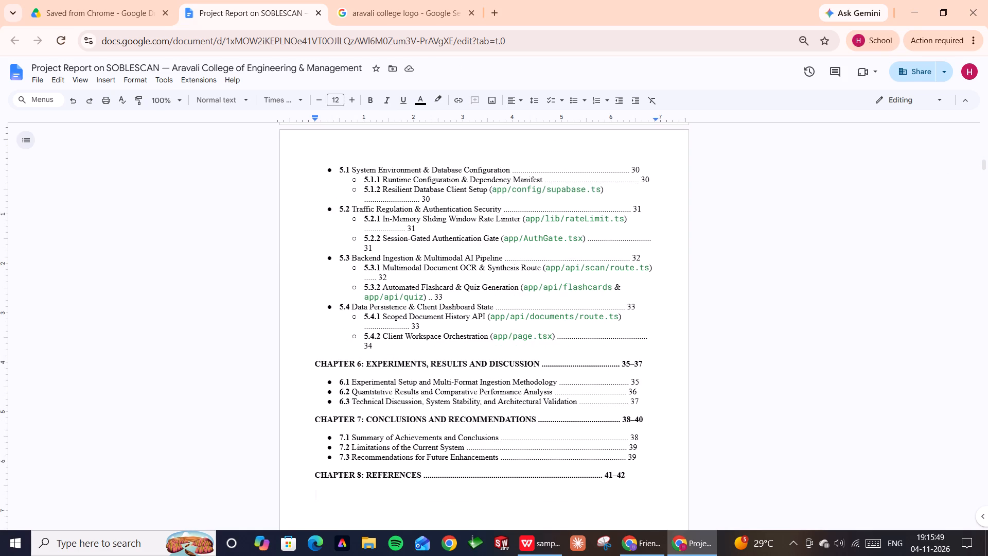
Delete the blank lines above the "CHAPTER 1: INTRODUCTION" heading so it starts at the top of its page.
scroll(329, 267, "down", 7)
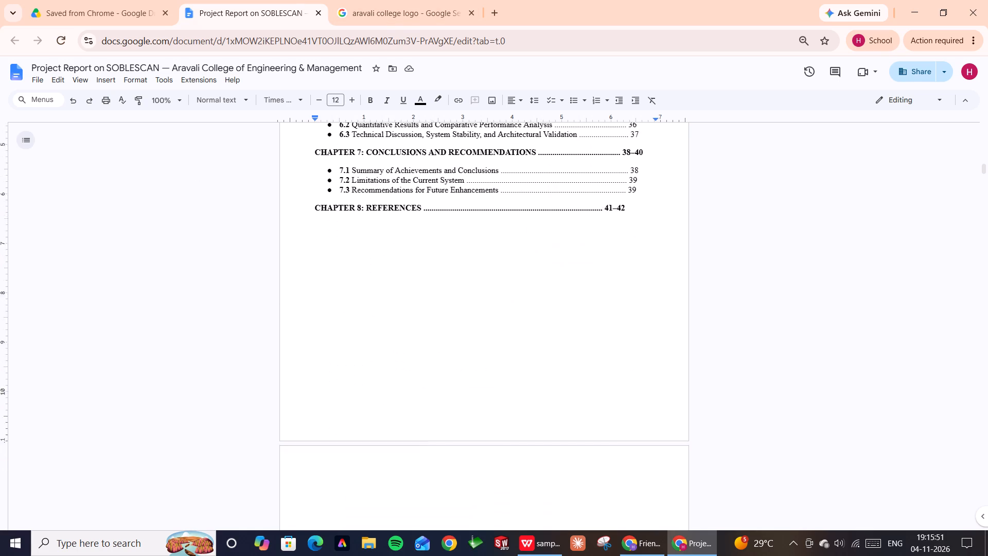
scroll(302, 276, "down", 2)
left_click(418, 441)
left_click(399, 483)
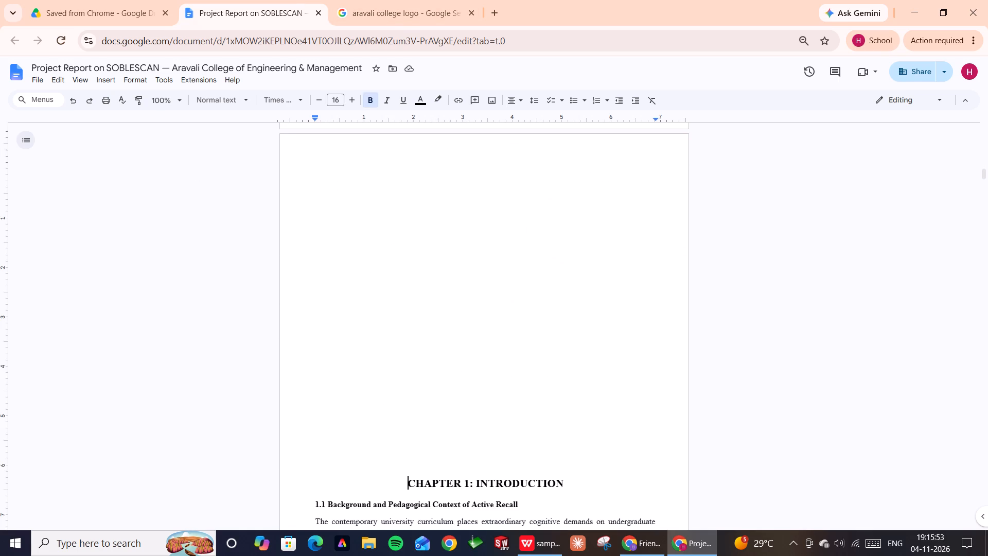
left_click_drag(394, 464, 355, 235)
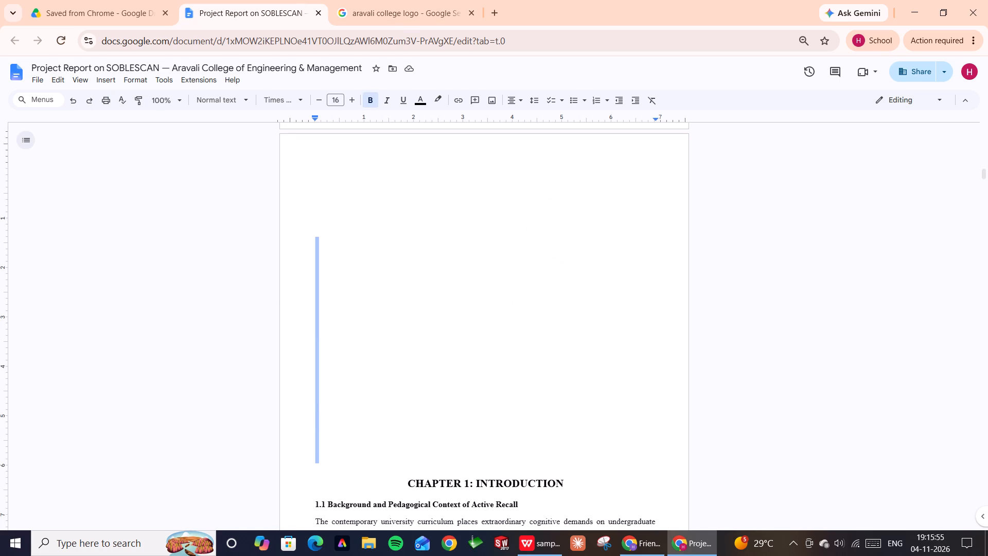
left_click_drag(355, 235, 314, 225)
scroll(337, 216, "up", 1)
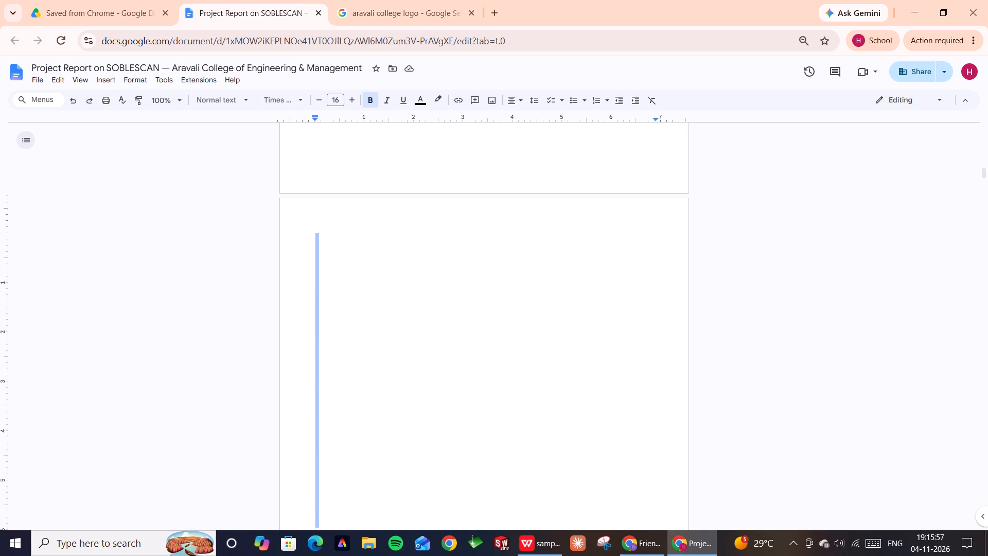
key("BackSpace")
Push the "ABSTRACT" heading onto the next page, directly above its body text, by inserting two blank lines.
scroll(402, 240, "up", 1)
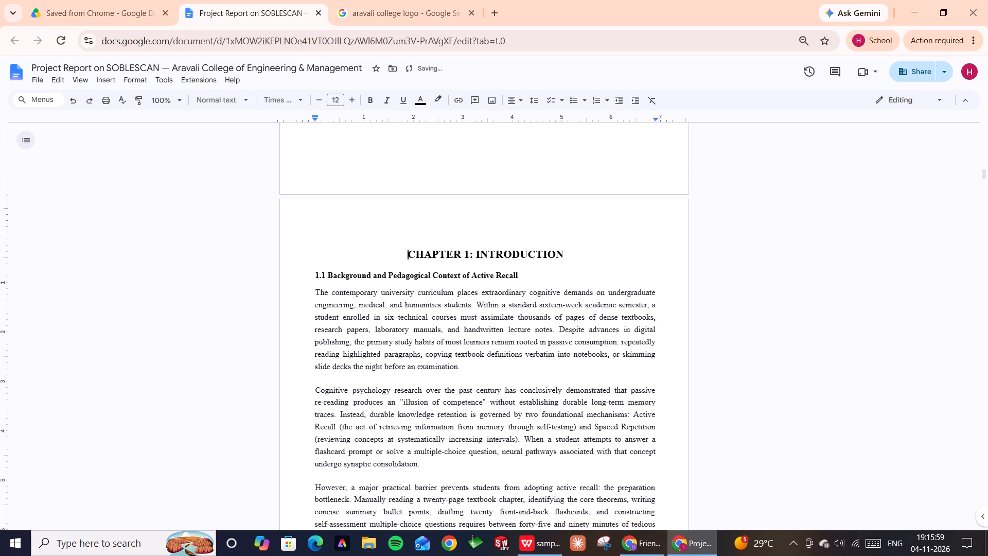
scroll(402, 240, "up", 1)
left_click(421, 332)
scroll(453, 343, "up", 12)
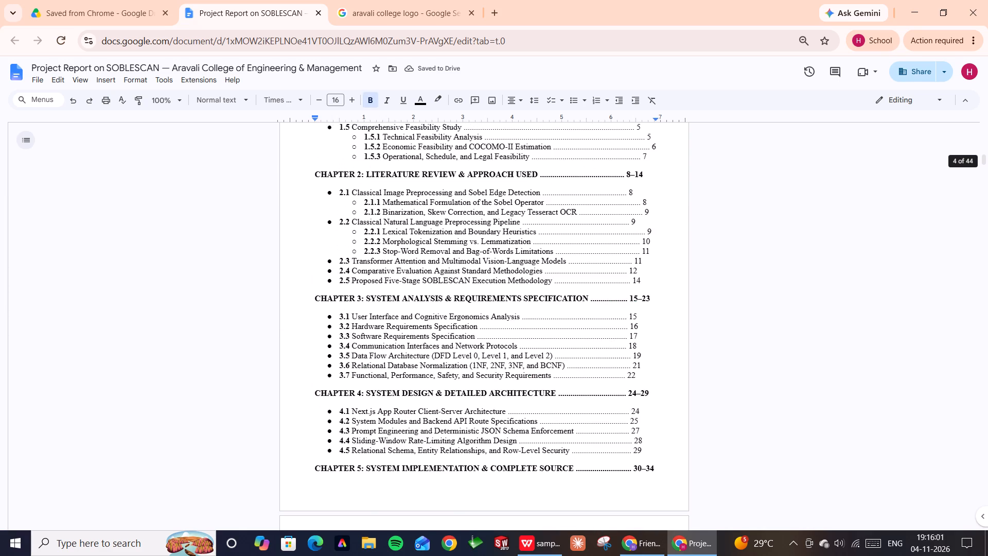
scroll(456, 337, "up", 10)
scroll(480, 377, "up", 4)
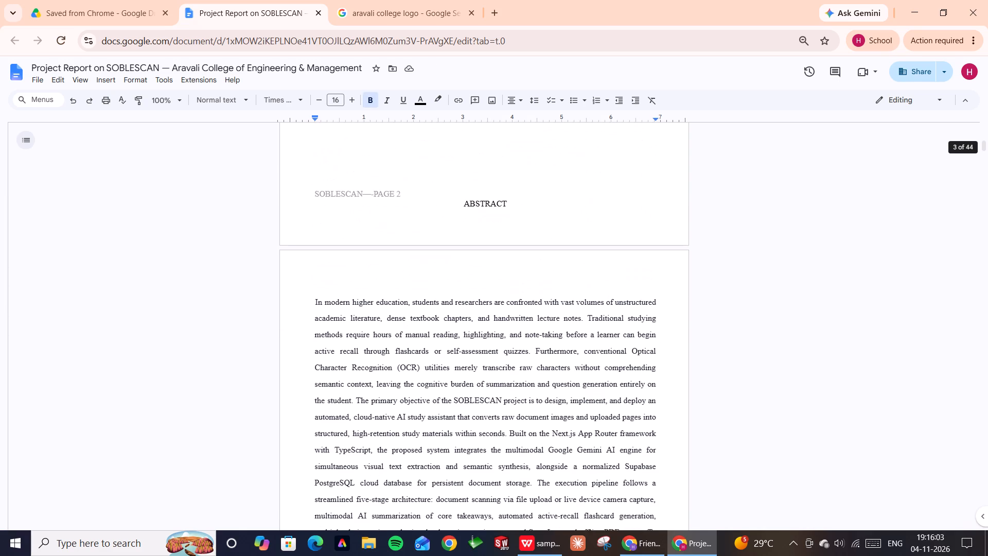
left_click(454, 209)
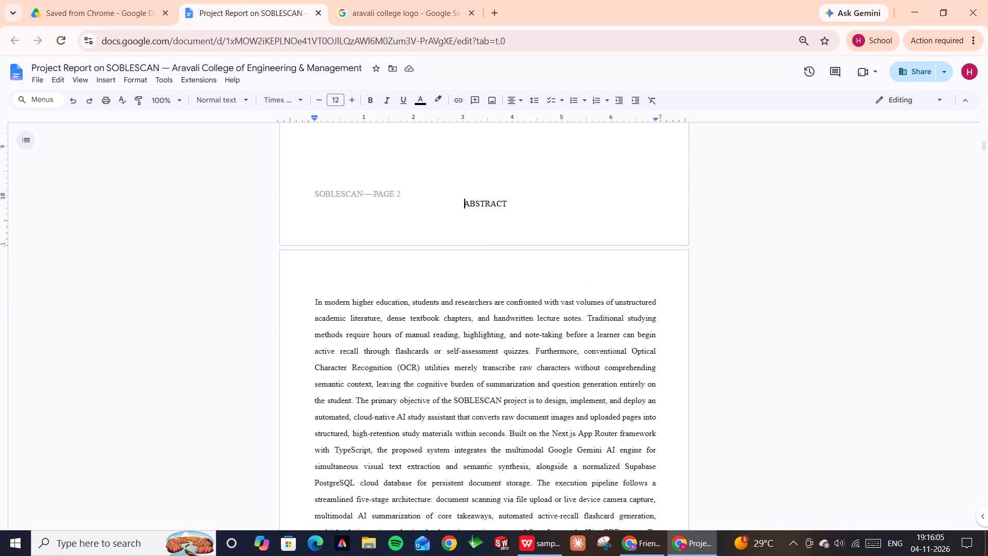
key("Return")
key("Return")
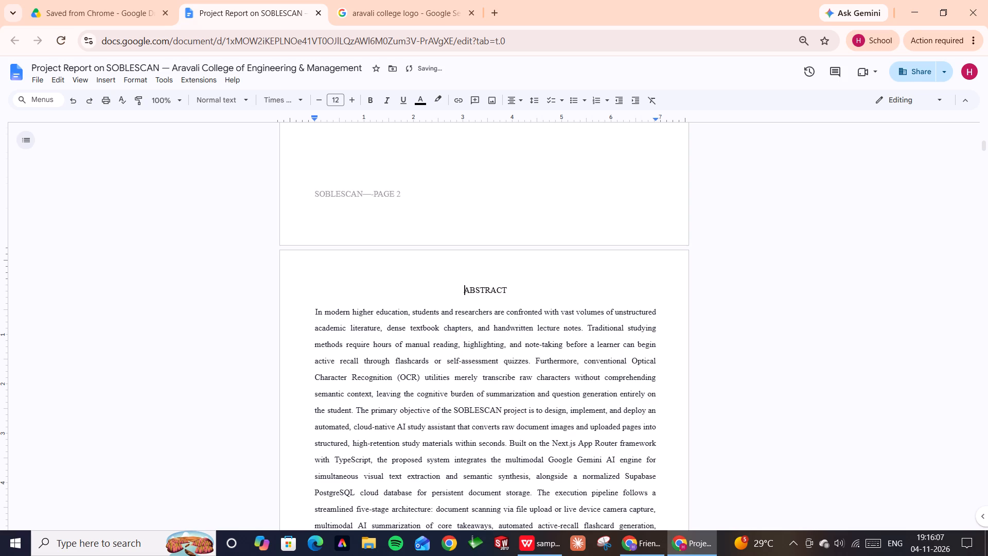
Shift the "PAGE 2" label line above the Abstract page down by two lines.
left_click(310, 192)
key("Return")
key("Return")
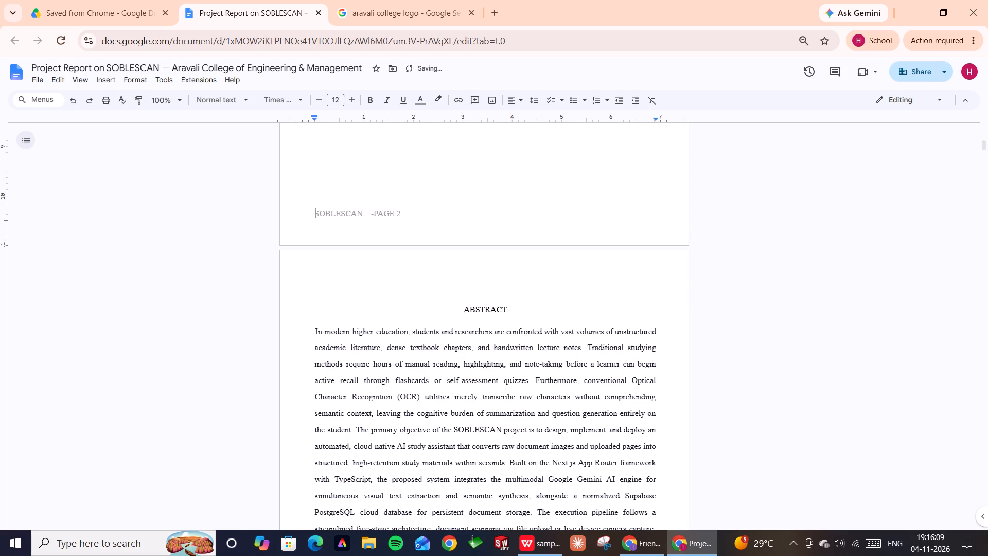
key("Return")
key("BackSpace")
Remove the extra blank lines above the "ABSTRACT" heading.
left_click(462, 286)
key("BackSpace")
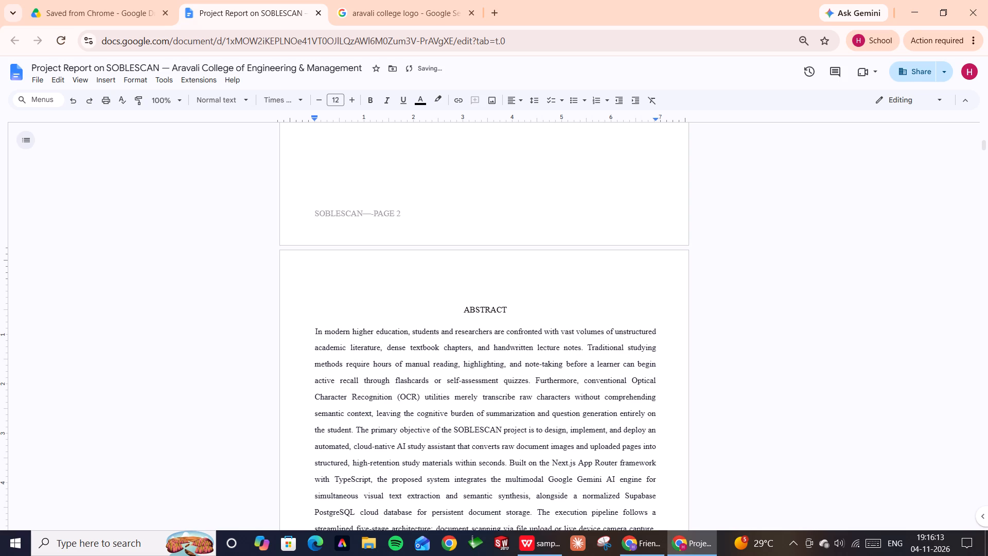
left_click(454, 306)
left_click(461, 298)
key("BackSpace")
key("BackSpace")
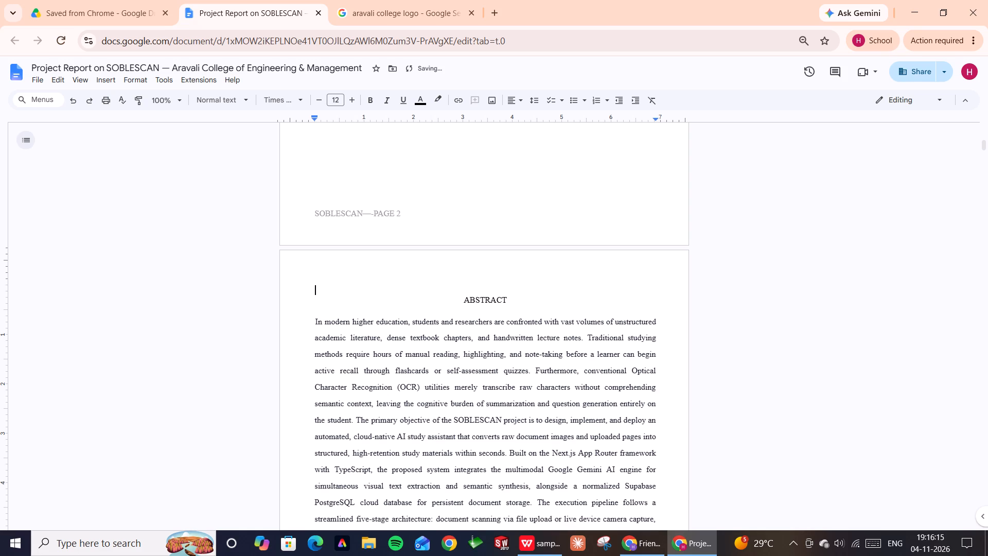
key("BackSpace")
left_click(464, 275)
left_click(460, 205)
Push the "ACKNOWLEDGEMENT" heading onto the next page above its text and center it.
scroll(461, 207, "up", 5)
scroll(461, 256, "up", 5)
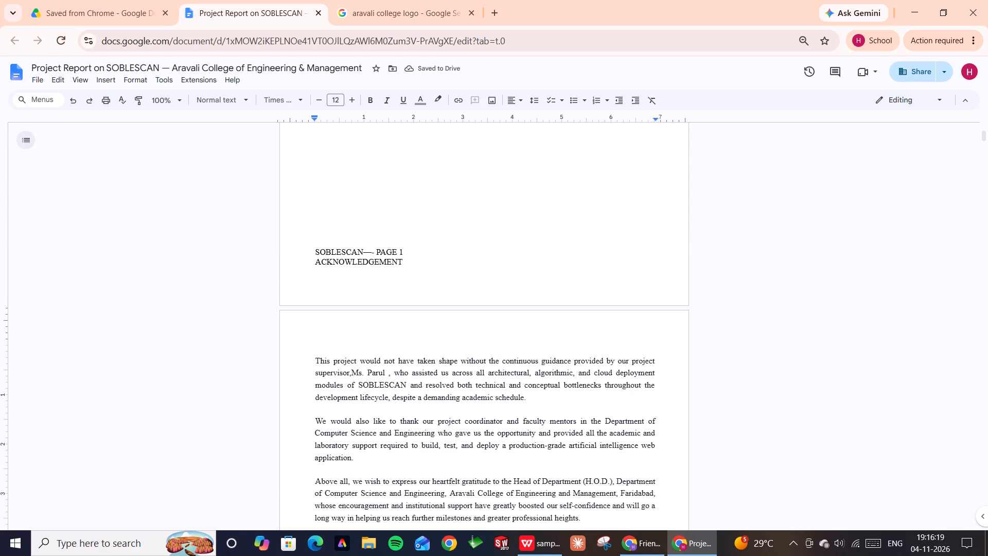
left_click(312, 262)
key("Return")
key("Return")
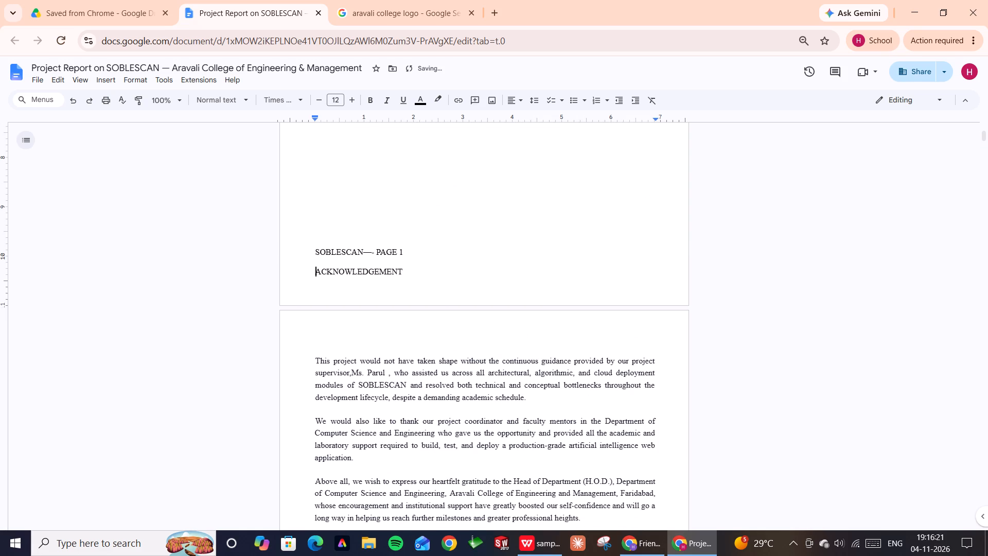
left_click_drag(314, 347, 405, 349)
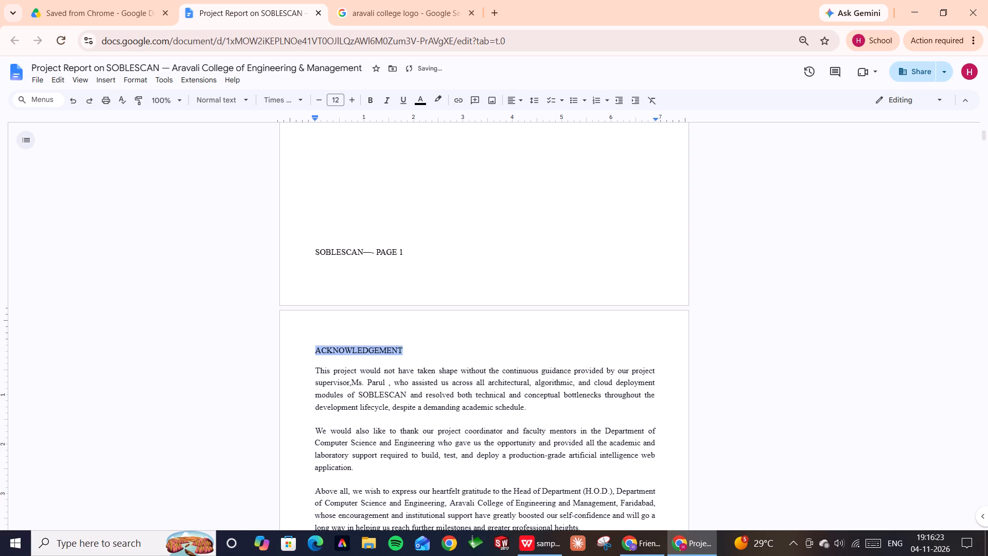
left_click_drag(405, 349, 420, 347)
left_click(515, 98)
left_click(525, 117)
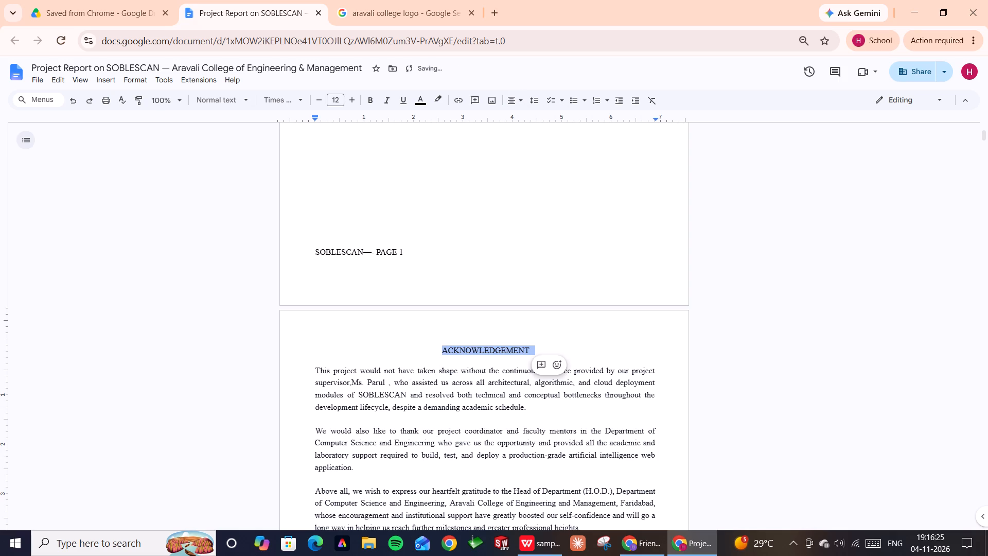
Change the cover page's bottom label to "SOBLESCAN—PAGE i", removing the extra hyphen and space before "PAGE".
left_click(412, 252)
scroll(424, 267, "up", 8)
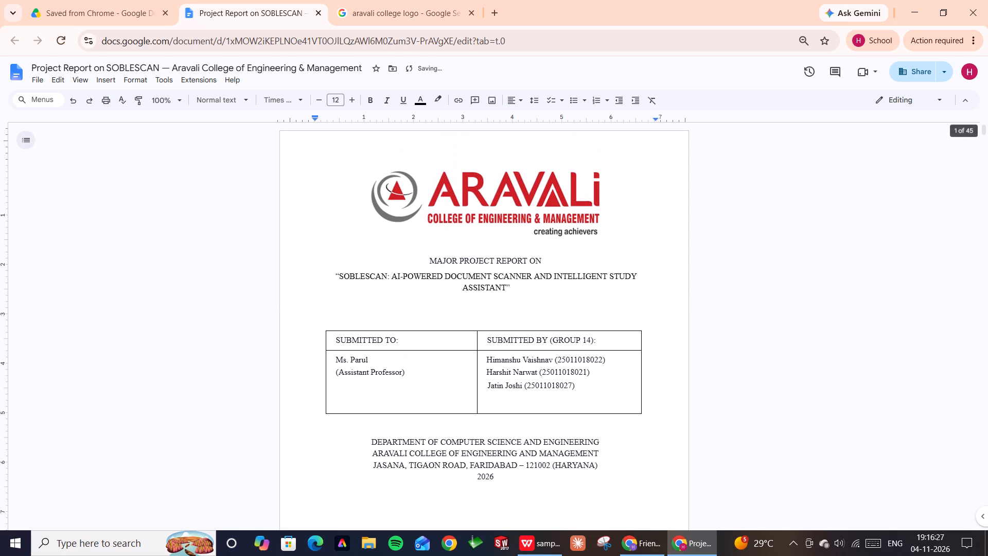
scroll(491, 362, "down", 3)
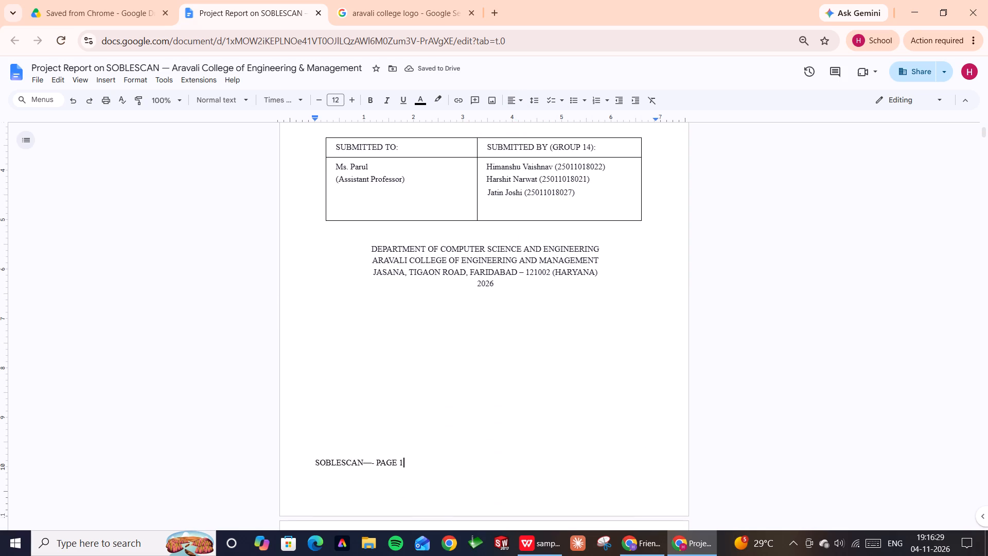
key("BackSpace")
key("i")
left_click(376, 465)
key("BackSpace")
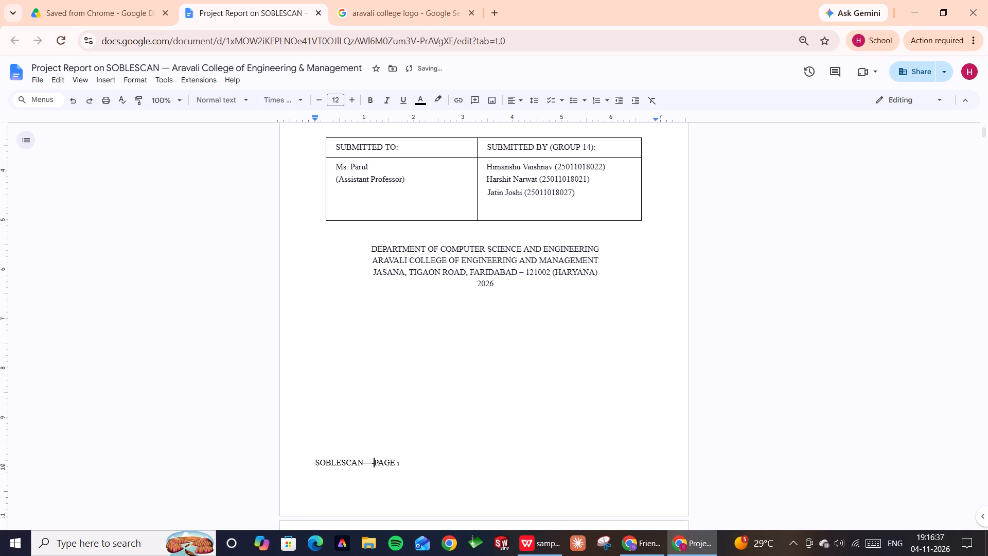
key("BackSpace")
Recolor the "SOBLESCAN—PAGE i" label on the cover page to dark gray.
left_click(422, 470)
left_click_drag(418, 465, 413, 465)
left_click_drag(413, 465, 293, 465)
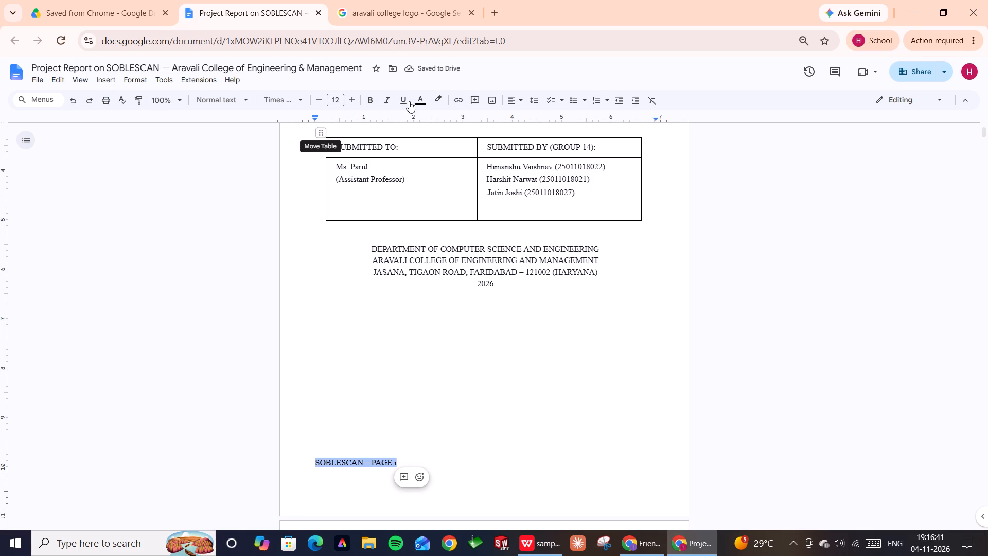
left_click(417, 101)
left_click(472, 118)
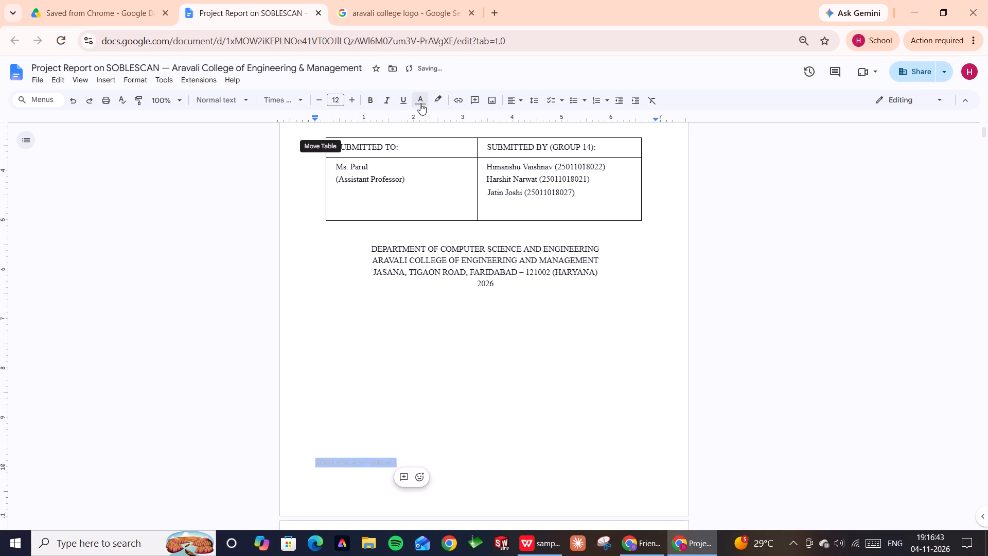
left_click(416, 101)
left_click(448, 120)
left_click(420, 97)
left_click(433, 119)
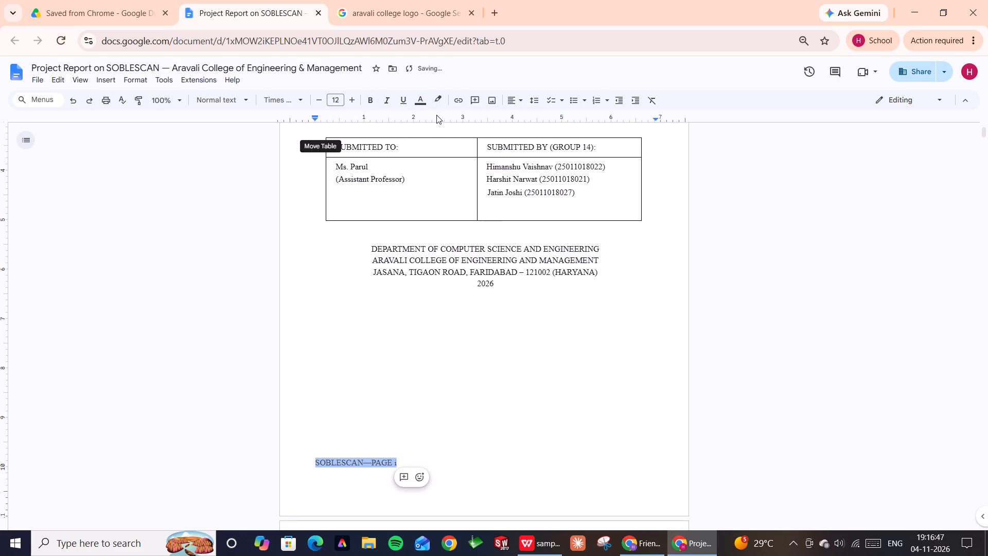
Recolor the "SOBLESCAN—PAGE i" label on the cover page to a lighter gray.
left_click(450, 370)
left_click(411, 461)
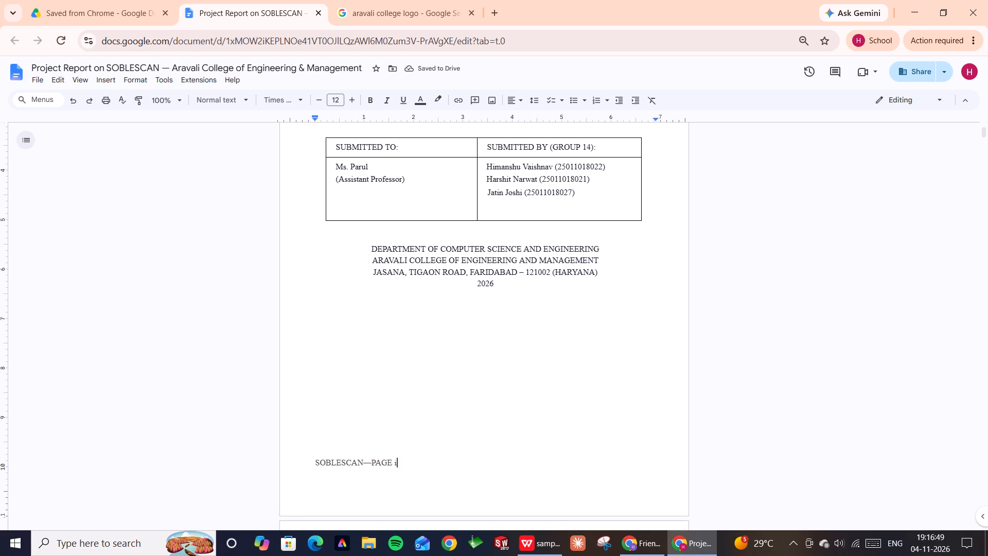
left_click_drag(410, 458, 267, 458)
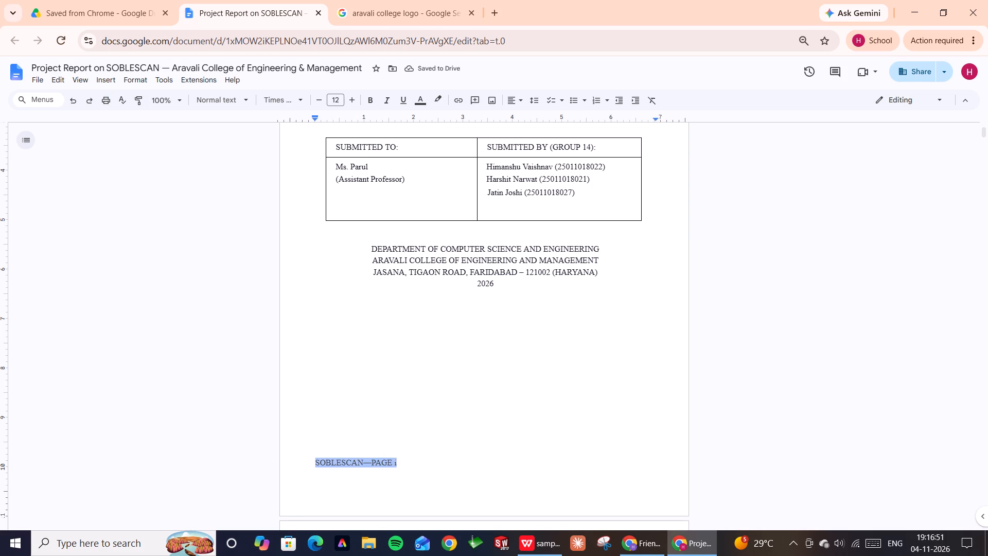
left_click(436, 98)
left_click(426, 102)
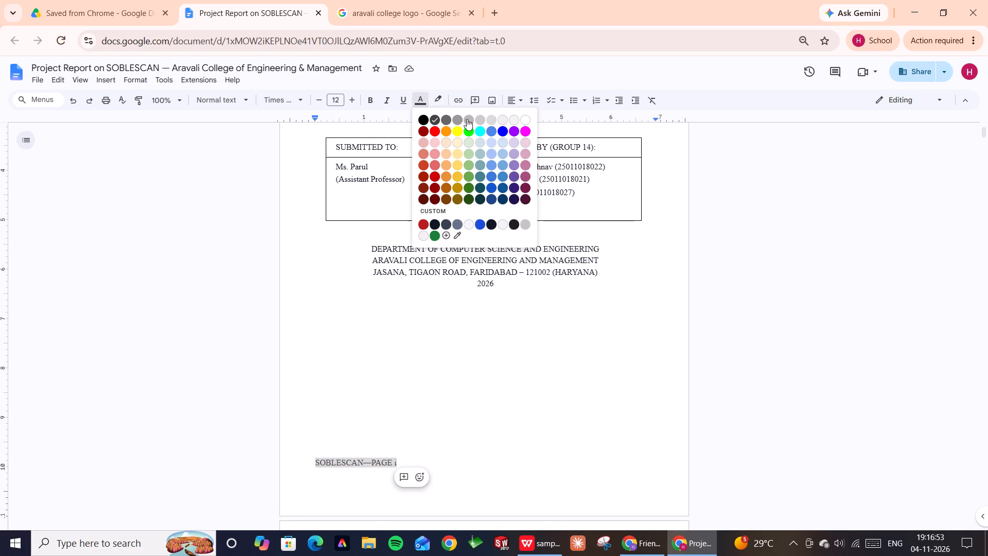
left_click(461, 119)
left_click(495, 475)
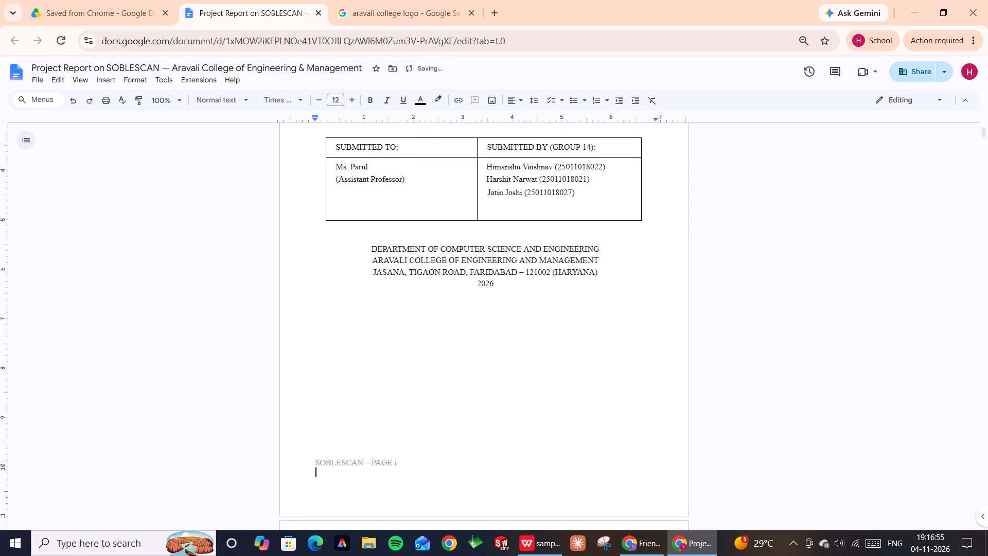
Reduce the font size of the cover page's "SOBLESCAN—PAGE i" label to 9.
left_click_drag(402, 458, 279, 455)
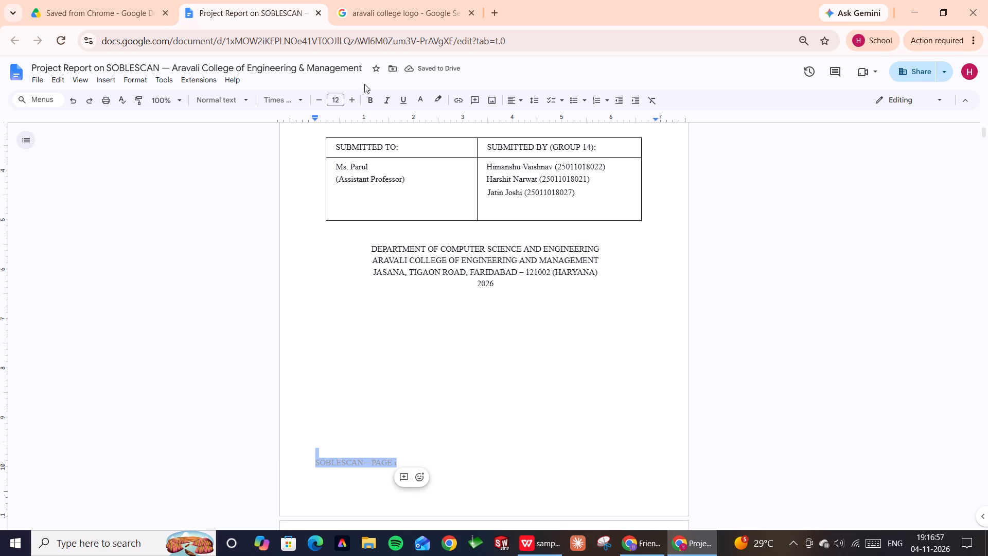
double_click(321, 100)
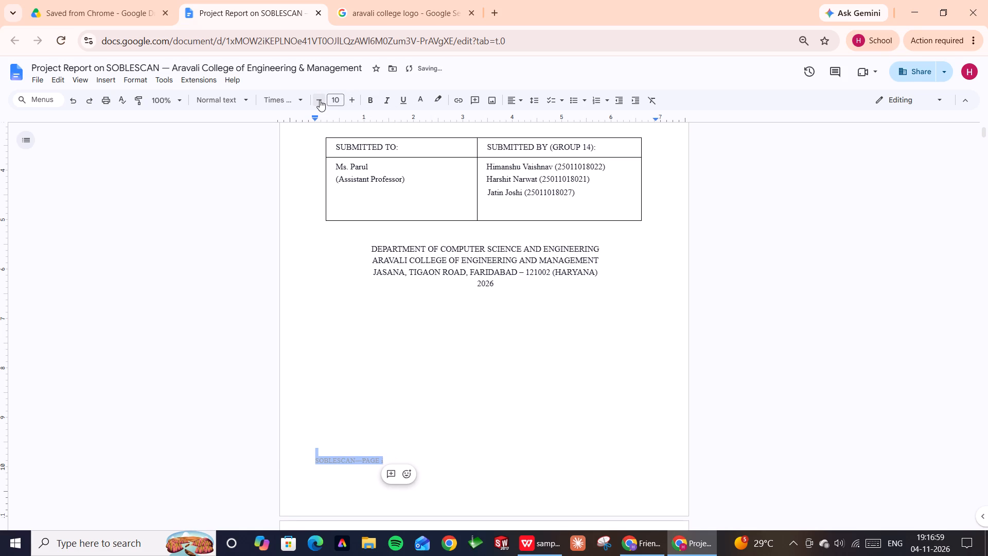
left_click(320, 100)
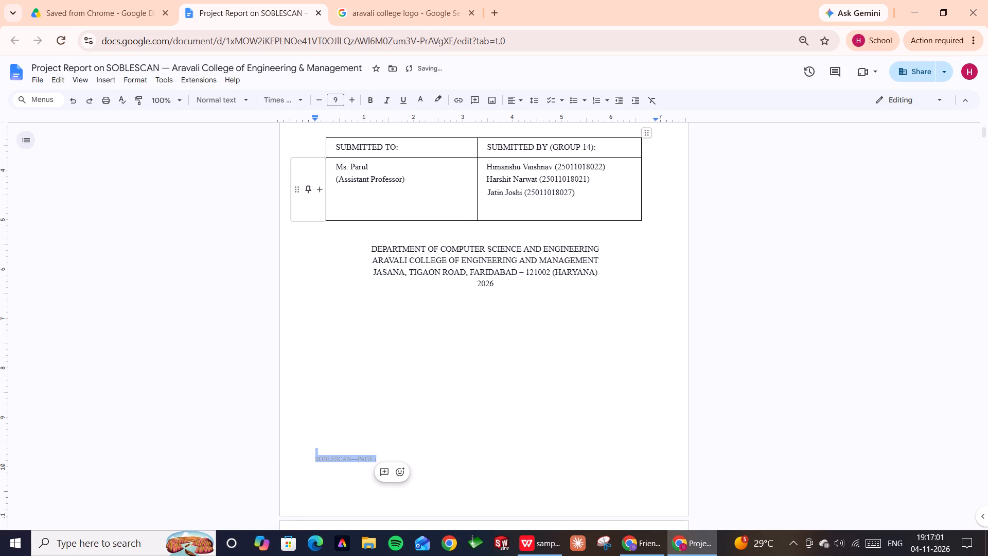
left_click(506, 458)
left_click(546, 432)
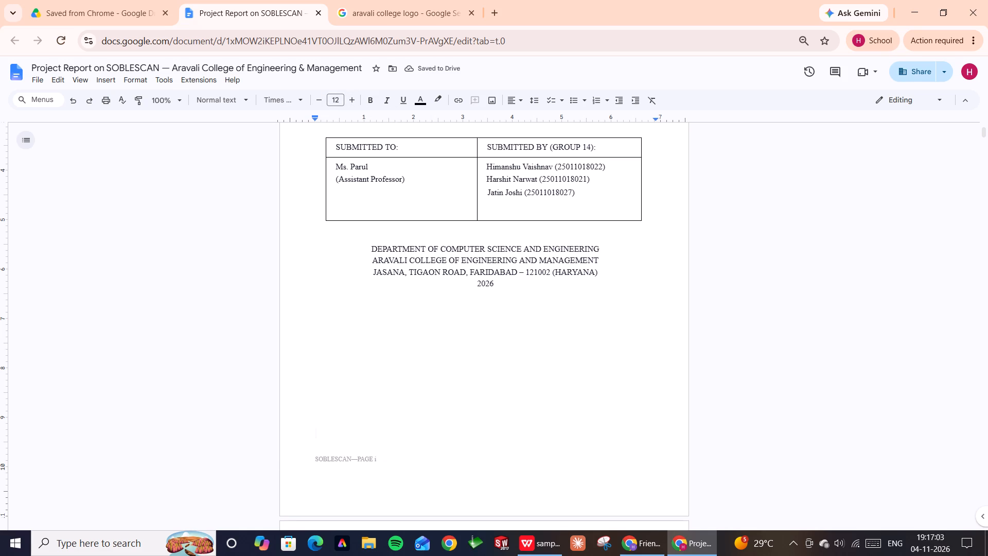
Make the cover page's department, college, address and year lines bold at font size 18.
scroll(415, 390, "down", 2)
scroll(415, 390, "up", 5)
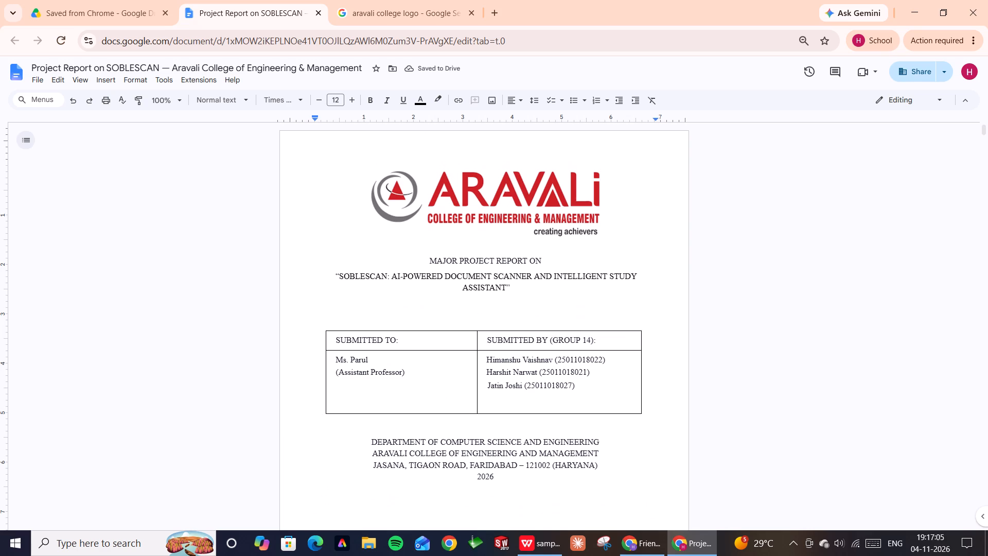
left_click_drag(360, 440, 524, 479)
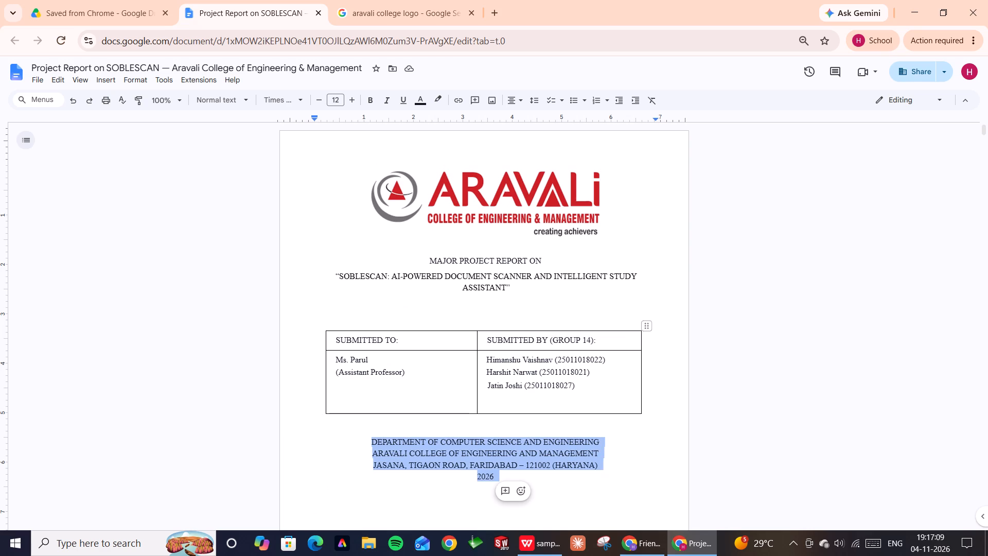
double_click(350, 100)
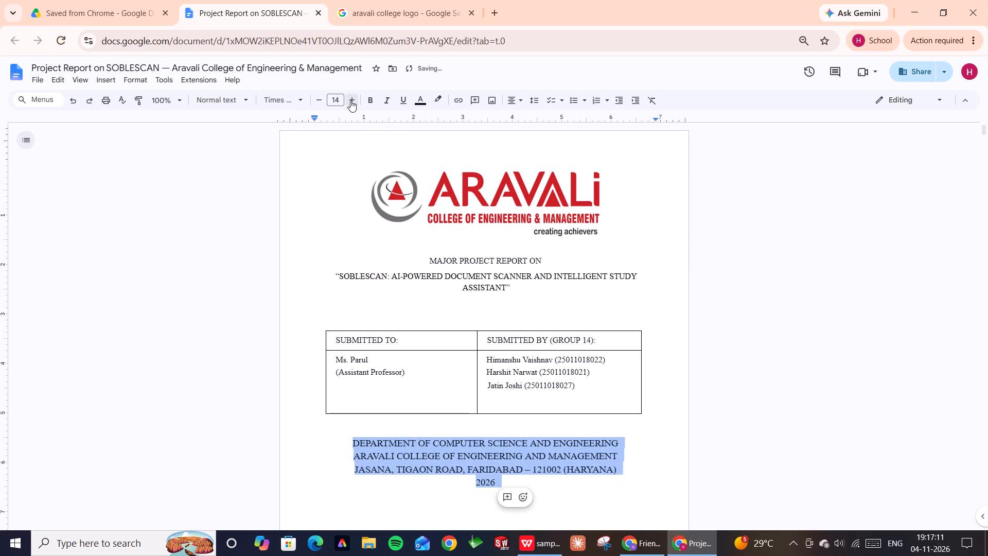
left_click(350, 100)
left_click(373, 101)
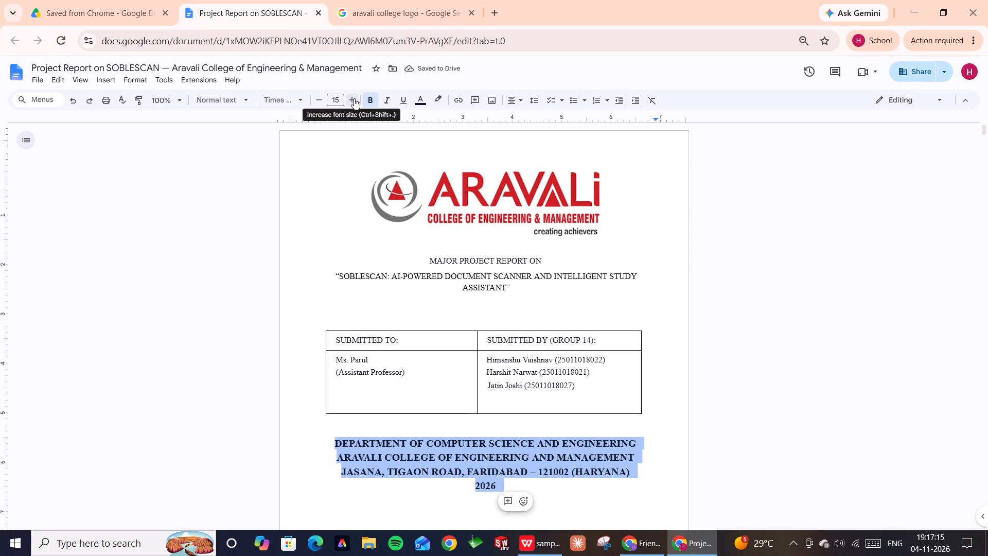
left_click(354, 98)
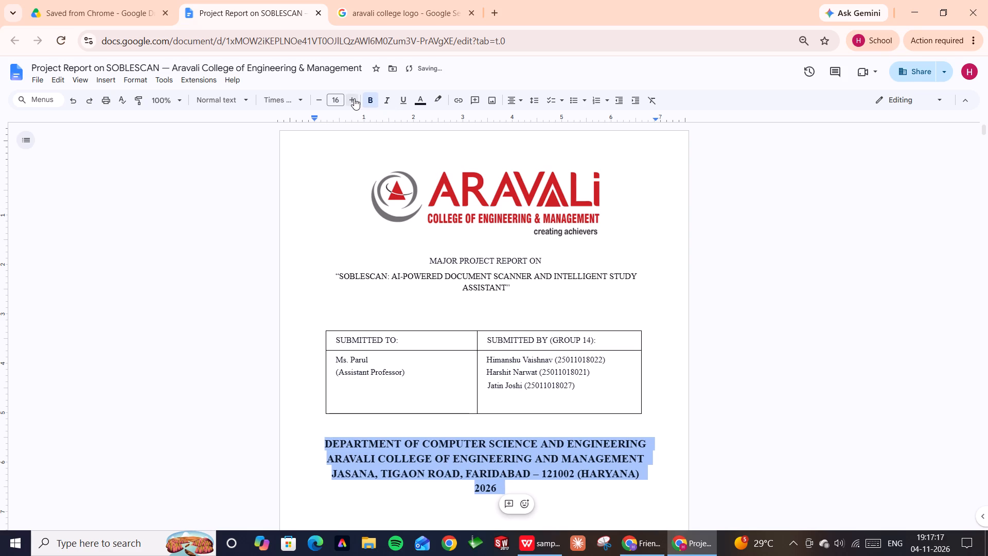
left_click(354, 98)
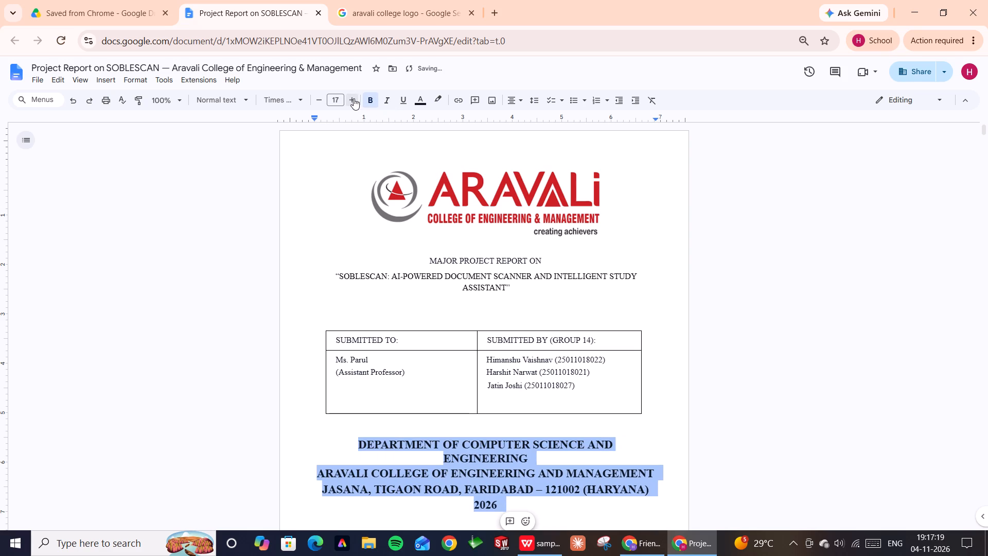
left_click(354, 98)
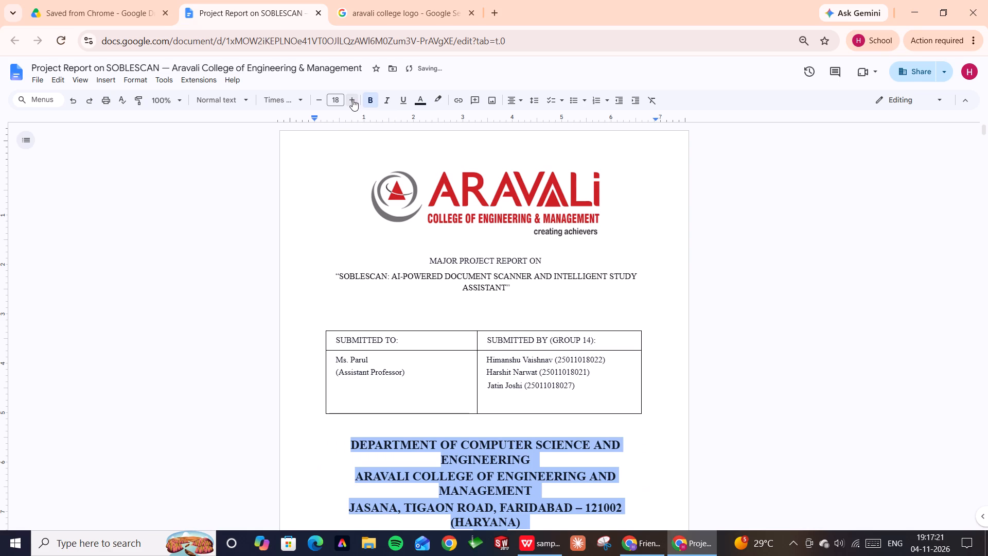
scroll(536, 477, "down", 1)
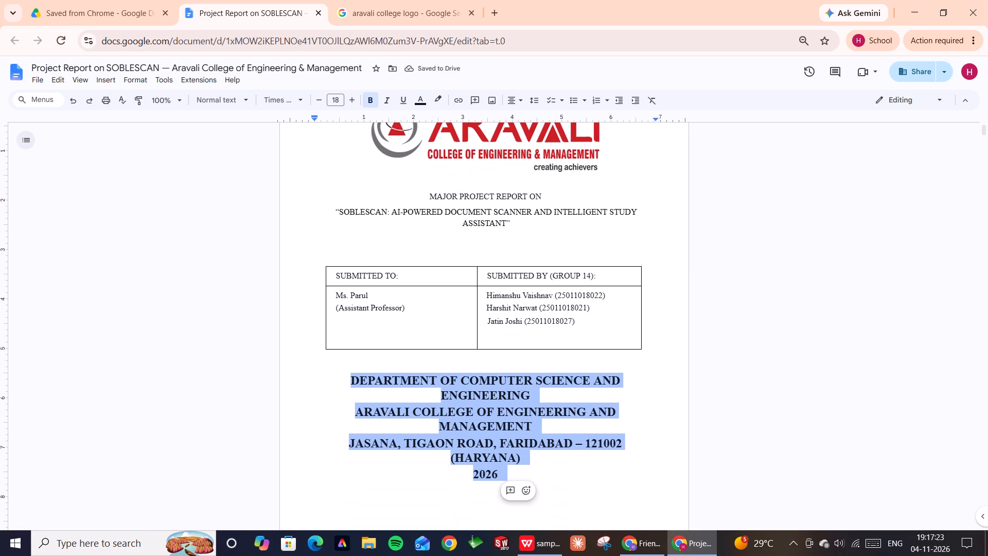
Insert three blank lines between the "SUBMITTED TO" table and the department block on the cover page.
left_click(327, 398)
left_click(338, 371)
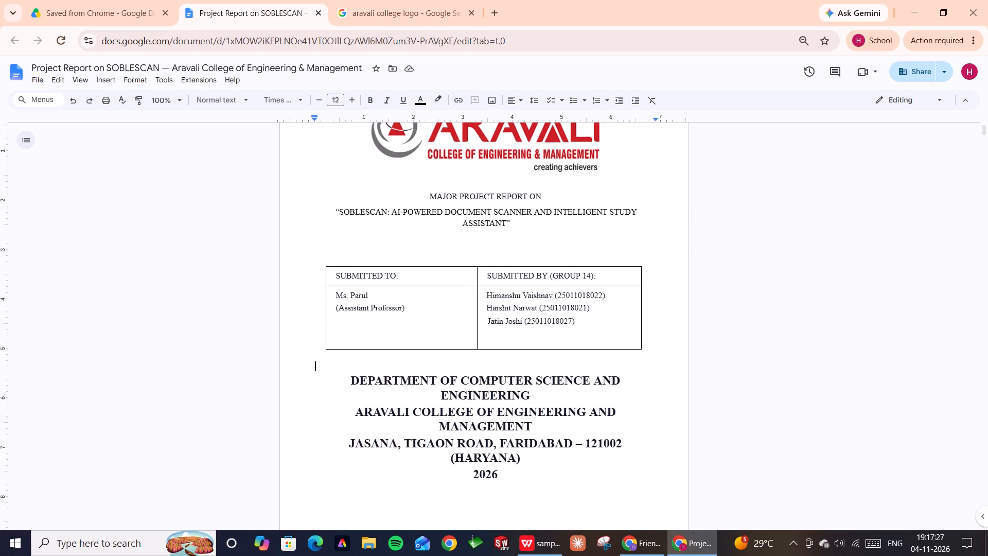
key("Return")
key("Return")
key("Return")
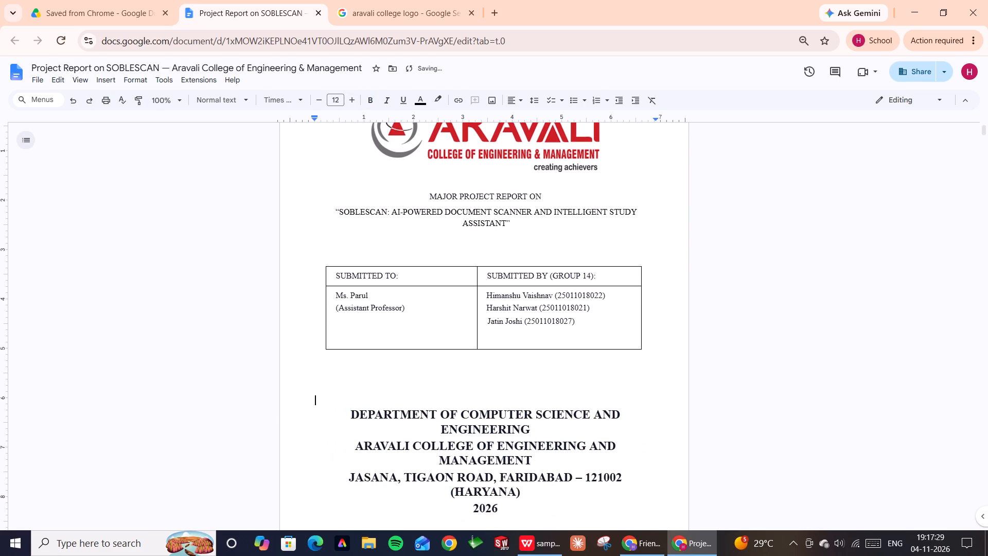
Delete the blank lines above the "SOBLESCAN—PAGE i" label to pull it back to the bottom of the cover page.
scroll(395, 390, "down", 2)
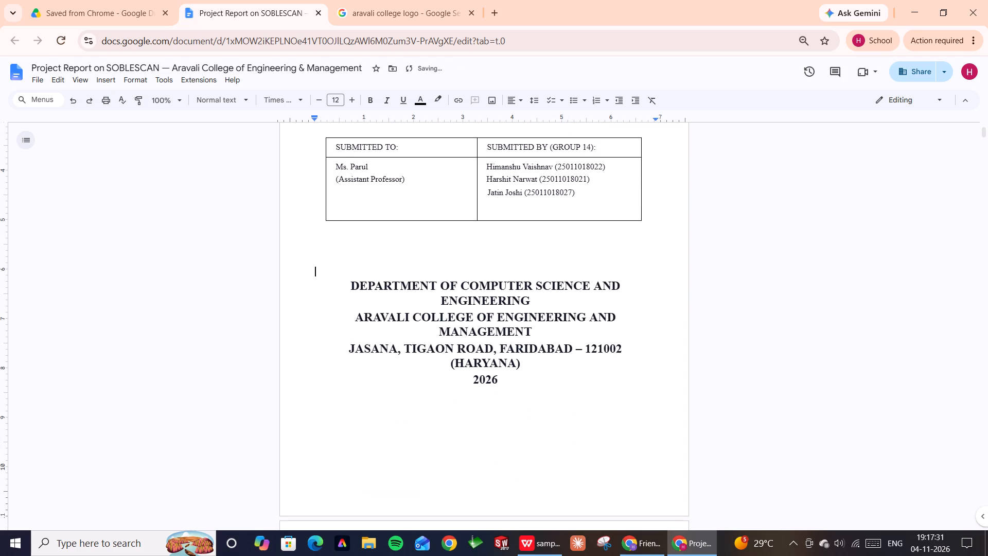
scroll(351, 318, "down", 3)
scroll(351, 318, "up", 3)
scroll(351, 318, "down", 3)
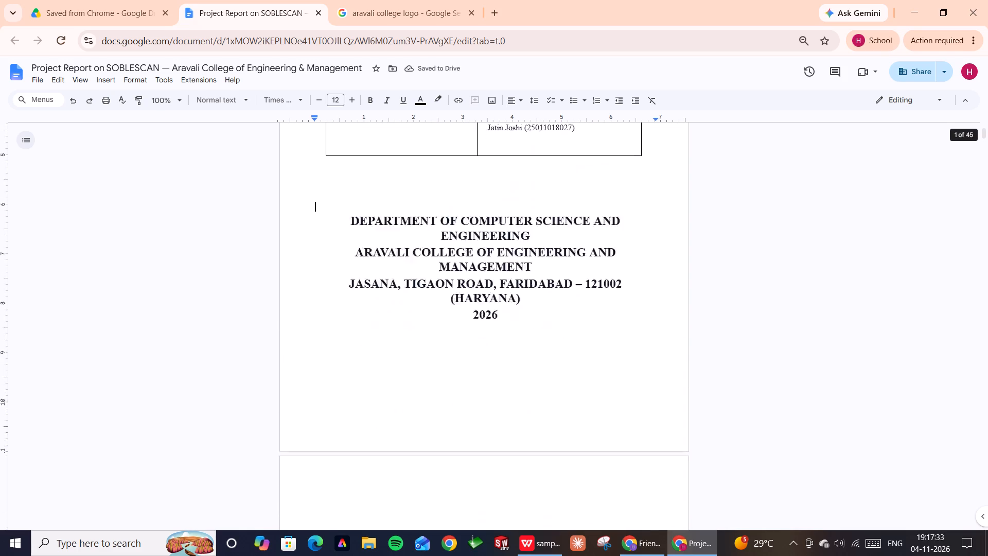
scroll(351, 318, "down", 1)
left_click(293, 355)
key("BackSpace")
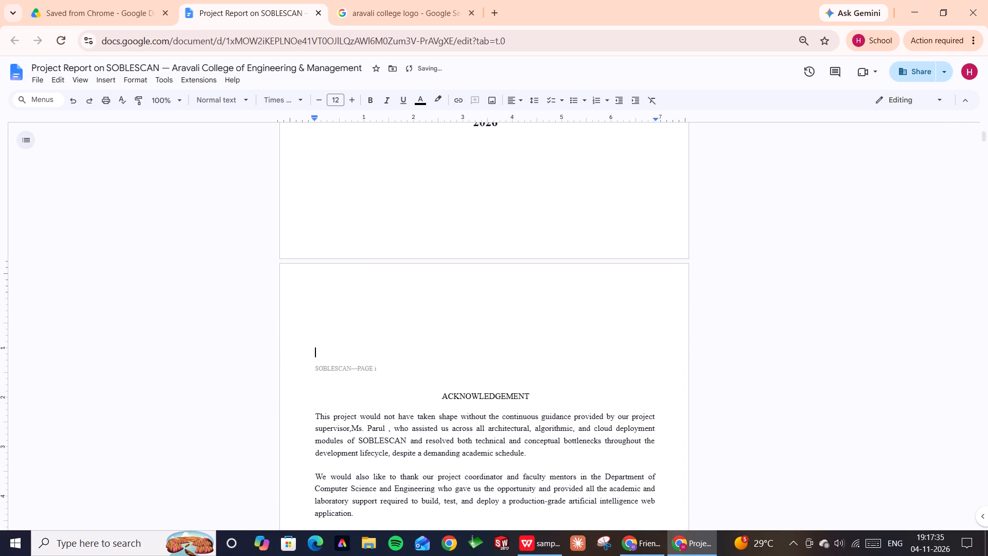
key("BackSpace")
key("BackSpace")
key("BackSpace")
key("BackSpace")
key("BackSpace")
key("BackSpace")
key("BackSpace")
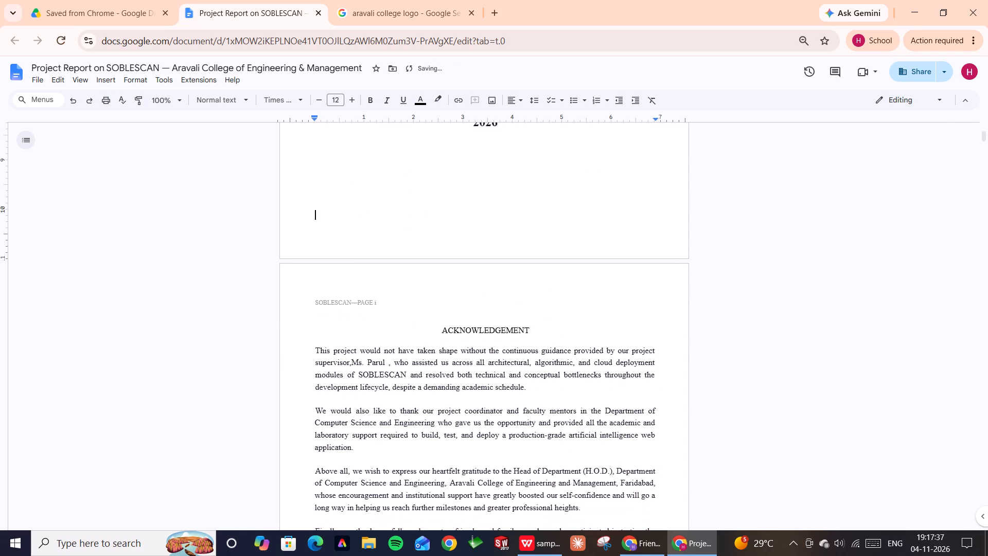
key("BackSpace")
left_click(315, 241)
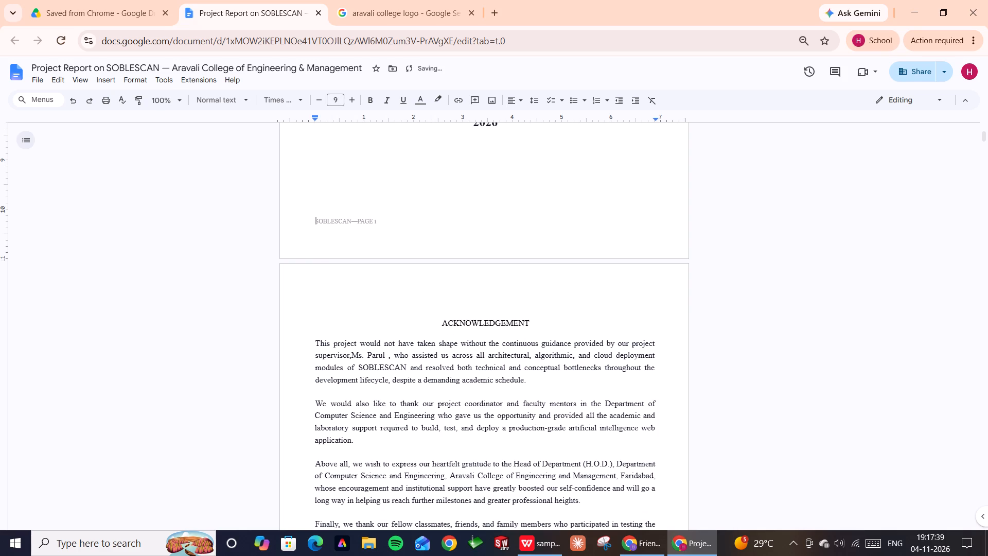
left_click(404, 244)
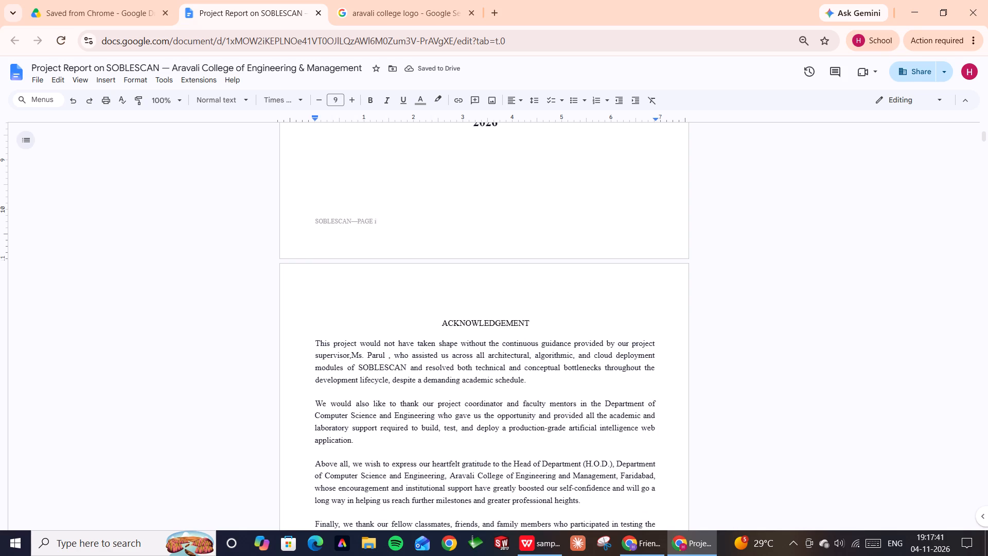
Remove the blank lines above the "ACKNOWLEDGEMENT" heading.
left_click(438, 303)
key("BackSpace")
left_click(451, 310)
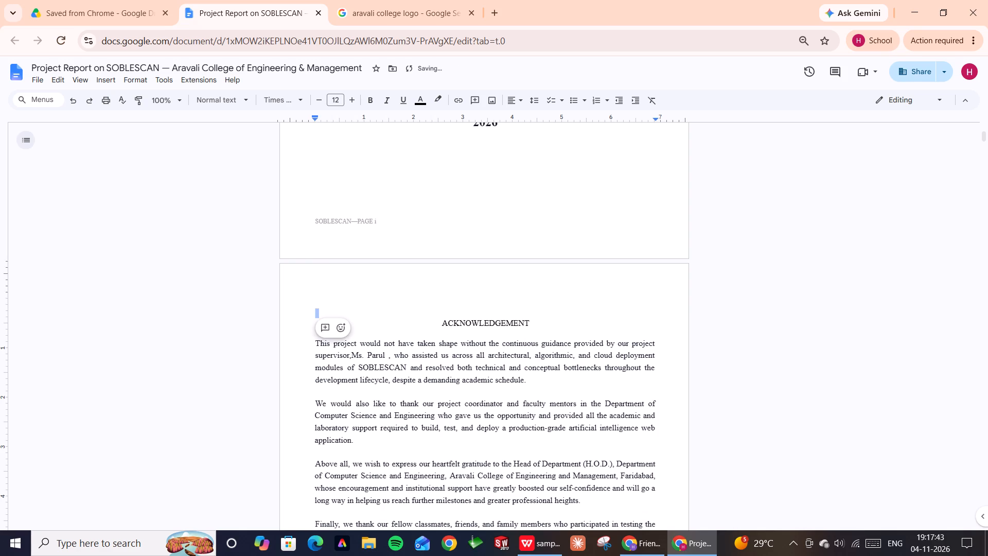
key("BackSpace")
left_click(457, 301)
key("BackSpace")
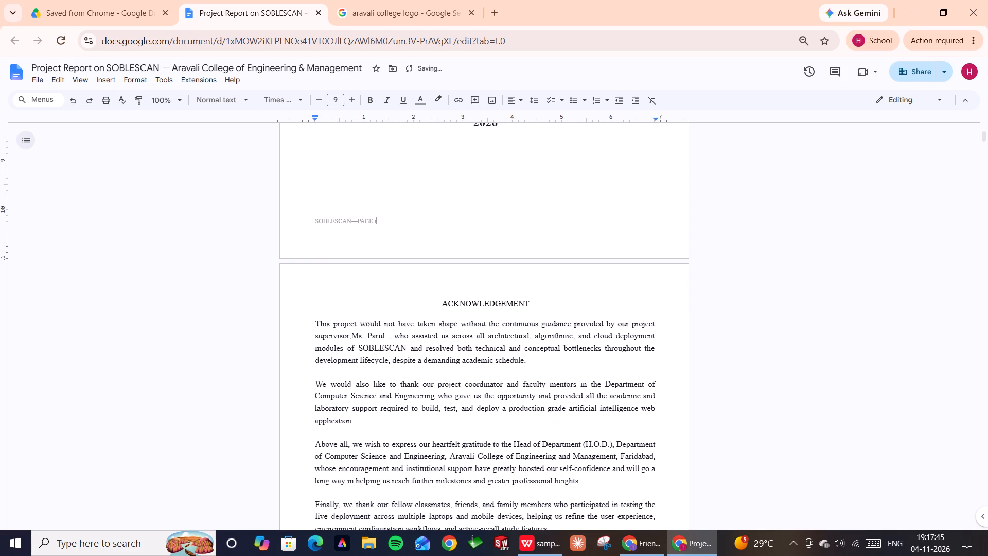
Pull the page label above "ABSTRACT" back to the bottom of the acknowledgement page and change its number to "ii".
scroll(465, 272, "up", 4)
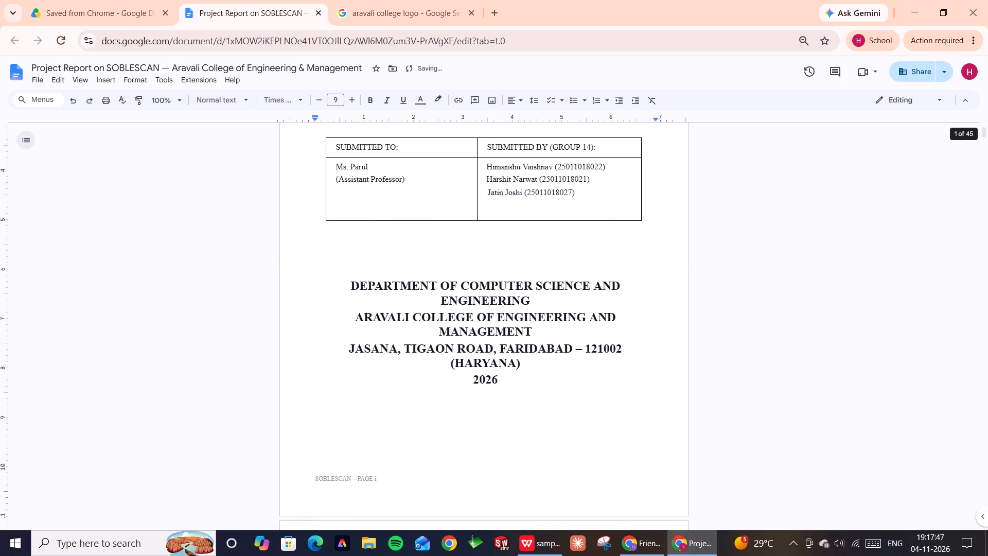
scroll(475, 282, "down", 8)
scroll(365, 356, "down", 4)
left_click(334, 303)
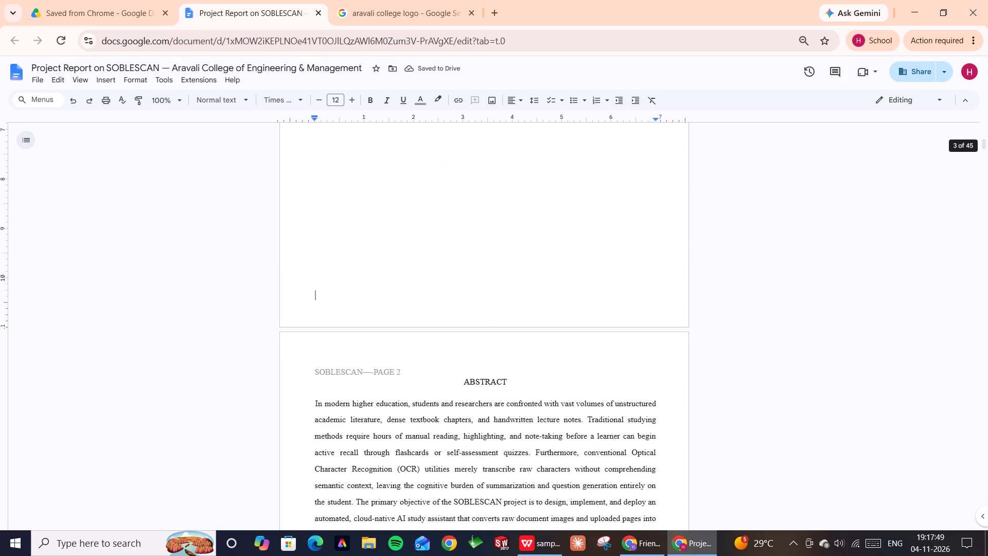
left_click(314, 357)
key("BackSpace")
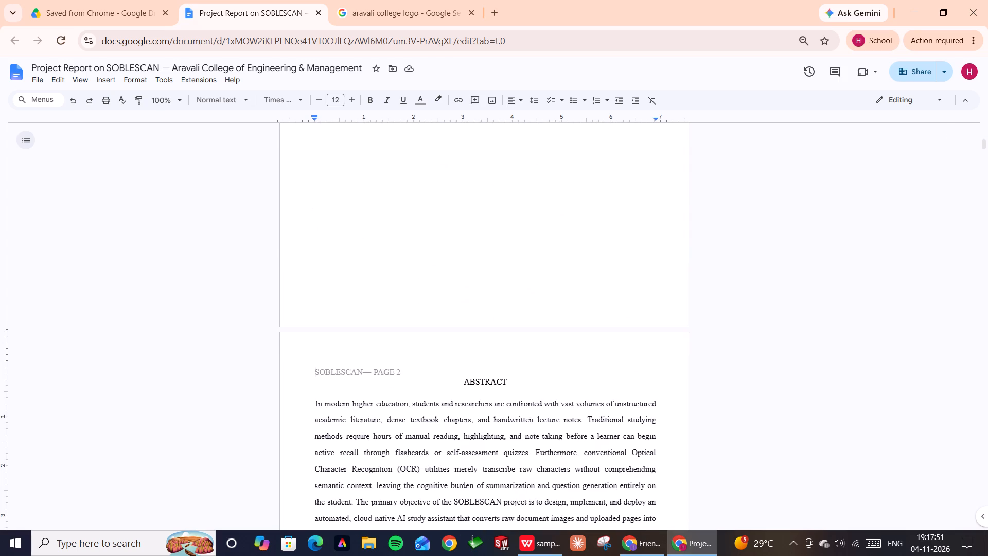
left_click(409, 297)
key("BackSpace")
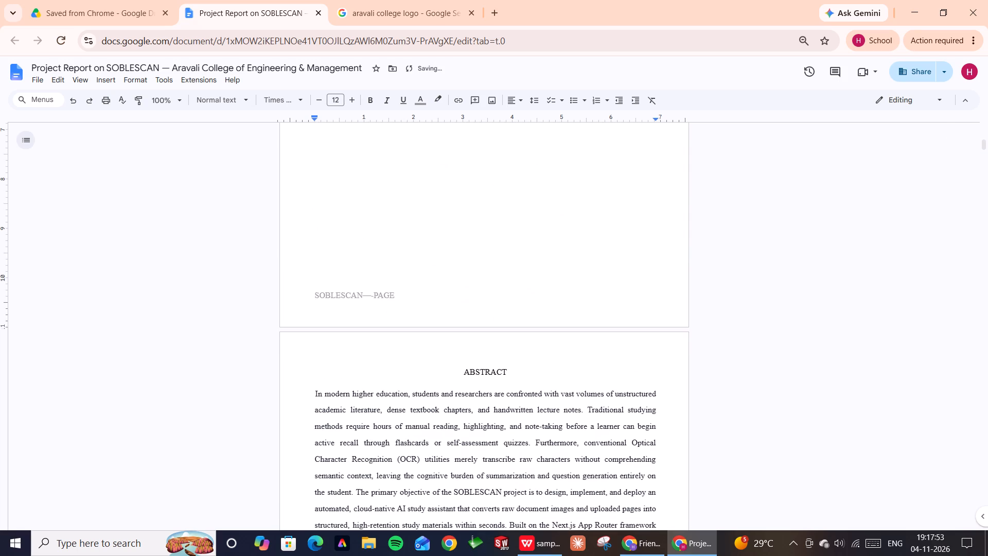
type("ii")
Reduce the font size of the acknowledgement page's "PAGE ii" label to 9.
left_click_drag(415, 294, 287, 293)
double_click(318, 100)
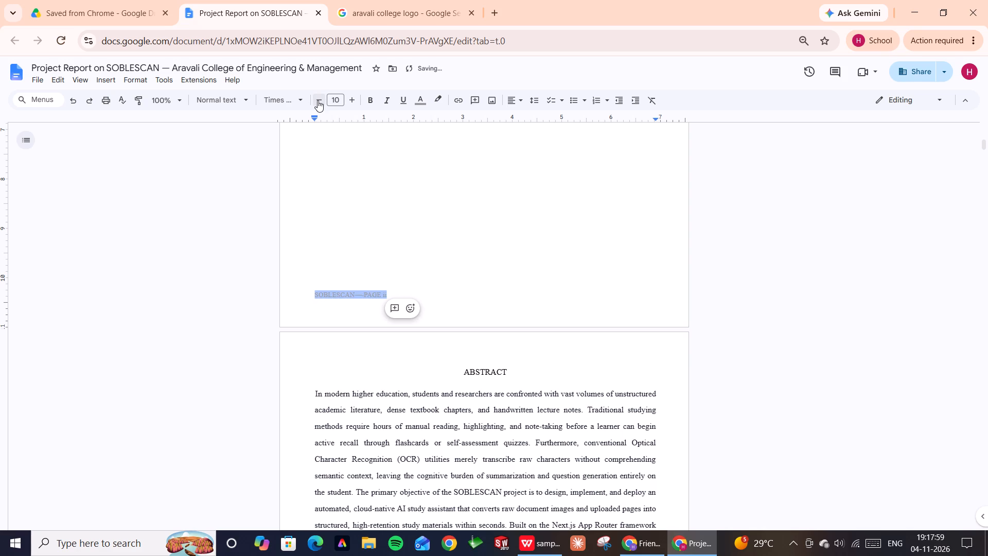
left_click(317, 100)
left_click(566, 283)
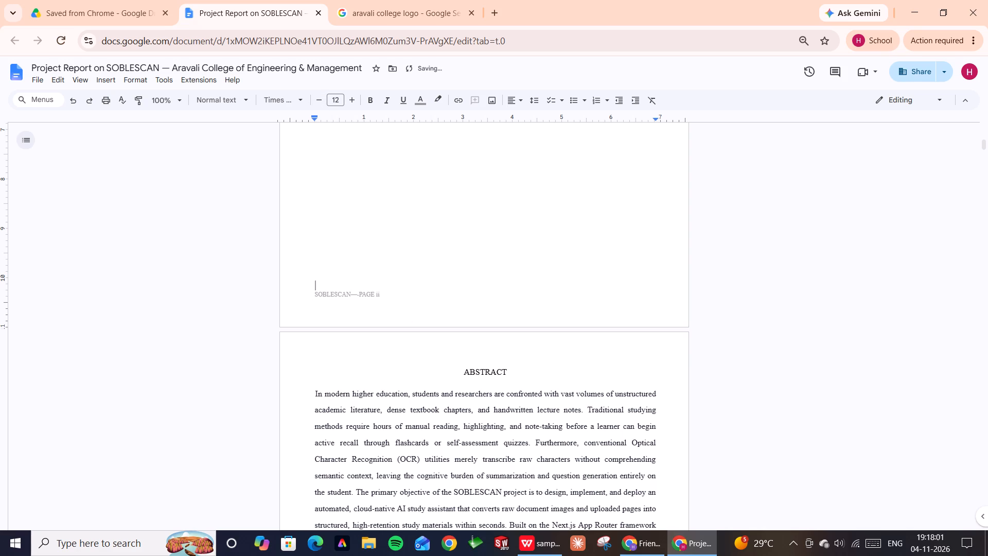
Make the "ABSTRACT" heading bold and increase its font size to 15.
left_click(446, 372)
left_click_drag(452, 373, 537, 370)
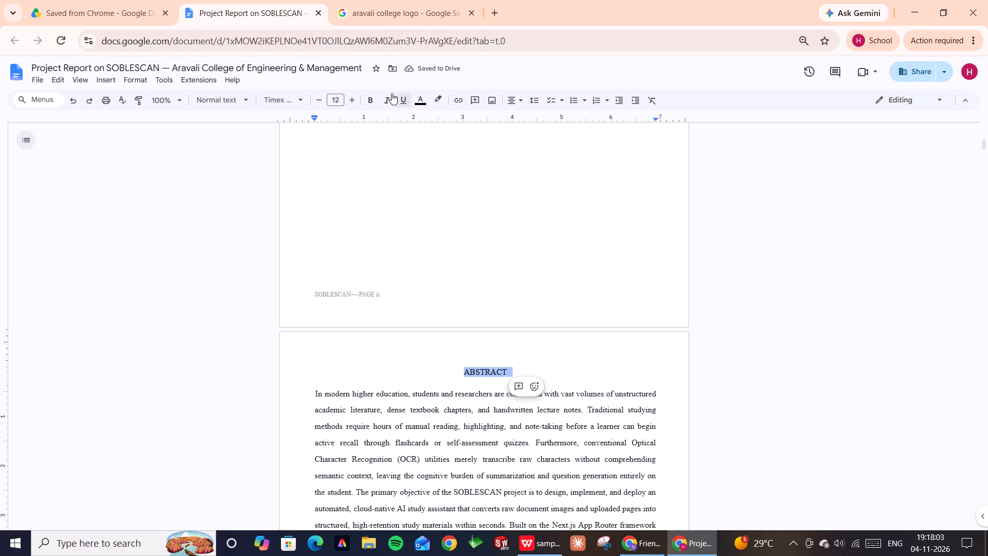
left_click(367, 100)
triple_click(348, 102)
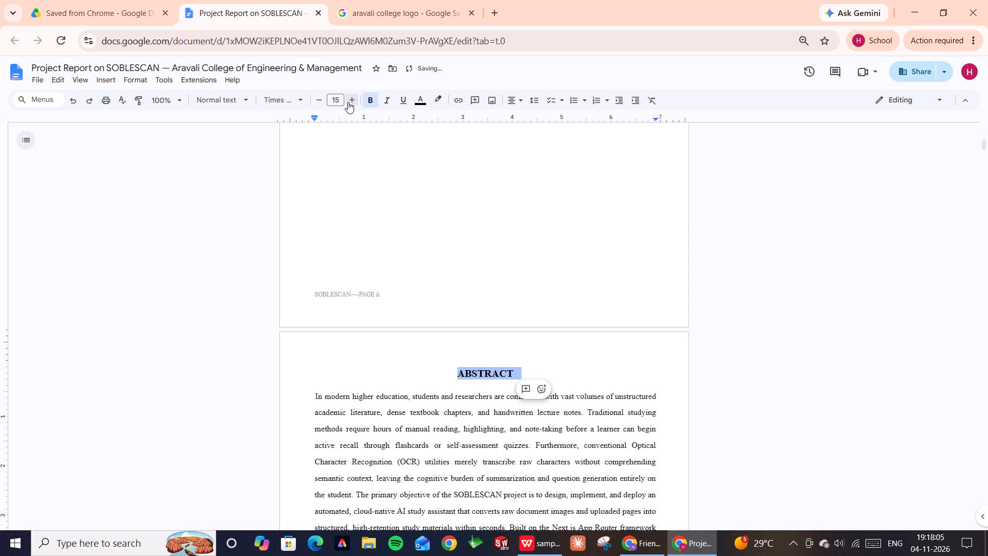
Increase the font size of the "ABSTRACT" heading to 16.
left_click(348, 102)
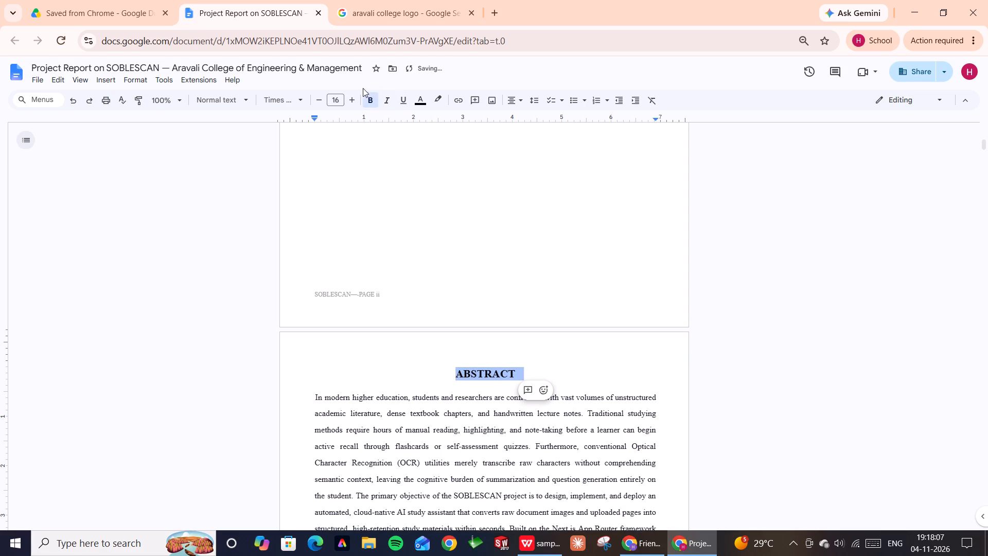
Copy the acknowledgement page's "PAGE ii" label to the bottom of the abstract page, leaving no extra blank line above "TABLE OF CONTENTS".
scroll(537, 273, "down", 5)
scroll(533, 319, "down", 2)
scroll(401, 324, "down", 3)
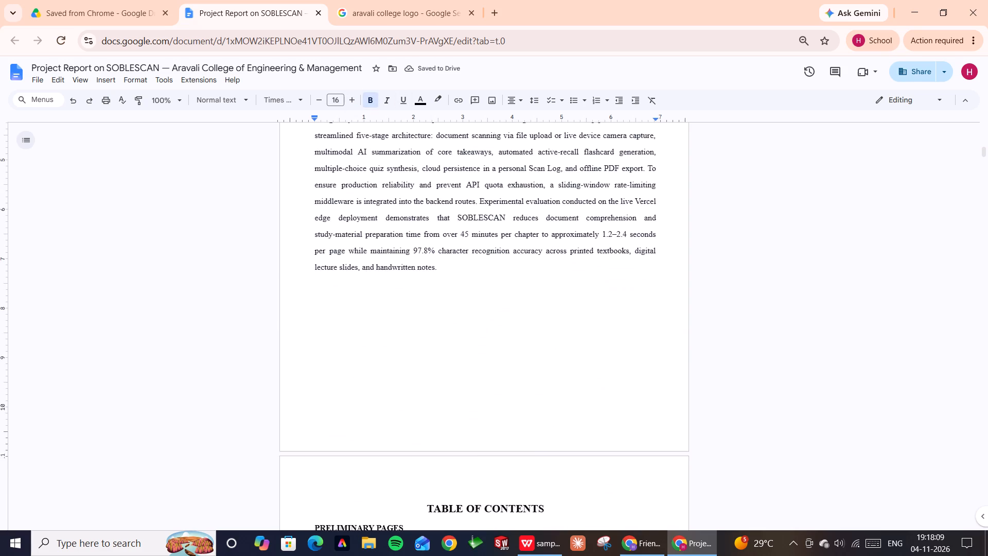
left_click(307, 251)
scroll(390, 237, "up", 11)
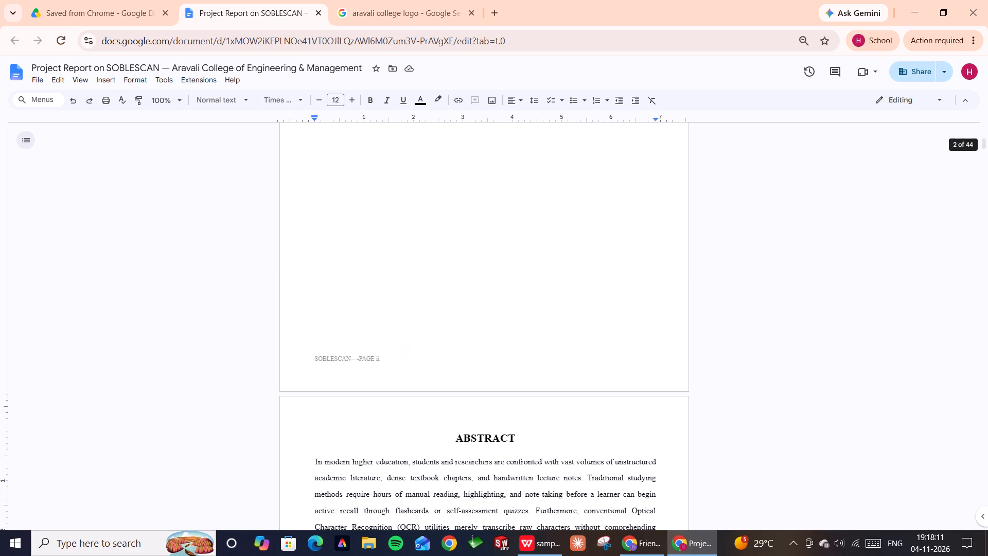
left_click_drag(311, 359, 412, 358)
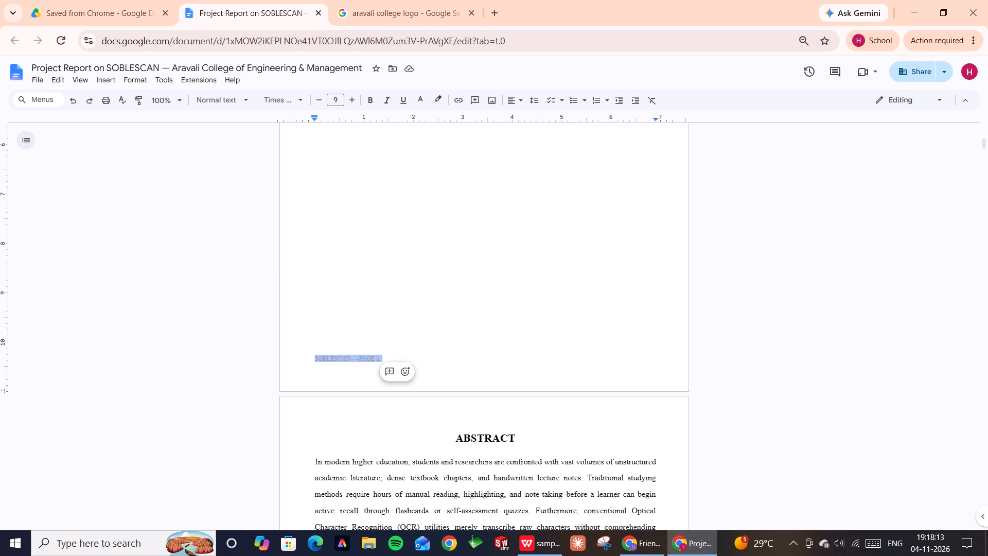
key("ctrl+c")
scroll(468, 362, "down", 6)
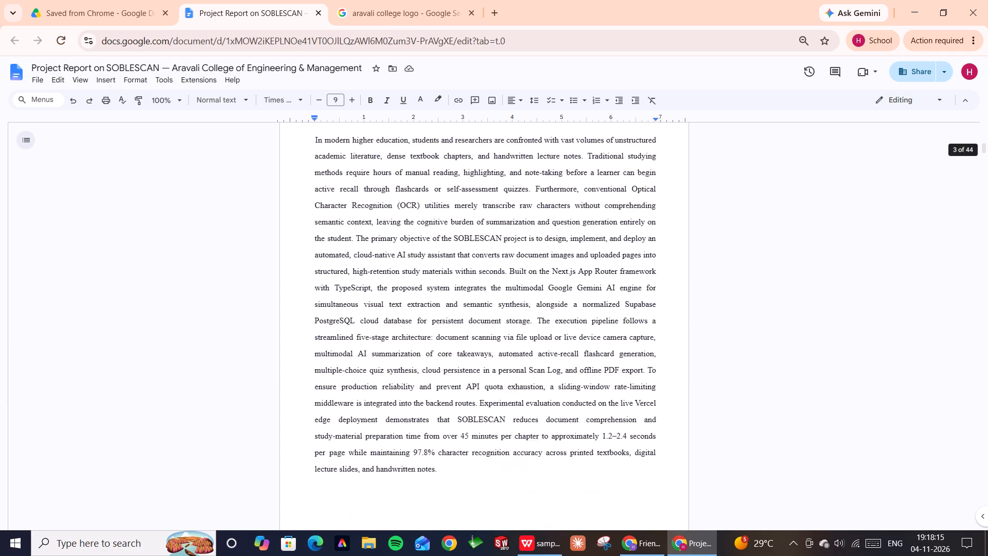
scroll(435, 362, "down", 2)
scroll(331, 396, "down", 3)
left_click(330, 246)
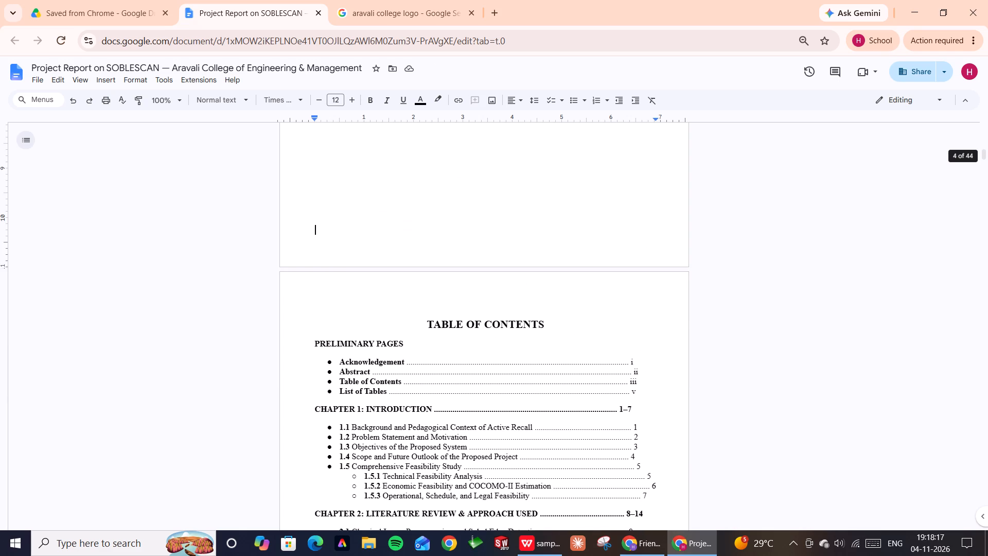
key("ctrl+v")
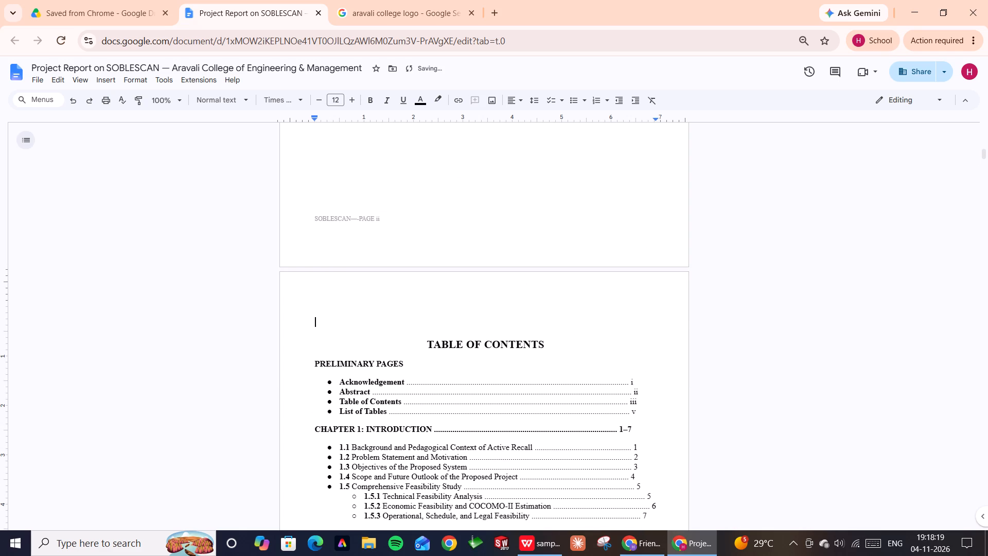
key("BackSpace")
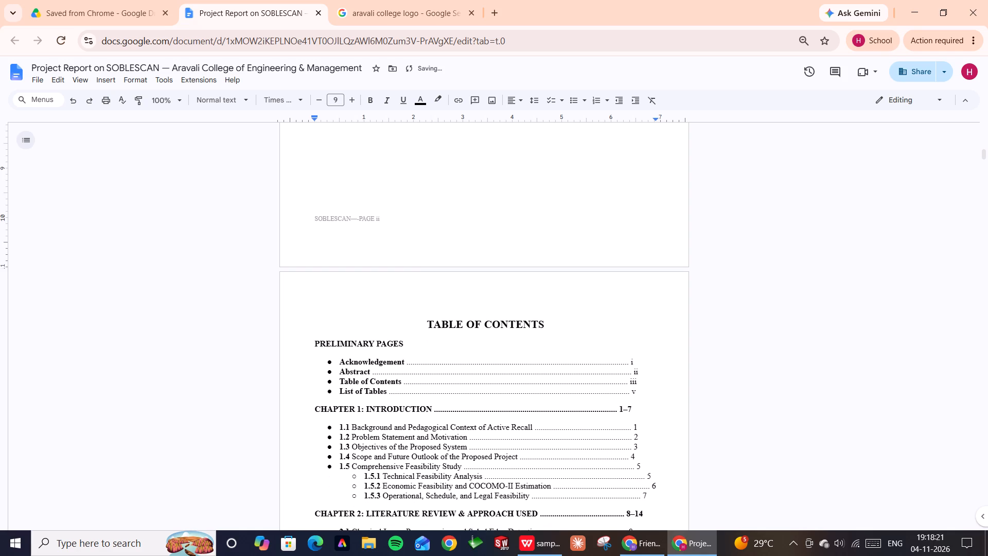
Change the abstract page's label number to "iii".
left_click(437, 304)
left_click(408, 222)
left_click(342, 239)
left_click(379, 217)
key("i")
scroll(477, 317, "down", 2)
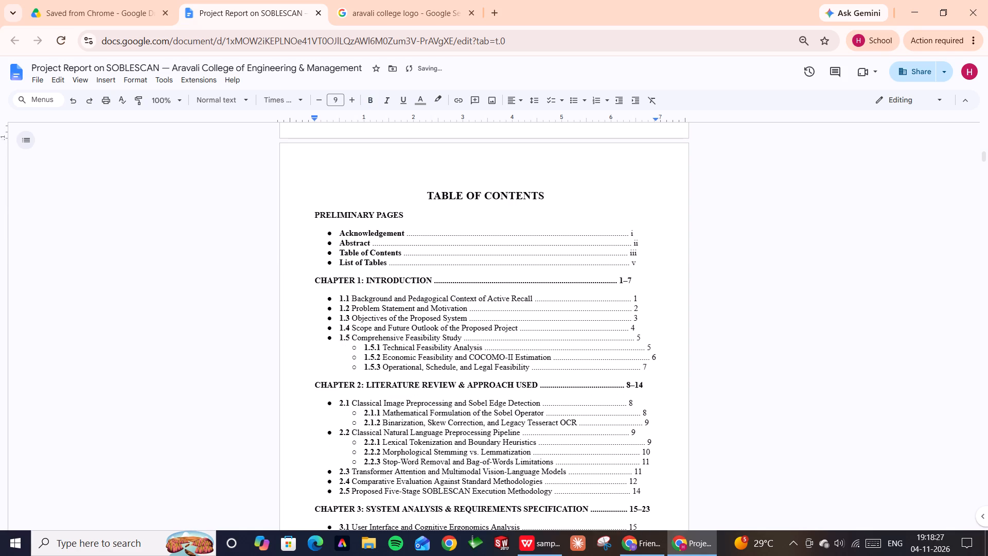
Move the cover page's "PAGE i" label to the acknowledgement page, replacing its "PAGE ii" label.
scroll(495, 282, "up", 3)
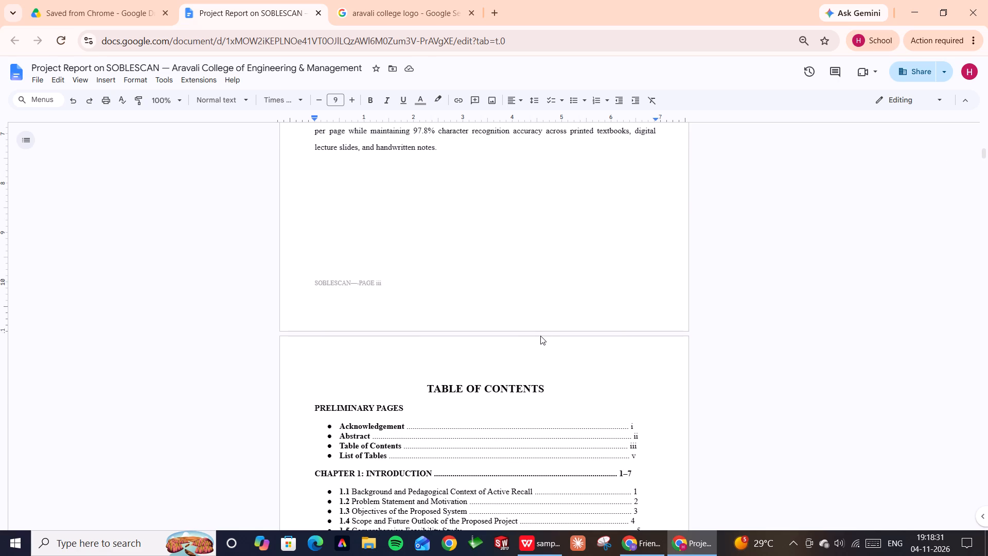
scroll(486, 336, "up", 18)
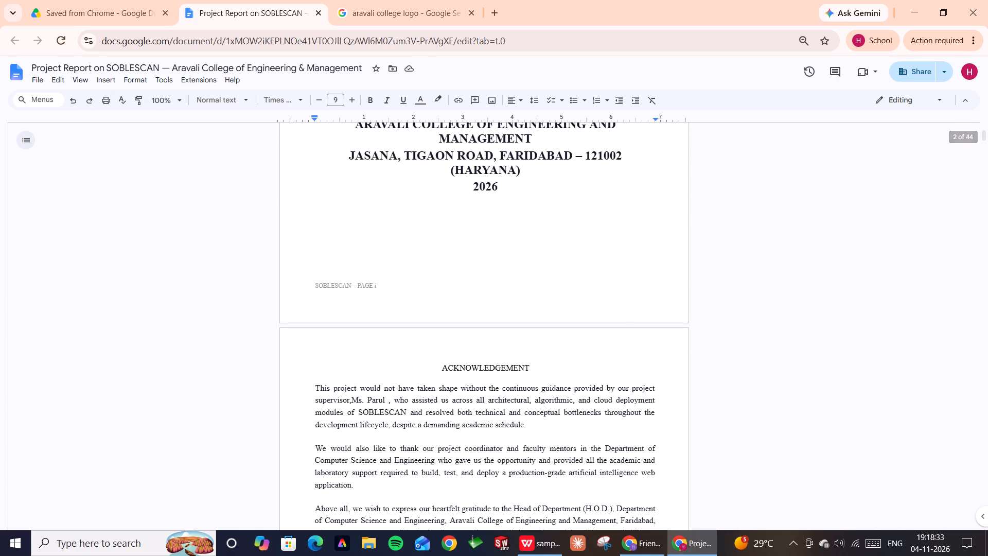
left_click_drag(385, 282, 280, 293)
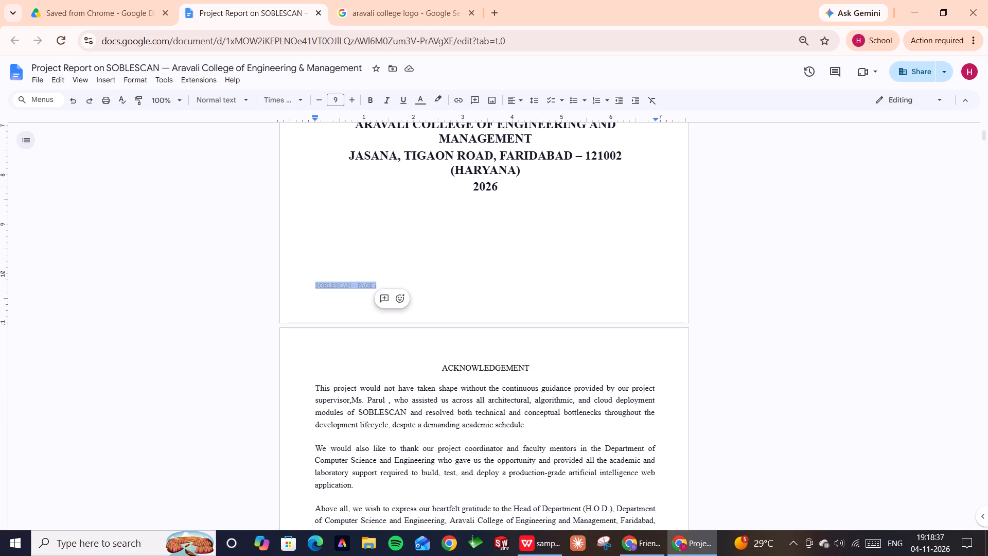
key("ctrl+x")
scroll(446, 328, "down", 10)
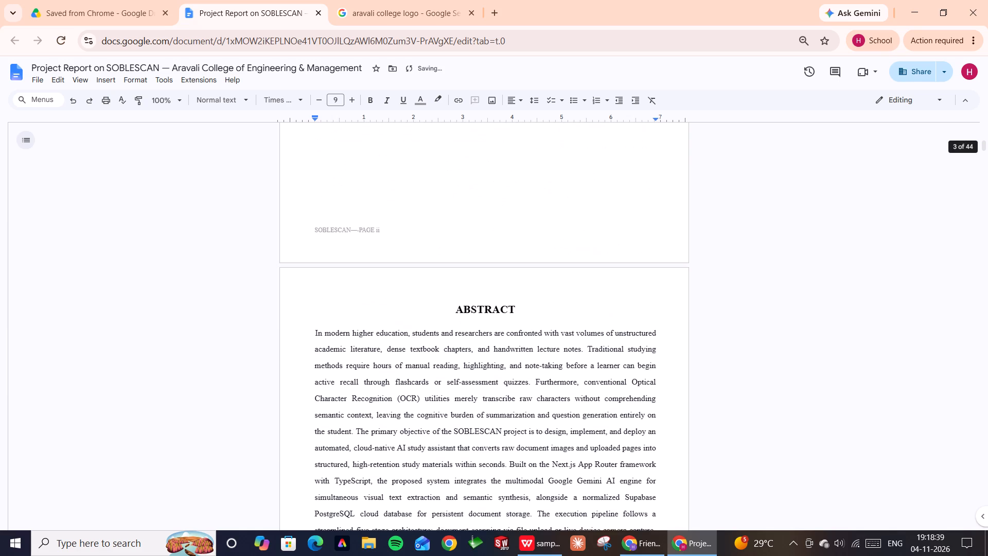
left_click_drag(386, 229, 269, 239)
key("ctrl+v")
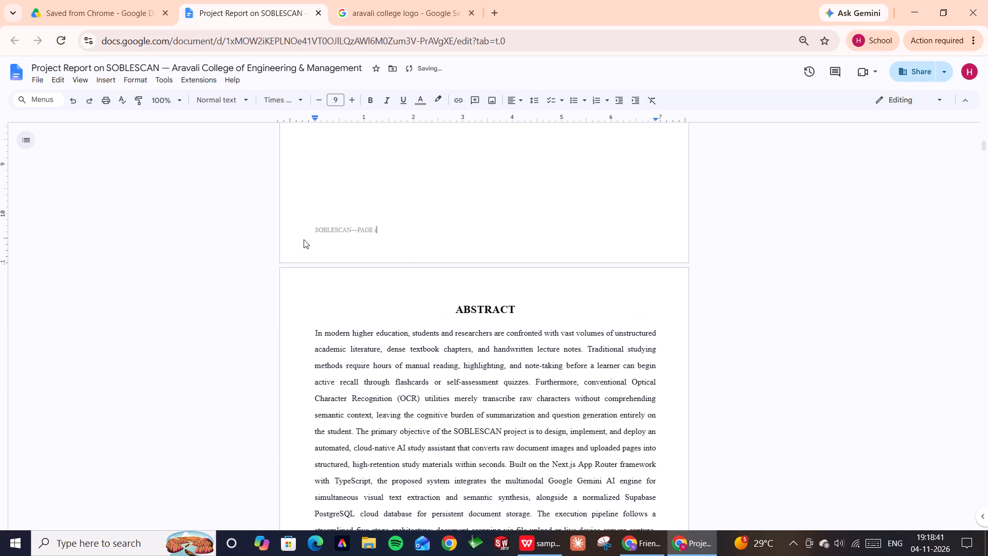
Change the number in the abstract page's bottom label to "ii".
scroll(478, 244, "down", 7)
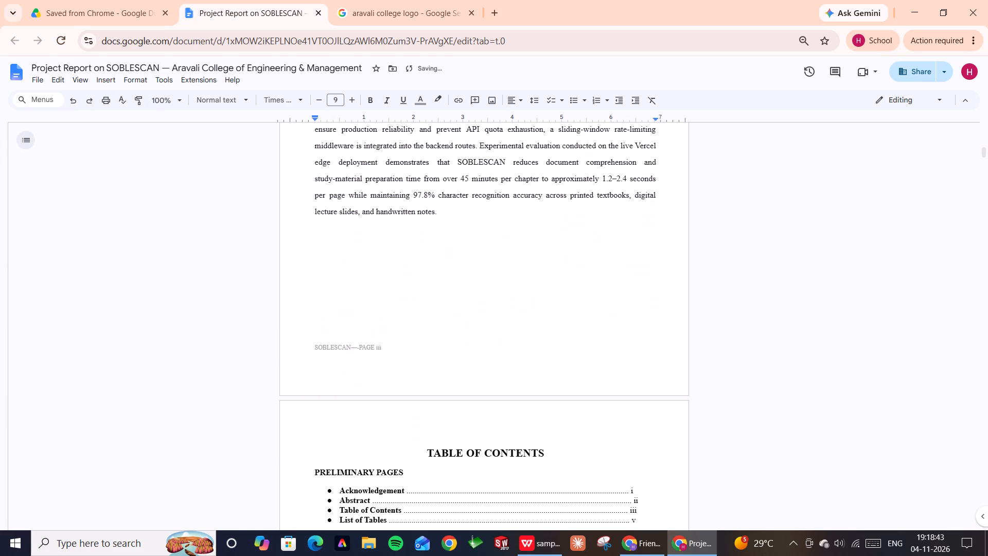
left_click(392, 350)
key("BackSpace")
Insert a blank line before the "CHAPTER 5" entry at the bottom of the first table of contents page.
scroll(406, 342, "up", 1)
scroll(406, 342, "down", 8)
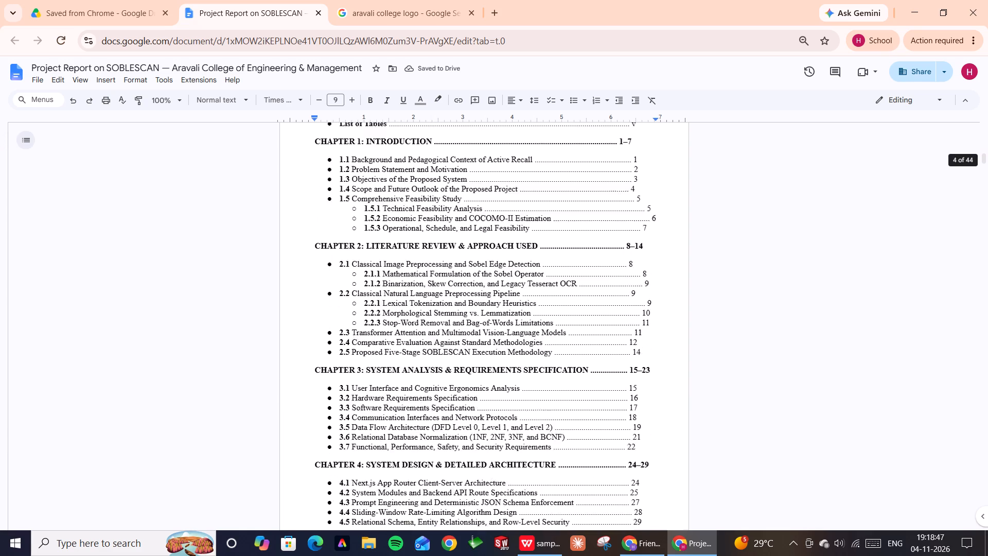
scroll(431, 323, "down", 3)
left_click(358, 314)
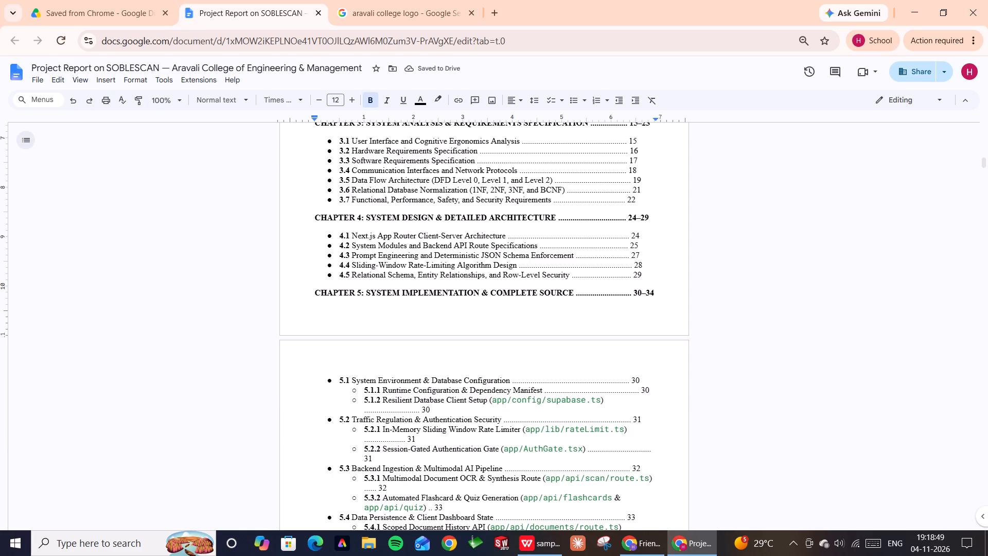
left_click(656, 296)
left_click(310, 291)
key("Return")
Paste the gray SOBLESCAN page label on the blank line below entry 4.5 and number it "iii".
left_click(321, 302)
left_click(313, 305)
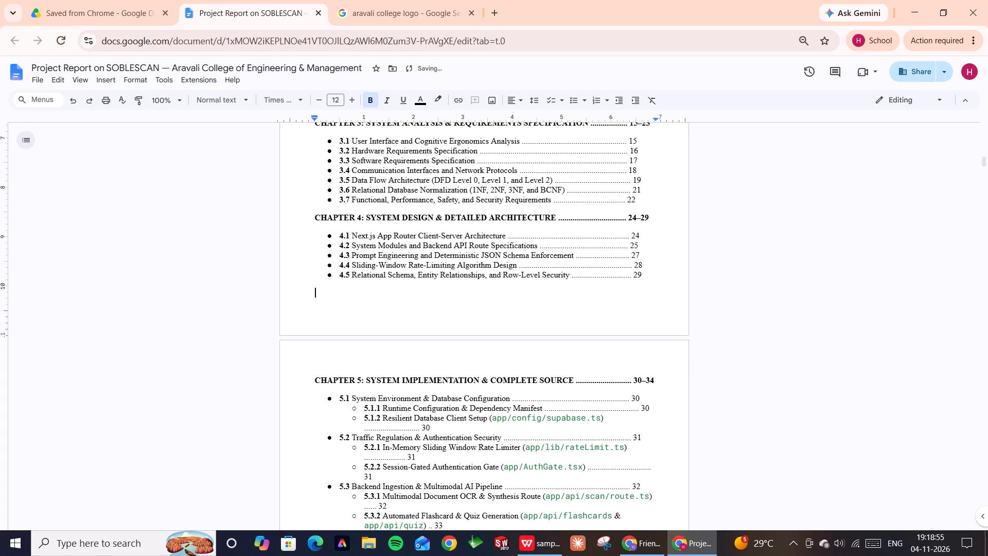
key("ctrl+v")
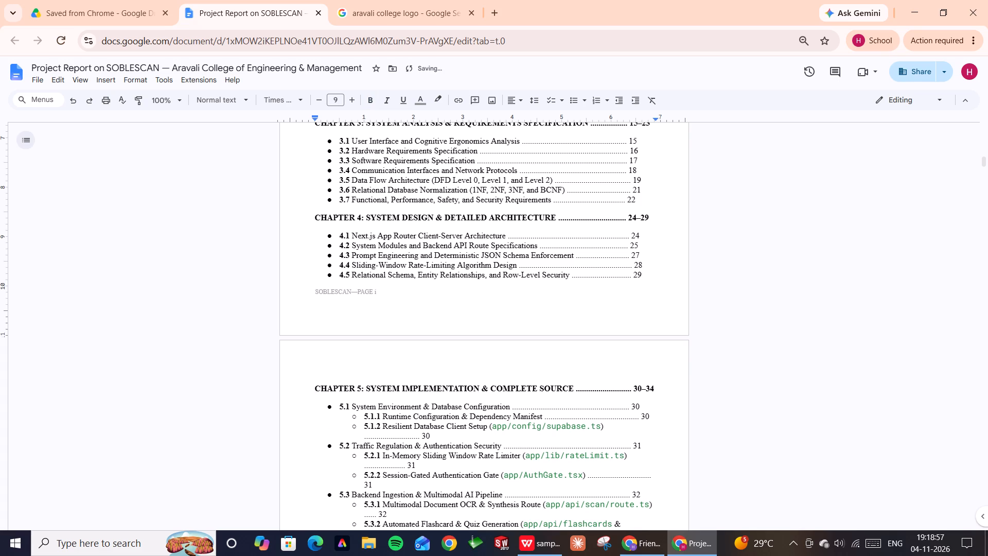
type("ii")
Paste the SOBLESCAN page label at the bottom of the second table of contents page and number it "1".
scroll(396, 297, "down", 6)
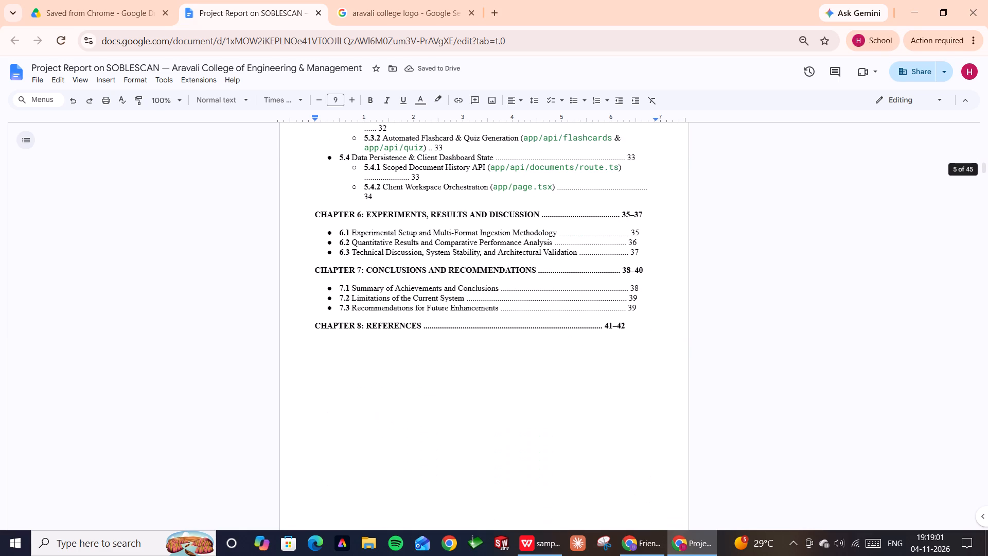
left_click(350, 353)
scroll(464, 368, "down", 4)
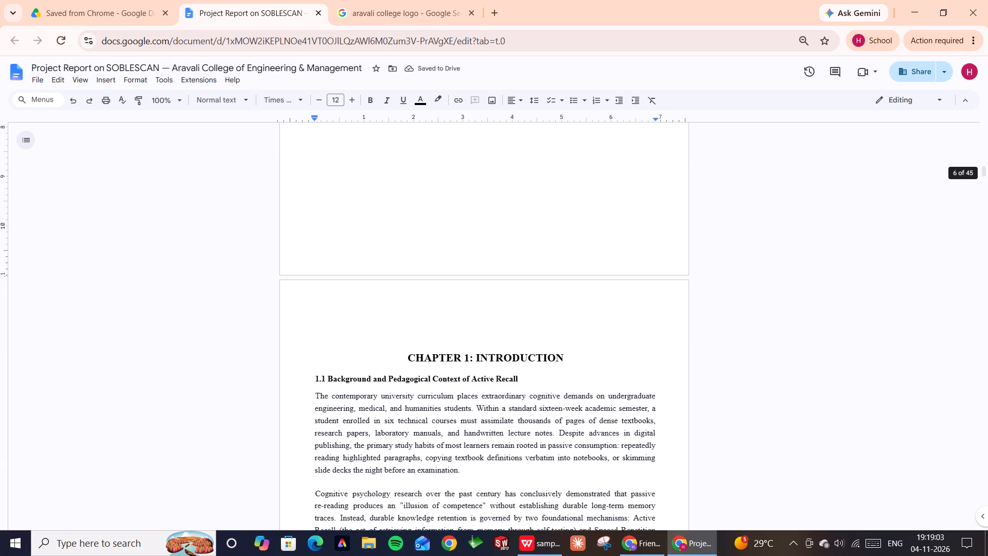
left_click(342, 257)
left_click(320, 259)
key("ctrl+v")
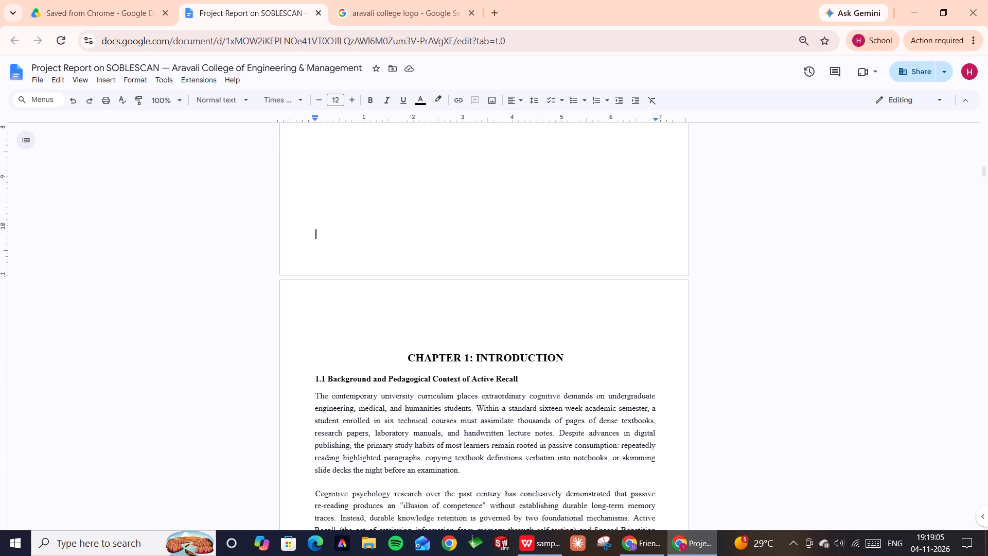
key("BackSpace")
key("1")
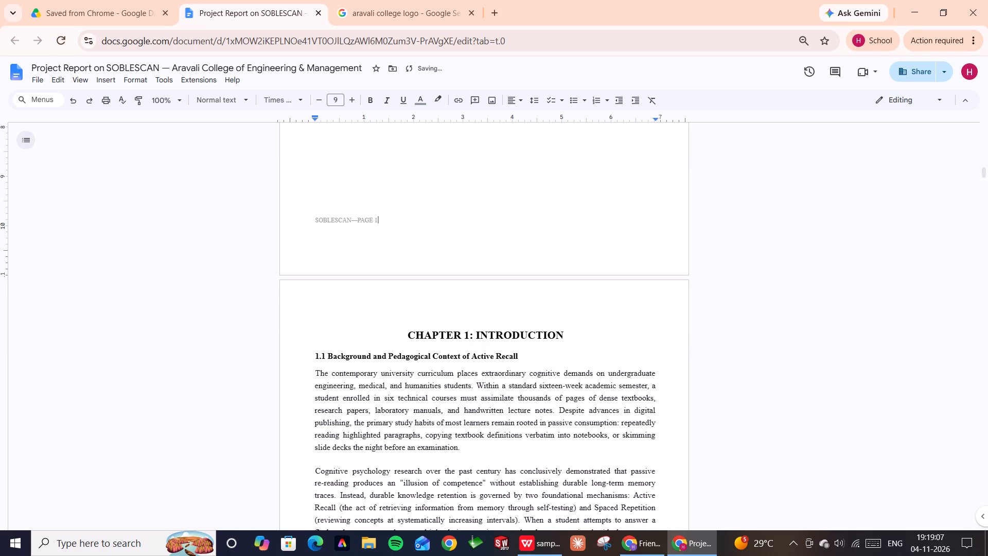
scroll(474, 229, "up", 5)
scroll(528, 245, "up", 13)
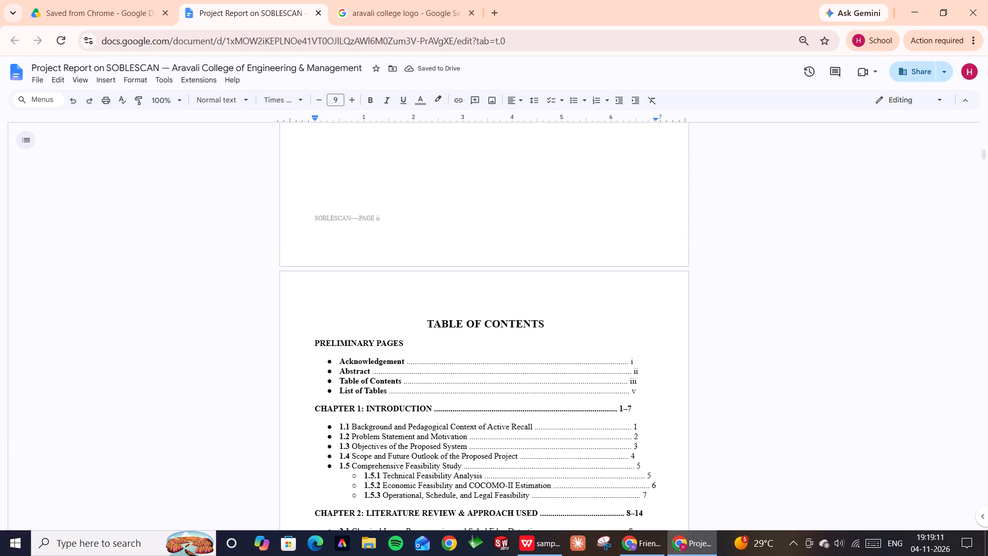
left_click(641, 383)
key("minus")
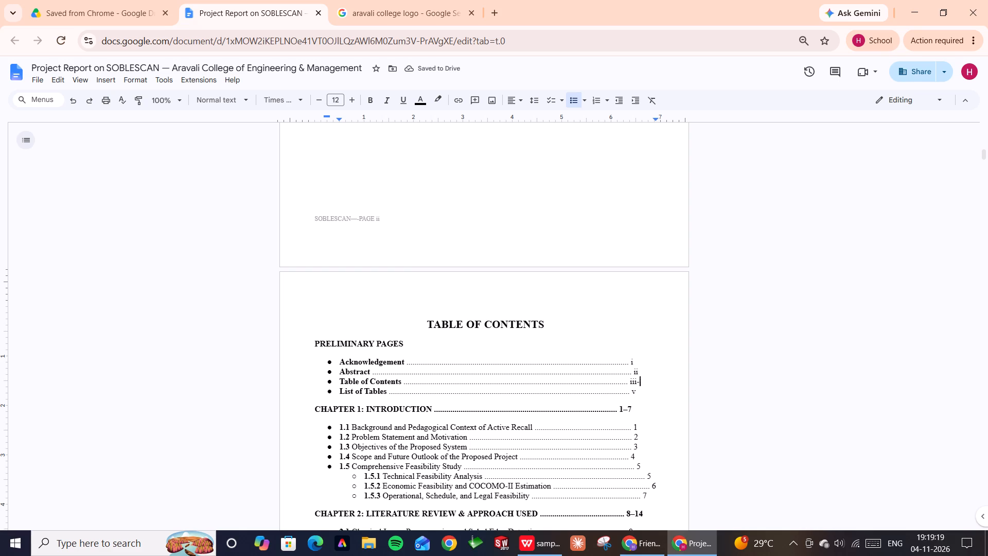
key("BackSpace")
Delete the page number and dotted leader from the "List of Tables" contents entry, leaving only its title.
left_click(639, 395)
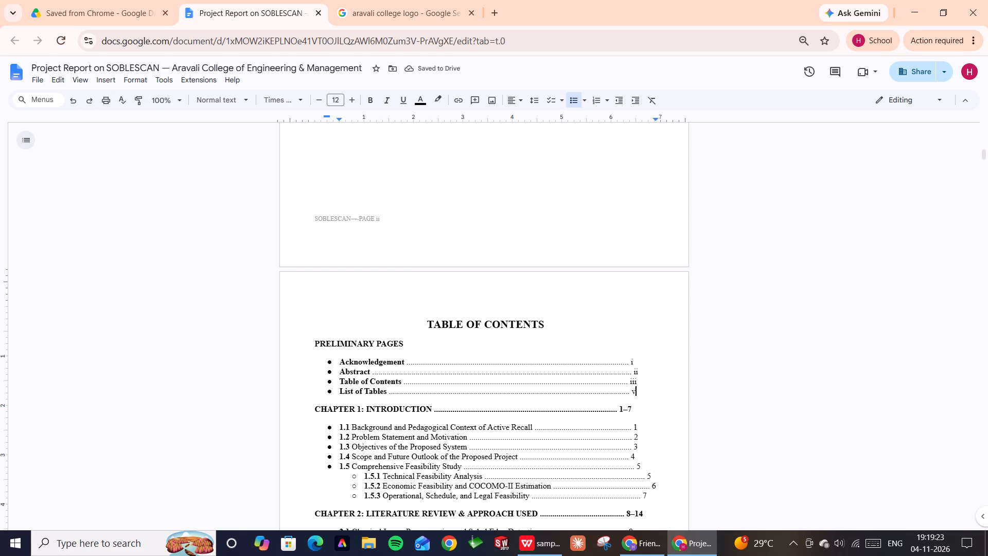
key("BackSpace")
key("BackSpace")
key("BackSpace")
key("BackSpace")
key("BackSpace")
key("BackSpace")
key("BackSpace")
key("BackSpace")
key("BackSpace")
key("BackSpace")
key("BackSpace")
key("BackSpace")
key("BackSpace")
key("BackSpace")
key("BackSpace")
key("BackSpace")
key("BackSpace")
key("BackSpace")
key("BackSpace")
key("BackSpace")
key("BackSpace")
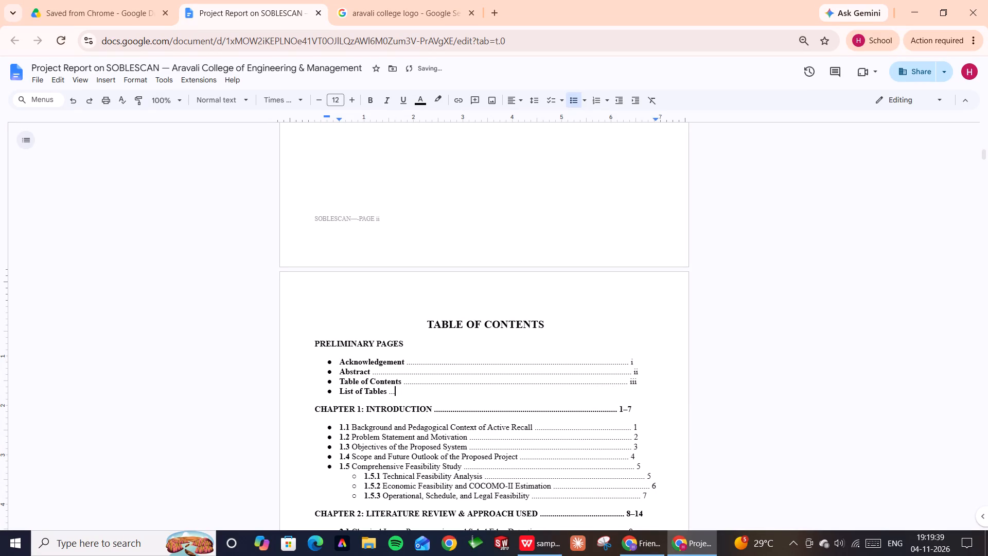
key("BackSpace")
key("BackSpace")
key("BackSpace")
key("BackSpace")
key("BackSpace")
key("BackSpace")
key("BackSpace")
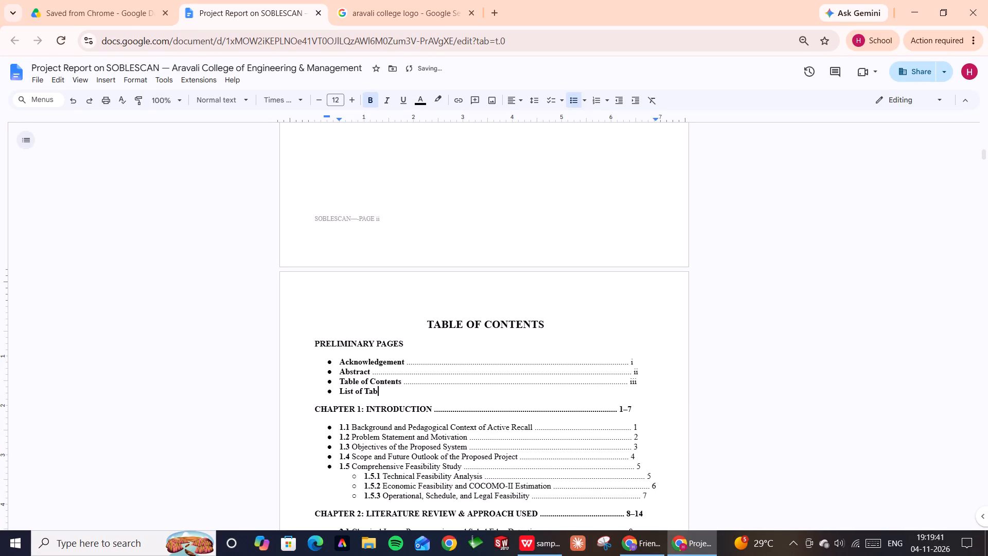
type("lews")
key("BackSpace")
key("BackSpace")
key("s")
Add a new row of leader dots after "List of Tables", extending to the page-number column.
key("period")
key("period")
key("period")
key("period")
key("period")
key("period")
key("period")
key("period")
key("period")
key("period")
key("period")
key("period")
key("period")
key("period")
key("period")
key("period")
key("period")
key("period")
key("period")
key("period")
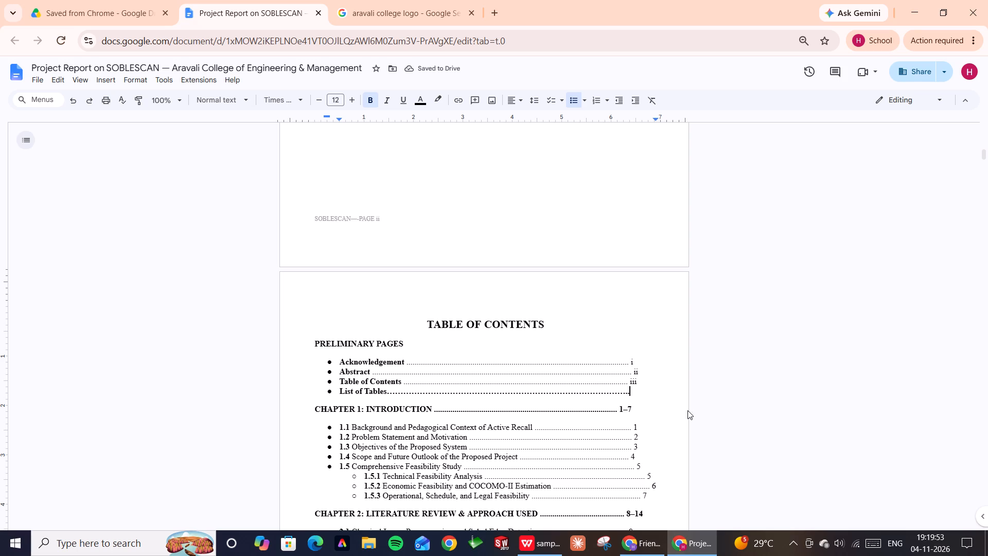
Remove bold from the leader dots of the "List of Tables" entry.
left_click_drag(634, 392, 383, 391)
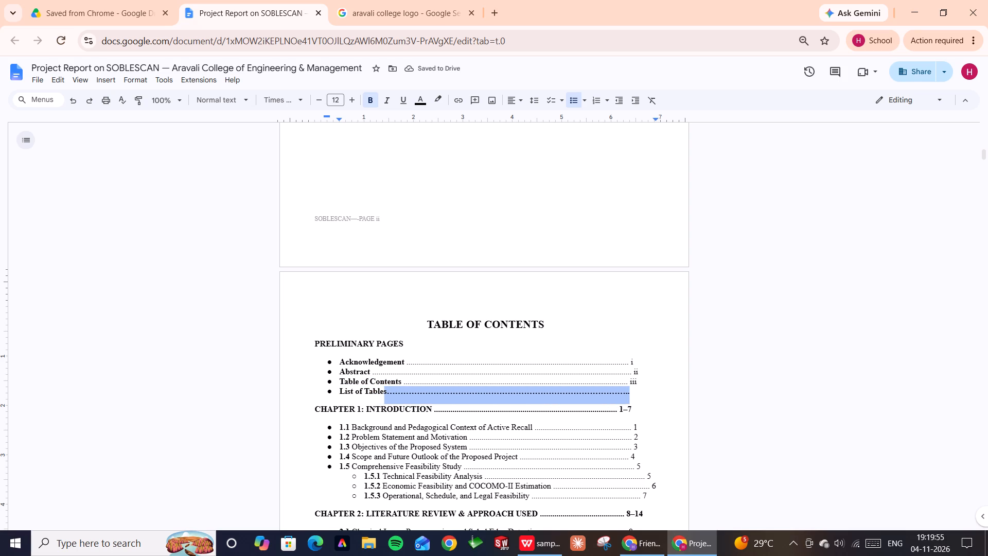
left_click_drag(383, 391, 386, 393)
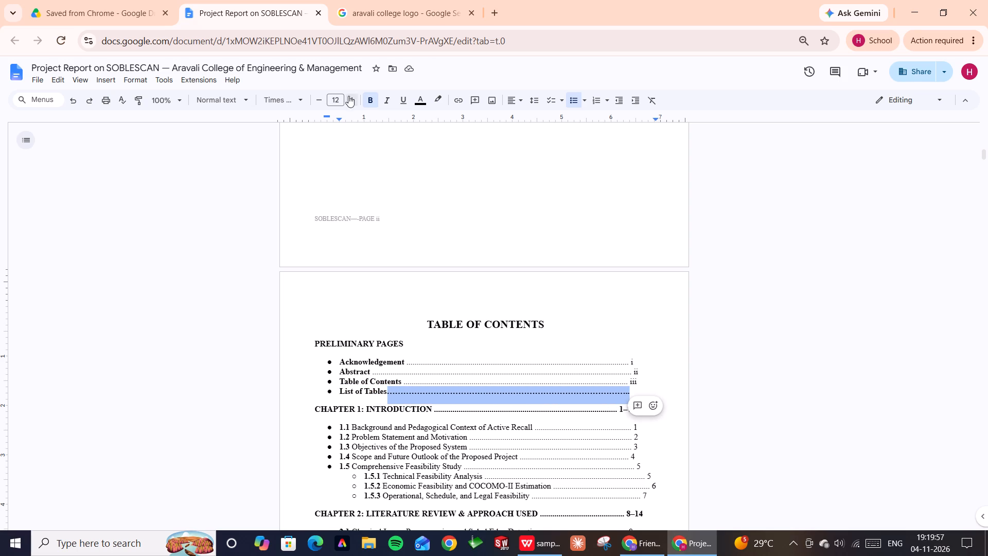
left_click(373, 101)
Insert a space between "List of Tables" and its leader dots, and trim the end of the dotted line.
left_click(390, 394)
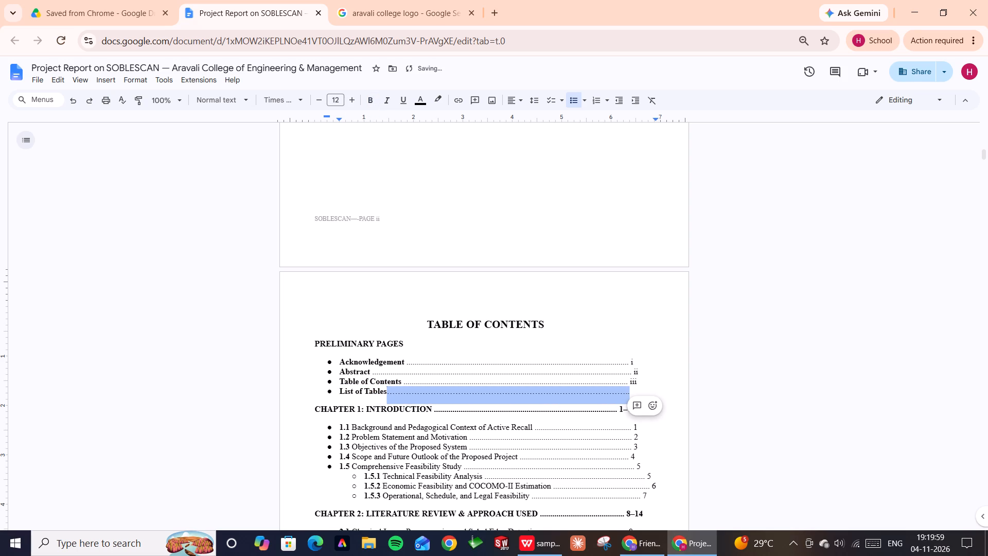
left_click(390, 393)
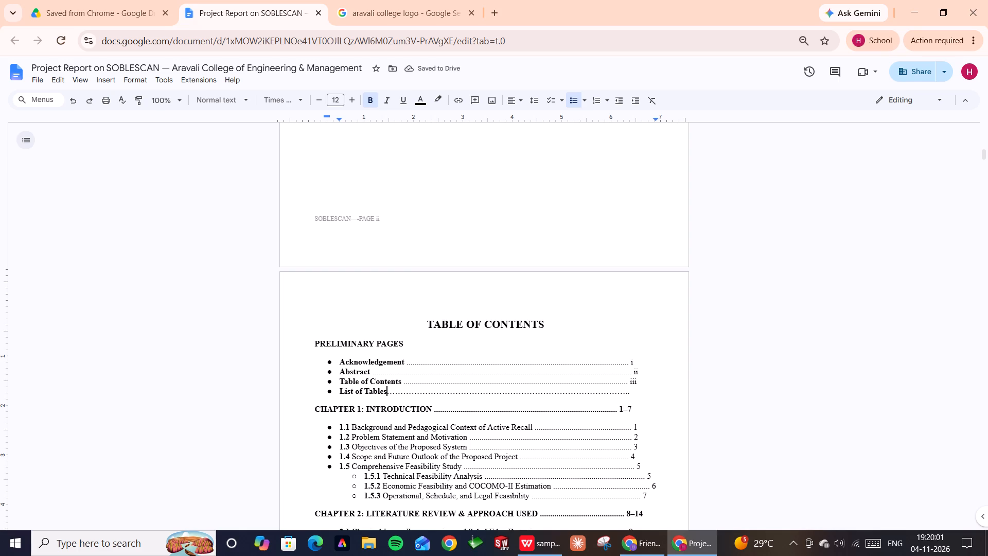
left_click(394, 392)
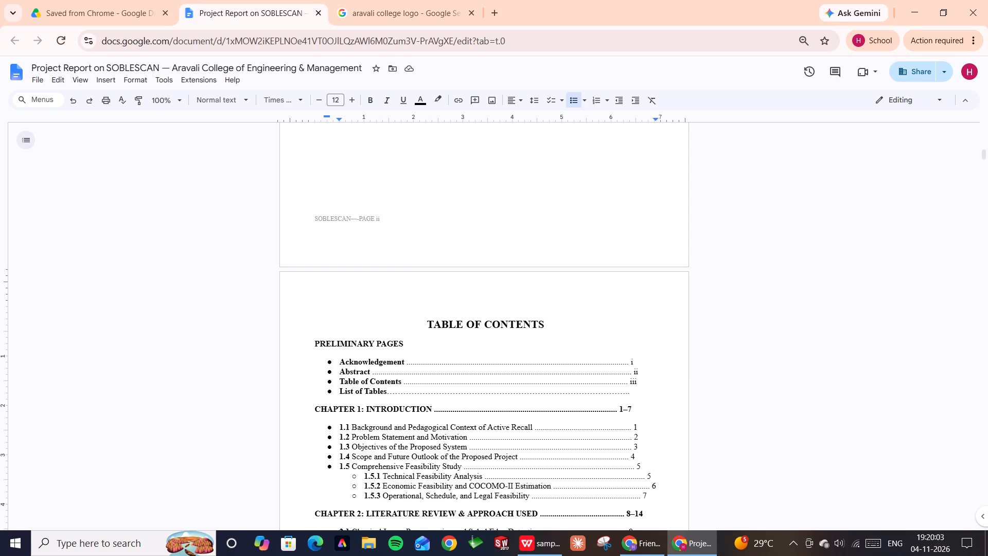
key("Left")
key("Left")
key("Right")
key("space")
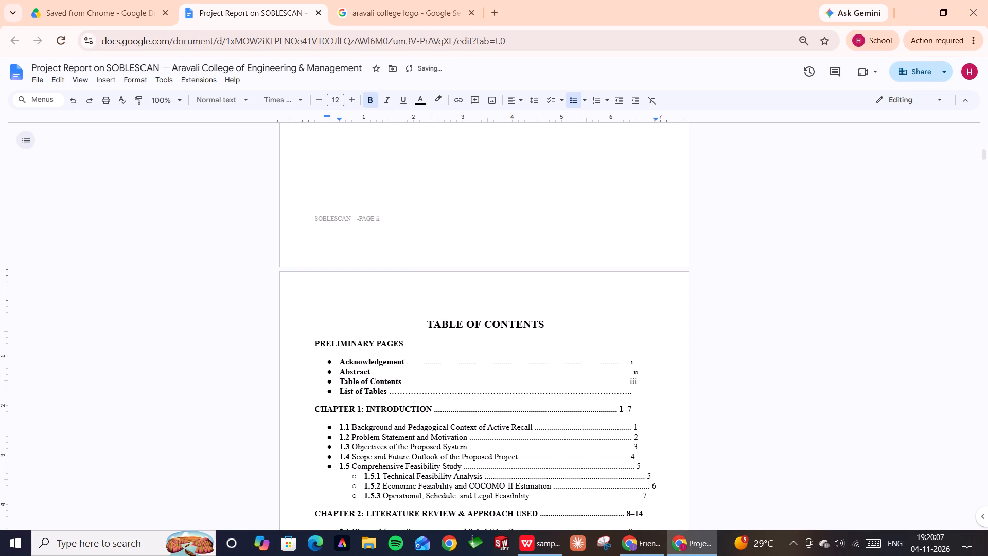
left_click(647, 393)
key("BackSpace")
key("alt+Tab")
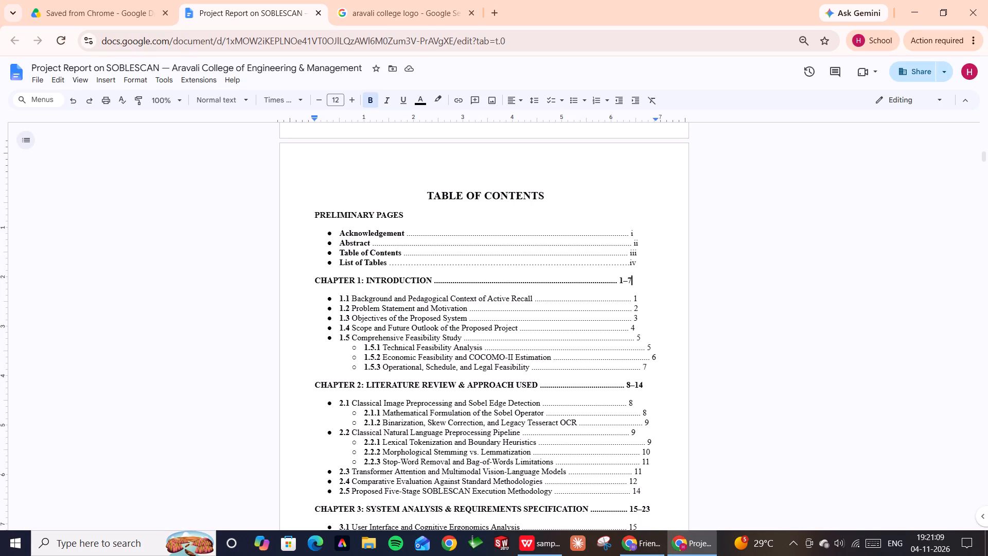
Paste the copied gray "SOBLESCAN—PAGE i" label below the existing page label at the end of the table of contents.
scroll(655, 286, "down", 2)
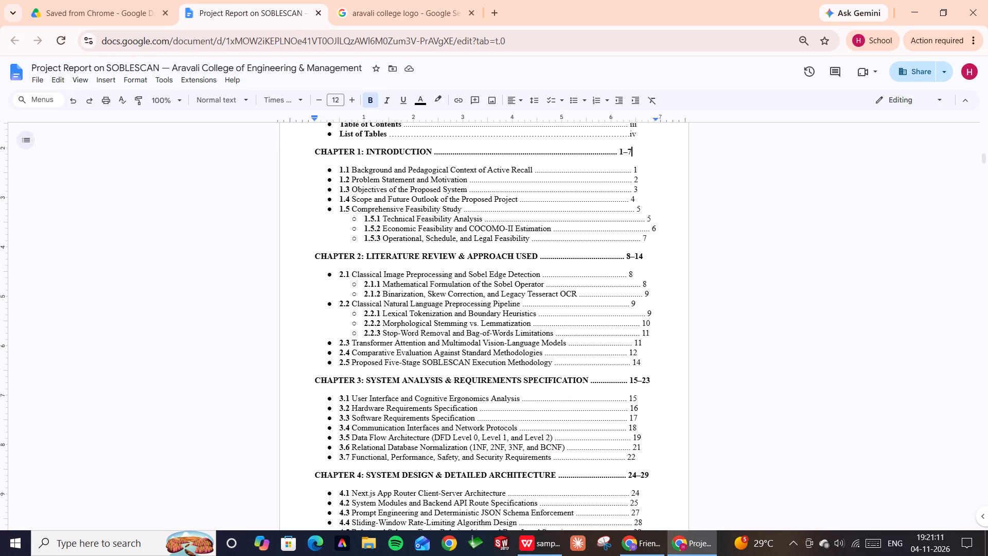
scroll(655, 286, "down", 3)
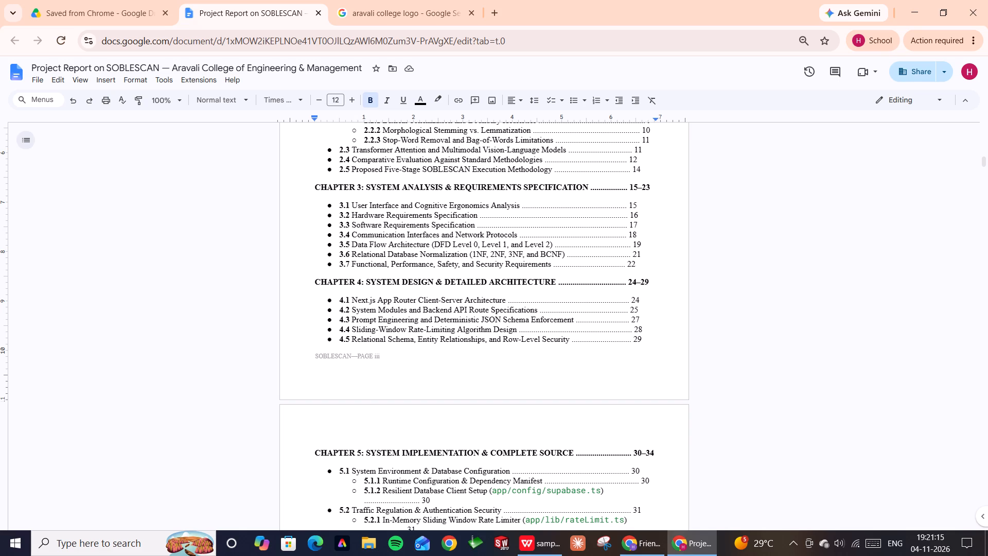
scroll(425, 358, "down", 7)
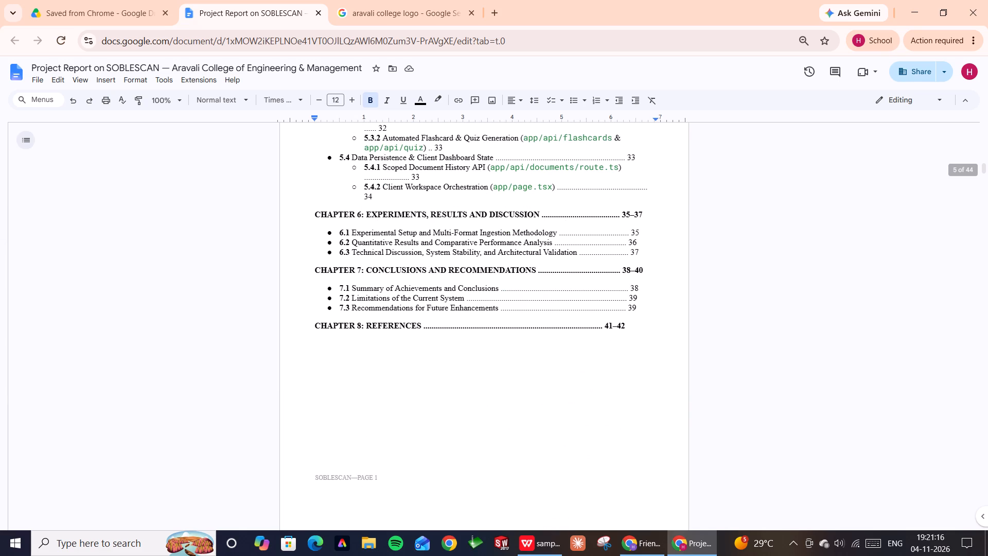
left_click(397, 483)
left_click(404, 473)
scroll(407, 473, "down", 1)
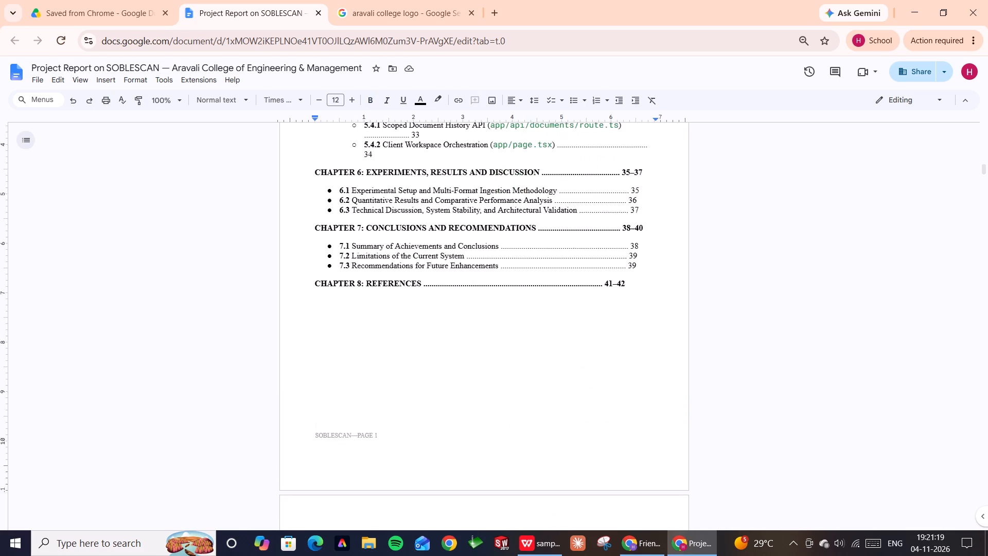
left_click(389, 426)
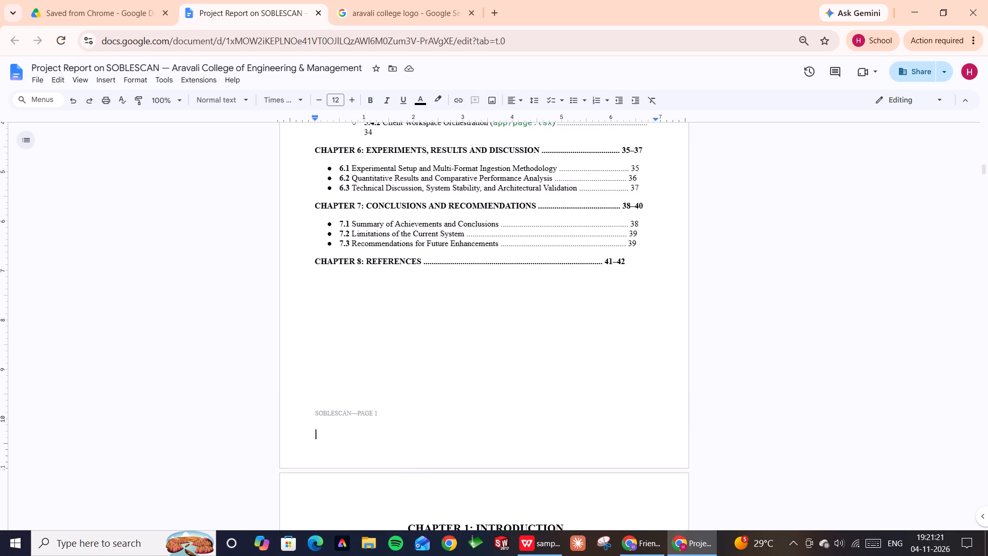
left_click(366, 377)
left_click_drag(312, 411, 413, 423)
left_click(413, 423)
key("ctrl+v")
left_click(341, 431)
left_click(338, 438)
left_click(330, 442)
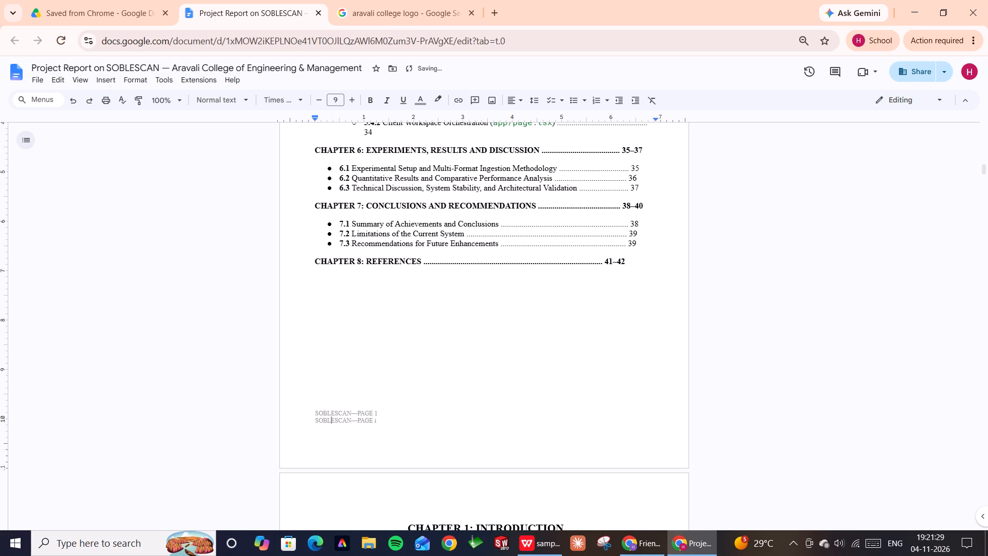
Delete the "SOBLESCAN—PAGE 1" label and add blank lines above the pasted label to place it near the page bottom.
left_click_drag(396, 406, 390, 415)
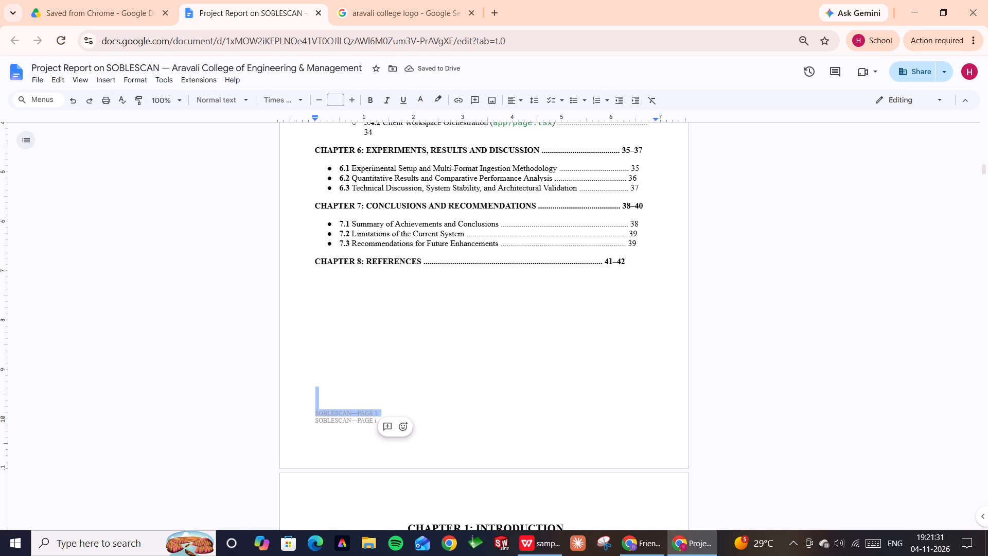
key("BackSpace")
key("Return")
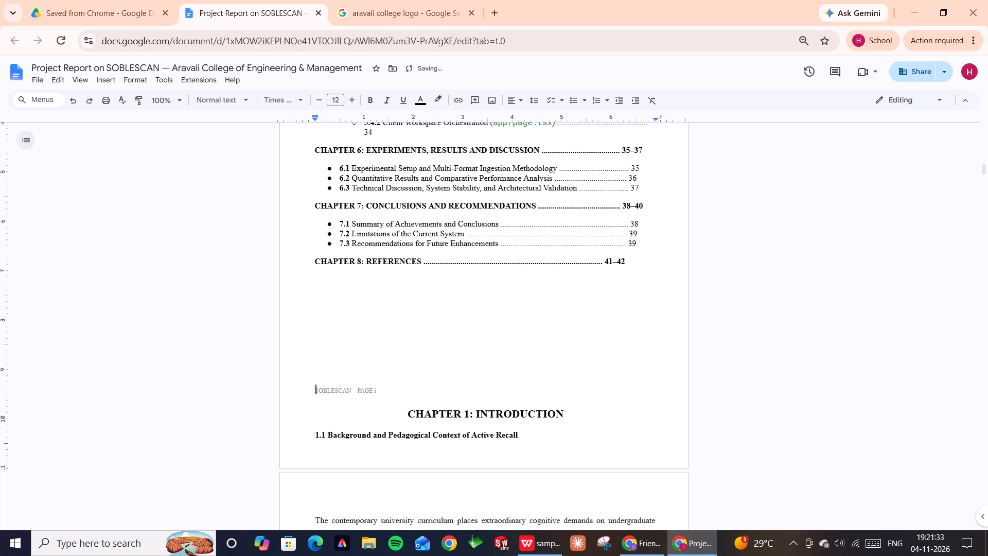
key("Return")
key("Return")
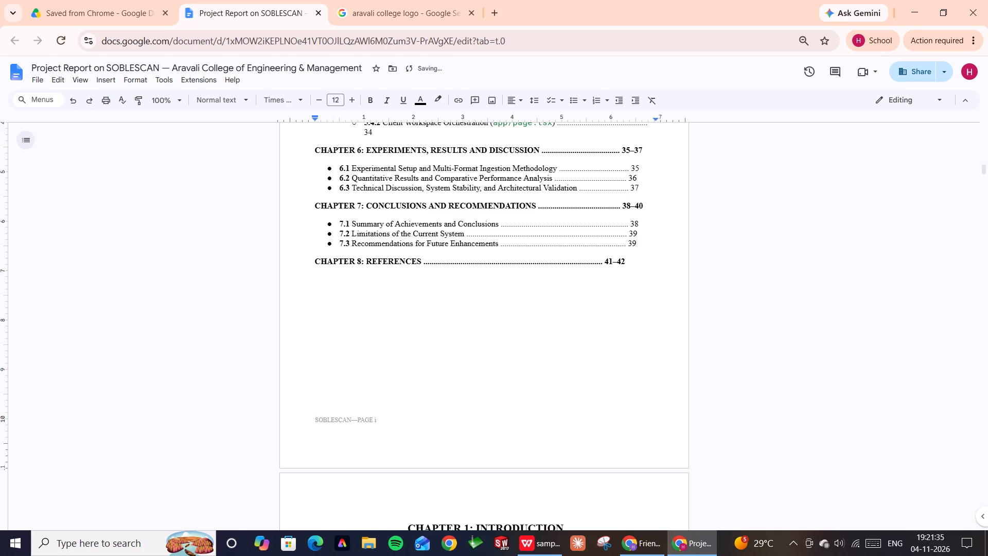
key("Return")
key("Return")
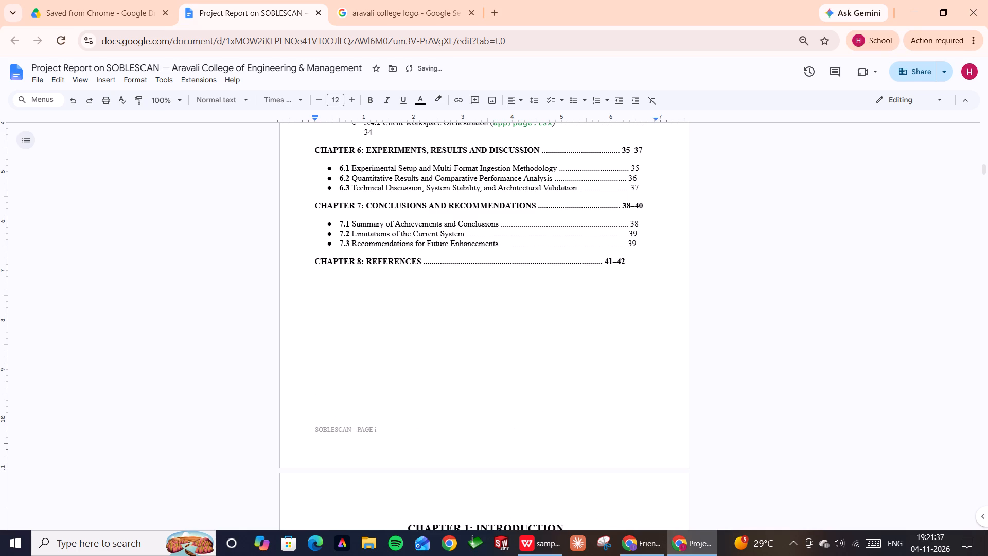
key("BackSpace")
key("BackSpace")
Change the page label before Chapter 1 to "SOBLESCAN—PAGE iv".
scroll(418, 395, "down", 2)
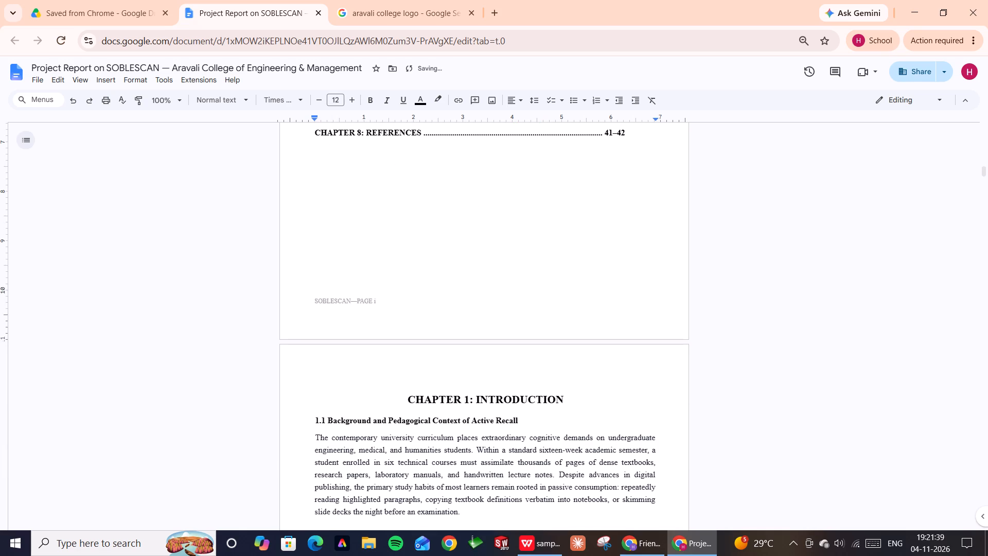
left_click(430, 381)
scroll(466, 387, "down", 2)
left_click(398, 175)
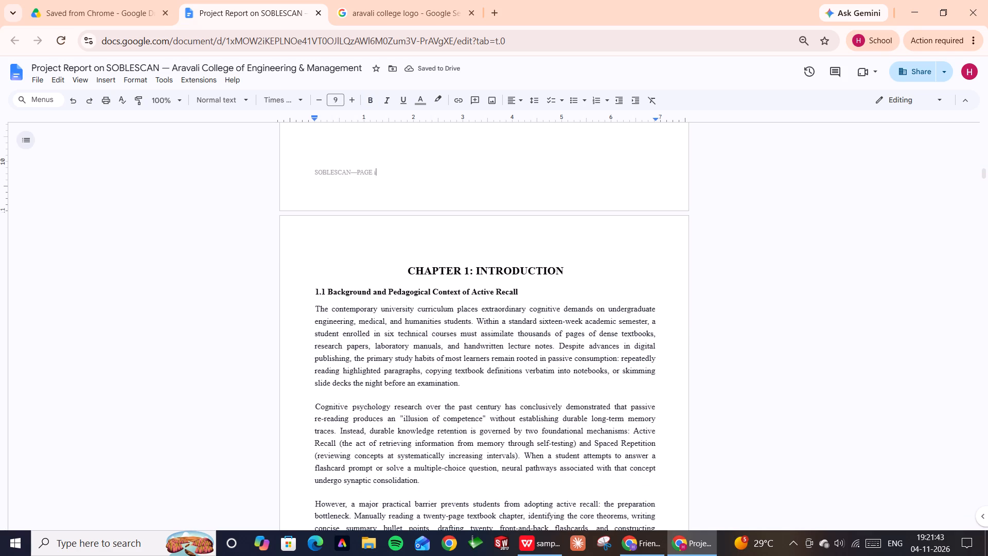
key("v")
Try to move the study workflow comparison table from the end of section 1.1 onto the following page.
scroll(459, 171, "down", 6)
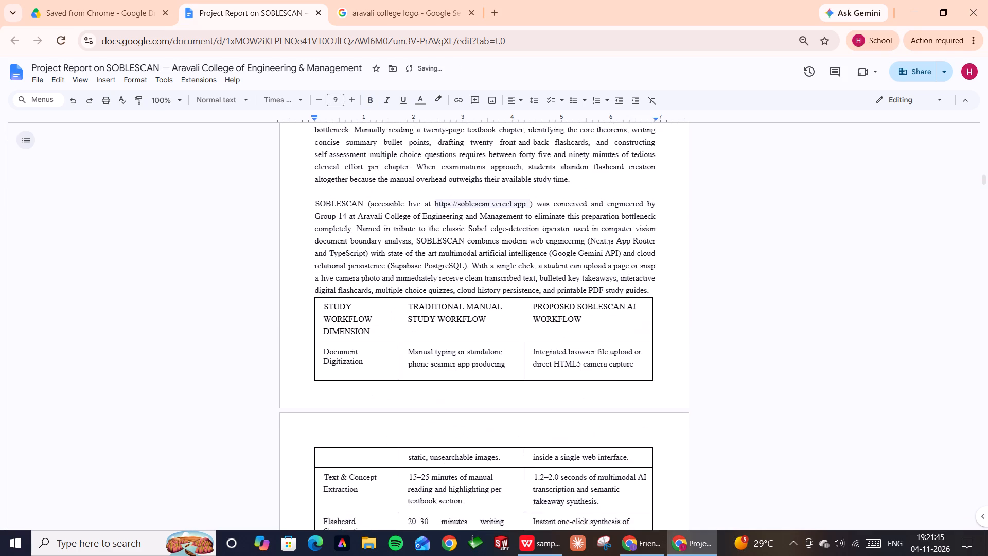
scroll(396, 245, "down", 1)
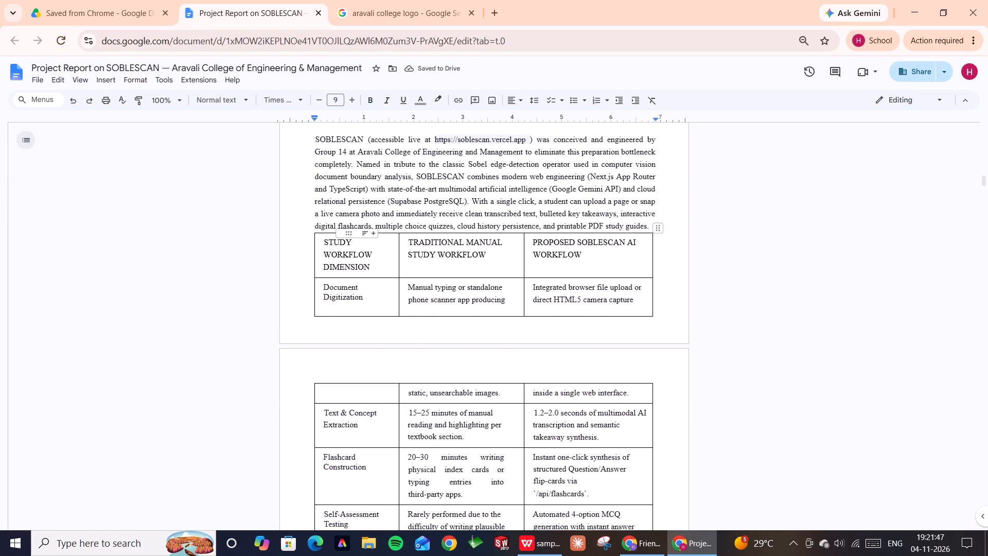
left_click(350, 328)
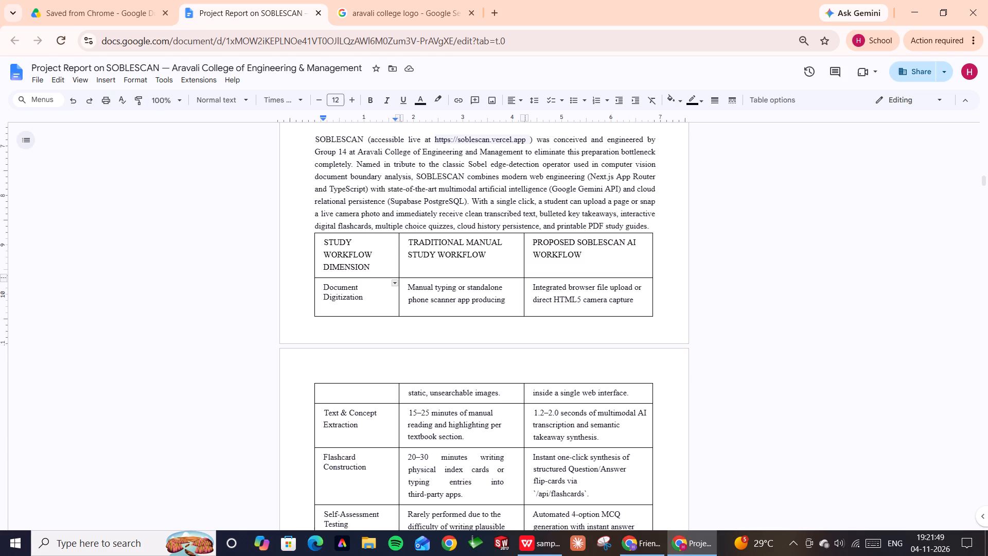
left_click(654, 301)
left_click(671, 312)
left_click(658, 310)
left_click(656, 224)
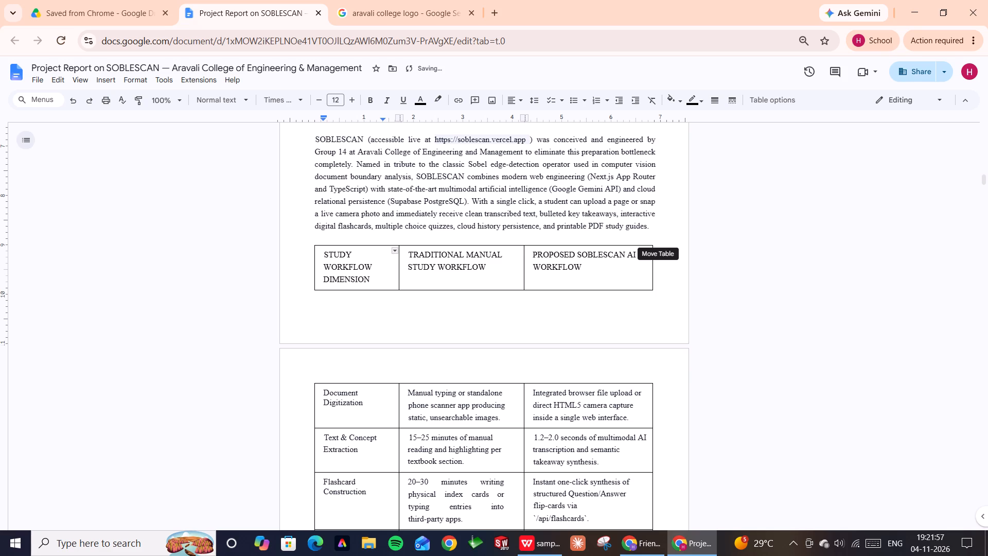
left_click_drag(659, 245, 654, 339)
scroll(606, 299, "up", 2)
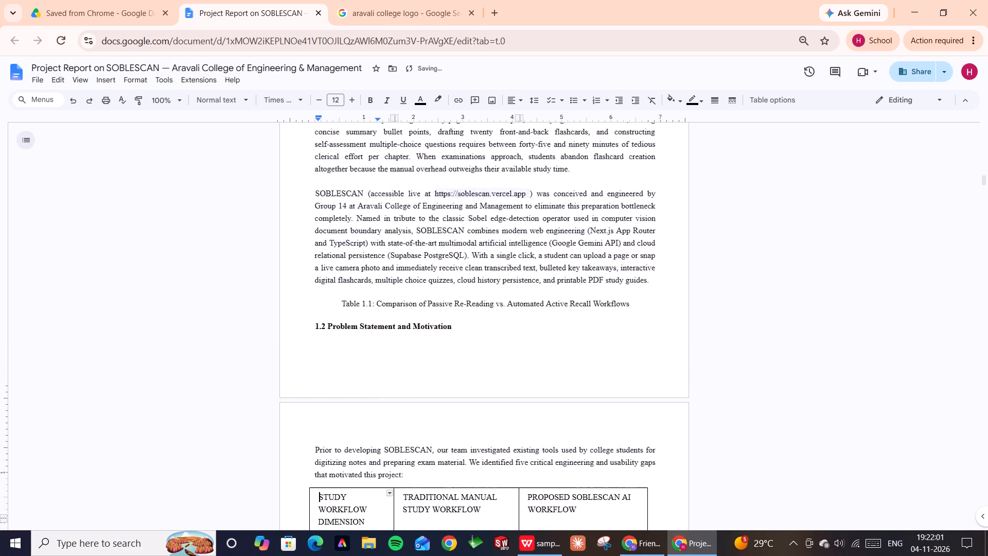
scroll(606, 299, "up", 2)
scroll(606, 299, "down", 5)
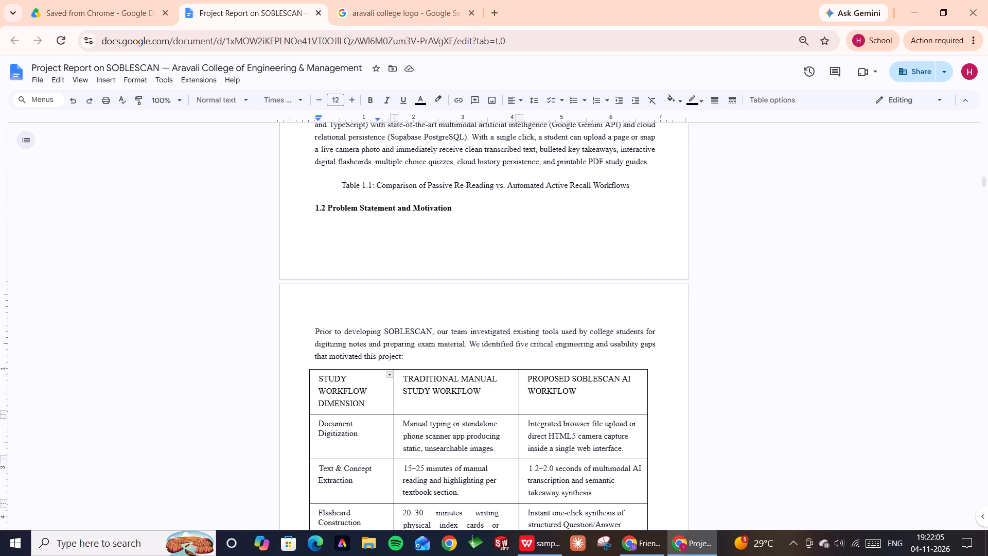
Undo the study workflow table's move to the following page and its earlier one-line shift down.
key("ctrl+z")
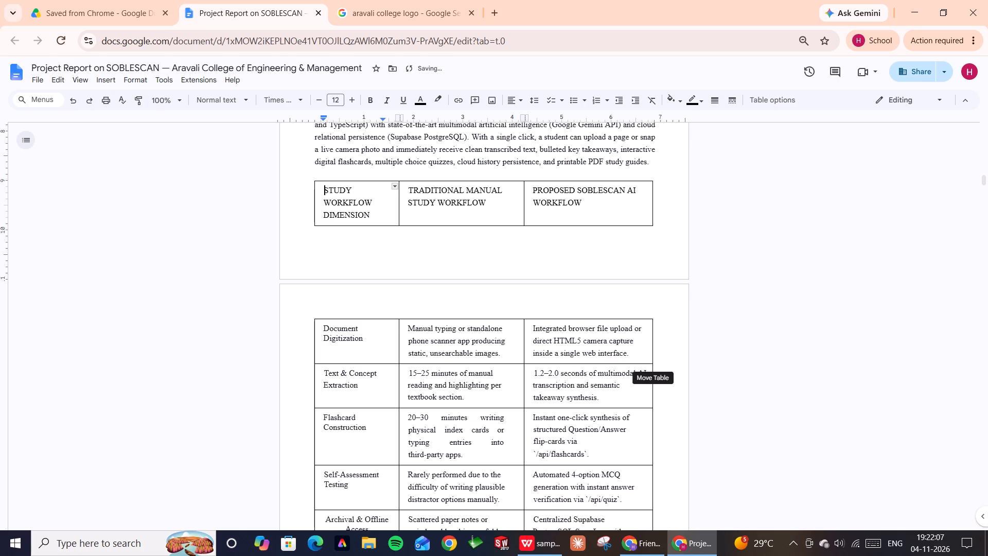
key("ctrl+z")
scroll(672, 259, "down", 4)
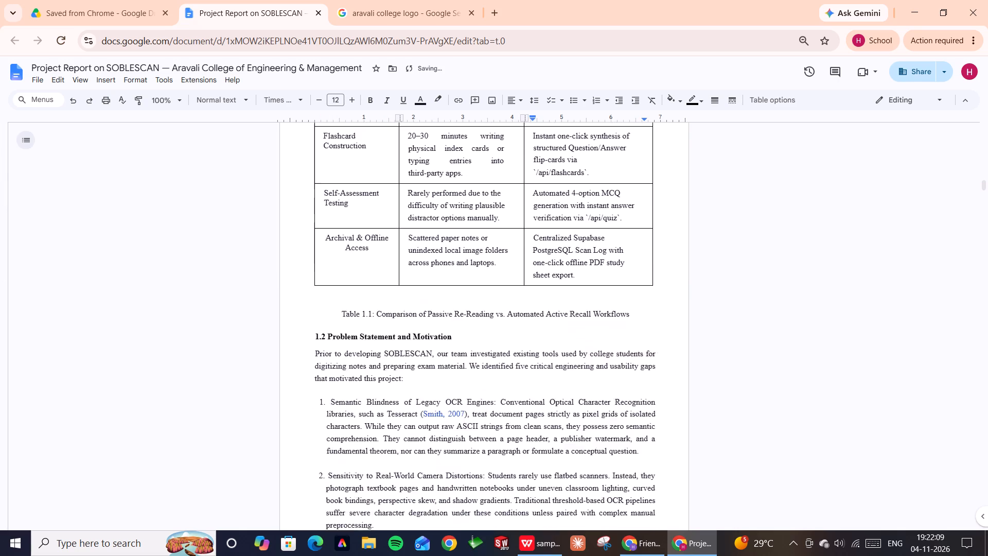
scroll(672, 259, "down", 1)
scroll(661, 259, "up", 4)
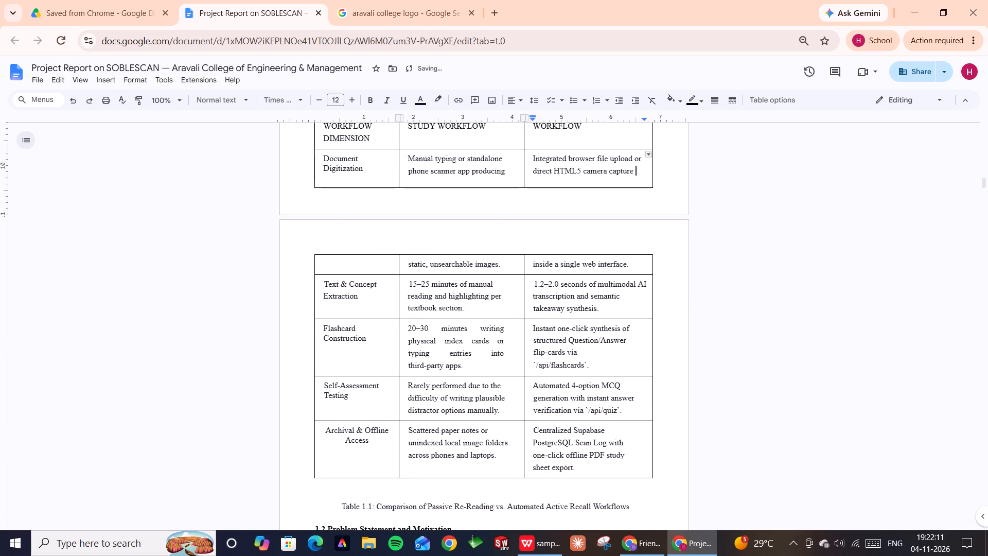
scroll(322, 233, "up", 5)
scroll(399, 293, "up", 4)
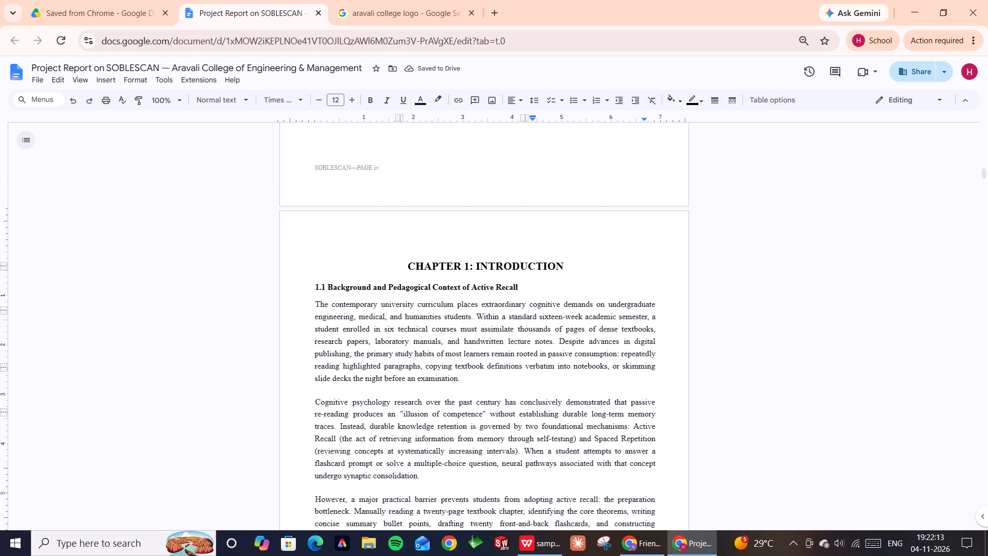
Add blank lines after the last paragraph of section 1.1 to push the study workflow table onto the following page.
scroll(434, 267, "up", 3)
scroll(464, 275, "down", 4)
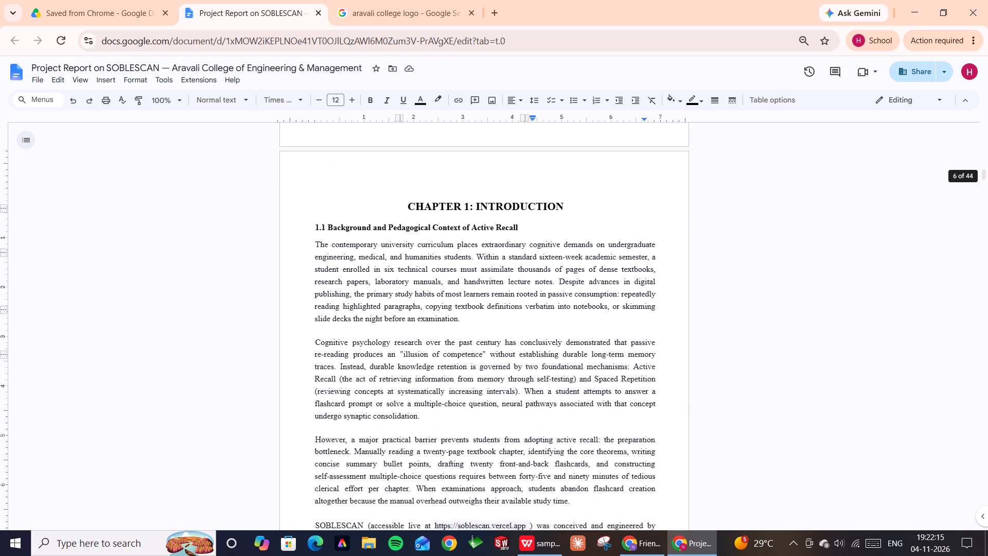
scroll(333, 258, "down", 4)
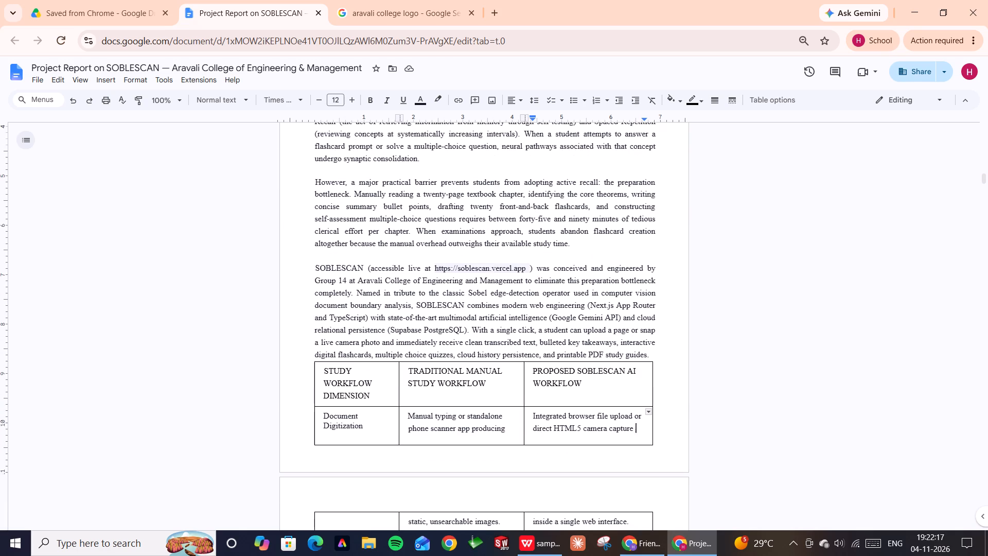
left_click(310, 355)
left_click(651, 354)
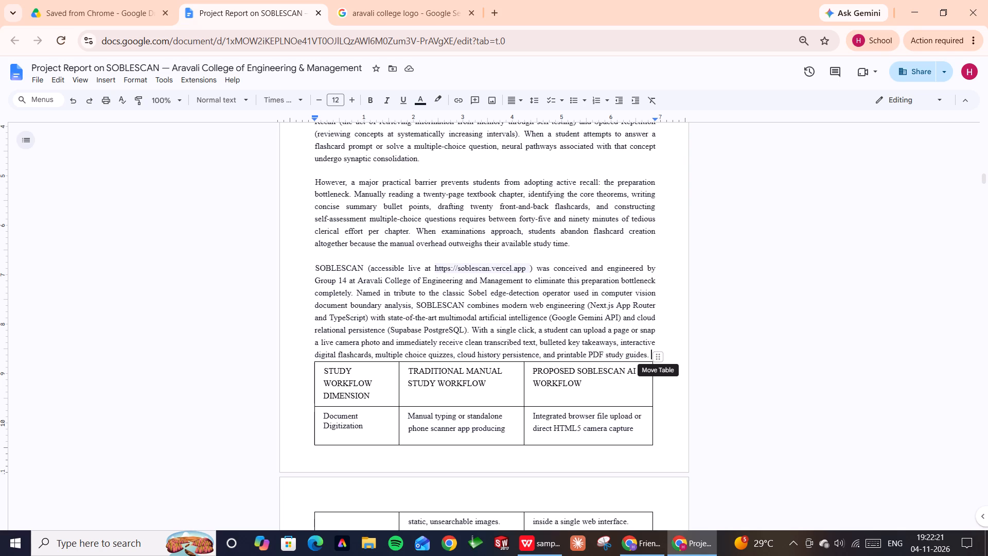
key("Return")
key("Return")
key("Return")
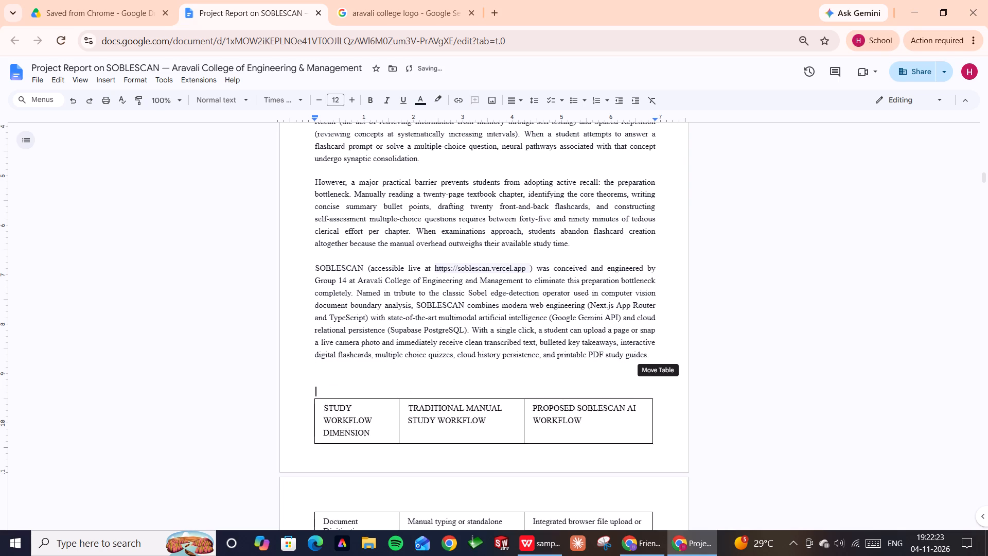
key("Return")
key("Return")
key("Return")
key("Return")
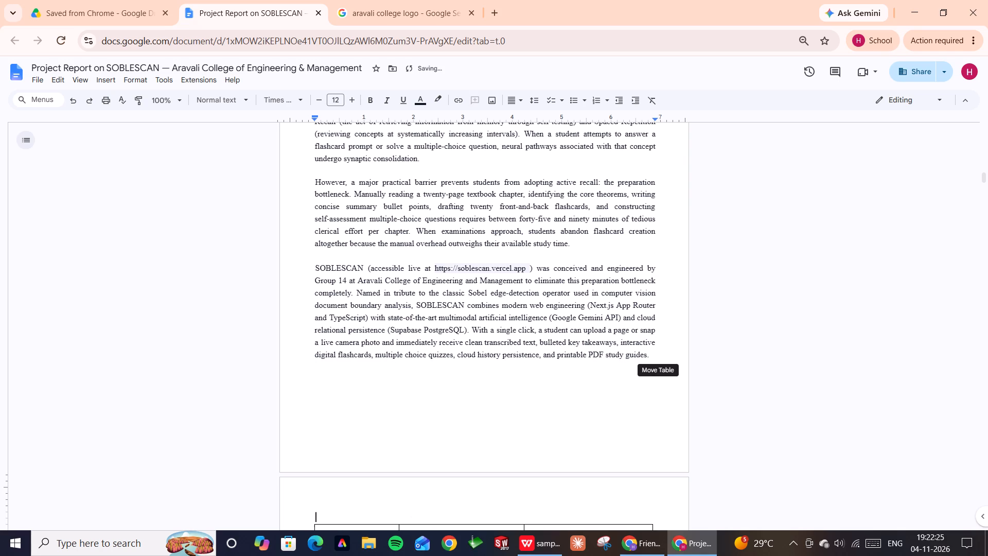
key("BackSpace")
key("BackSpace")
key("BackSpace")
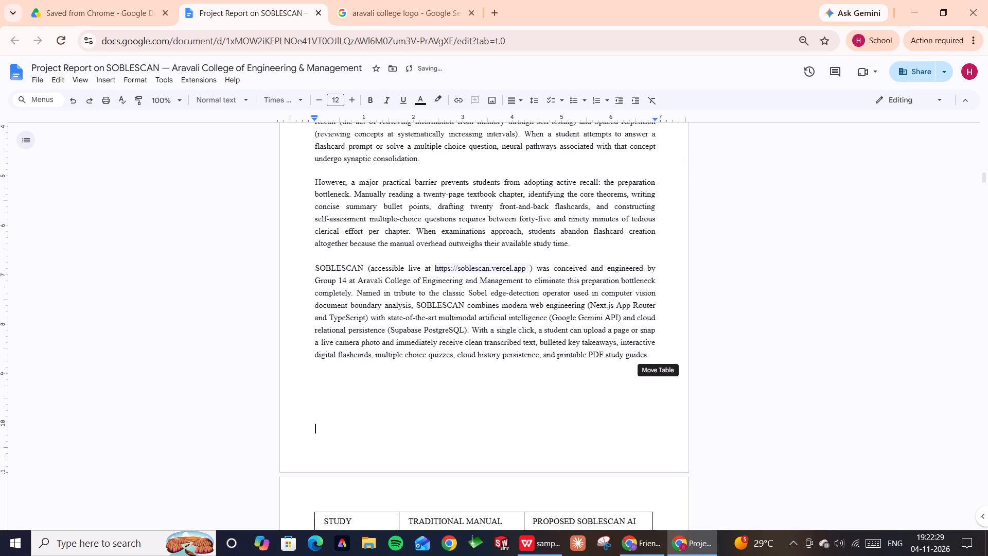
Paste the gray page label below the last paragraph of section 1.1 and change it to "SOBLESCAN—PAGE 1".
key("ctrl+v")
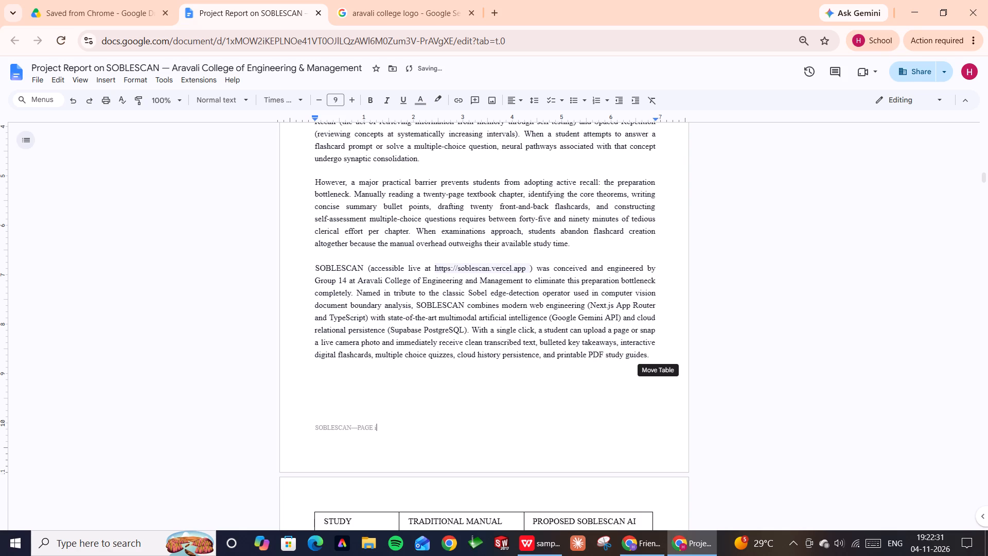
key("BackSpace")
key("1")
Split item 2 of section 1.2 before "book bindings", pushing the rest onto the following page as an evenly indented block.
scroll(581, 353, "up", 4)
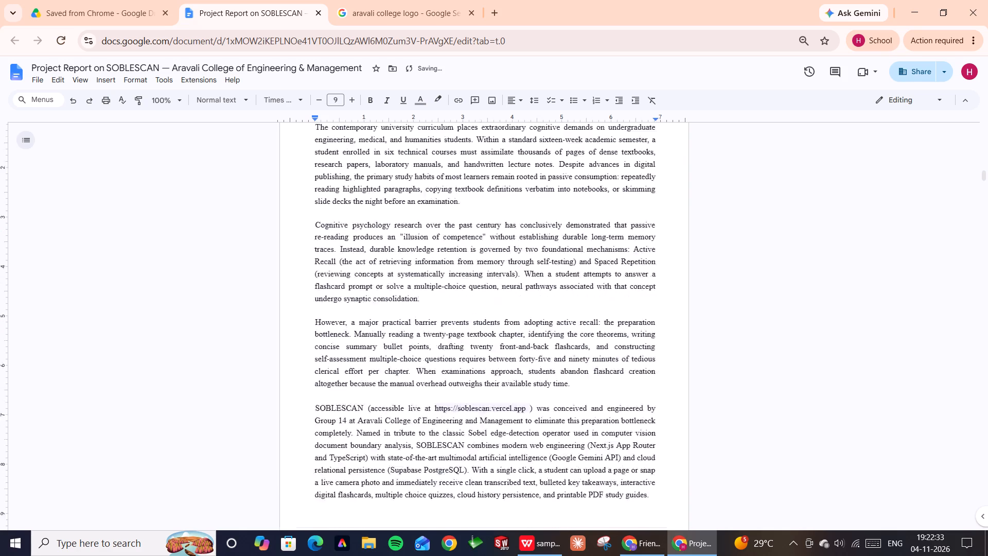
scroll(581, 353, "down", 14)
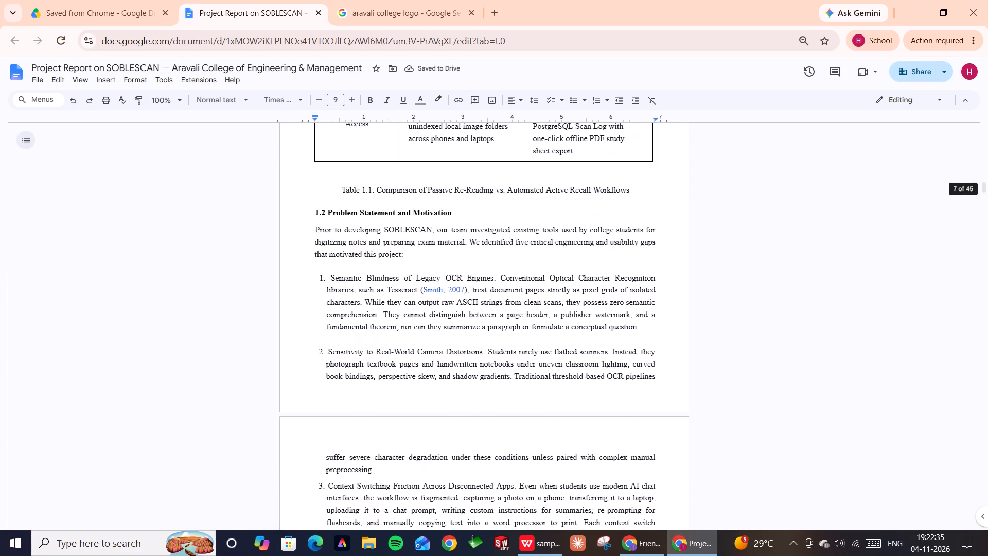
scroll(490, 333, "down", 2)
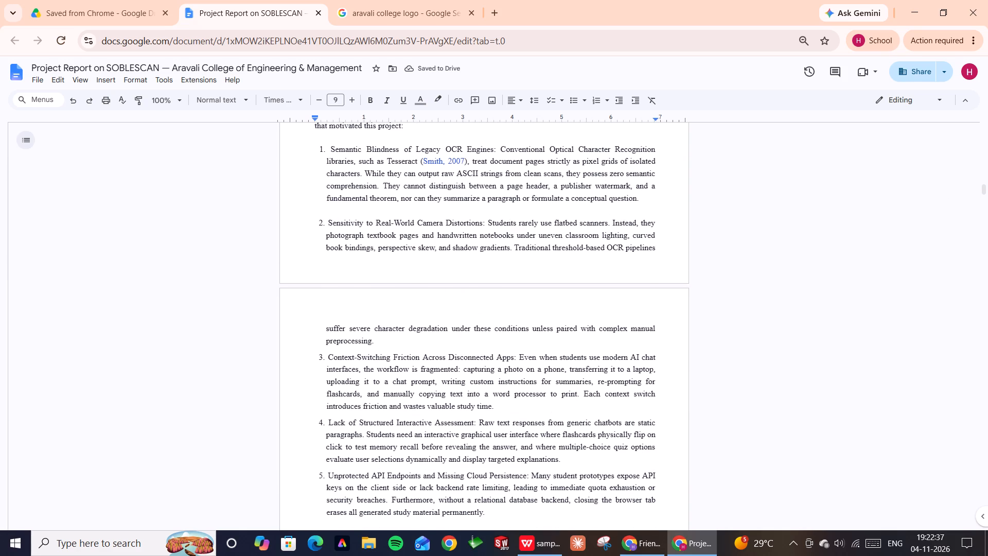
left_click(655, 248)
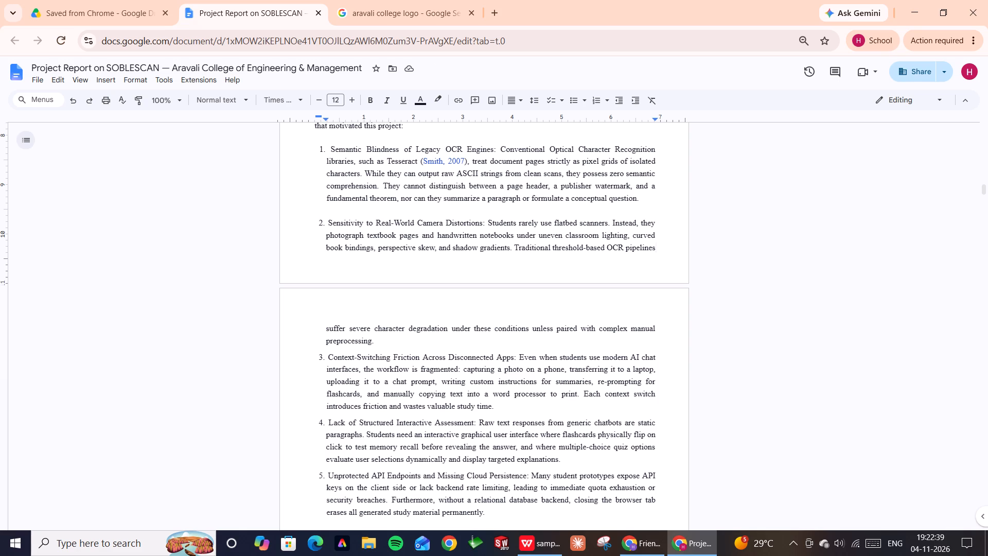
left_click(323, 247)
key("Return")
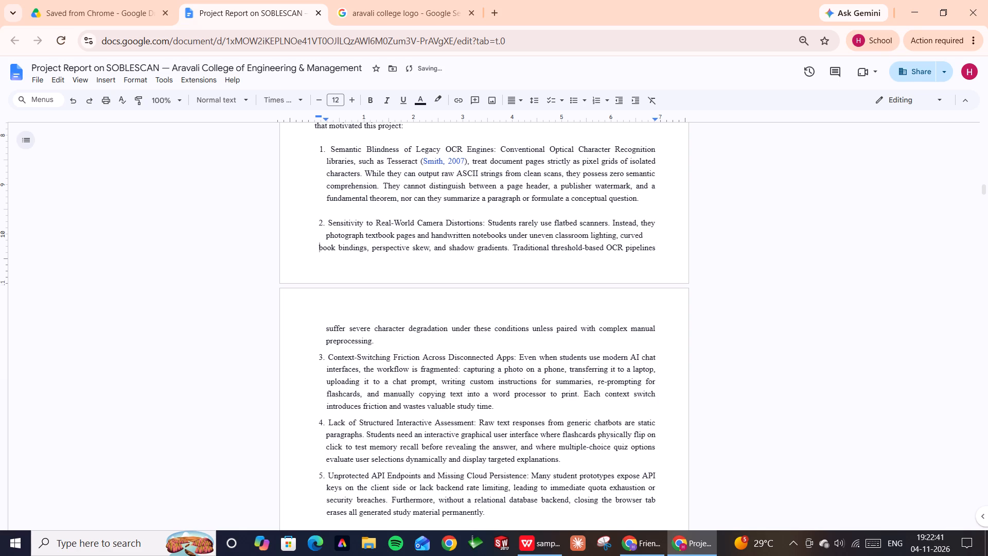
key("Return")
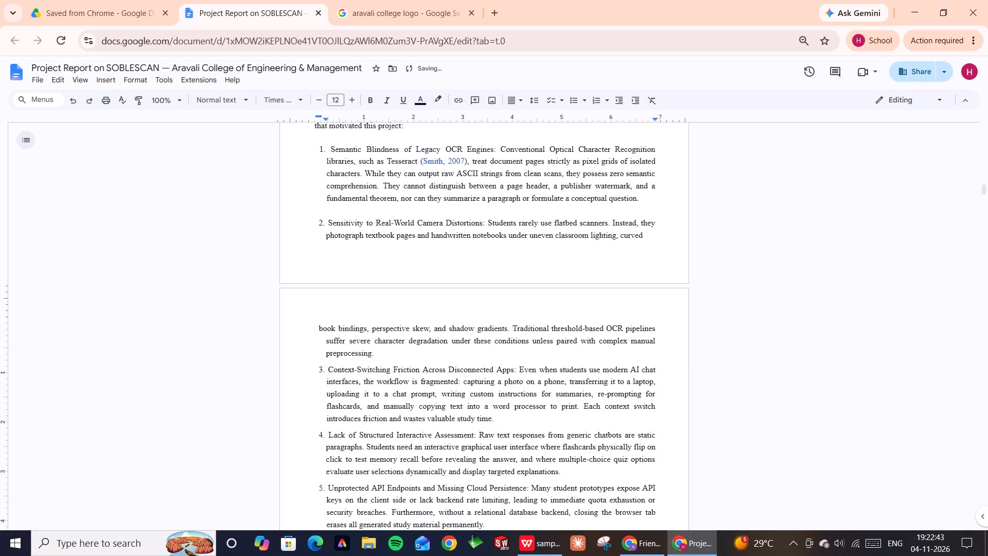
key("Tab")
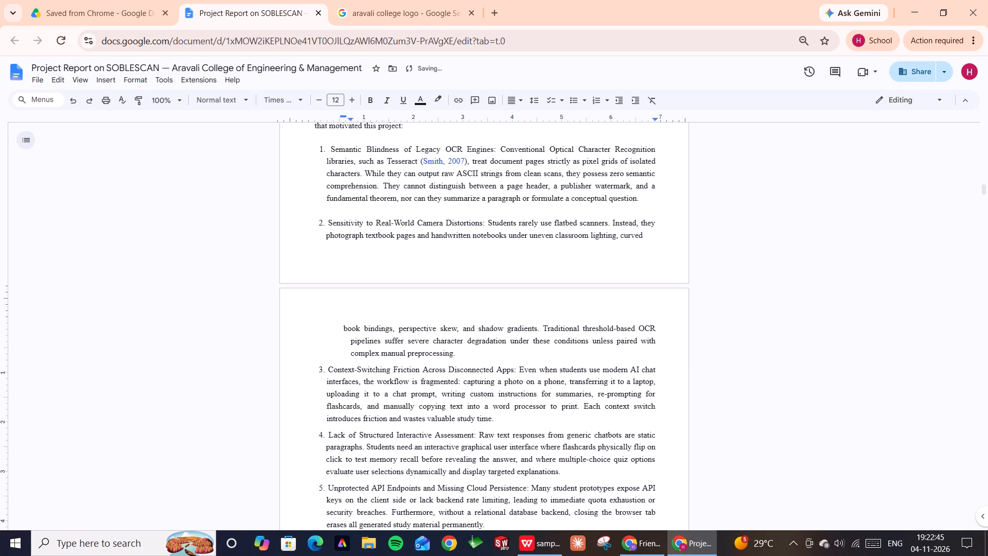
key("BackSpace")
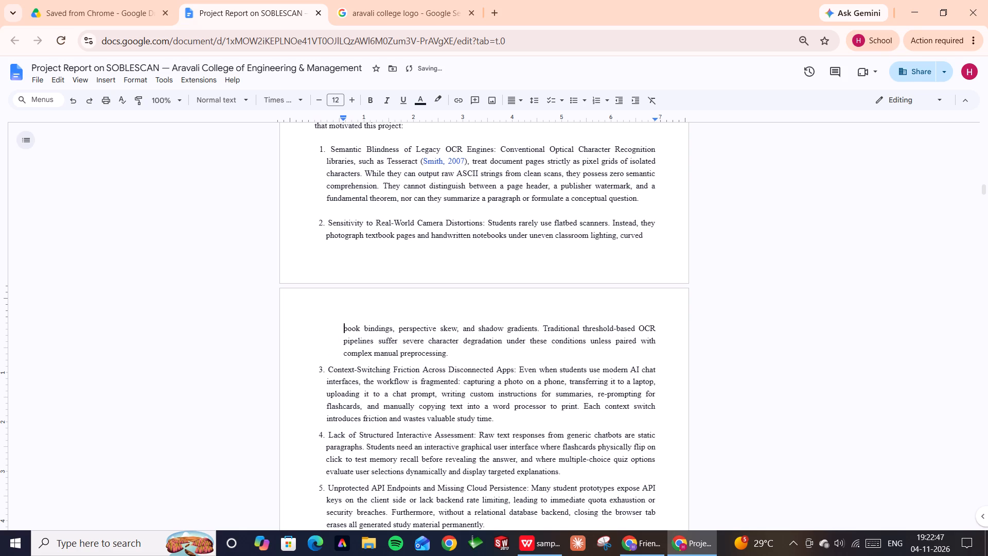
Paste the page label on the blank line below the first part of item 2 and change it to "SOBLESCAN—PAGE 2".
key("Up")
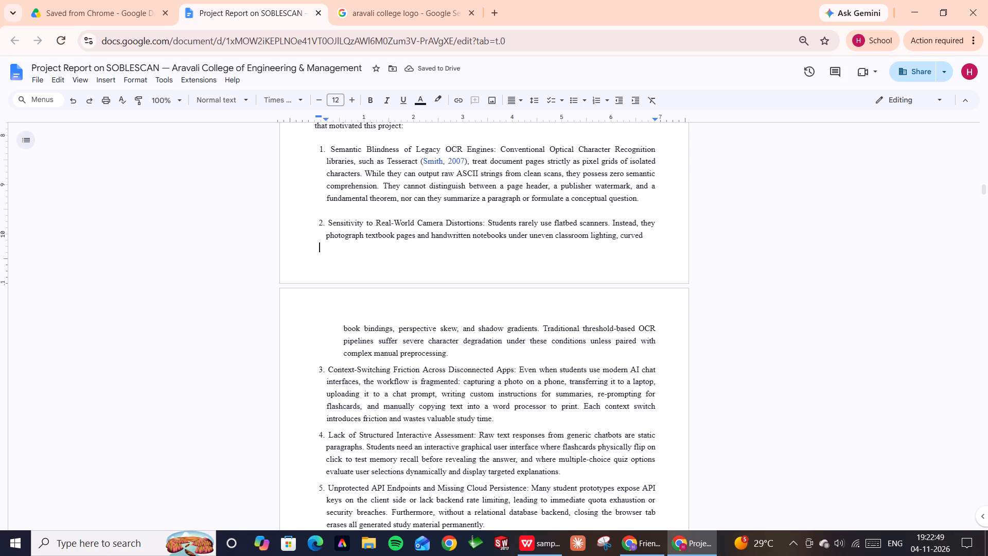
key("ctrl+v")
key("BackSpace")
key("2")
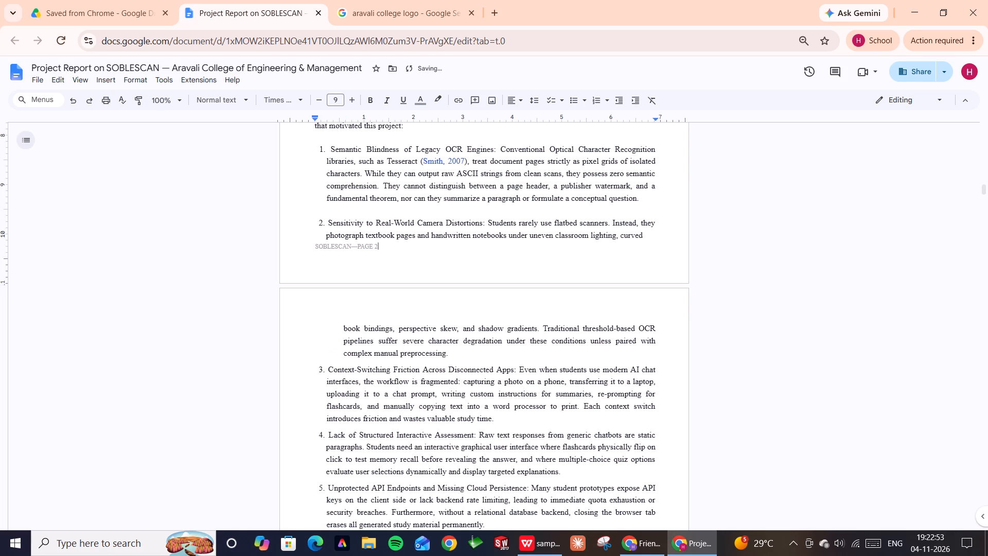
Check the new page labels and page breaks from the end of section 1.1 through the section 1.2 list.
scroll(323, 247, "up", 2)
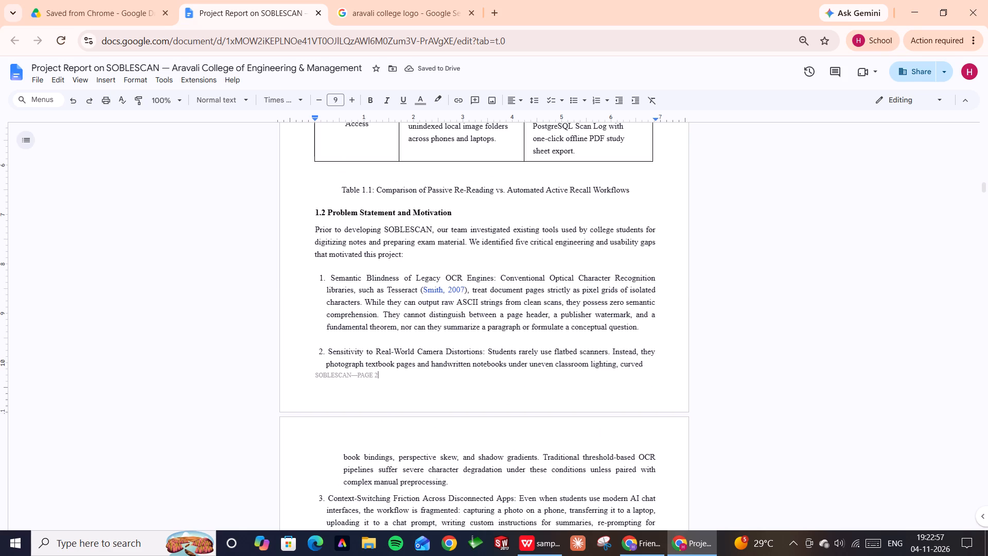
scroll(589, 391, "up", 5)
scroll(580, 376, "down", 4)
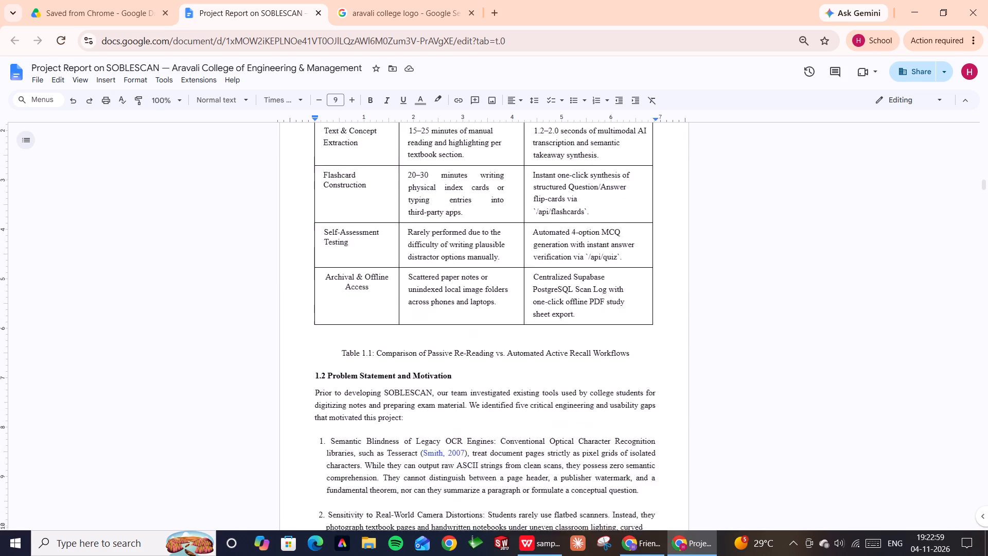
scroll(580, 376, "up", 12)
scroll(580, 376, "down", 5)
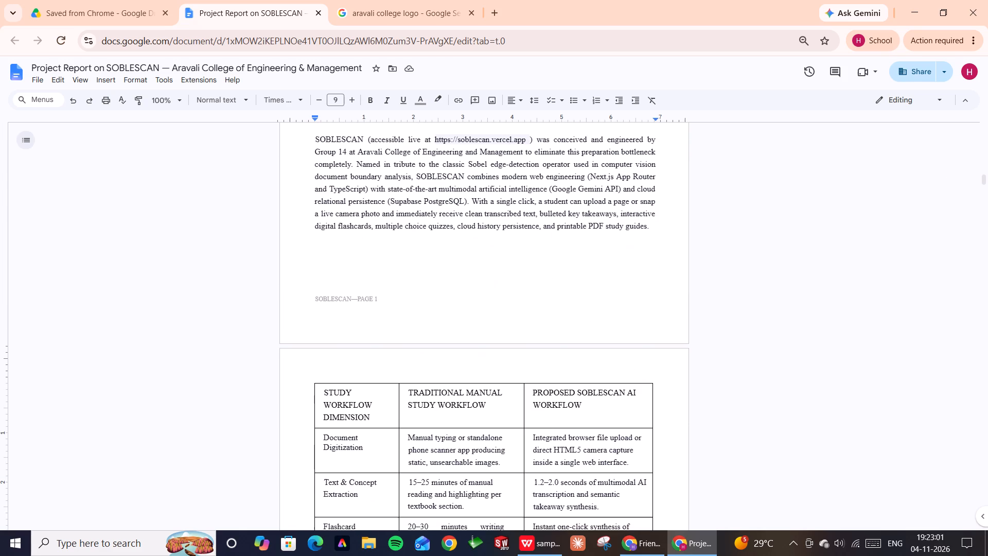
scroll(573, 363, "down", 7)
scroll(445, 326, "down", 4)
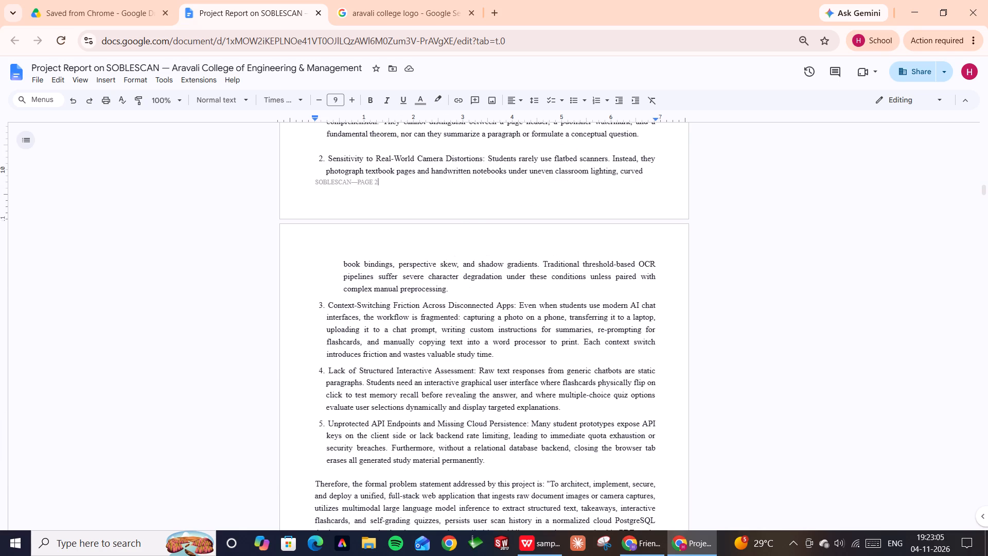
scroll(528, 202, "up", 11)
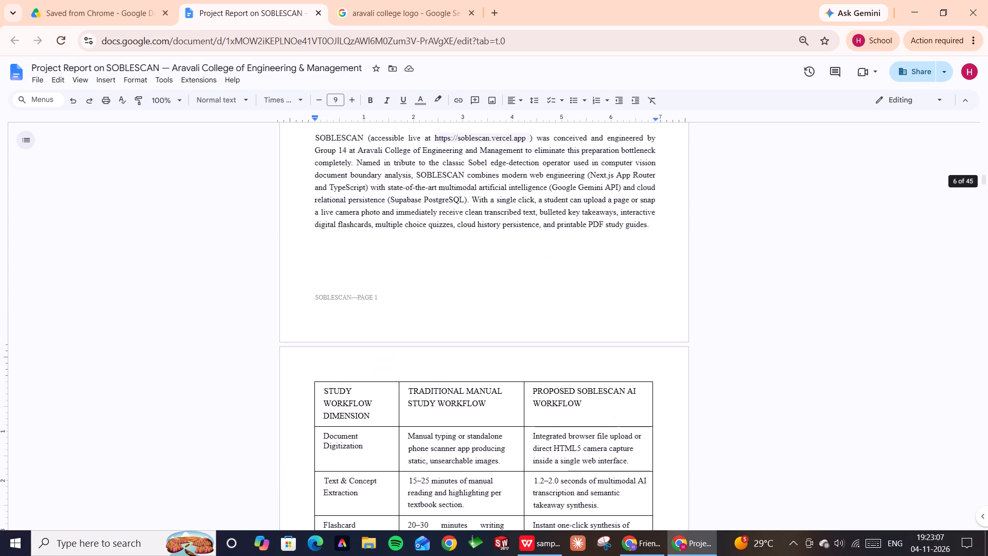
Insert an unindented blank line after Objective 3 in section 1.3 so that Objective 4 starts on the following page.
scroll(574, 250, "down", 5)
scroll(524, 247, "down", 5)
scroll(425, 247, "down", 5)
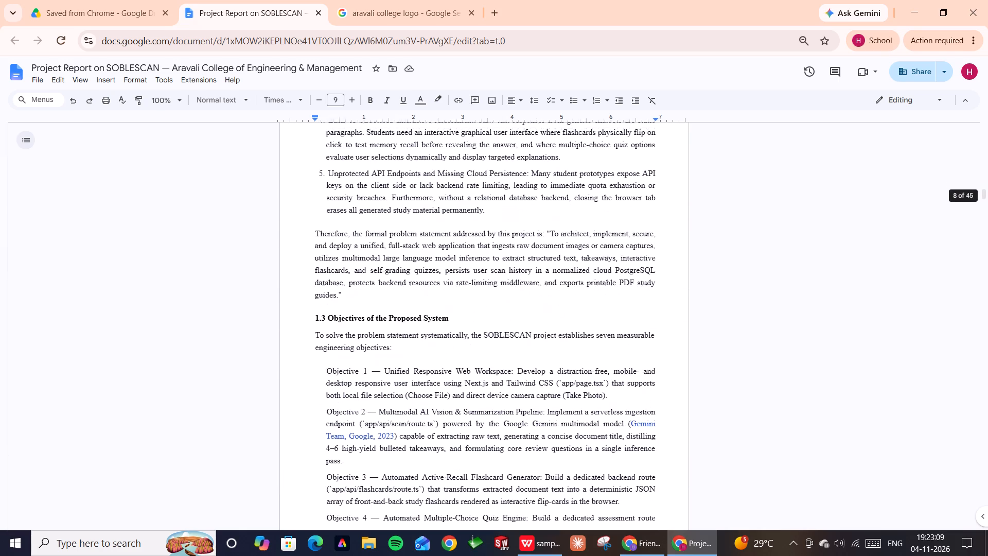
scroll(382, 310, "down", 5)
left_click(367, 200)
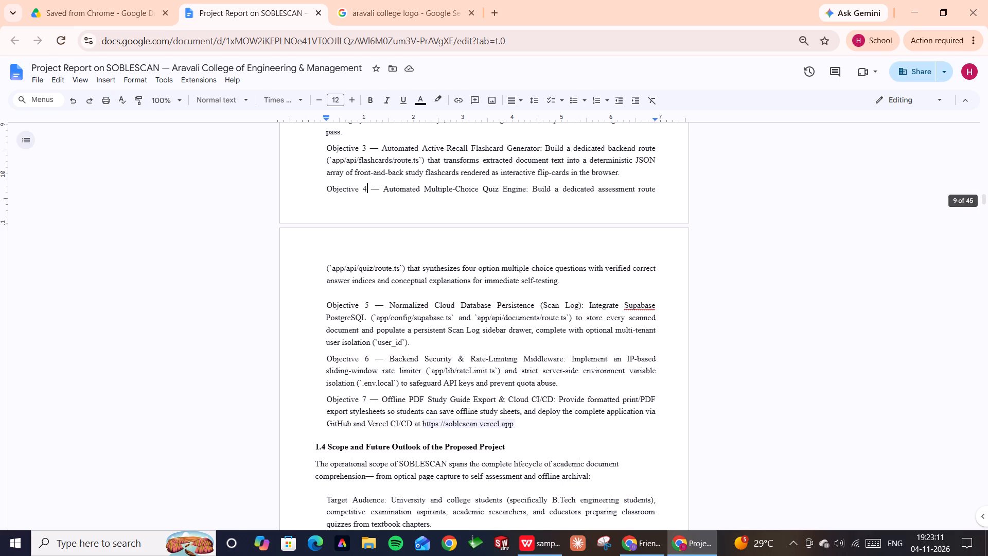
left_click(637, 177)
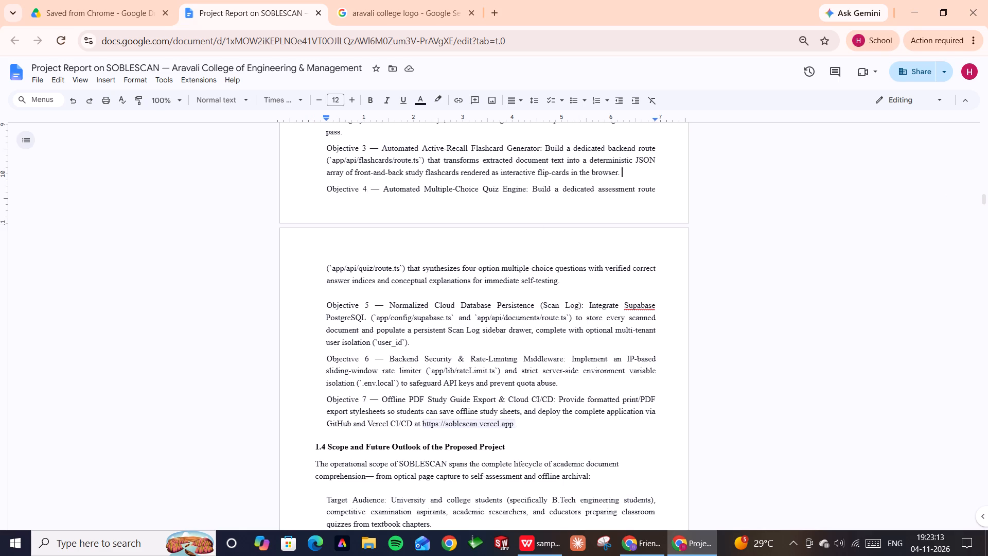
key("Return")
key("Return")
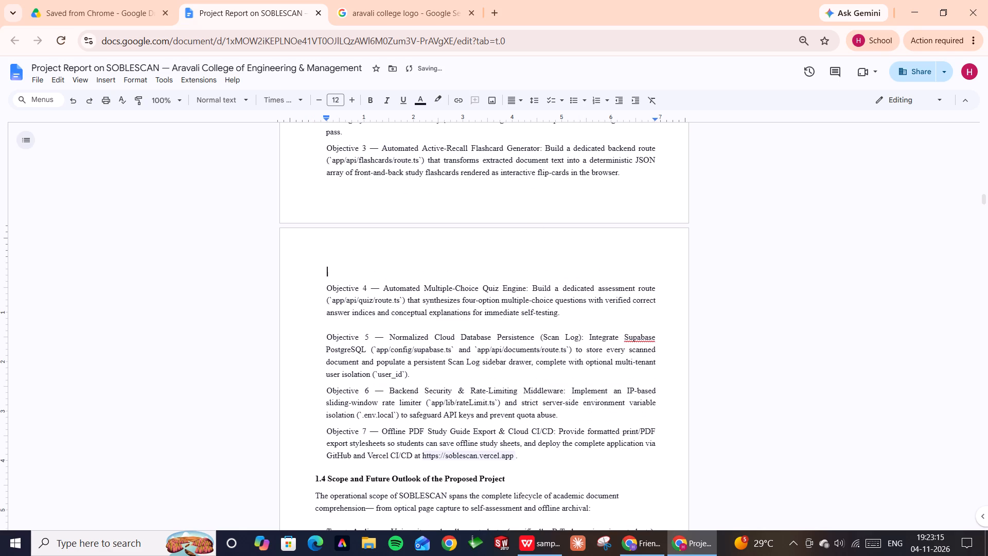
key("BackSpace")
key("BackSpace")
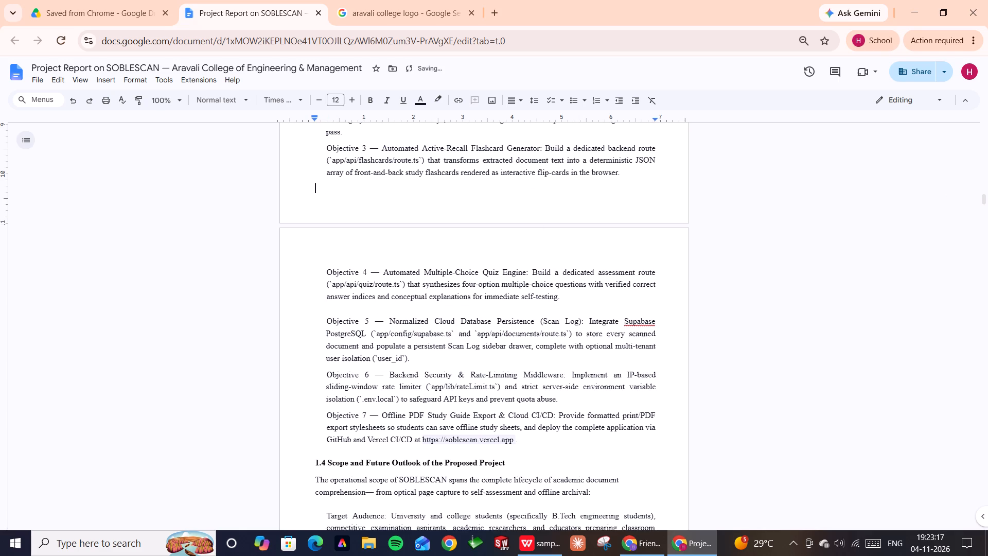
Paste the page label on the blank line below Objective 3 and change it to "SOBLESCAN—PAGE 3".
key("ctrl+v")
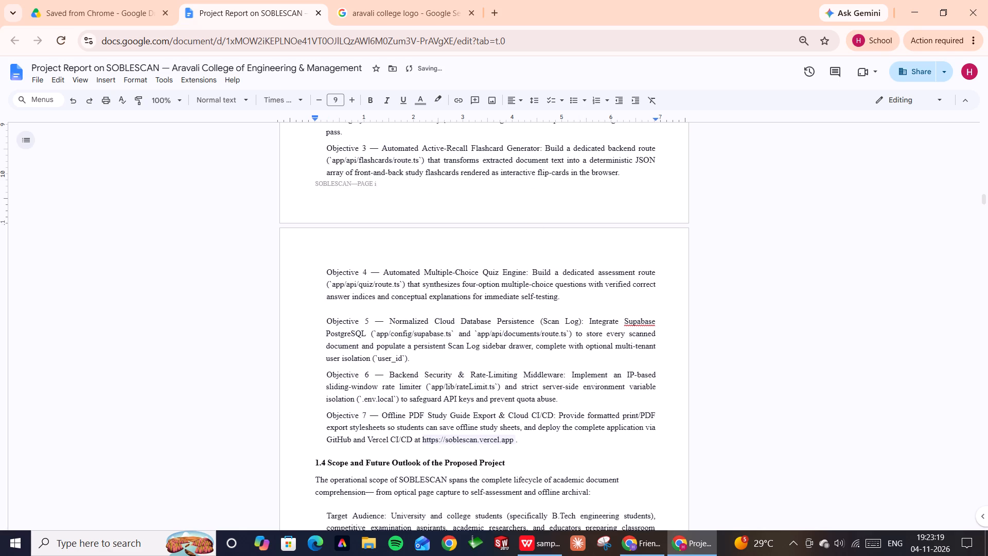
key("BackSpace")
key("3")
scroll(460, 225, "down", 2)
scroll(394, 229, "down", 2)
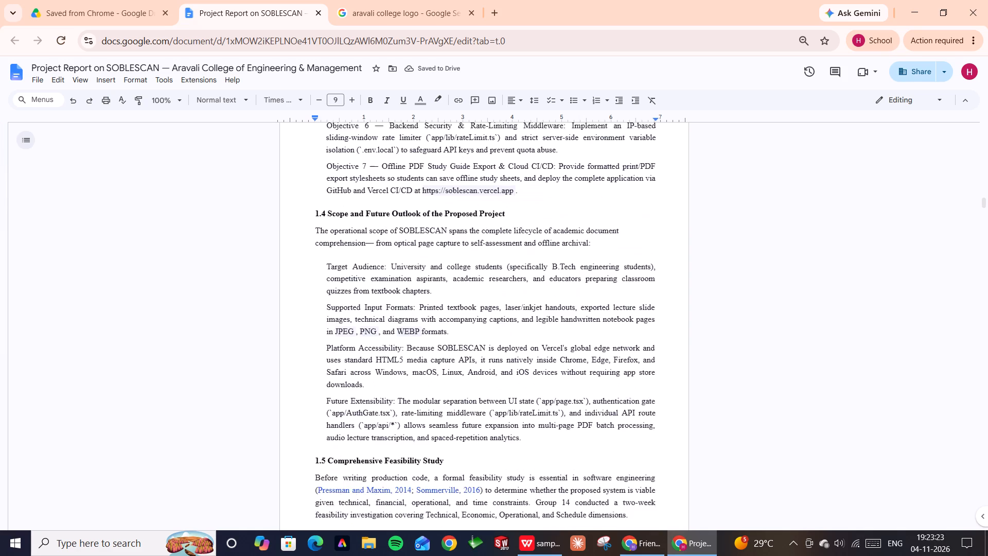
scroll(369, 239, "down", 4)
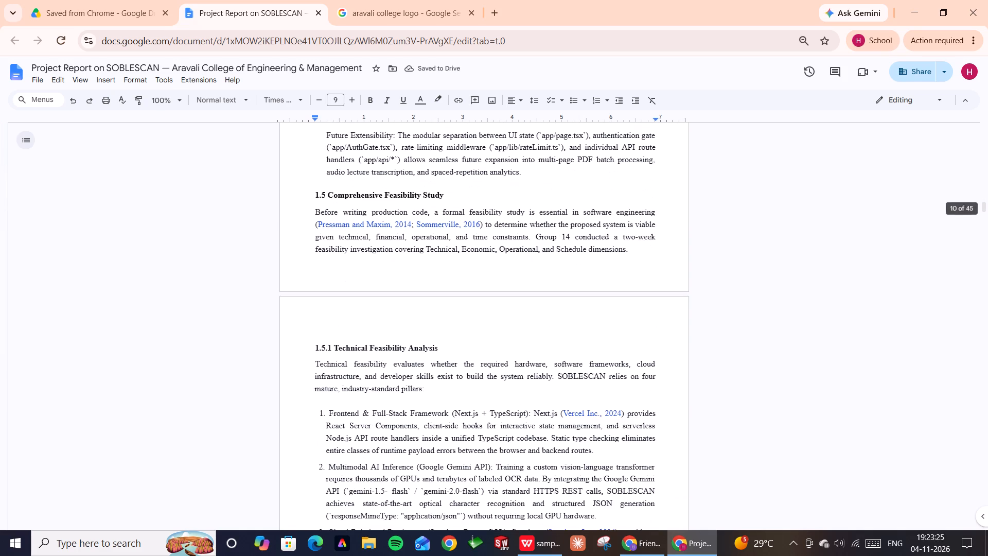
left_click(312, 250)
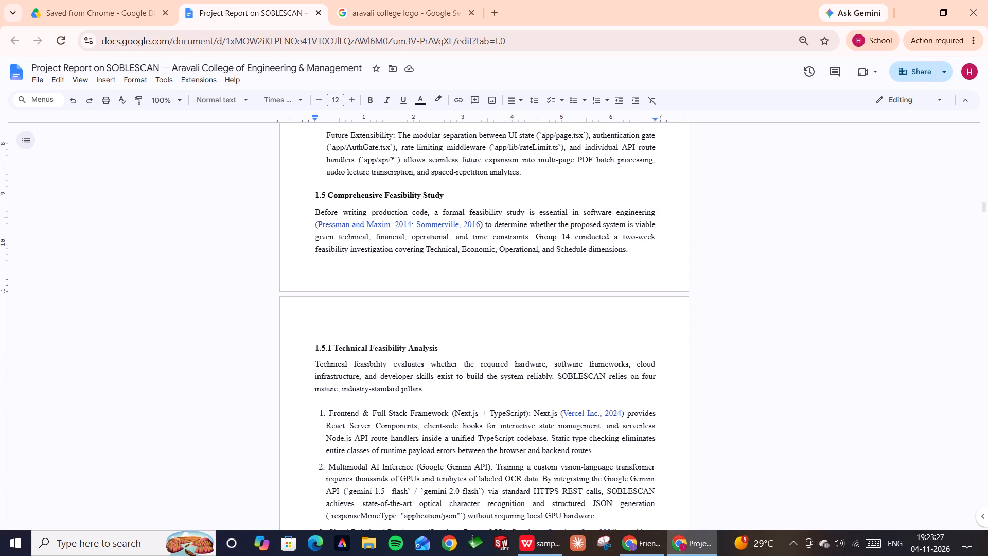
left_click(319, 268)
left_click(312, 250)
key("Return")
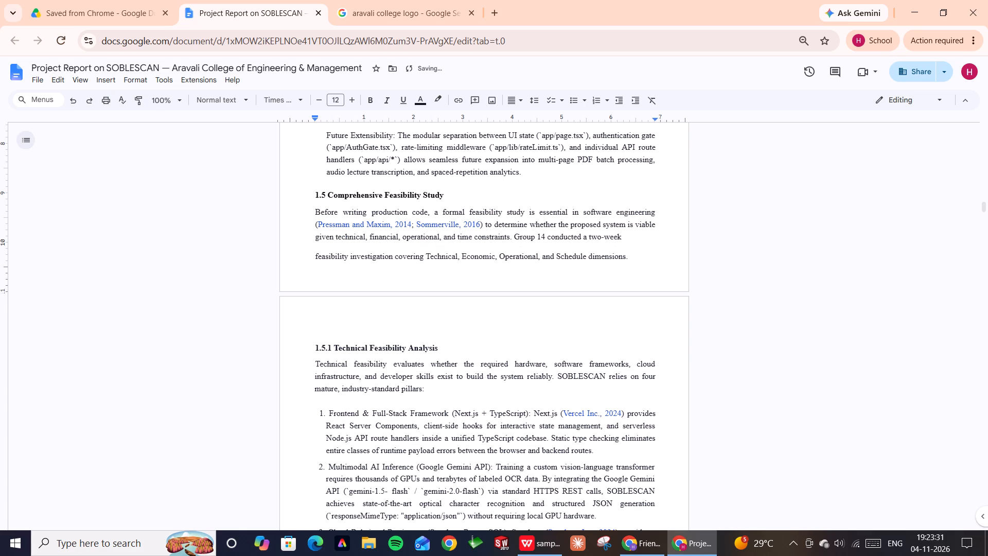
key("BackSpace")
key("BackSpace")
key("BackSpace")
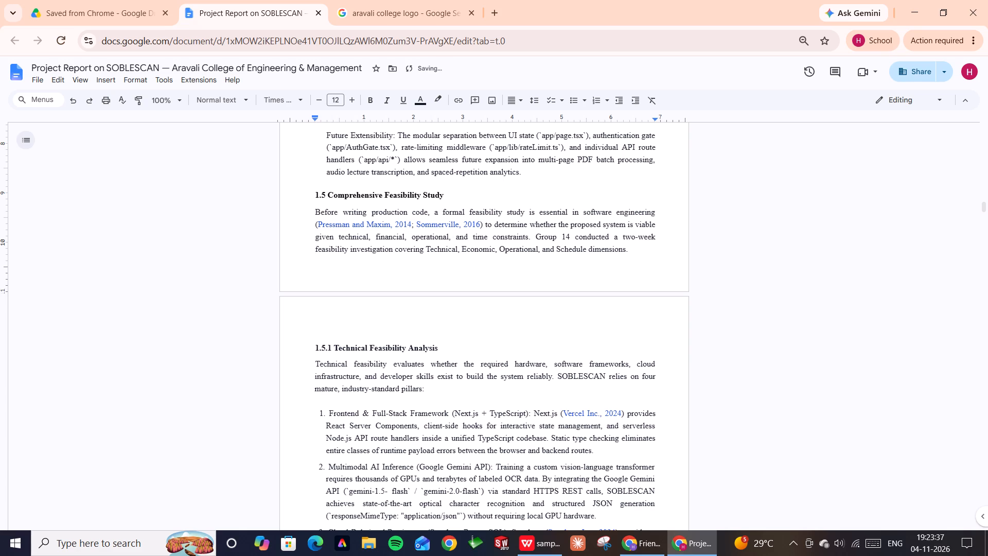
Split the section 1.5 introduction before "feasibility investigation" so that line starts the following page, with a blank line left above the page break.
key("Down")
key("Up")
key("Down")
key("Up")
key("Return")
key("Return")
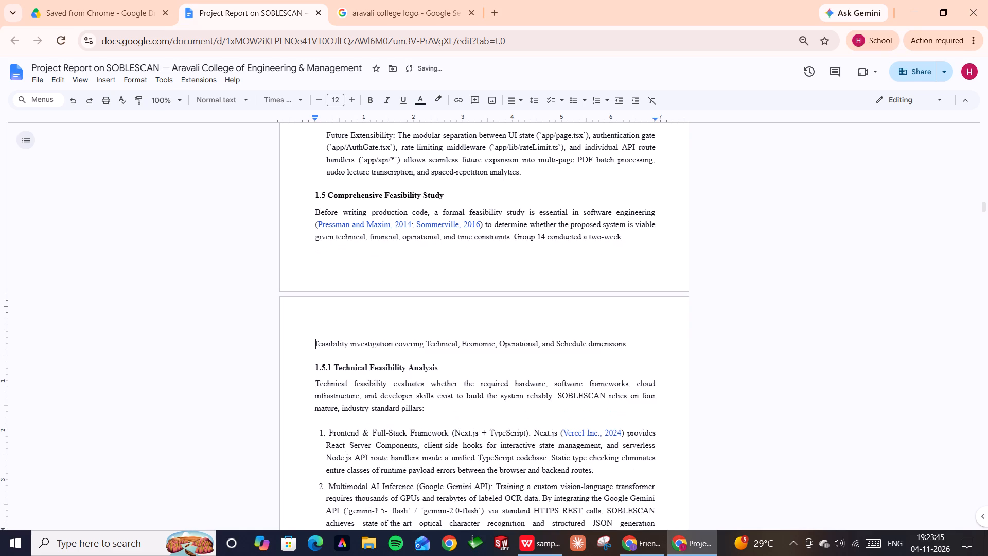
key("Up")
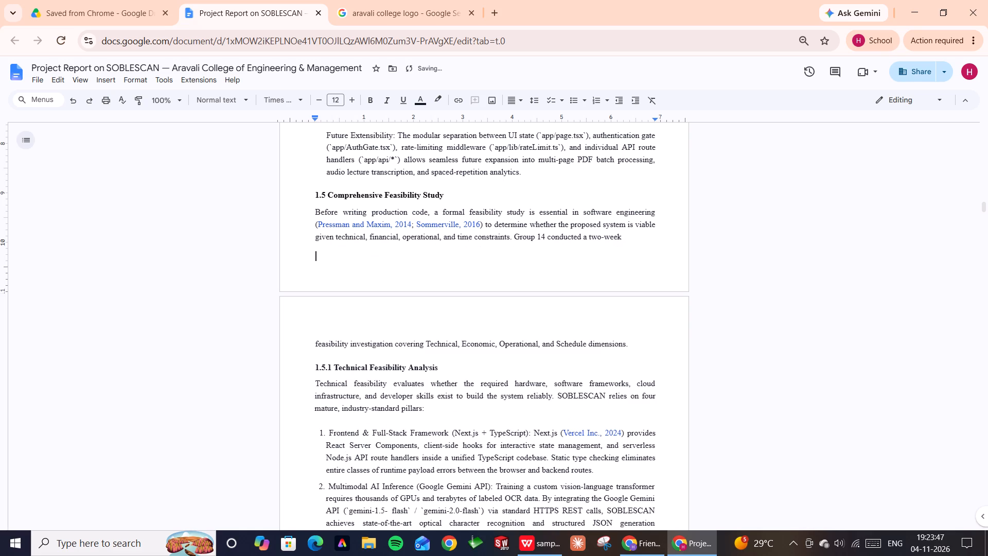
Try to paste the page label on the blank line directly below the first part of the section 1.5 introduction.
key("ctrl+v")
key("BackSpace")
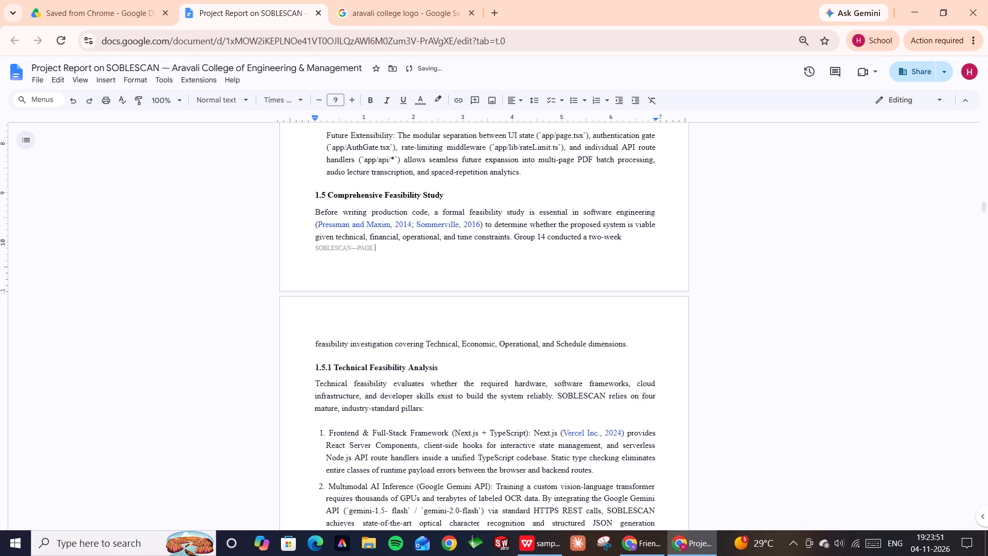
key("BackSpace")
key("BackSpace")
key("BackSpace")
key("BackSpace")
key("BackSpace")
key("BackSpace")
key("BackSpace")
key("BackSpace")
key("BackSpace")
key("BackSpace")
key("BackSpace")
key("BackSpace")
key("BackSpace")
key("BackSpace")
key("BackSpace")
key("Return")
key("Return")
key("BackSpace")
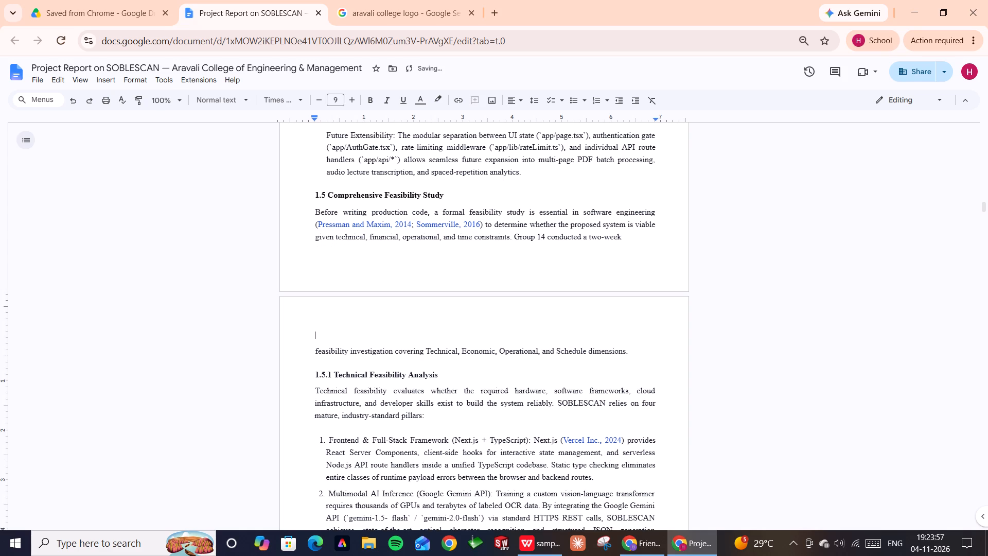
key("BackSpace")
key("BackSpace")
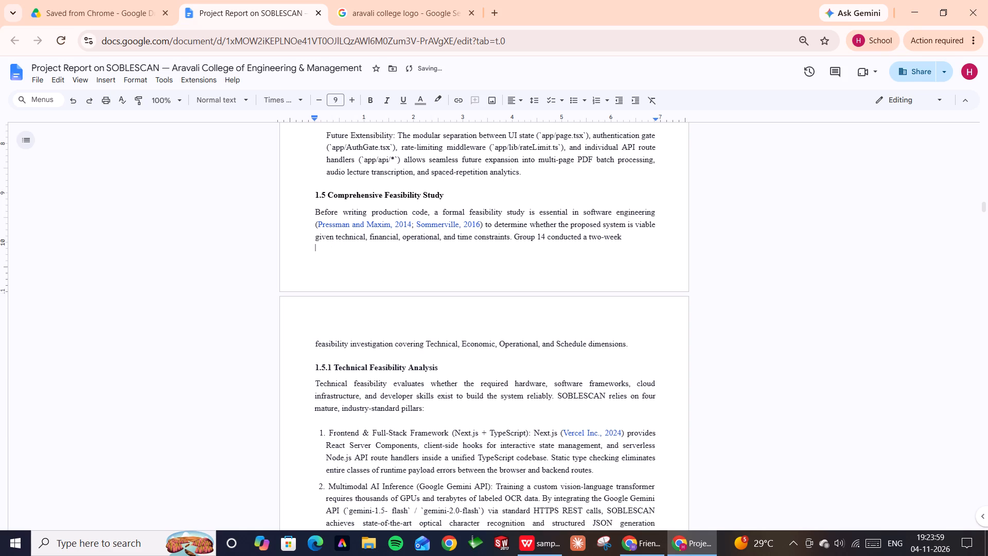
Paste the page label on a new line below the first part of the section 1.5 introduction and change it to "SOBLESCAN—PAGE 3".
key("Return")
key("ctrl+v")
key("BackSpace")
key("3")
key("Down")
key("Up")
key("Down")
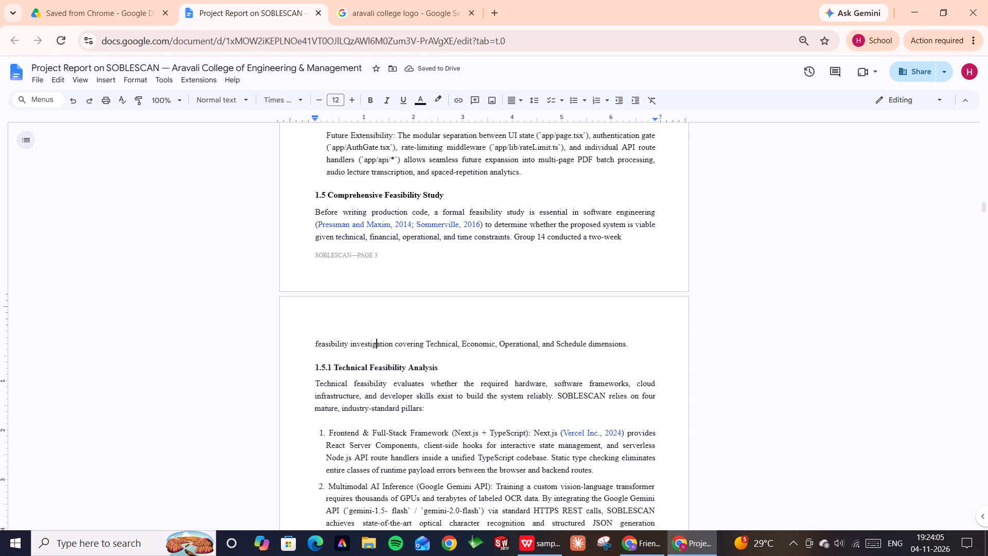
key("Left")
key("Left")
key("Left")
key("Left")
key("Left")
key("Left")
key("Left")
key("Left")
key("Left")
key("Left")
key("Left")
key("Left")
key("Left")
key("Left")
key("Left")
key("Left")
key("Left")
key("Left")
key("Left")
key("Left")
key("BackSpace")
Change the page label below the first part of the section 1.5 introduction to "SOBLESCAN—PAGE 4".
scroll(527, 220, "up", 10)
scroll(527, 223, "down", 11)
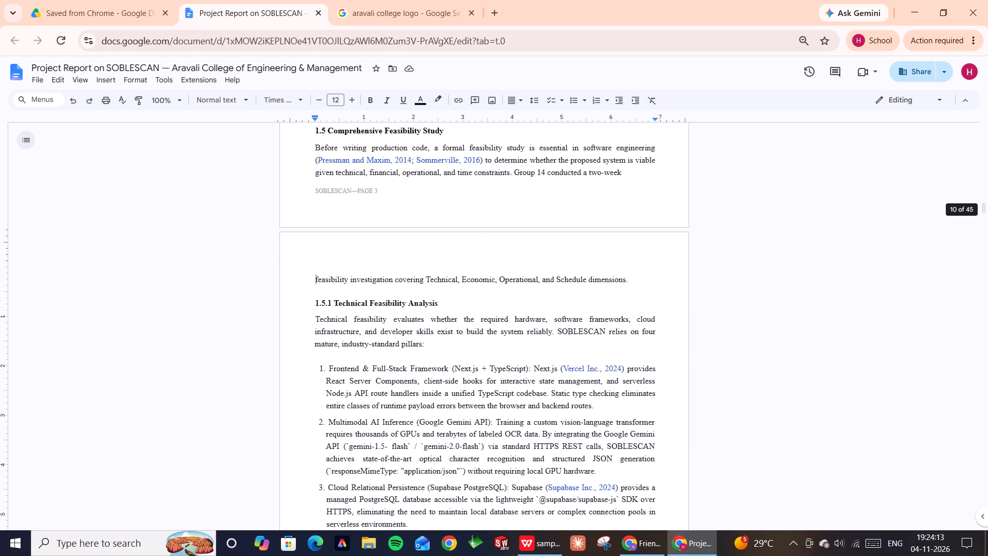
left_click(407, 197)
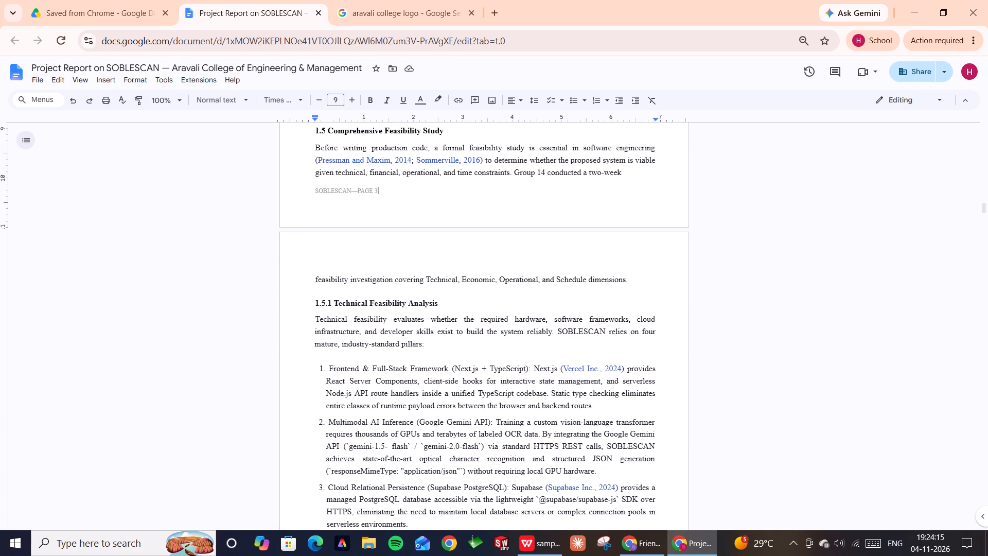
key("BackSpace")
key("4")
Rejoin the centered "E = 2.4 × (2.0)" equation with the text above and split it off again as a left-aligned line.
scroll(460, 191, "down", 8)
left_click(312, 255)
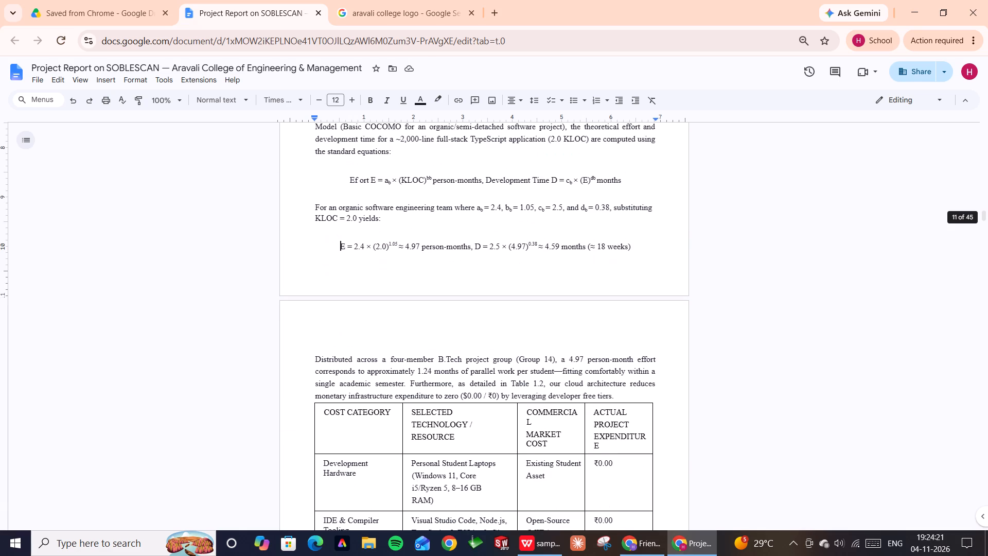
left_click(336, 258)
left_click(416, 227)
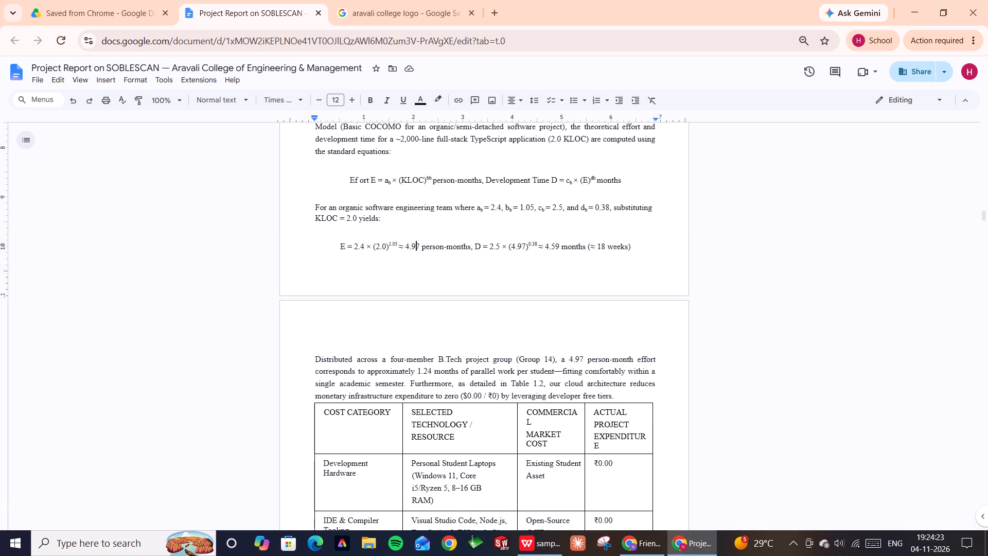
left_click(338, 230)
left_click(326, 233)
key("BackSpace")
key("BackSpace")
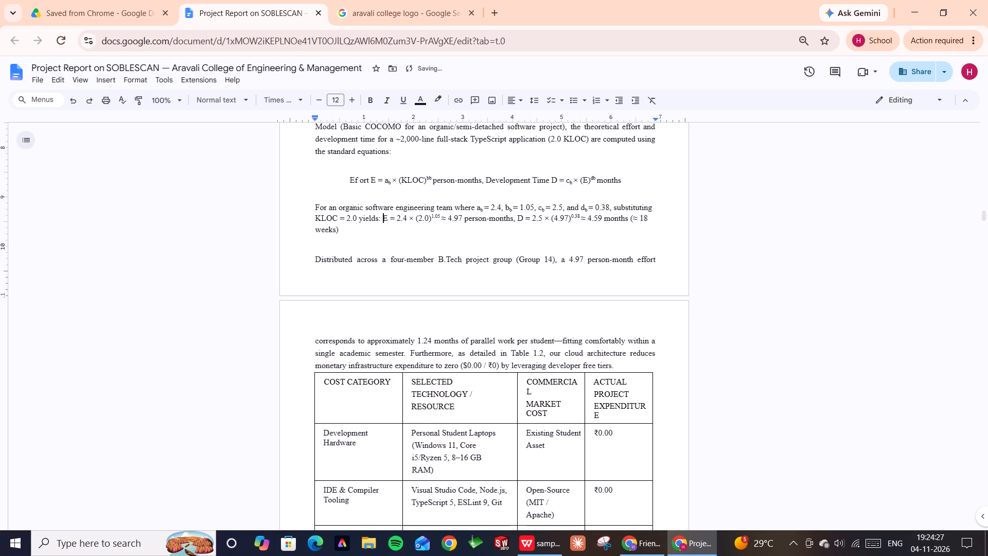
key("Return")
left_click(335, 257)
left_click(329, 265)
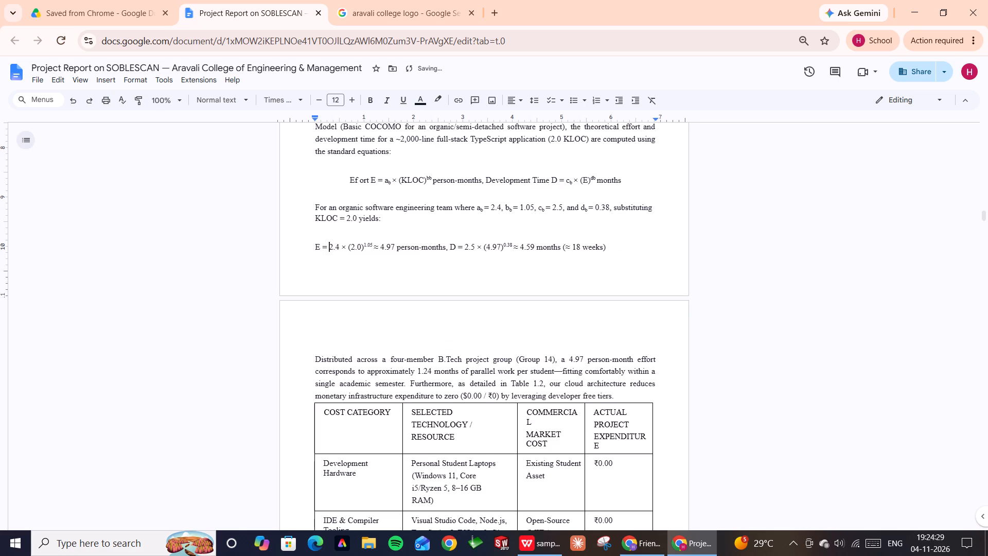
left_click(395, 232)
Rejoin the centered "Ef ort E" equation with the paragraph above and split it off again as a left-aligned line.
left_click(307, 195)
left_click(330, 165)
key("BackSpace")
key("BackSpace")
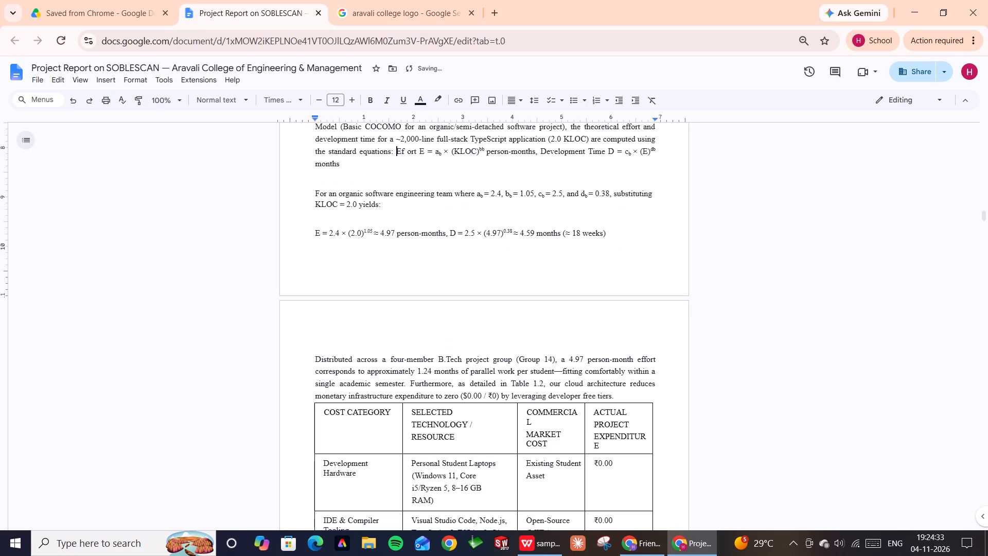
key("Return")
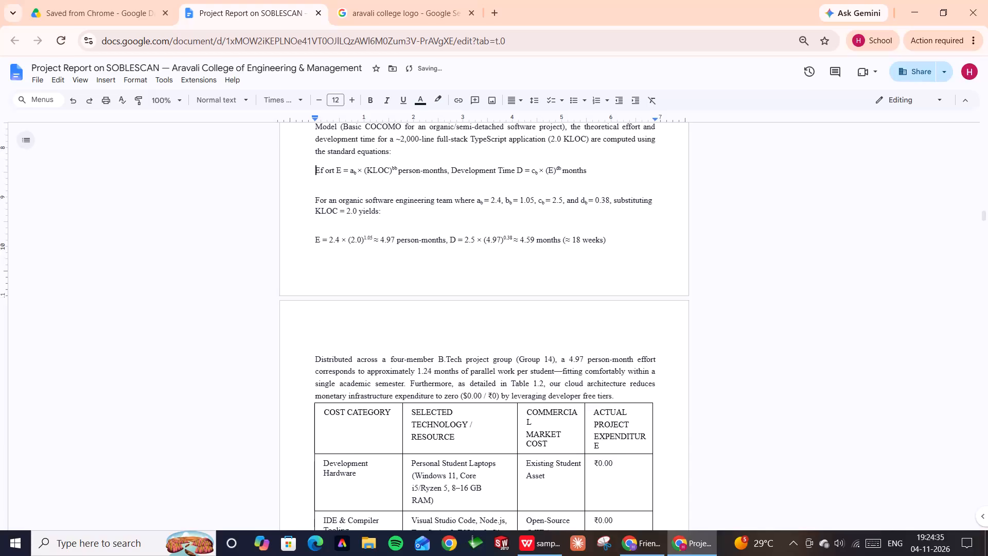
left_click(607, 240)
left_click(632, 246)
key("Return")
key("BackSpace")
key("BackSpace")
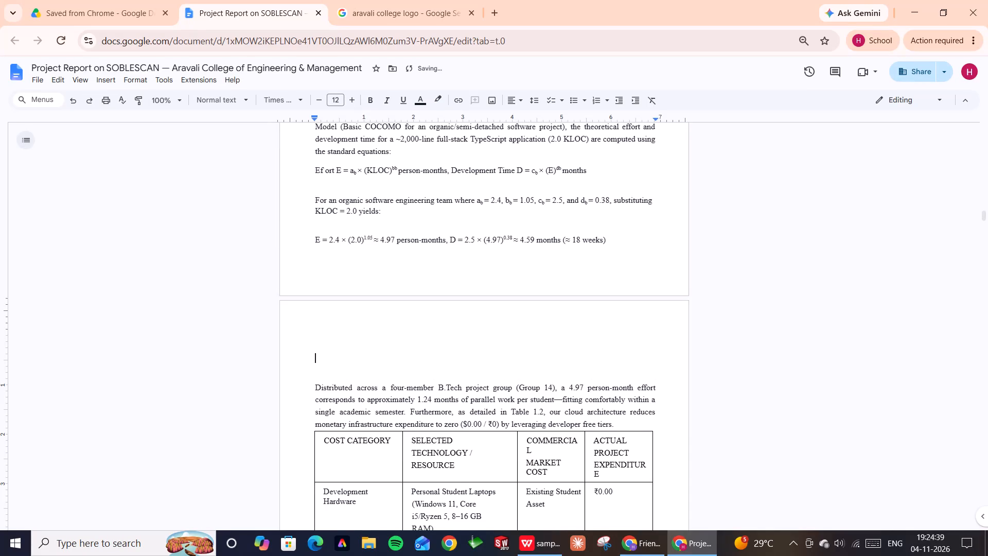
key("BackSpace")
Insert an empty line between the "KLOC = 2.0 yields:" text and the "E = 2.4 × (2.0)" equation.
key("Up")
key("Left")
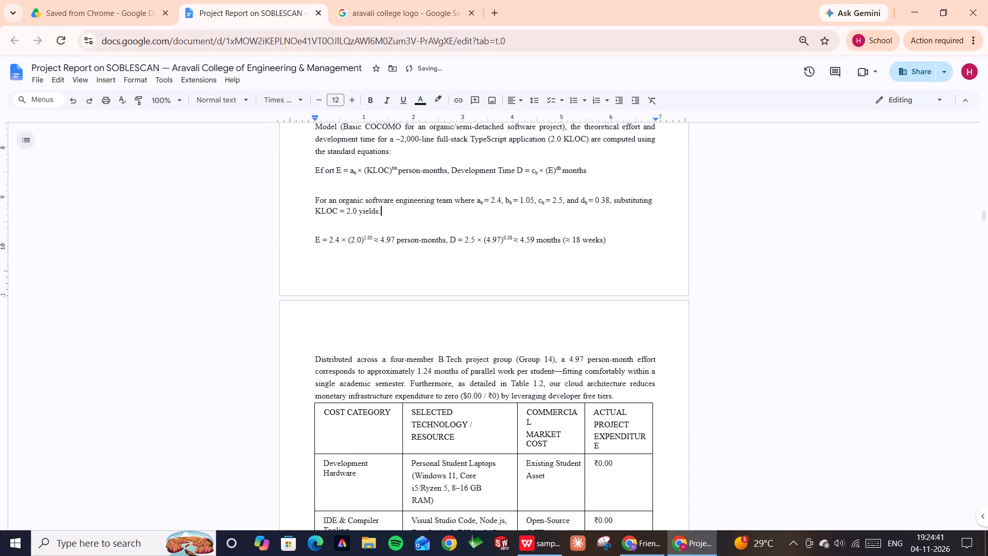
key("Down")
key("Up")
key("Down")
key("Left")
key("Left")
key("Left")
key("Left")
key("Left")
key("Left")
key("Left")
key("Left")
key("Left")
key("Left")
key("Left")
key("Left")
key("Left")
key("Left")
key("Left")
key("Left")
key("Left")
key("Left")
key("Left")
key("Left")
key("Left")
key("Down")
key("Left")
key("Left")
key("Left")
key("Left")
key("Left")
key("Left")
key("Left")
key("Left")
key("Left")
key("Left")
key("Left")
key("Left")
key("Left")
key("Left")
key("Left")
key("Left")
key("Left")
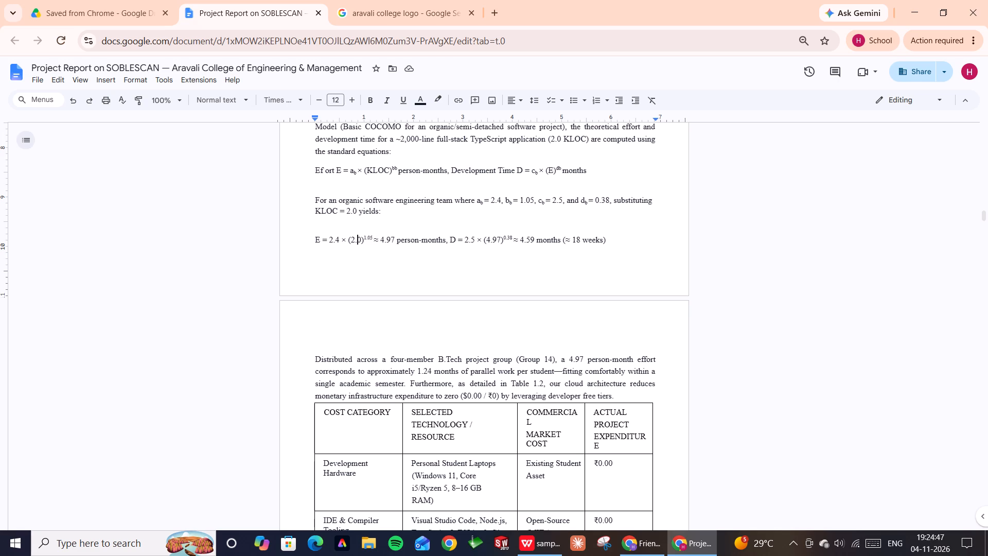
key("Left")
key("Left")
key("Left")
key("Left")
key("Left")
key("Return")
key("BackSpace")
key("BackSpace")
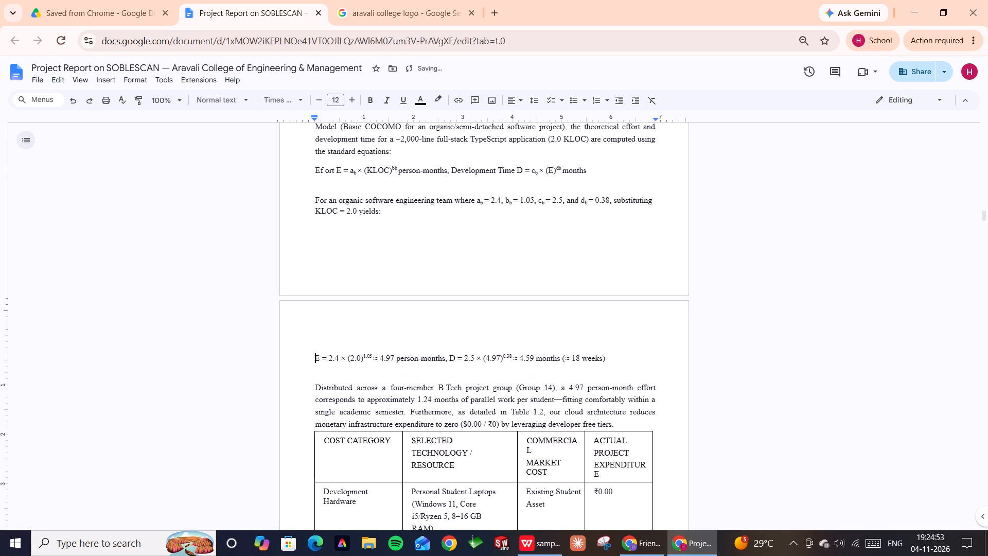
key("BackSpace")
key("Return")
Paste the page label on the empty line above the "E = 2.4 × (2.0)" equation and change it to "SOBLESCAN—PAGE 4".
key("Up")
key("Down")
key("Up")
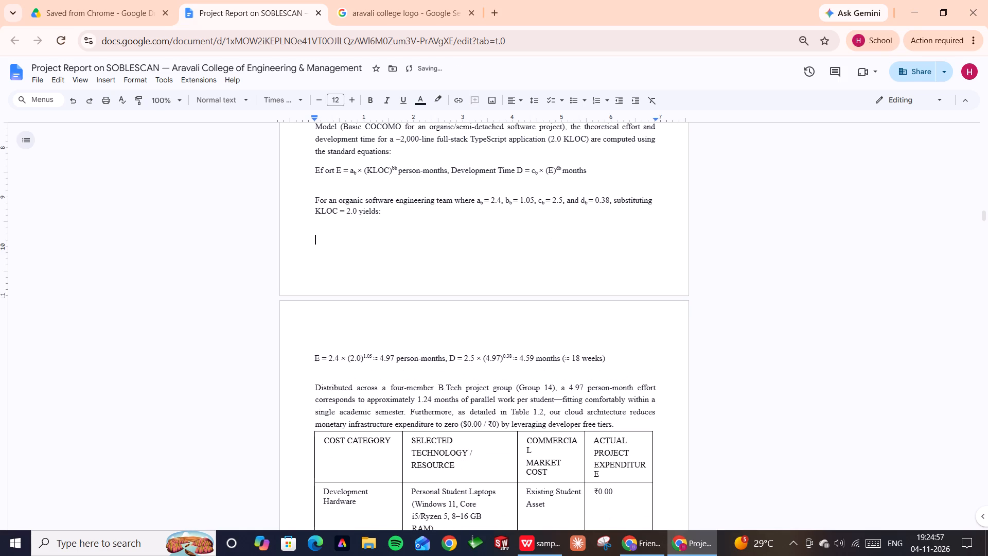
key("ctrl+v")
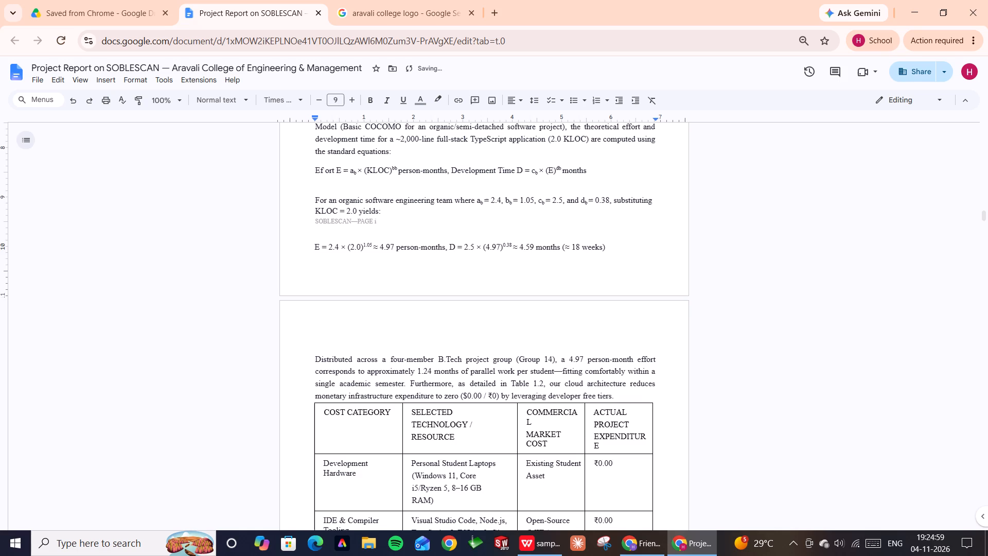
key("BackSpace")
key("4")
key("Return")
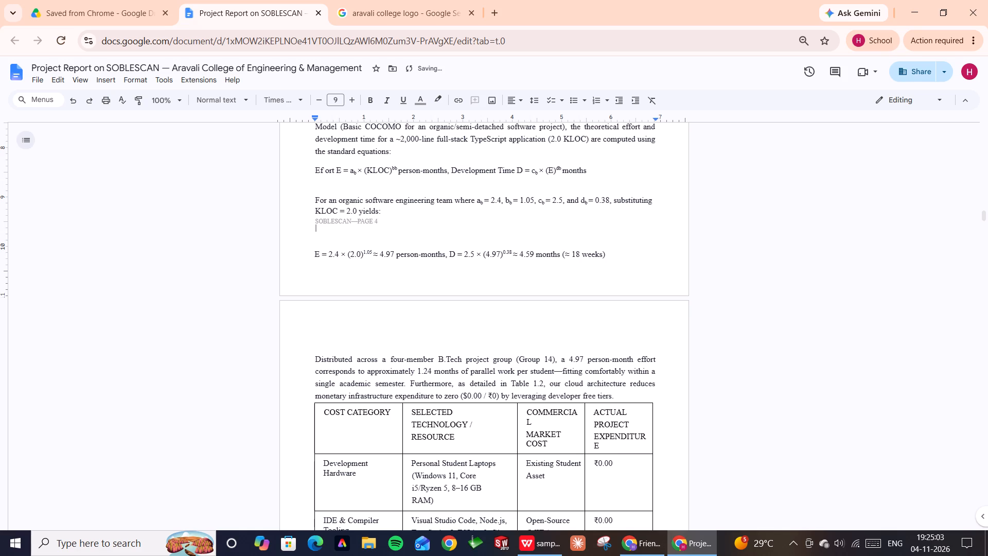
key("Return")
Add empty lines above the "SOBLESCAN—PAGE 4" label so that it sits at the bottom of its page.
key("Up")
key("Up")
key("Return")
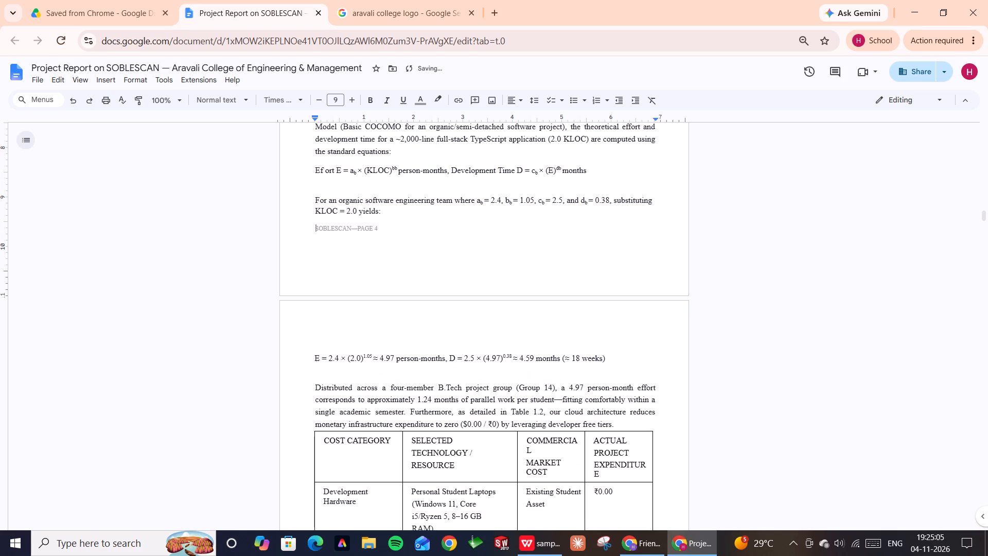
key("Return")
key("Return")
key("Return")
key("Return")
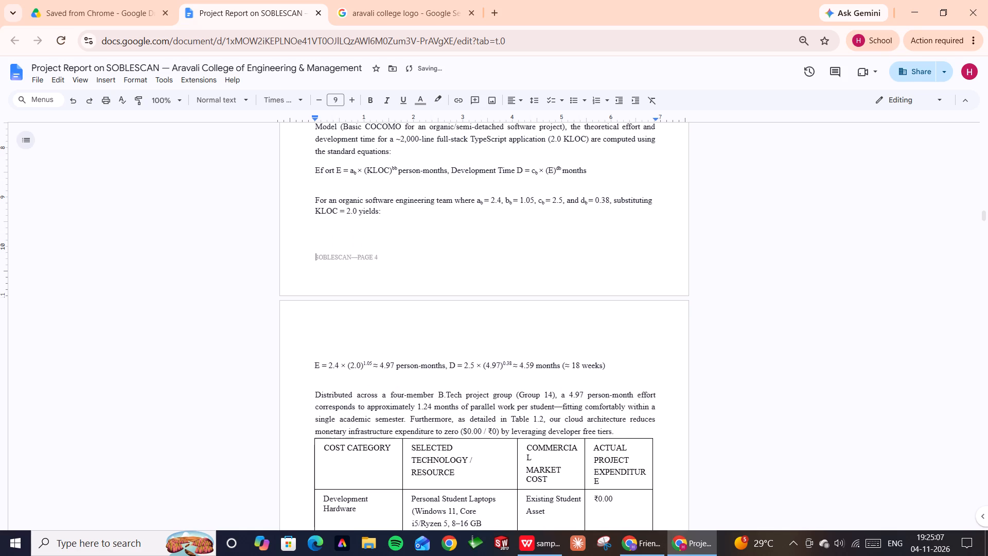
key("Return")
key("Return")
key("BackSpace")
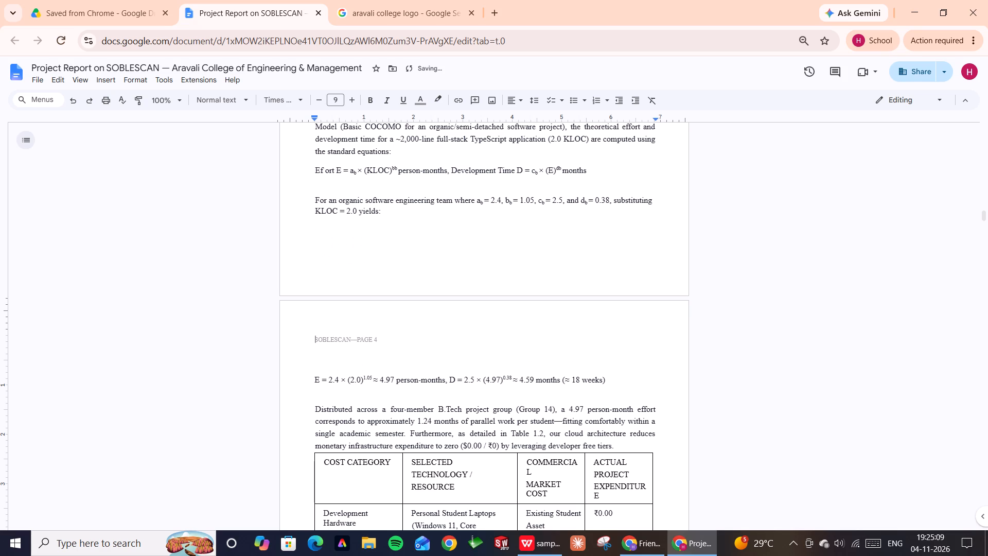
key("BackSpace")
Remove the empty lines between the "SOBLESCAN—PAGE 4" label and the "E = 2.4 × (2.0)" equation, keeping the equation on its own line.
key("Down")
key("Down")
key("Down")
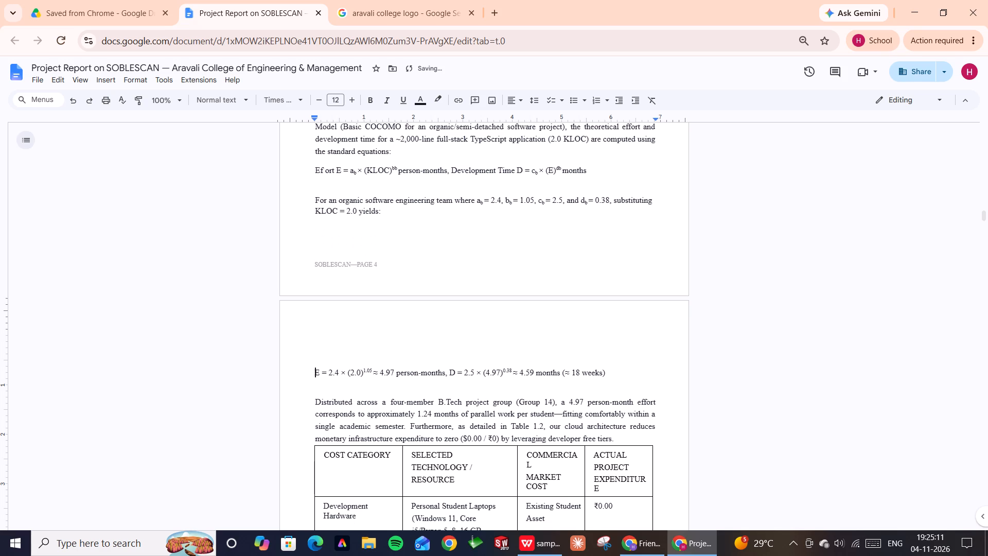
key("BackSpace")
key("BackSpace")
key("BackSpace")
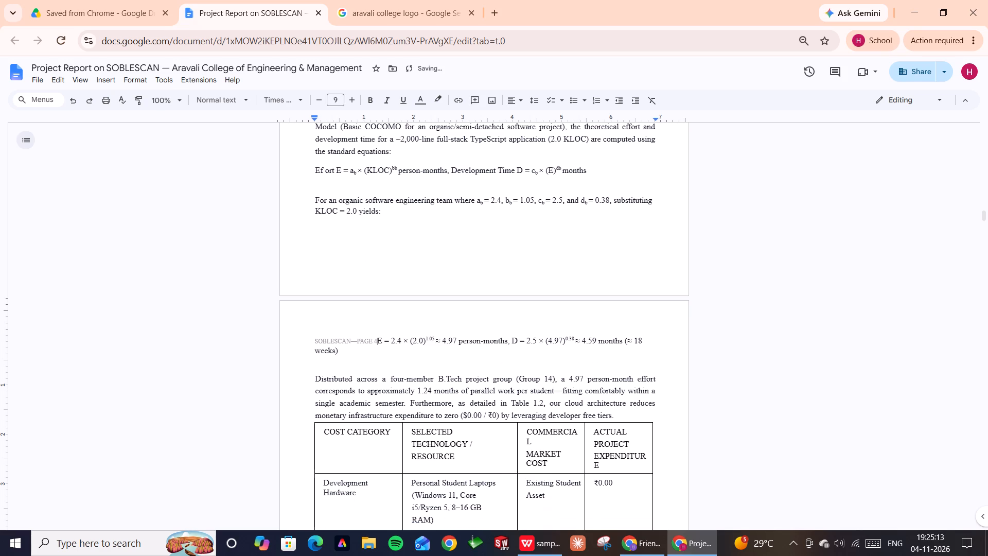
key("Return")
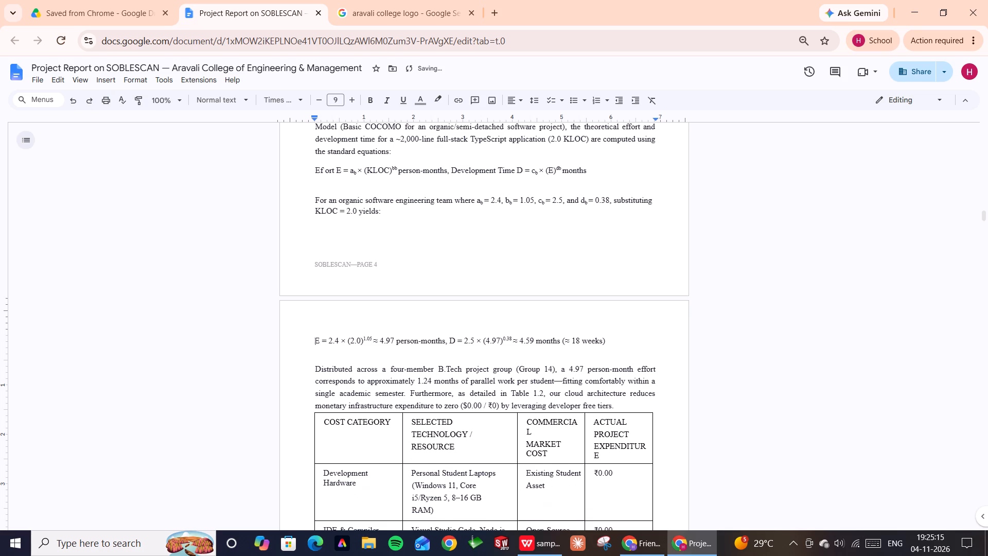
Look through the pages with Tables 1.2 and 1.3 to find where the following page label belongs.
scroll(655, 228, "down", 4)
scroll(428, 254, "down", 4)
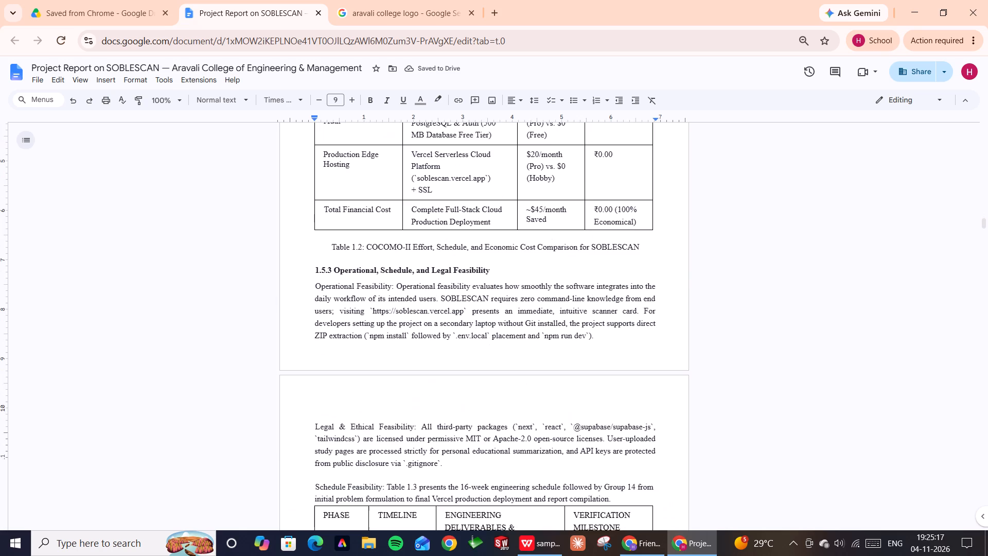
scroll(305, 273, "down", 2)
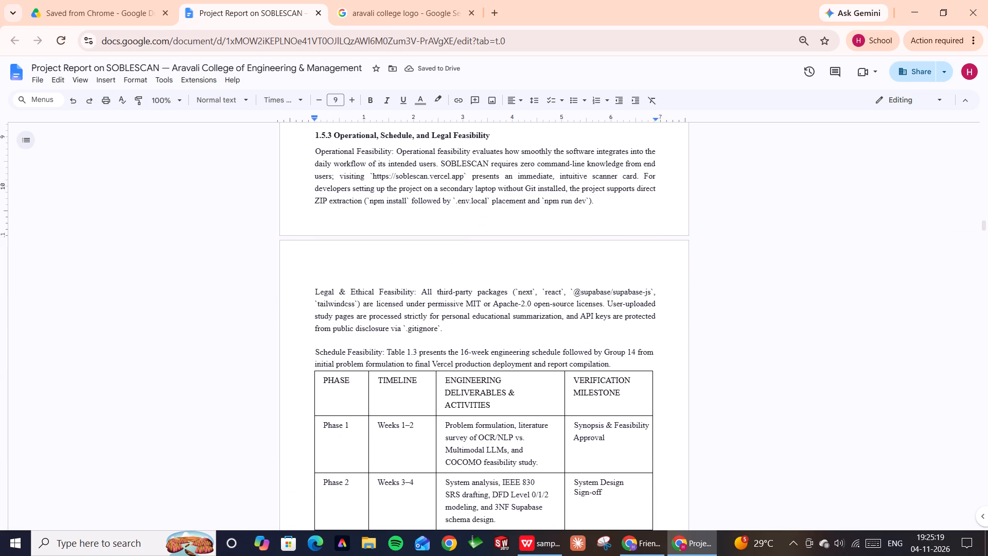
scroll(621, 204, "down", 4)
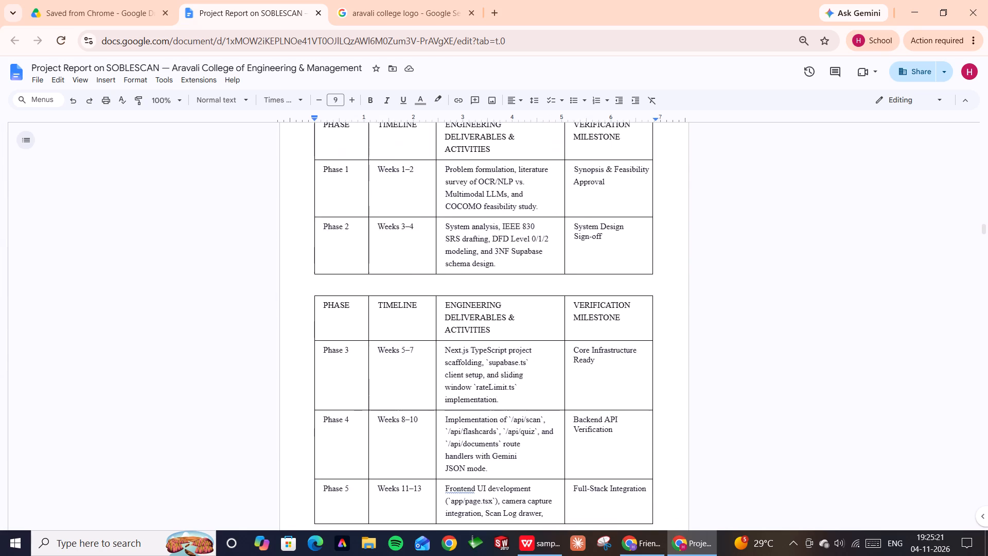
scroll(621, 204, "up", 20)
scroll(621, 204, "up", 3)
scroll(621, 205, "down", 15)
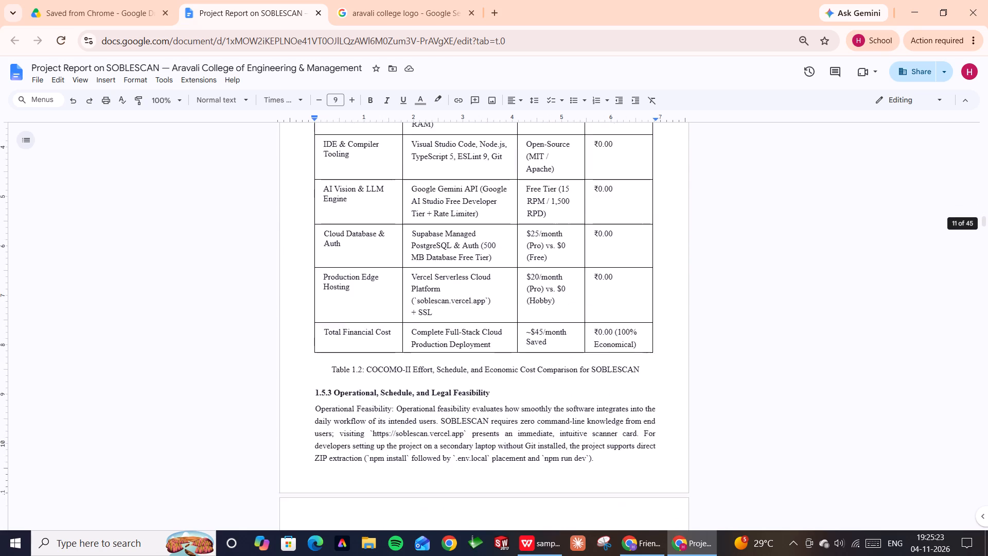
scroll(629, 182, "down", 5)
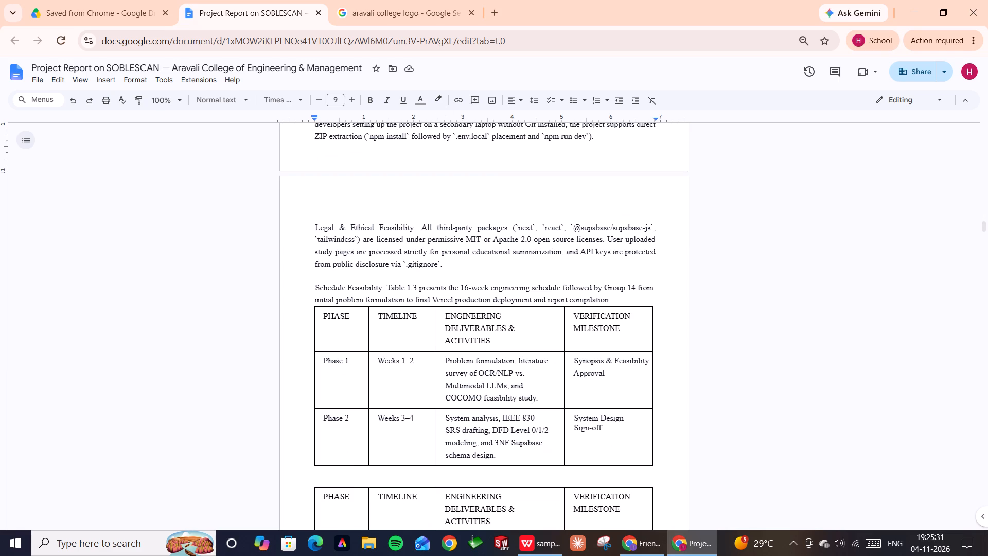
scroll(574, 268, "up", 3)
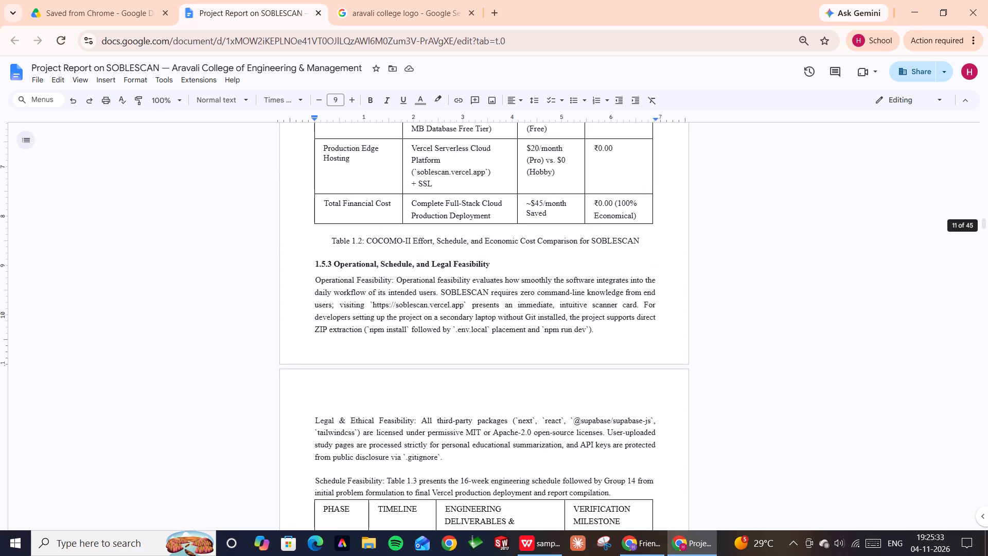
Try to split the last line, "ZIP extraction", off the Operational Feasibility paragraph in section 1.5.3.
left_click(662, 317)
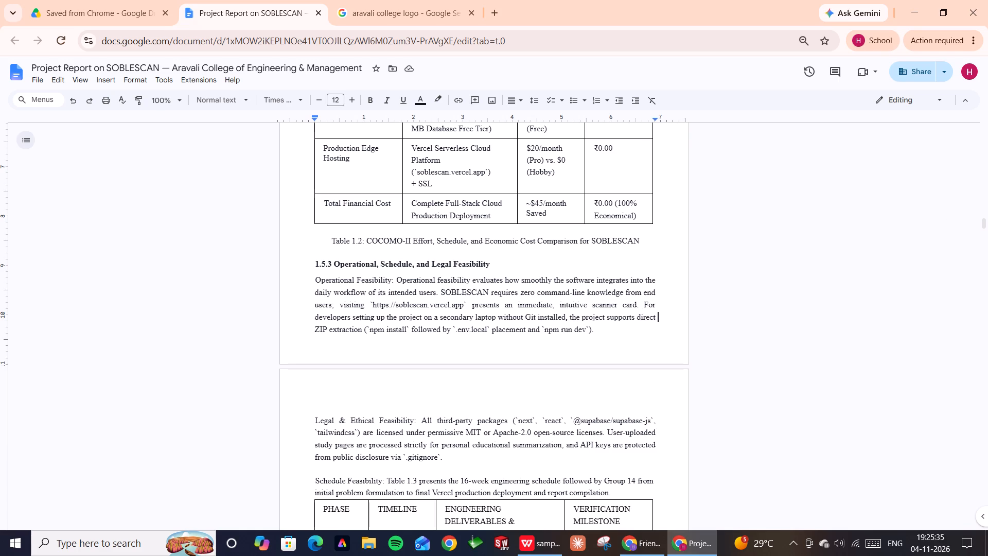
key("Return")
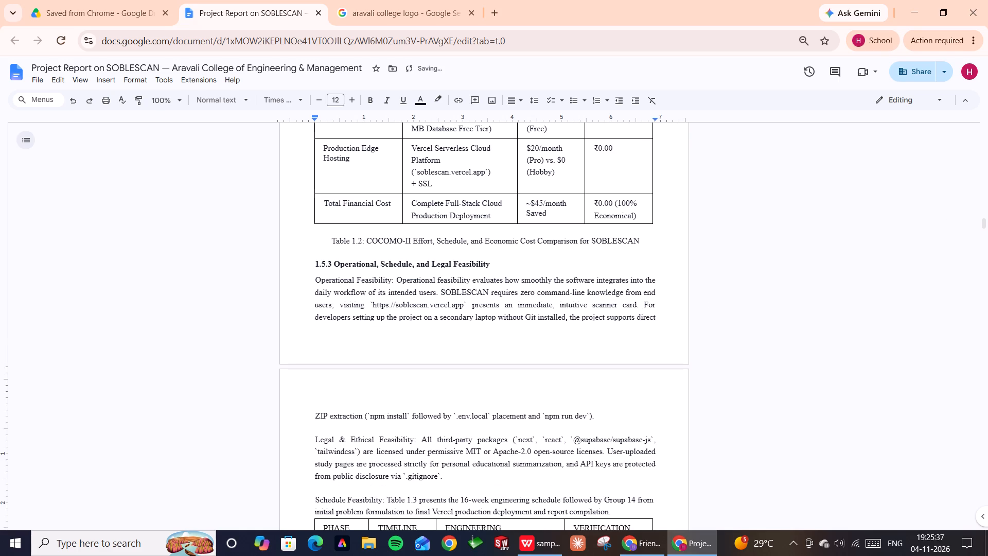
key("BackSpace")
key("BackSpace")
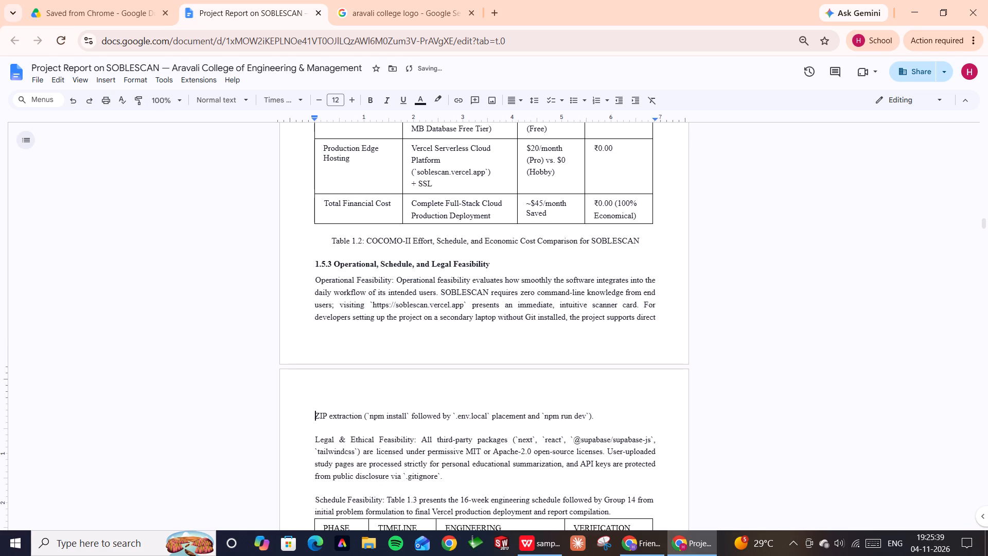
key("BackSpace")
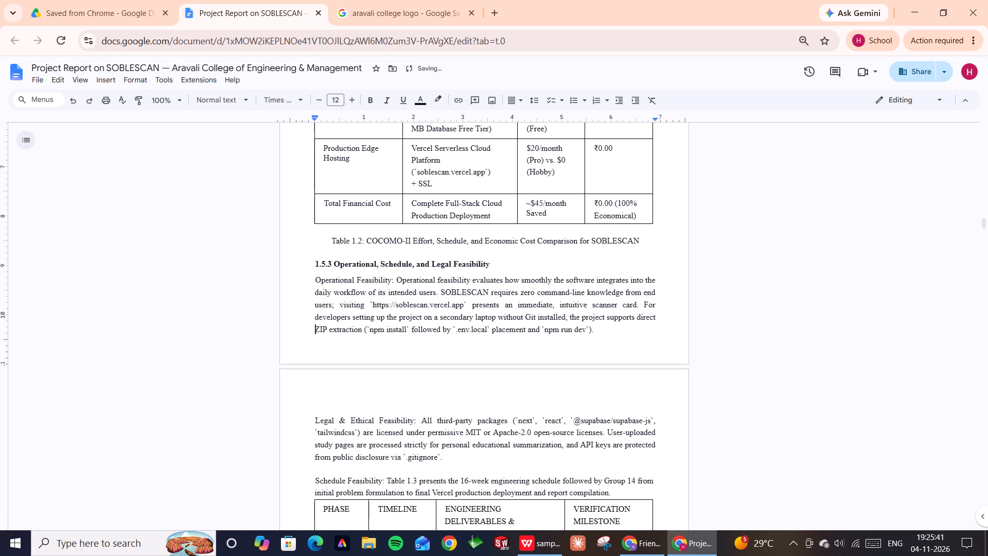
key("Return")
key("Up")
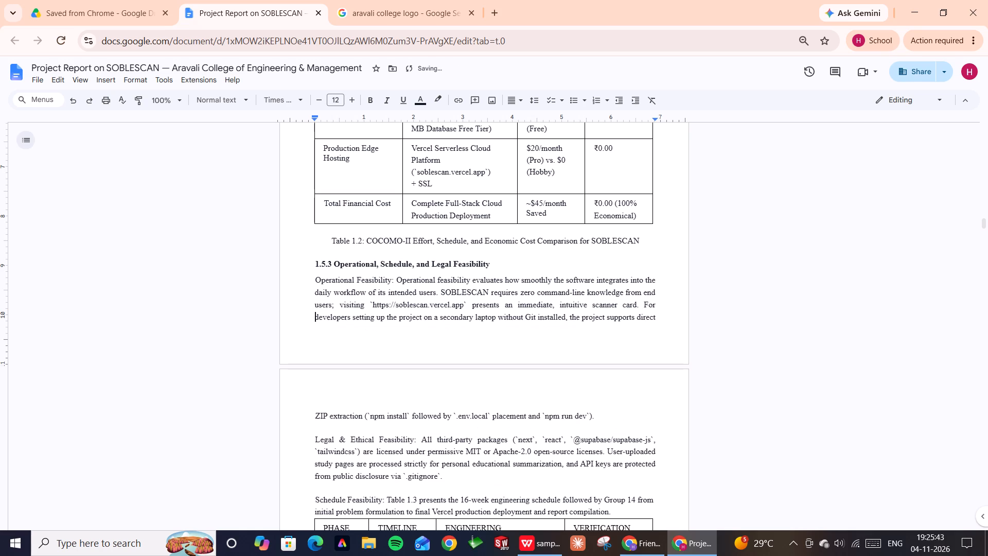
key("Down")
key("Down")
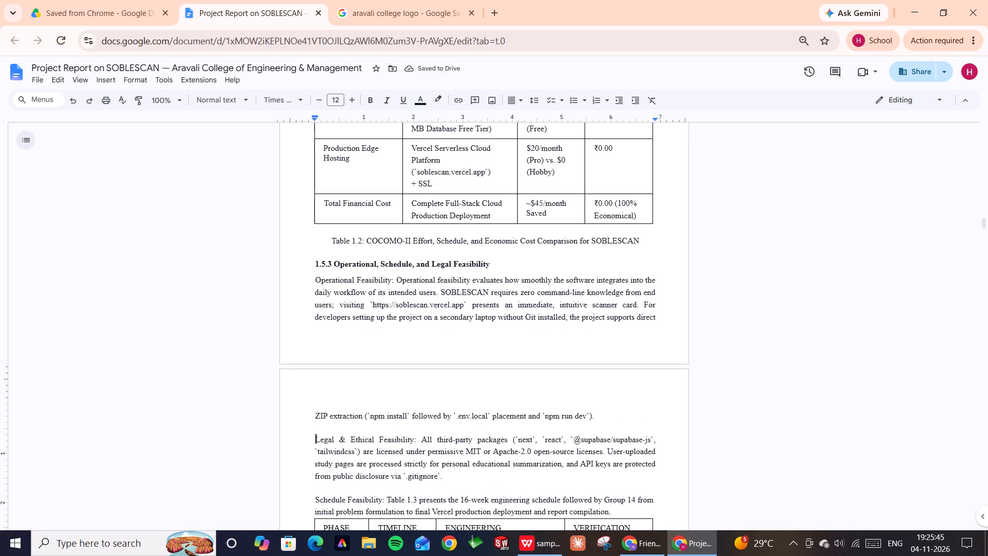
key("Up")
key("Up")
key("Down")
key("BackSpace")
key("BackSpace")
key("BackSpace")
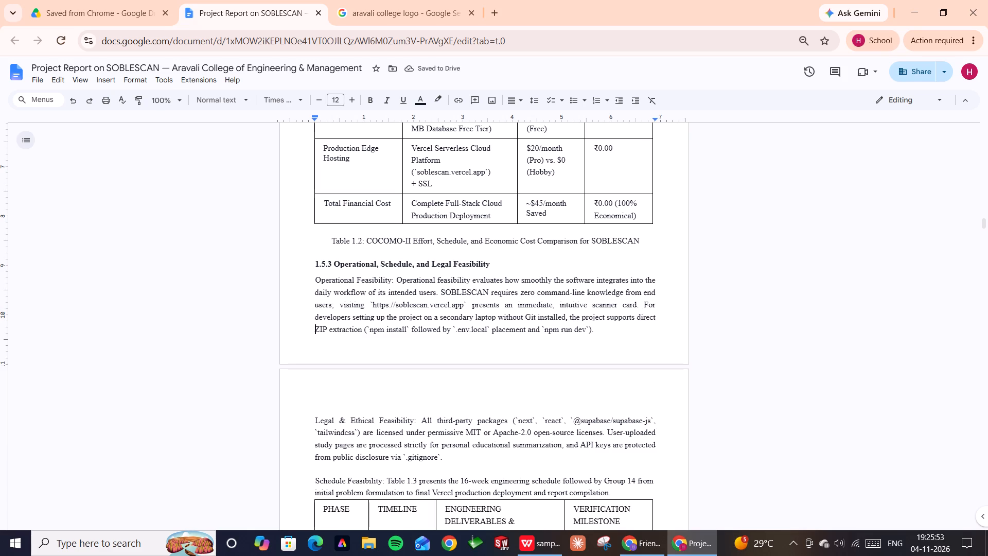
Paste the gray page label into the footer below section 1.5.3 and change it to read "SOBLESCAN—PAGE 5".
double_click(581, 347)
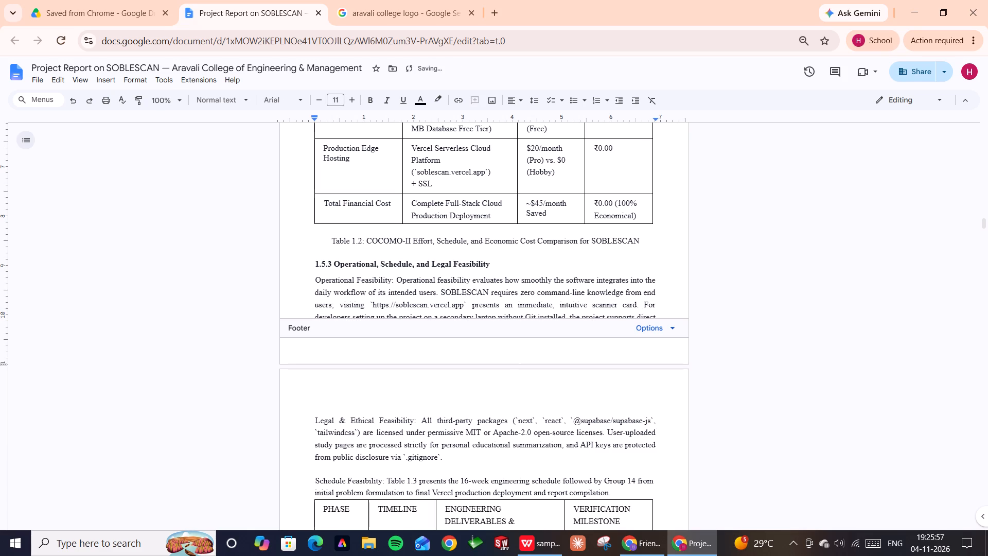
key("v")
key("BackSpace")
key("ctrl+v")
key("ctrl+space")
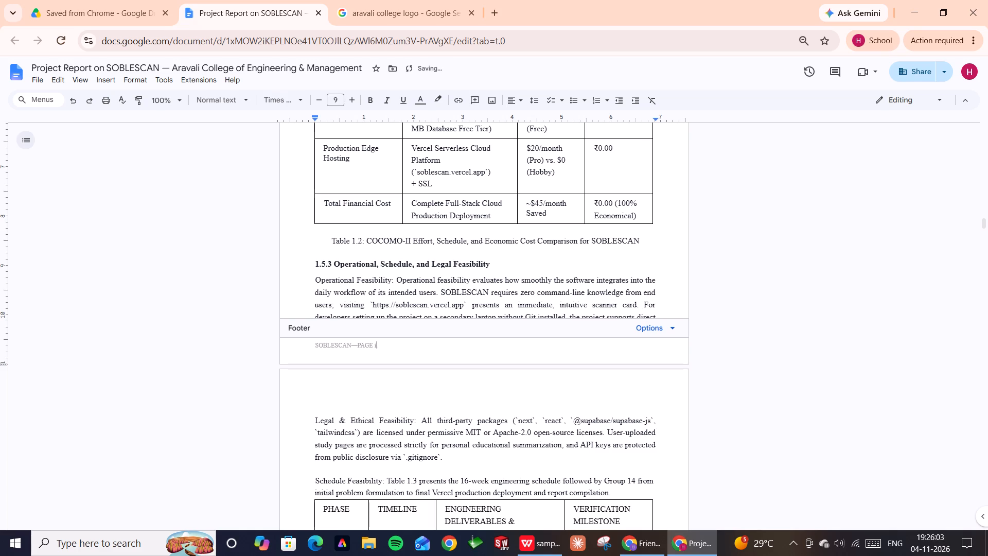
key("BackSpace")
key("5")
left_click(778, 292)
Delete the "SOBLESCAN—PAGE 4" label from the body text and the surplus empty lines, leaving one blank line above the "E = 2.4 × (2.0)" equation.
scroll(729, 359, "up", 6)
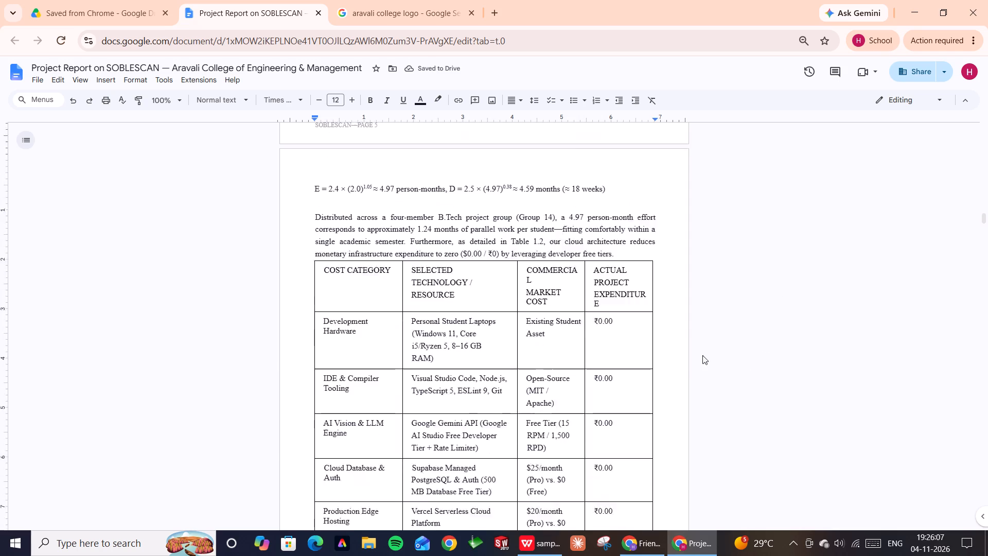
scroll(518, 271, "up", 3)
left_click_drag(386, 339, 309, 331)
key("BackSpace")
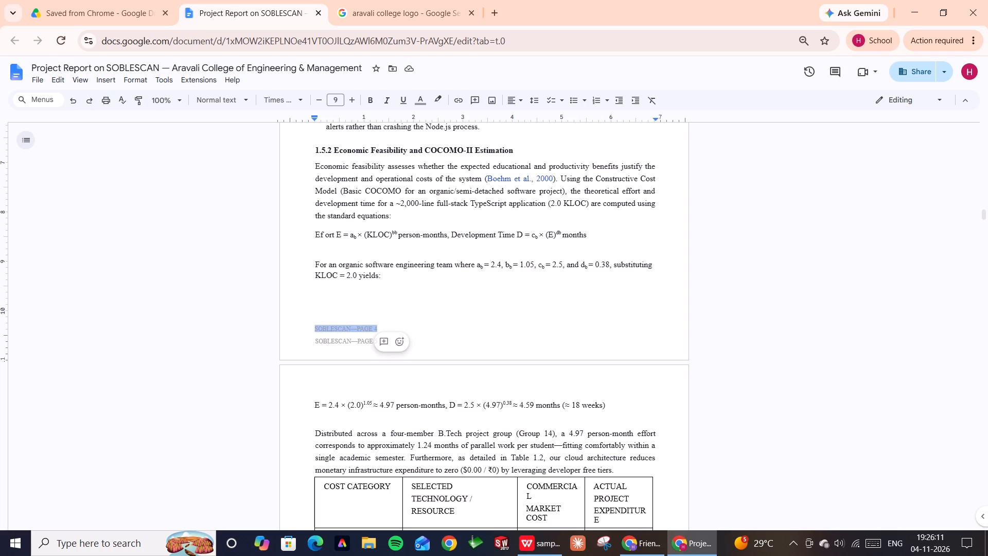
key("BackSpace")
key("BackSpace")
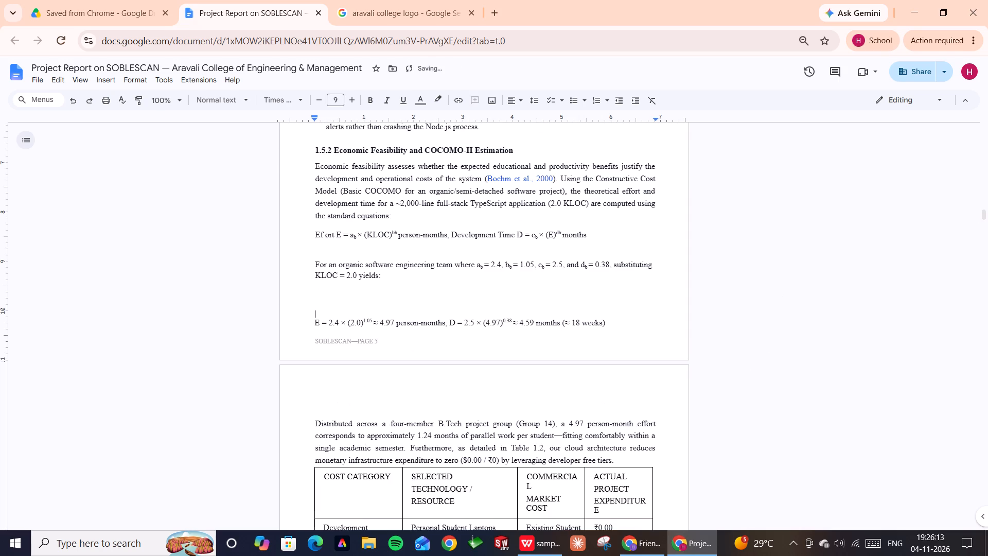
key("BackSpace")
key("BackSpace")
key("BackSpace")
key("BackSpace")
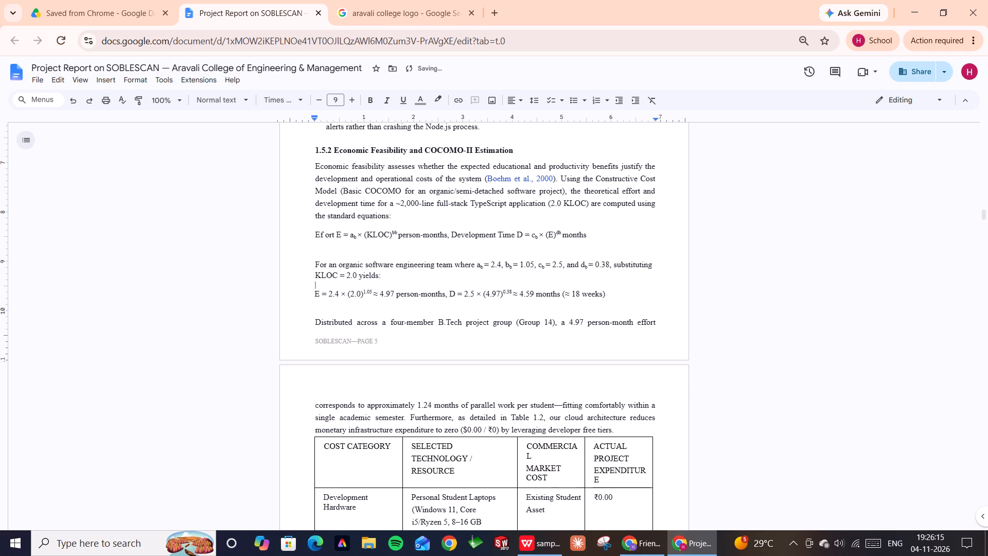
key("Return")
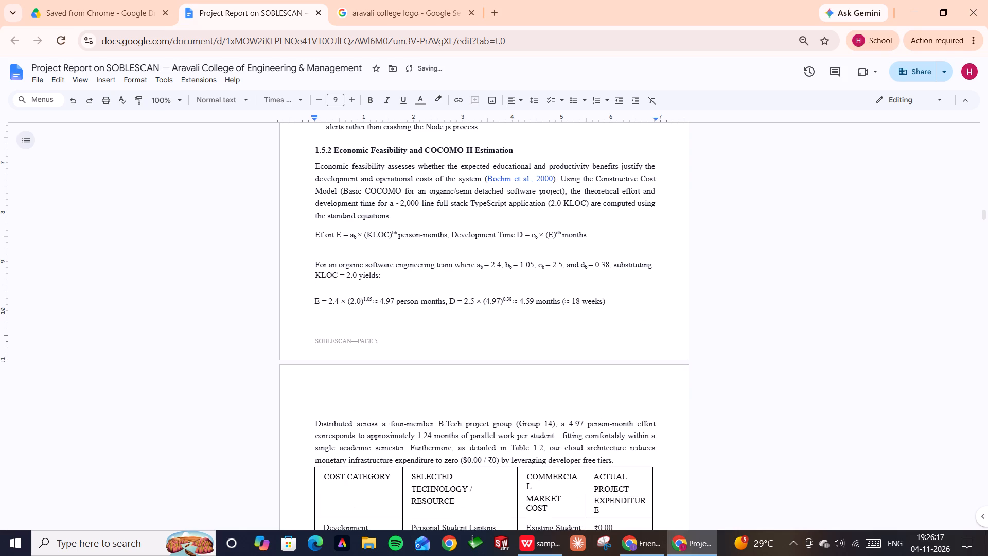
Shorten the footer text on the page with Table 2.1 to "SOBLESCAN—".
scroll(425, 327, "down", 10)
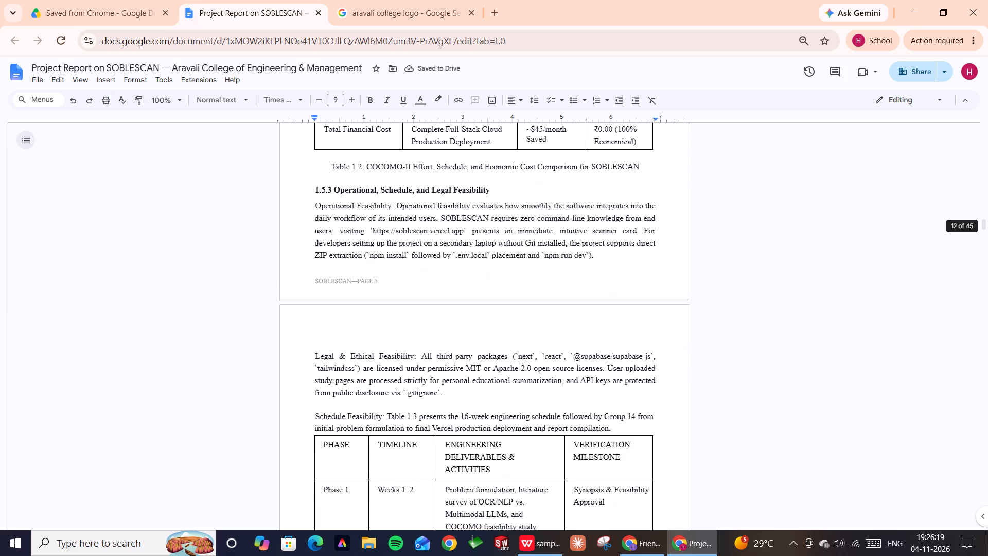
scroll(424, 327, "down", 18)
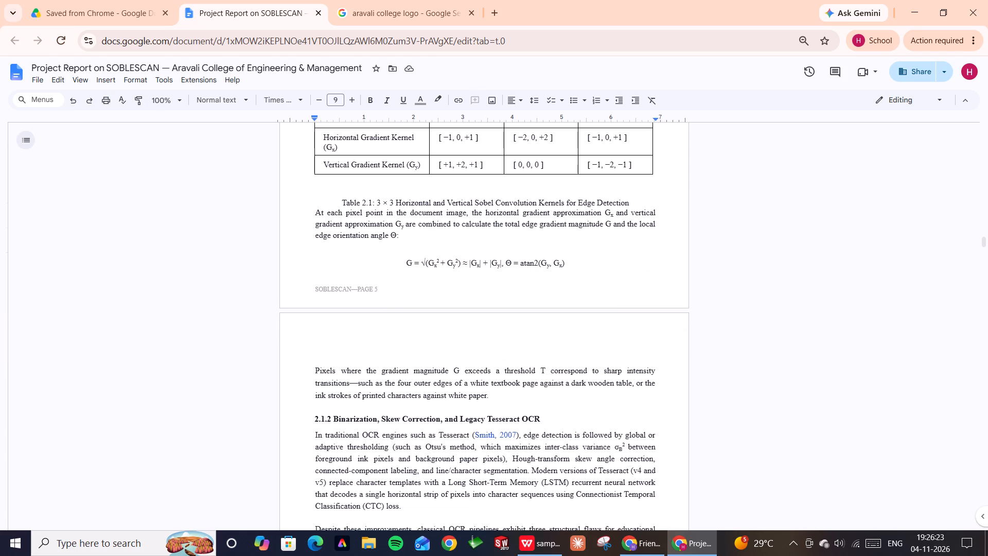
double_click(382, 288)
key("BackSpace")
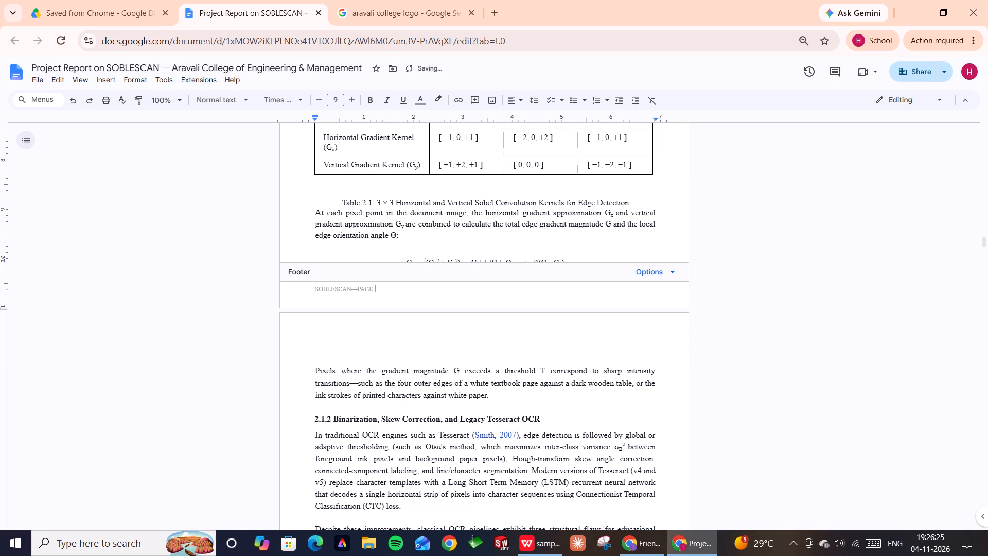
key("BackSpace")
key("BackSpace")
key("BackSpace")
key("BackSpace")
key("BackSpace")
key("BackSpace")
type("----")
key("BackSpace")
left_click(798, 291)
left_click(663, 340)
Check the footer label on pages across the report and open the footer just before the Chapter 7 page.
scroll(804, 310, "up", 7)
scroll(804, 310, "down", 20)
scroll(804, 310, "down", 5)
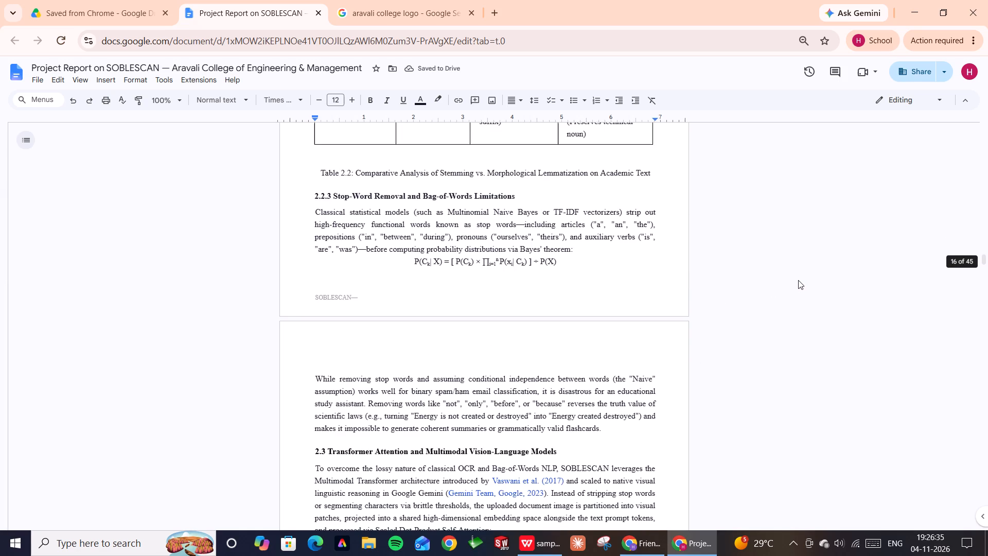
scroll(798, 280, "down", 20)
scroll(798, 280, "down", 14)
scroll(798, 273, "down", 9)
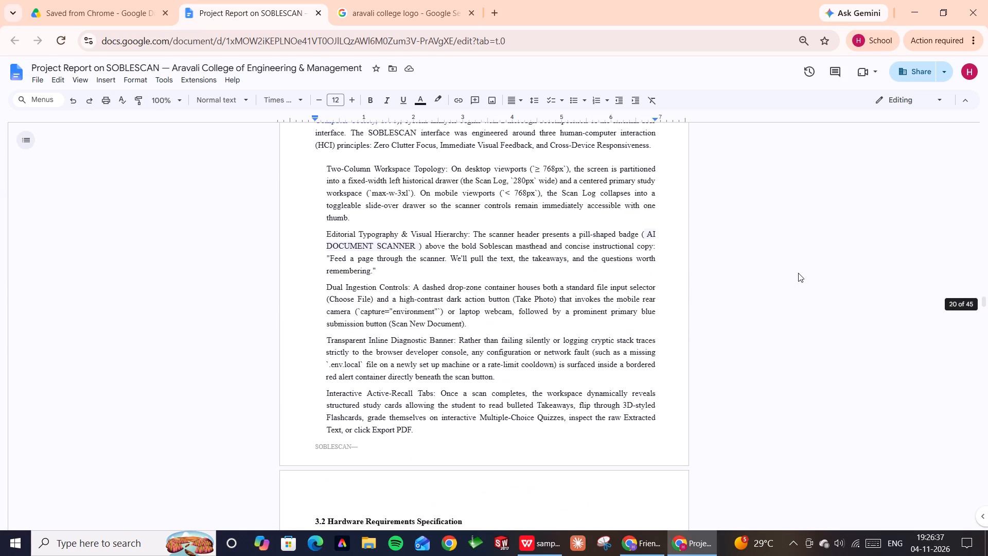
scroll(893, 284, "down", 7)
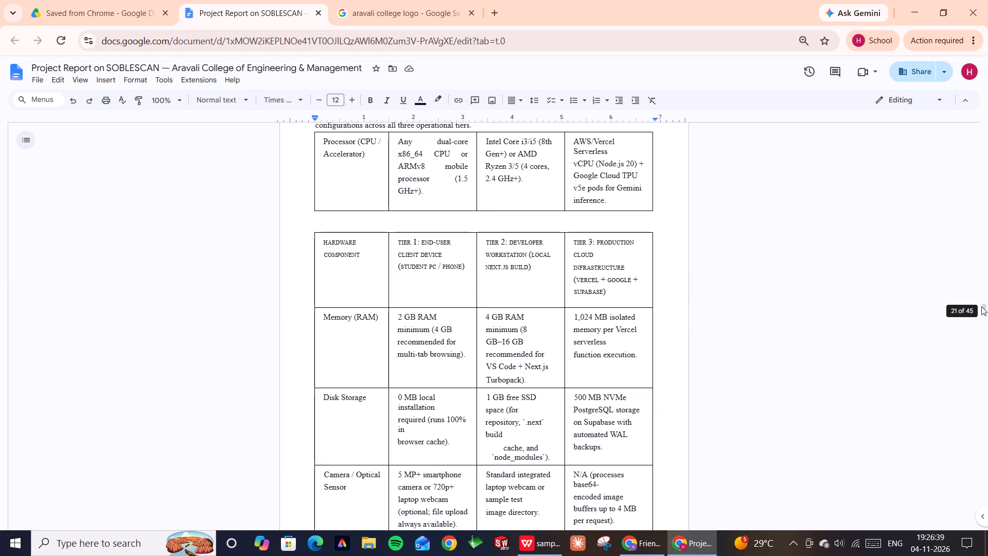
left_click_drag(983, 310, 955, 201)
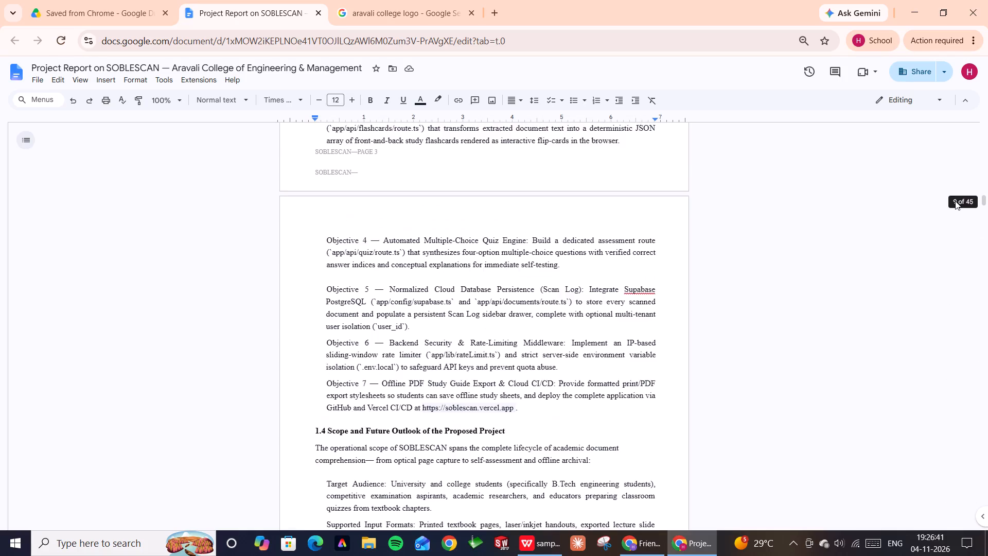
left_click_drag(955, 201, 987, 494)
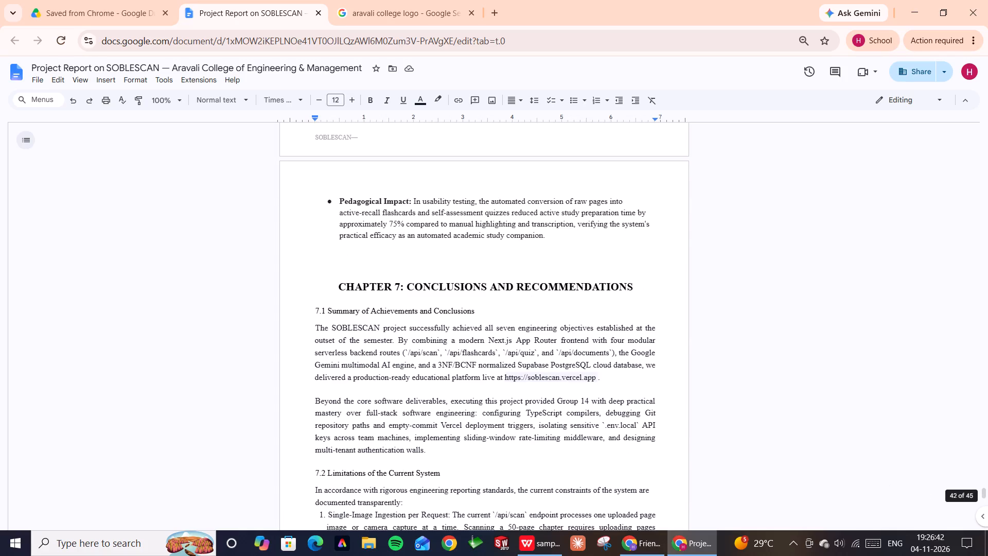
double_click(381, 140)
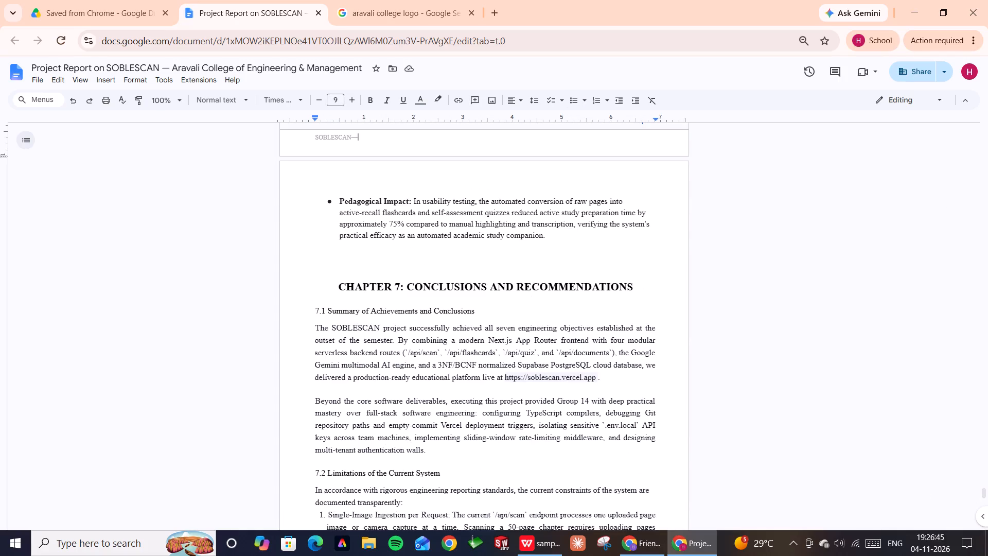
scroll(411, 144, "up", 2)
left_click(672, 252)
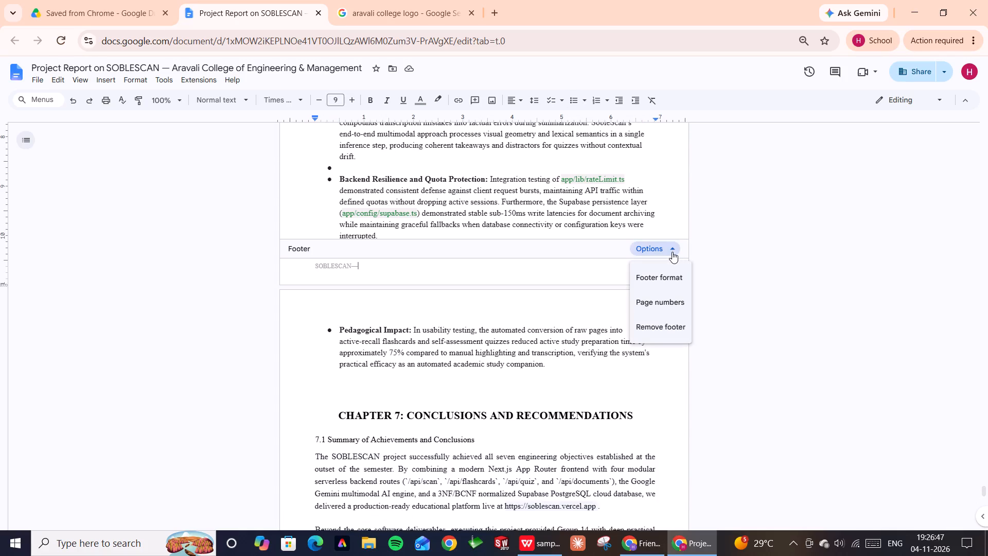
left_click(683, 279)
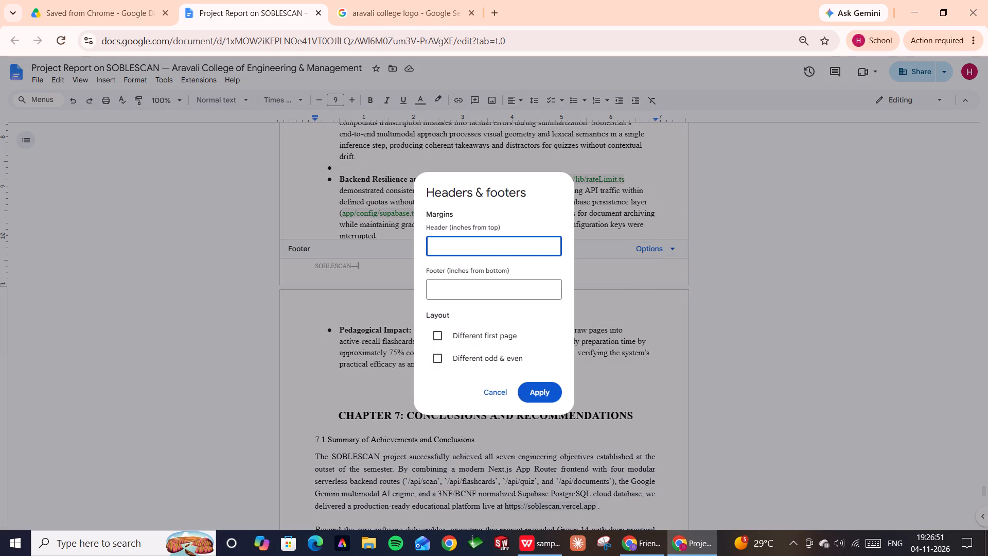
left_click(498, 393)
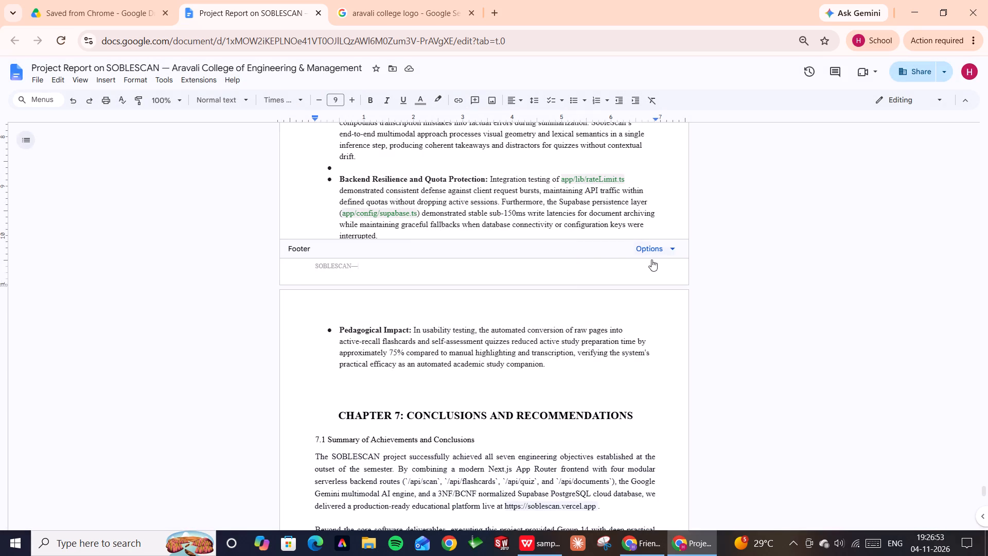
Add automatic page numbers after "SOBLESCAN—" in the footer, shown on the first page and starting at 0.
left_click(660, 255)
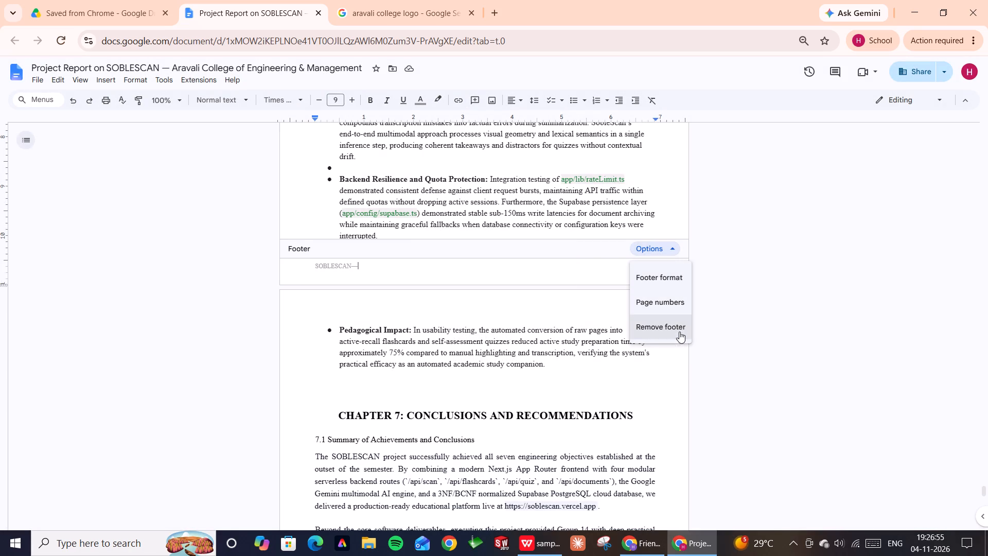
left_click(659, 303)
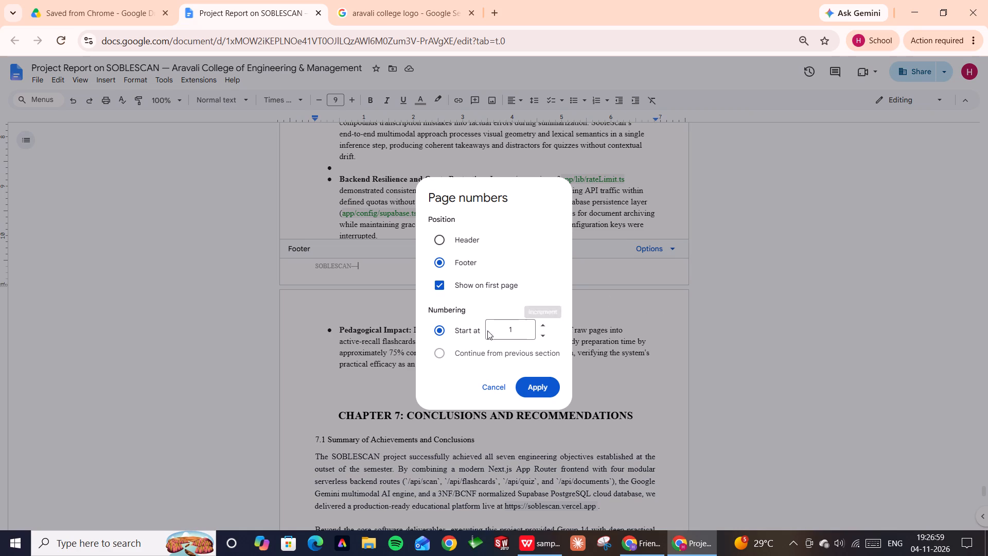
left_click(543, 326)
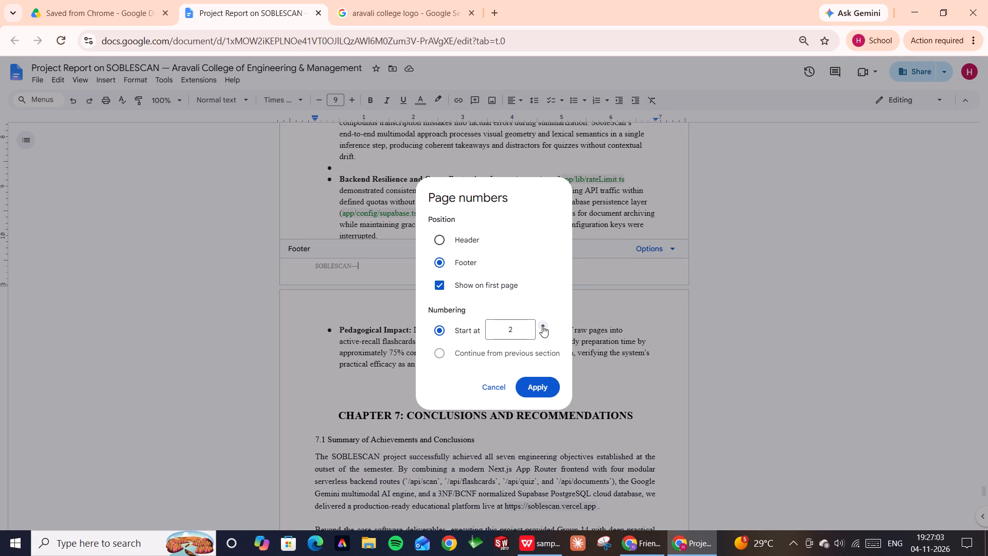
left_click(542, 326)
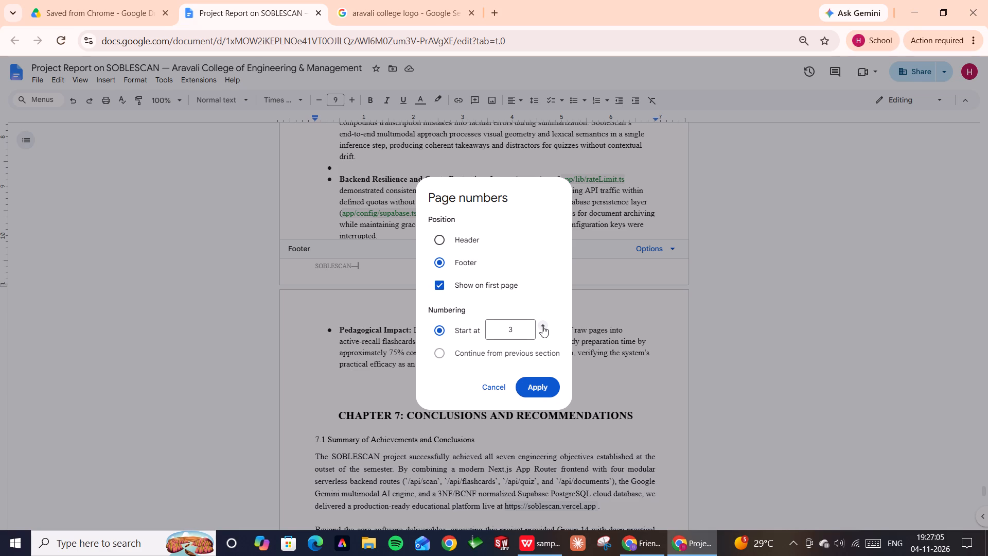
double_click(544, 335)
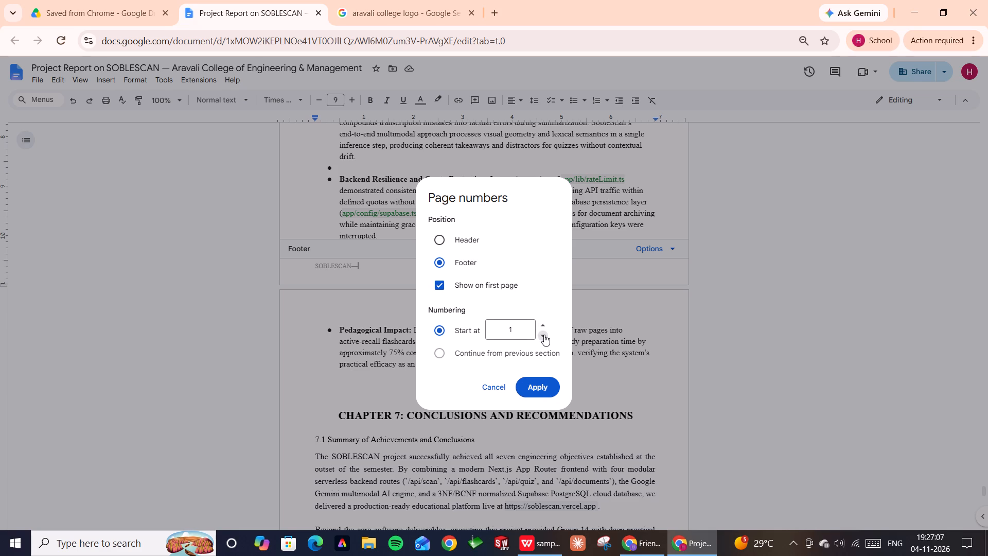
left_click(544, 335)
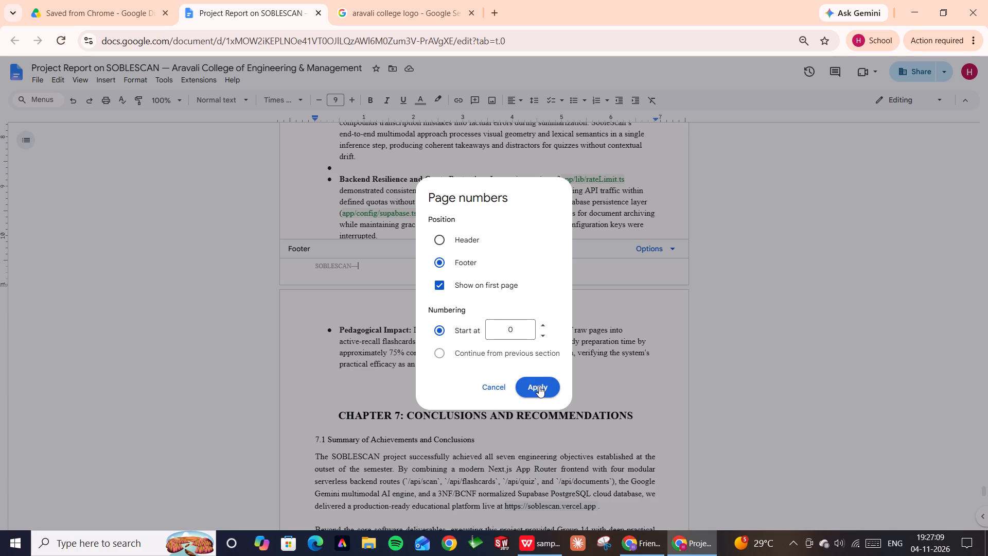
left_click(541, 382)
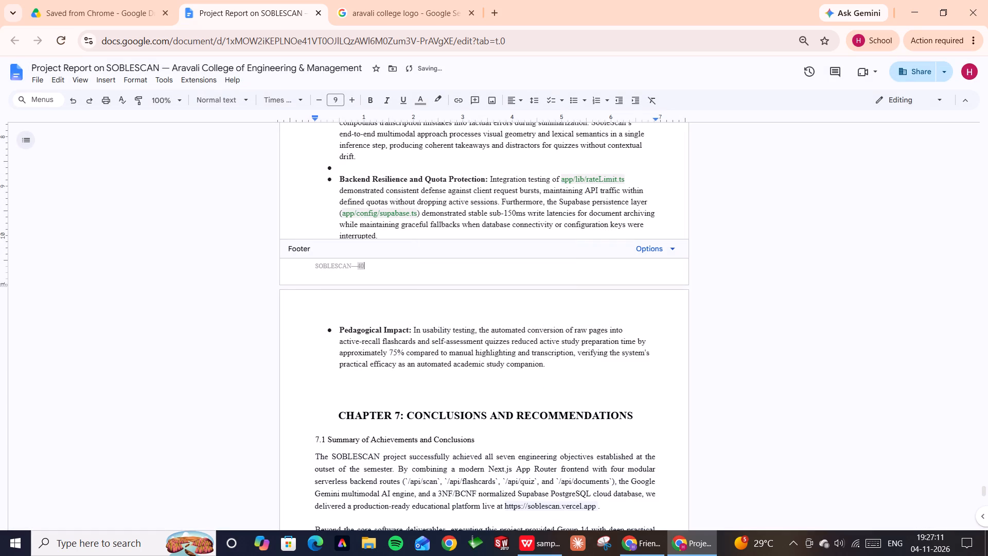
Check the footer page numbers on the Chapter 6 pages and in the footer of the title page.
scroll(816, 255, "up", 7)
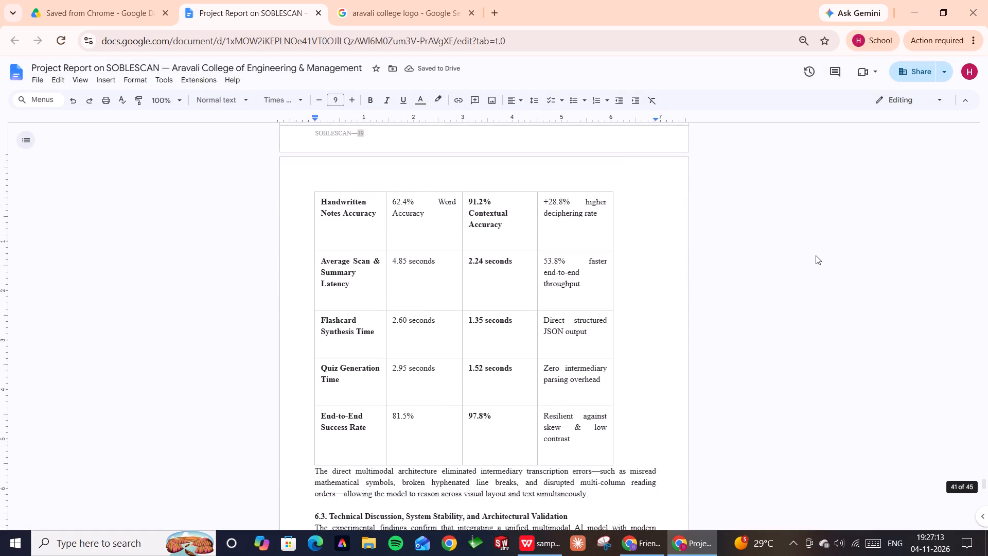
scroll(816, 255, "up", 2)
scroll(817, 256, "down", 2)
scroll(938, 402, "down", 2)
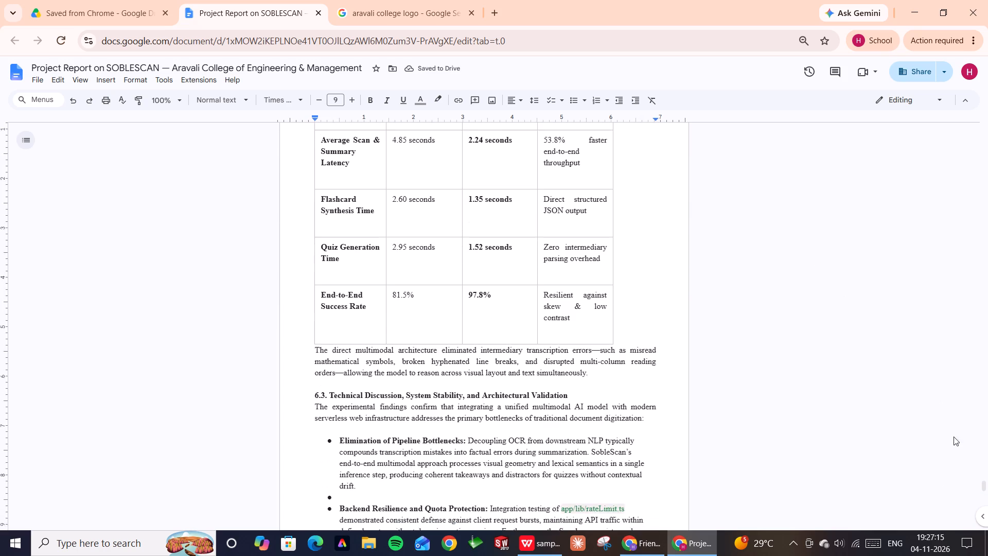
left_click_drag(987, 484, 987, 61)
scroll(698, 296, "down", 8)
scroll(694, 287, "up", 1)
scroll(370, 245, "up", 1)
left_click(370, 245)
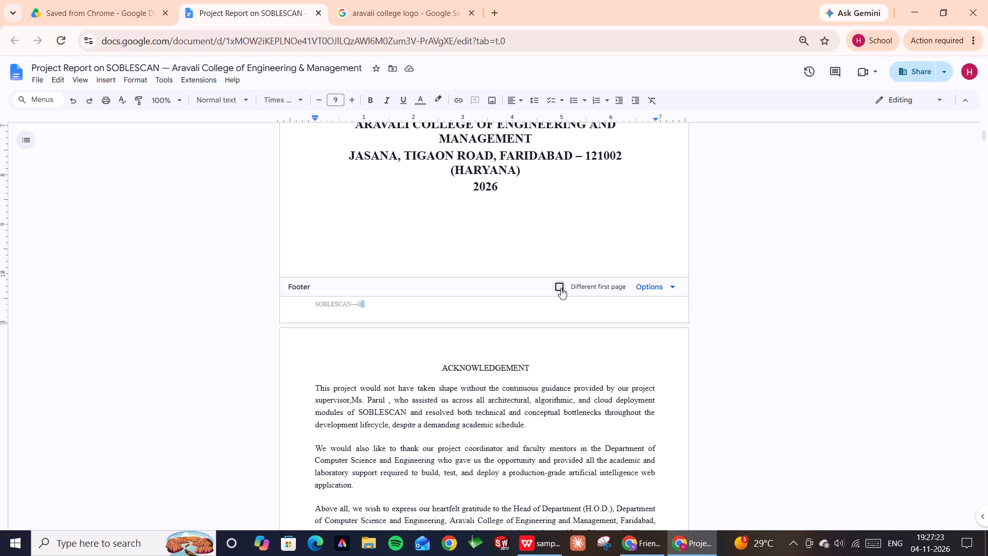
Enable a different first page footer on the title page and paste the label "SOBLESCAN—PAGE i" into it.
left_click(561, 288)
left_click(461, 306)
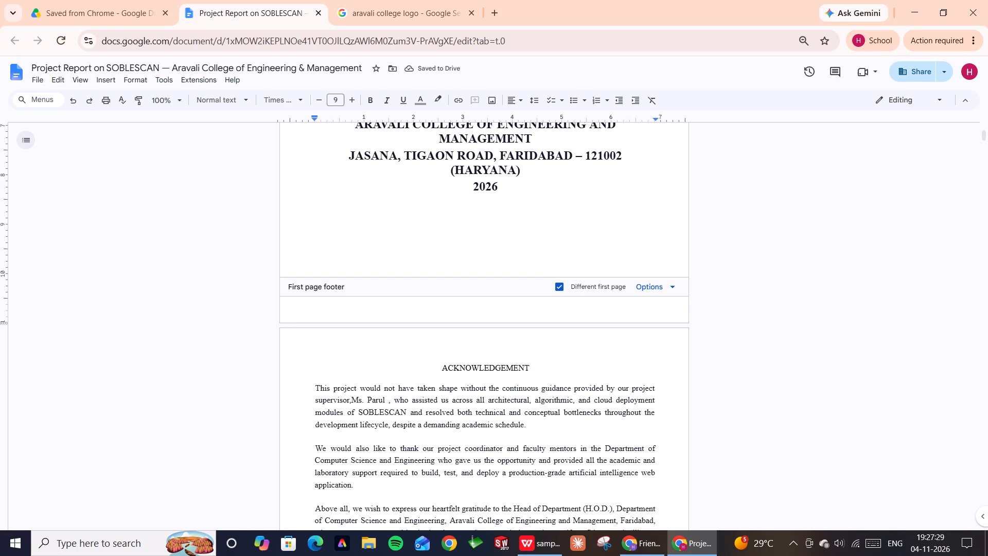
type("so")
key("BackSpace")
key("BackSpace")
key("ctrl+b")
key("ctrl+v")
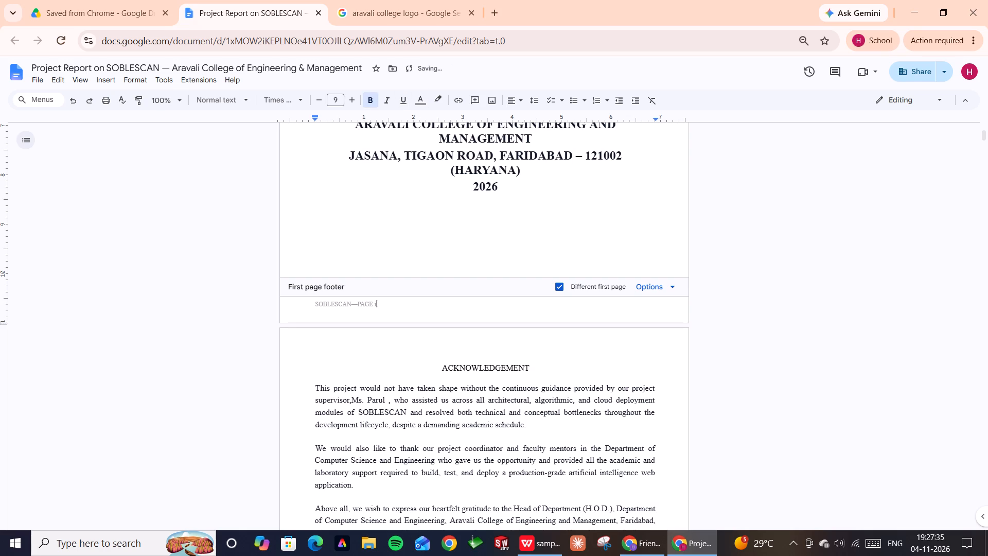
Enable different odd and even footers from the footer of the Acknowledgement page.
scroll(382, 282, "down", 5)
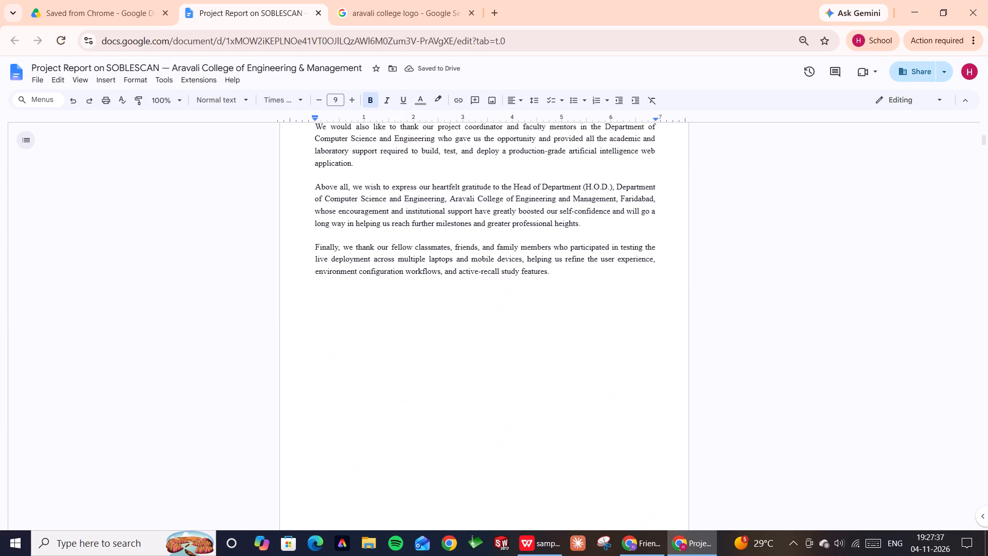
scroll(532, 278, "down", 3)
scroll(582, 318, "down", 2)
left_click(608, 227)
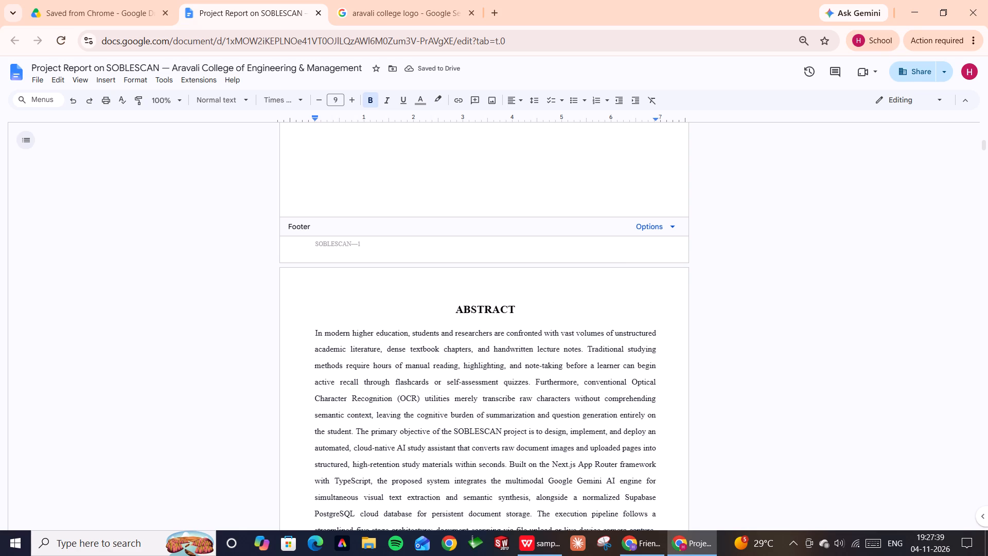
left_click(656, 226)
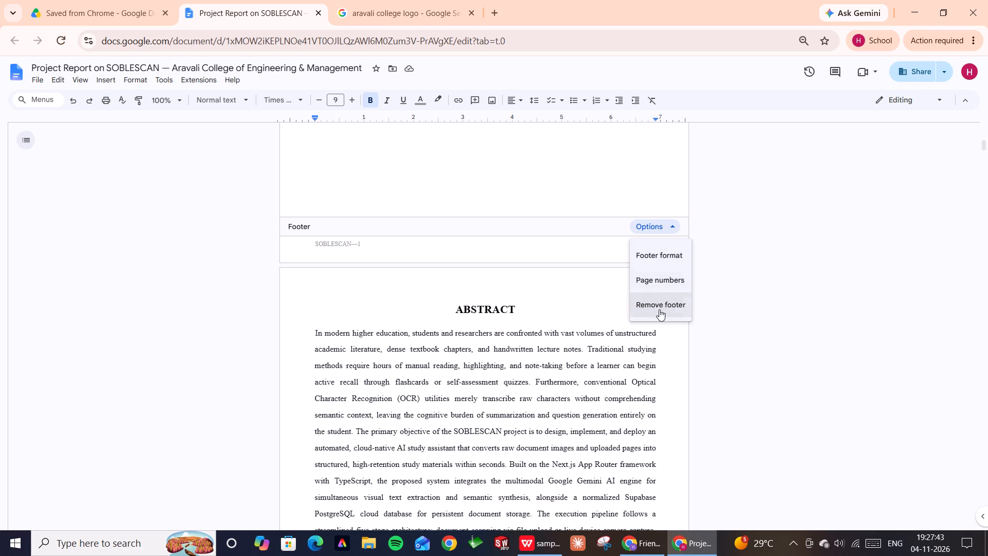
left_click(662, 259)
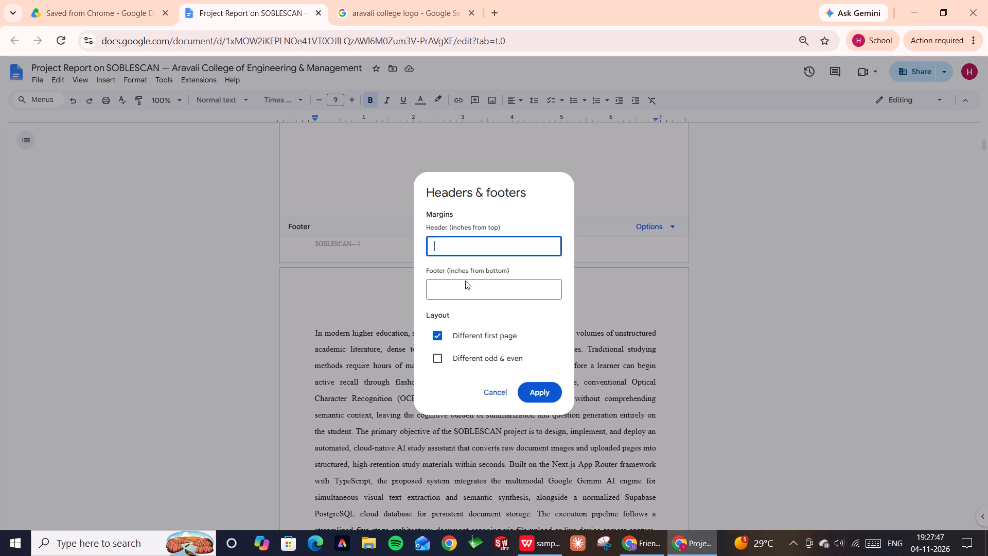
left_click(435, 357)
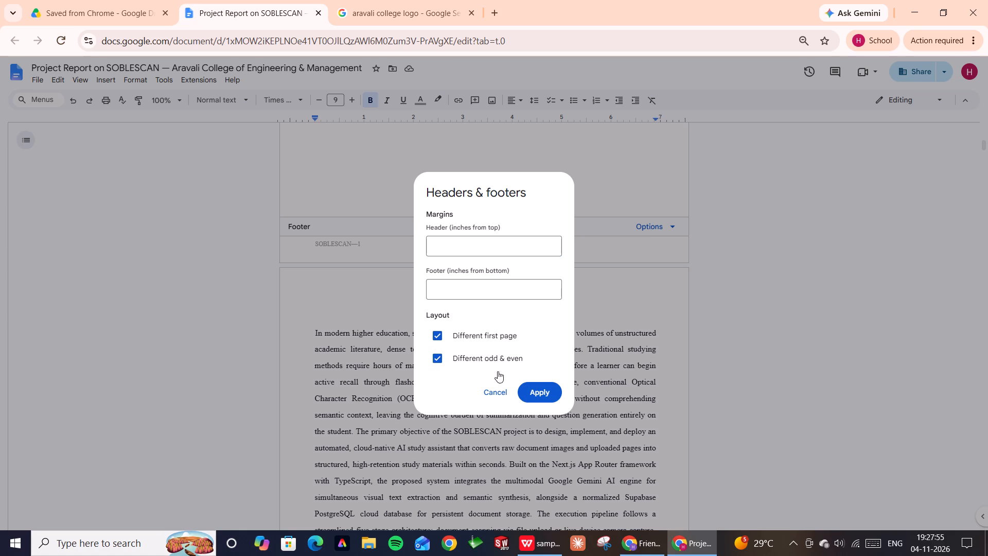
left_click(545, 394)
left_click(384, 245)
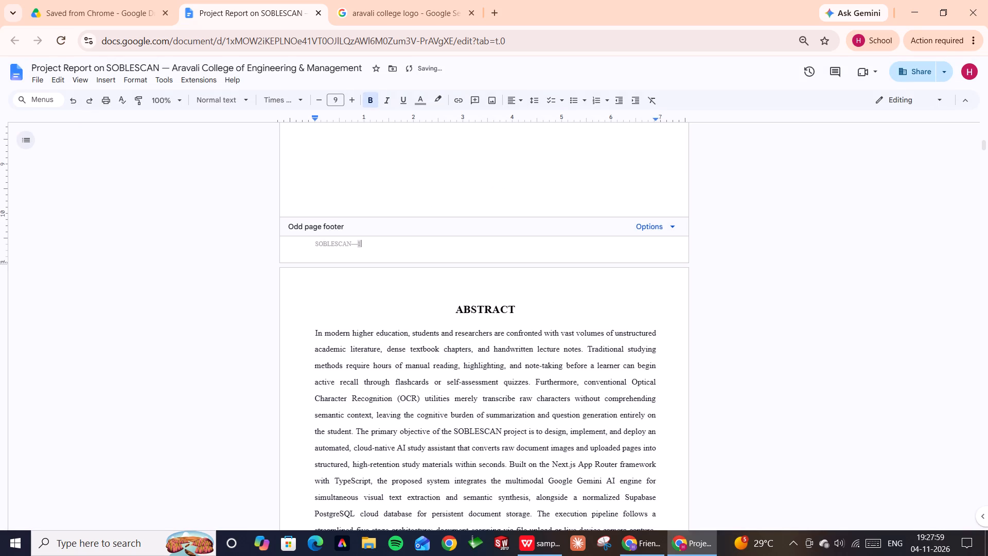
Delete the typed "PAGE ii" label from the body of the Abstract page and add two line breaks before the TABLE OF CONTENTS heading.
scroll(384, 245, "down", 6)
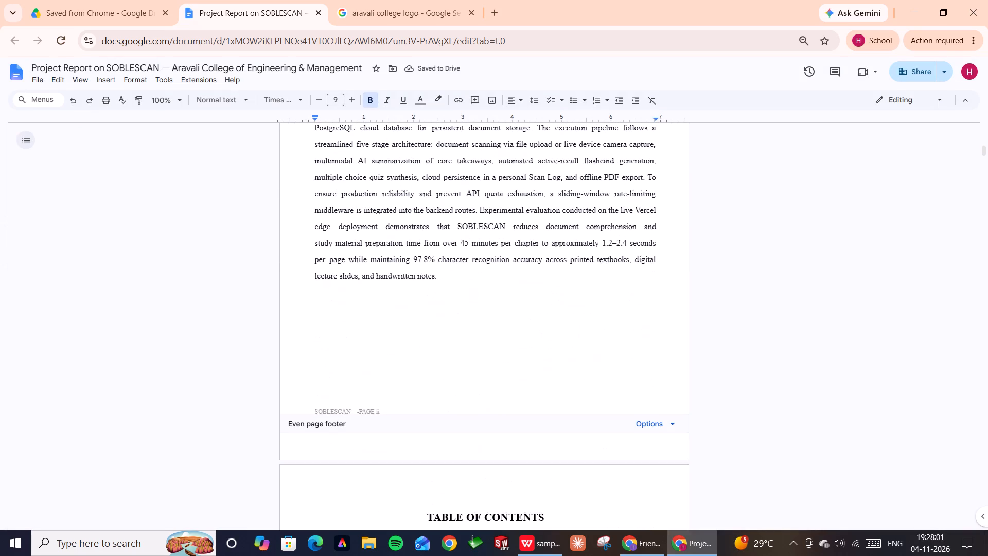
scroll(384, 246, "down", 3)
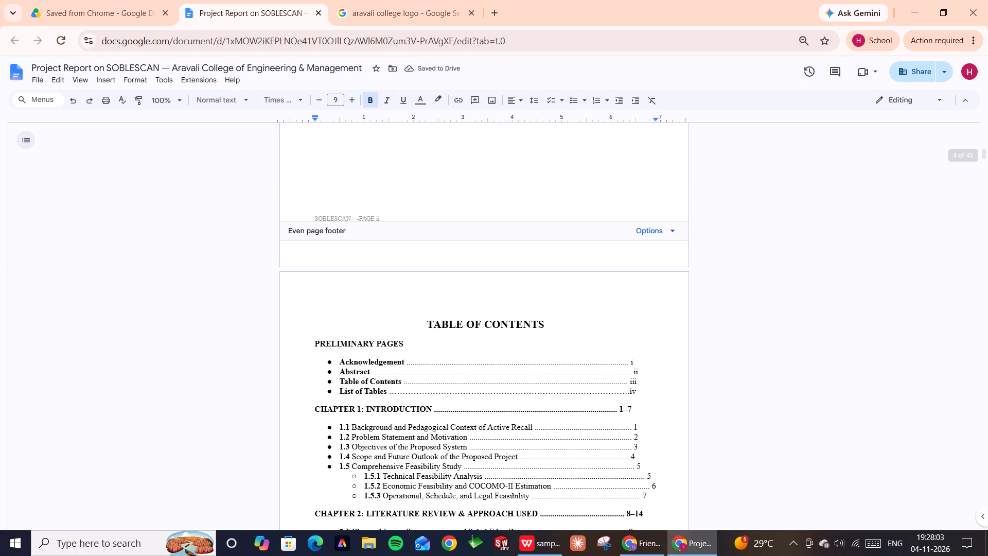
left_click(442, 214)
left_click_drag(390, 220, 308, 222)
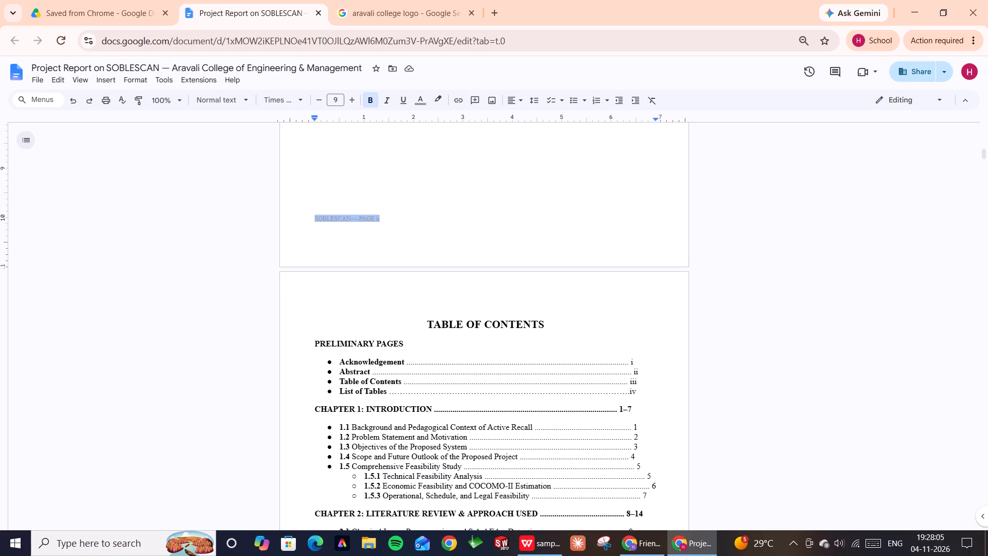
key("BackSpace")
key("BackSpace")
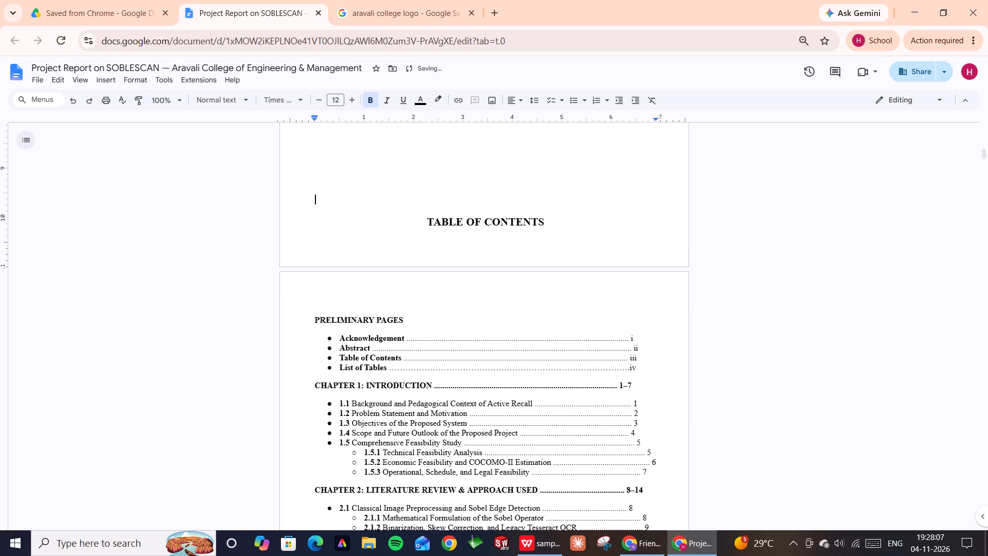
key("Return")
key("Return")
Delete the typed "SOBLESCAN—PAGE iii" label from the body below entry 4.5 of the table of contents.
scroll(413, 223, "down", 5)
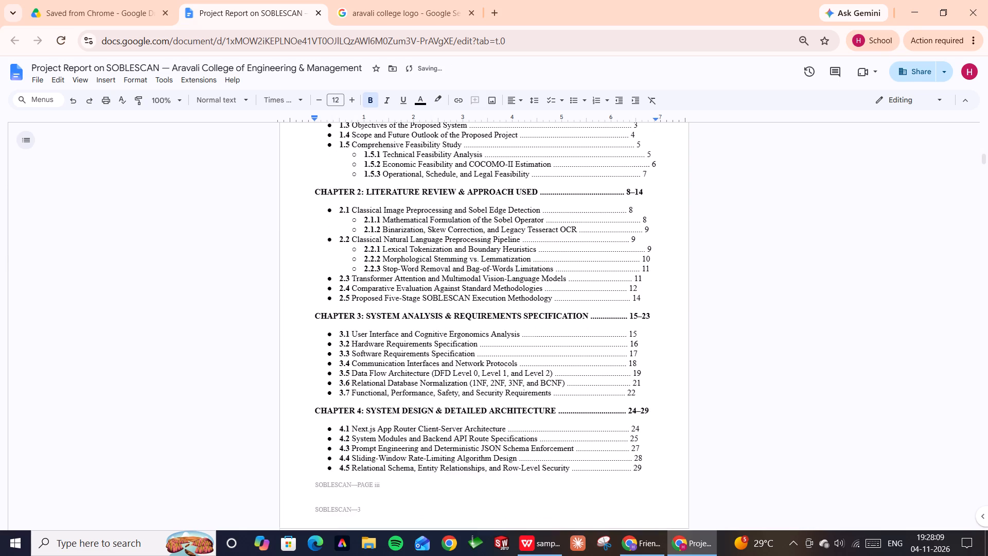
scroll(456, 244, "down", 4)
left_click(391, 227)
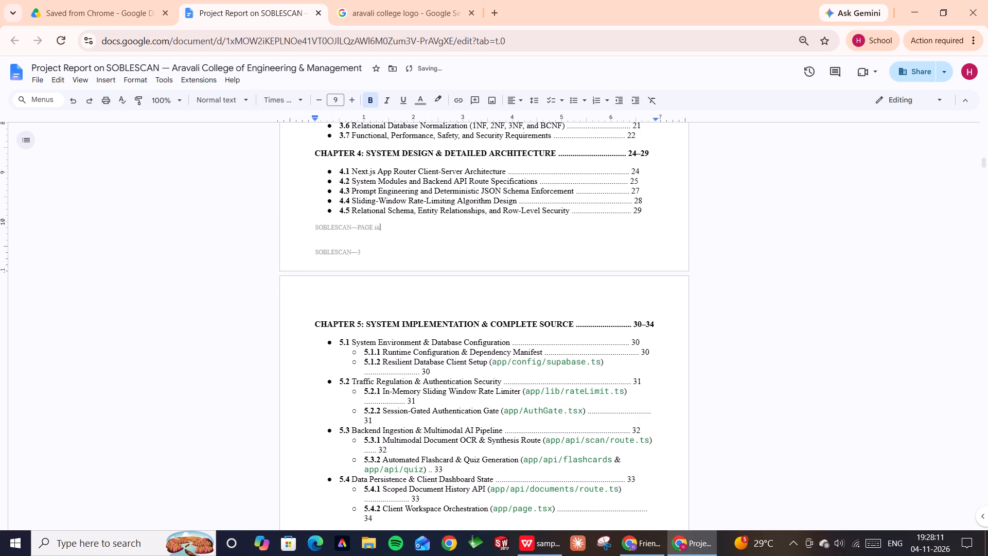
left_click_drag(386, 228, 306, 232)
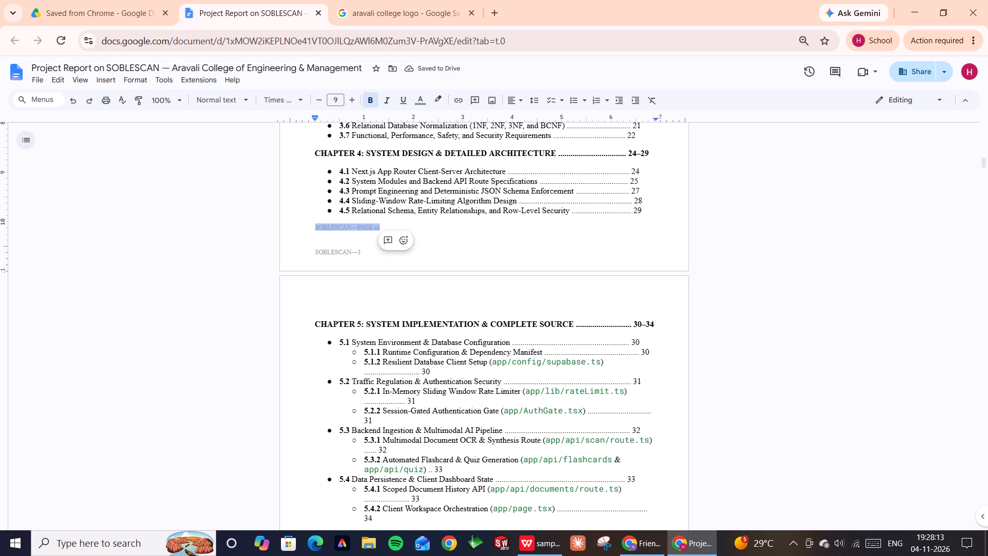
key("BackSpace")
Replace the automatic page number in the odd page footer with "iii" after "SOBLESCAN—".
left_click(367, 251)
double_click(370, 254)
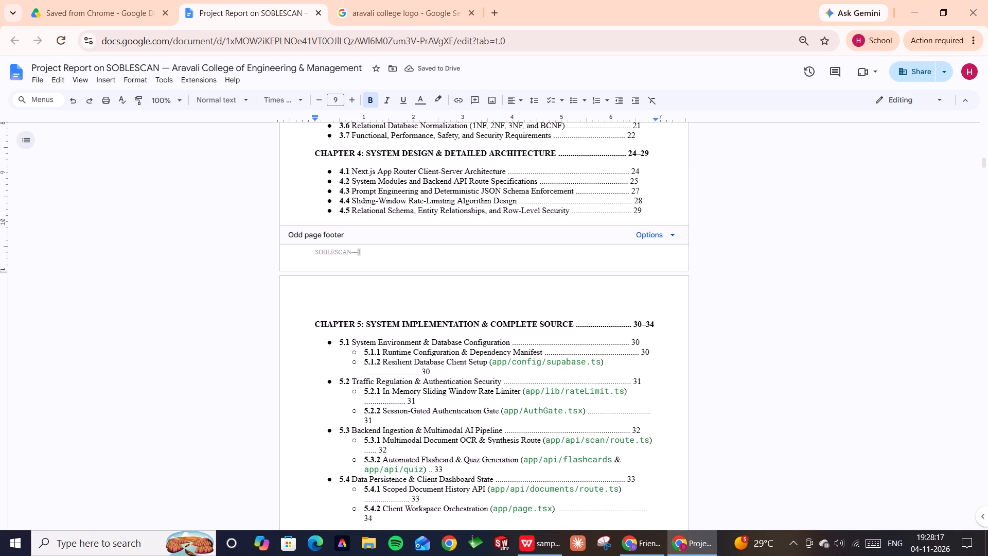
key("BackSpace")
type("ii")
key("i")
Check the odd and even page footers from the table of contents through the Chapter 1 pages.
scroll(709, 301, "down", 6)
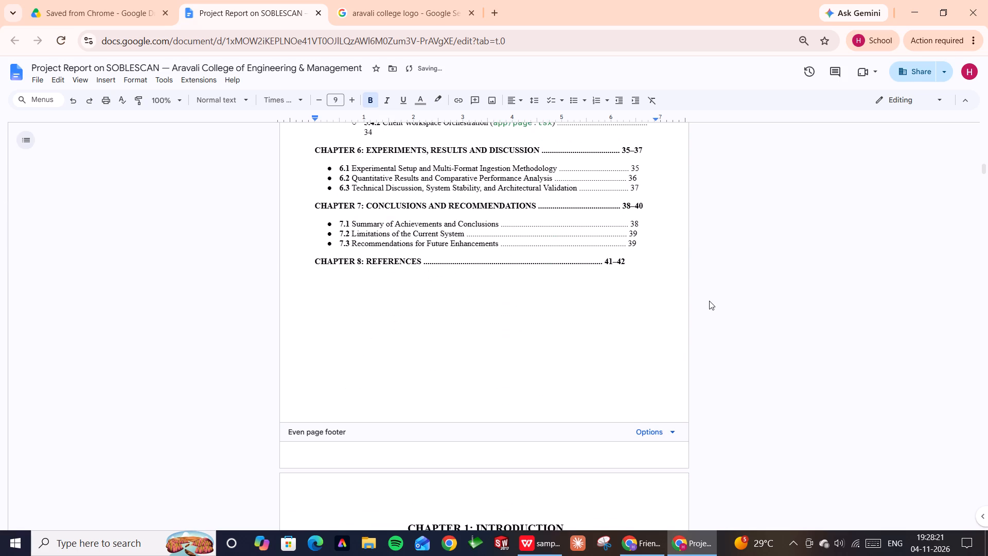
scroll(643, 296, "down", 4)
scroll(450, 272, "down", 6)
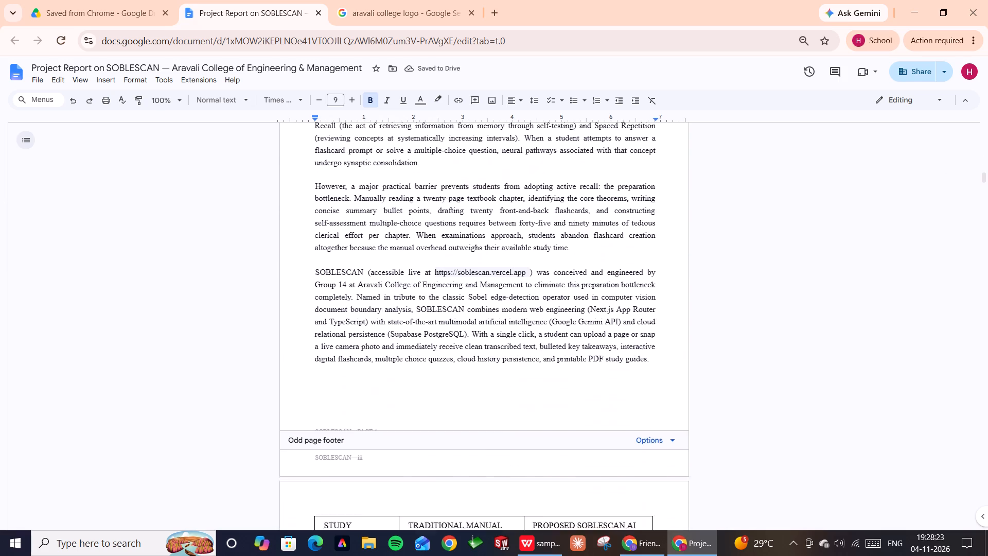
scroll(450, 272, "down", 6)
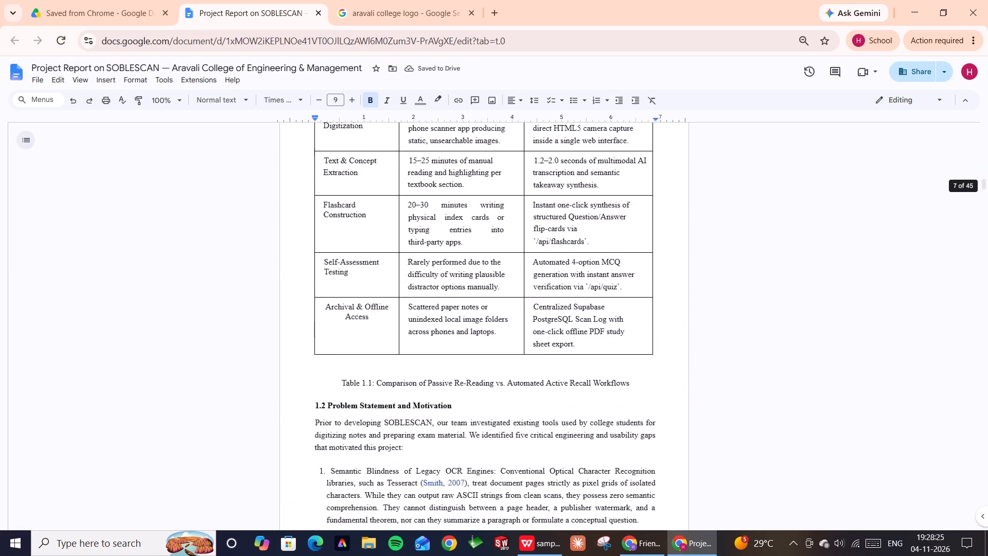
scroll(450, 272, "down", 13)
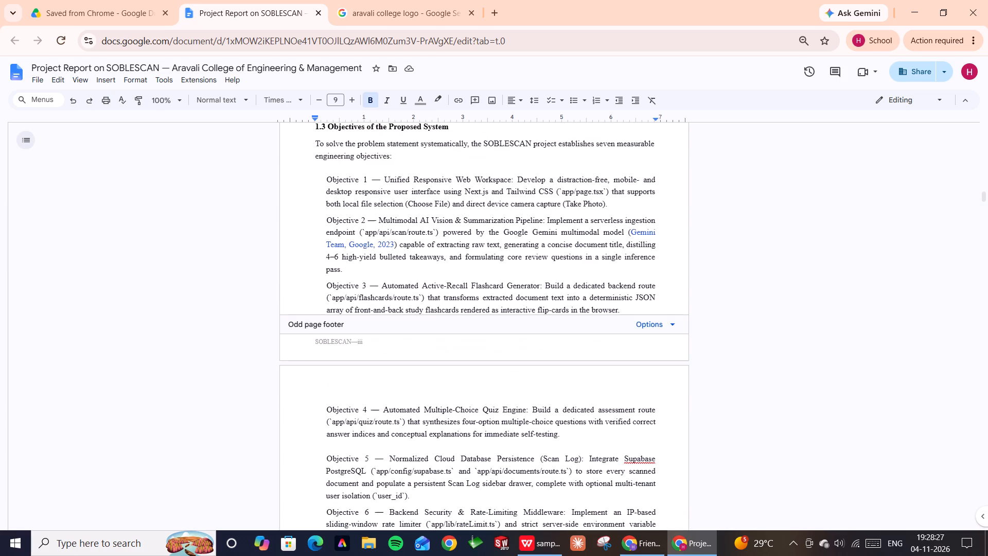
scroll(449, 272, "up", 14)
scroll(452, 270, "up", 15)
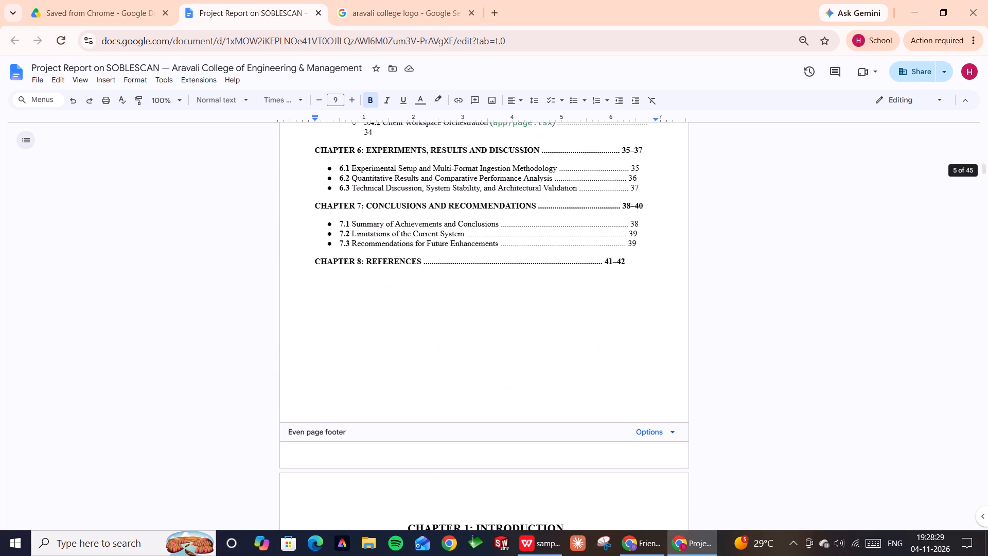
scroll(453, 270, "down", 7)
scroll(453, 270, "up", 13)
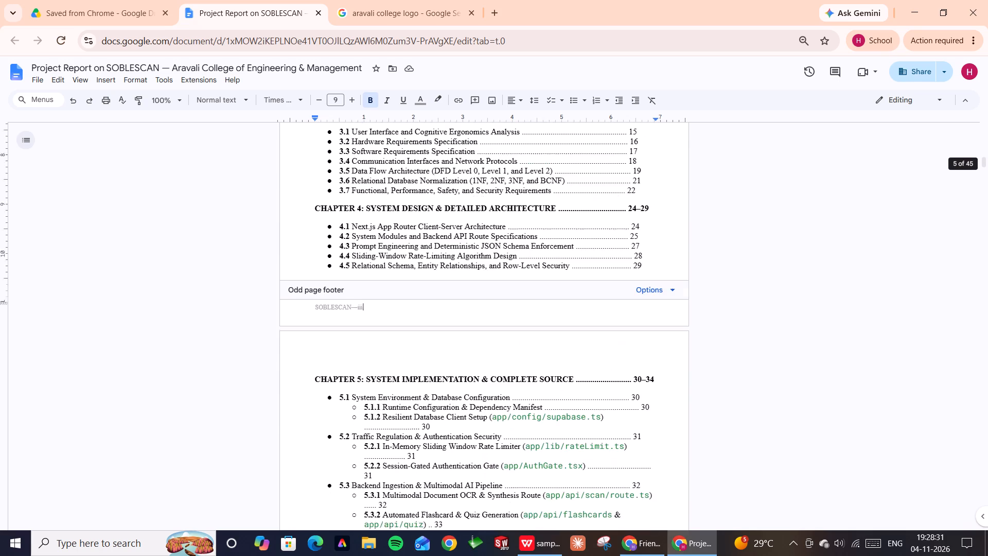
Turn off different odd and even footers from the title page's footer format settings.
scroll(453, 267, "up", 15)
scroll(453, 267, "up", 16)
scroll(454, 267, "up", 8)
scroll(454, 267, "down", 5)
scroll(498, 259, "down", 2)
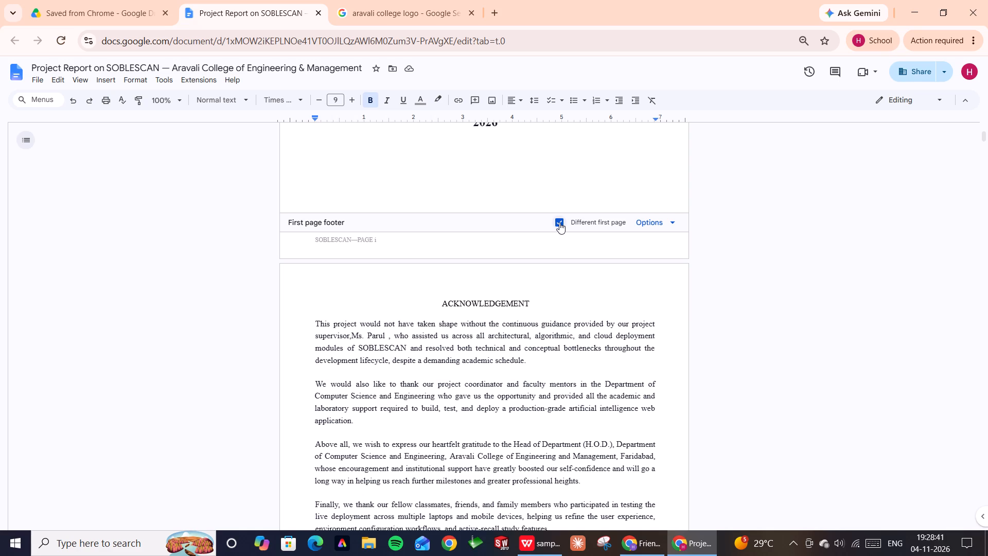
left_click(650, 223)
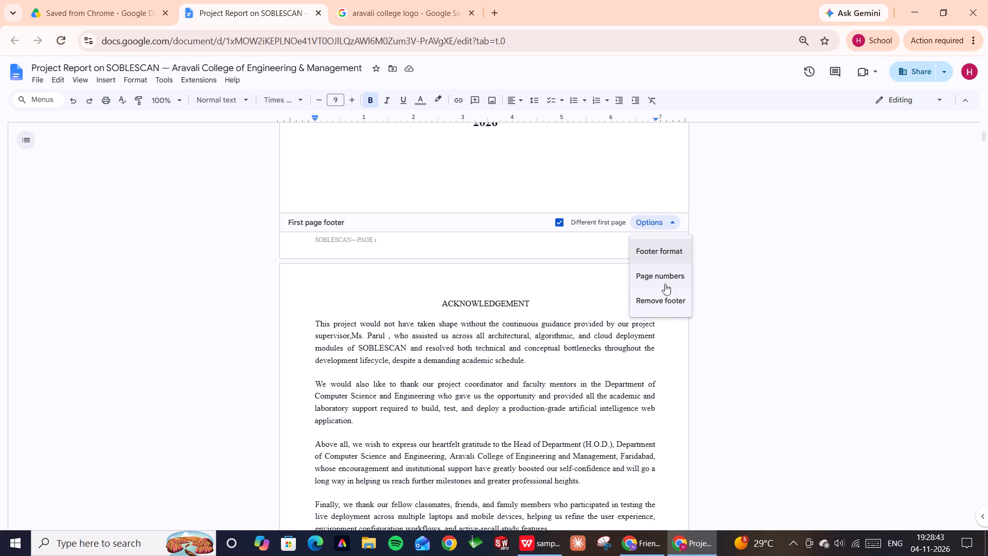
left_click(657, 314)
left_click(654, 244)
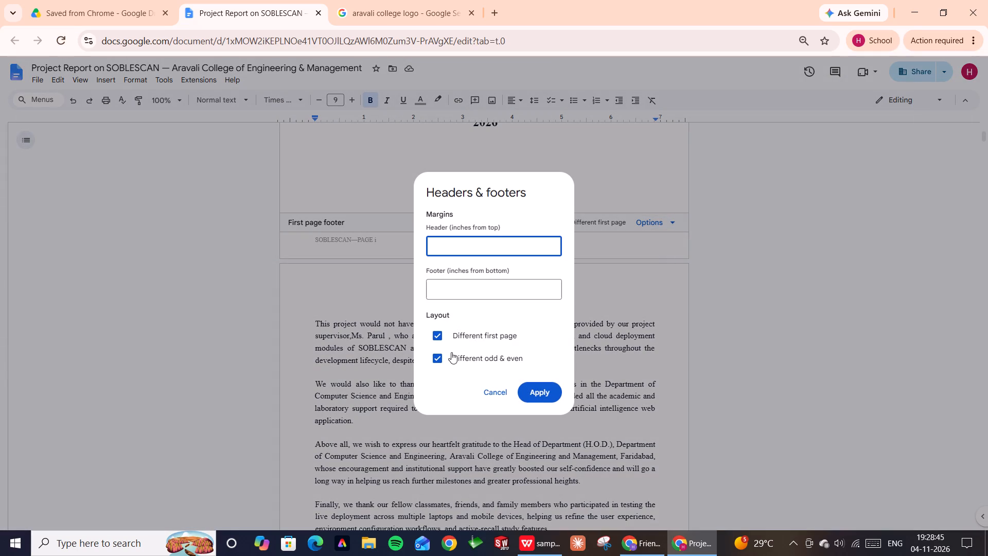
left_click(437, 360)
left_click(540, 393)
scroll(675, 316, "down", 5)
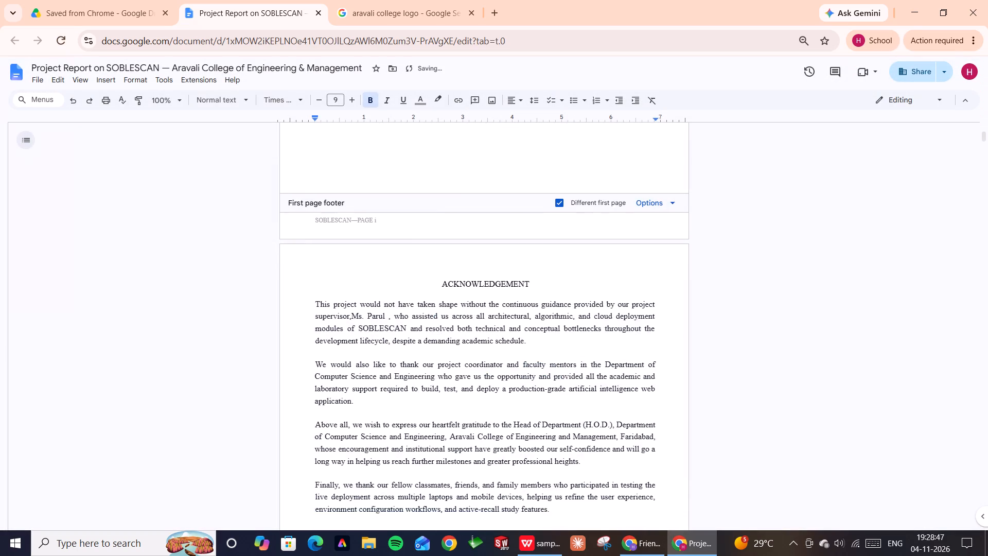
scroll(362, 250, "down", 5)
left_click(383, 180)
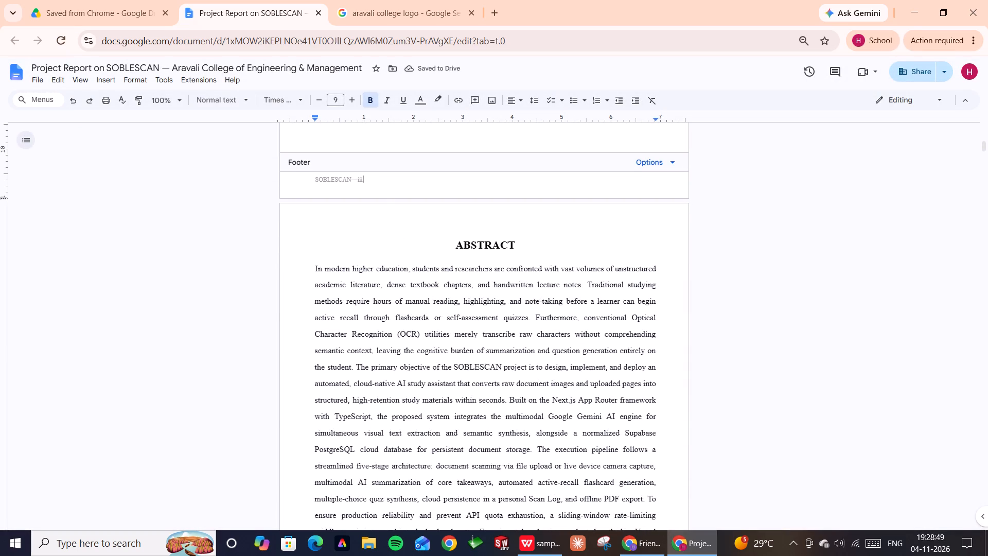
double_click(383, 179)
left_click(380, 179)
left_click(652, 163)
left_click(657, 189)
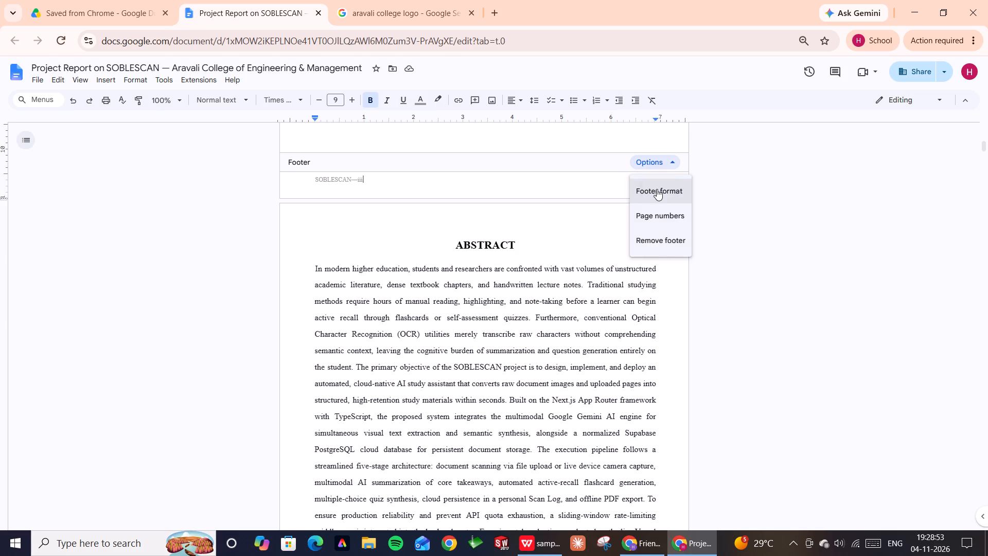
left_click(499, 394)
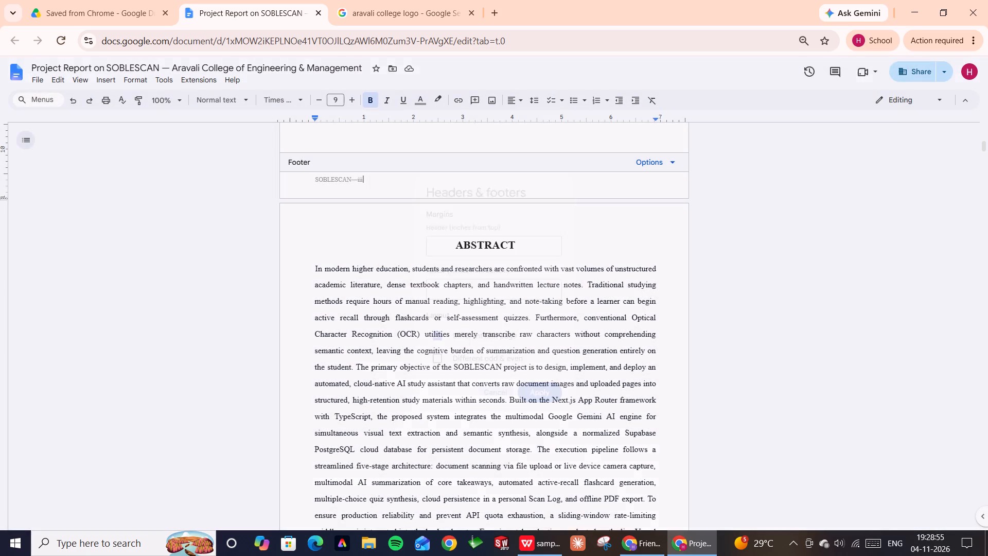
Delete the whole "SOBLESCAN—iii" text from the Acknowledgement page's footer and return to the document body.
left_click(377, 180)
key("BackSpace")
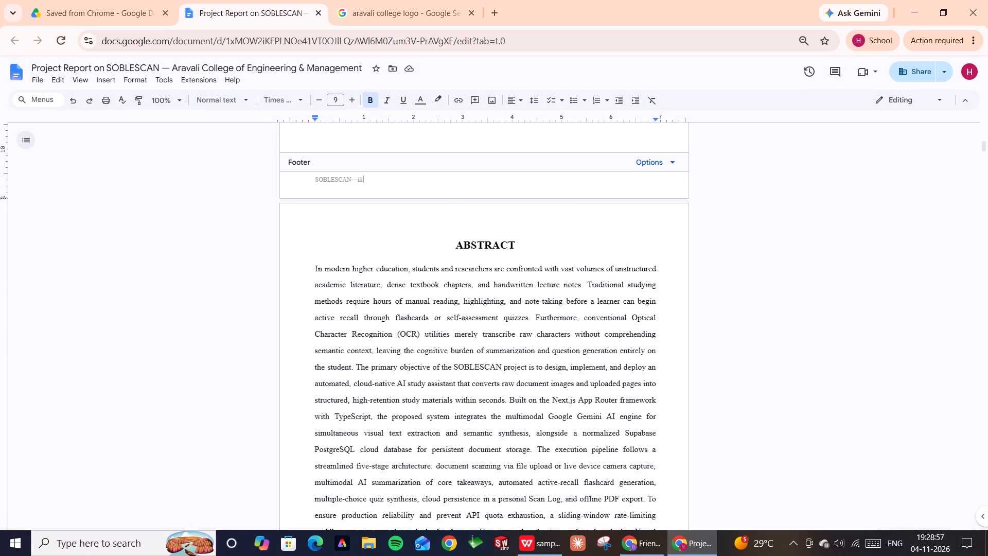
key("BackSpace")
key("BackSpace")
key("BackSpace")
key("BackSpace")
key("BackSpace")
key("BackSpace")
key("BackSpace")
key("BackSpace")
key("BackSpace")
key("BackSpace")
key("BackSpace")
key("BackSpace")
key("BackSpace")
key("BackSpace")
key("BackSpace")
key("BackSpace")
key("BackSpace")
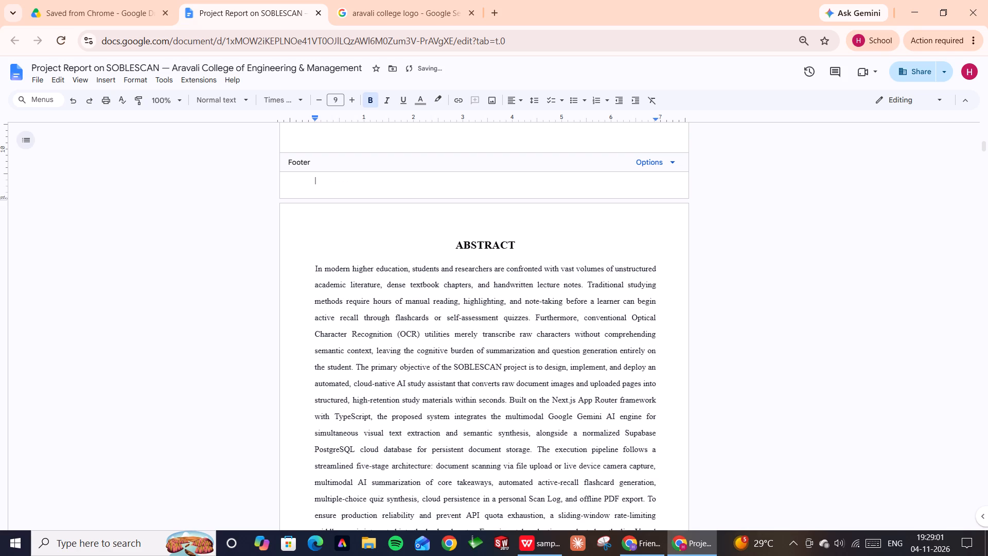
left_click(804, 201)
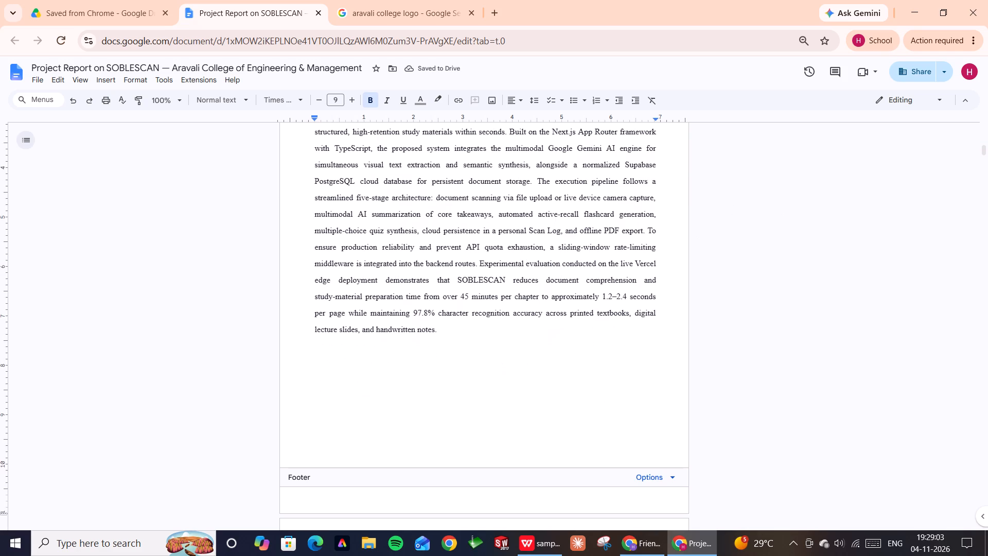
left_click(502, 406)
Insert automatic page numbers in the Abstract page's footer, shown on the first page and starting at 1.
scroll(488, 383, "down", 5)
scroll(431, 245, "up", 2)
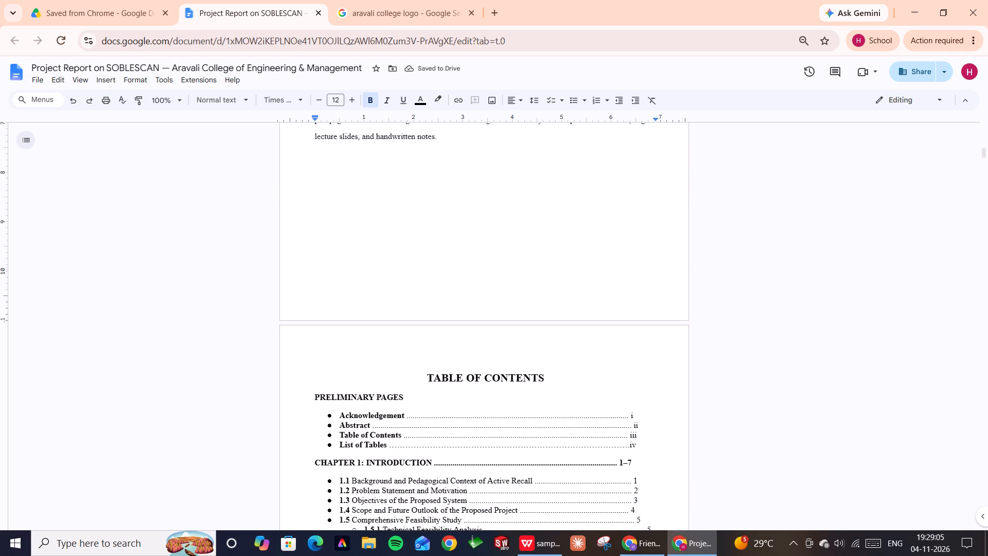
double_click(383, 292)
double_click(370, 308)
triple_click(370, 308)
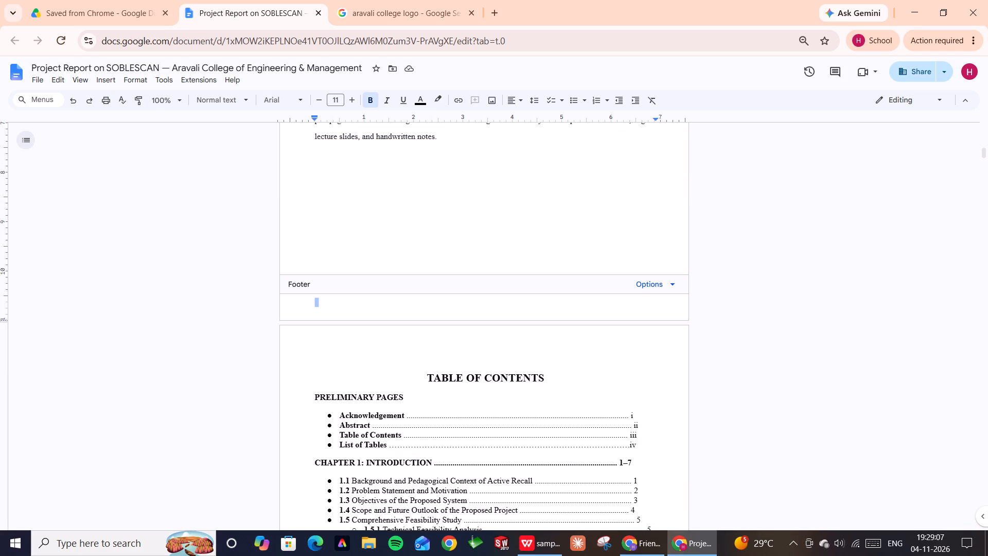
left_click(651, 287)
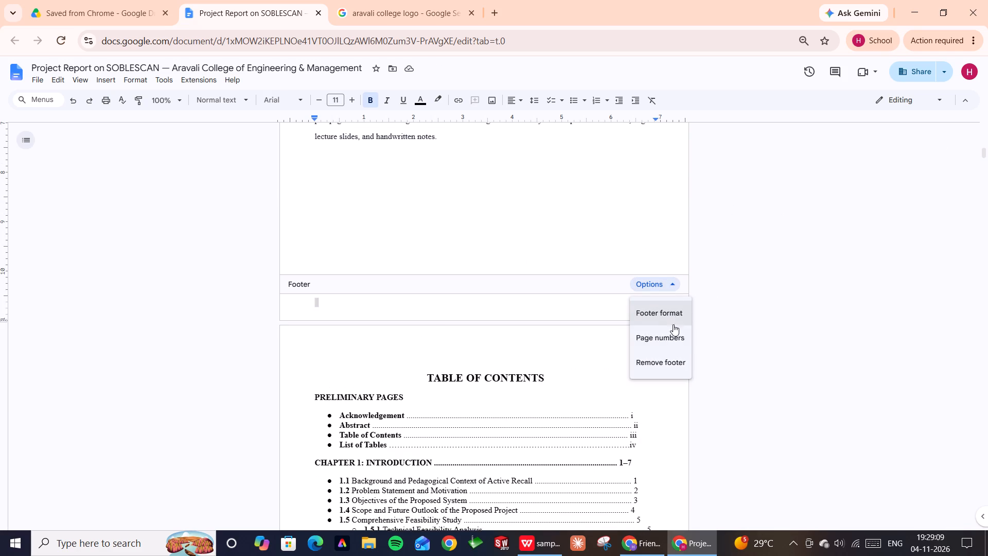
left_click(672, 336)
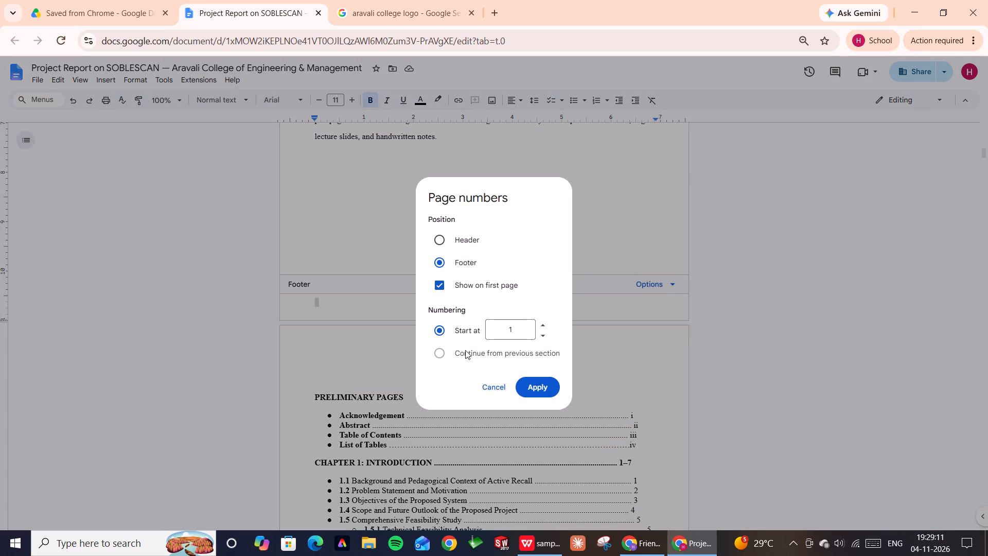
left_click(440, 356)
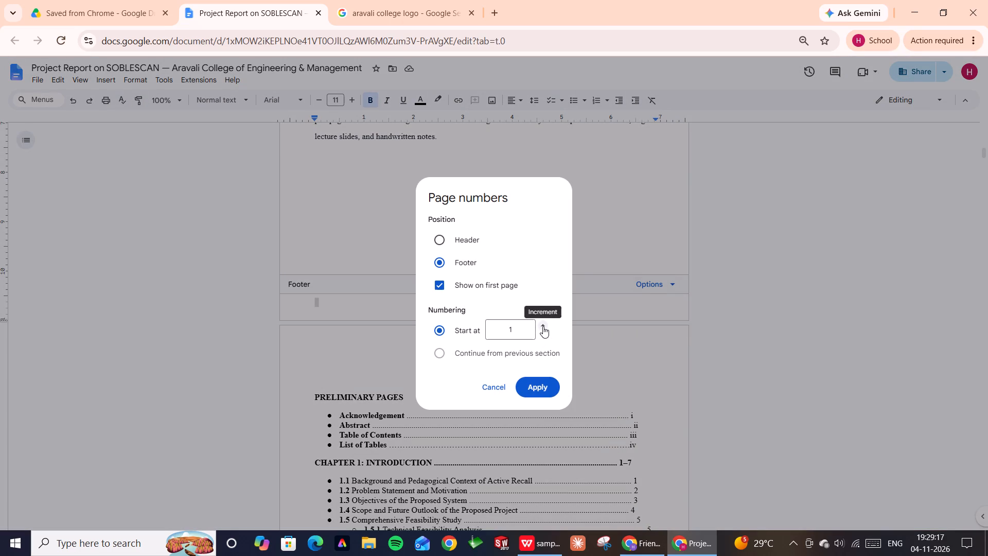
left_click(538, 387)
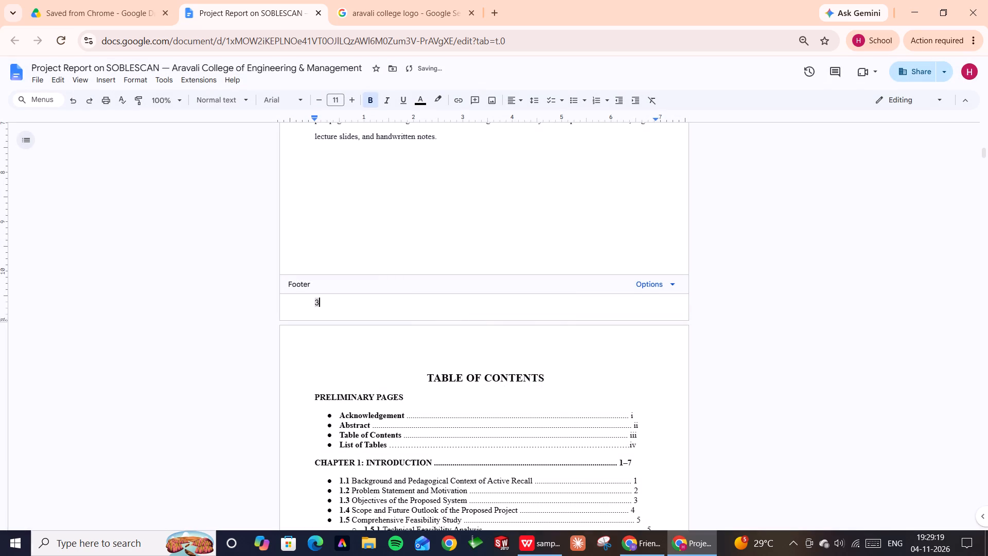
Replace the page number in the Acknowledgement page's footer with the copied gray label, keeping only "SOBLESCAN—PAGE " without the "i".
scroll(445, 308, "up", 20)
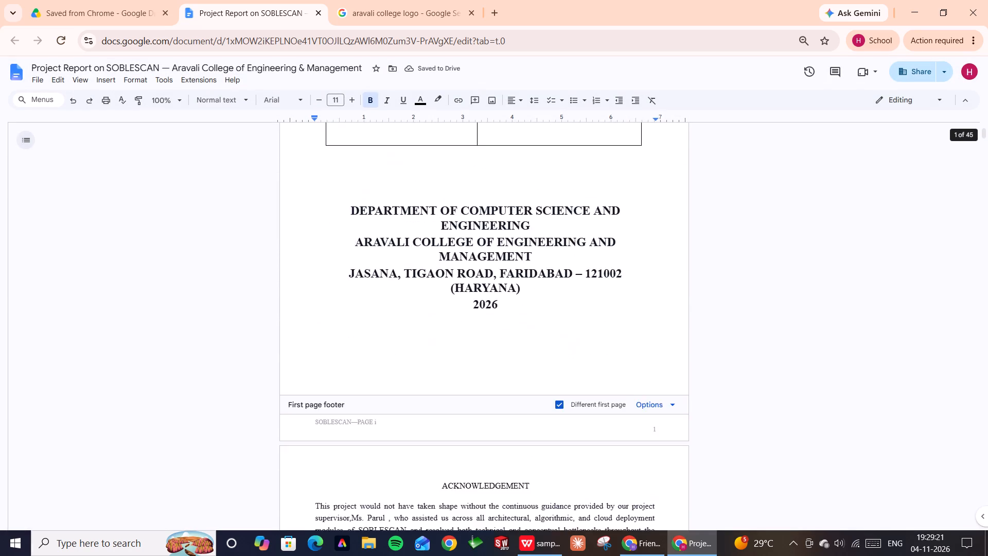
scroll(473, 307, "up", 9)
scroll(473, 307, "down", 8)
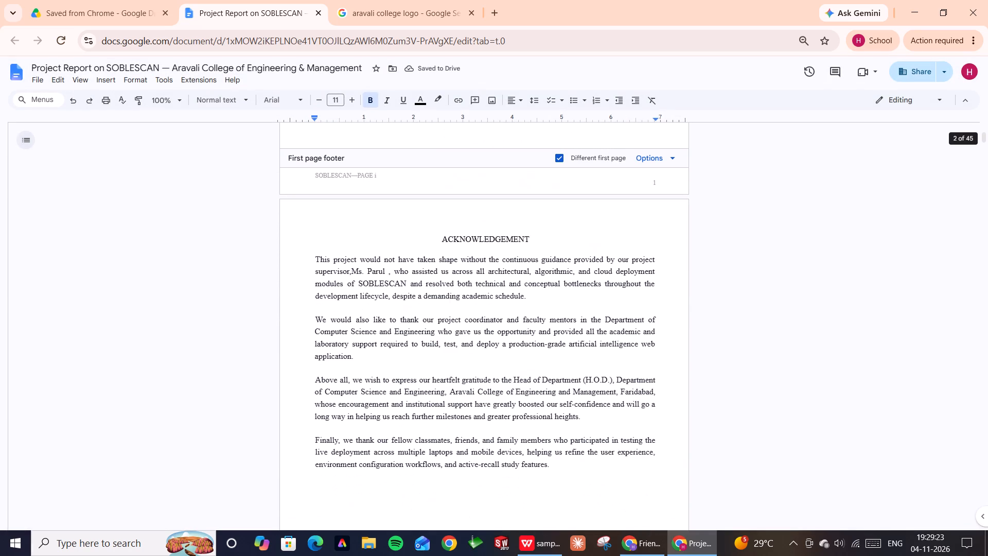
scroll(473, 307, "down", 9)
scroll(463, 304, "up", 2)
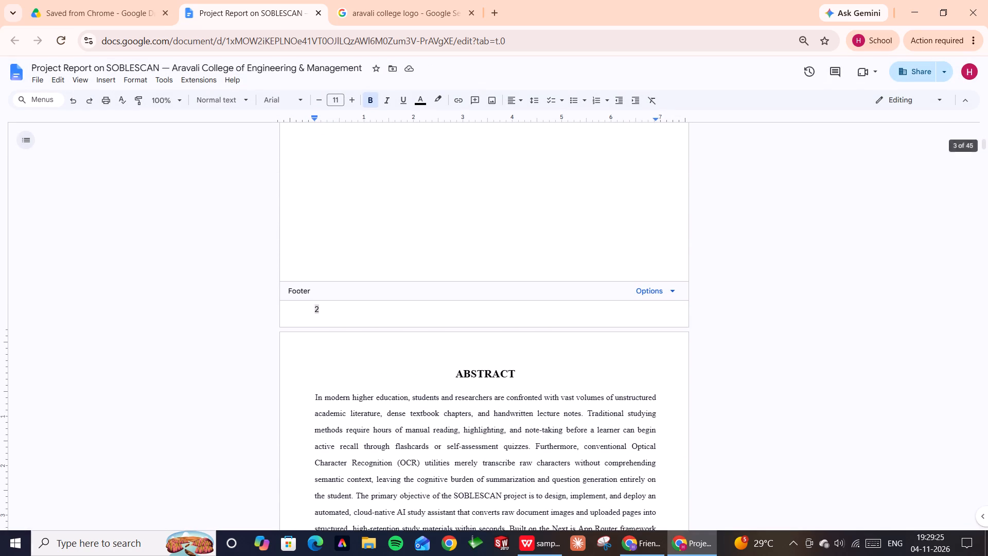
double_click(320, 309)
left_click(367, 310)
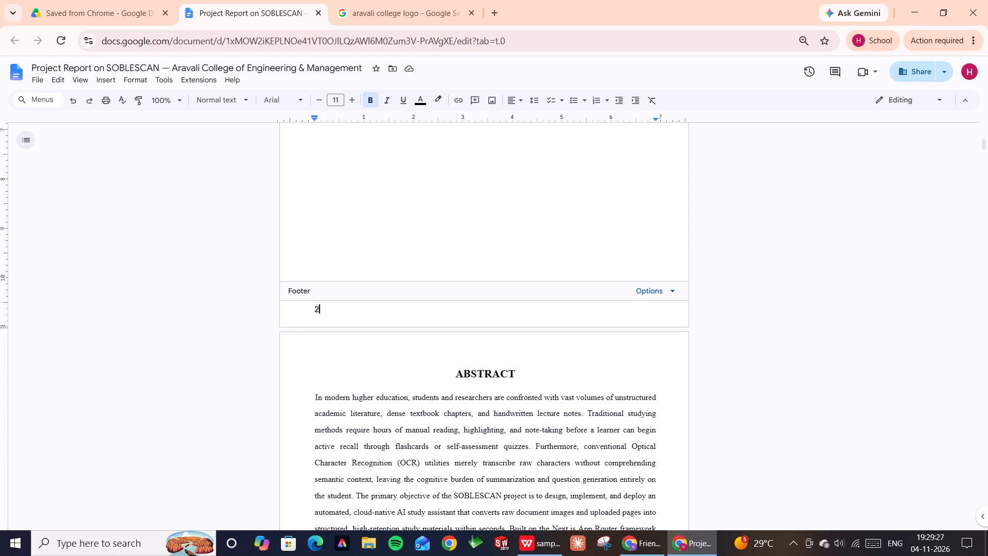
key("BackSpace")
key("ctrl+v")
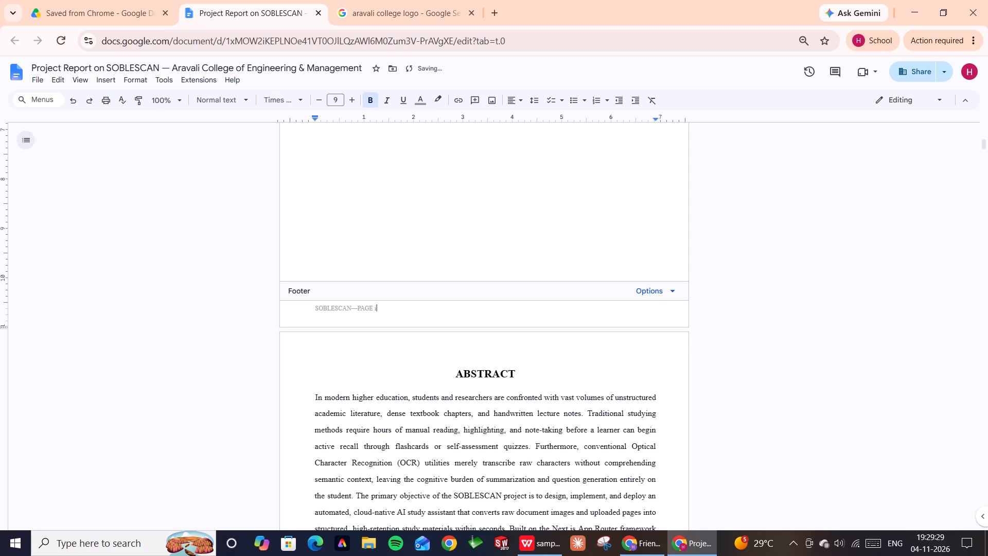
key("BackSpace")
Add automatic page numbers after "SOBLESCAN—PAGE" in the footer, shown on the first page and starting at 0.
left_click(650, 292)
left_click(660, 345)
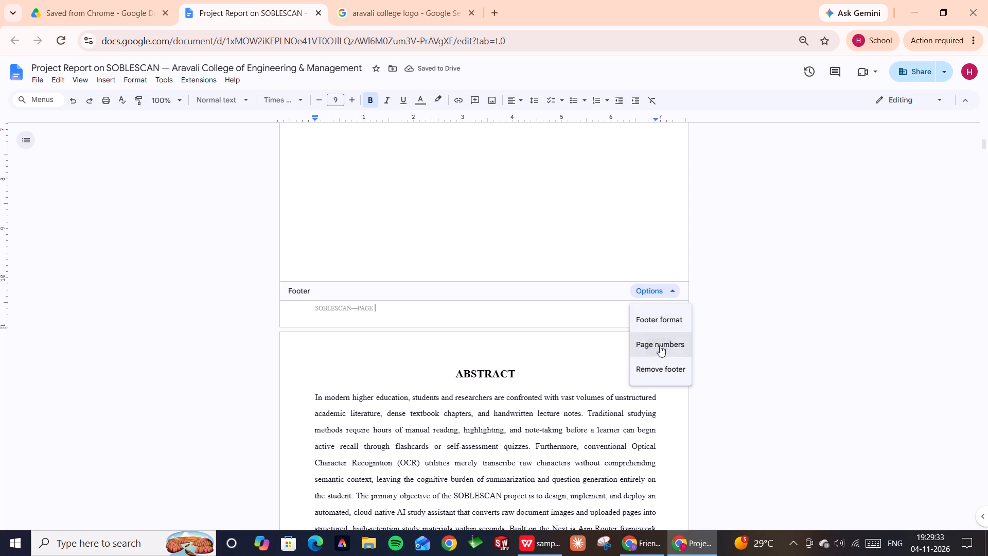
left_click(542, 337)
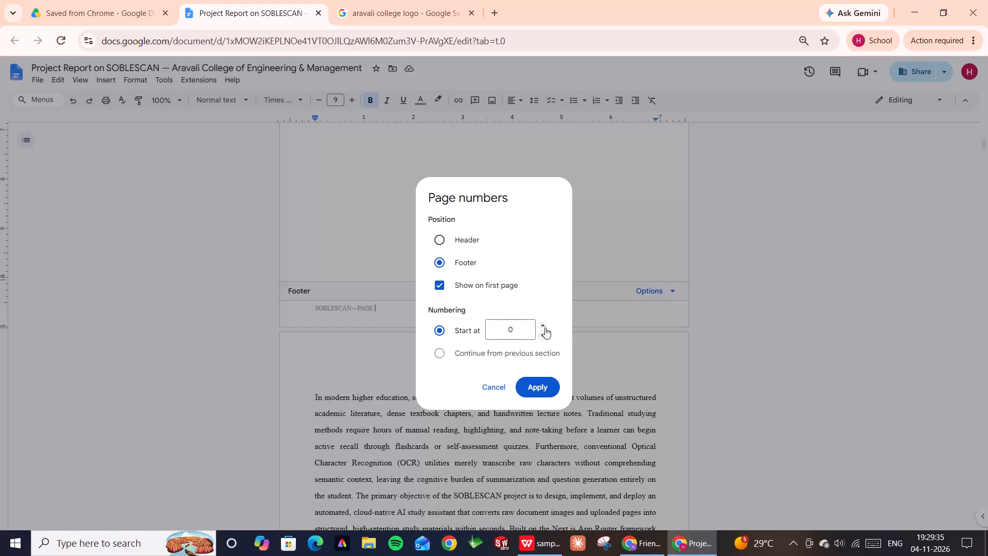
left_click(545, 327)
left_click(546, 336)
left_click(547, 389)
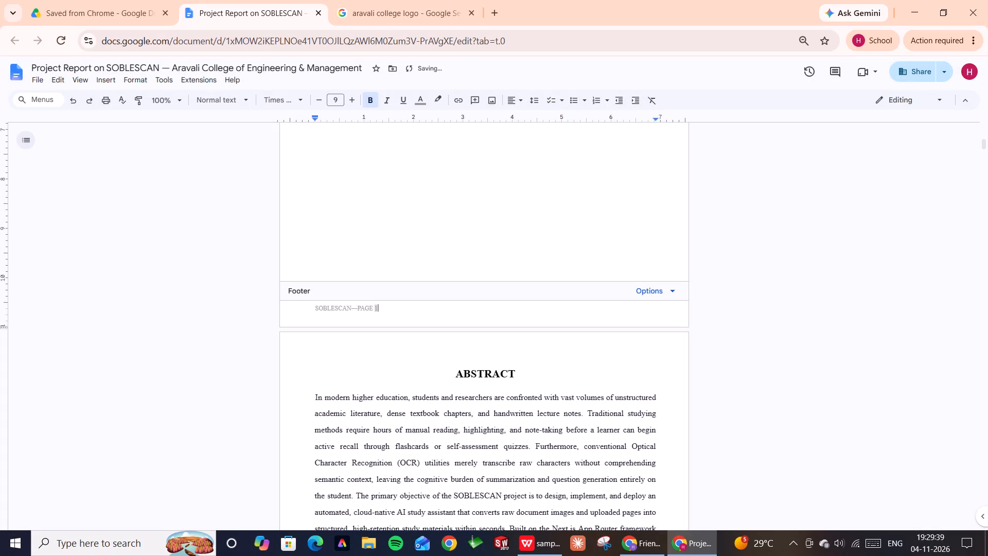
scroll(471, 340, "up", 7)
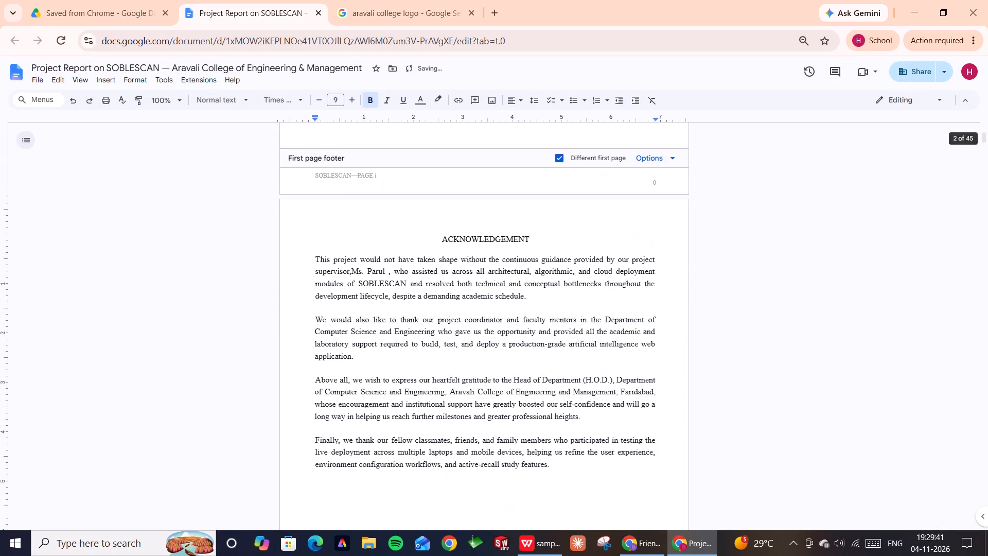
scroll(471, 336, "up", 1)
left_click(469, 189)
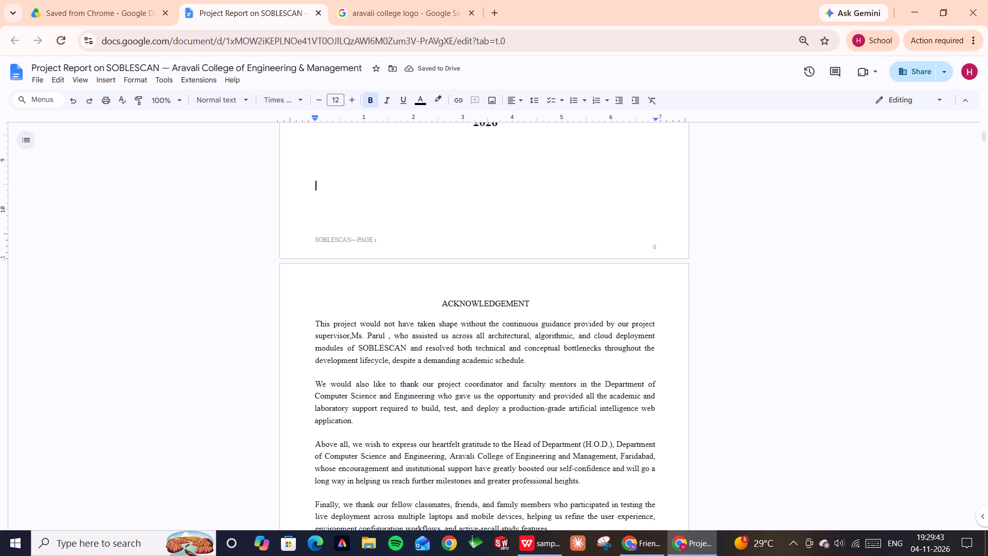
left_click(647, 249)
Delete the typed "SOBLESCAN—PAGE i" label from the bottom of the Acknowledgement page's body.
scroll(713, 259, "down", 9)
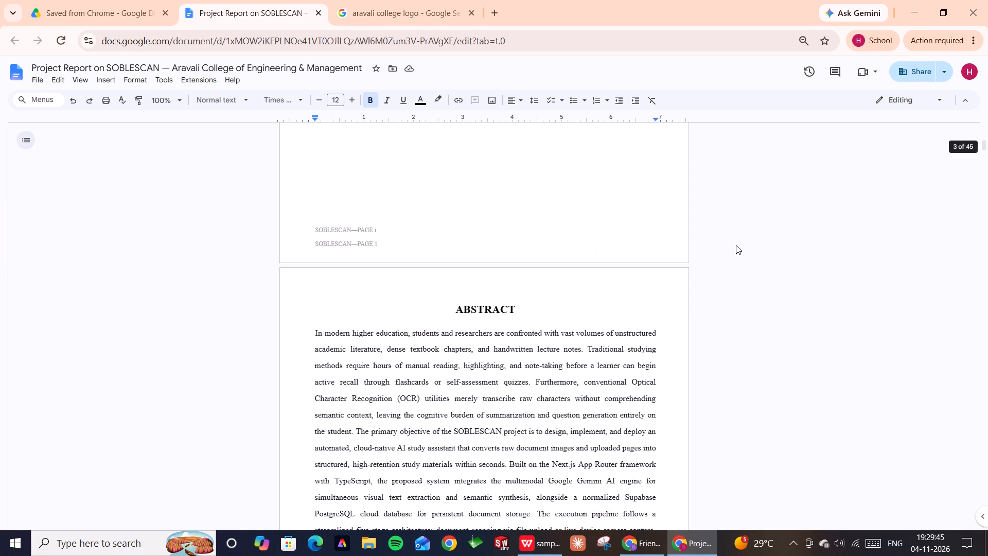
left_click_drag(382, 227, 313, 234)
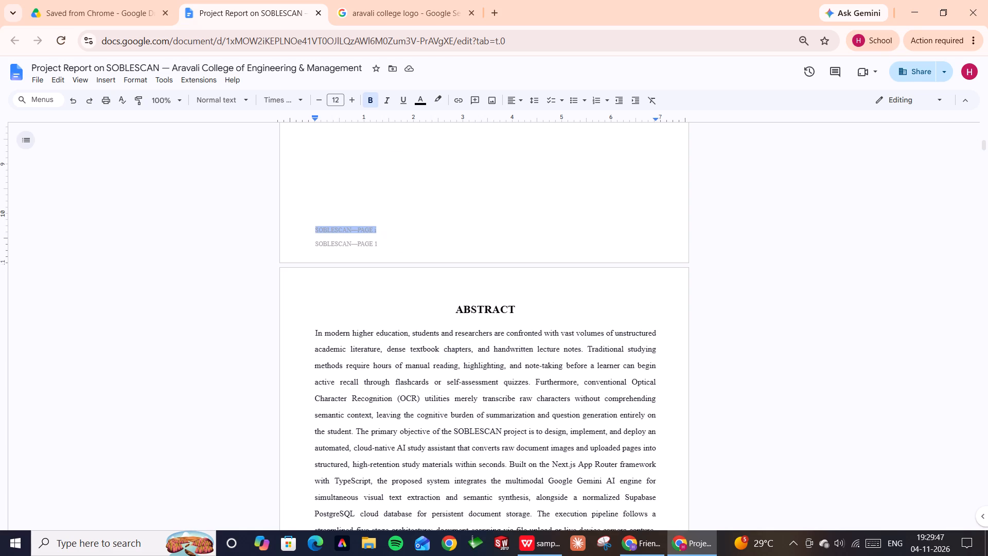
left_click_drag(313, 234, 306, 235)
key("BackSpace")
Delete the typed "SOBLESCAN—PAGE iv" label from the body below the Chapter 8 entry of the table of contents.
scroll(554, 240, "down", 6)
scroll(476, 240, "down", 3)
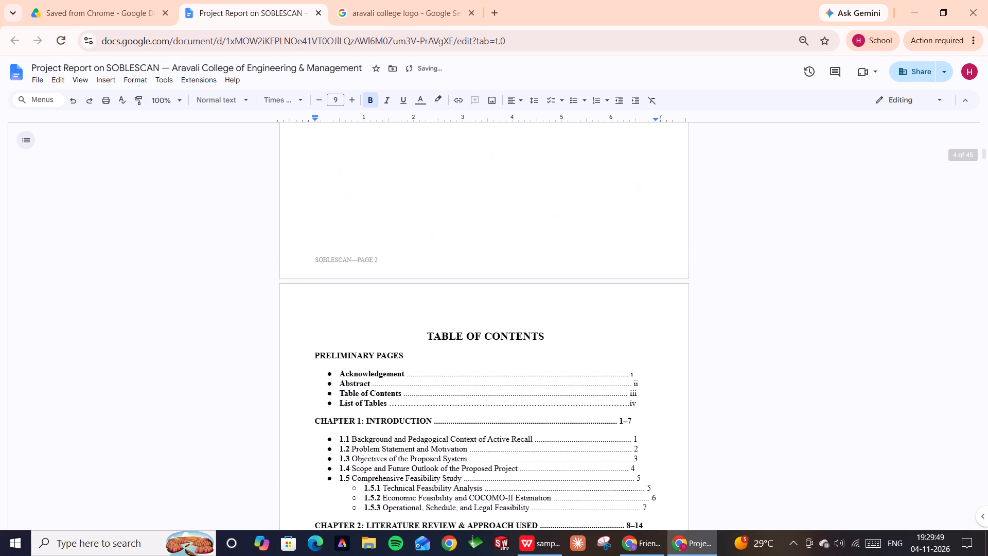
scroll(349, 243, "down", 4)
scroll(448, 241, "down", 8)
scroll(435, 249, "up", 3)
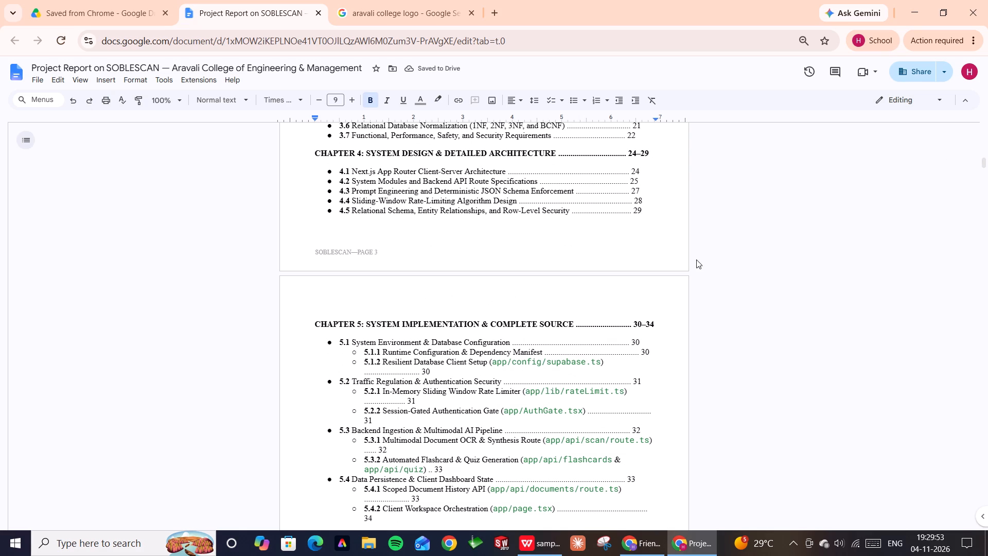
scroll(431, 235, "down", 8)
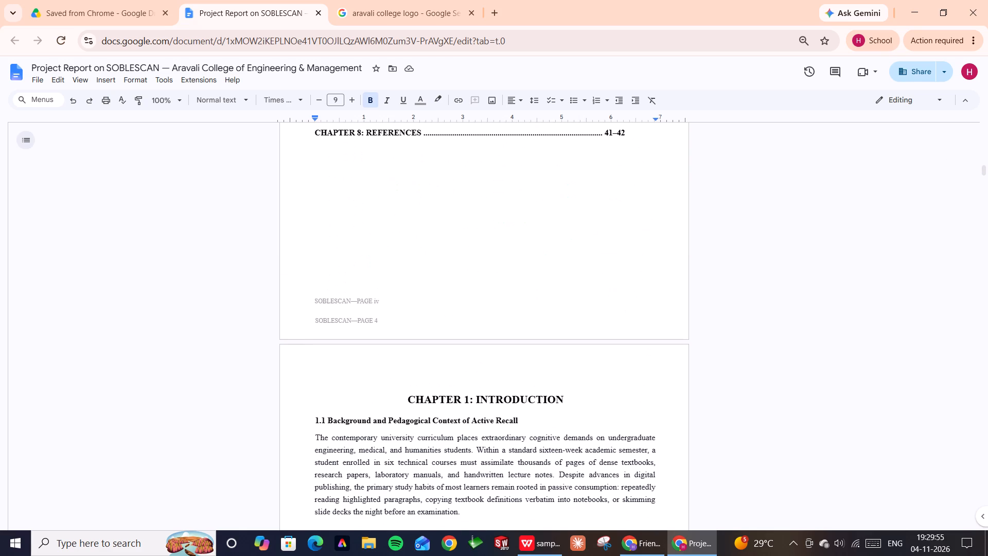
left_click_drag(387, 298, 274, 301)
key("BackSpace")
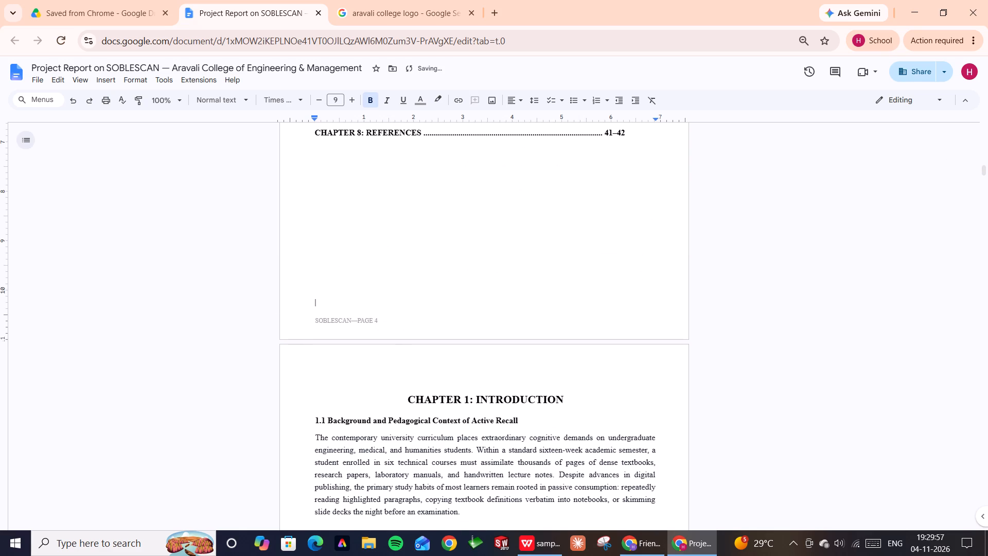
Delete the typed "SOBLESCAN—PAGE 1" label from the bottom of the first Chapter 1 page's body.
scroll(420, 284, "down", 6)
scroll(471, 274, "down", 6)
scroll(403, 262, "up", 2)
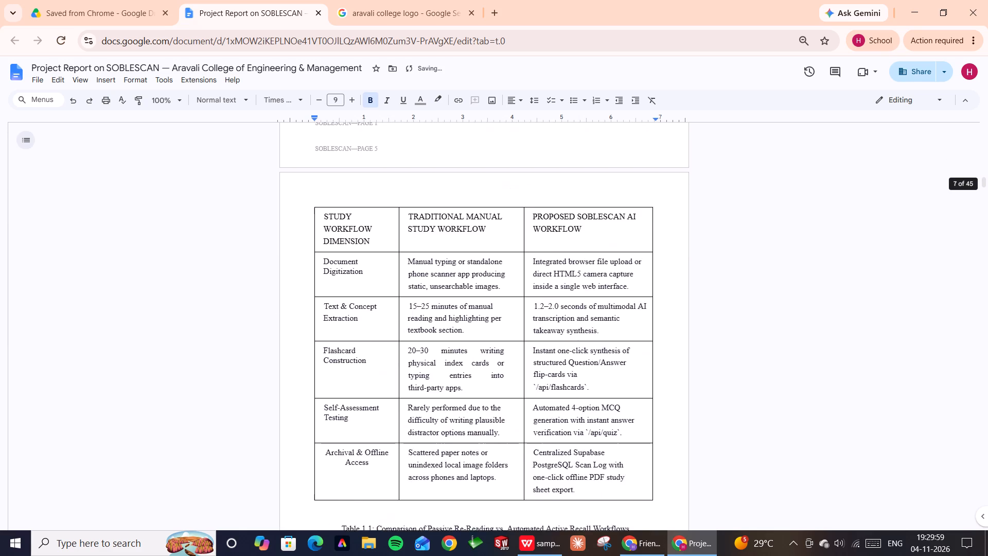
left_click_drag(393, 239, 246, 240)
key("BackSpace")
Delete the typed "SOBLESCAN—PAGE 2" label below item 2 of section 1.2, along with the empty line it leaves.
scroll(528, 259, "down", 4)
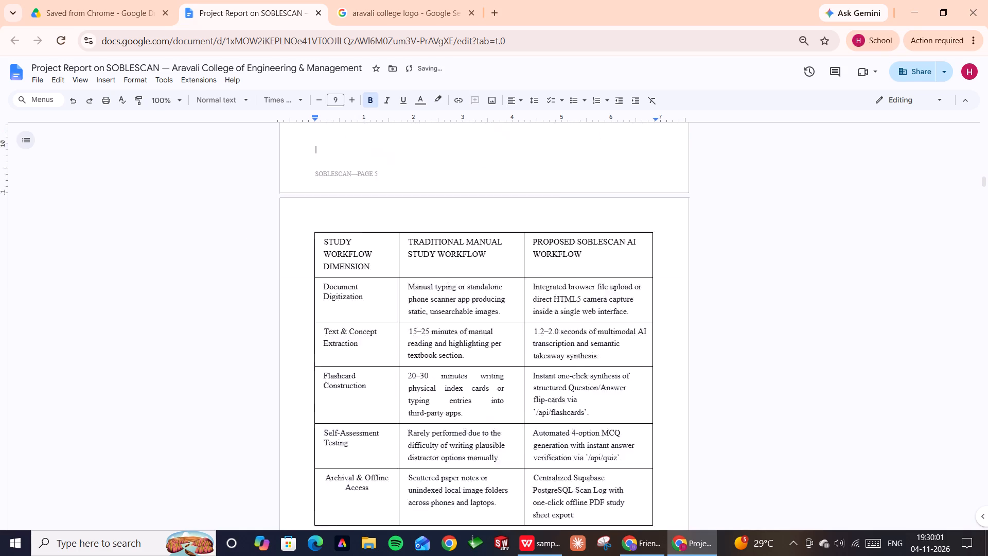
scroll(510, 259, "down", 4)
left_click_drag(391, 307, 285, 315)
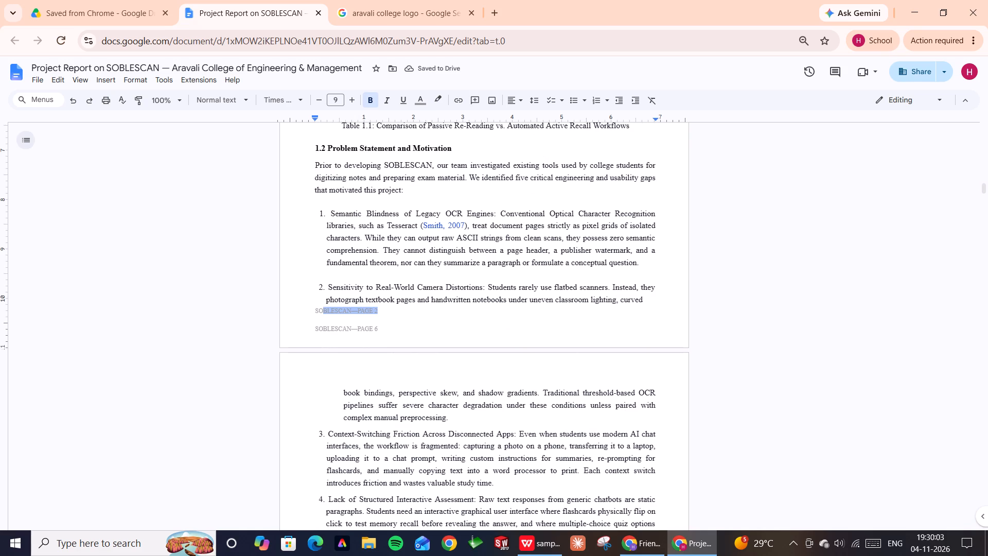
left_click_drag(285, 315, 276, 315)
key("BackSpace")
scroll(485, 296, "down", 4)
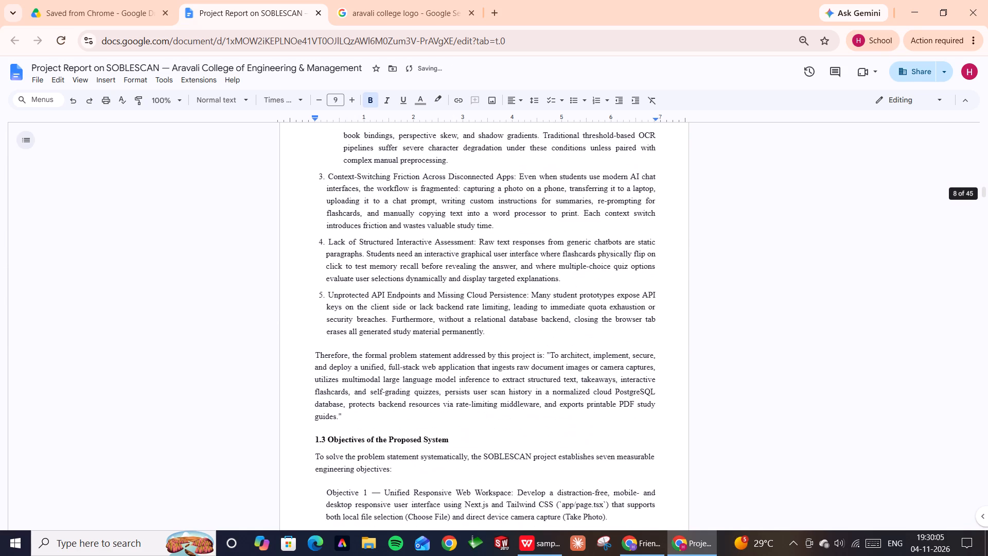
scroll(425, 281, "up", 8)
scroll(430, 279, "down", 2)
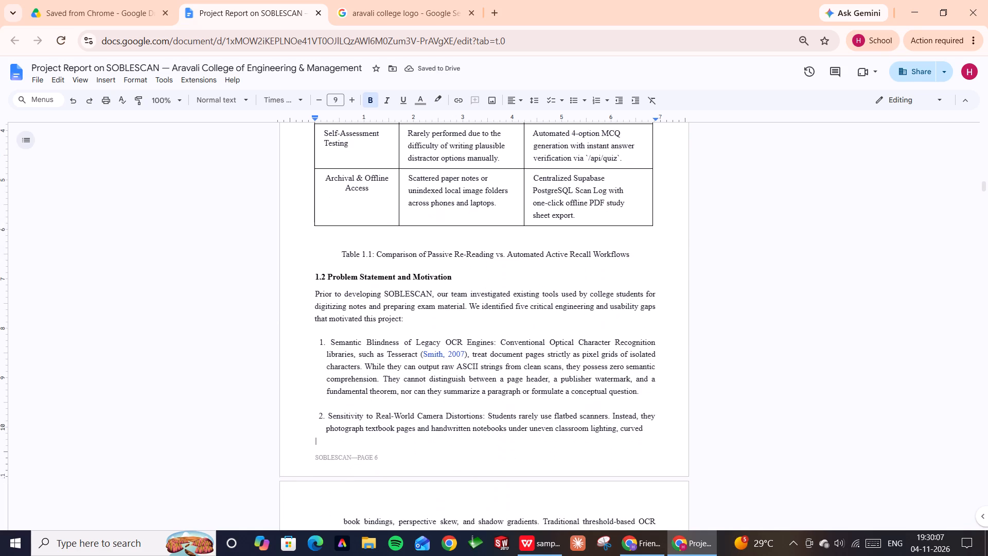
key("BackSpace")
Delete the typed "SOBLESCAN—PAGE 3" label from the body below Objective 3 in section 1.3.
scroll(484, 282, "down", 5)
scroll(408, 275, "down", 4)
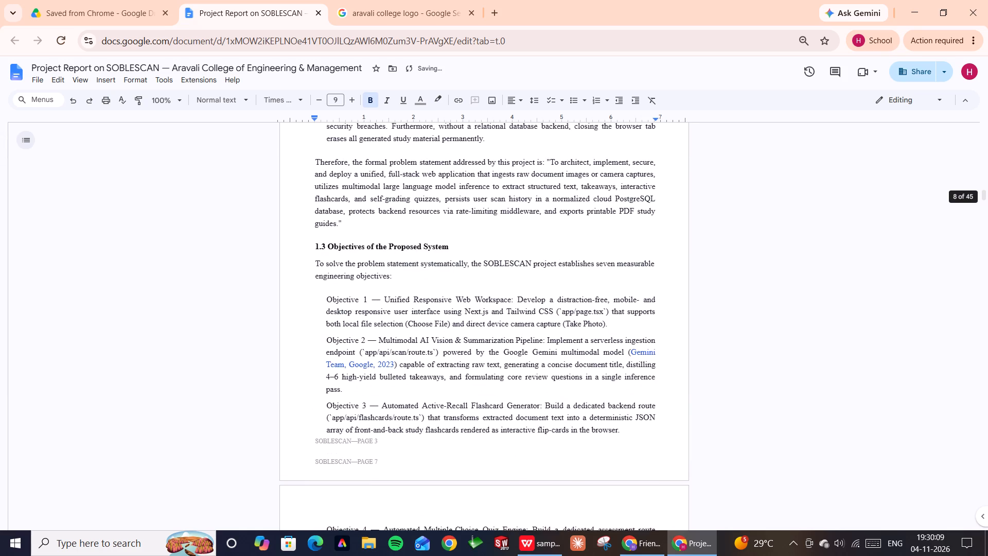
scroll(352, 280, "down", 5)
scroll(356, 279, "up", 1)
left_click_drag(402, 189, 294, 187)
key("BackSpace")
Delete the typed "SOBLESCAN—PAGE 4" label from the body below the opening paragraph of section 1.5, along with its empty line.
scroll(456, 203, "down", 4)
scroll(355, 233, "down", 4)
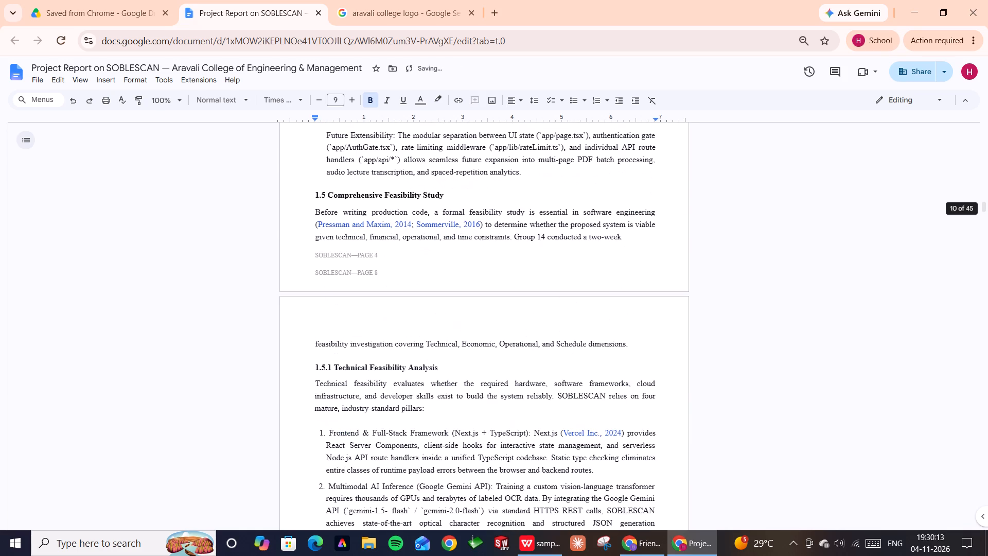
left_click_drag(390, 252, 296, 262)
key("BackSpace")
scroll(466, 250, "down", 5)
key("BackSpace")
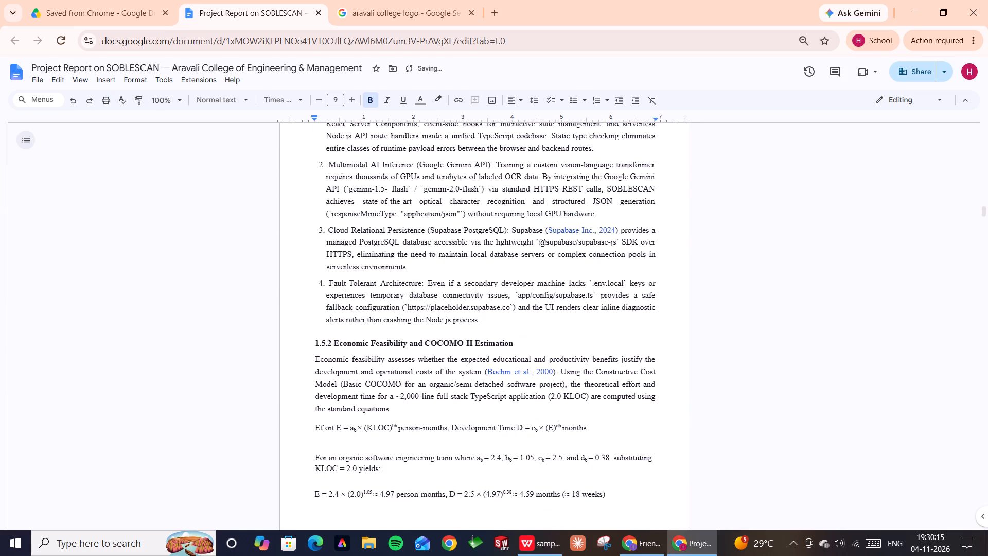
Insert empty lines before the "CHAPTER 2: LITERATURE REVIEW & APPROACH USED" heading to push it onto the top of a new page.
scroll(403, 252, "down", 13)
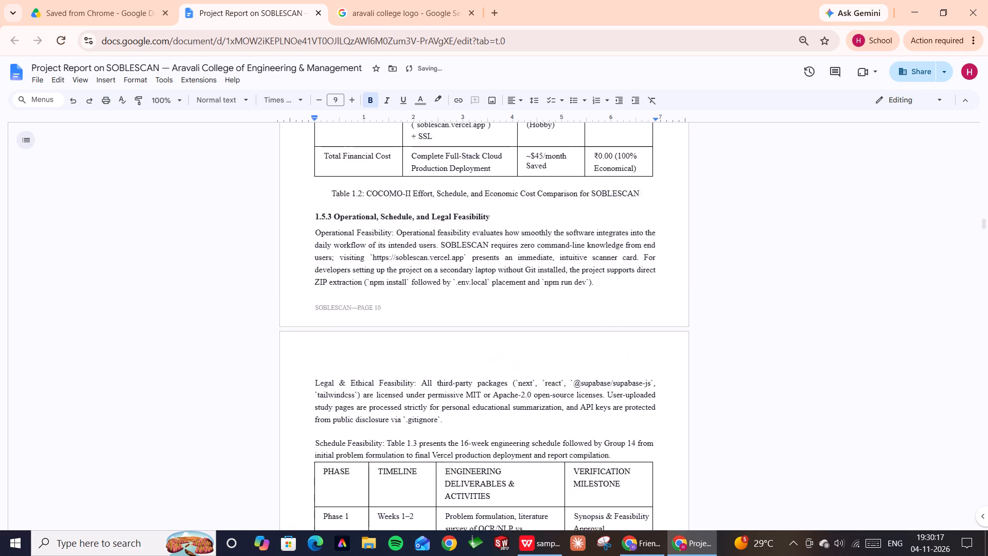
scroll(396, 247, "down", 19)
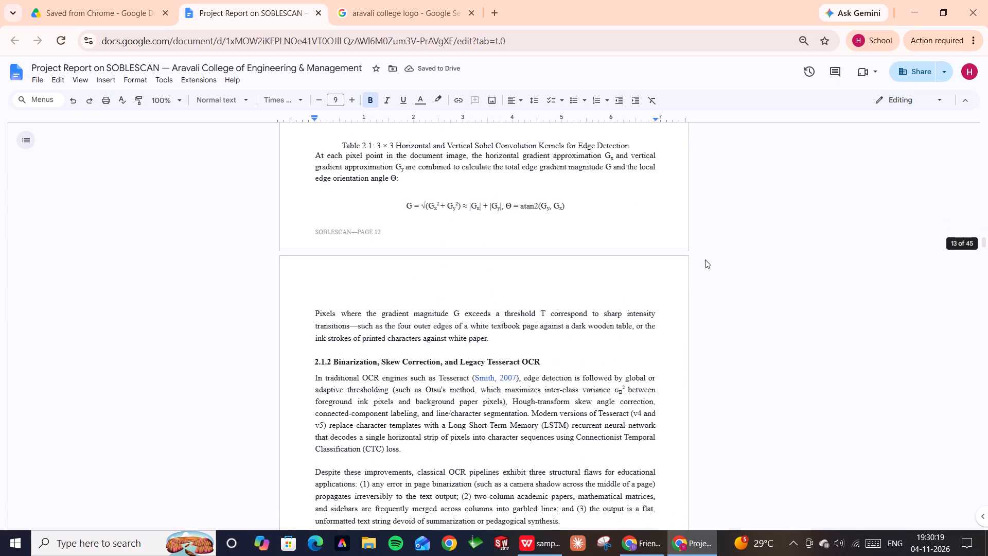
scroll(705, 259, "down", 14)
scroll(734, 274, "up", 8)
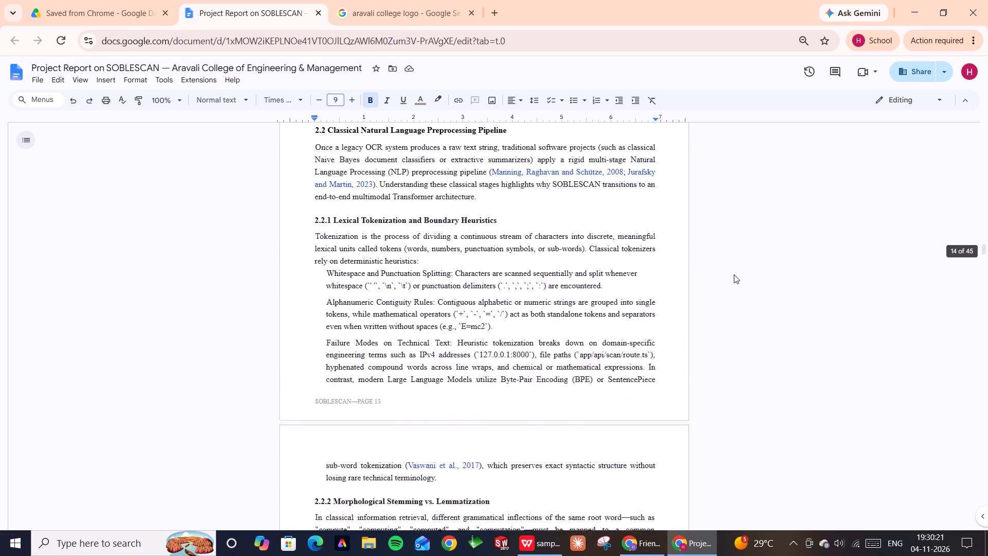
scroll(734, 274, "up", 7)
scroll(570, 261, "up", 6)
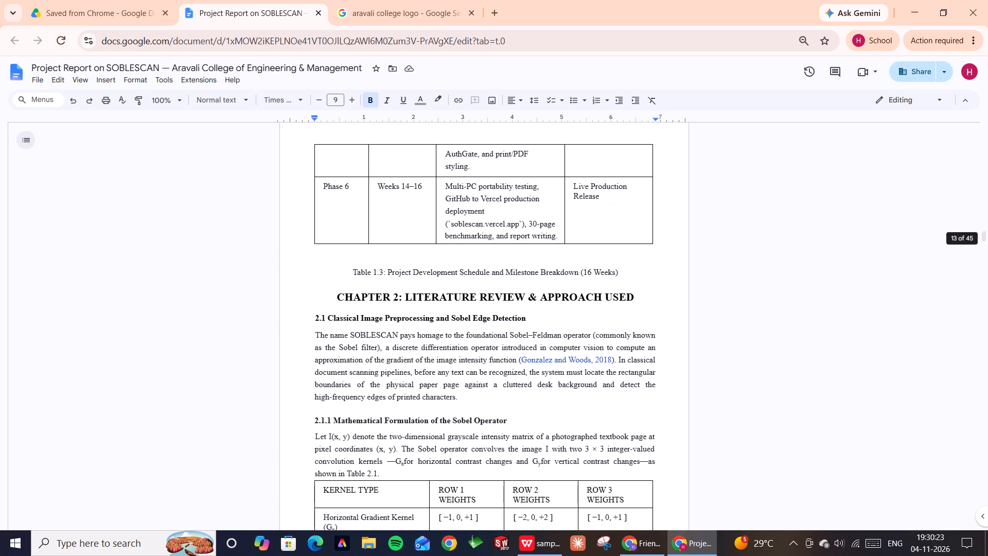
scroll(336, 305, "up", 6)
scroll(336, 304, "down", 2)
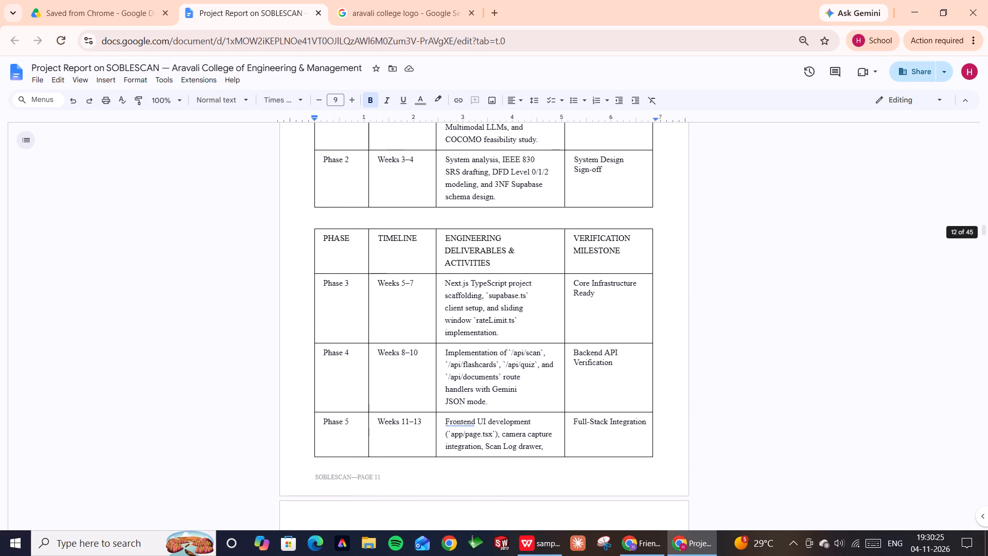
scroll(336, 304, "down", 5)
left_click(330, 243)
key("Return")
key("Return")
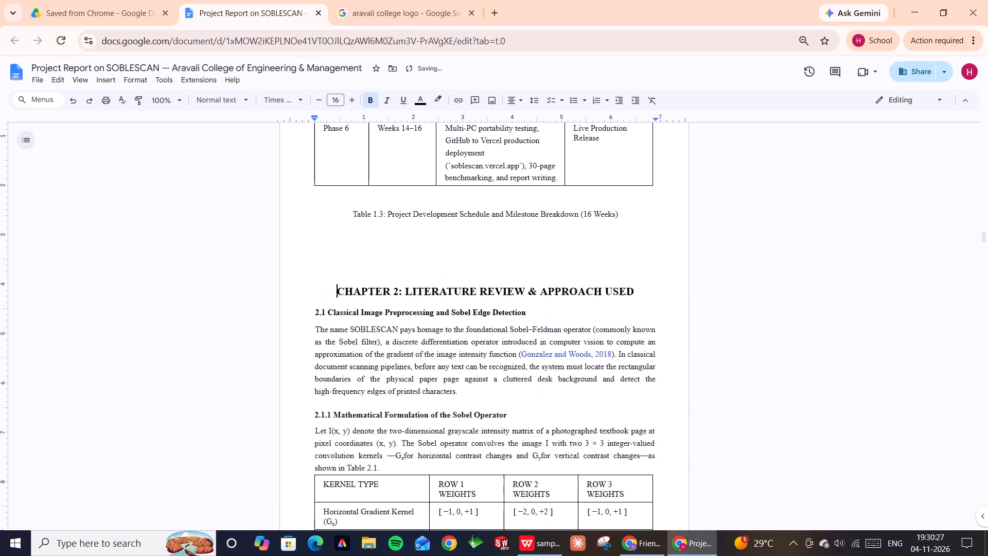
key("Return")
key("Return")
key("Return")
key("Return")
scroll(508, 259, "down", 5)
key("Return")
key("Return")
key("Return")
key("Return")
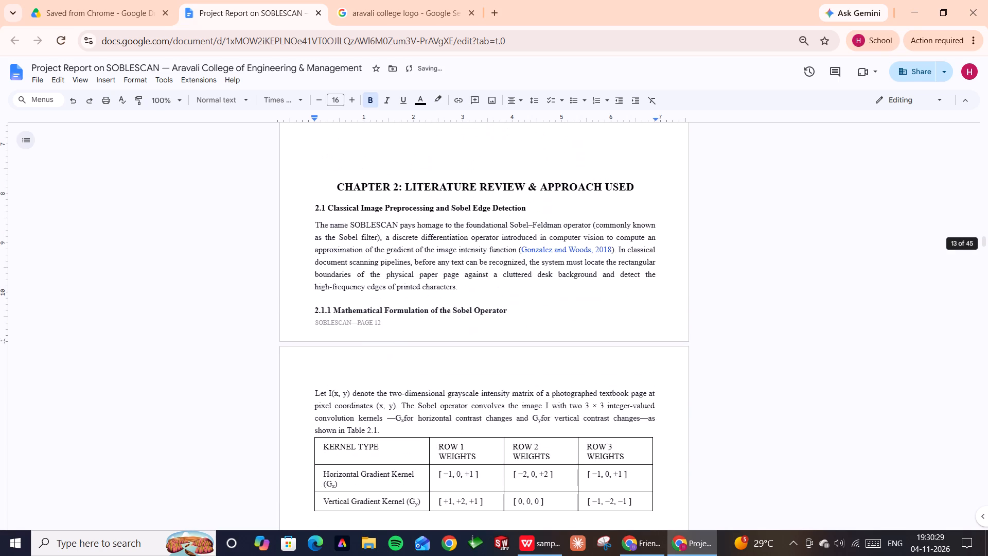
key("Return")
key("Return")
key("Return")
key("Return")
scroll(679, 271, "down", 4)
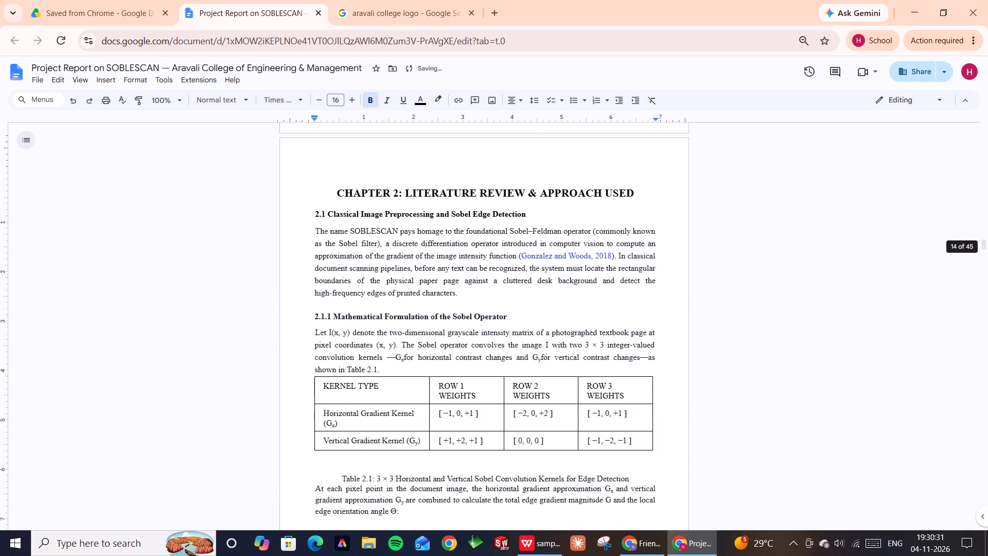
Make the "ACKNOWLEDGEMENT" heading bold and set its font size to 16.
scroll(676, 272, "up", 16)
scroll(426, 202, "up", 20)
scroll(426, 202, "up", 10)
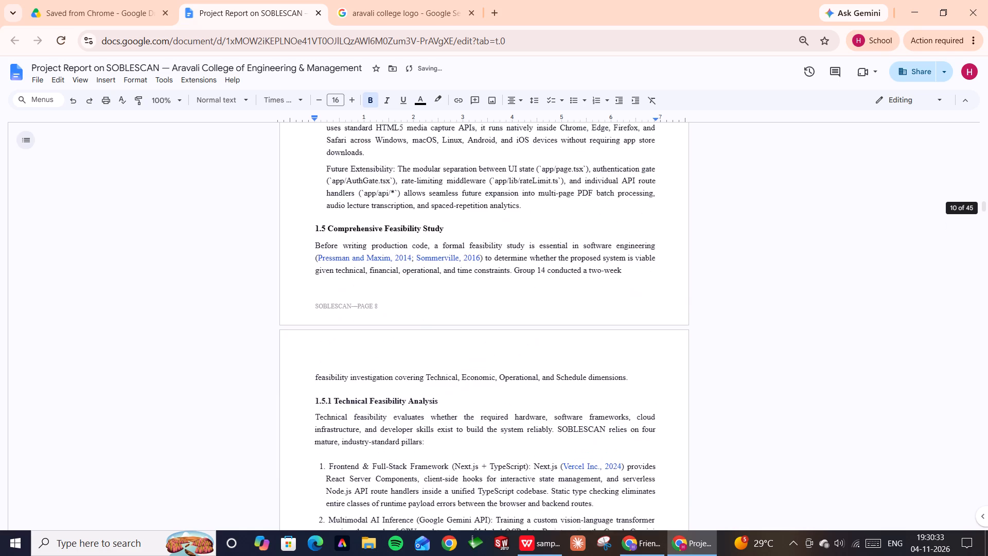
scroll(430, 202, "up", 10)
left_click_drag(982, 190, 982, 0)
scroll(609, 279, "down", 5)
scroll(563, 279, "down", 5)
scroll(442, 244, "up", 3)
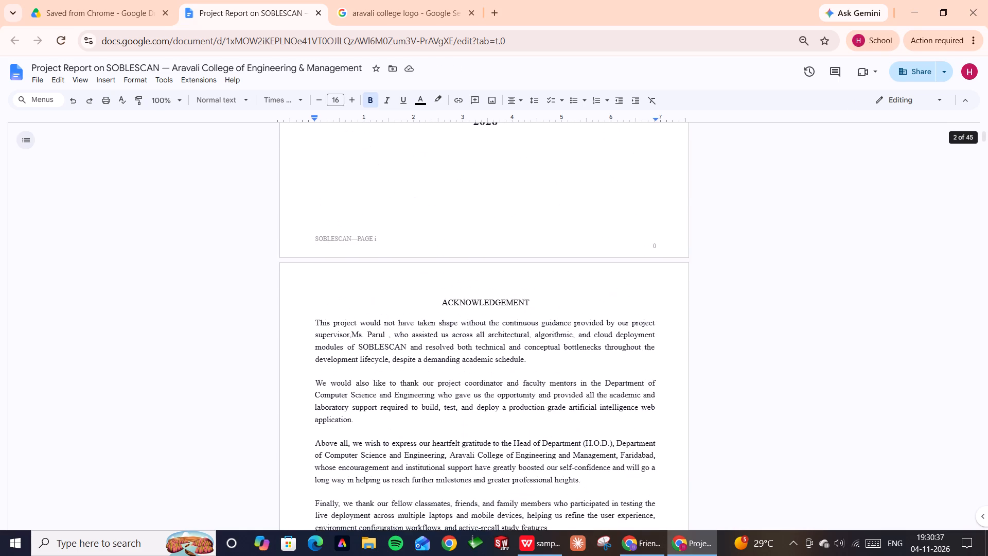
left_click_drag(412, 286, 597, 300)
left_click(373, 103)
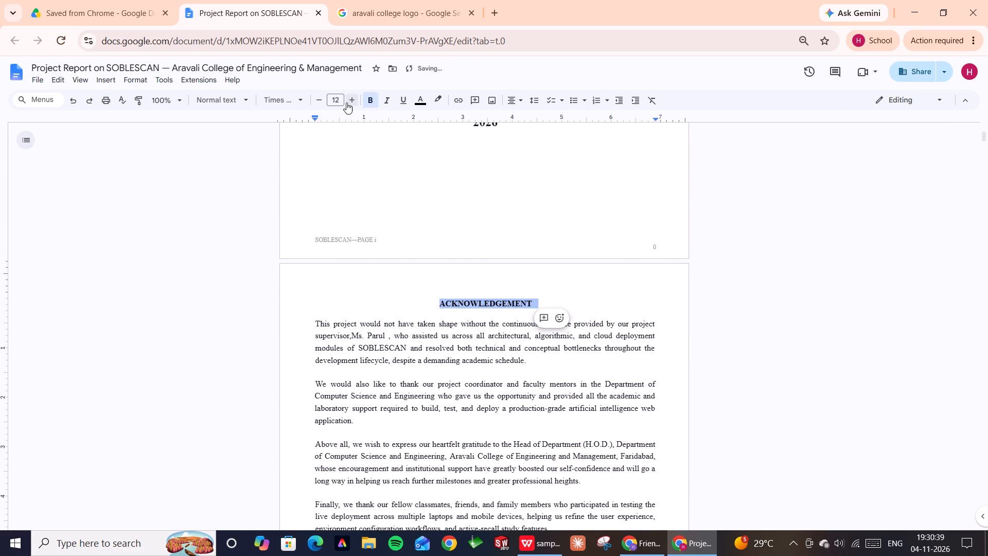
left_click(360, 99)
triple_click(354, 100)
left_click(354, 100)
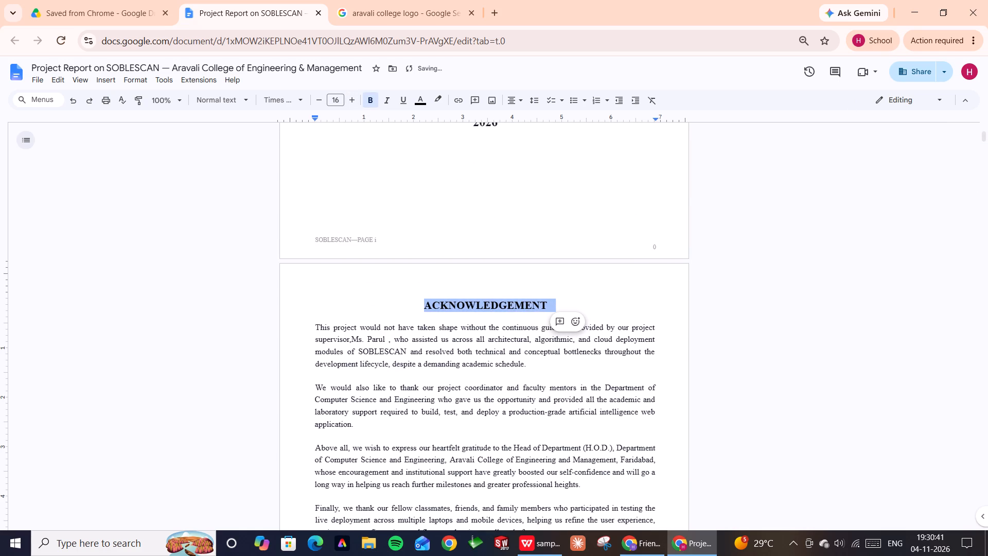
Review the pages from the Acknowledgement to section 4.2 for leftover typed labels, heading formatting, chapter starts and footer numbering.
scroll(626, 246, "down", 9)
scroll(523, 238, "down", 6)
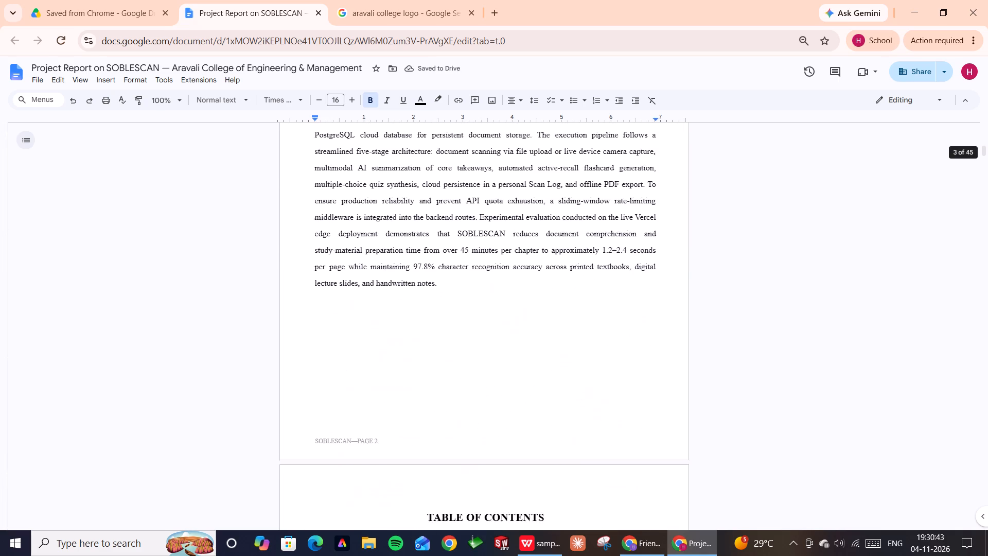
scroll(482, 235, "down", 16)
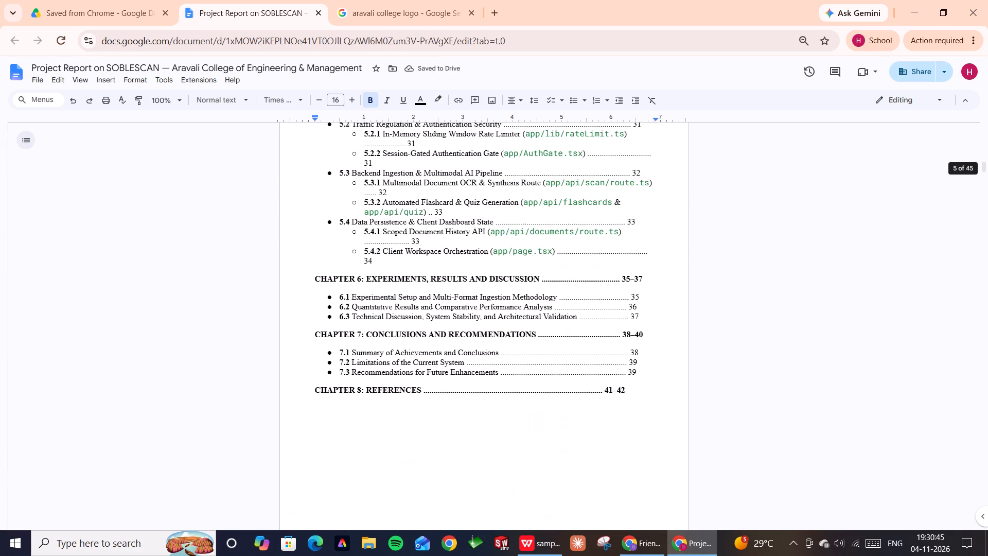
scroll(460, 226, "down", 5)
scroll(460, 226, "up", 3)
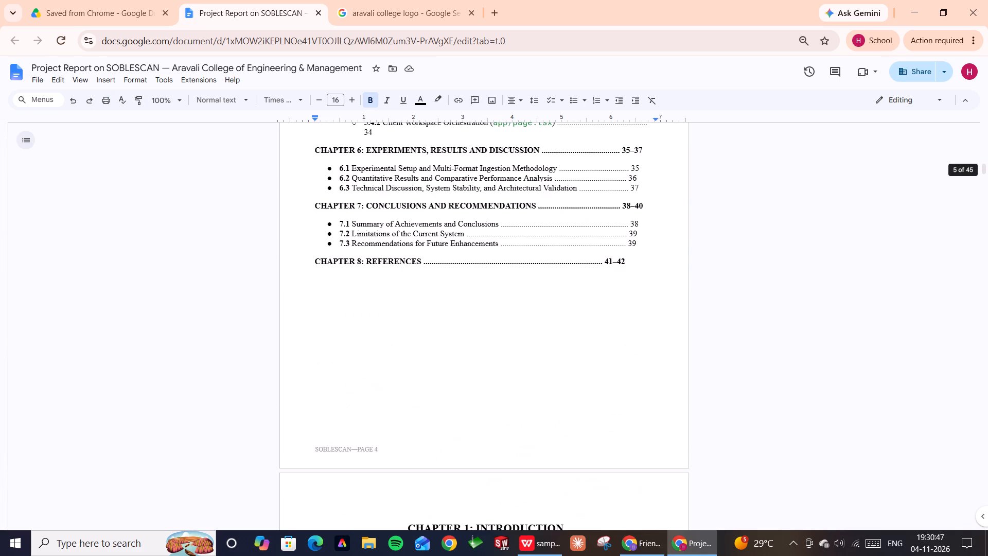
scroll(460, 226, "down", 9)
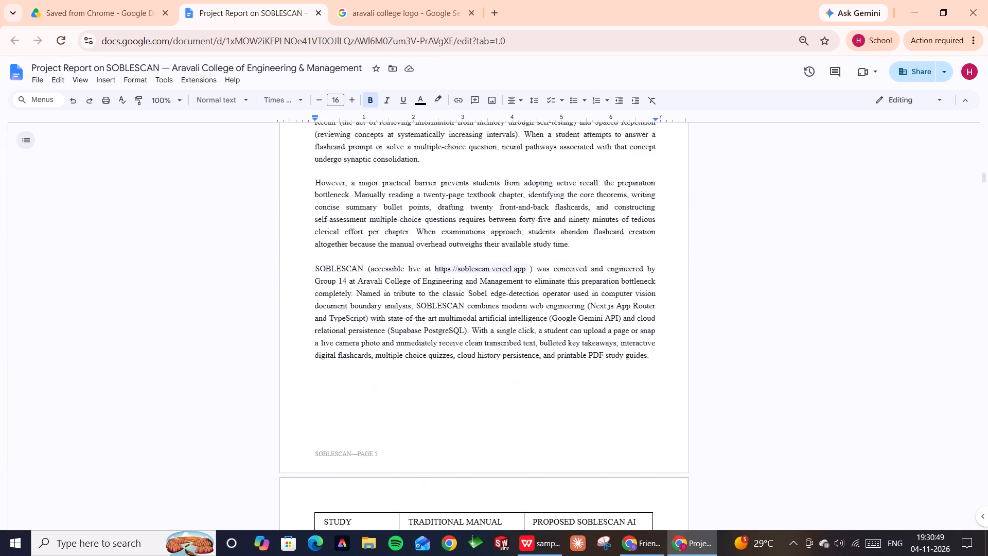
scroll(439, 239, "down", 20)
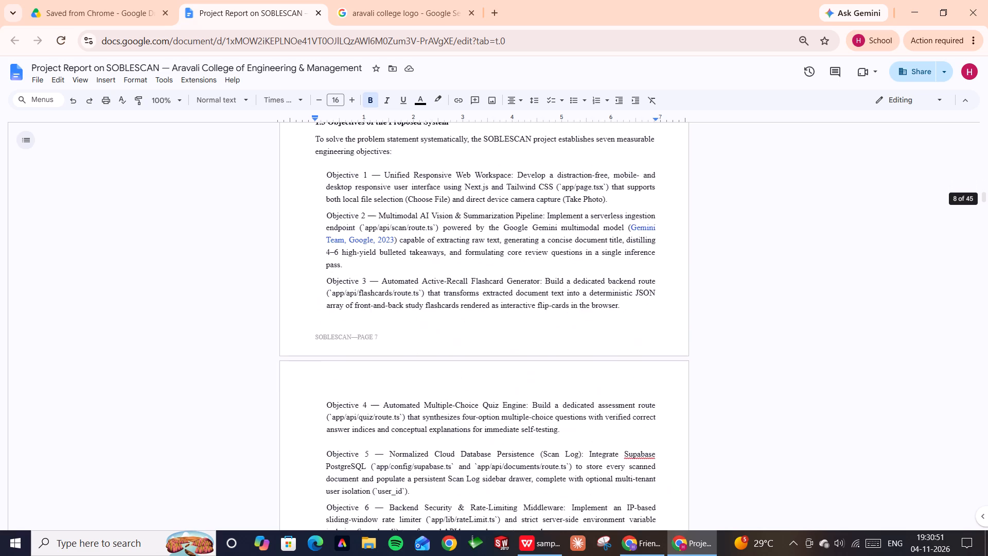
scroll(439, 237, "down", 18)
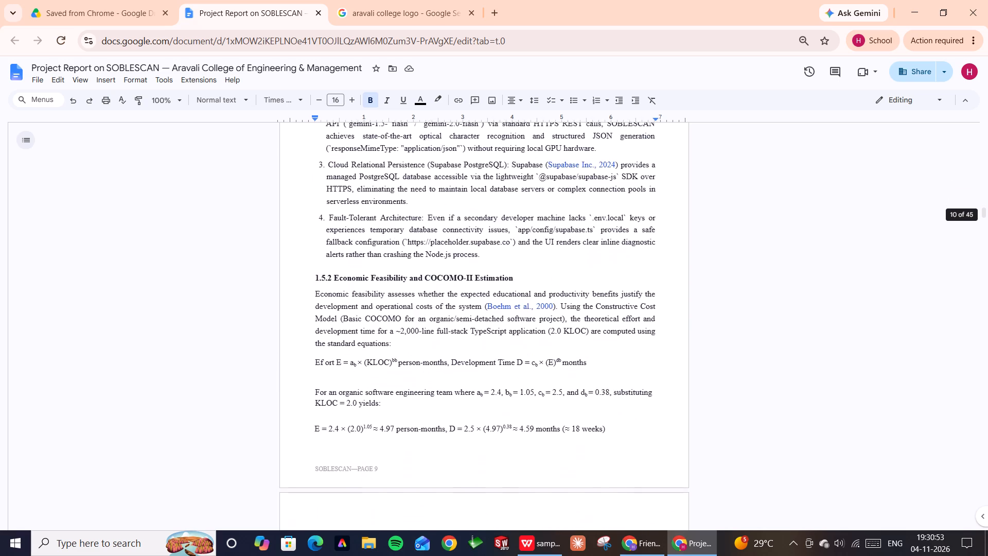
scroll(439, 237, "down", 19)
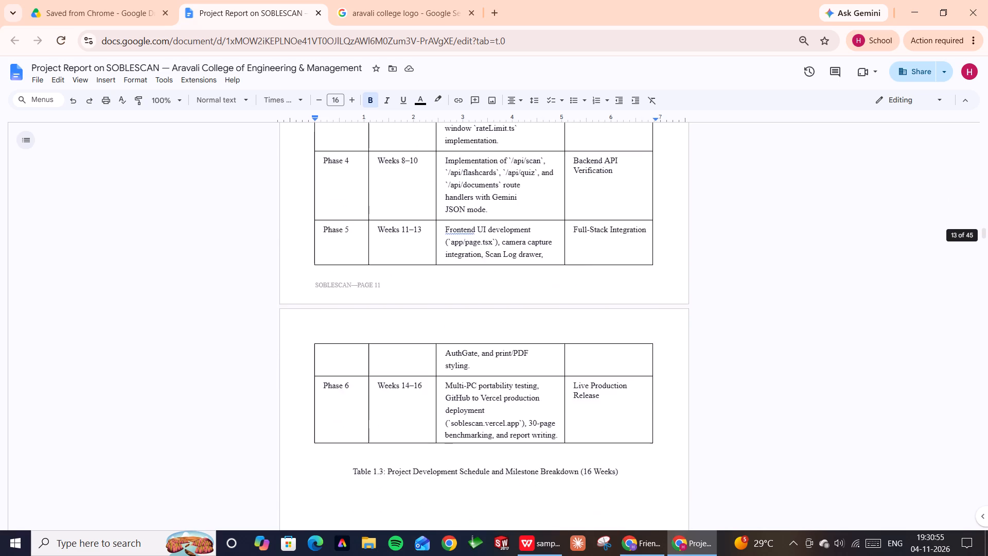
scroll(439, 235, "down", 16)
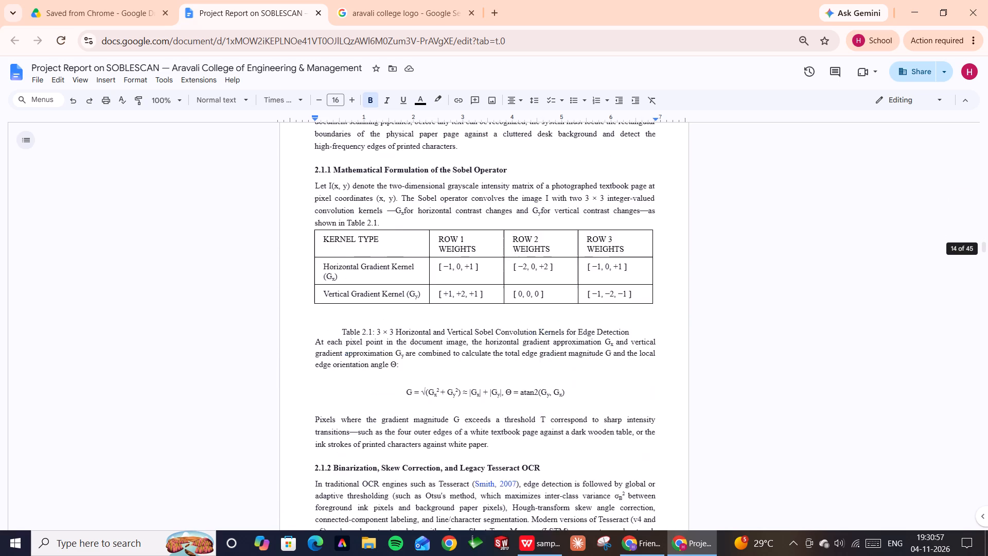
scroll(440, 234, "down", 19)
scroll(442, 233, "down", 2)
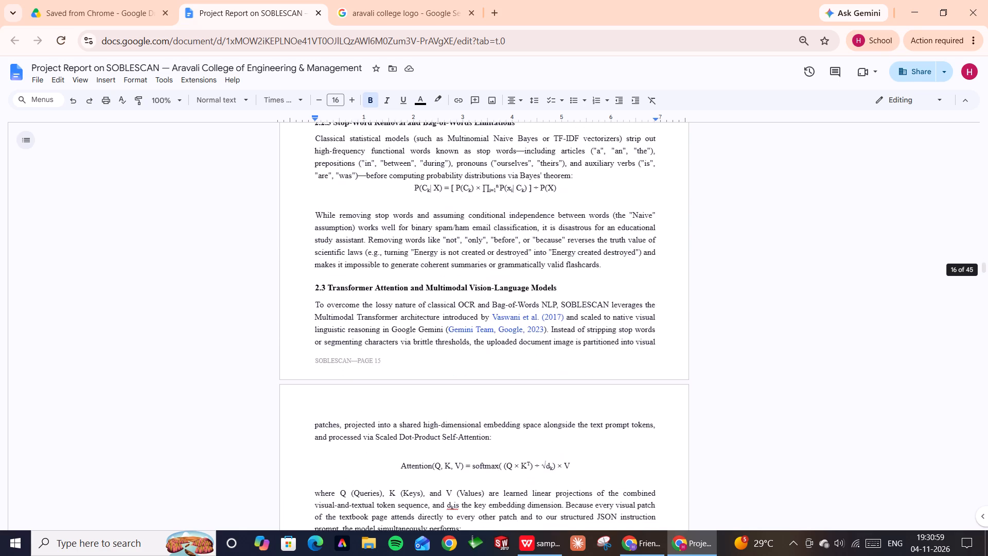
scroll(442, 233, "down", 20)
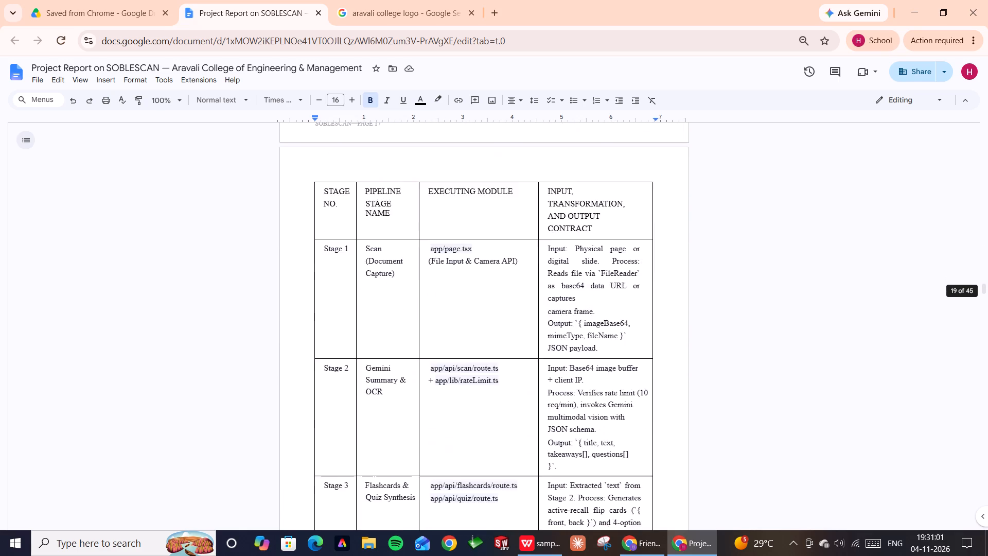
scroll(443, 229, "down", 19)
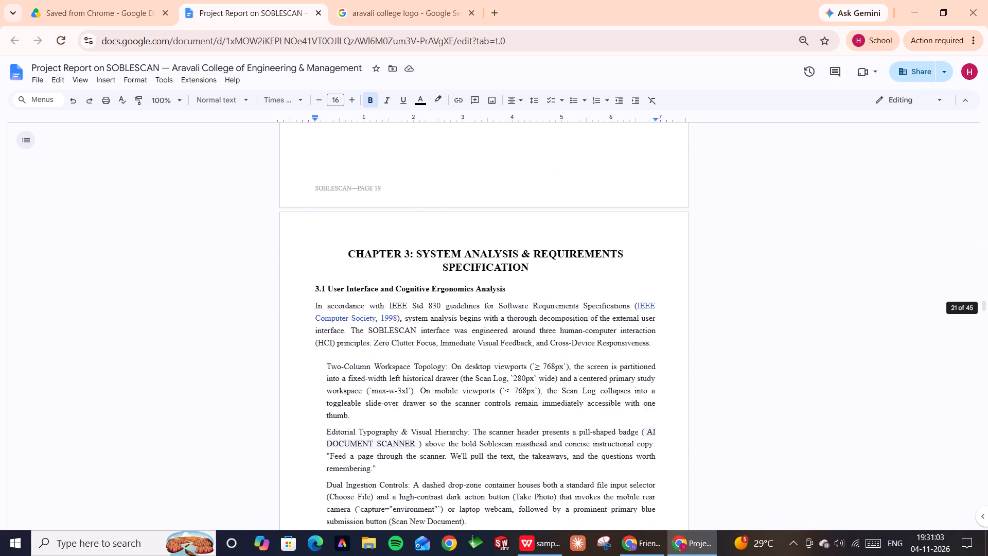
scroll(443, 227, "down", 20)
scroll(443, 227, "down", 7)
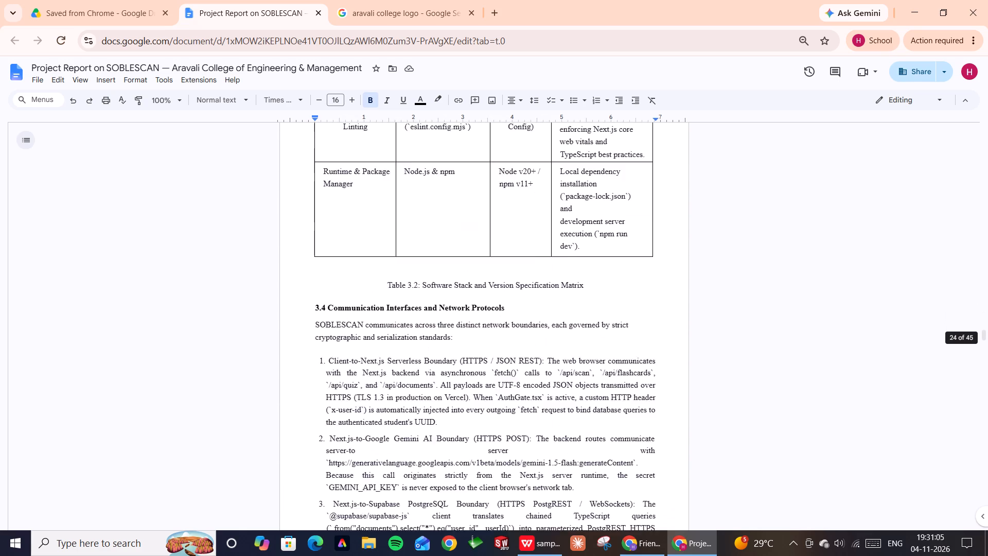
scroll(446, 222, "down", 20)
scroll(446, 222, "down", 7)
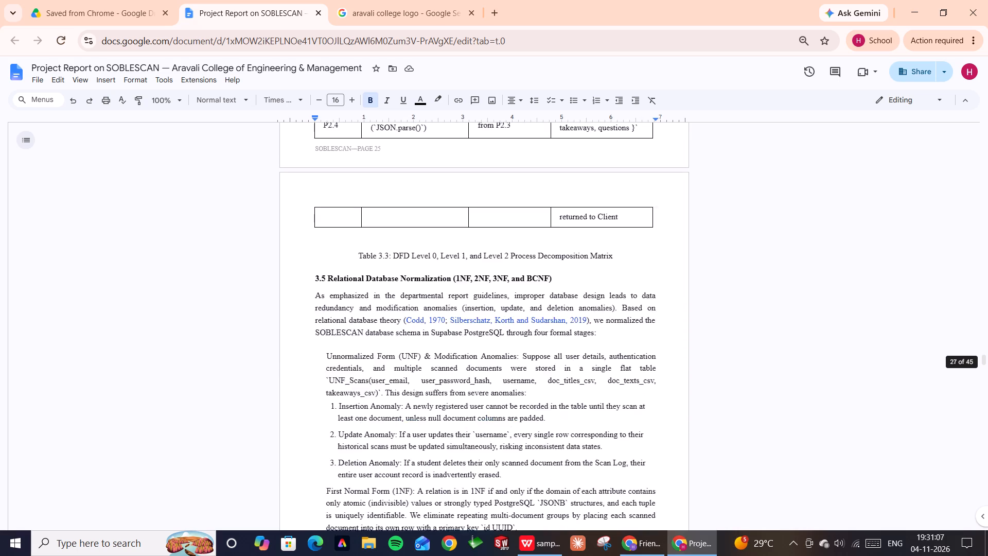
scroll(446, 221, "down", 20)
scroll(446, 221, "down", 7)
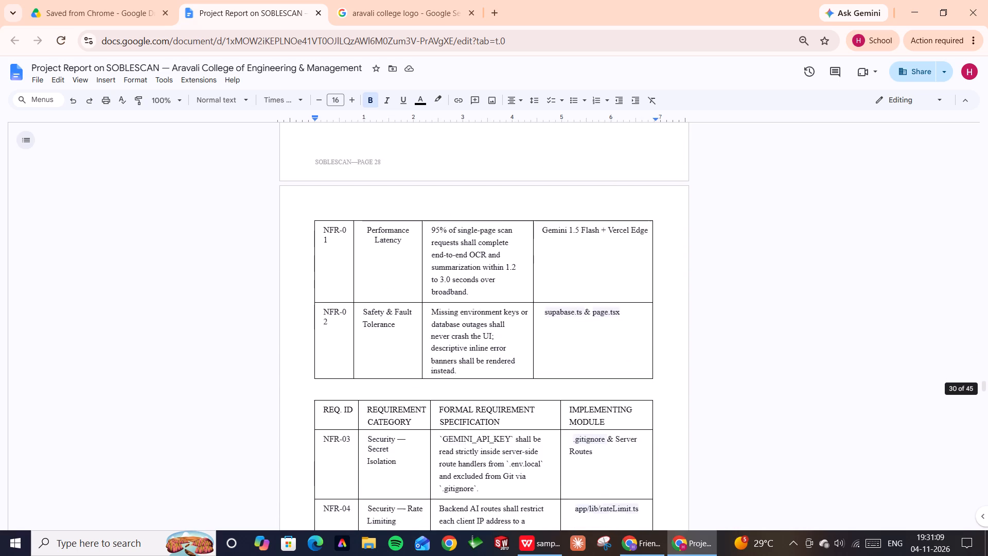
scroll(447, 219, "down", 11)
scroll(447, 219, "up", 3)
scroll(447, 219, "down", 5)
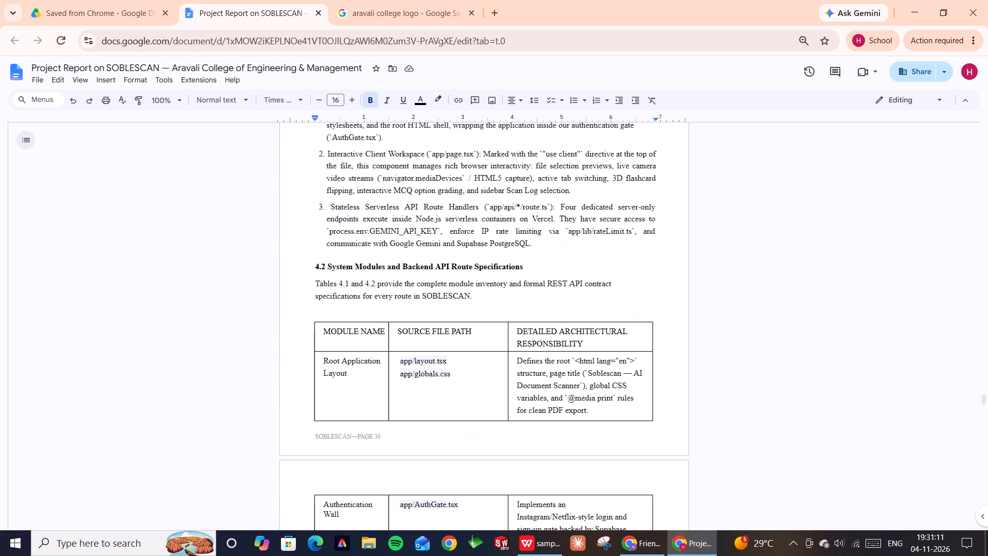
Delete the leftover "SOBLESCAN—" text above the Chapter 4 heading, along with the empty line it leaves.
scroll(447, 219, "up", 4)
left_click_drag(386, 189, 300, 185)
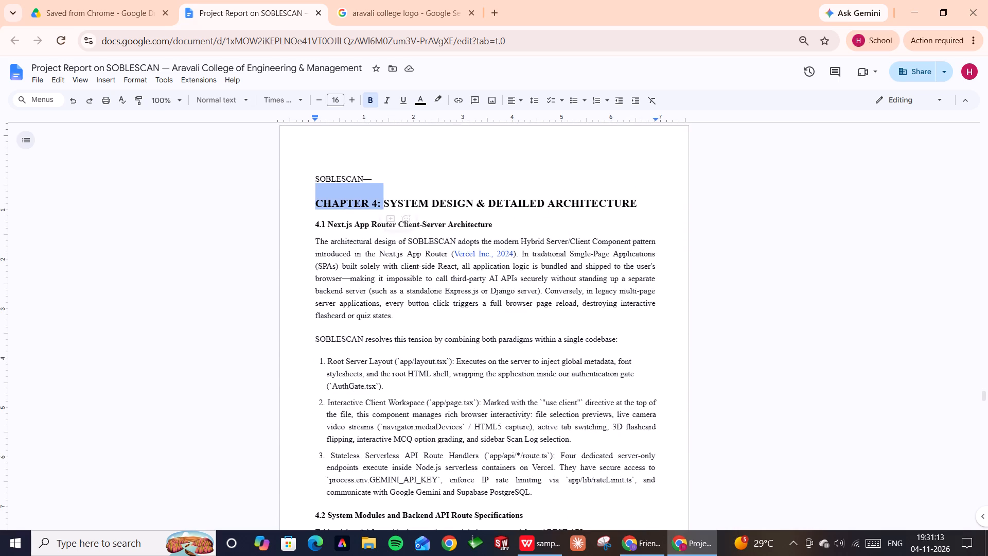
left_click_drag(416, 184, 308, 184)
left_click_drag(417, 179, 297, 183)
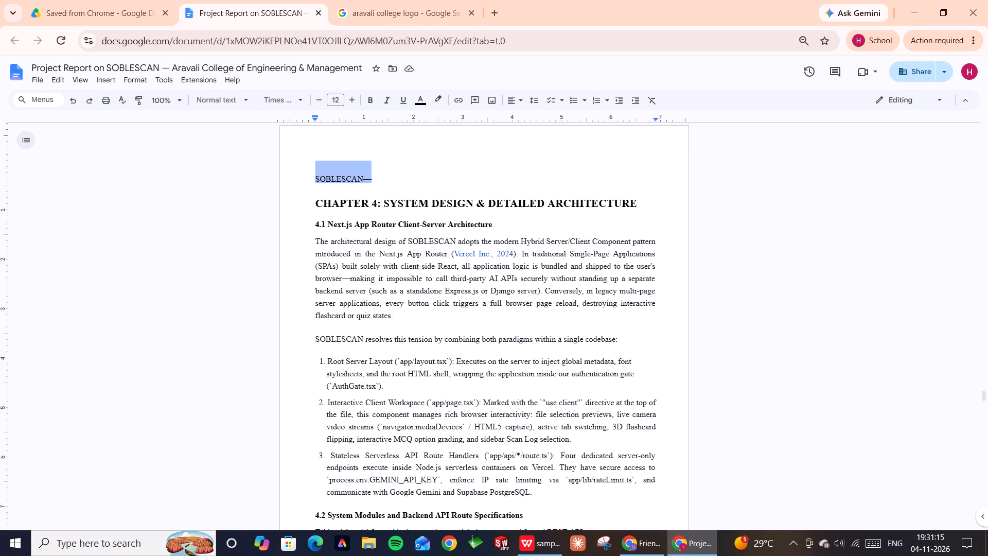
key("BackSpace")
key("BackSpace")
scroll(404, 181, "up", 4)
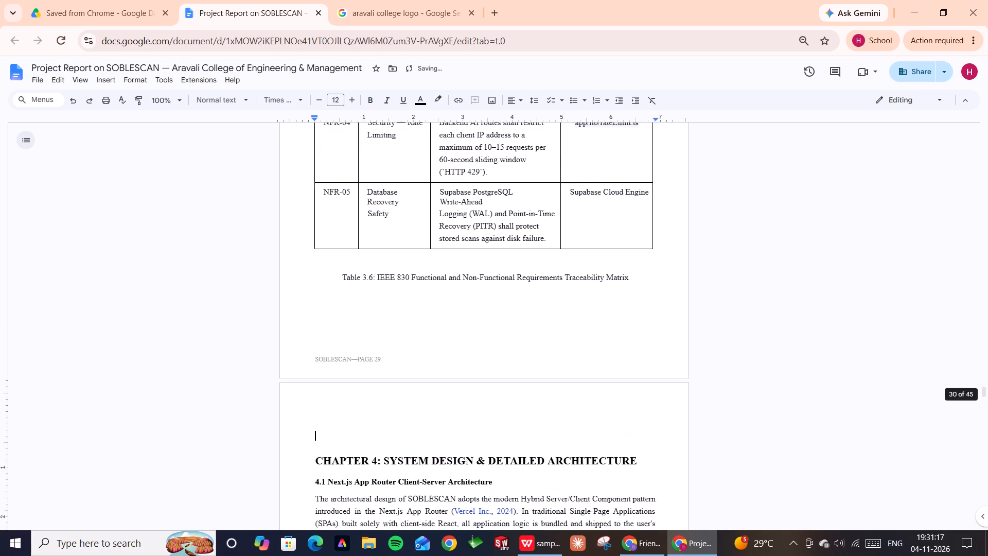
scroll(344, 290, "down", 3)
left_click(316, 251)
key("BackSpace")
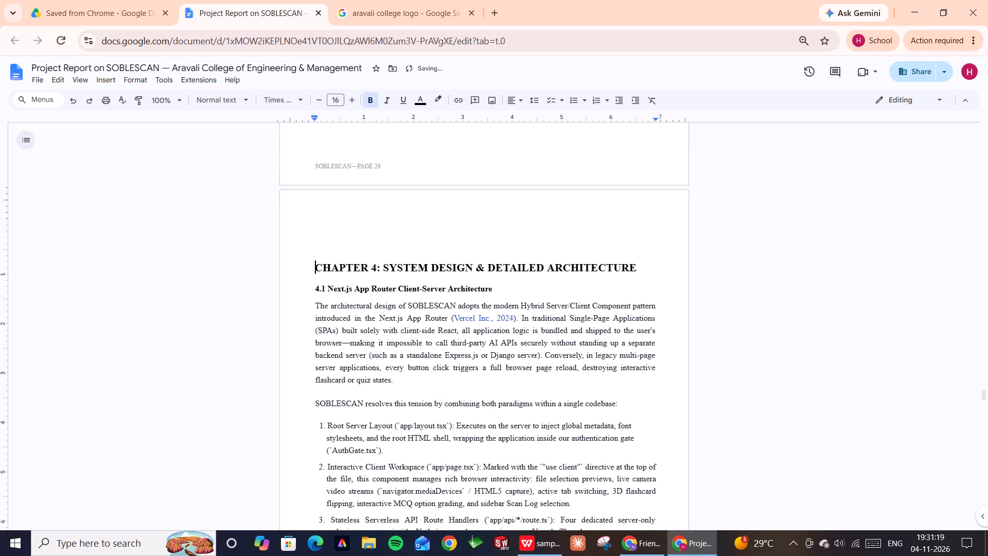
key("BackSpace")
left_click(421, 198)
Insert three empty lines above the "CHAPTER 5: SYSTEM IMPLEMENTATION & COMPLETE SOURCE" heading to push it onto a new page.
scroll(444, 220, "down", 5)
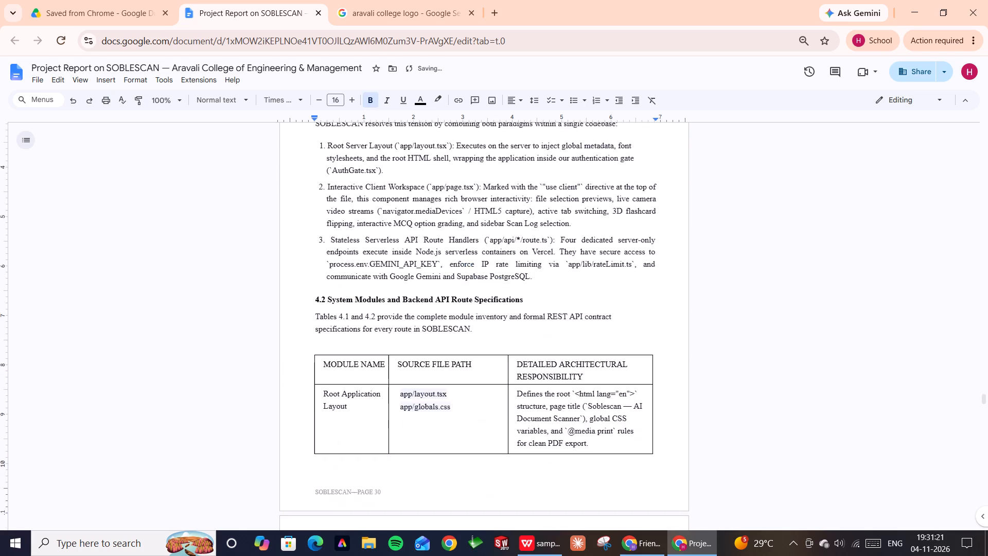
scroll(449, 220, "down", 4)
scroll(449, 210, "down", 20)
scroll(449, 210, "down", 2)
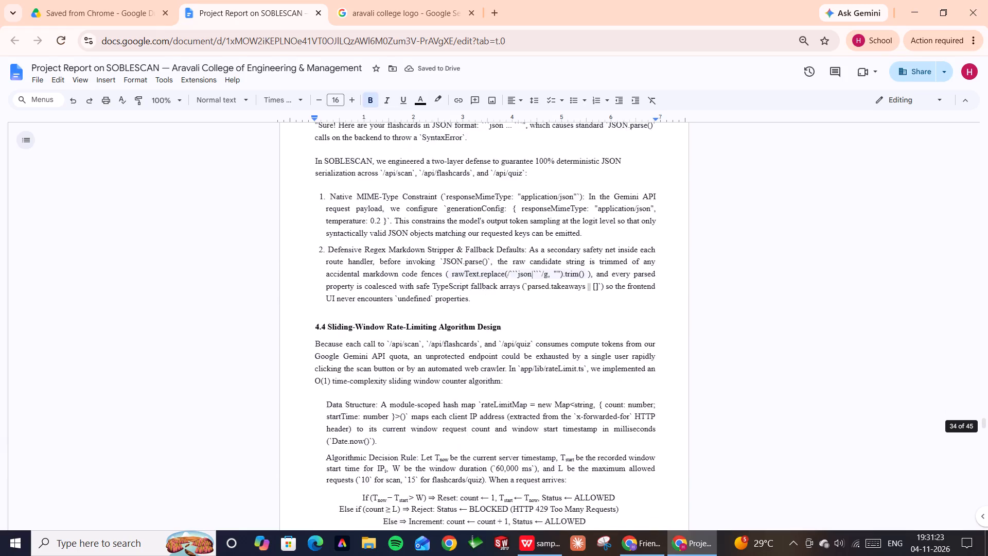
scroll(449, 210, "down", 13)
scroll(443, 207, "up", 1)
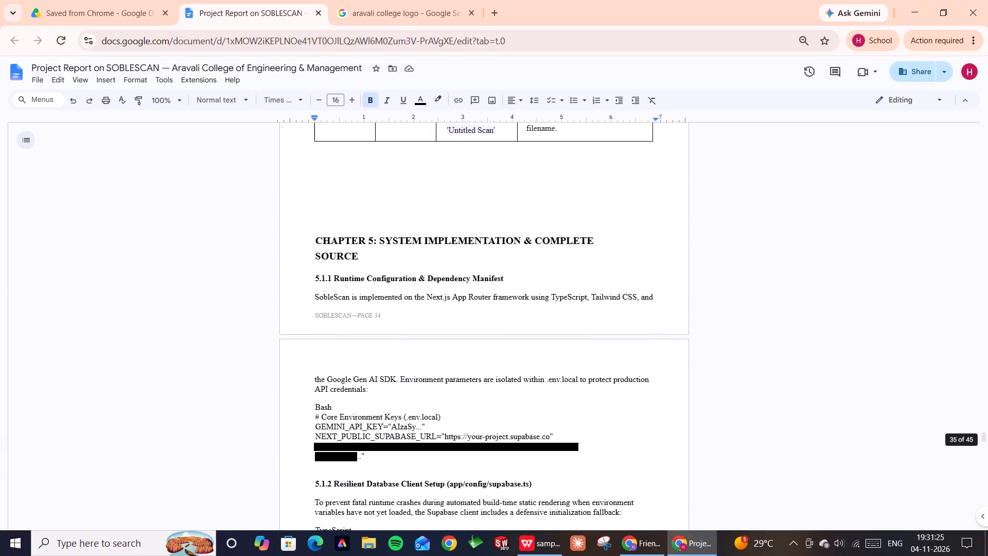
left_click(338, 208)
key("Return")
key("Return")
key("Return")
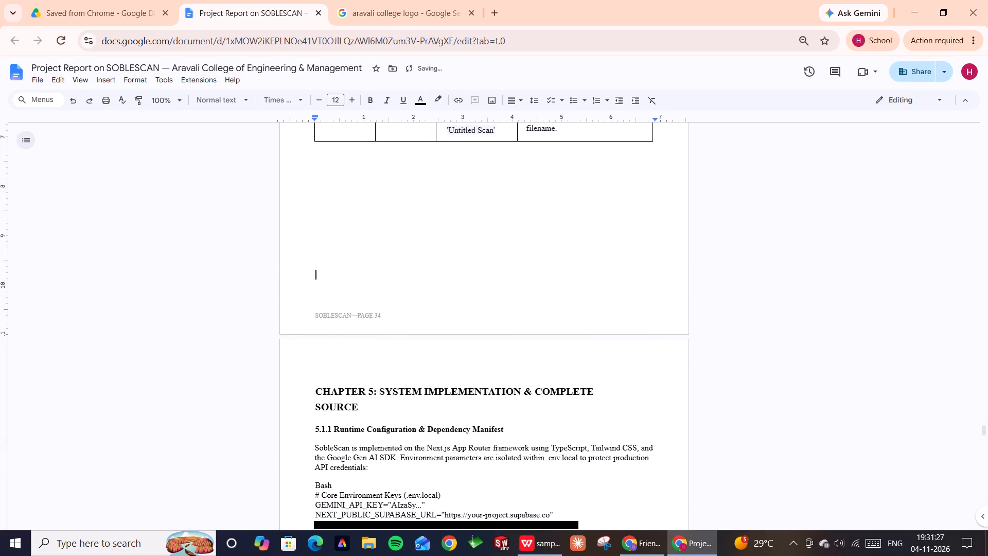
Remove the extra empty lines above the "CHAPTER 6: EXPERIMENTS, RESULTS AND DISCUSSION" heading, keeping it at the top of its page.
scroll(469, 217, "down", 19)
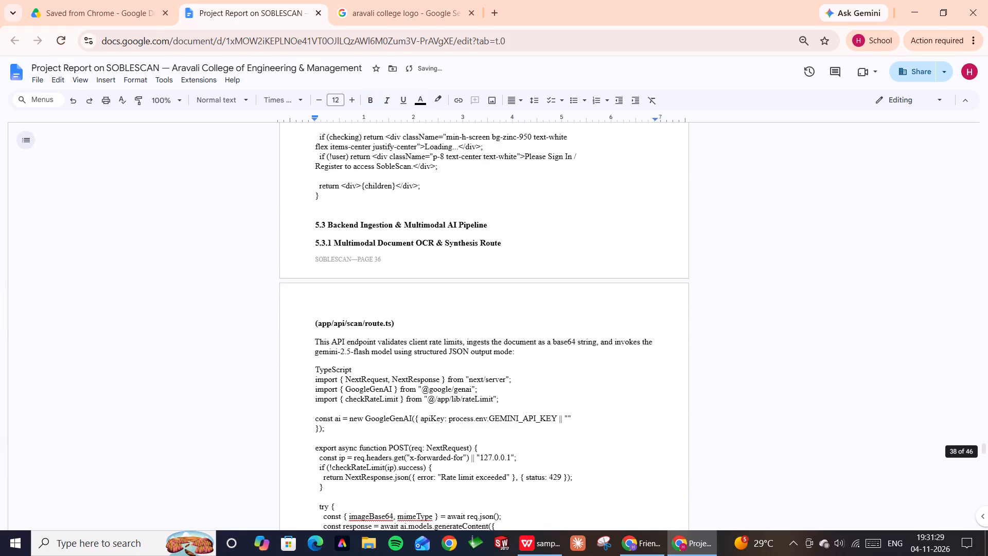
scroll(470, 214, "down", 20)
scroll(470, 214, "down", 8)
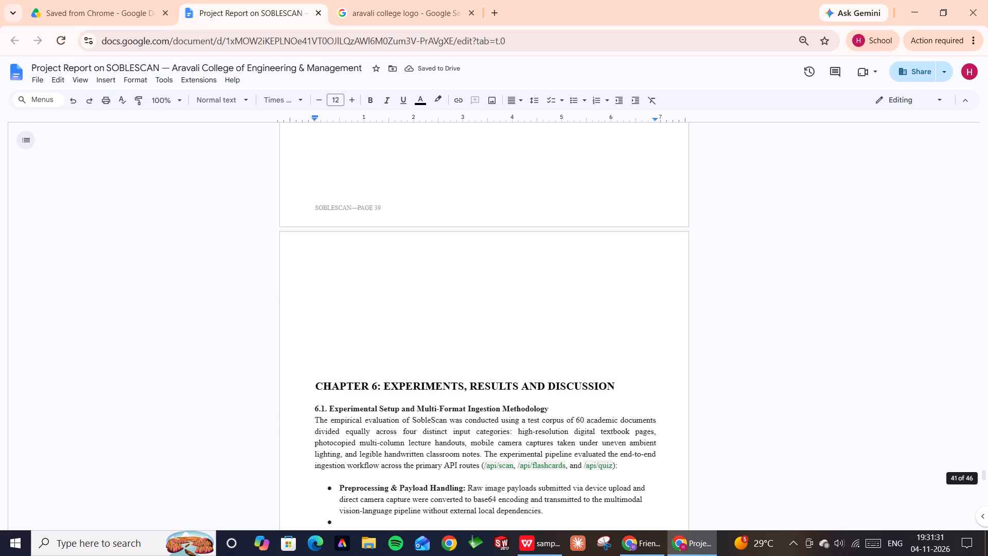
scroll(470, 213, "down", 3)
scroll(467, 213, "up", 2)
left_click(331, 246)
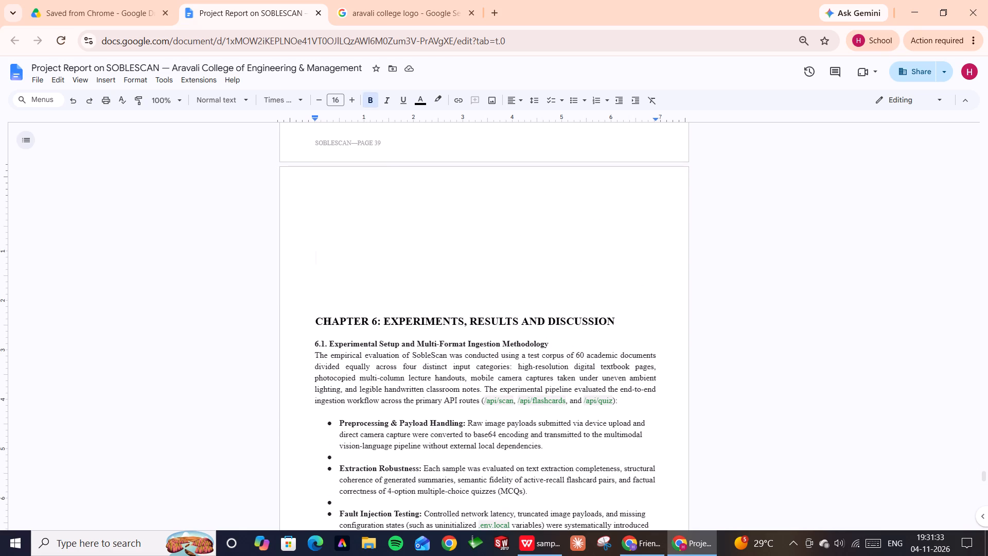
key("BackSpace")
key("BackSpace")
left_click(336, 253)
key("BackSpace")
key("BackSpace")
left_click(320, 247)
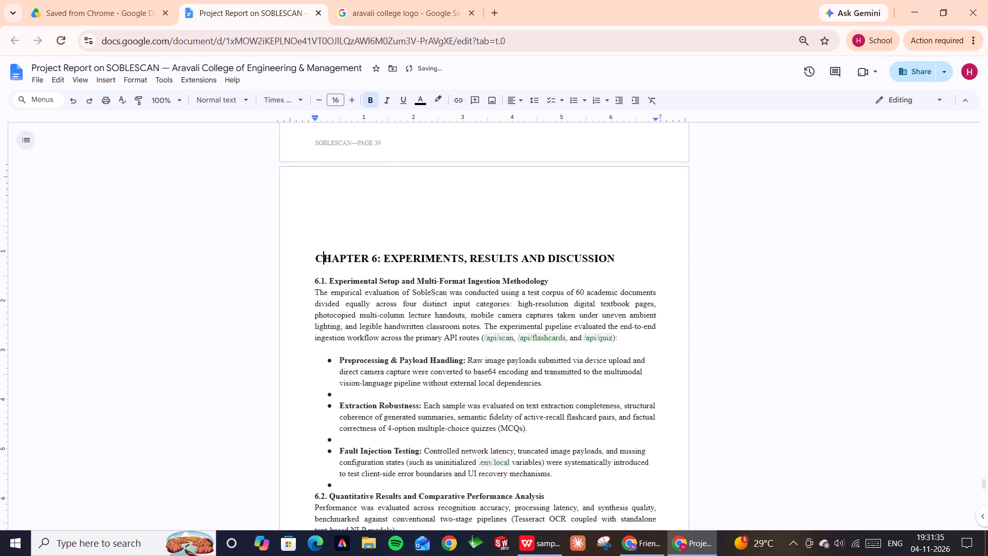
key("BackSpace")
key("BackSpace")
key("BackSpace")
key("BackSpace")
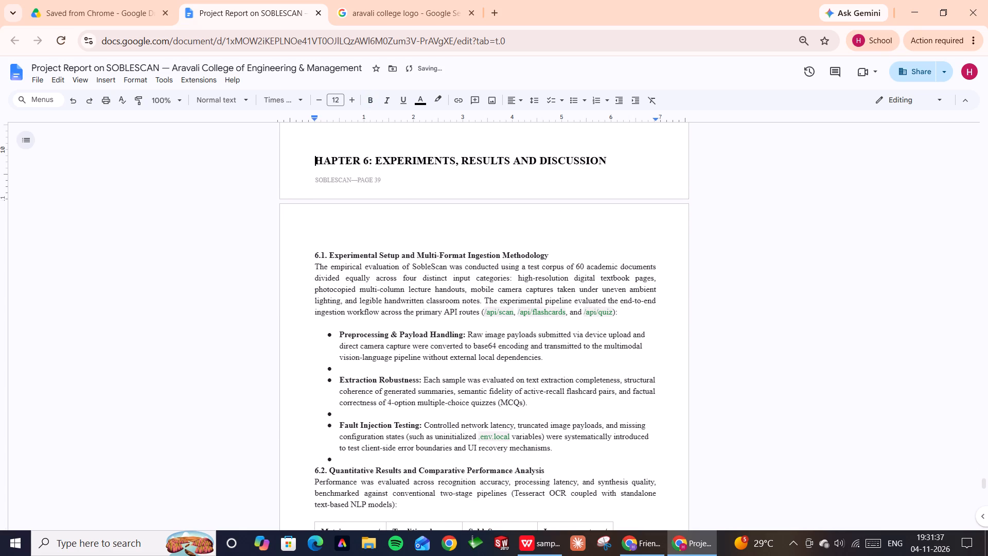
key("Return")
Restore the initial "C" of the Chapter 6 heading in bold at font size 16.
key("shift+c")
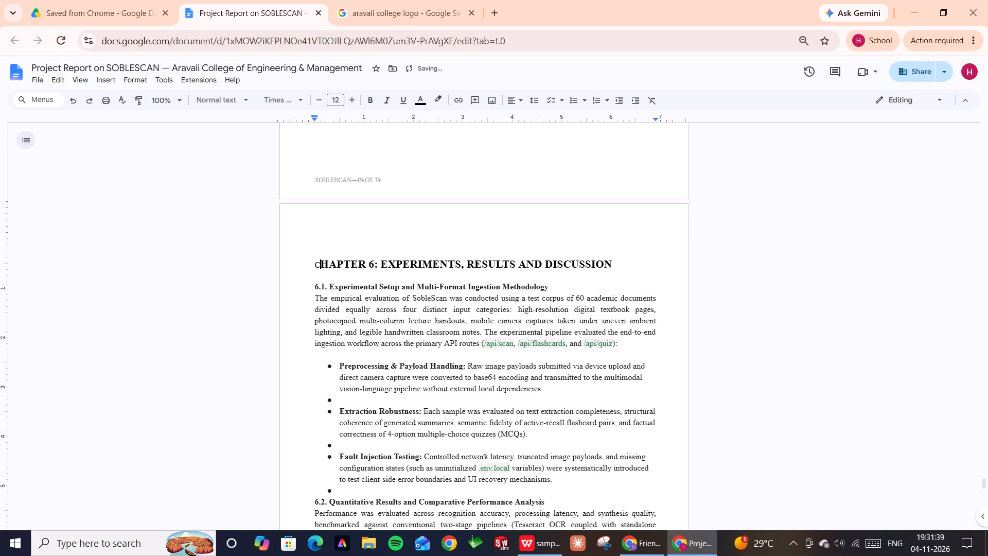
scroll(487, 232, "down", 4)
scroll(487, 232, "up", 4)
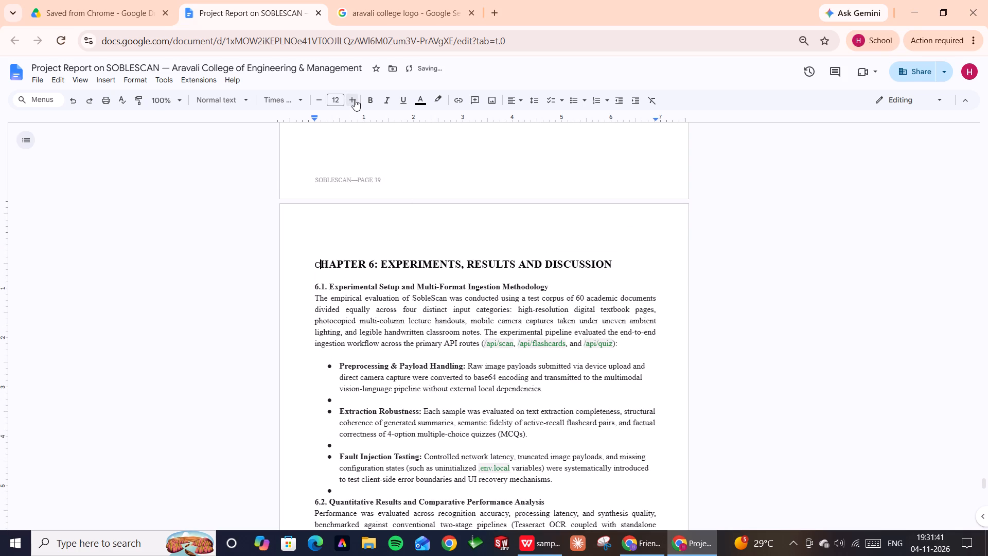
double_click(355, 99)
left_click(355, 99)
left_click(355, 99)
left_click(365, 97)
key("shift+c")
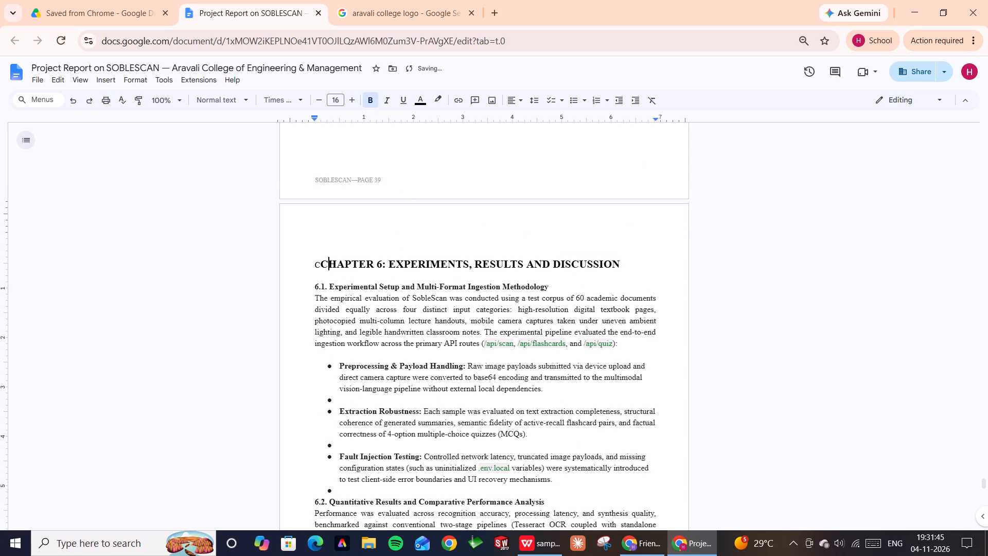
key("Left")
key("BackSpace")
Delete the empty line above the "CHAPTER 7: CONCLUSIONS AND RECOMMENDATIONS" heading.
scroll(428, 161, "down", 4)
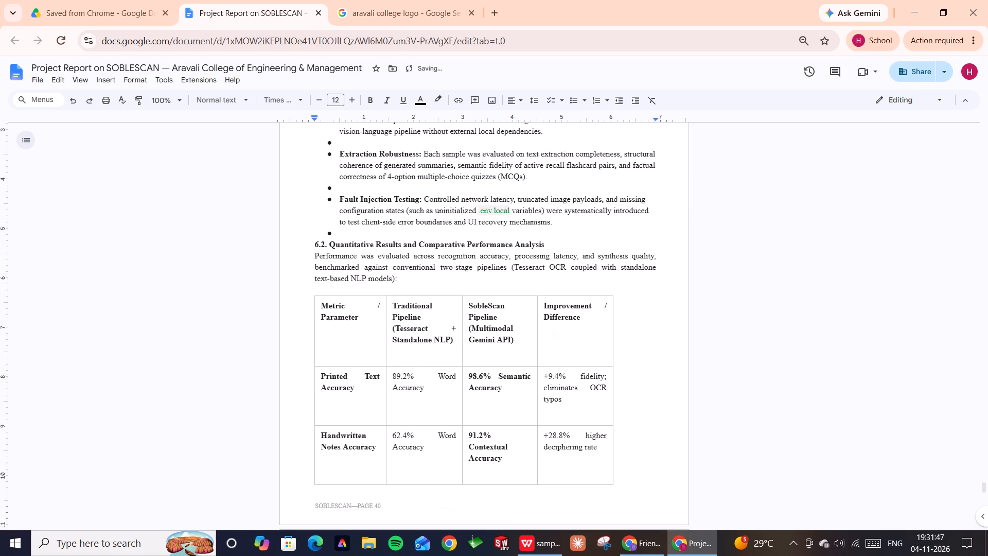
scroll(442, 162, "down", 15)
scroll(464, 237, "down", 1)
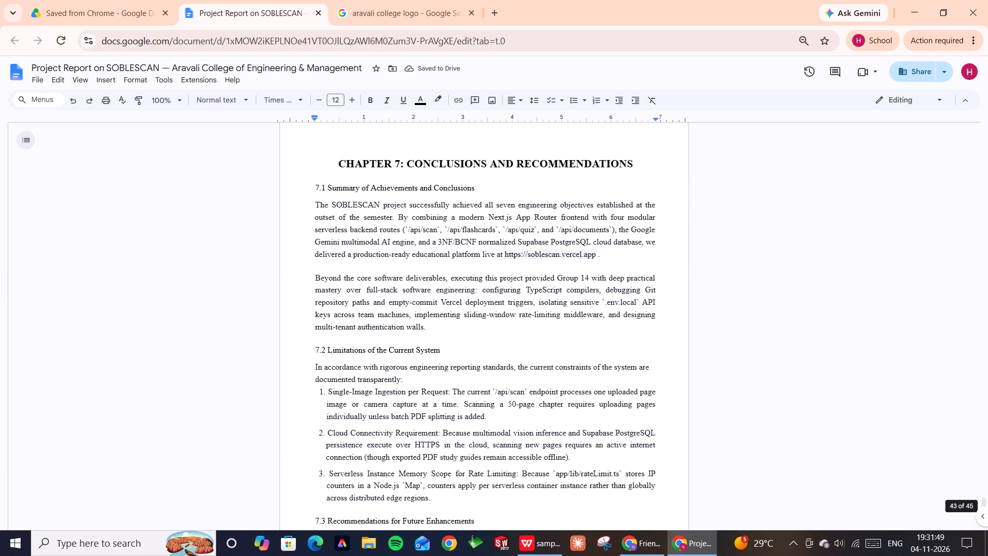
scroll(333, 161, "up", 4)
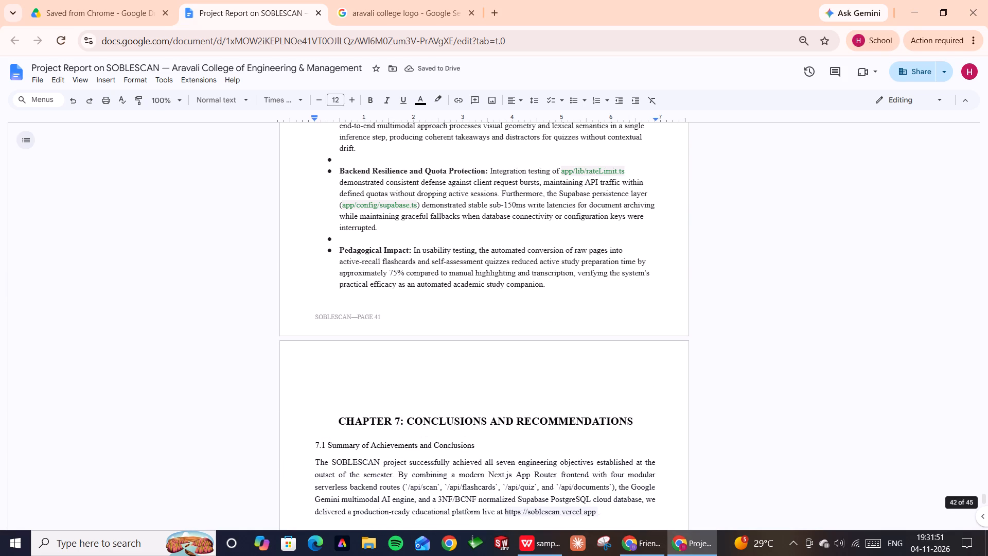
left_click(322, 388)
key("BackSpace")
left_click(317, 379)
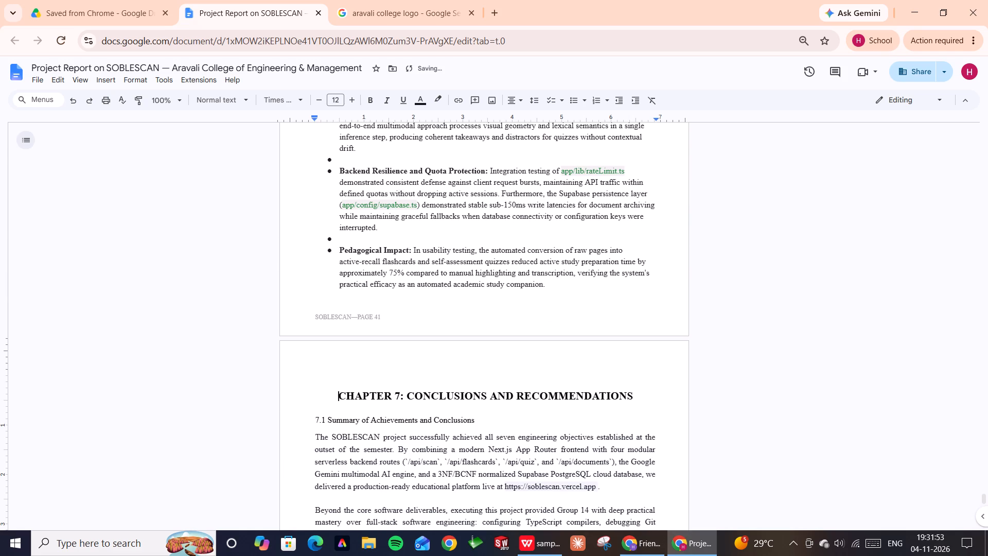
Insert empty lines above the "CHAPTER 8: REFERENCES" heading to push it onto a new page.
scroll(391, 364, "down", 16)
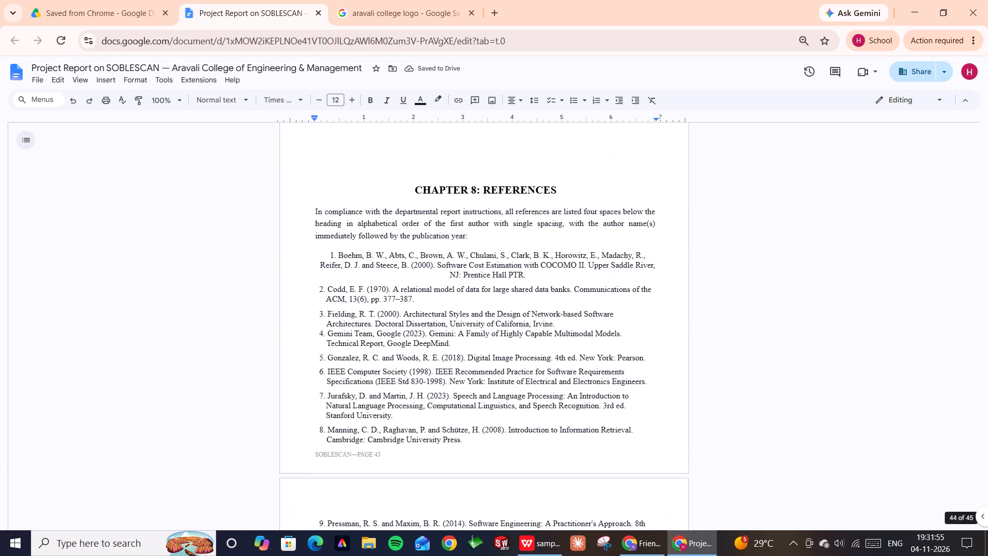
left_click(397, 186)
key("Return")
key("Return")
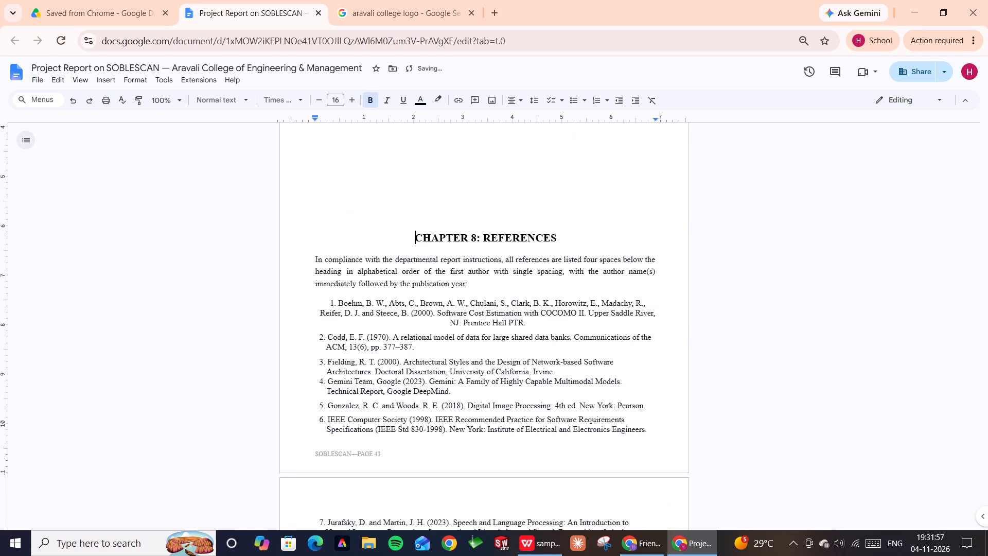
key("Return")
key("Return")
key("Return")
key("Return")
key("Return")
key("Return")
key("Return")
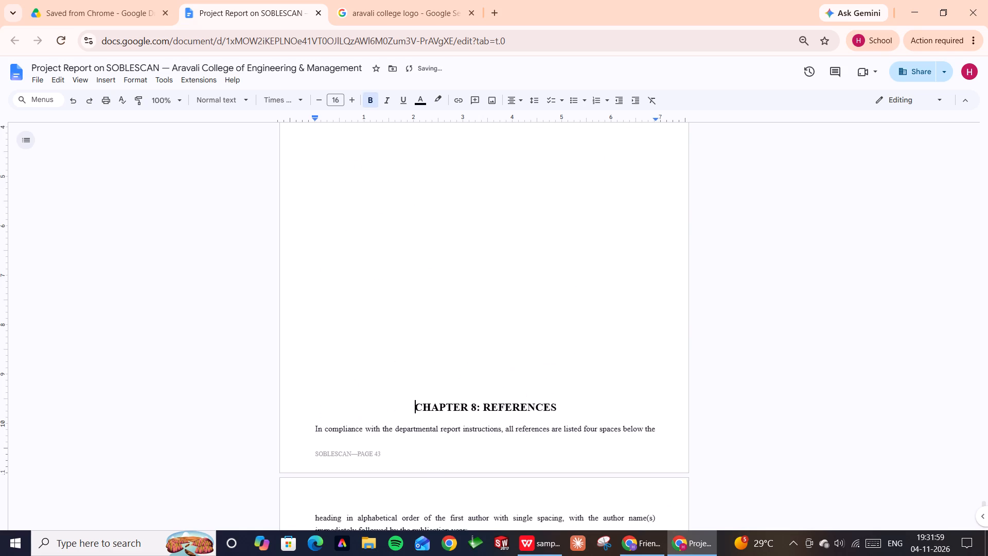
key("Return")
key("Return")
Delete the empty lines after the last reference to remove the blank page at the end of the report.
scroll(559, 246, "down", 9)
scroll(489, 228, "down", 7)
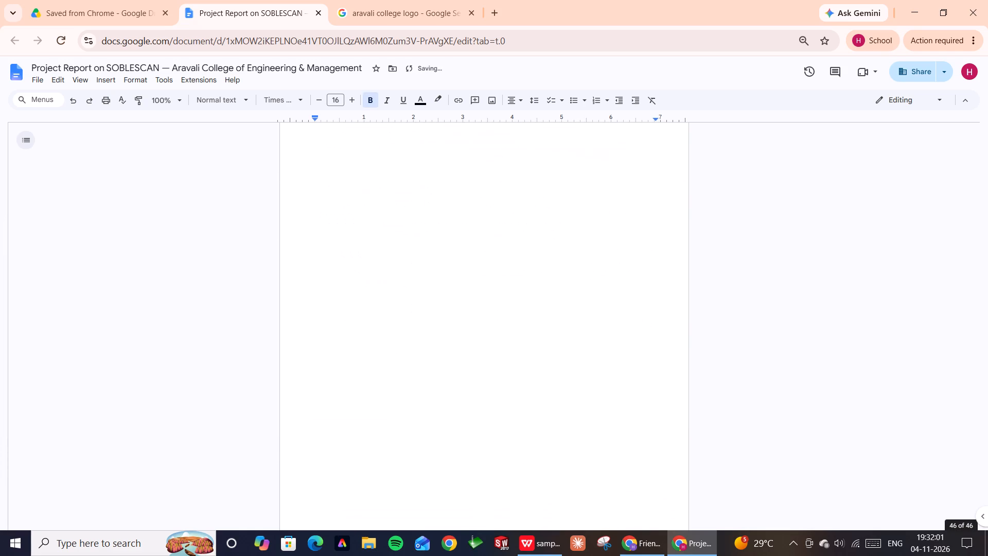
scroll(444, 232, "up", 1)
scroll(444, 232, "down", 6)
scroll(588, 253, "up", 8)
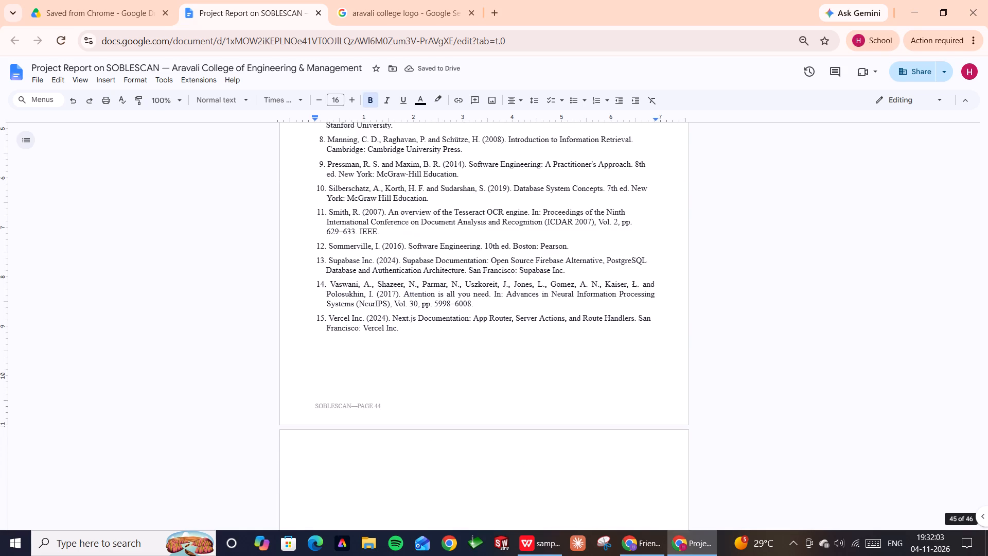
scroll(386, 466, "down", 5)
scroll(522, 388, "down", 5)
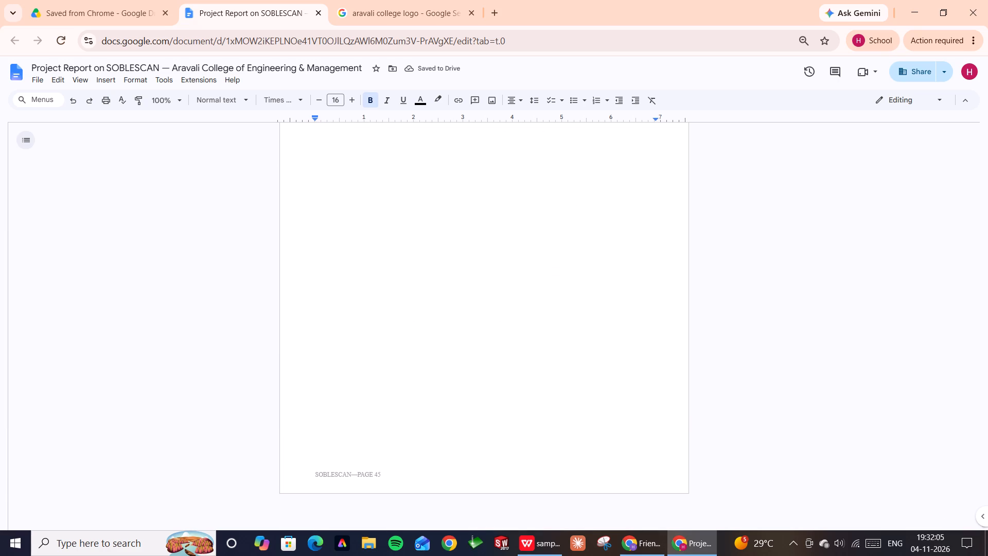
left_click_drag(392, 362, 380, 364)
scroll(403, 347, "up", 4)
scroll(436, 268, "up", 2)
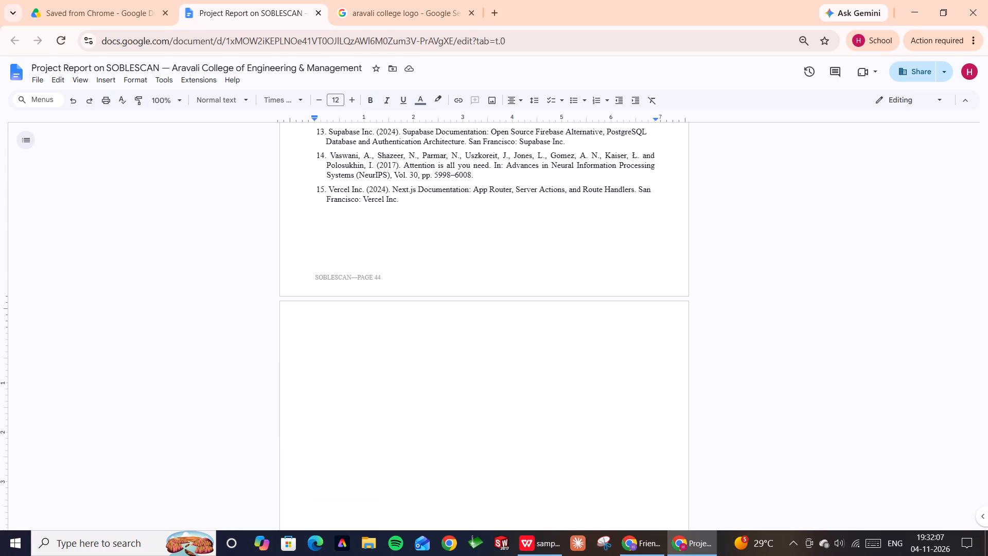
left_click(393, 238)
key("BackSpace")
left_click(395, 195)
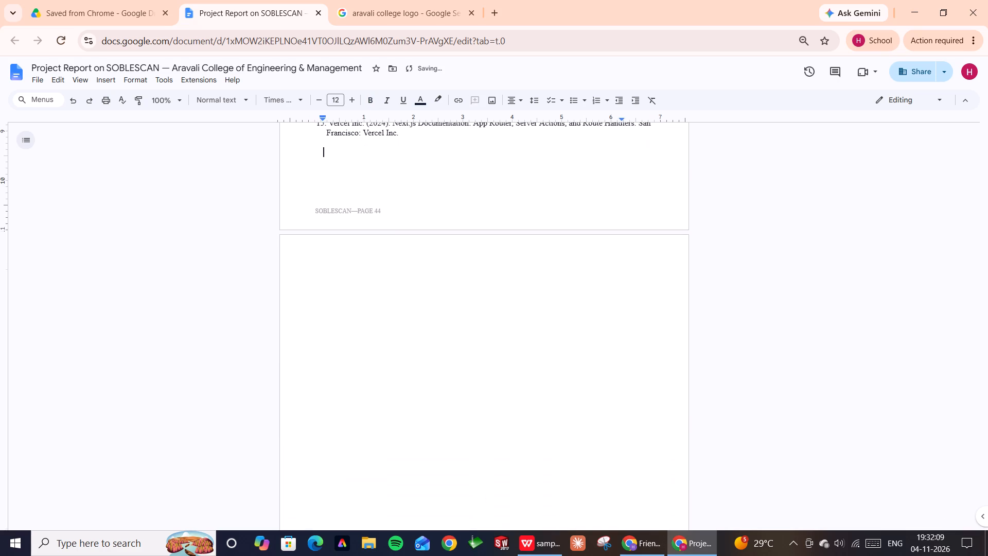
key("BackSpace")
left_click(412, 379)
left_click_drag(476, 501, 357, 372)
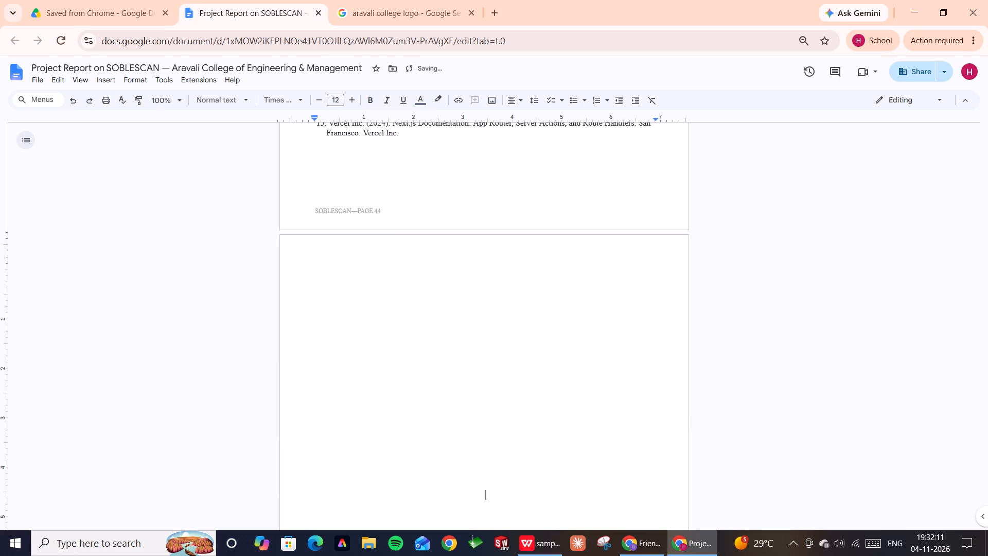
left_click_drag(357, 372, 317, 259)
key("BackSpace")
key("BackSpace")
key("BackSpace")
key("BackSpace")
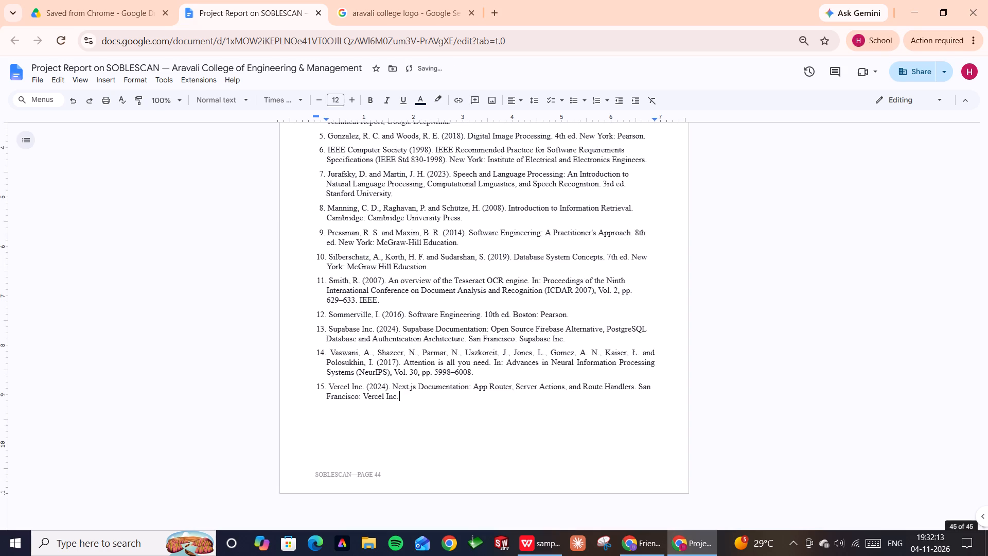
Make the "SUBMITTED TO:" and "SUBMITTED BY (GROUP 14):" header row of the cover page table bold.
scroll(679, 218, "up", 20)
scroll(679, 218, "up", 20)
scroll(679, 218, "up", 15)
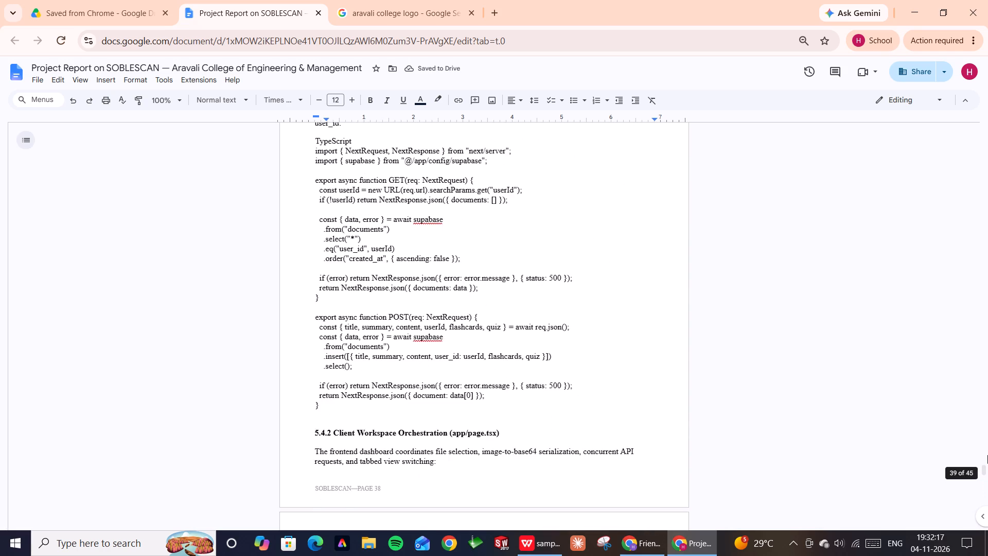
left_click_drag(983, 472, 987, 0)
scroll(700, 311, "down", 4)
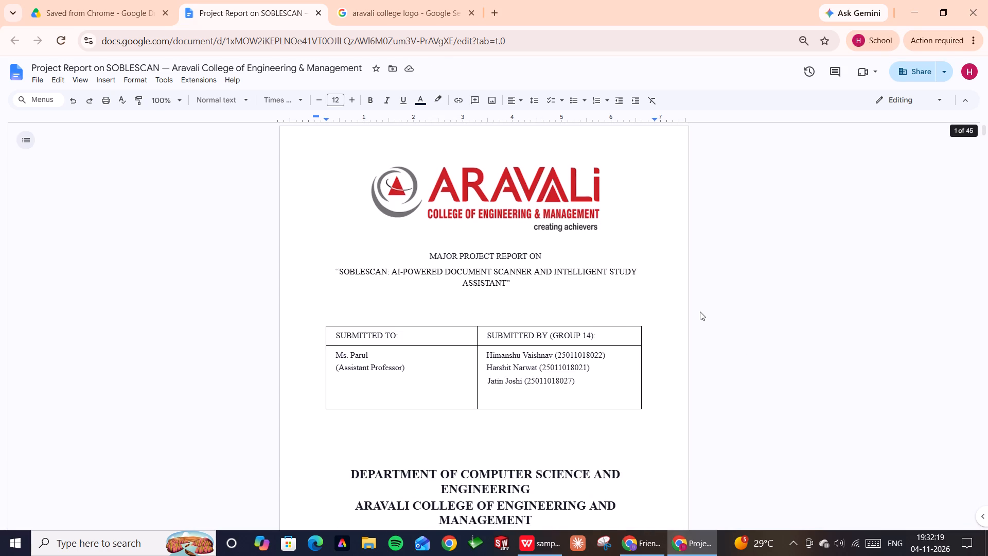
scroll(700, 311, "down", 5)
scroll(700, 311, "up", 8)
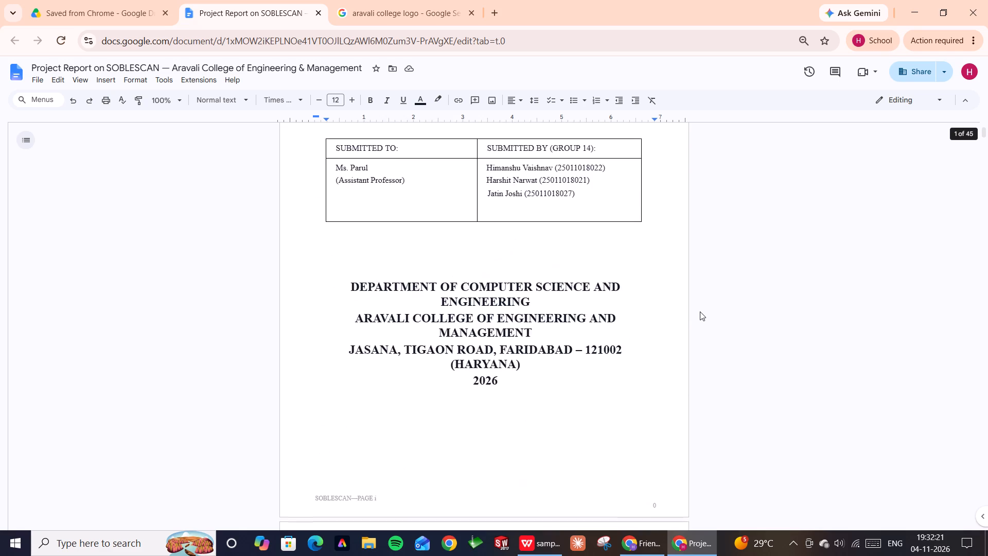
scroll(700, 311, "up", 1)
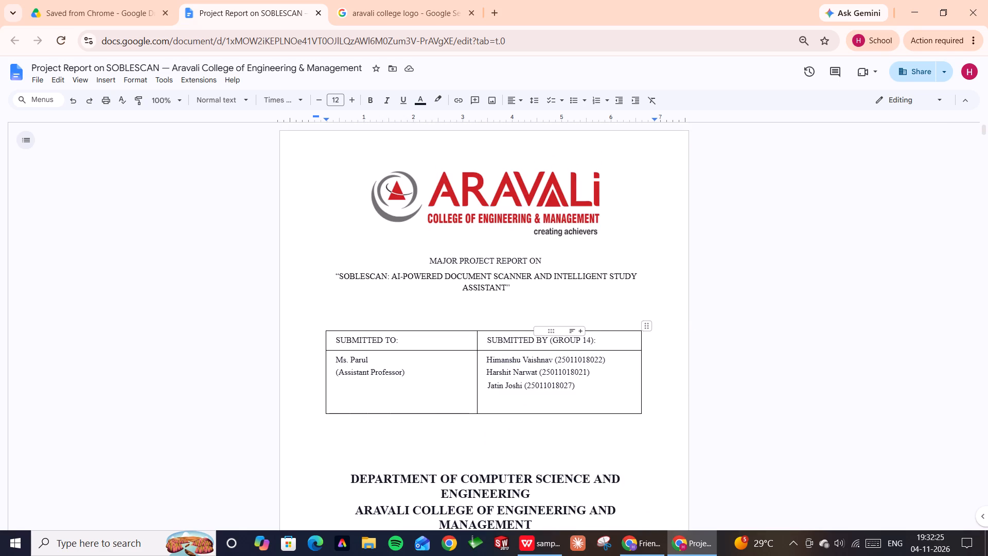
left_click_drag(601, 341, 454, 341)
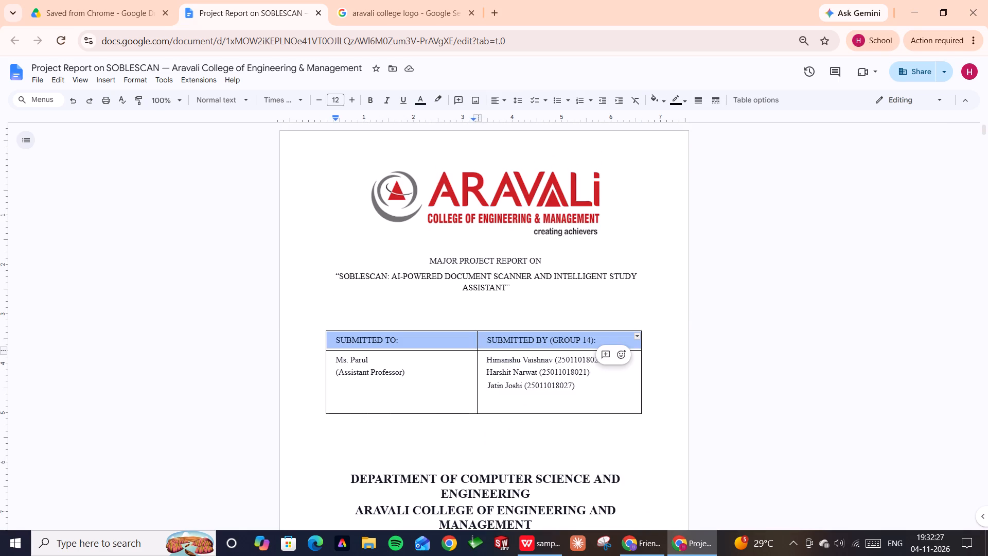
left_click(367, 99)
left_click(415, 365)
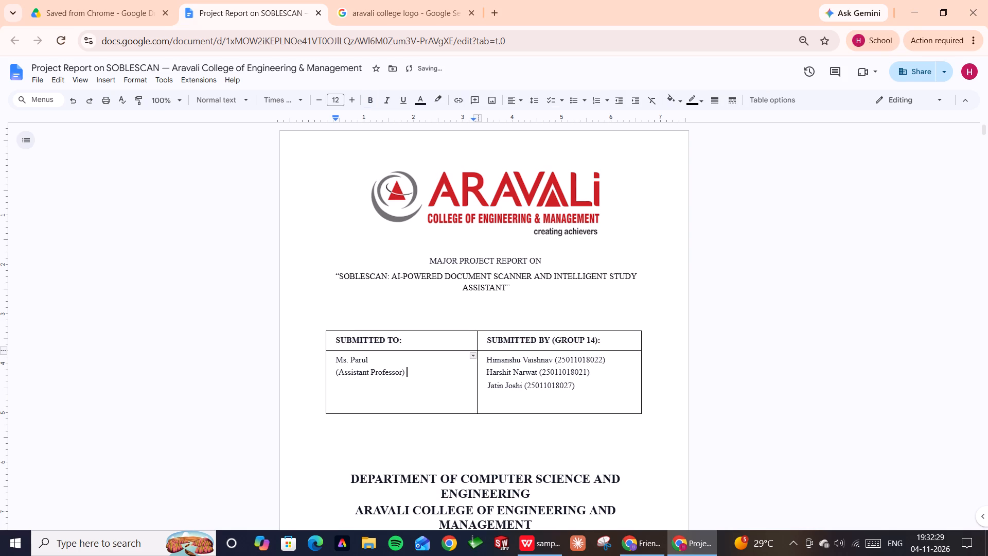
Make the cover page's "MAJOR PROJECT REPORT ON" line and the SOBLESCAN project title below it bold.
left_click_drag(546, 291, 346, 264)
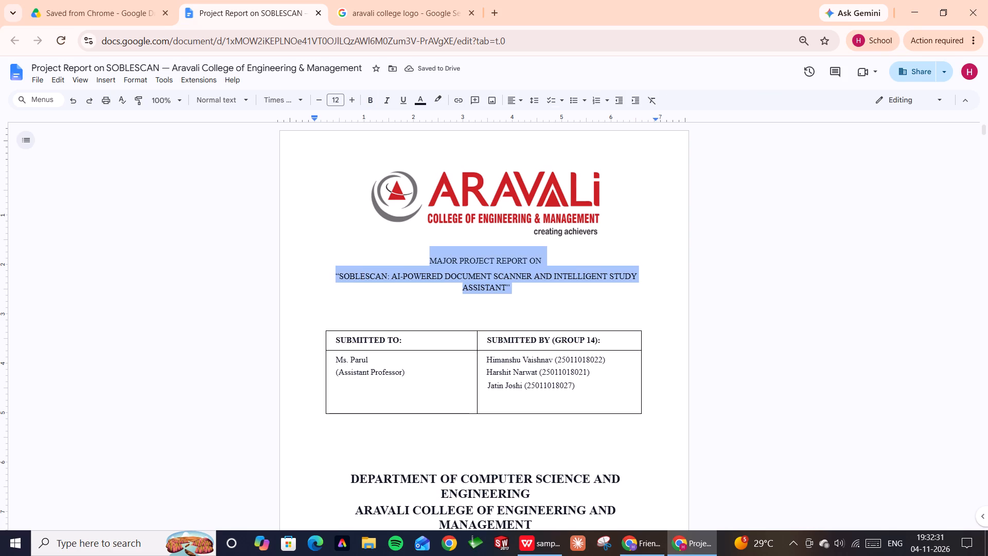
left_click_drag(346, 264, 325, 263)
left_click(370, 98)
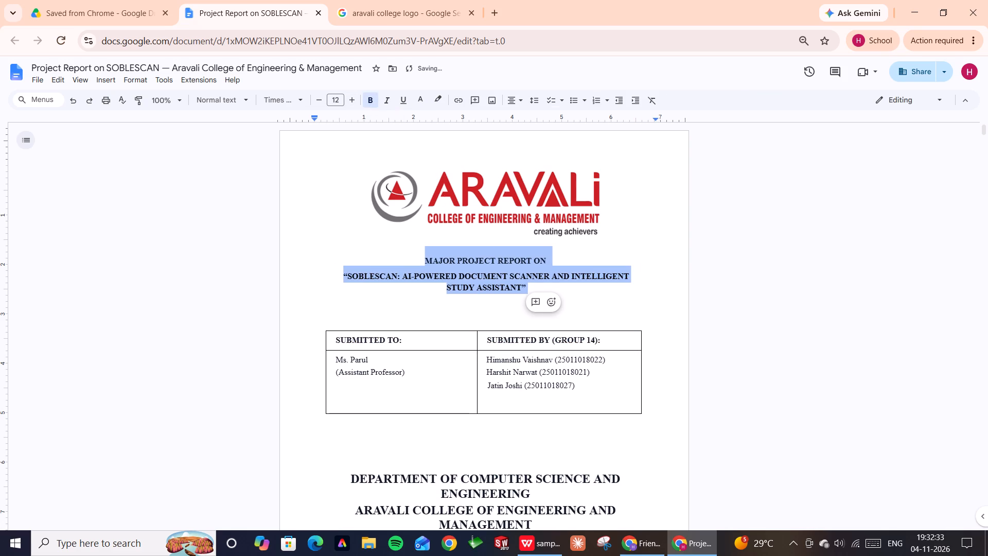
Review the report from the cover page through the preliminary pages and table of contents to the start of Chapter 1.
left_click(632, 296)
scroll(632, 296, "down", 5)
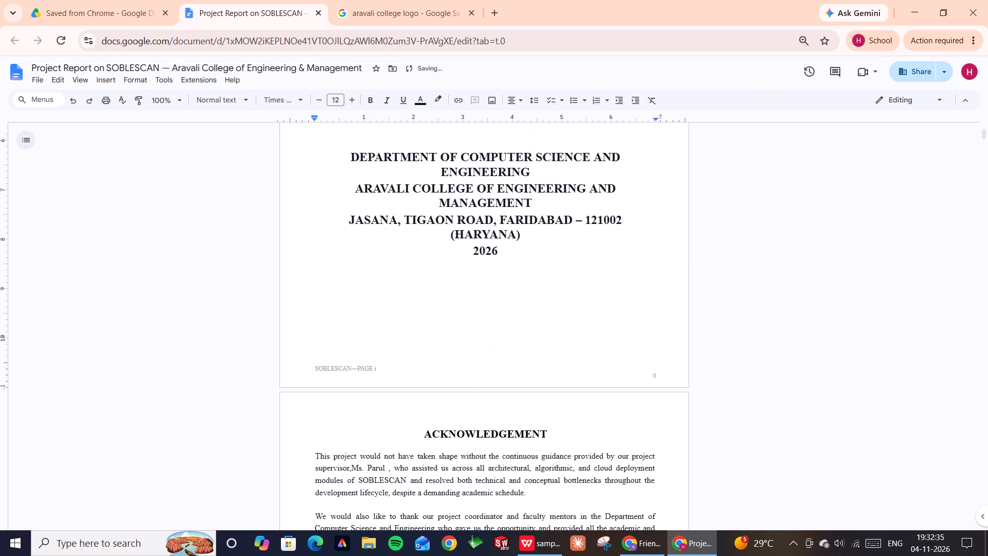
scroll(606, 287, "up", 2)
scroll(606, 287, "down", 8)
scroll(606, 287, "up", 5)
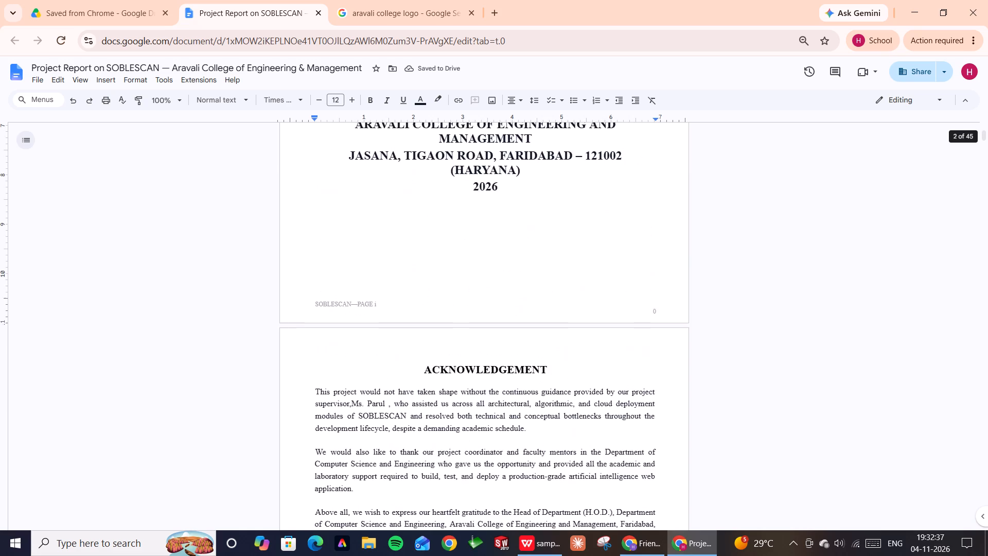
scroll(606, 287, "down", 3)
scroll(606, 287, "up", 4)
scroll(606, 287, "down", 13)
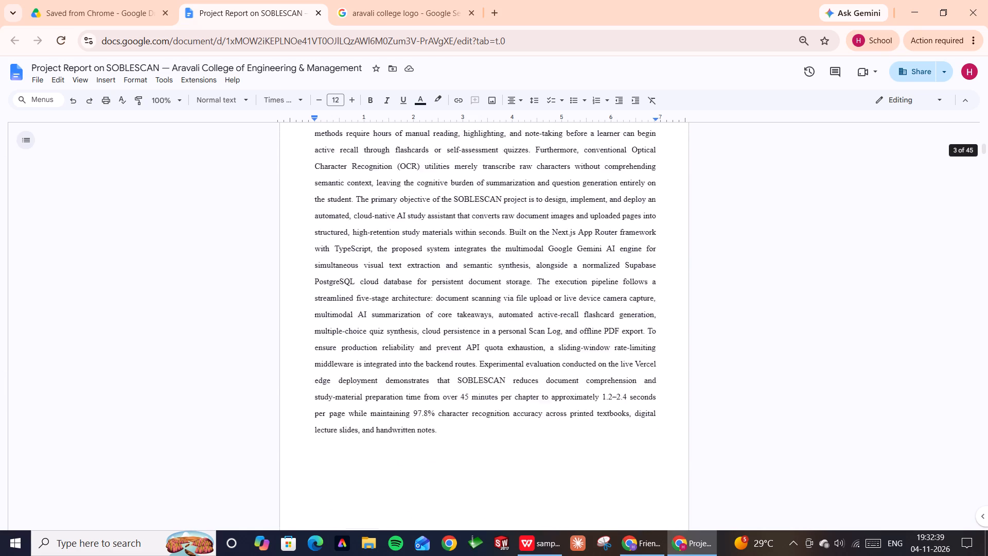
scroll(606, 287, "down", 13)
scroll(645, 411, "down", 4)
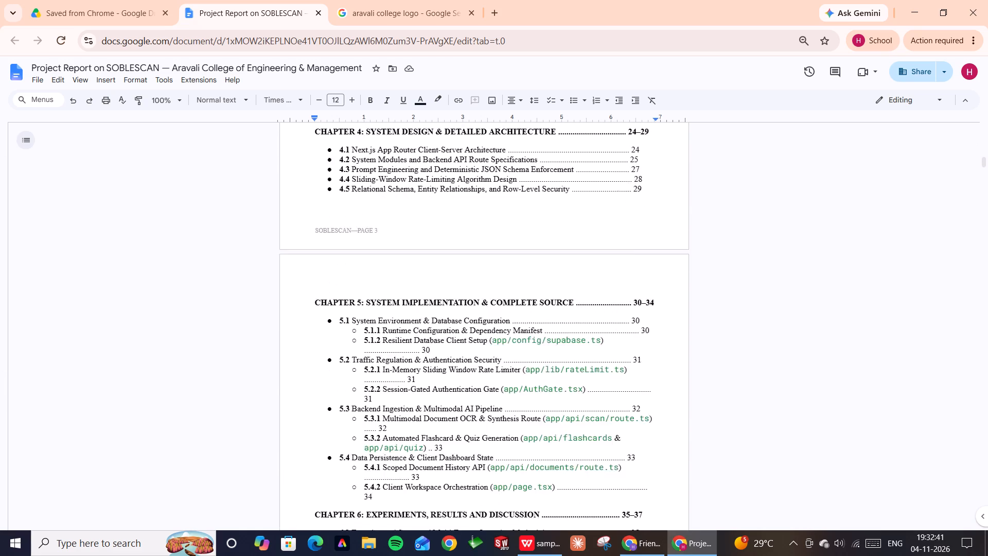
scroll(650, 417, "down", 4)
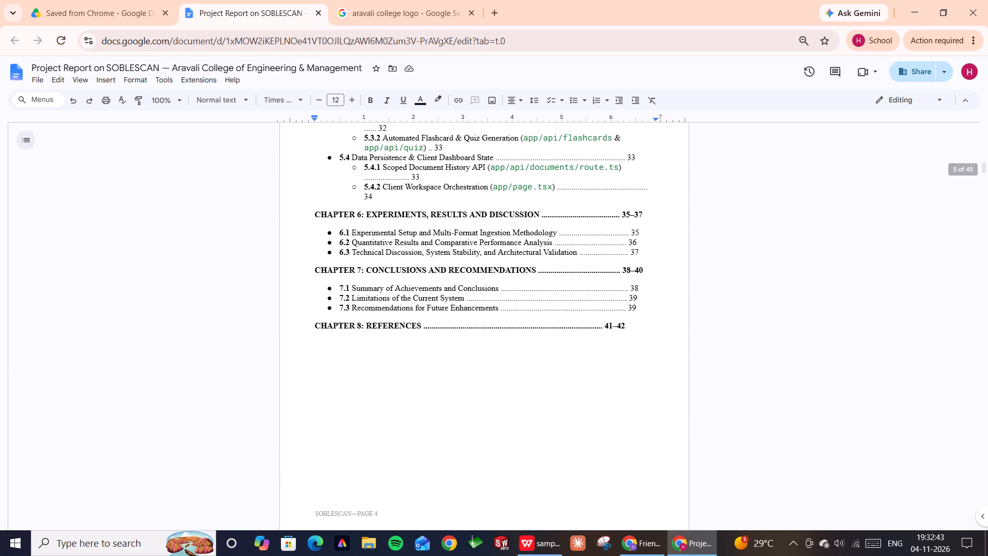
scroll(792, 337, "down", 4)
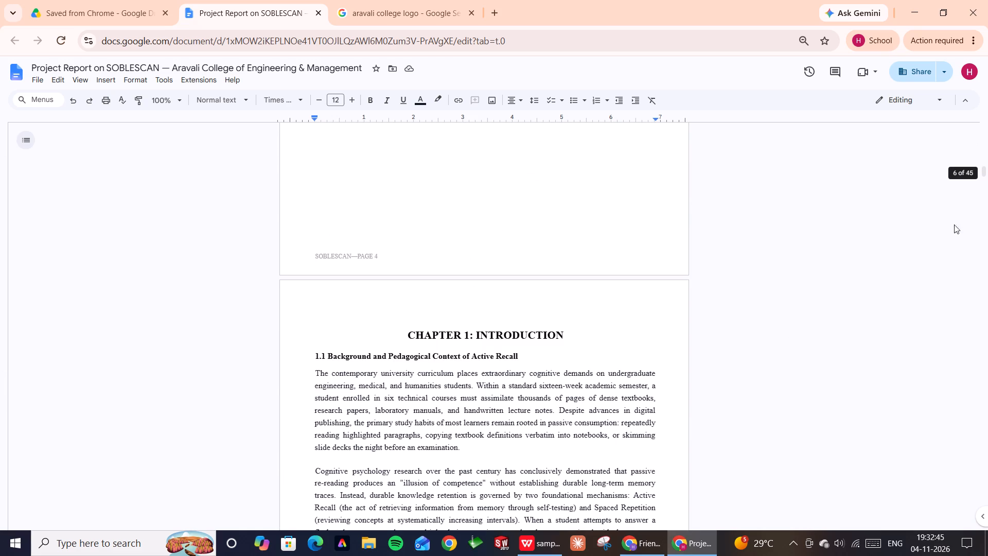
Set the page number of the "CHAPTER 8: REFERENCES" entry in the table of contents to 44.
scroll(908, 213, "up", 4)
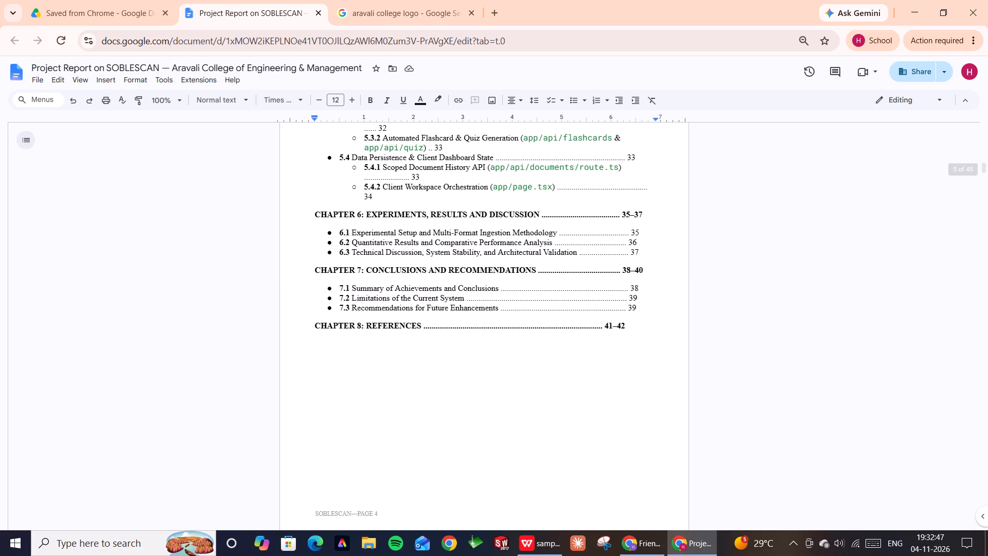
left_click(627, 326)
key("BackSpace")
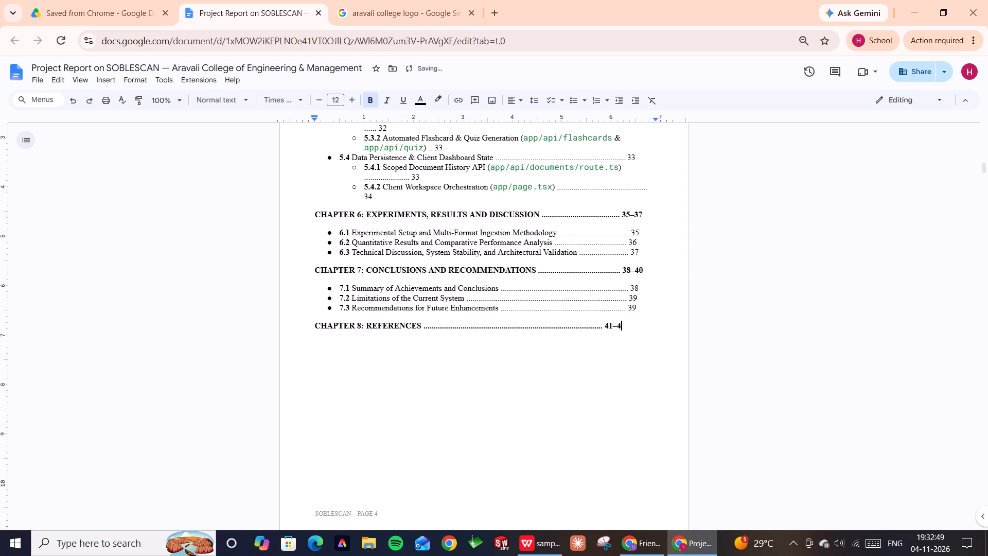
key("BackSpace")
key("BackSpace")
key("BackSpace")
key("4")
Check the footer page numbers of the References chapter and the chapters before it, working back from the report's end.
scroll(797, 303, "down", 2)
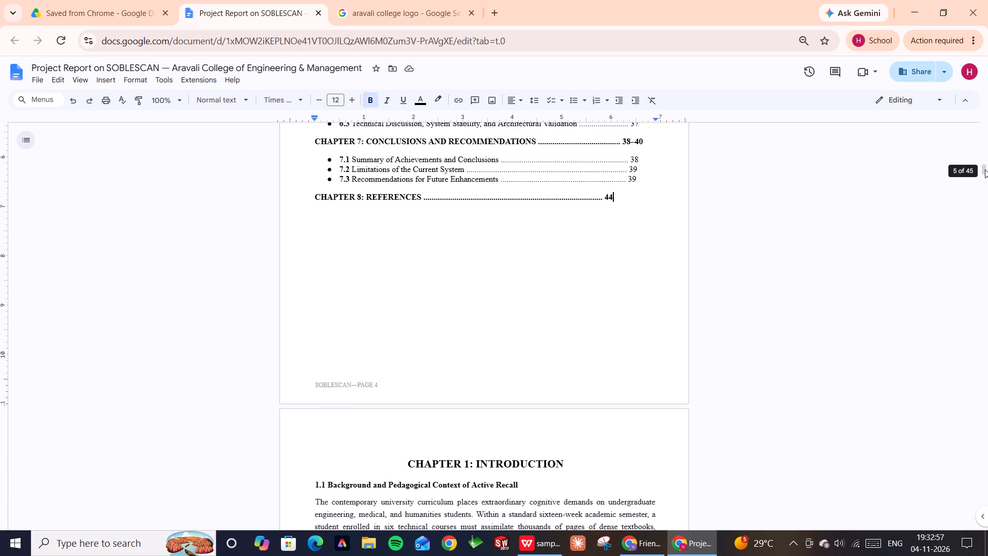
left_click_drag(985, 169, 987, 555)
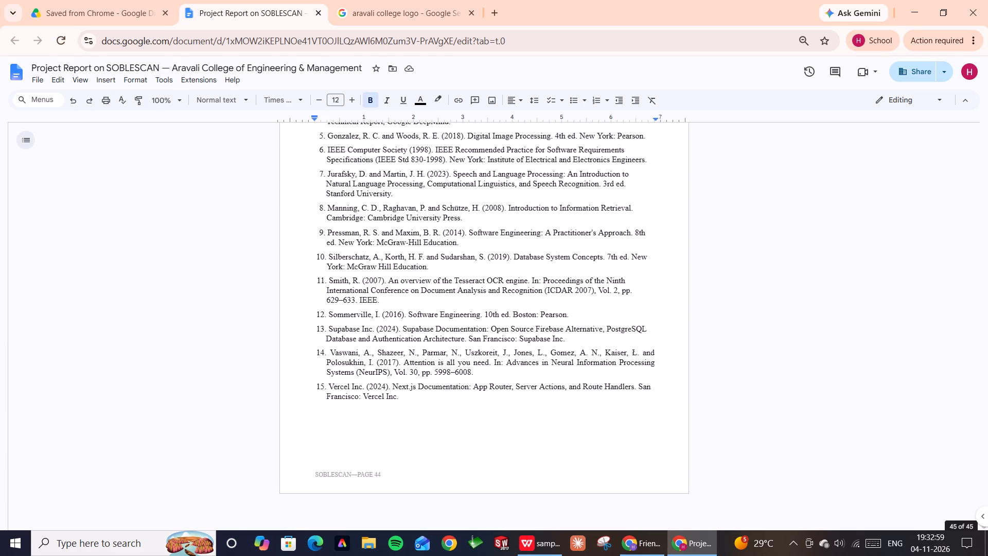
left_click_drag(987, 555, 987, 553)
scroll(862, 416, "up", 10)
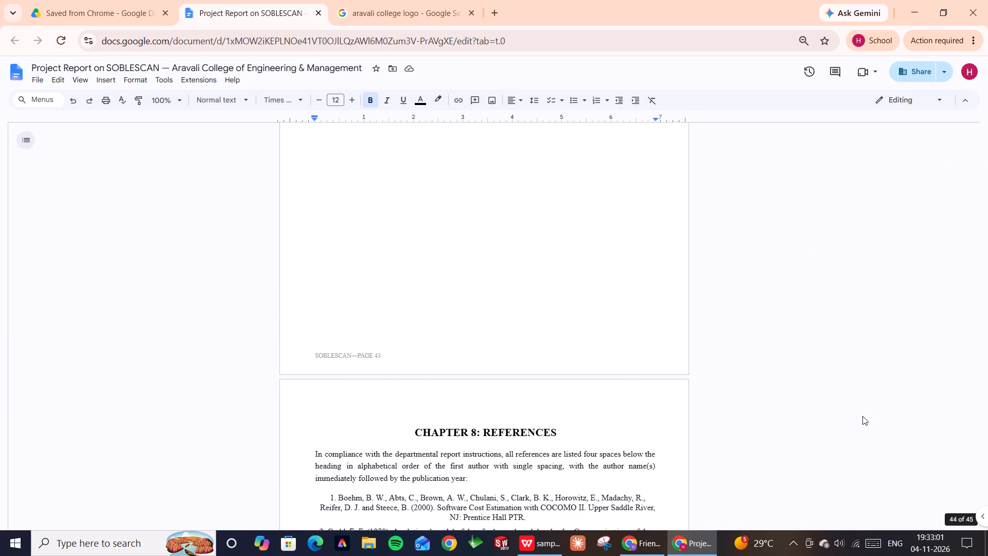
scroll(862, 416, "up", 2)
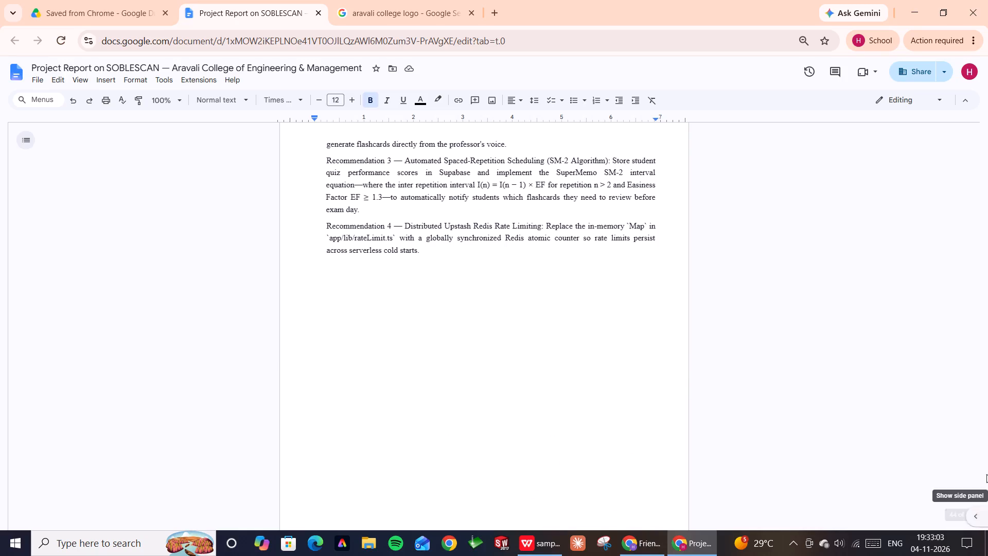
scroll(887, 323, "up", 20)
scroll(887, 323, "up", 20)
scroll(887, 323, "up", 15)
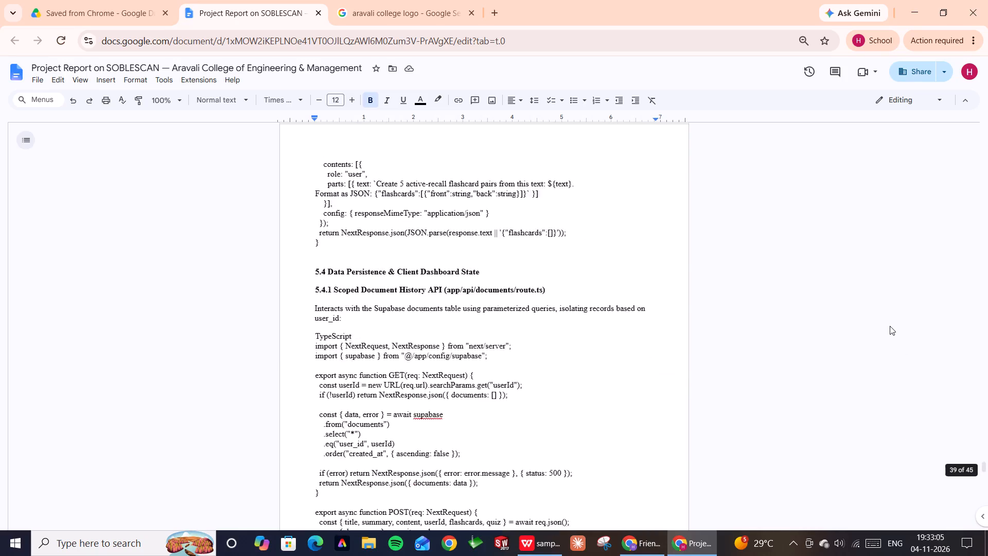
scroll(890, 326, "up", 20)
scroll(890, 326, "up", 20)
scroll(890, 326, "up", 20)
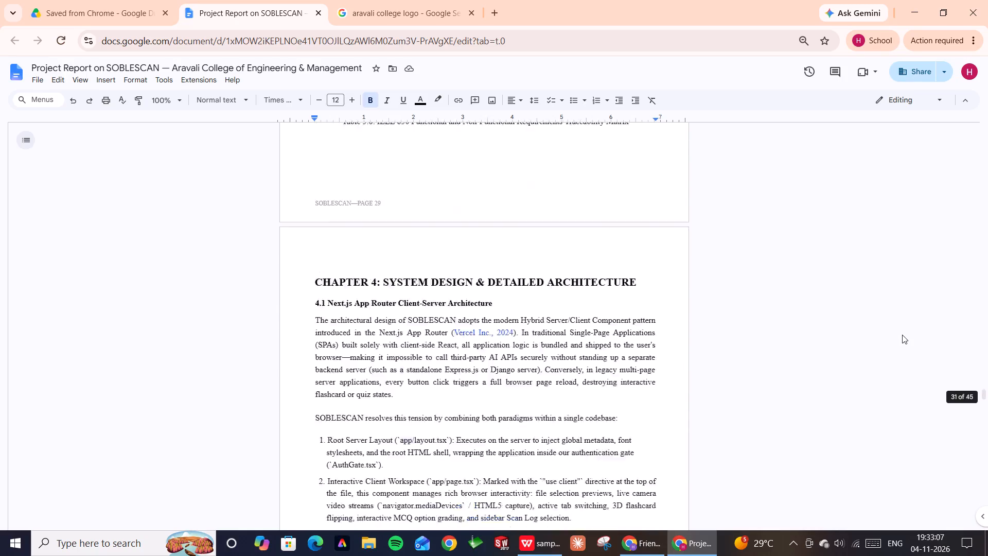
scroll(902, 335, "up", 20)
scroll(902, 335, "up", 7)
Compare the page numbers in the table of contents with the footers of the preliminary pages and the start of Chapter 1.
left_click_drag(985, 361, 987, 100)
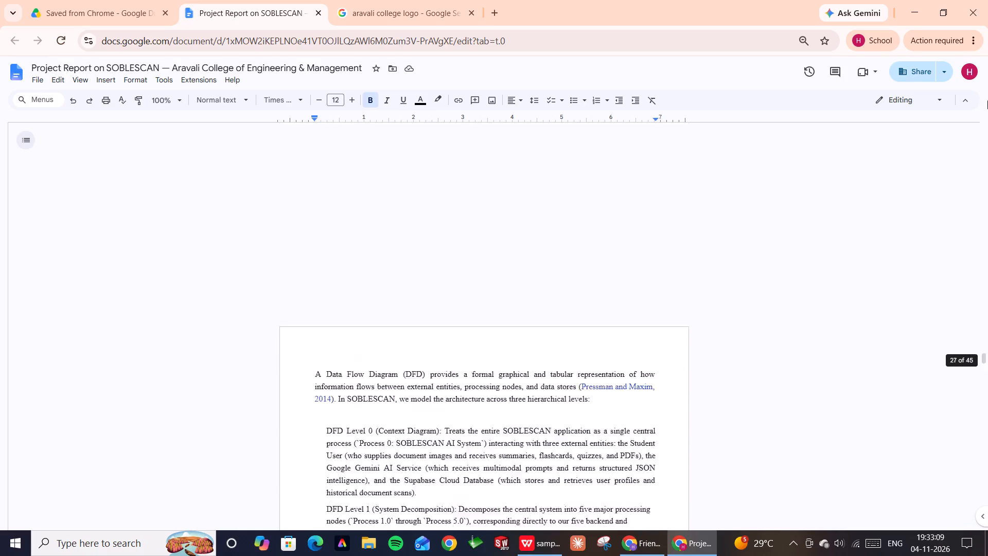
left_click_drag(987, 100, 987, 0)
scroll(886, 232, "down", 14)
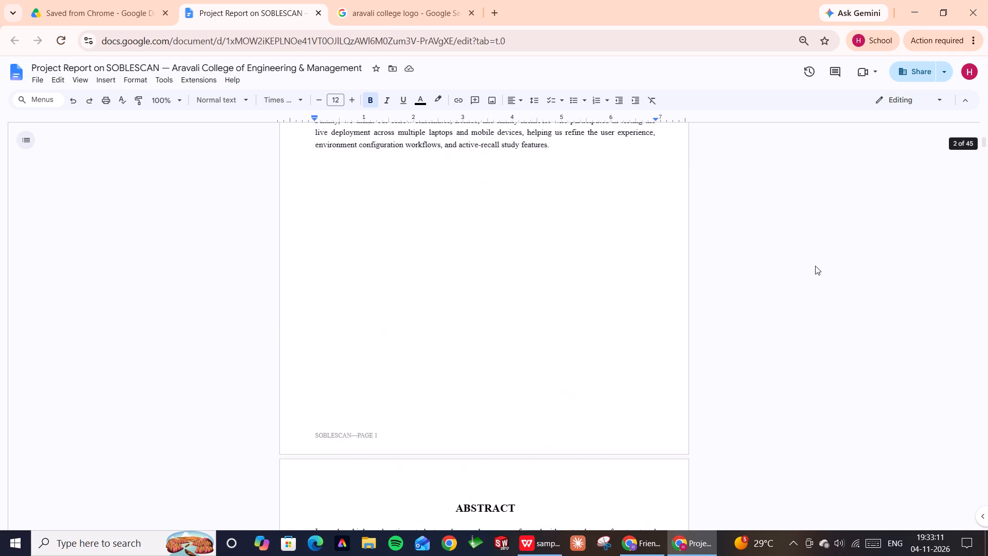
scroll(815, 266, "down", 13)
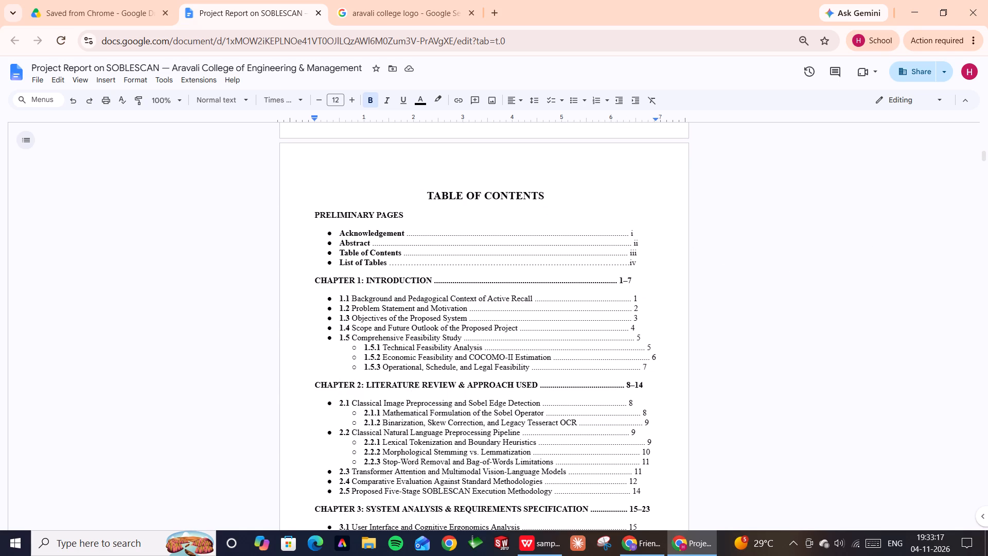
scroll(643, 281, "down", 3)
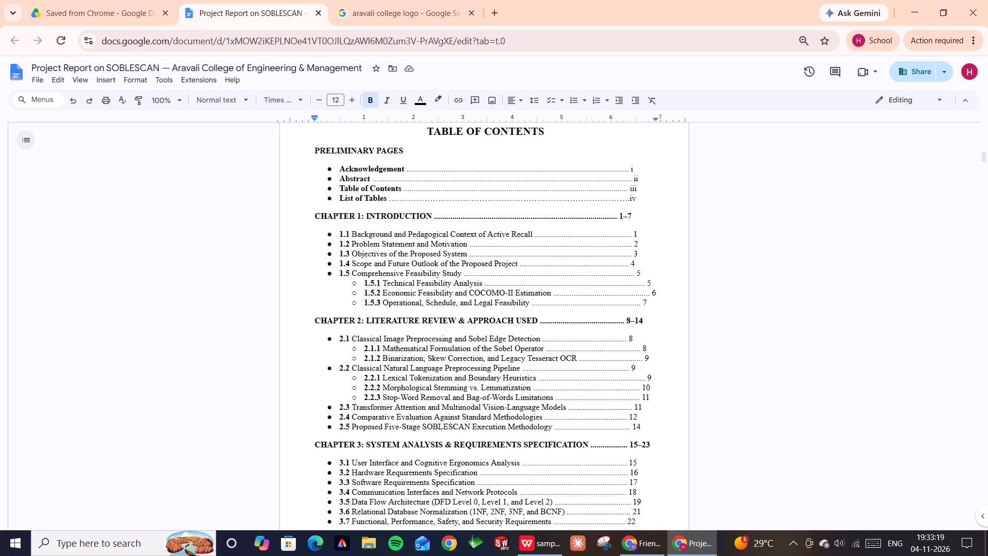
scroll(643, 281, "down", 13)
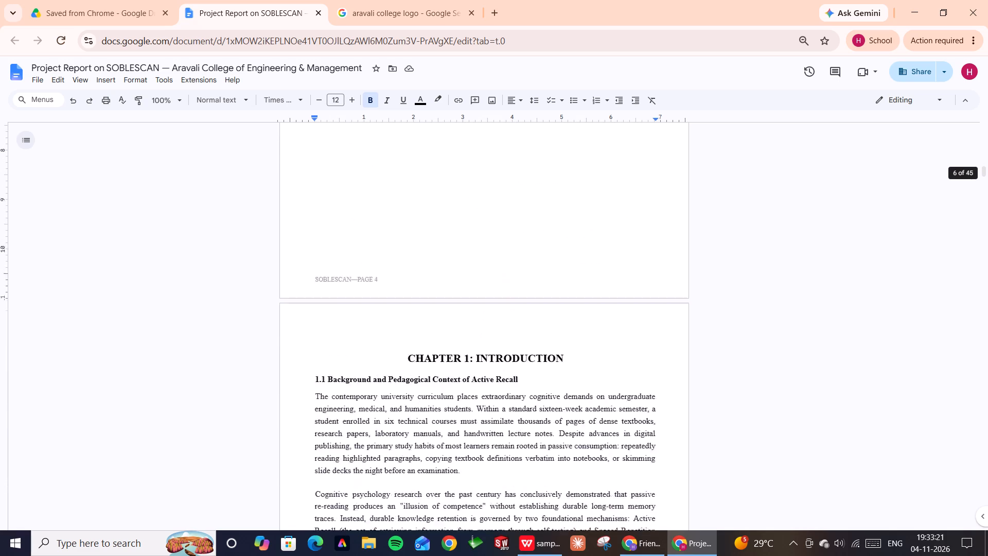
scroll(642, 281, "down", 7)
scroll(641, 280, "up", 9)
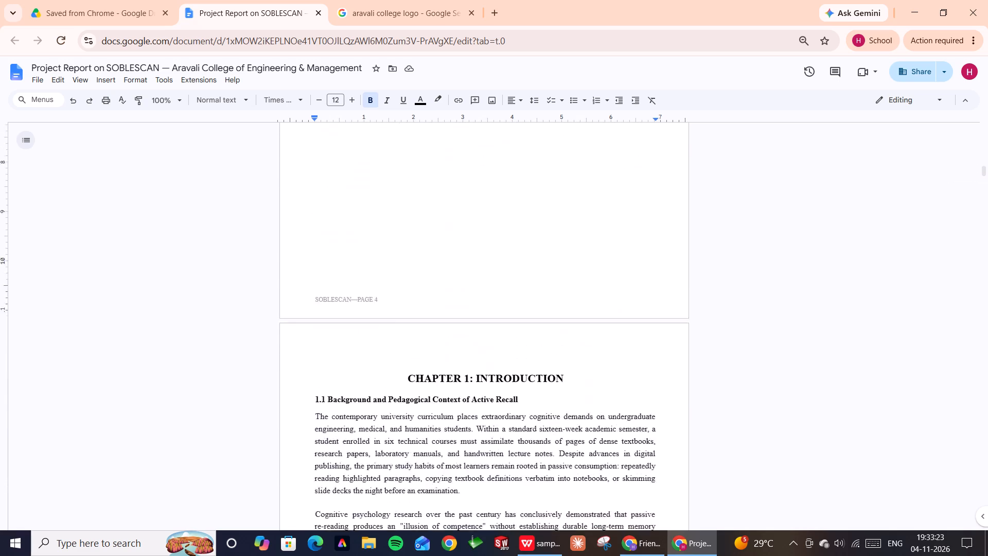
scroll(641, 280, "up", 14)
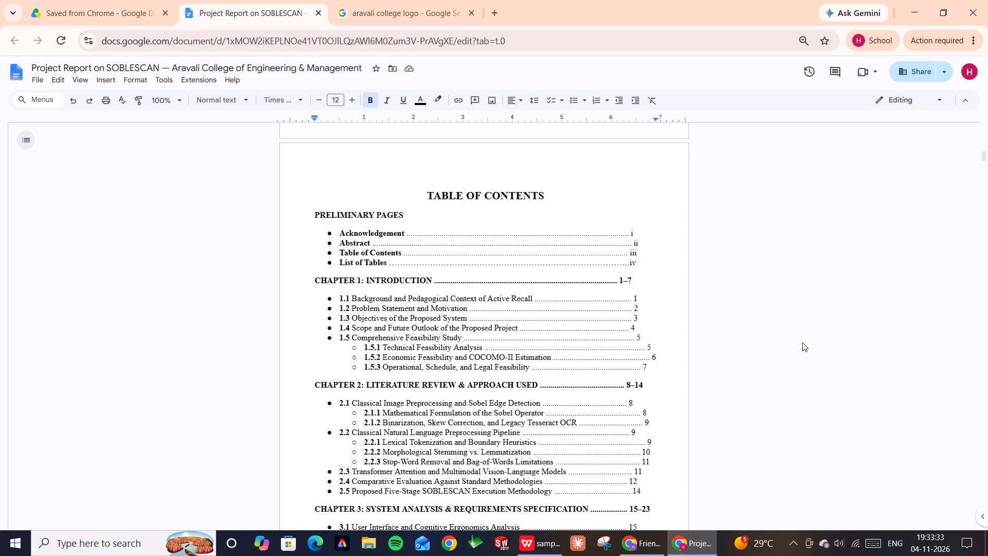
scroll(688, 301, "up", 8)
scroll(192, 141, "up", 14)
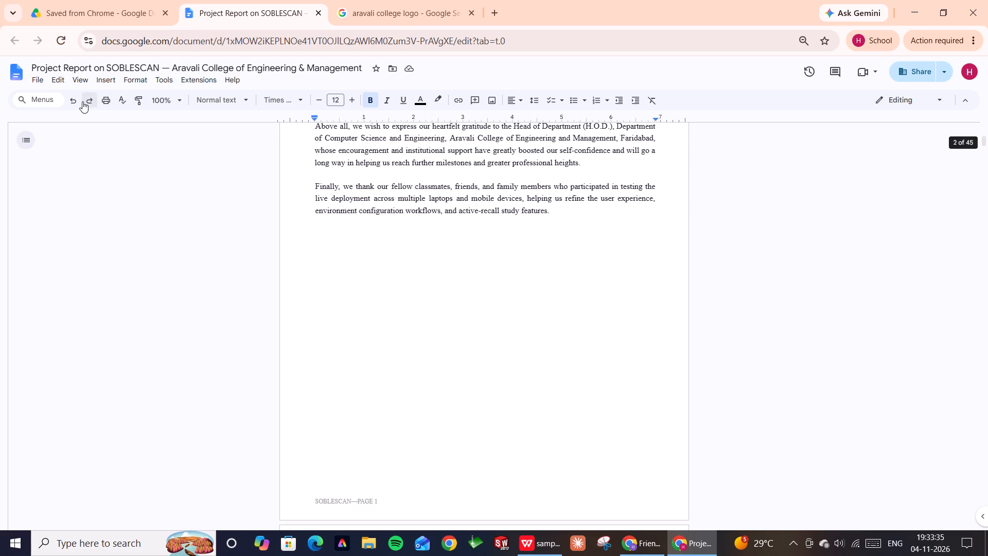
Download the SOBLESCAN project report as a PDF document.
left_click(34, 79)
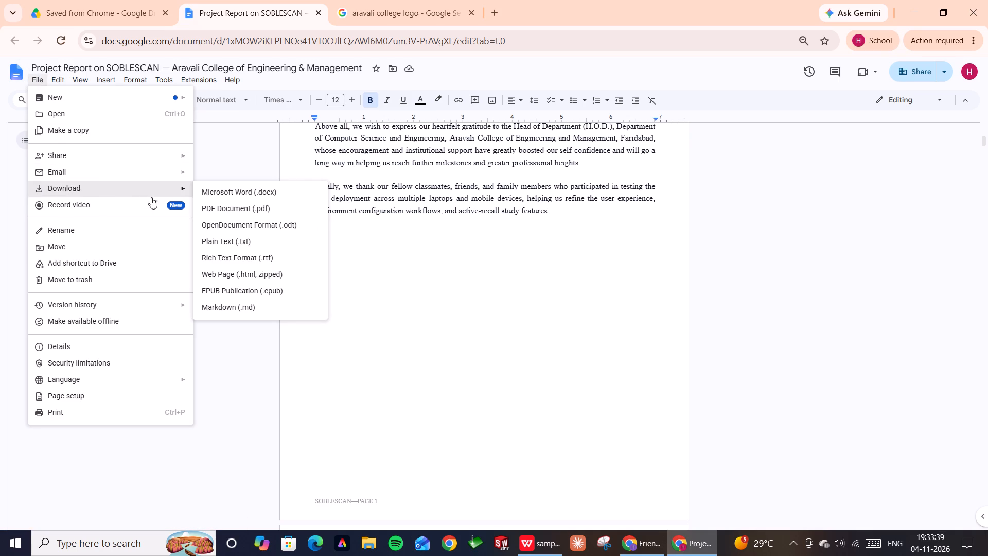
left_click(223, 208)
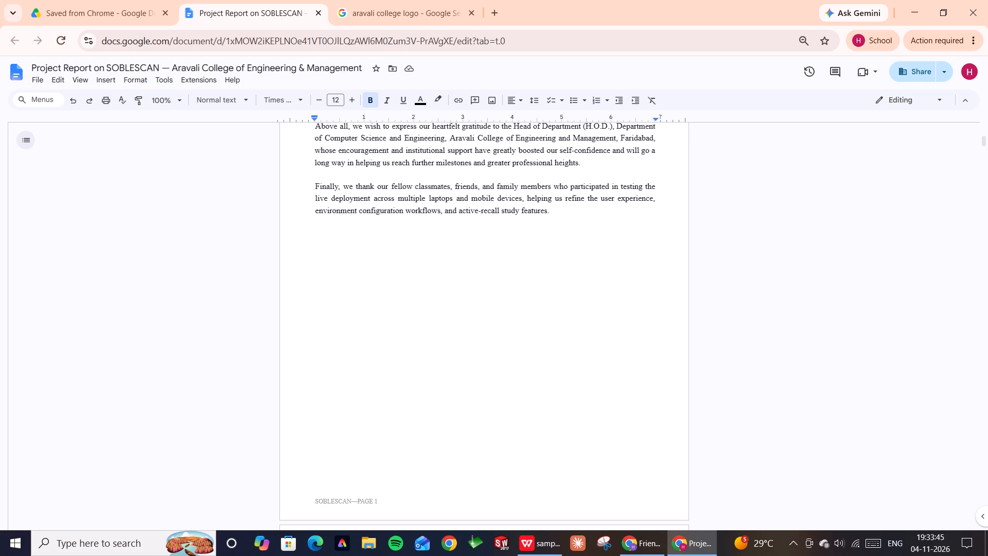
scroll(433, 241, "up", 20)
scroll(433, 241, "up", 9)
scroll(433, 241, "down", 6)
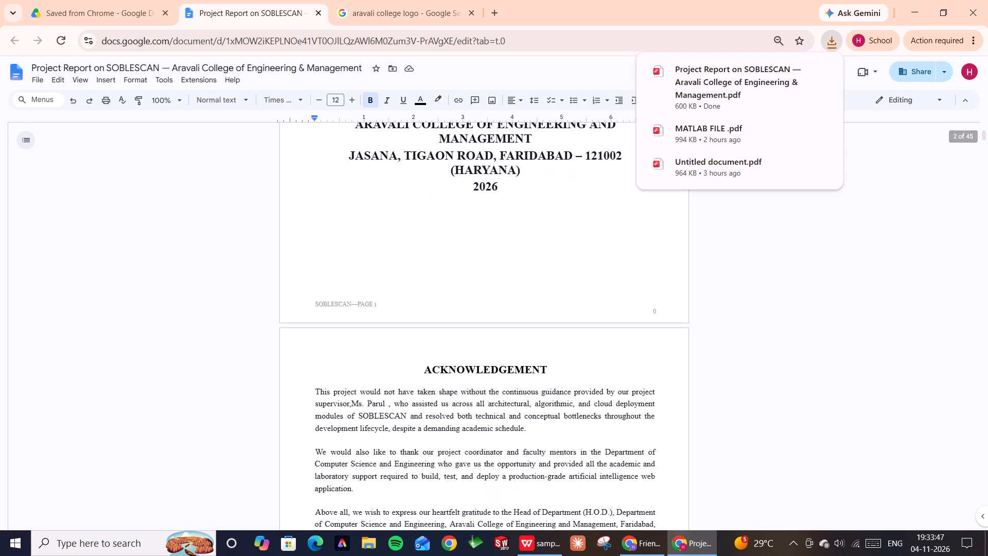
scroll(441, 241, "up", 8)
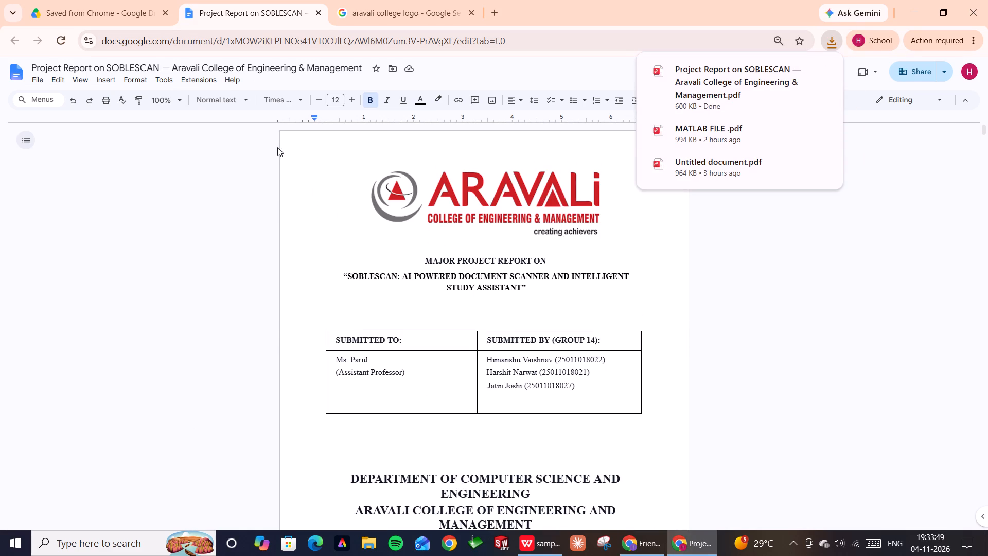
Switch to the desktop and open WhatsApp.
key("alt+Tab")
key("alt+Tab")
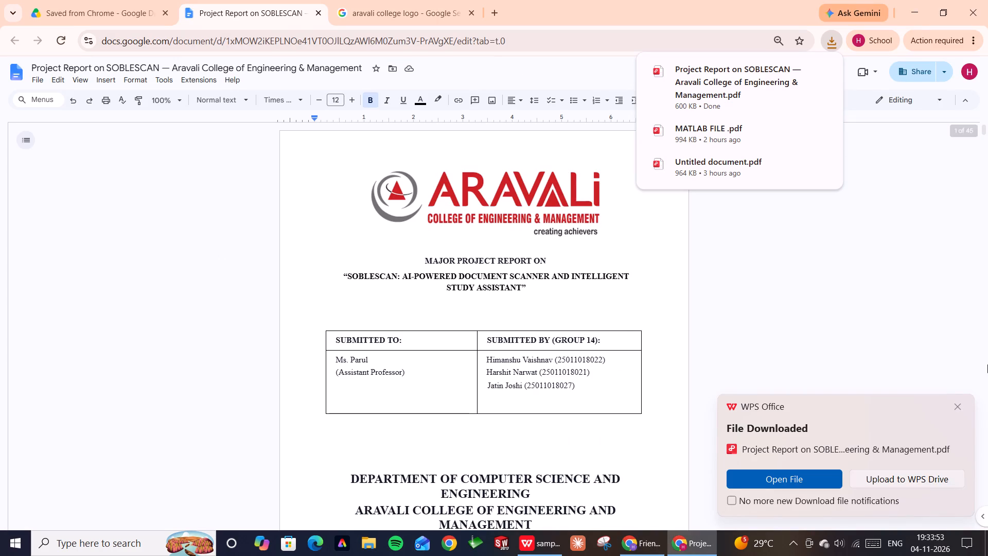
left_click(987, 548)
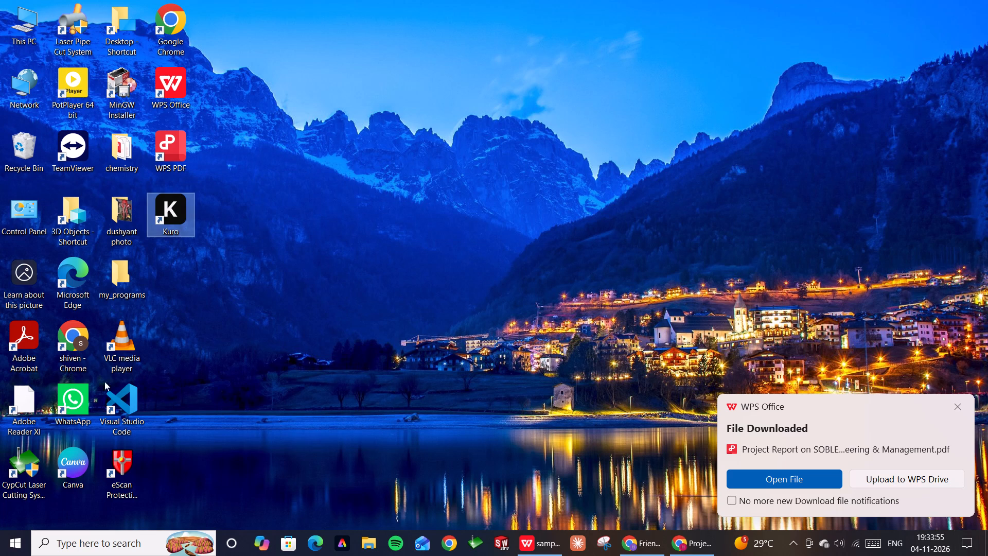
double_click(68, 405)
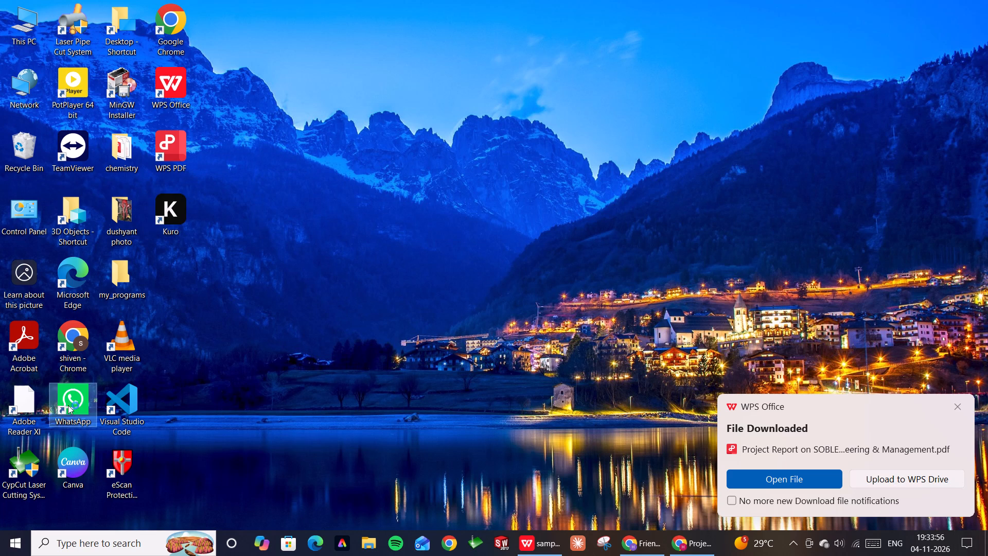
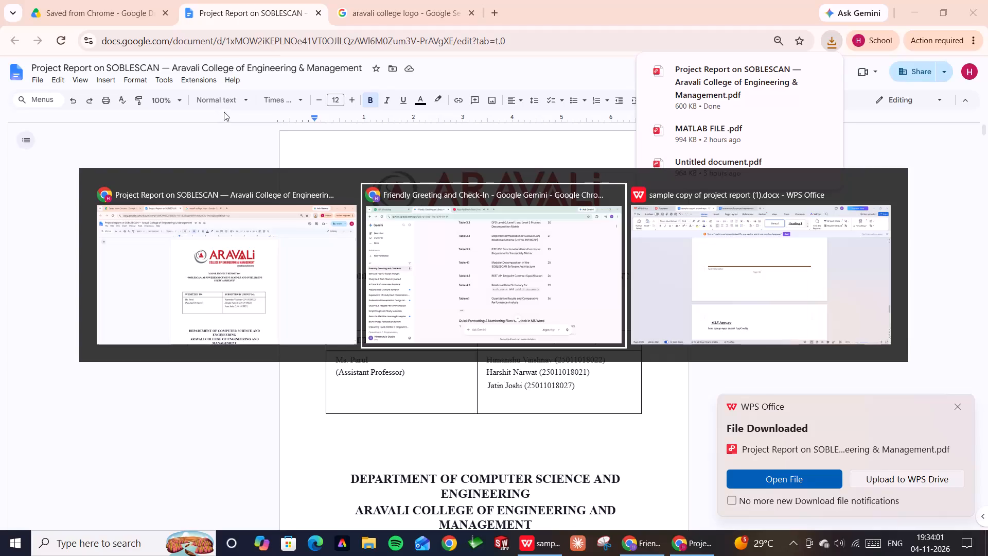
Switch from the report document to the other Chrome window, which holds WhatsApp and the Gemini chat.
key("alt+Tab")
key("alt+Tab")
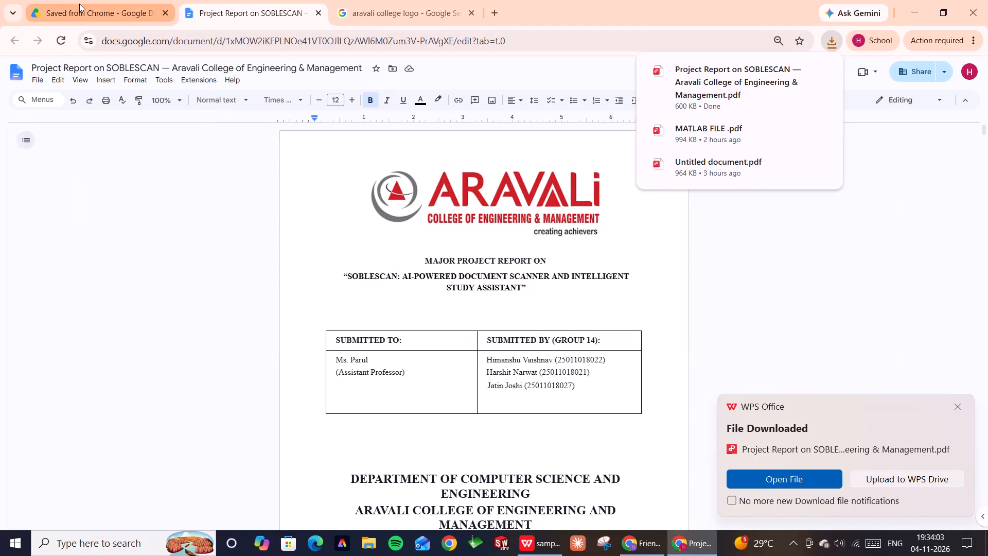
key("alt+Tab")
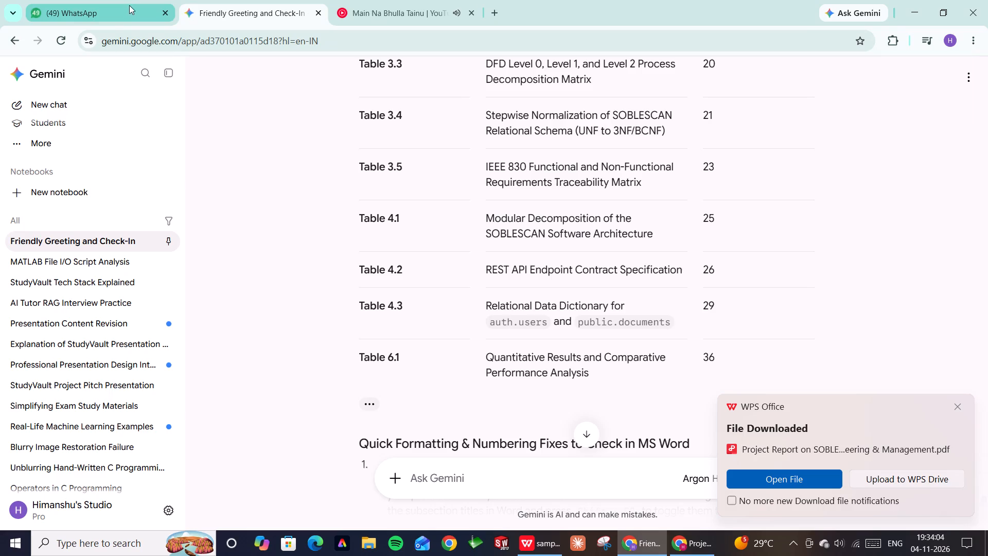